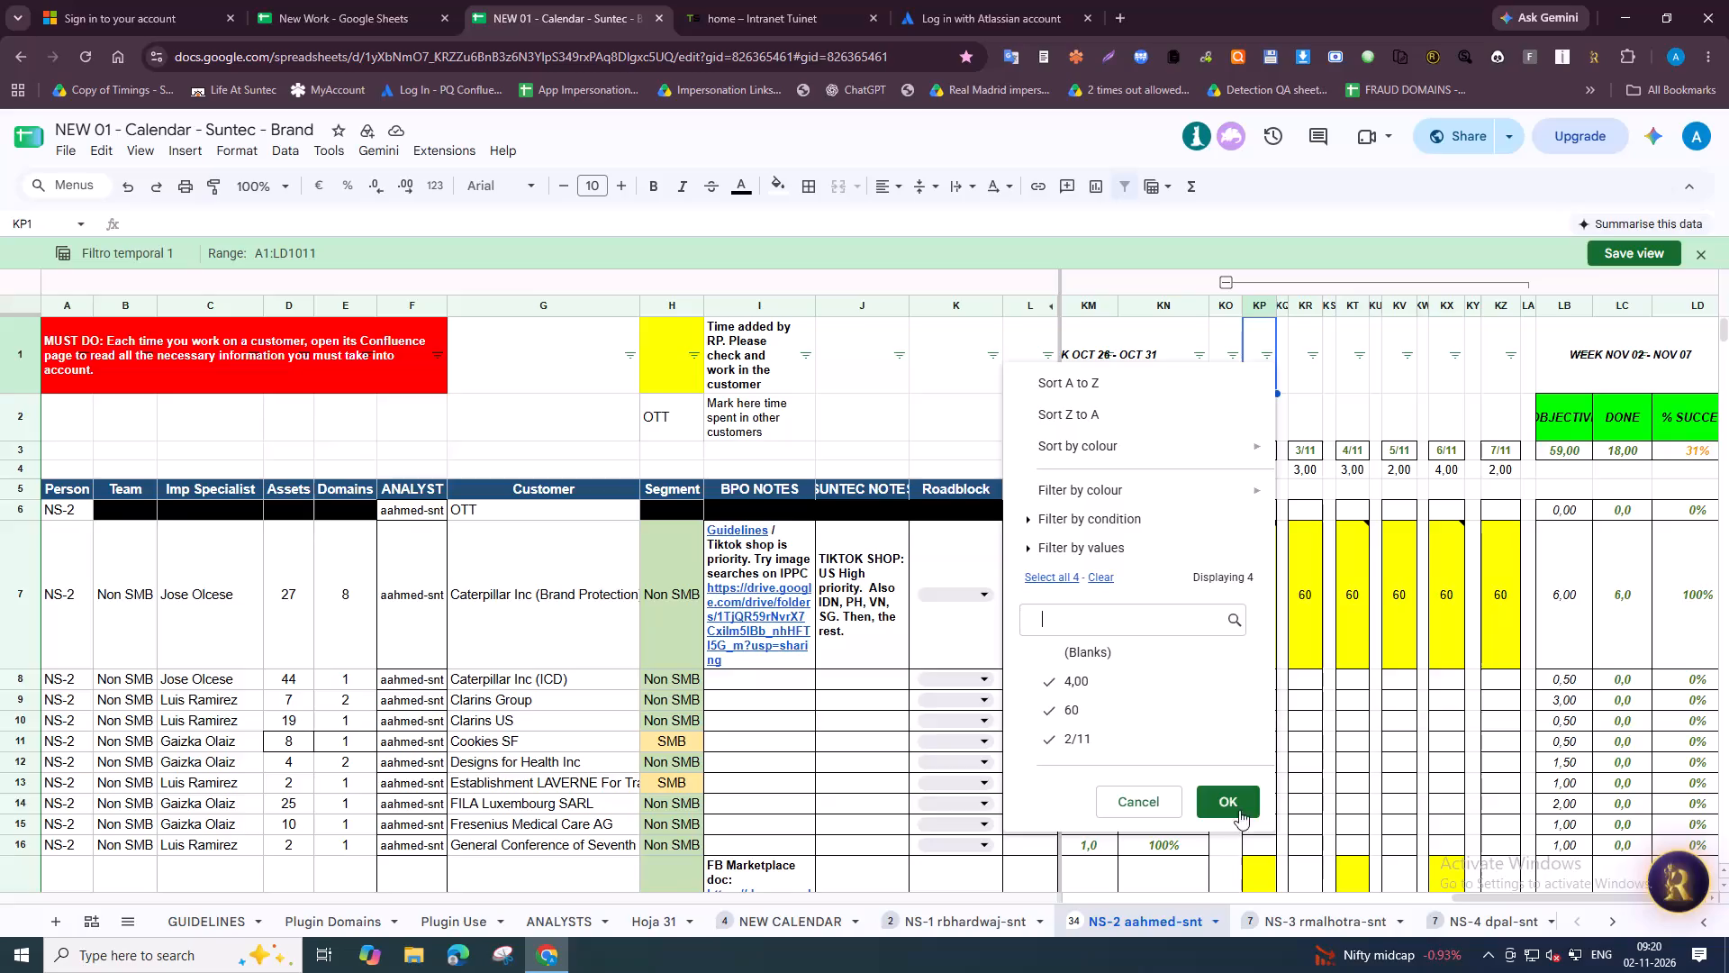
Apply the filter on the 2/11 column with blanks excluded, keeping 4,00, 60 and 2/11.
{"action": "left_click", "coordinate": [1245, 795]}
Copy the filtered customer names from Caterpillar Inc down to Shiftup Corp into the New Work spreadsheet, starting at cell G28331.
{"action": "left_click", "coordinate": [502, 514]}
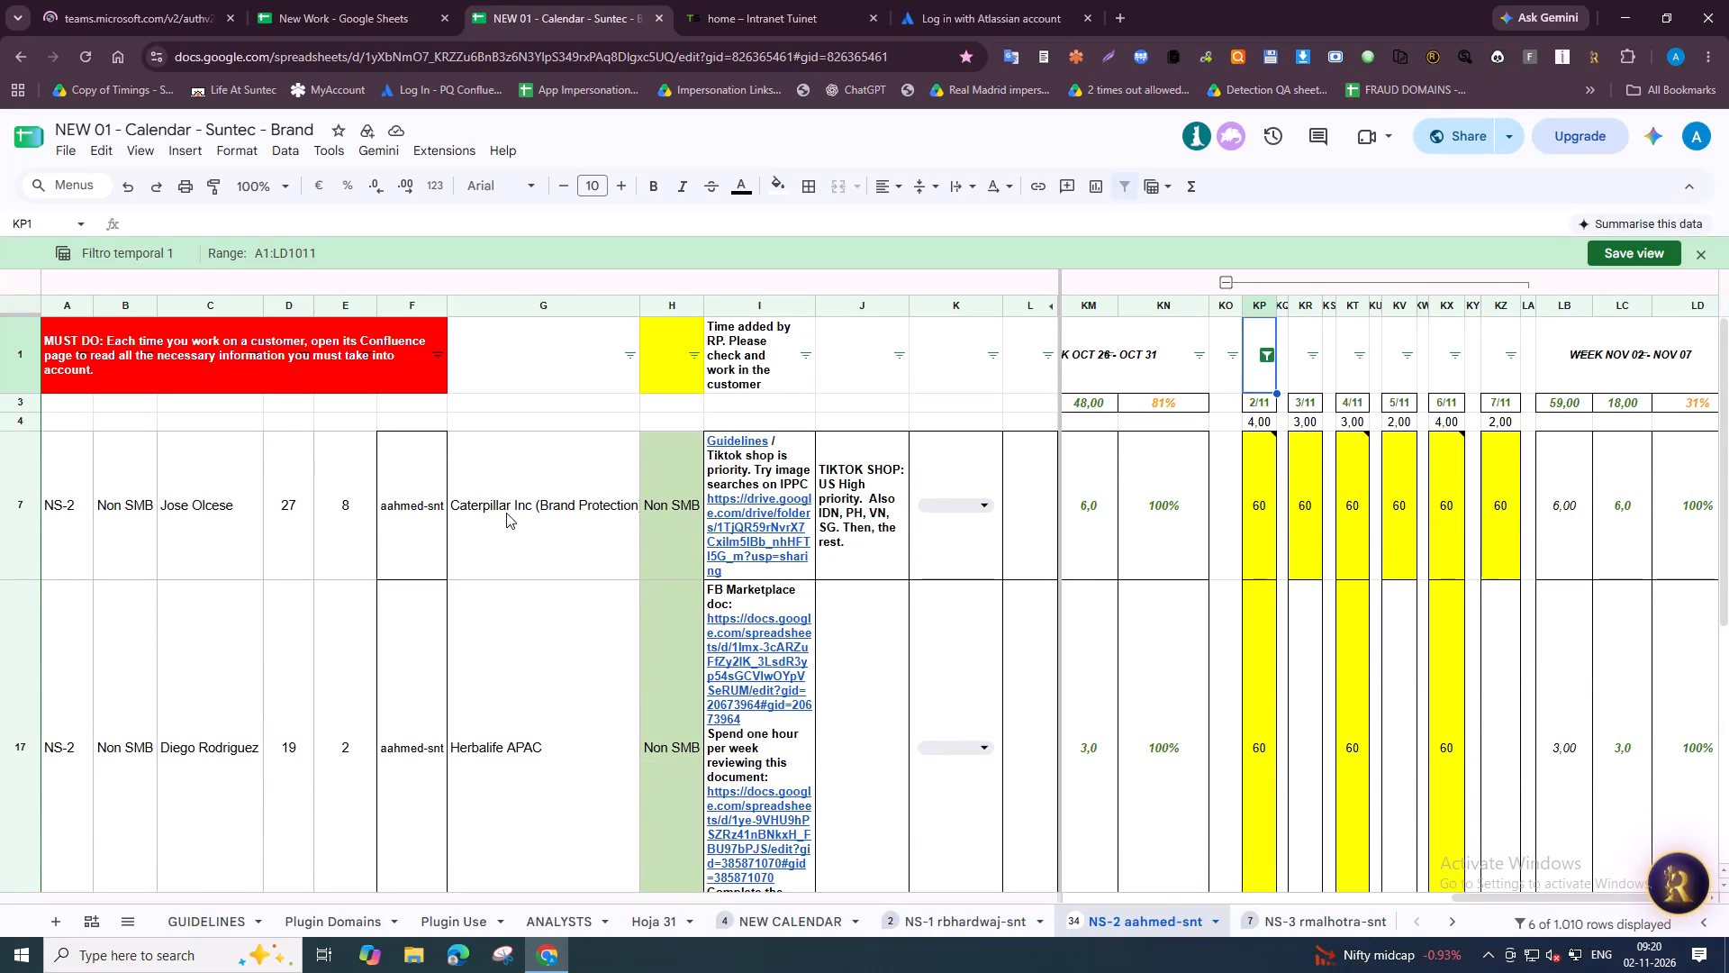
{"action": "key", "text": "ctrl+shift+Down"}
{"action": "key", "text": "ctrl+c"}
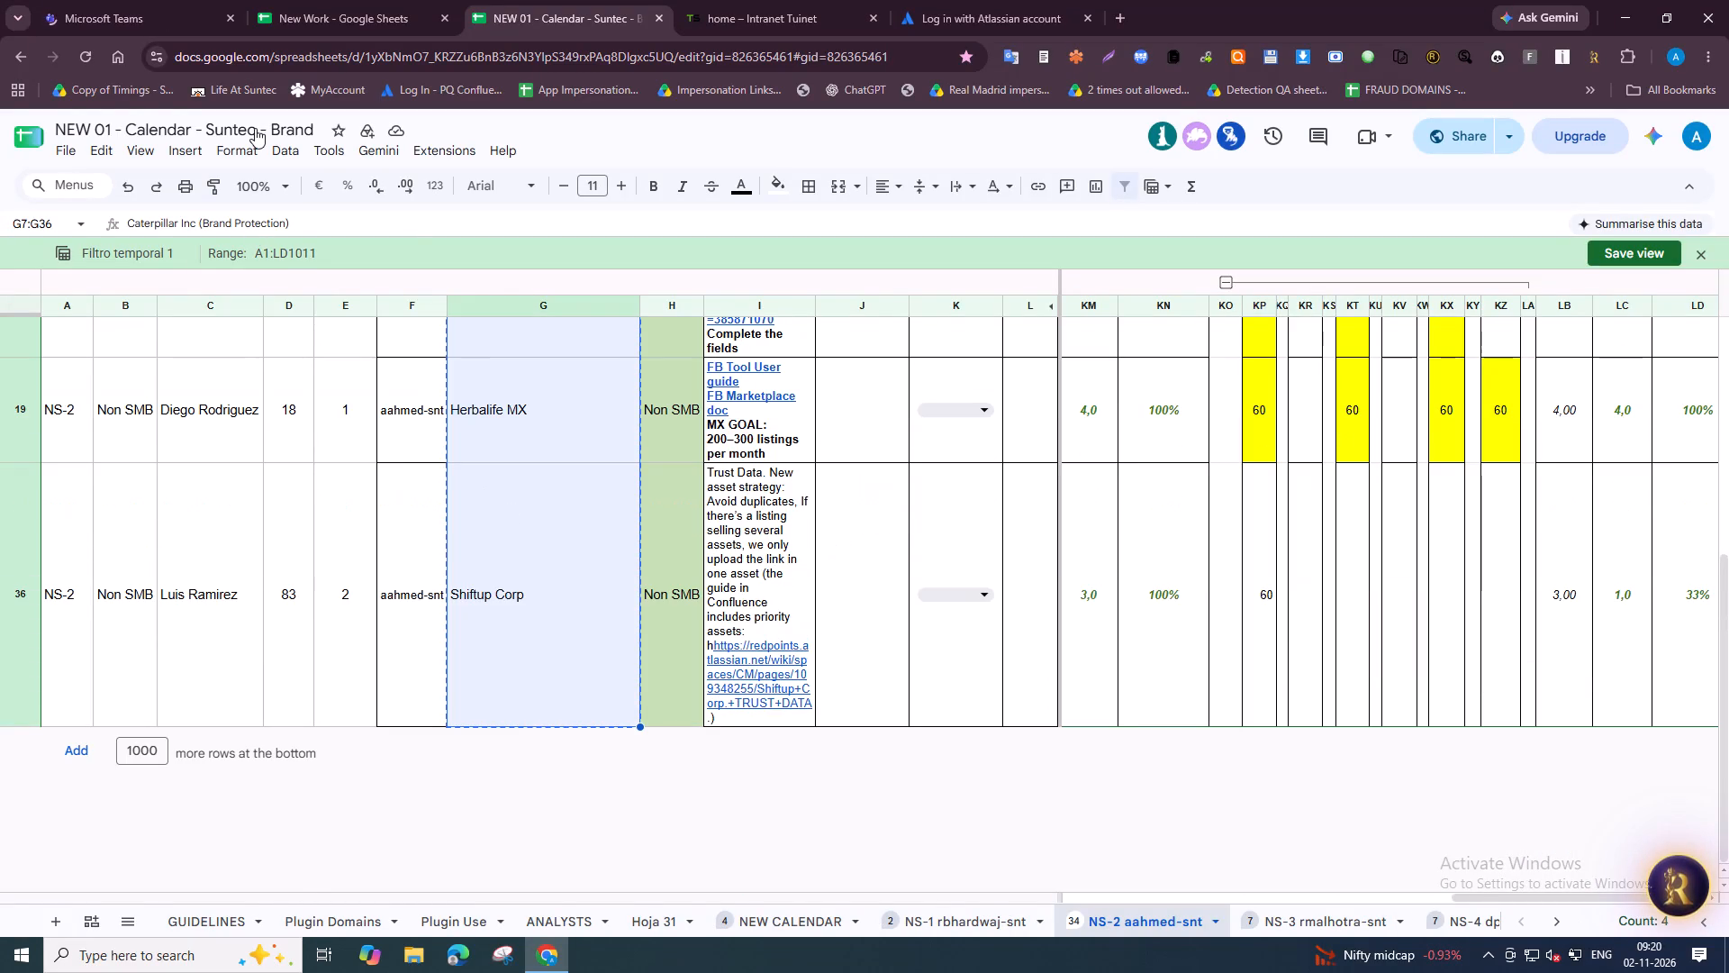
{"action": "left_click", "coordinate": [278, 0]}
{"action": "left_click", "coordinate": [1127, 527]}
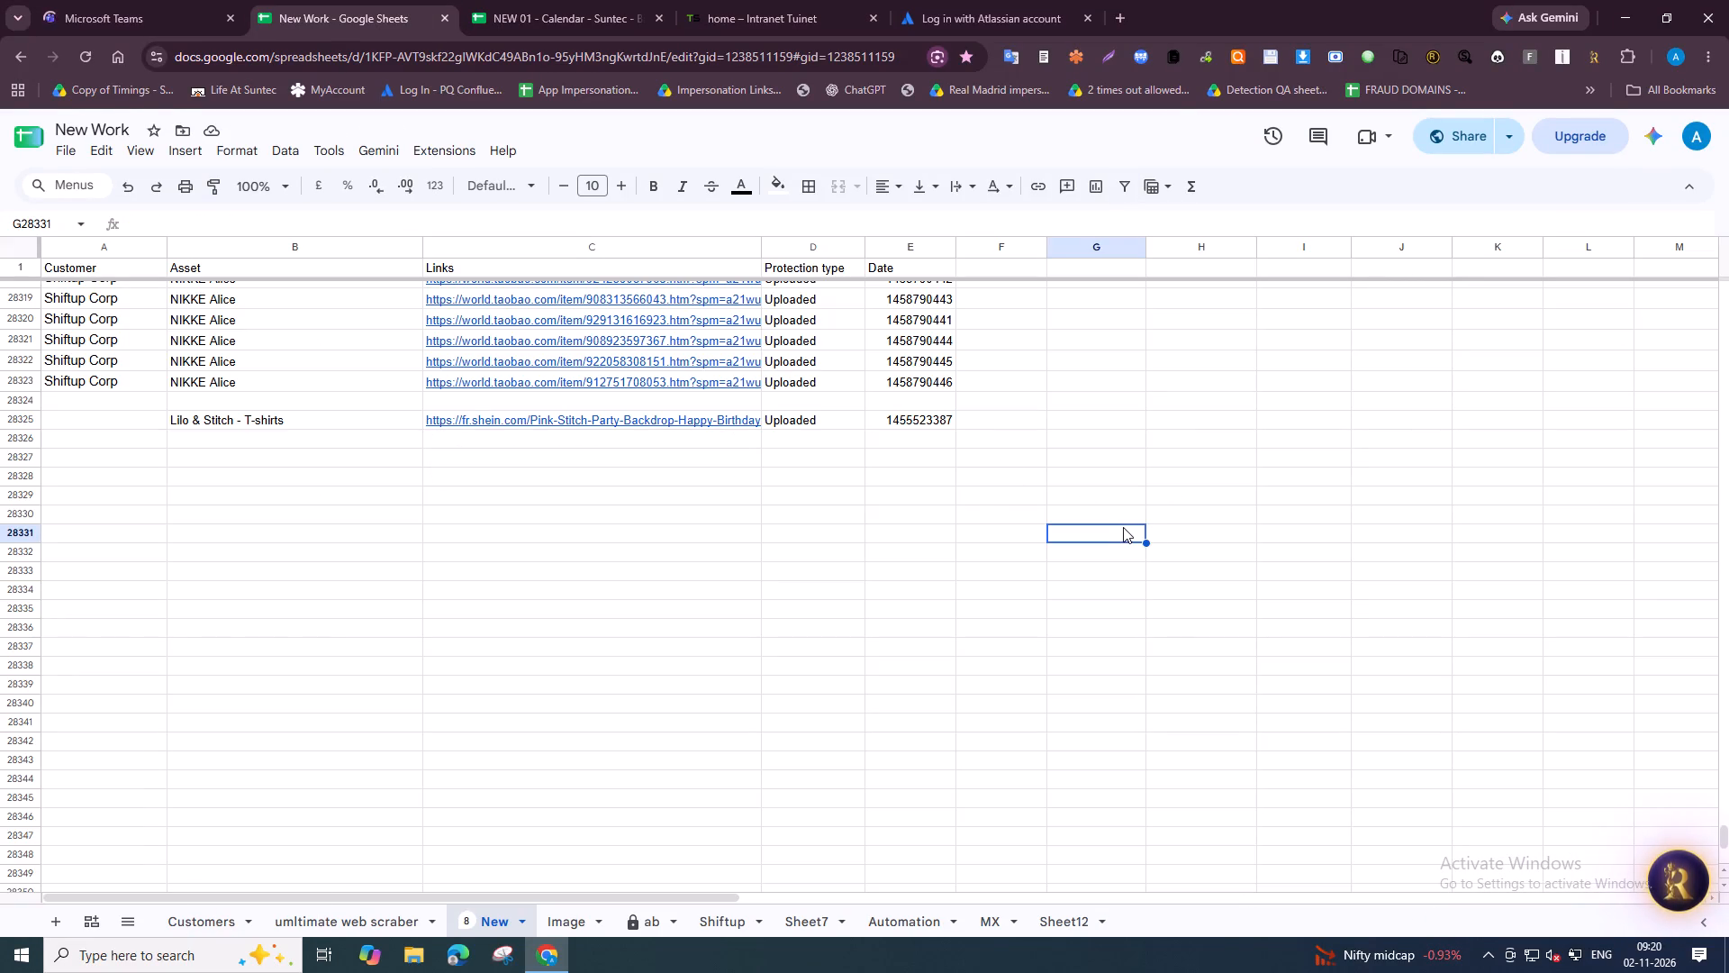
{"action": "key", "text": "ctrl+v"}
Copy the filtered customers' 2/11 time values from the calendar into New Work beside their names, starting at cell H28331.
{"action": "left_click", "coordinate": [693, 0]}
{"action": "left_click", "coordinate": [581, 0]}
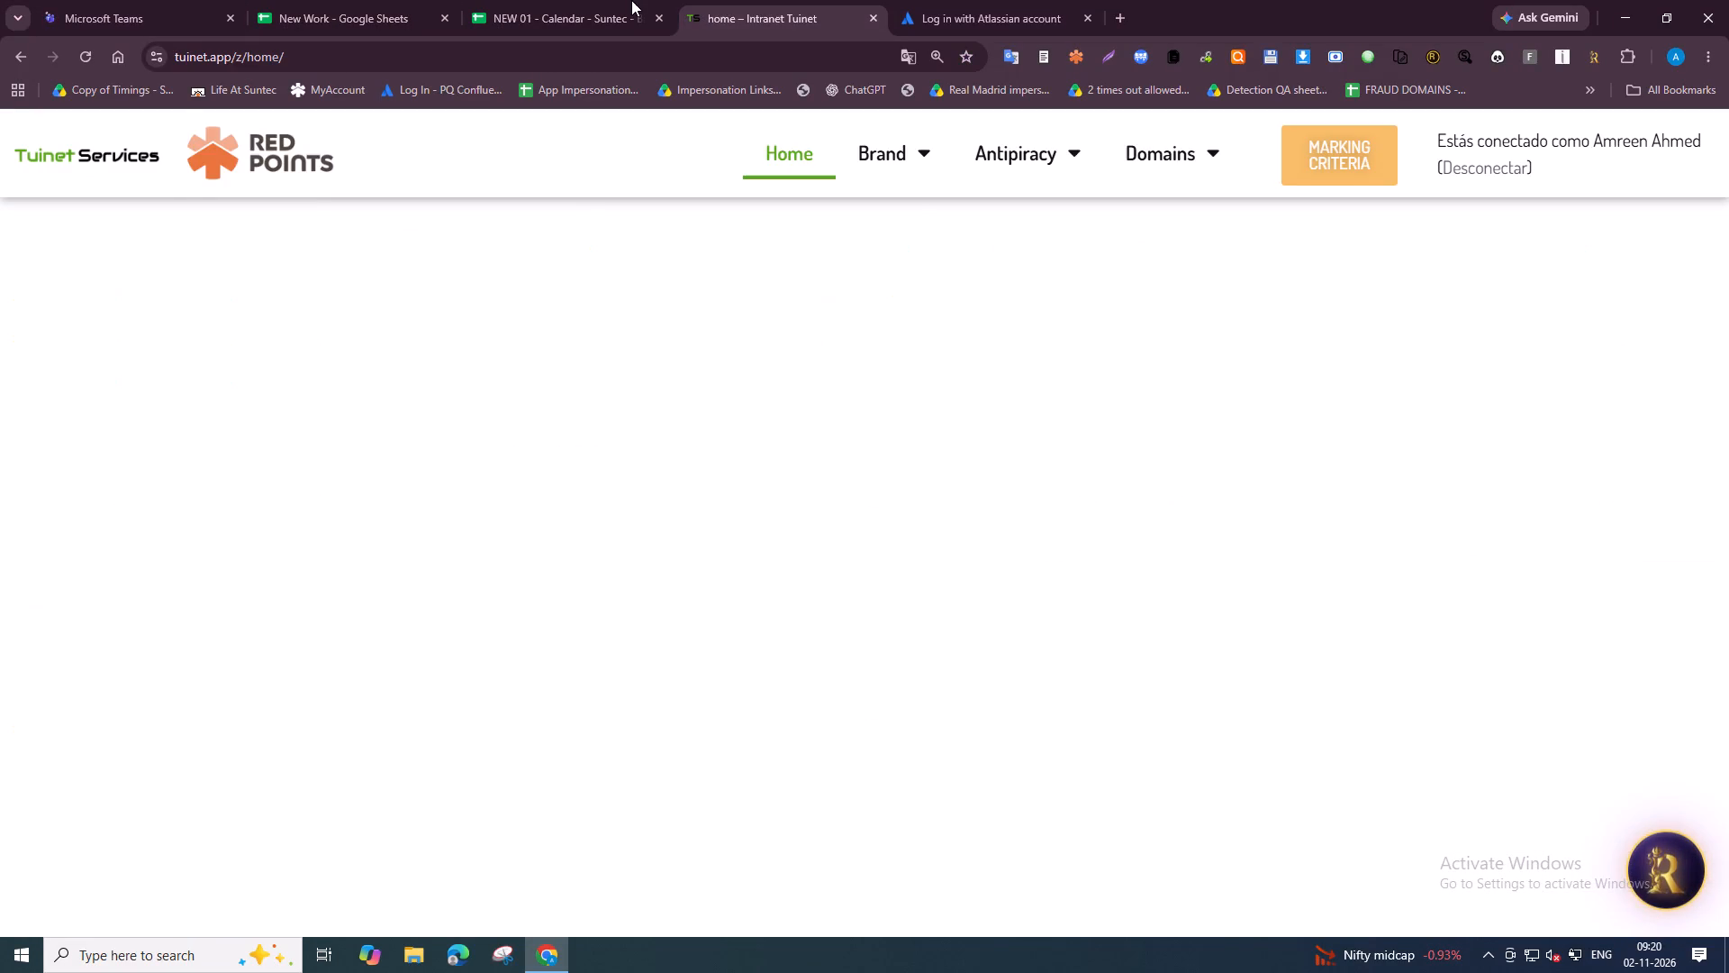
{"action": "scroll", "coordinate": [1421, 496], "scroll_direction": "up", "scroll_amount": 5}
{"action": "scroll", "coordinate": [1325, 486], "scroll_direction": "up", "scroll_amount": 7}
{"action": "left_click", "coordinate": [1263, 501]}
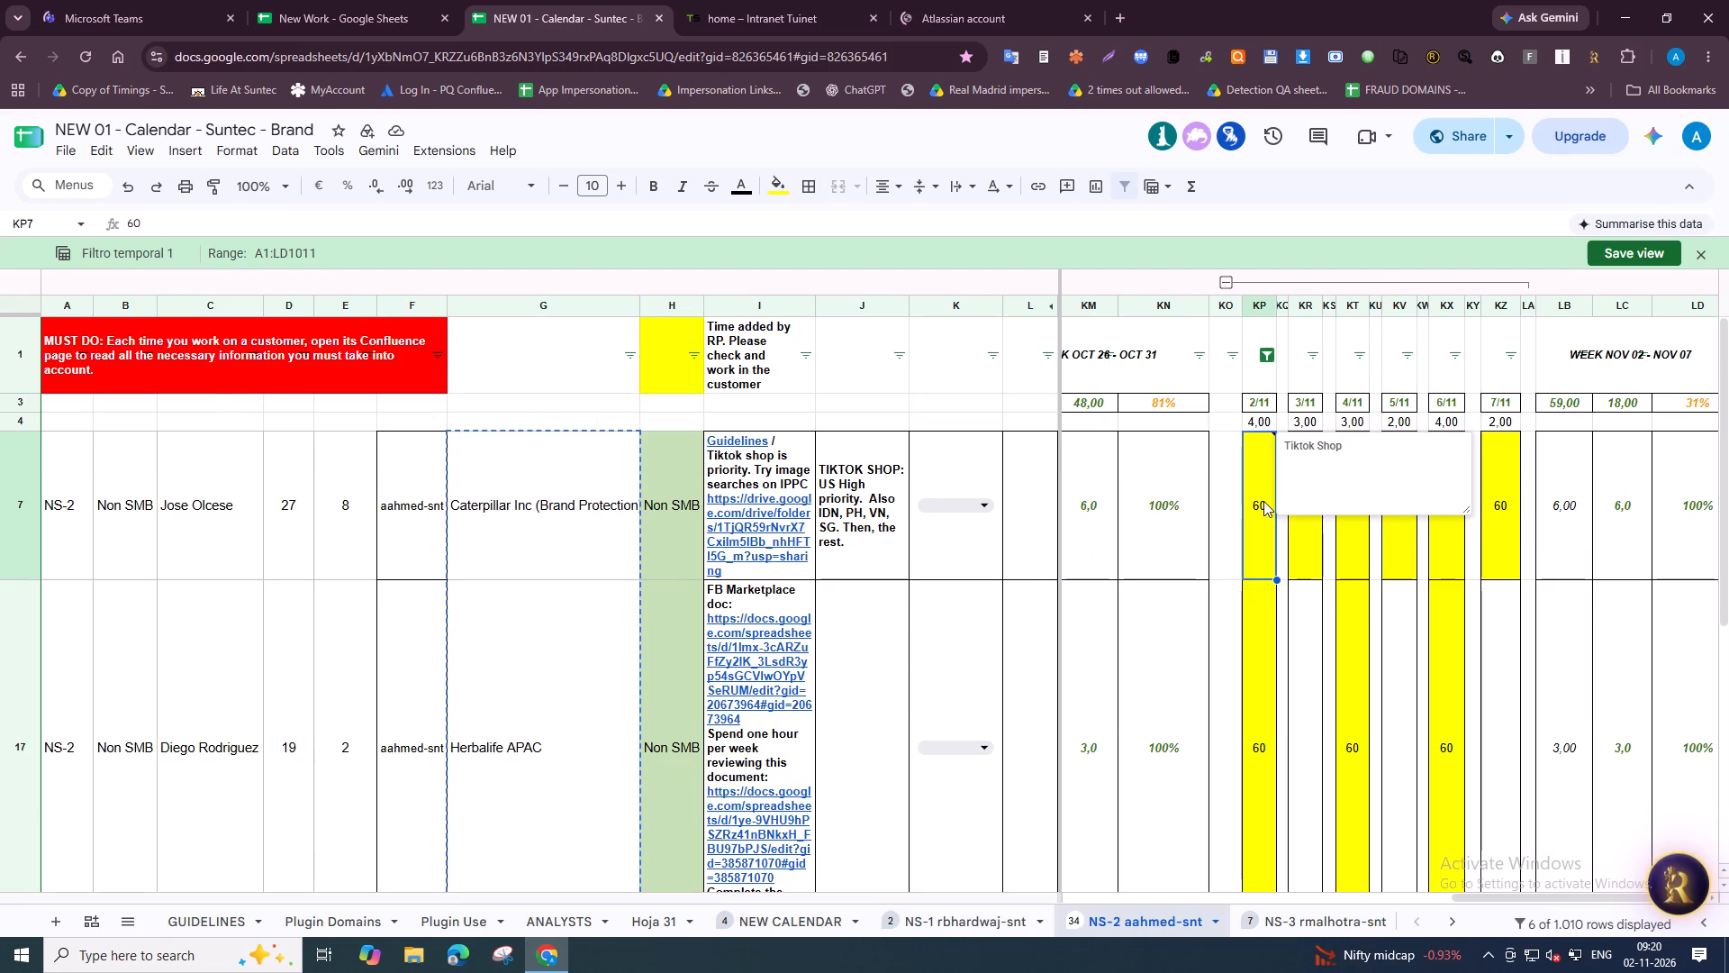
{"action": "key", "text": "ctrl+shift+Down"}
{"action": "key", "text": "ctrl+c"}
{"action": "left_click", "coordinate": [416, 0]}
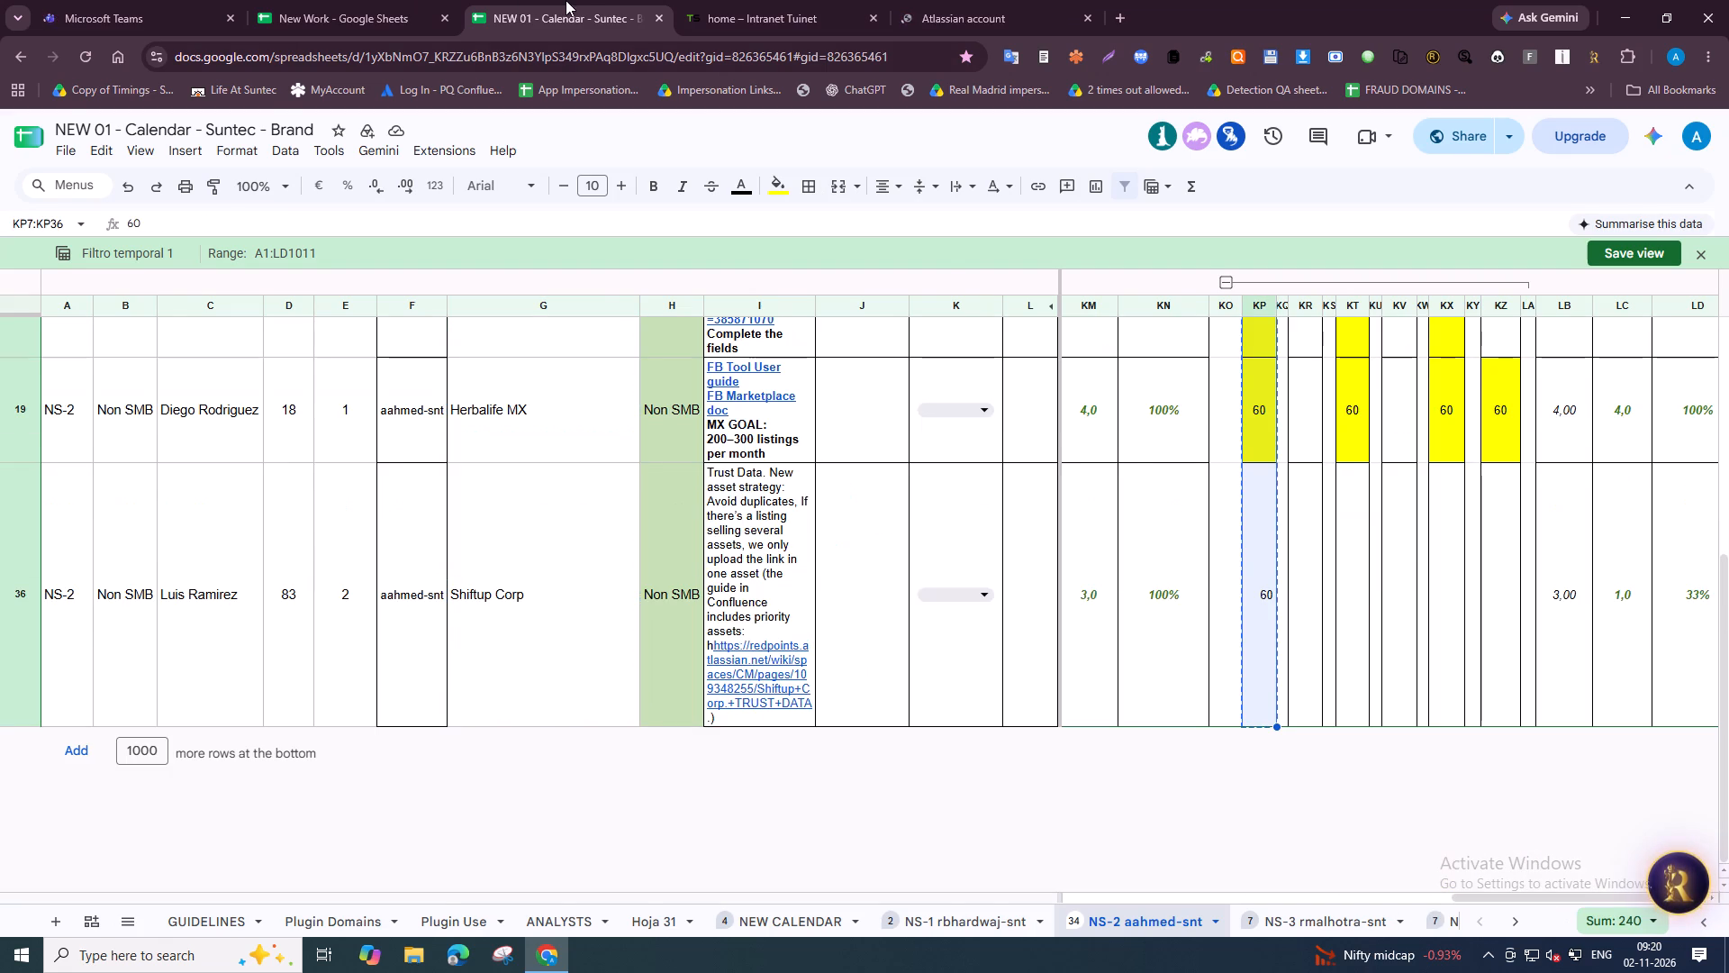
{"action": "left_click", "coordinate": [1164, 536]}
{"action": "key", "text": "ctrl+v"}
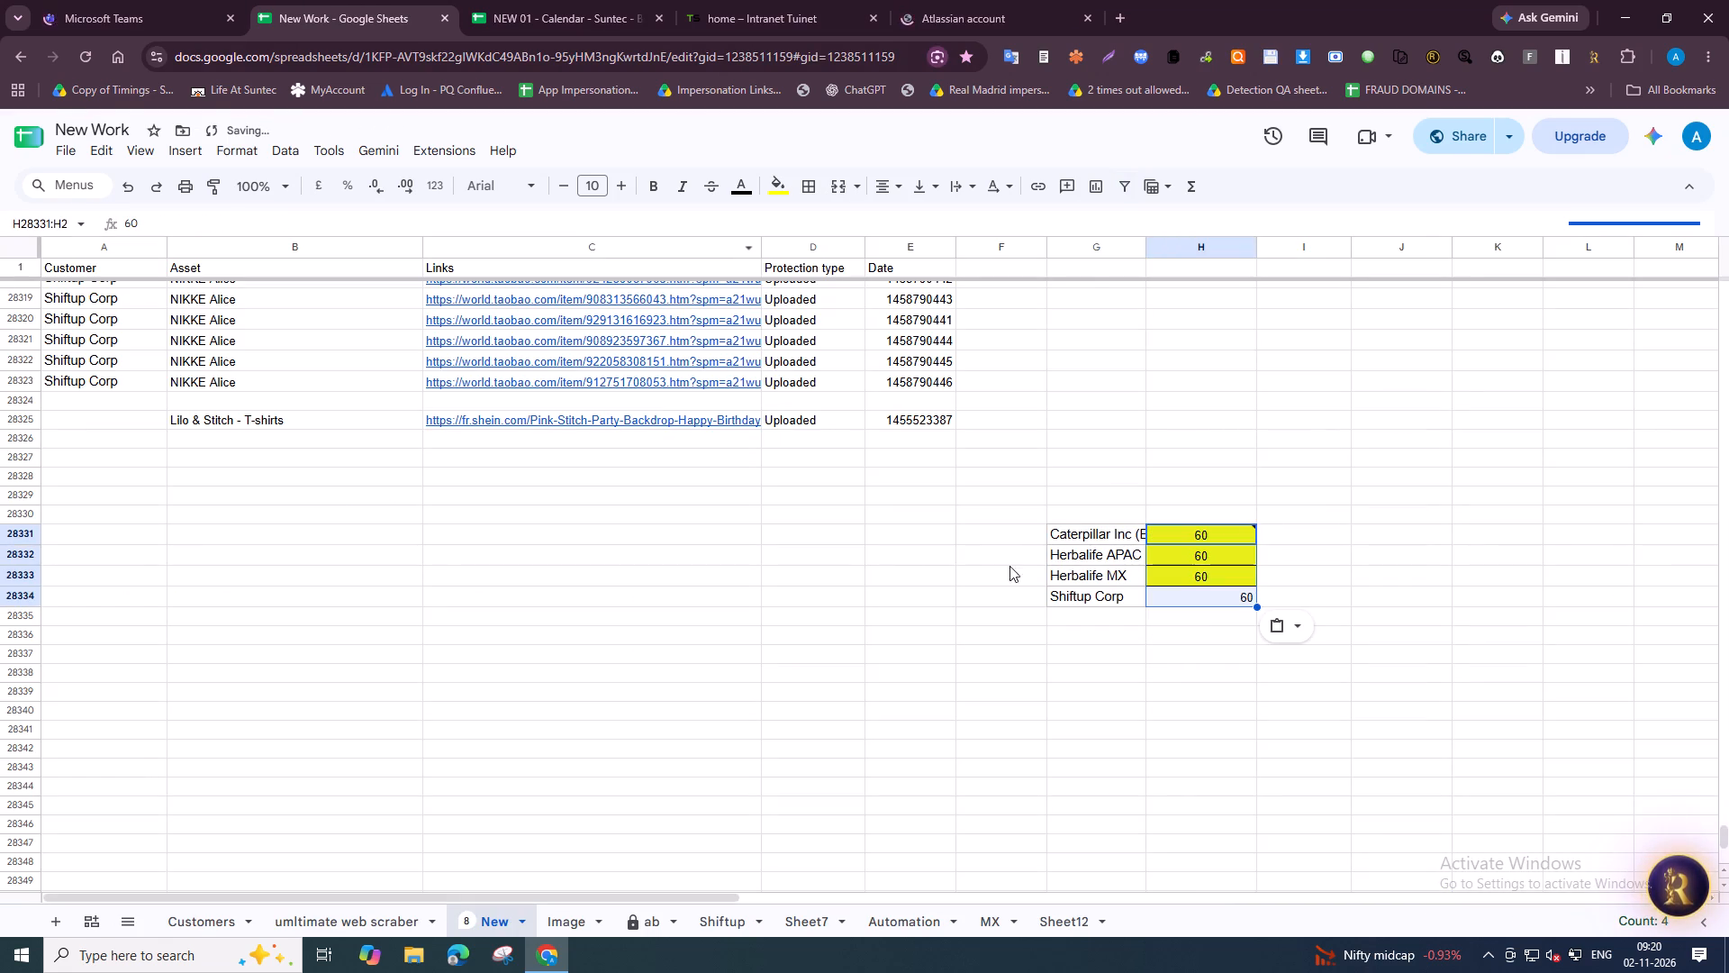
Centre the pasted time values in H28331:H28334 horizontally.
{"action": "left_click", "coordinate": [884, 179]}
{"action": "left_click", "coordinate": [923, 223]}
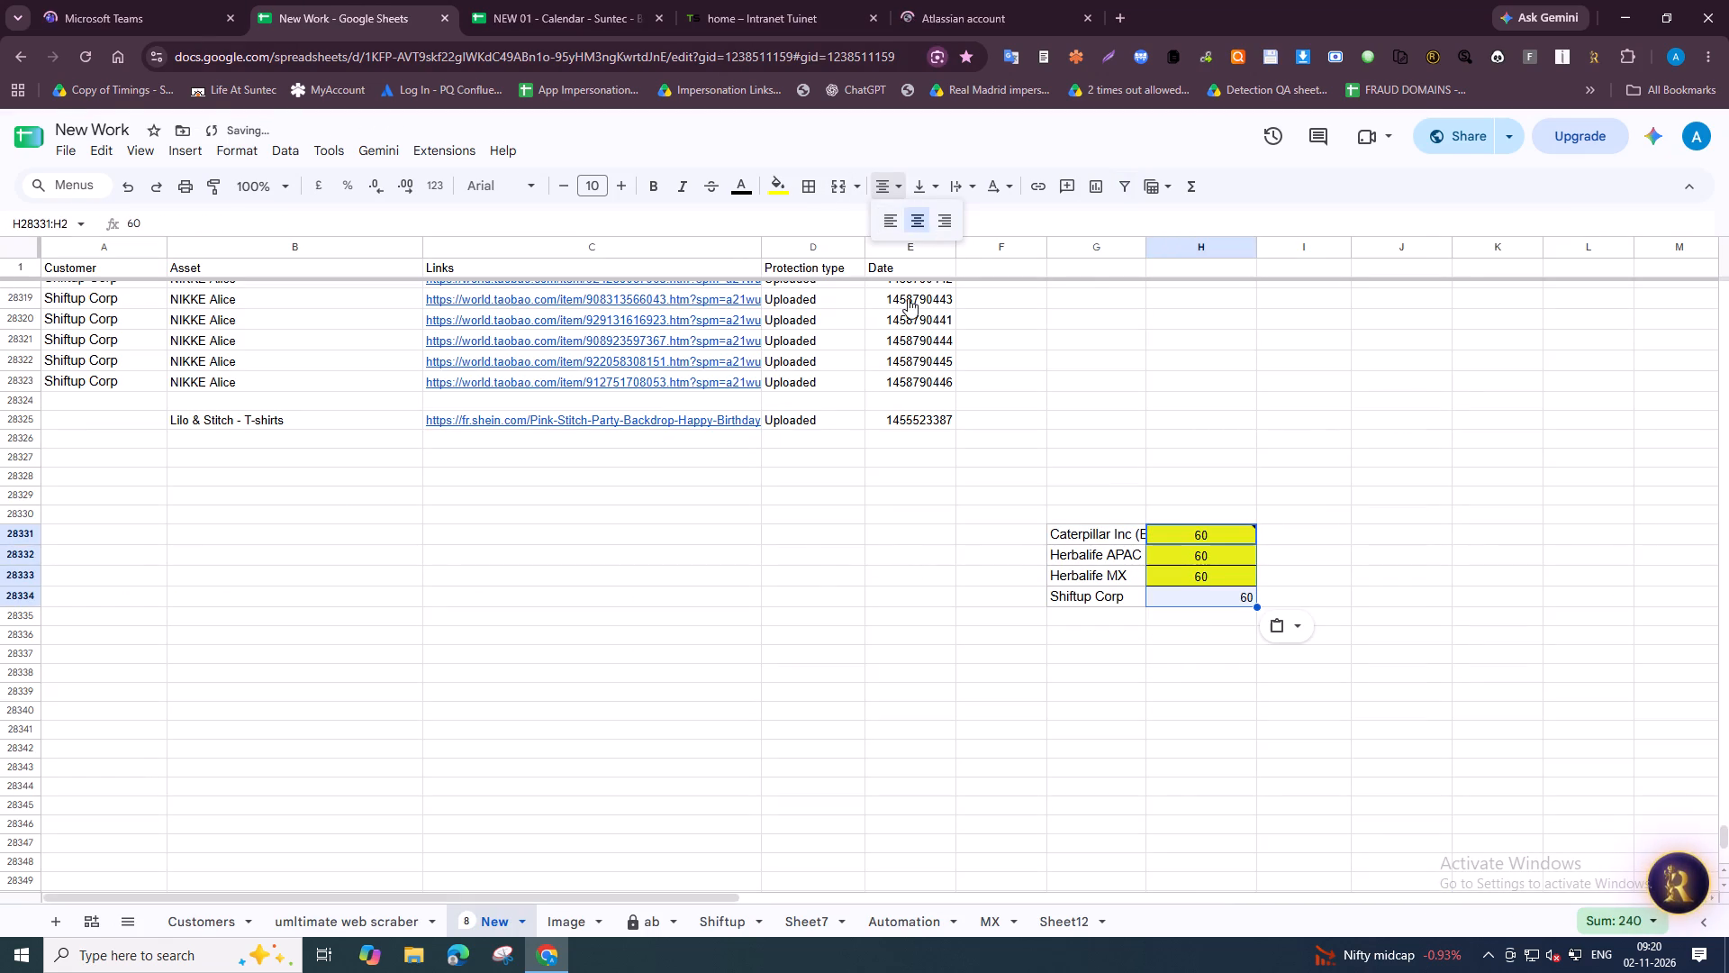
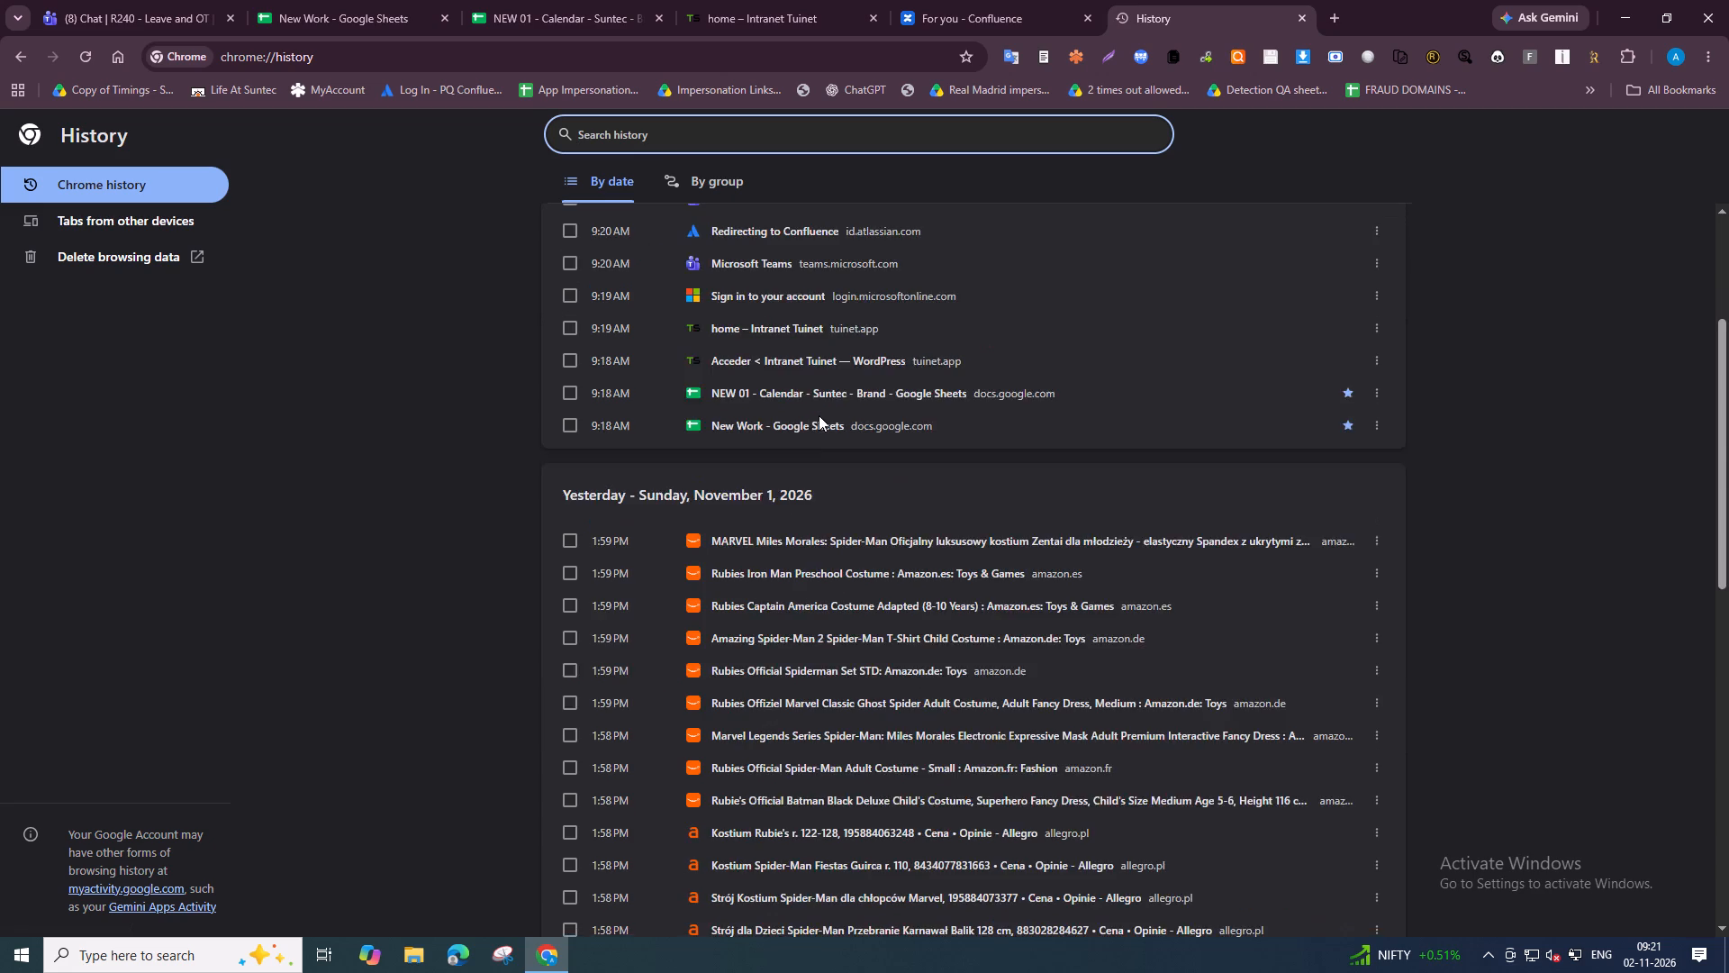
Look through the browsing history from Sunday, November 1 back to the earliest entries of Saturday, October 31, 2026.
{"action": "scroll", "coordinate": [830, 434], "scroll_direction": "down", "scroll_amount": 8}
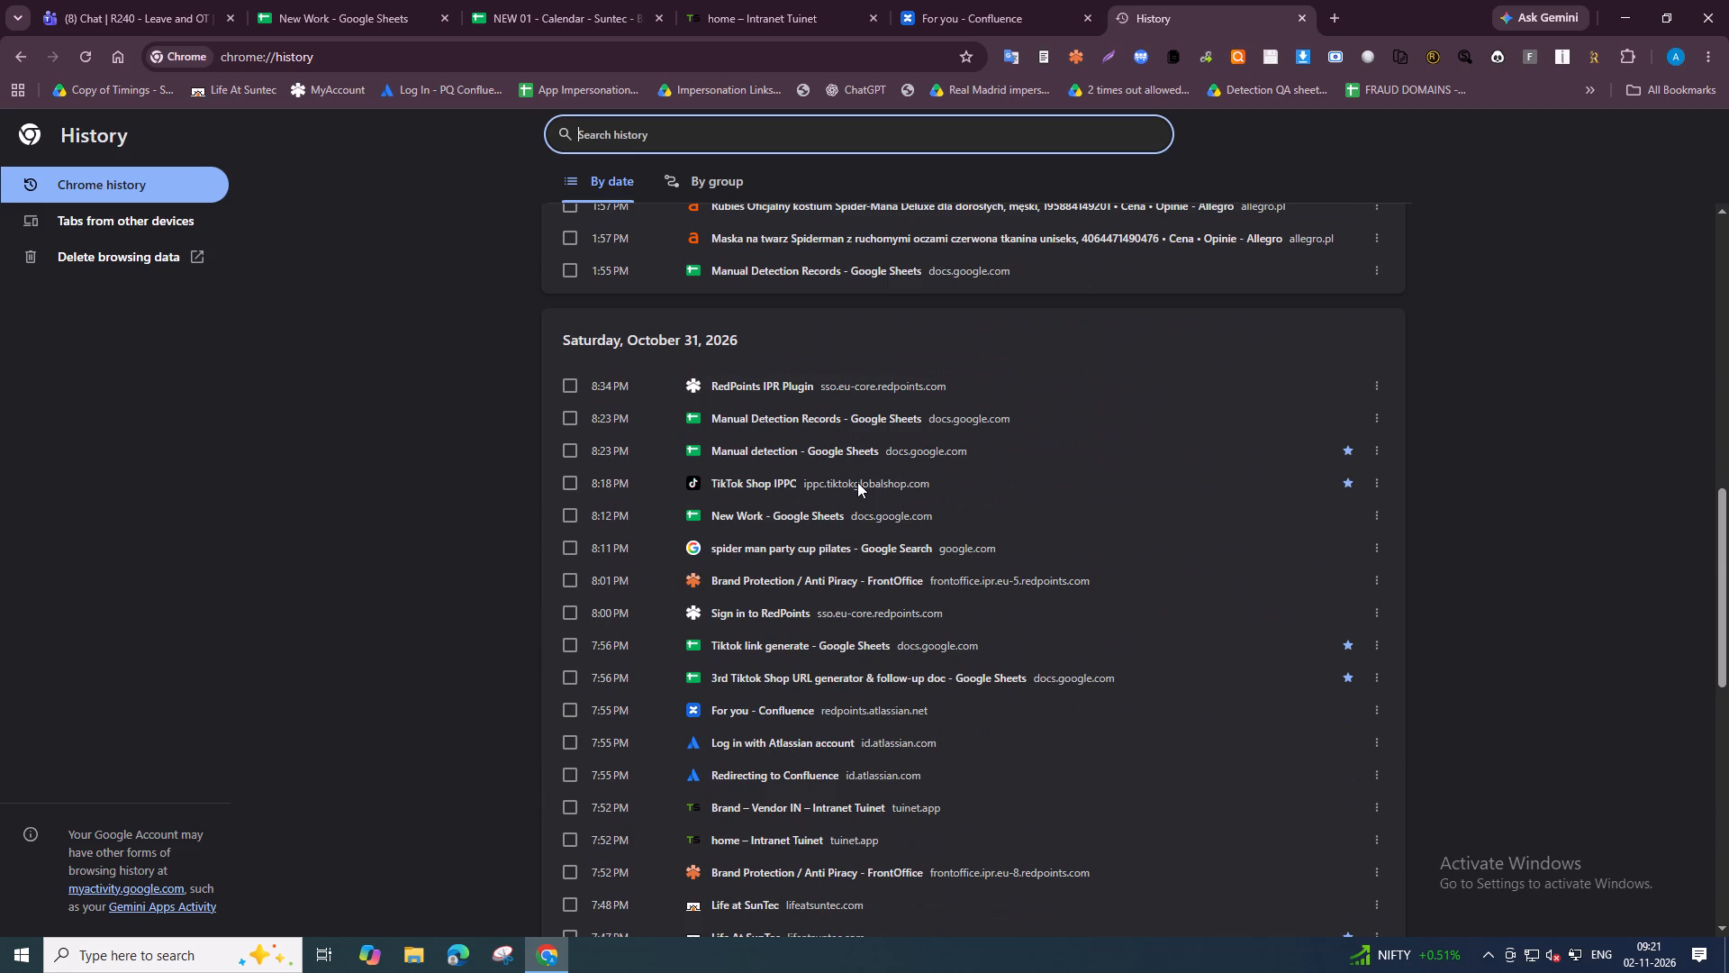
{"action": "scroll", "coordinate": [843, 265], "scroll_direction": "down", "scroll_amount": 4}
{"action": "scroll", "coordinate": [880, 466], "scroll_direction": "down", "scroll_amount": 7}
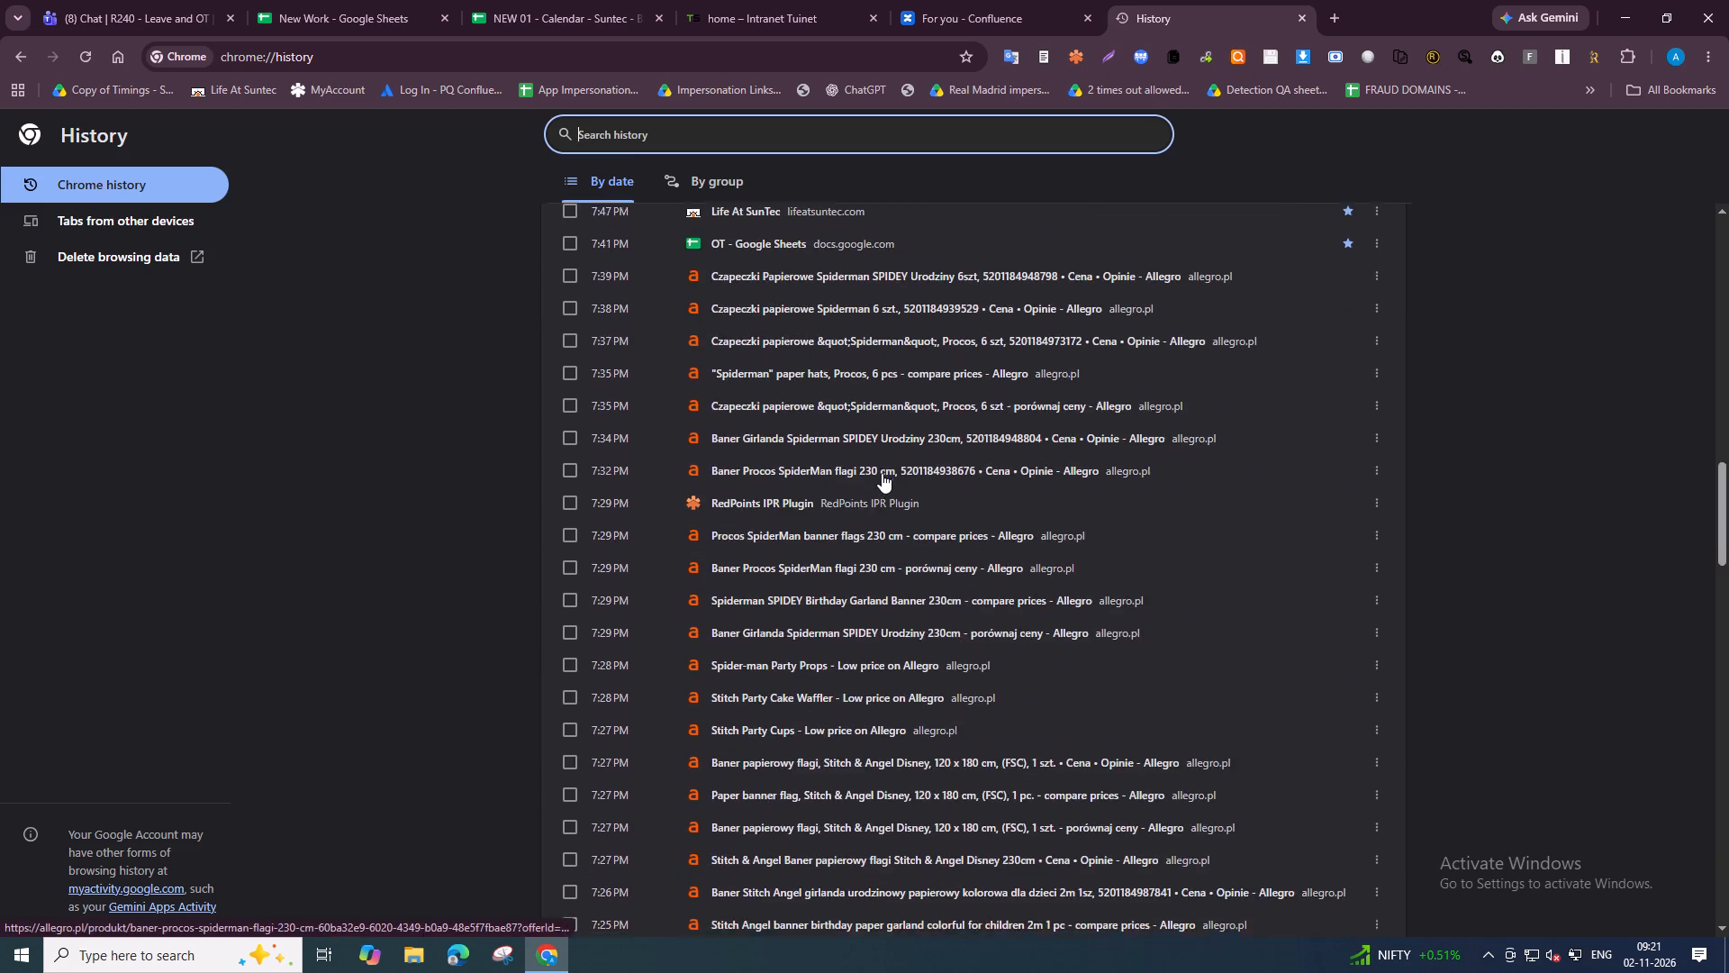
{"action": "scroll", "coordinate": [882, 473], "scroll_direction": "down", "scroll_amount": 17}
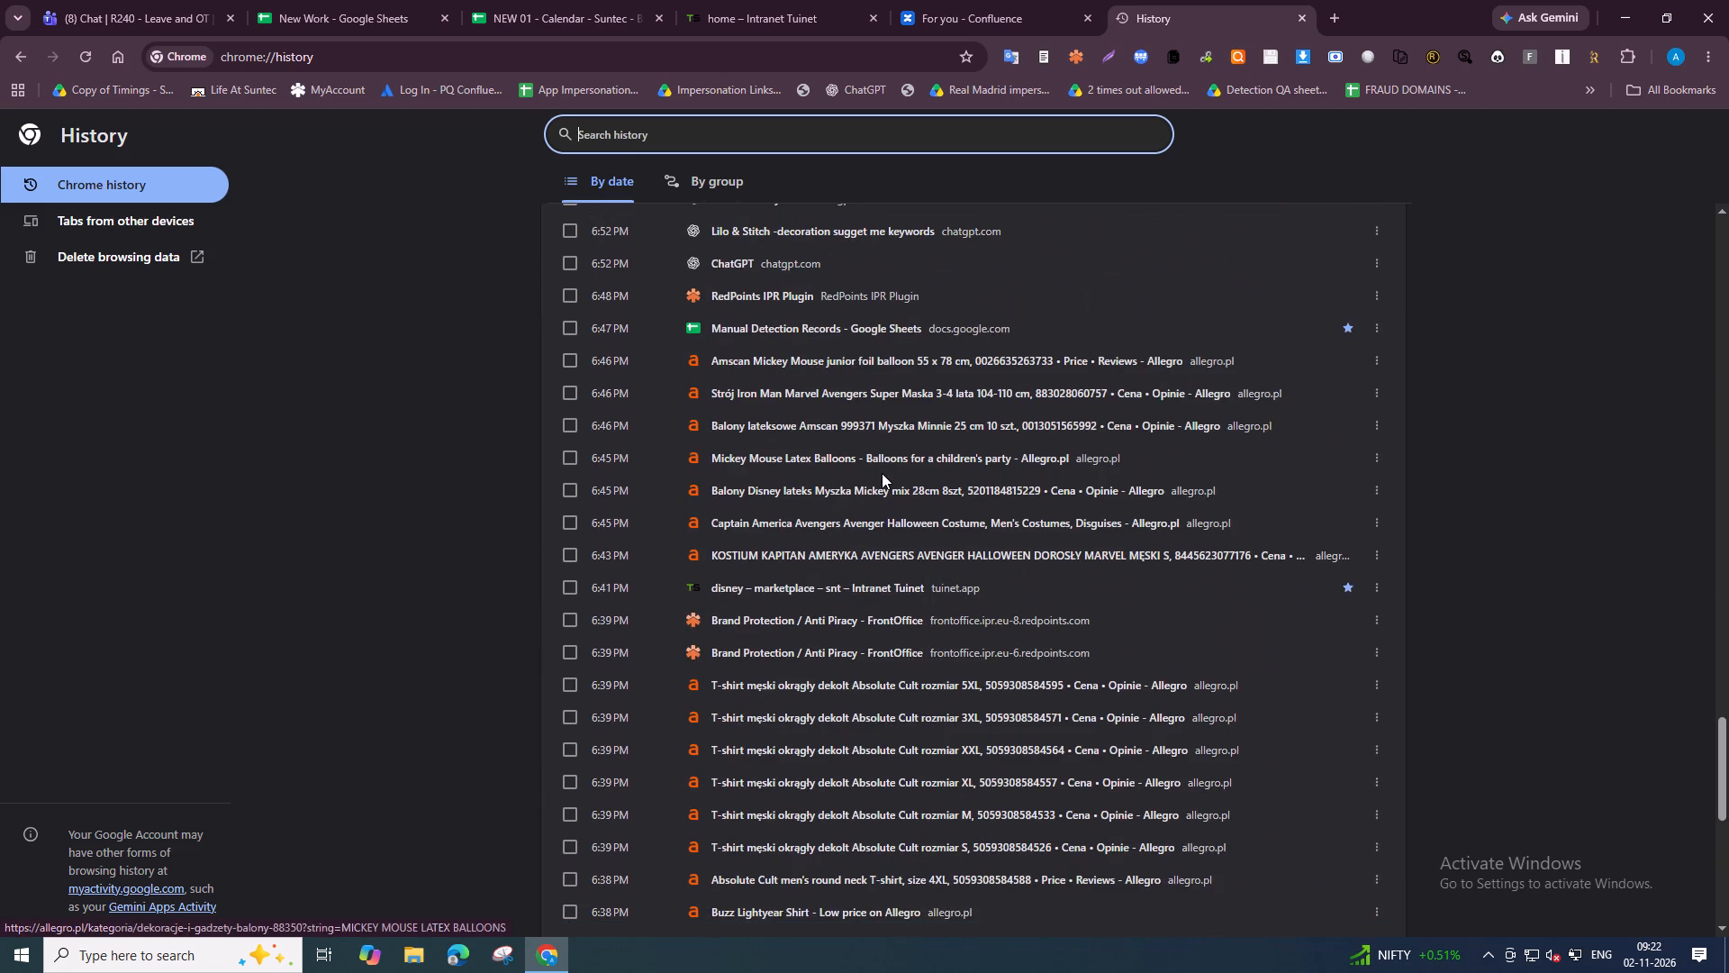
{"action": "scroll", "coordinate": [882, 473], "scroll_direction": "down", "scroll_amount": 8}
{"action": "scroll", "coordinate": [756, 661], "scroll_direction": "down", "scroll_amount": 1}
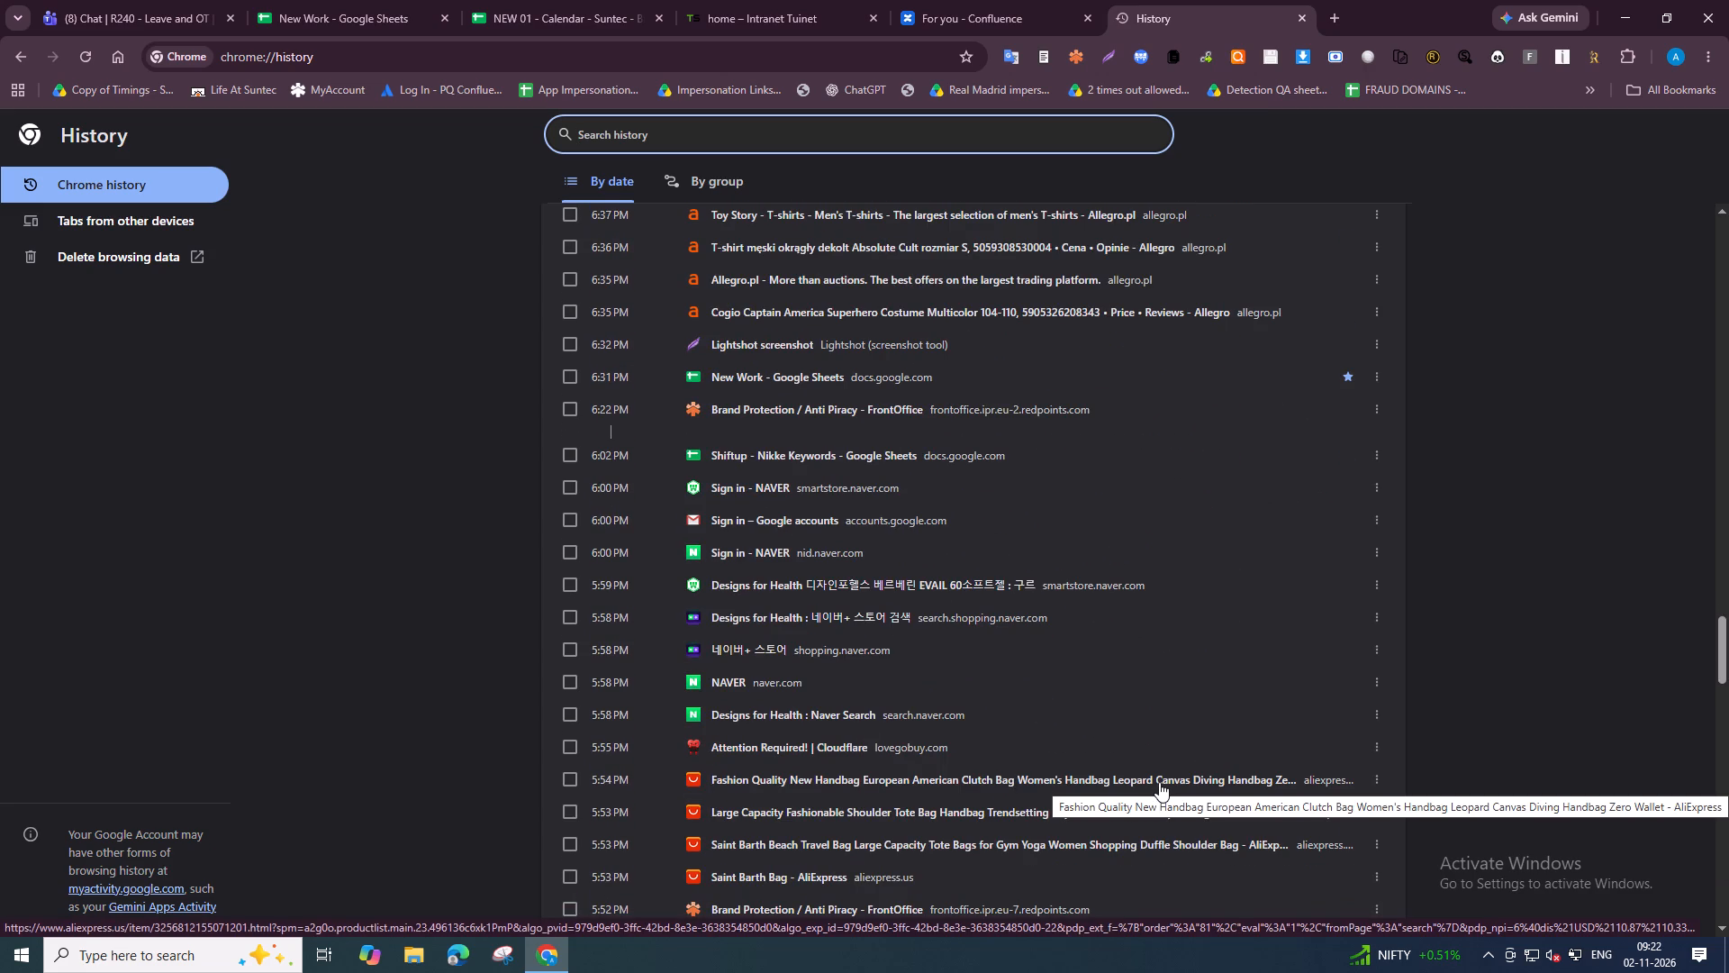
{"action": "scroll", "coordinate": [1159, 782], "scroll_direction": "down", "scroll_amount": 18}
{"action": "scroll", "coordinate": [1160, 780], "scroll_direction": "down", "scroll_amount": 6}
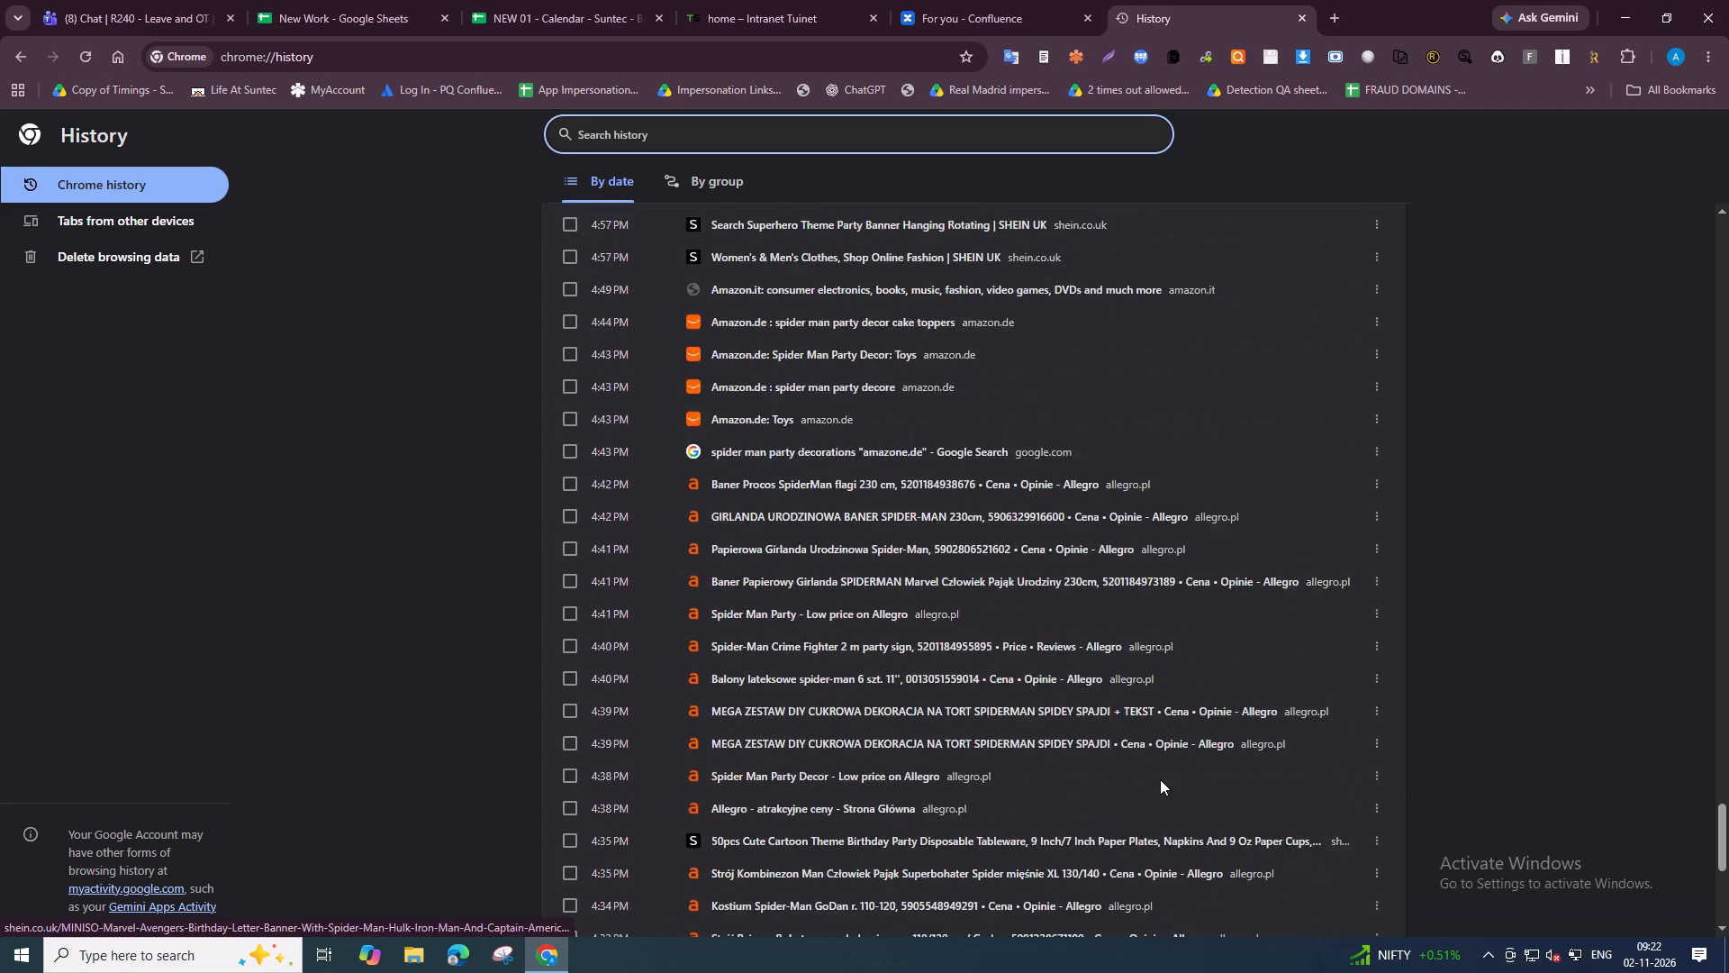
{"action": "scroll", "coordinate": [1160, 779], "scroll_direction": "down", "scroll_amount": 7}
{"action": "scroll", "coordinate": [1163, 700], "scroll_direction": "down", "scroll_amount": 14}
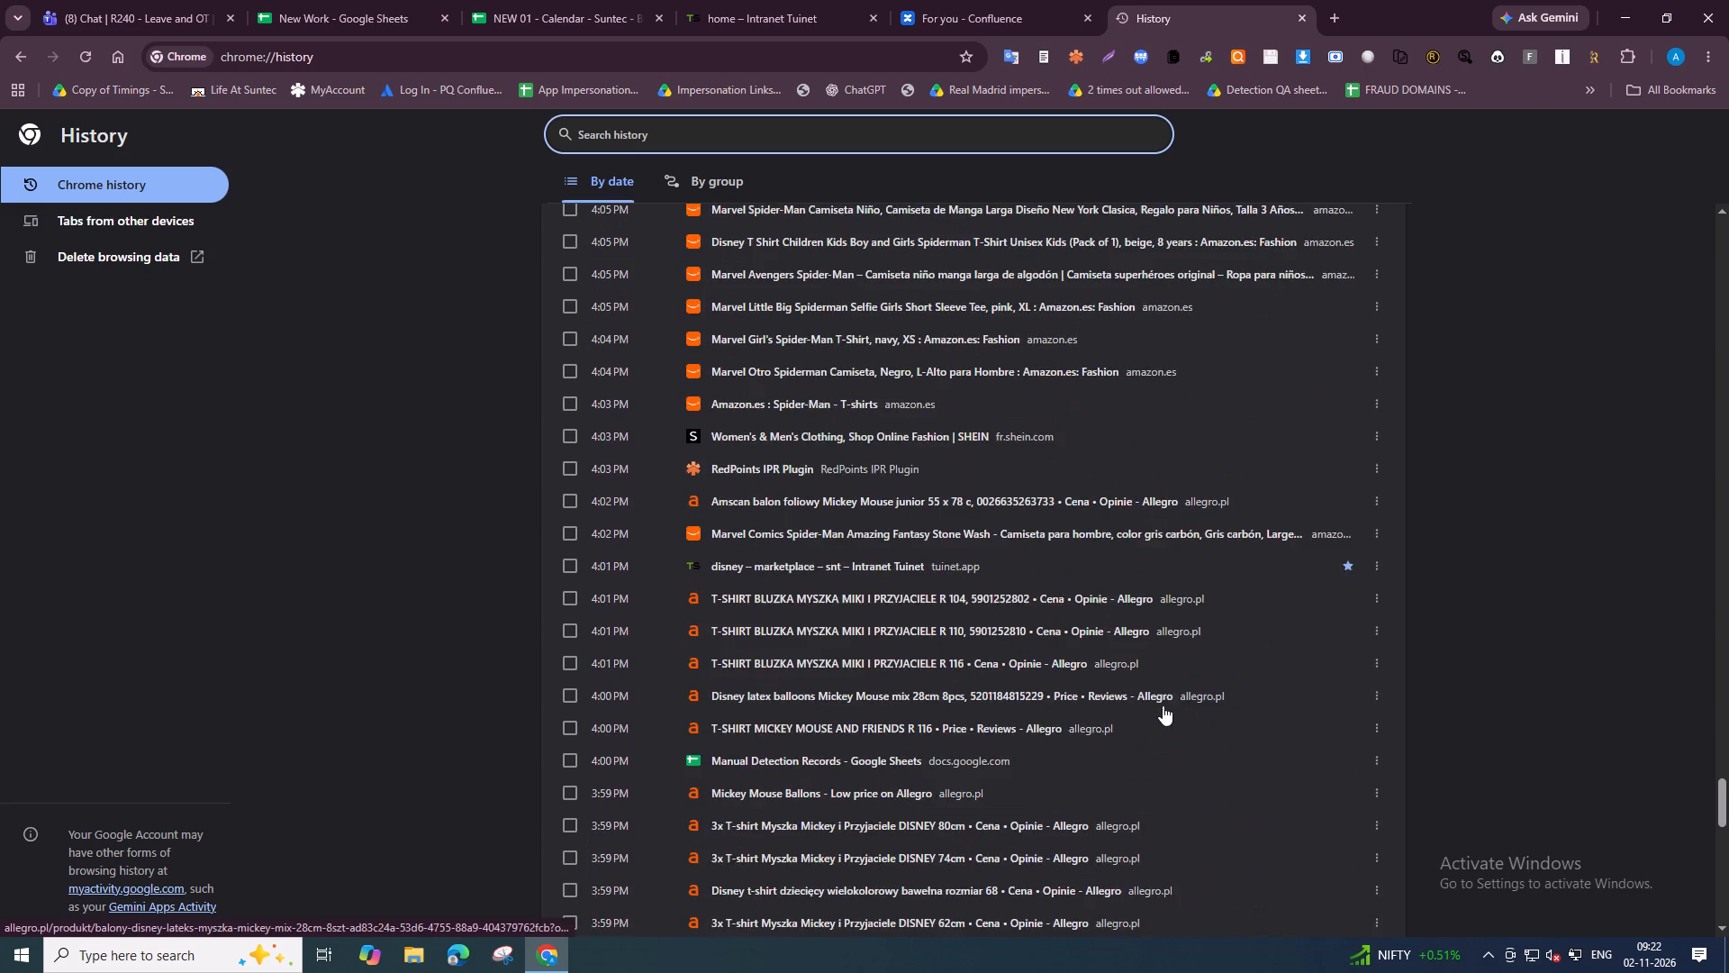
{"action": "scroll", "coordinate": [1163, 702], "scroll_direction": "down", "scroll_amount": 20}
{"action": "scroll", "coordinate": [1163, 705], "scroll_direction": "down", "scroll_amount": 12}
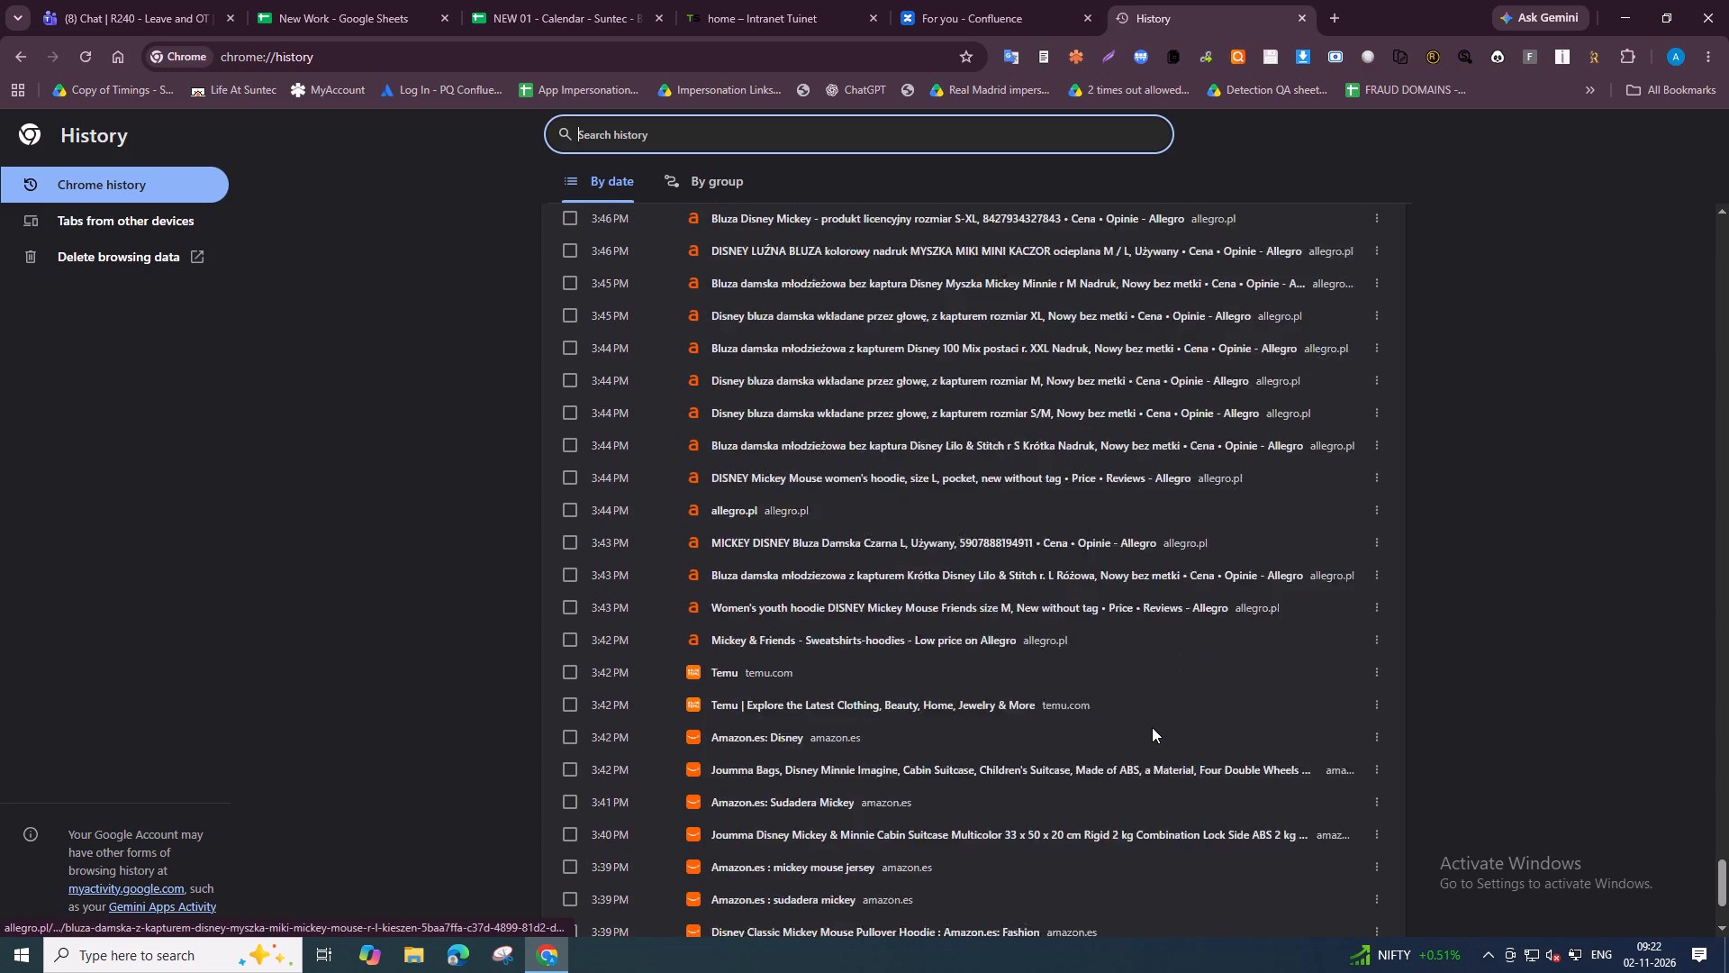
{"action": "scroll", "coordinate": [1152, 722], "scroll_direction": "down", "scroll_amount": 16}
{"action": "scroll", "coordinate": [1154, 714], "scroll_direction": "down", "scroll_amount": 7}
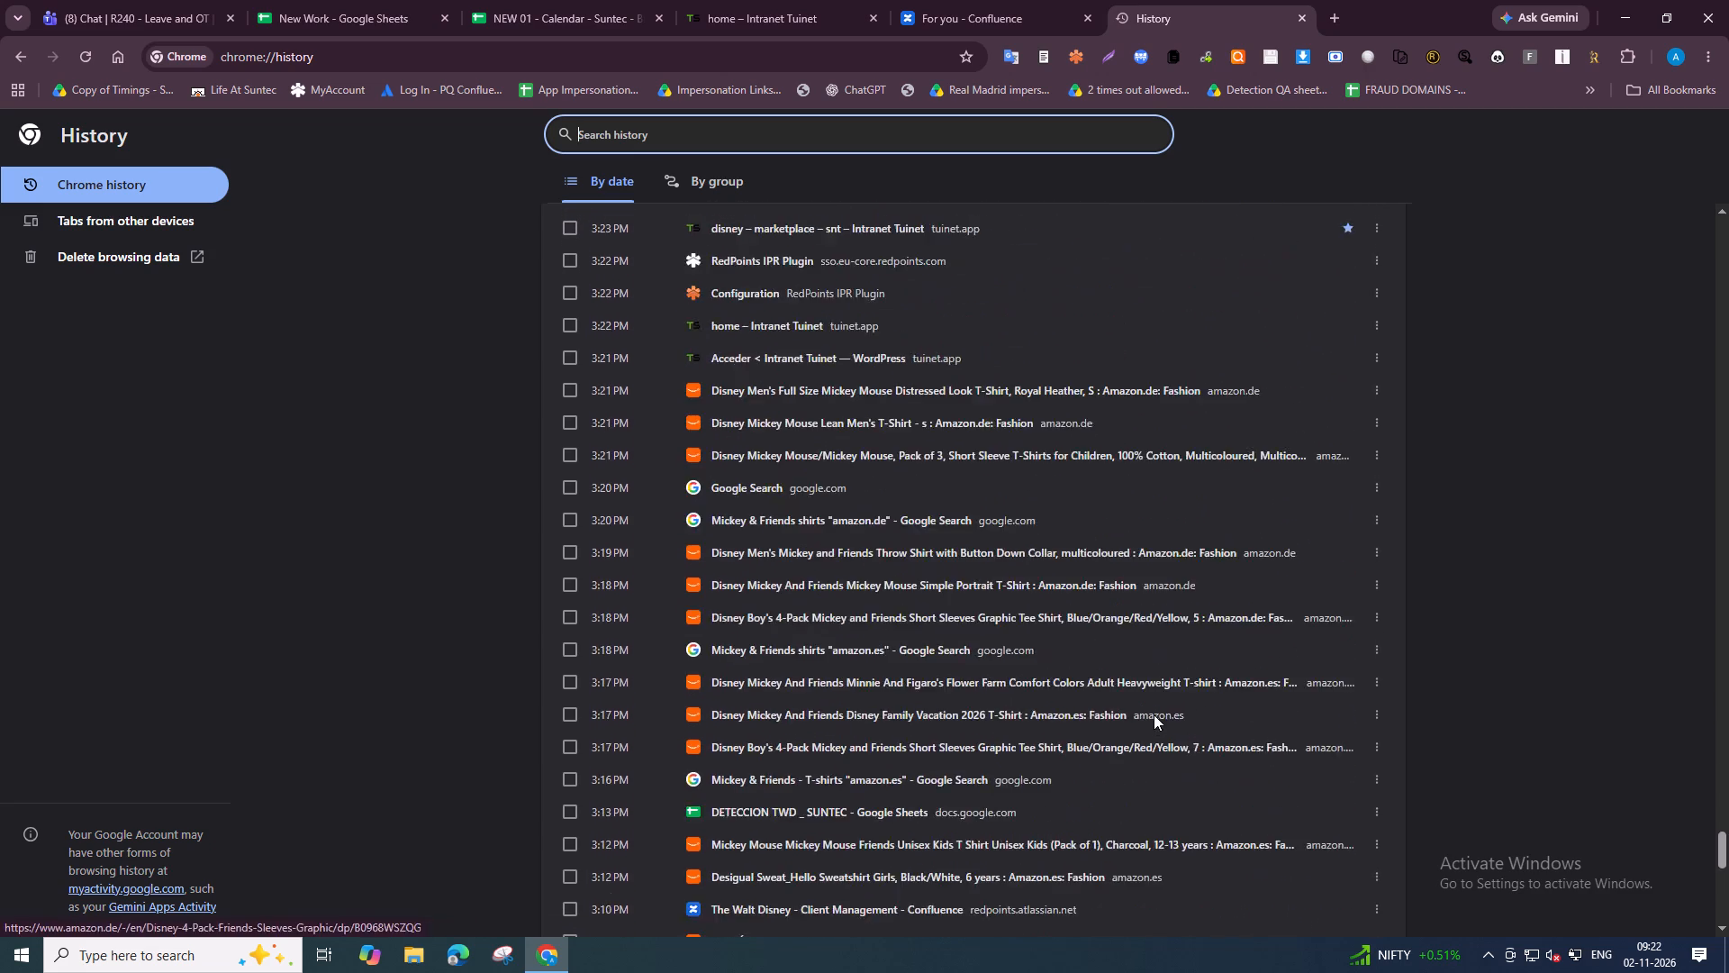
{"action": "scroll", "coordinate": [1154, 714], "scroll_direction": "down", "scroll_amount": 4}
{"action": "scroll", "coordinate": [1507, 551], "scroll_direction": "down", "scroll_amount": 18}
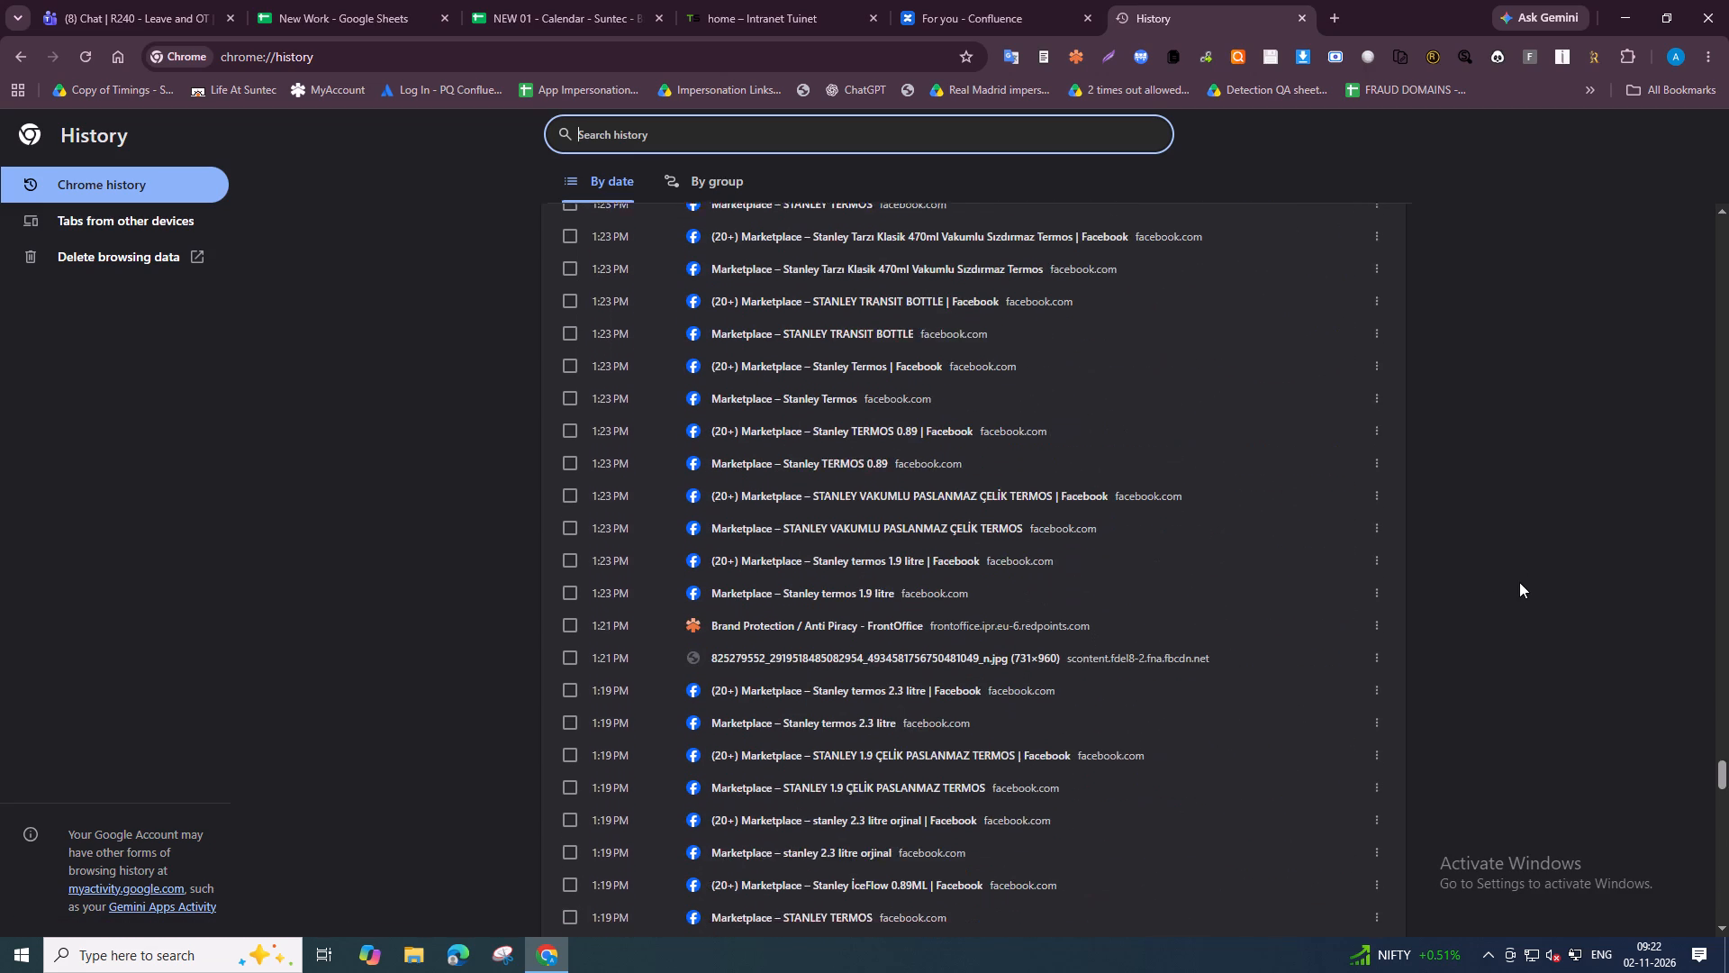
{"action": "scroll", "coordinate": [1519, 582], "scroll_direction": "down", "scroll_amount": 18}
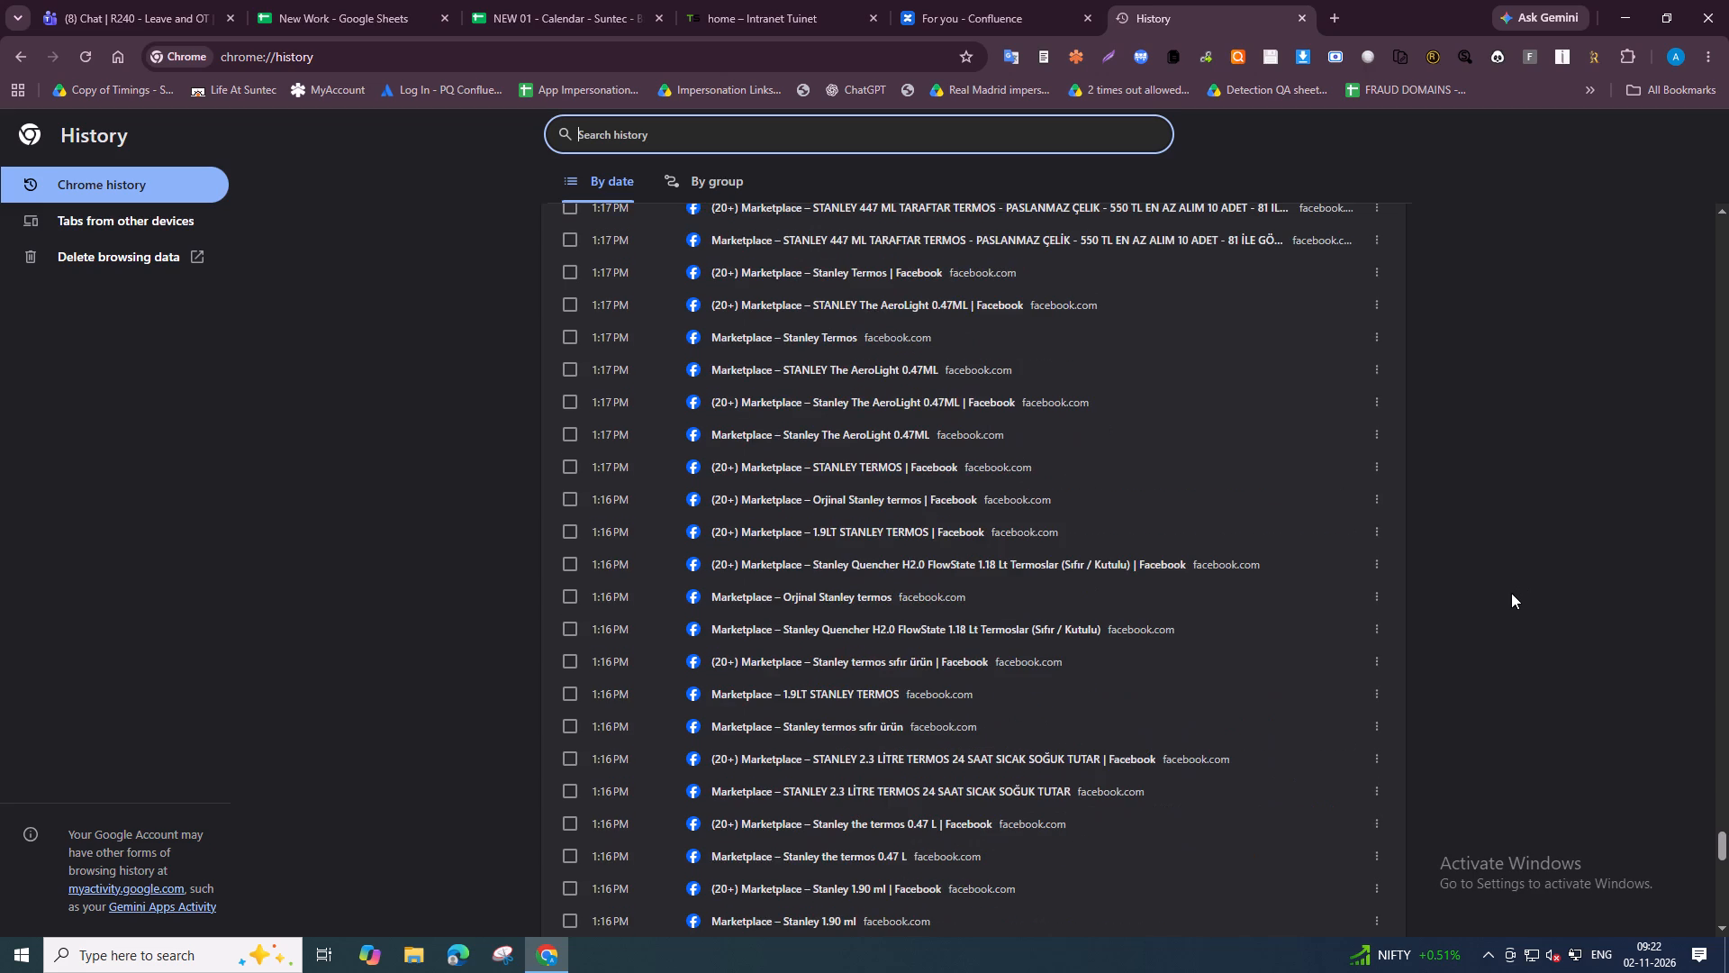
{"action": "scroll", "coordinate": [1494, 561], "scroll_direction": "down", "scroll_amount": 19}
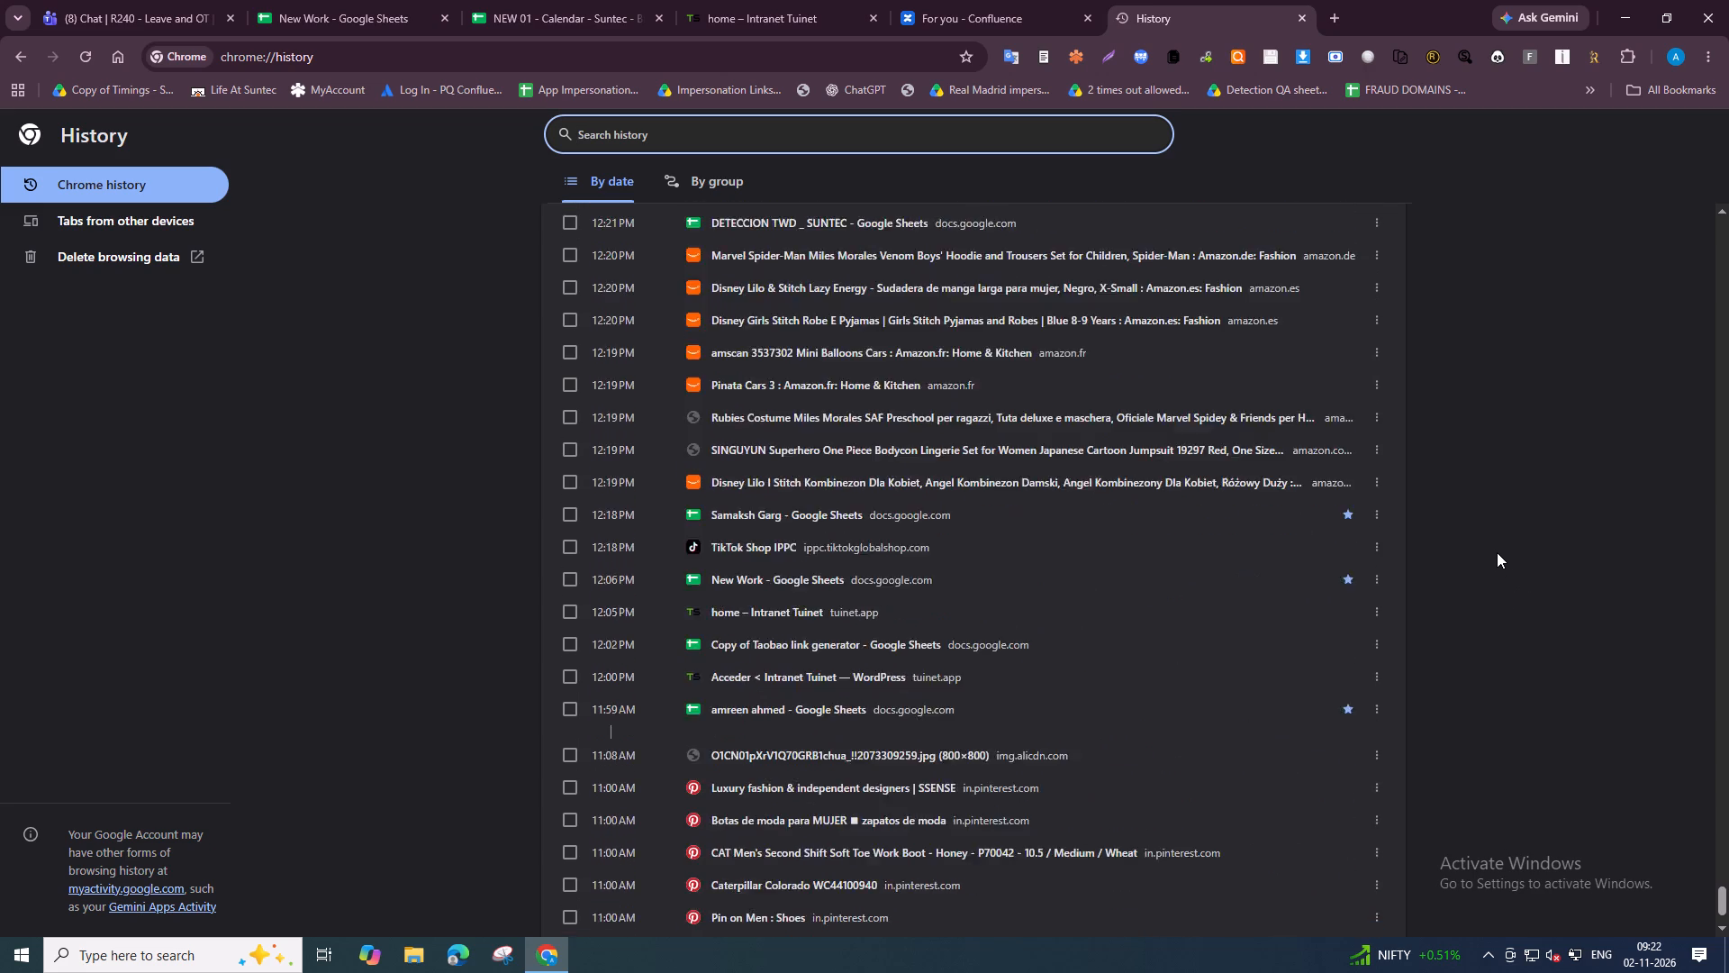
{"action": "scroll", "coordinate": [1497, 552], "scroll_direction": "down", "scroll_amount": 19}
{"action": "scroll", "coordinate": [1477, 578], "scroll_direction": "down", "scroll_amount": 7}
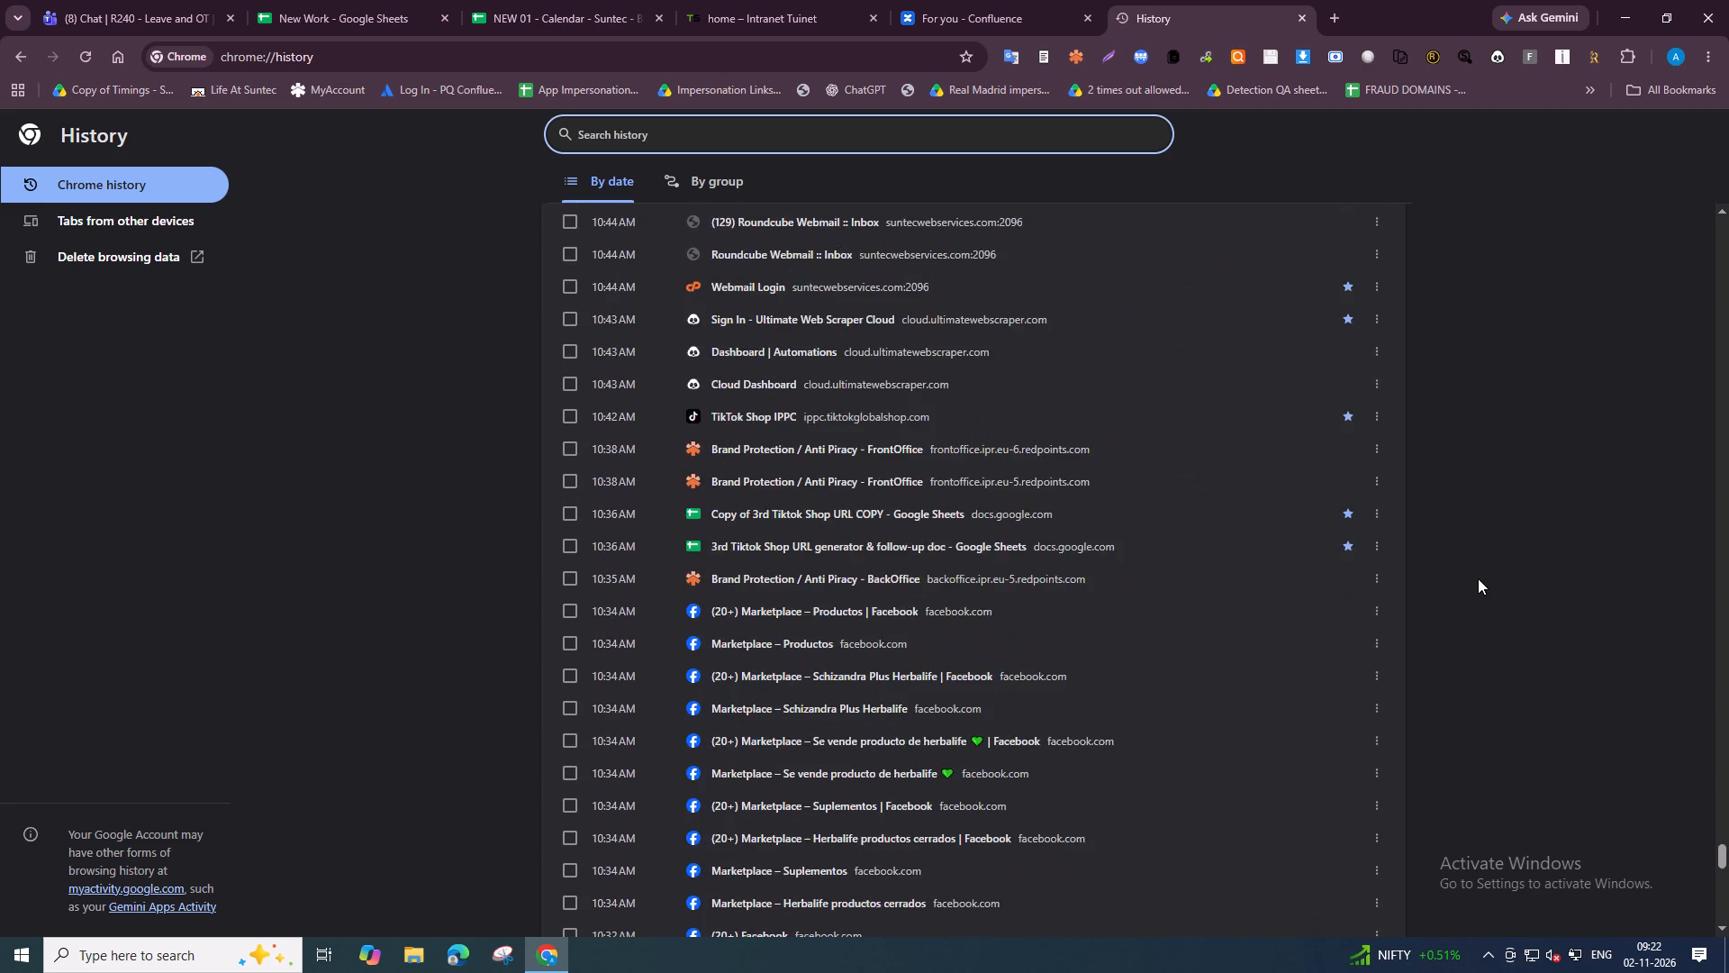
{"action": "scroll", "coordinate": [1478, 578], "scroll_direction": "down", "scroll_amount": 19}
{"action": "scroll", "coordinate": [1480, 559], "scroll_direction": "down", "scroll_amount": 6}
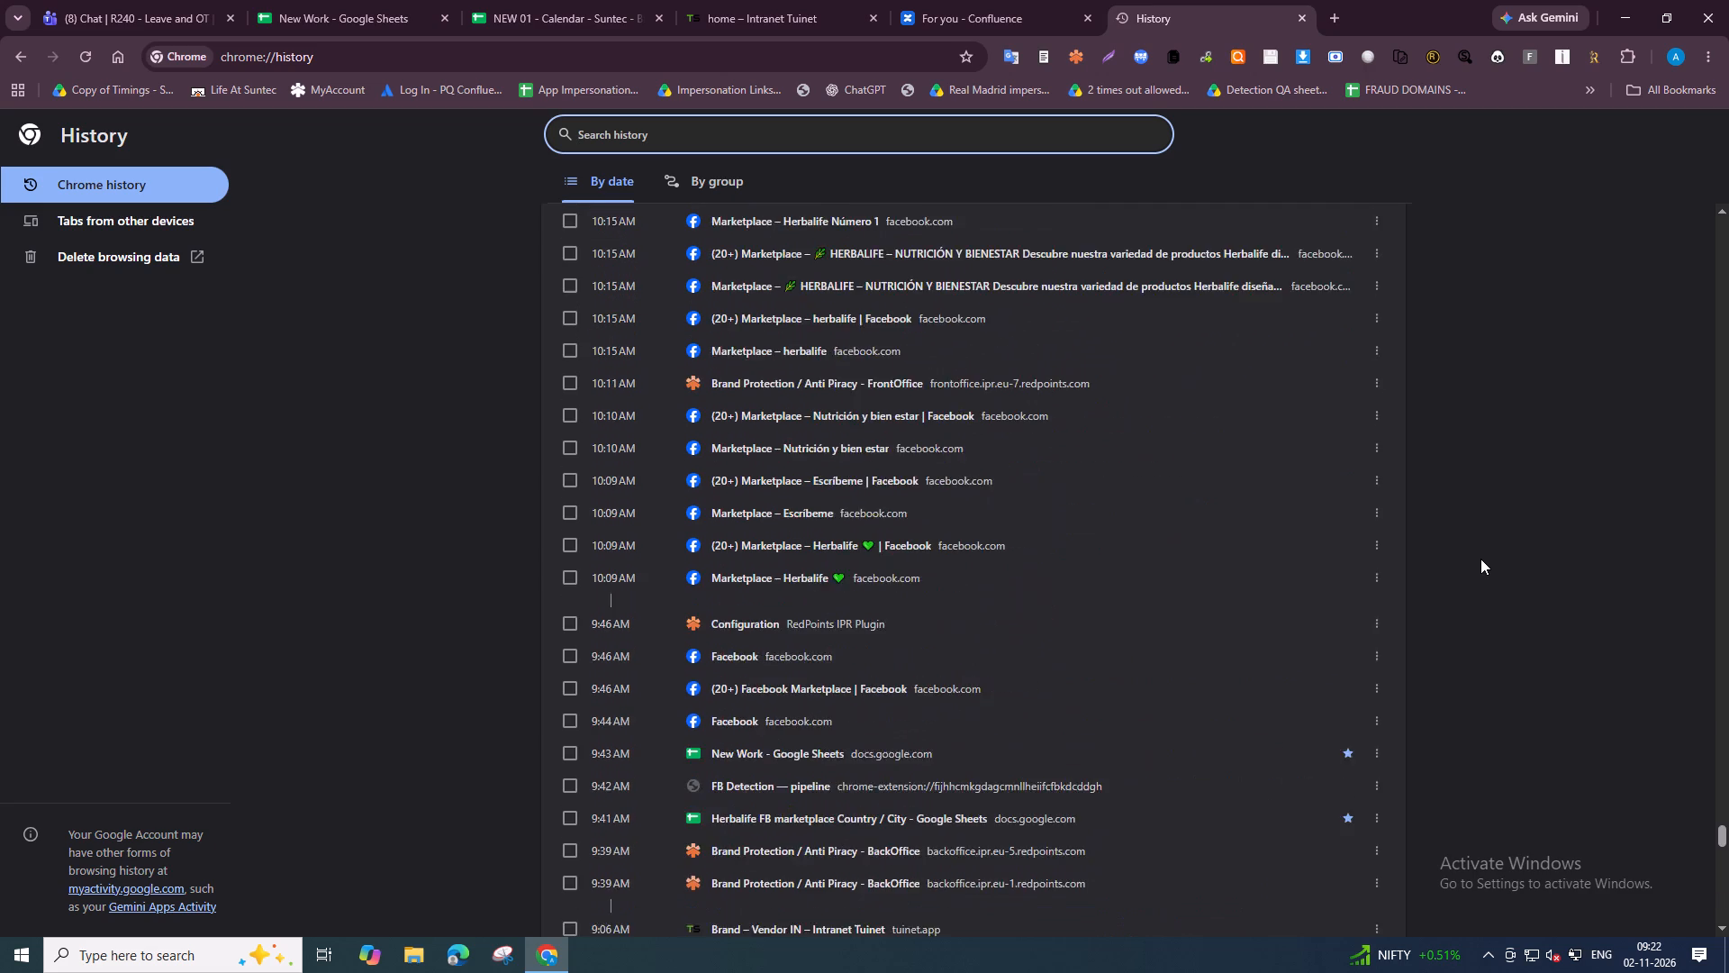
{"action": "scroll", "coordinate": [1480, 559], "scroll_direction": "down", "scroll_amount": 7}
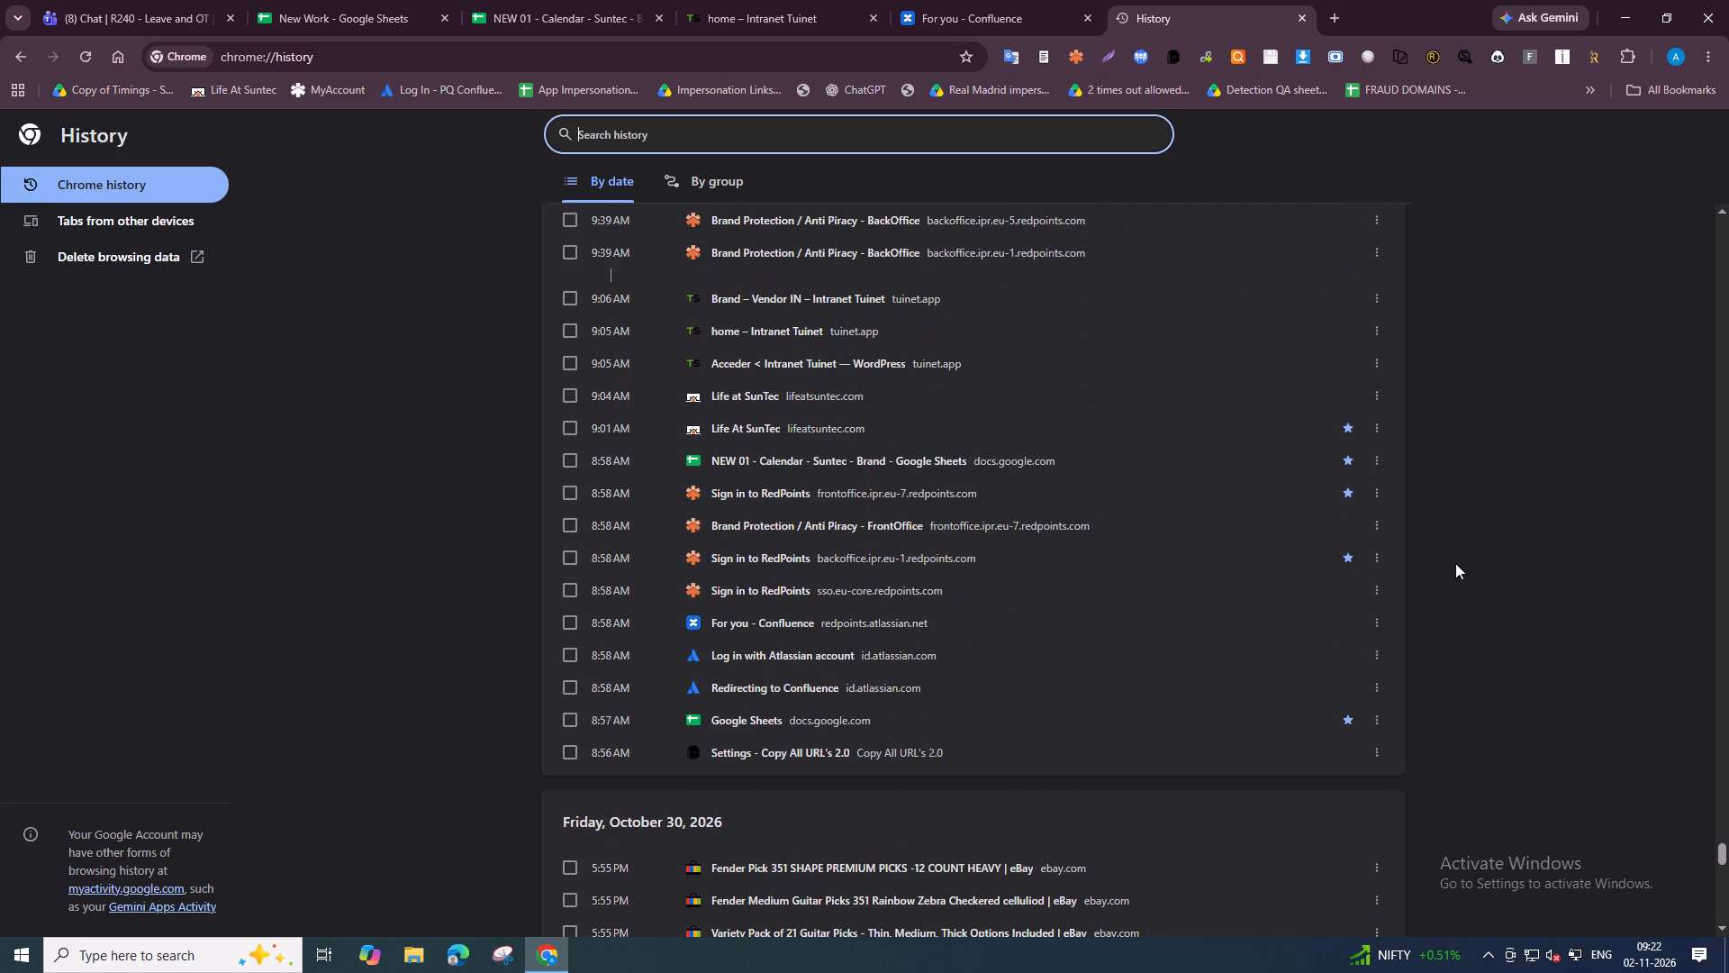
Review the Saturday, October 31 morning history around the Herbalife Marketplace, TikTok Shop and Caterpillar Pinterest pages.
{"action": "scroll", "coordinate": [1455, 563], "scroll_direction": "up", "scroll_amount": 12}
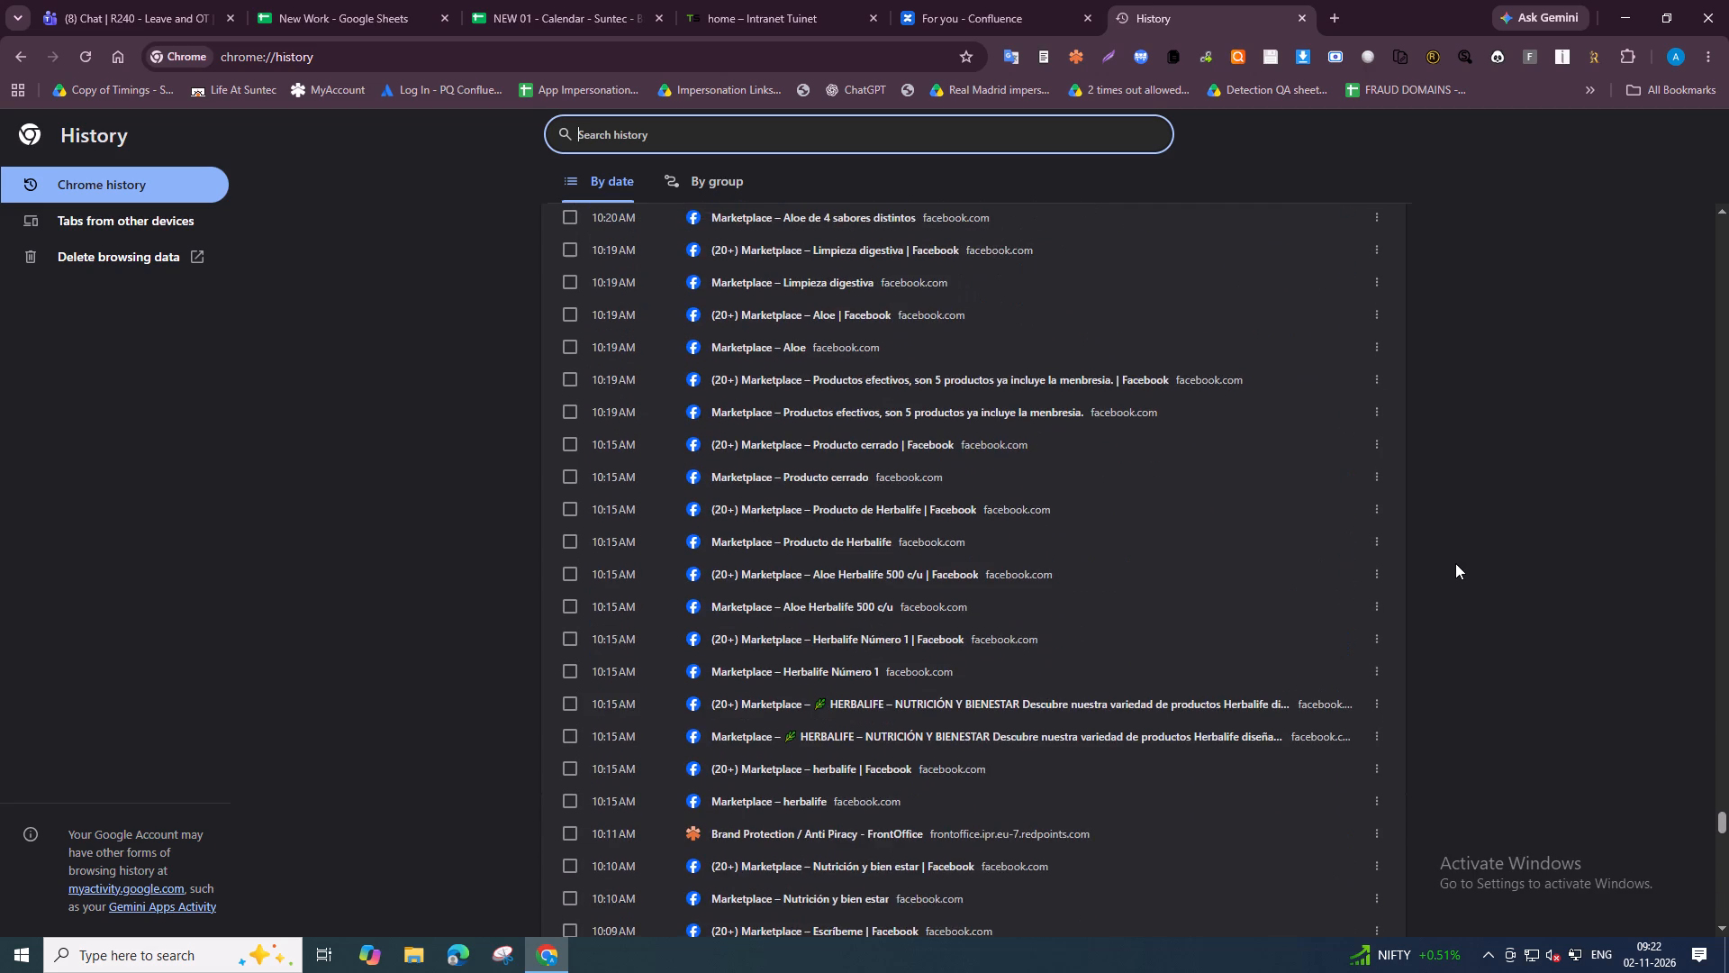
{"action": "scroll", "coordinate": [1455, 563], "scroll_direction": "up", "scroll_amount": 12}
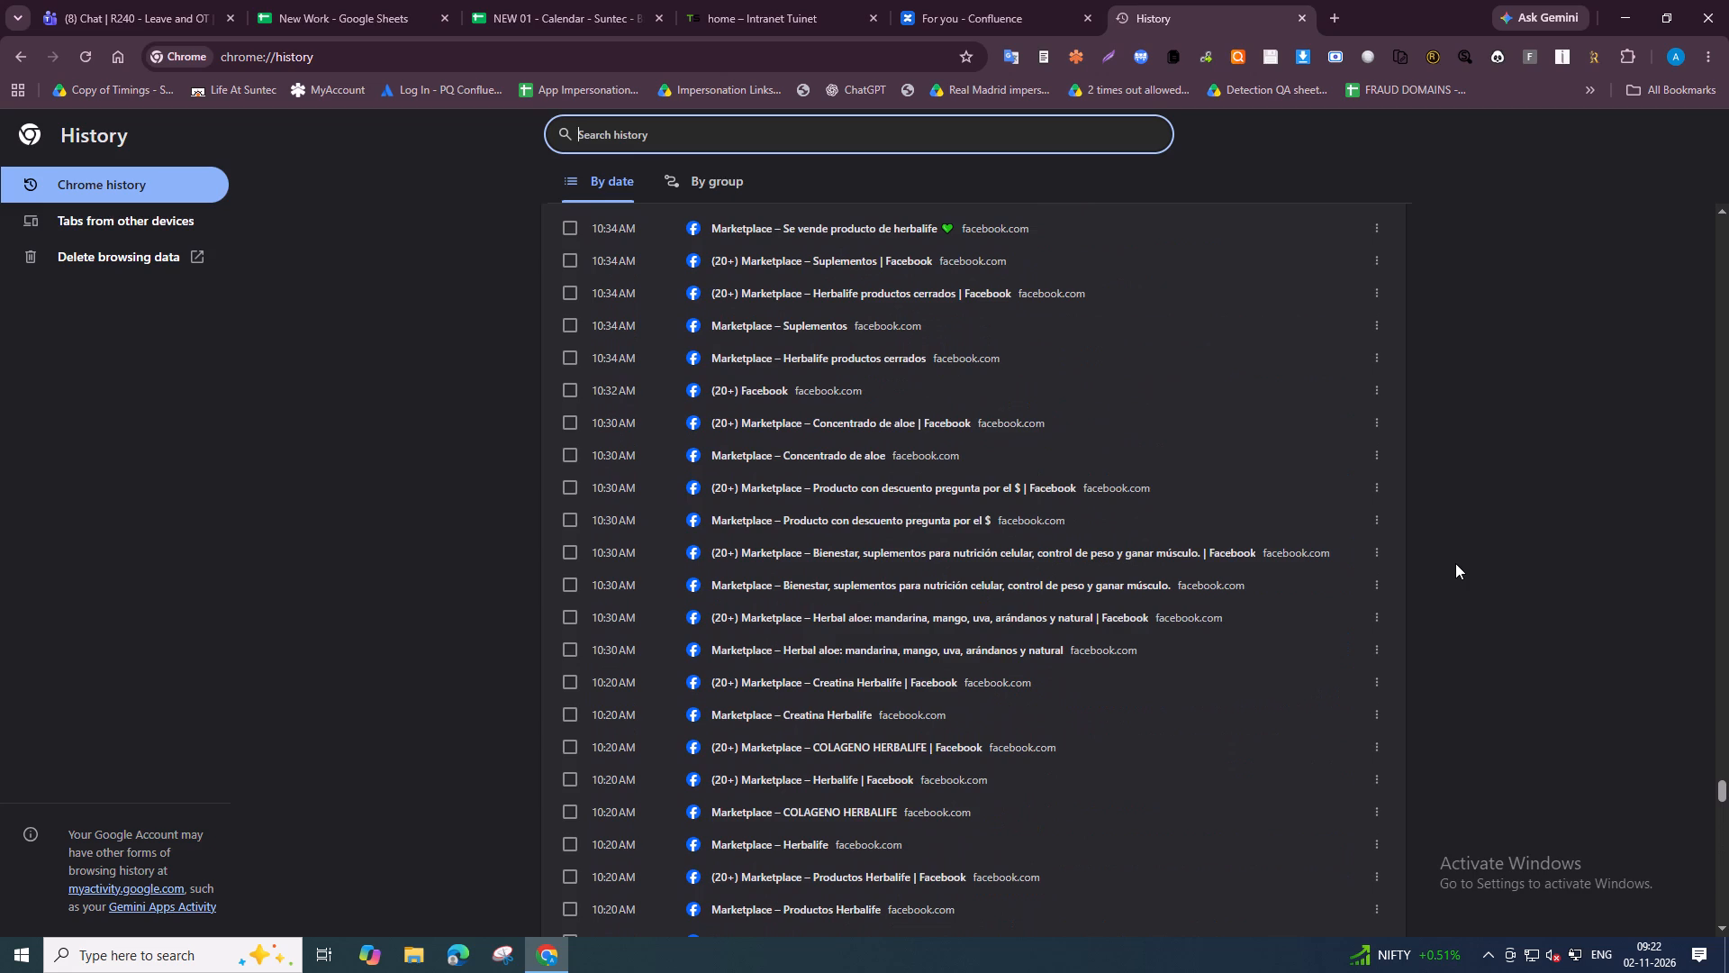
{"action": "scroll", "coordinate": [1455, 563], "scroll_direction": "up", "scroll_amount": 4}
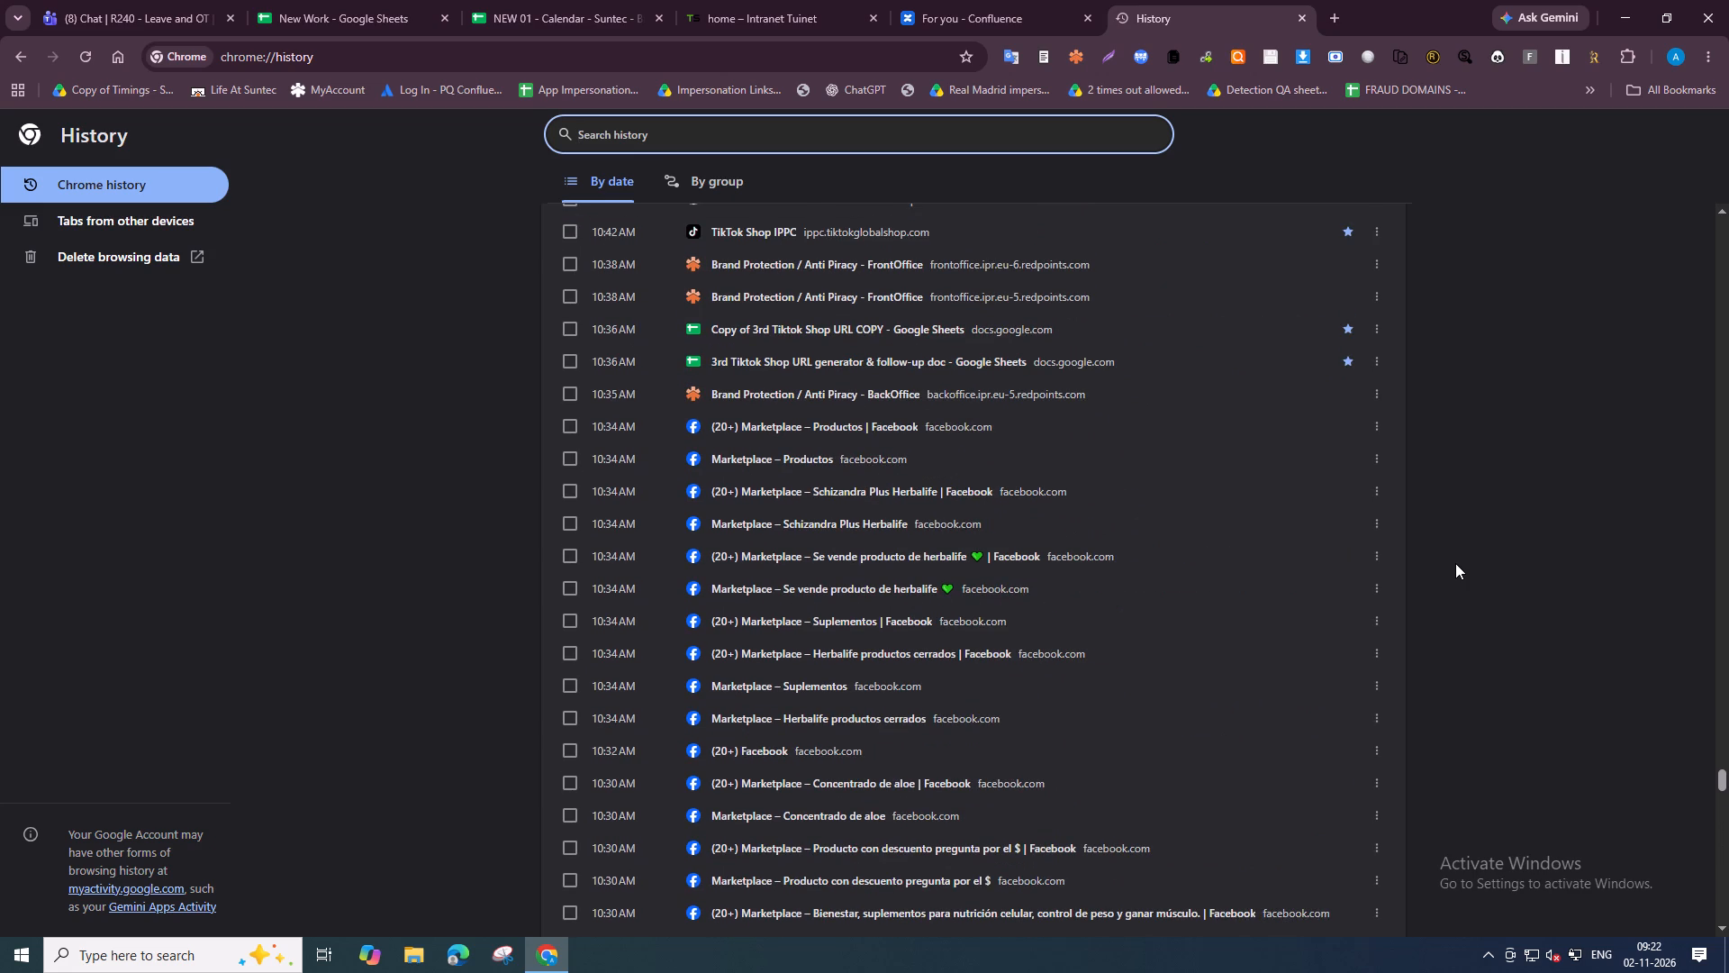
{"action": "scroll", "coordinate": [1455, 563], "scroll_direction": "up", "scroll_amount": 5}
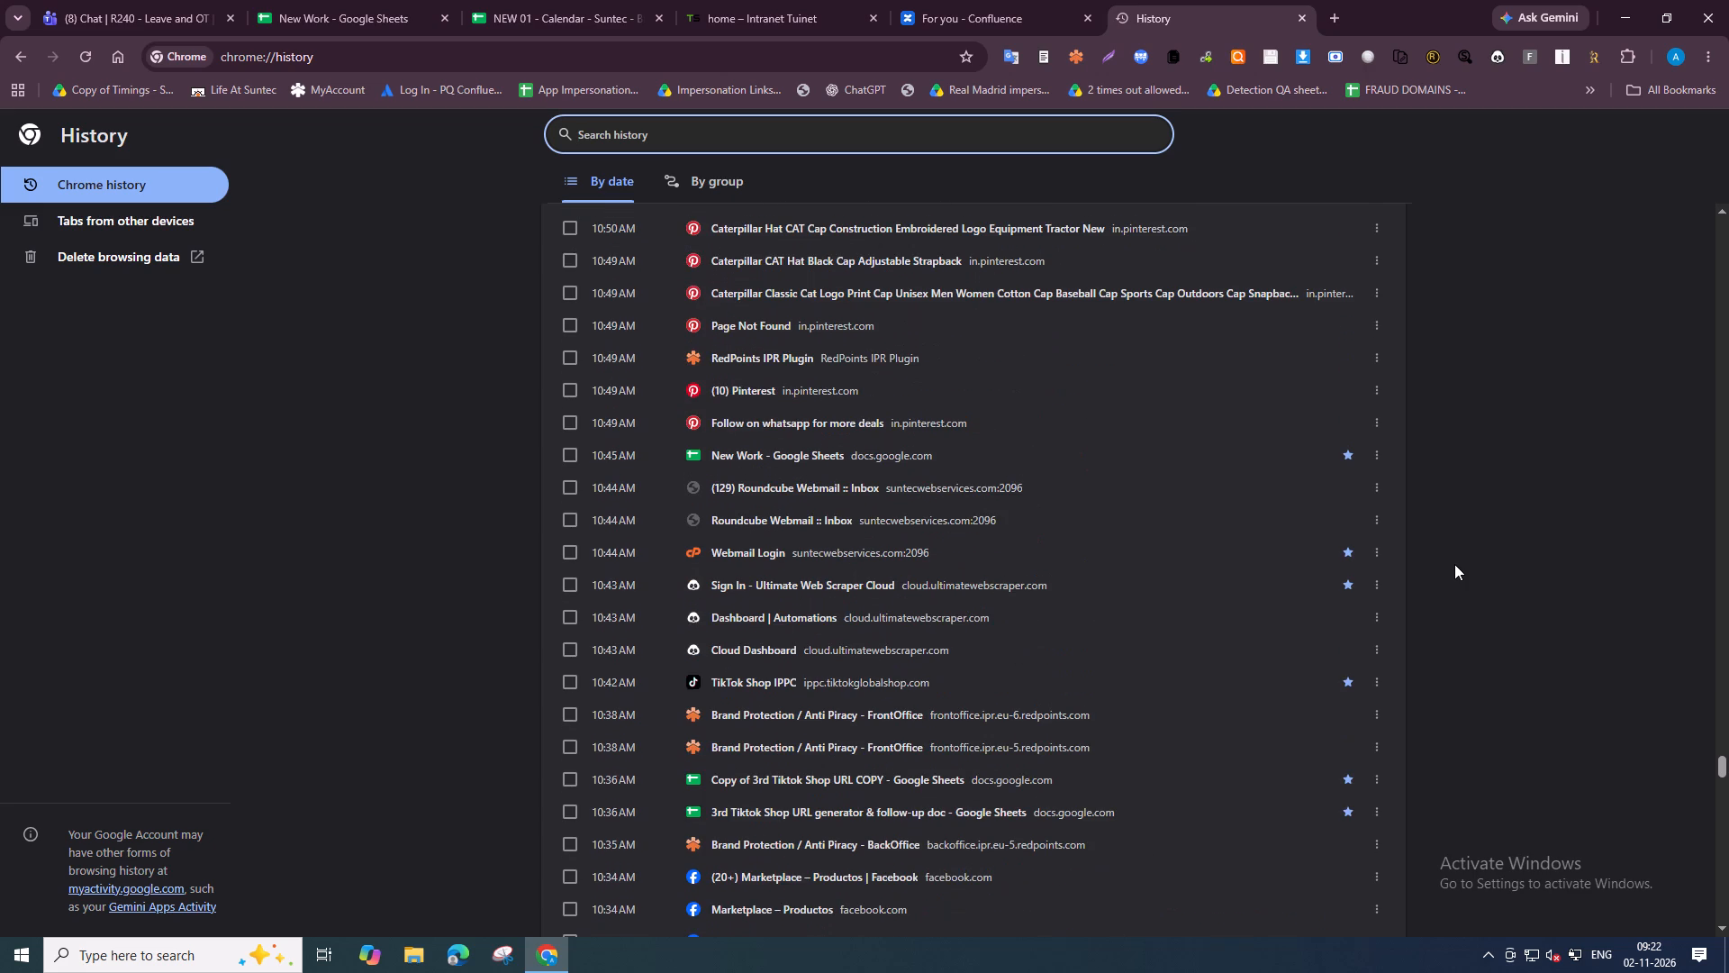
{"action": "scroll", "coordinate": [1454, 564], "scroll_direction": "up", "scroll_amount": 11}
{"action": "scroll", "coordinate": [1454, 564], "scroll_direction": "down", "scroll_amount": 20}
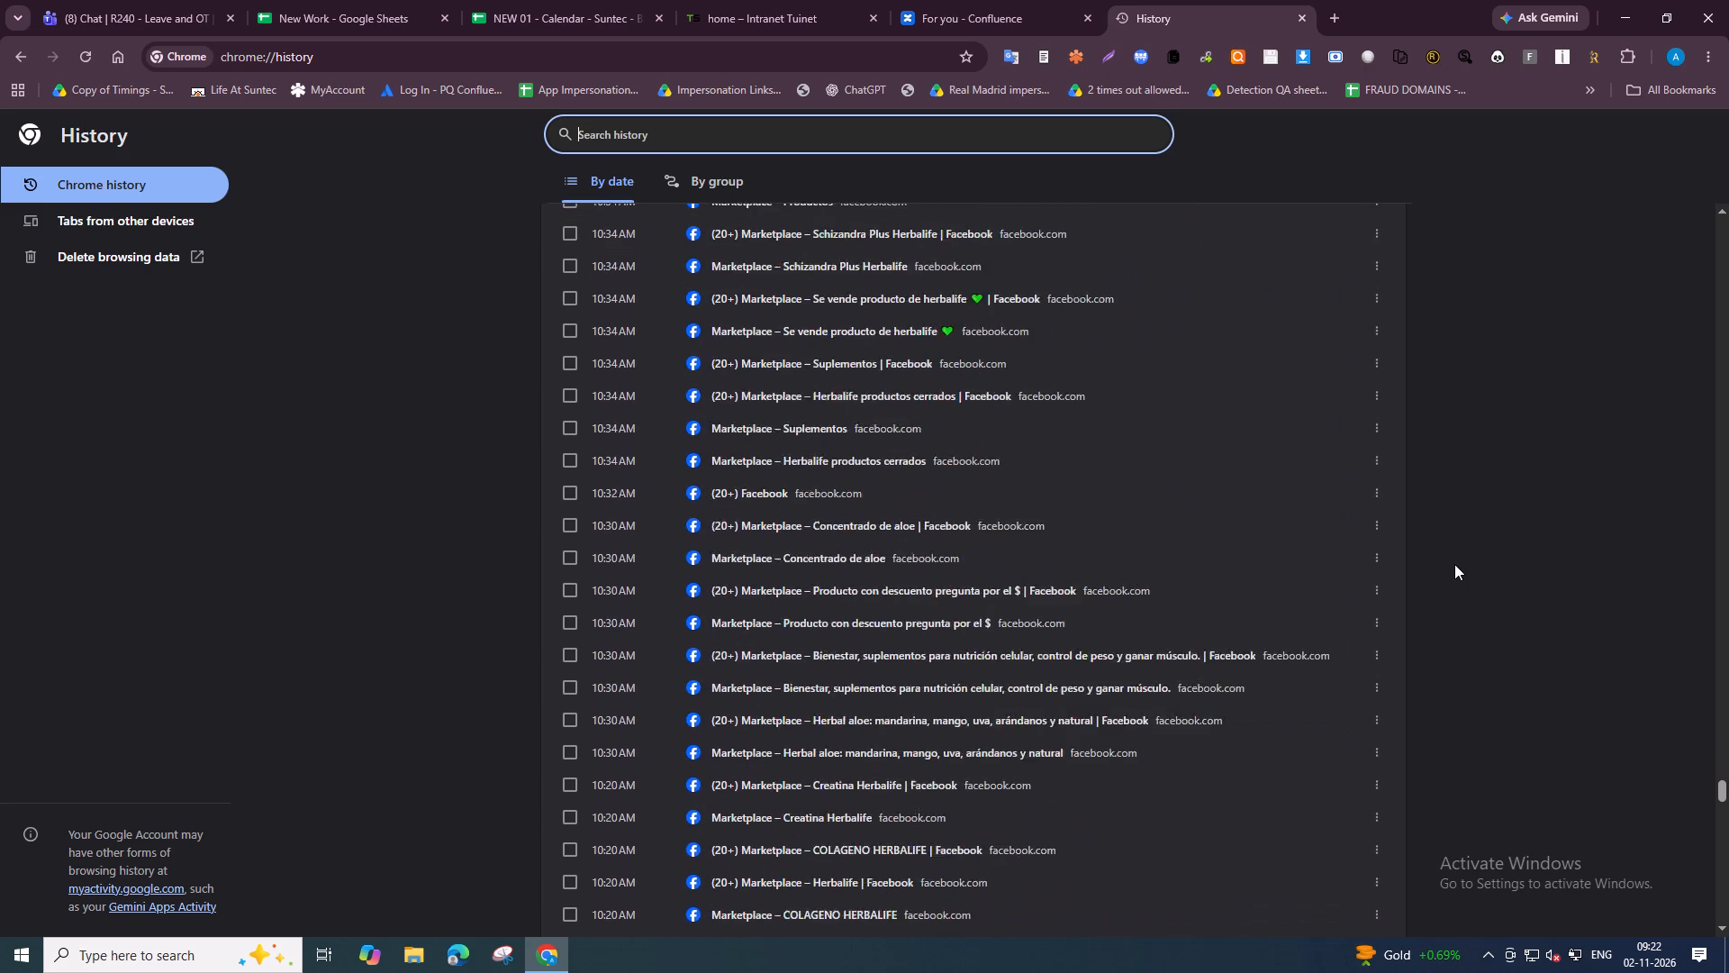
{"action": "scroll", "coordinate": [1454, 564], "scroll_direction": "down", "scroll_amount": 13}
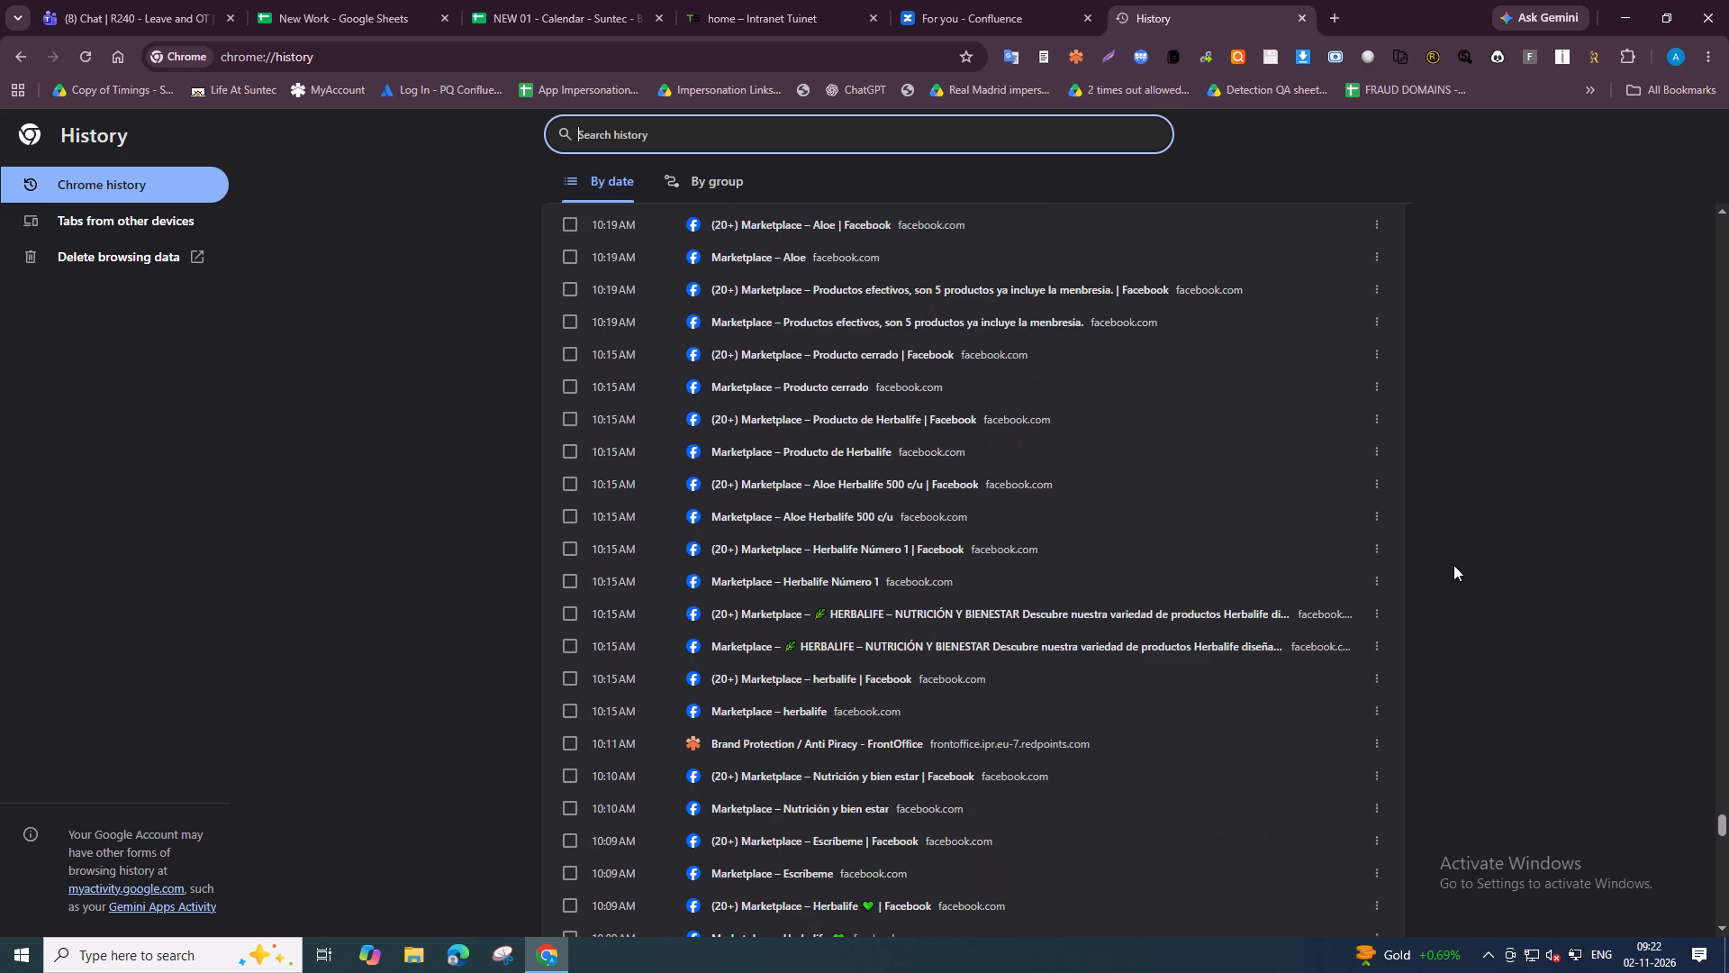
Look back through the Saturday, October 31 history from the morning Herbalife pages to the evening Allegro entries.
{"action": "scroll", "coordinate": [1432, 560], "scroll_direction": "up", "scroll_amount": 17}
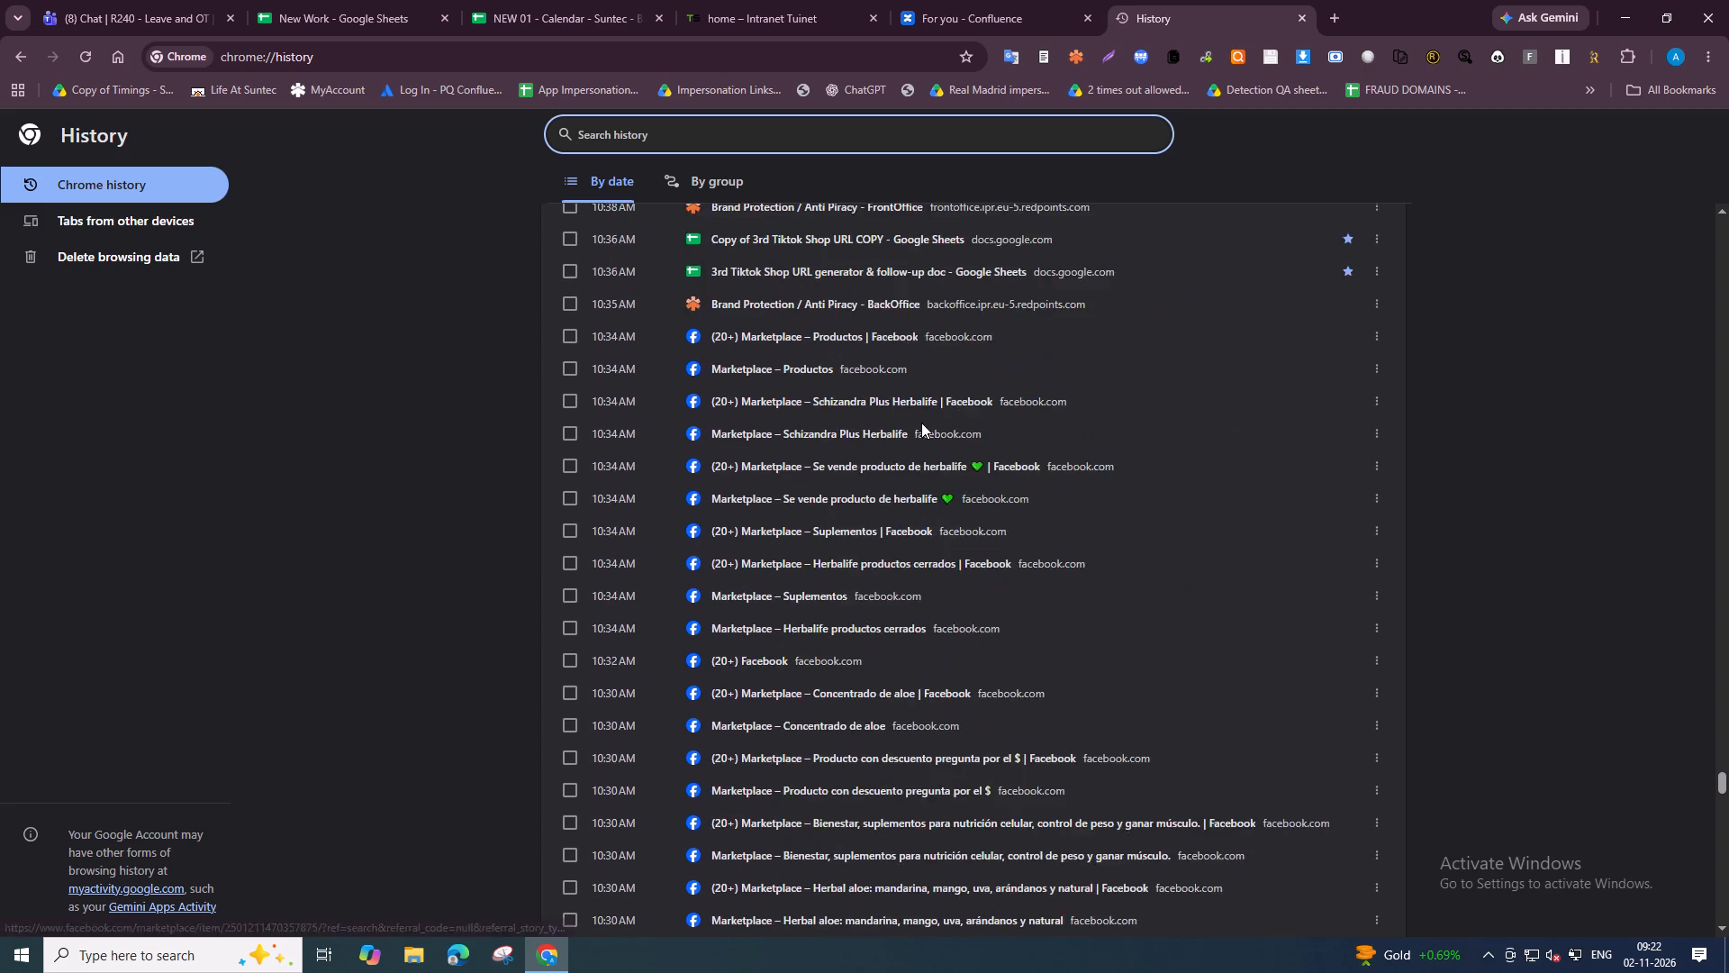
{"action": "scroll", "coordinate": [921, 423], "scroll_direction": "up", "scroll_amount": 3}
{"action": "scroll", "coordinate": [883, 340], "scroll_direction": "up", "scroll_amount": 12}
{"action": "scroll", "coordinate": [883, 393], "scroll_direction": "up", "scroll_amount": 13}
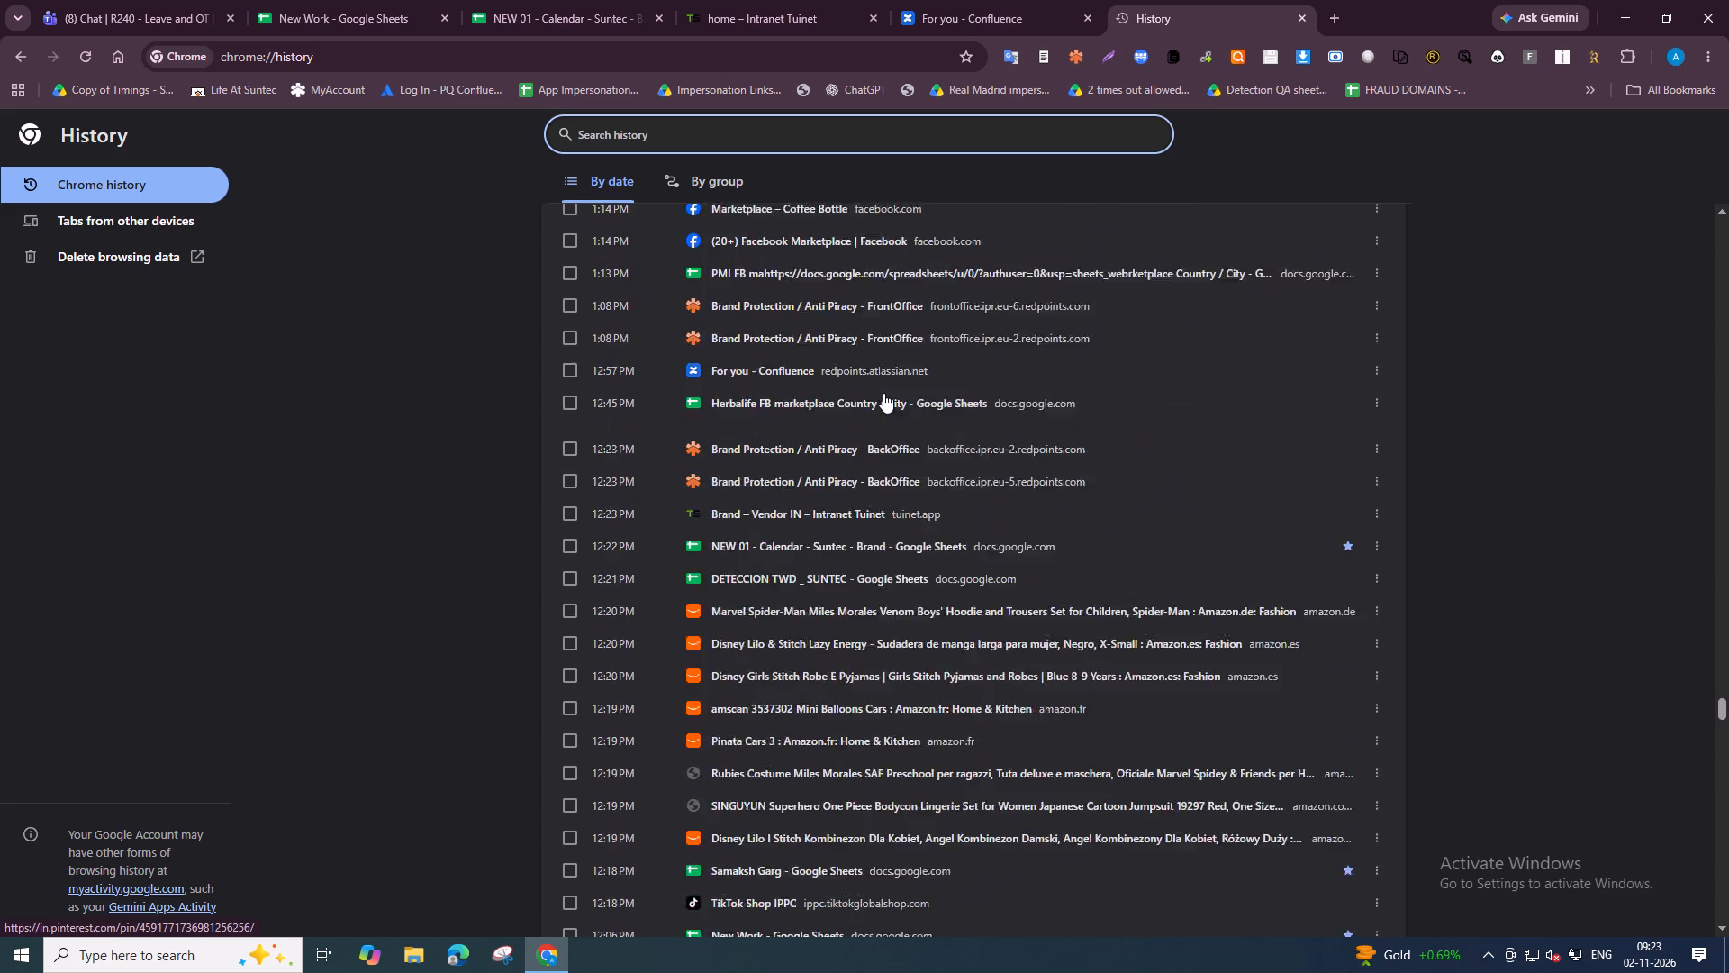
{"action": "scroll", "coordinate": [883, 393], "scroll_direction": "up", "scroll_amount": 19}
{"action": "scroll", "coordinate": [882, 350], "scroll_direction": "up", "scroll_amount": 16}
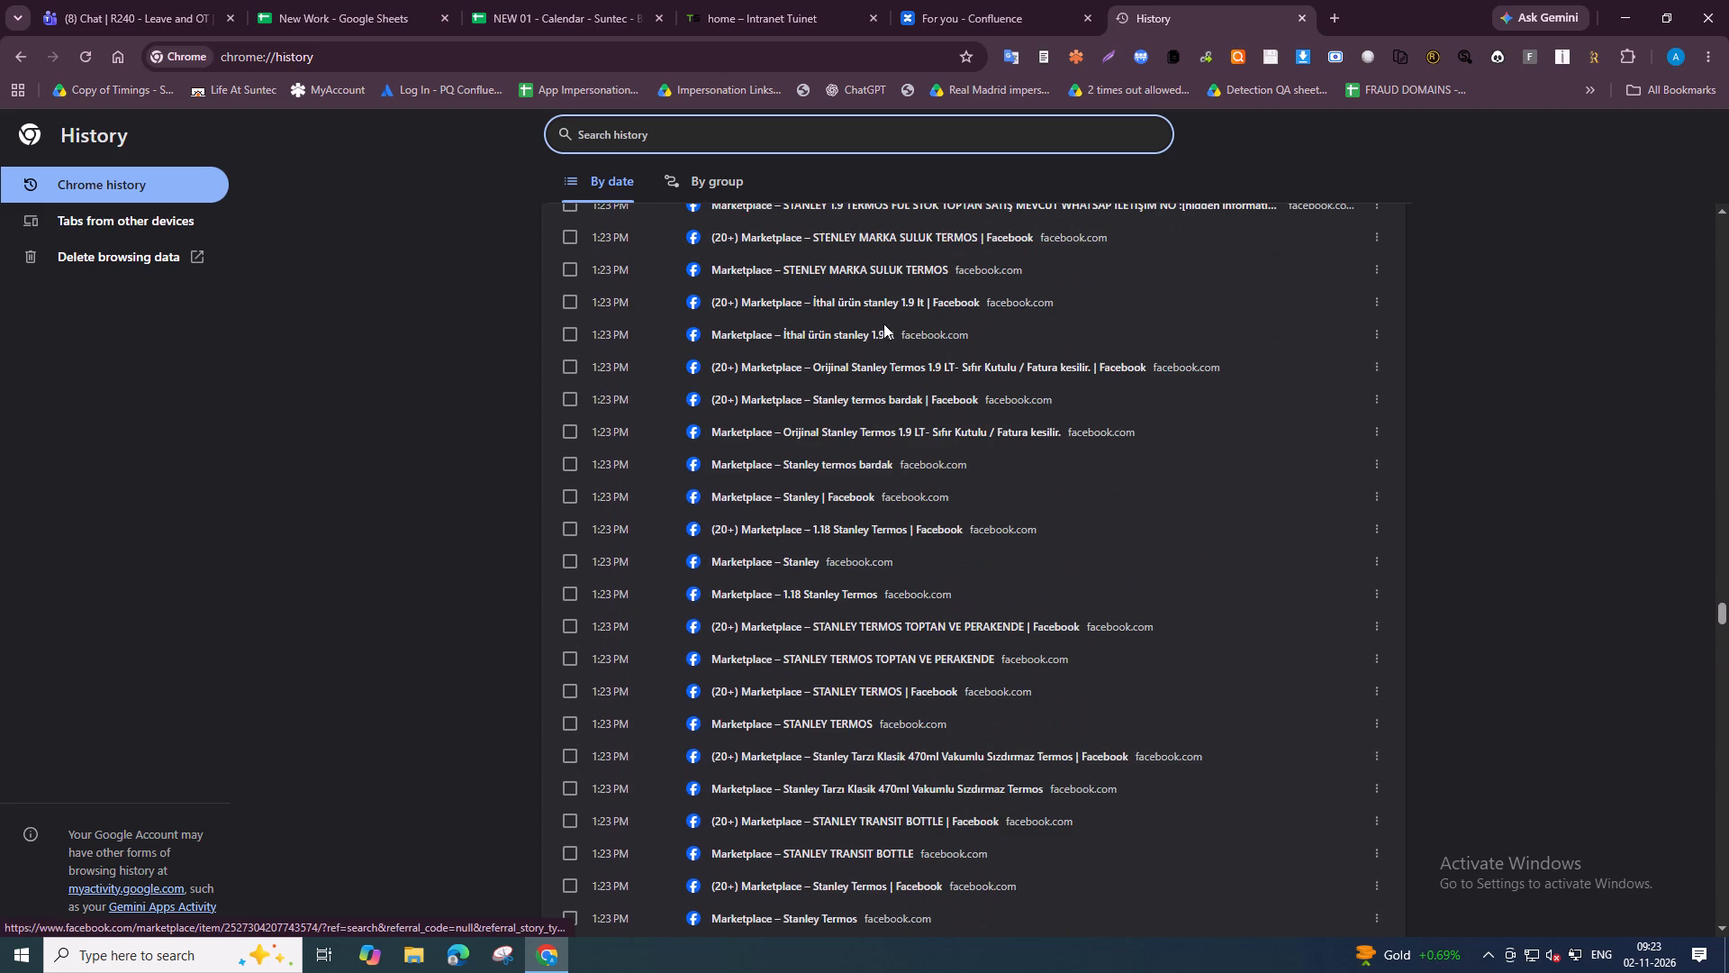
{"action": "scroll", "coordinate": [883, 323], "scroll_direction": "up", "scroll_amount": 20}
{"action": "scroll", "coordinate": [883, 306], "scroll_direction": "up", "scroll_amount": 6}
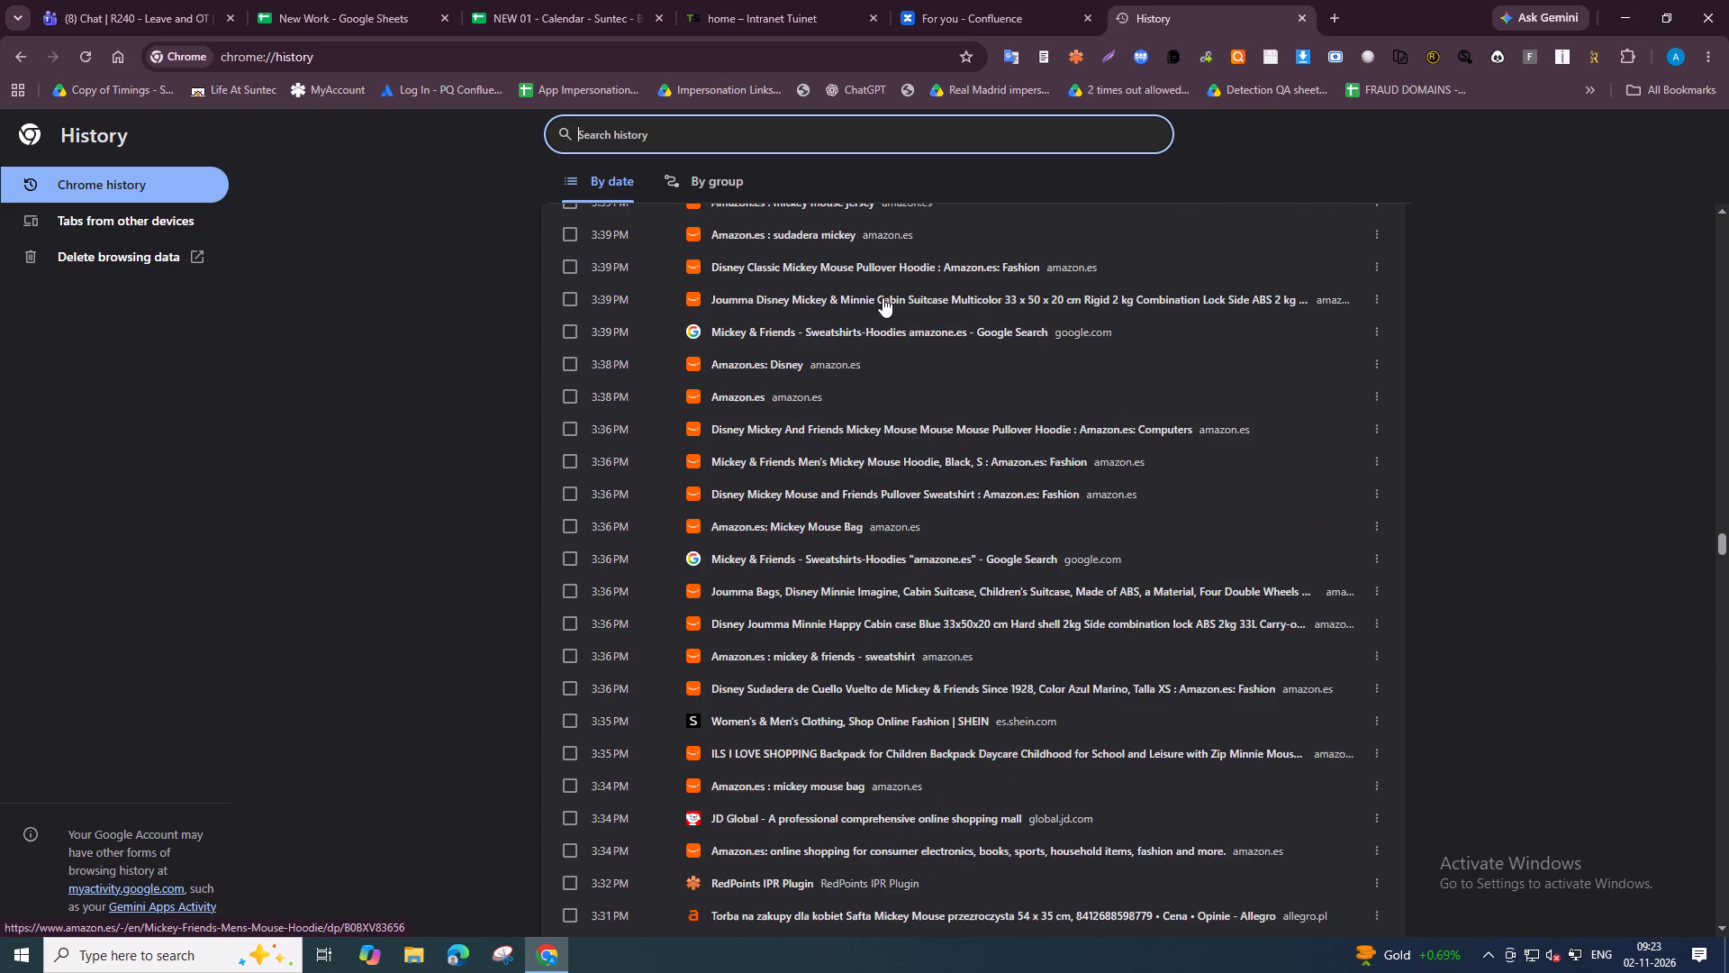
{"action": "scroll", "coordinate": [1488, 405], "scroll_direction": "down", "scroll_amount": 2}
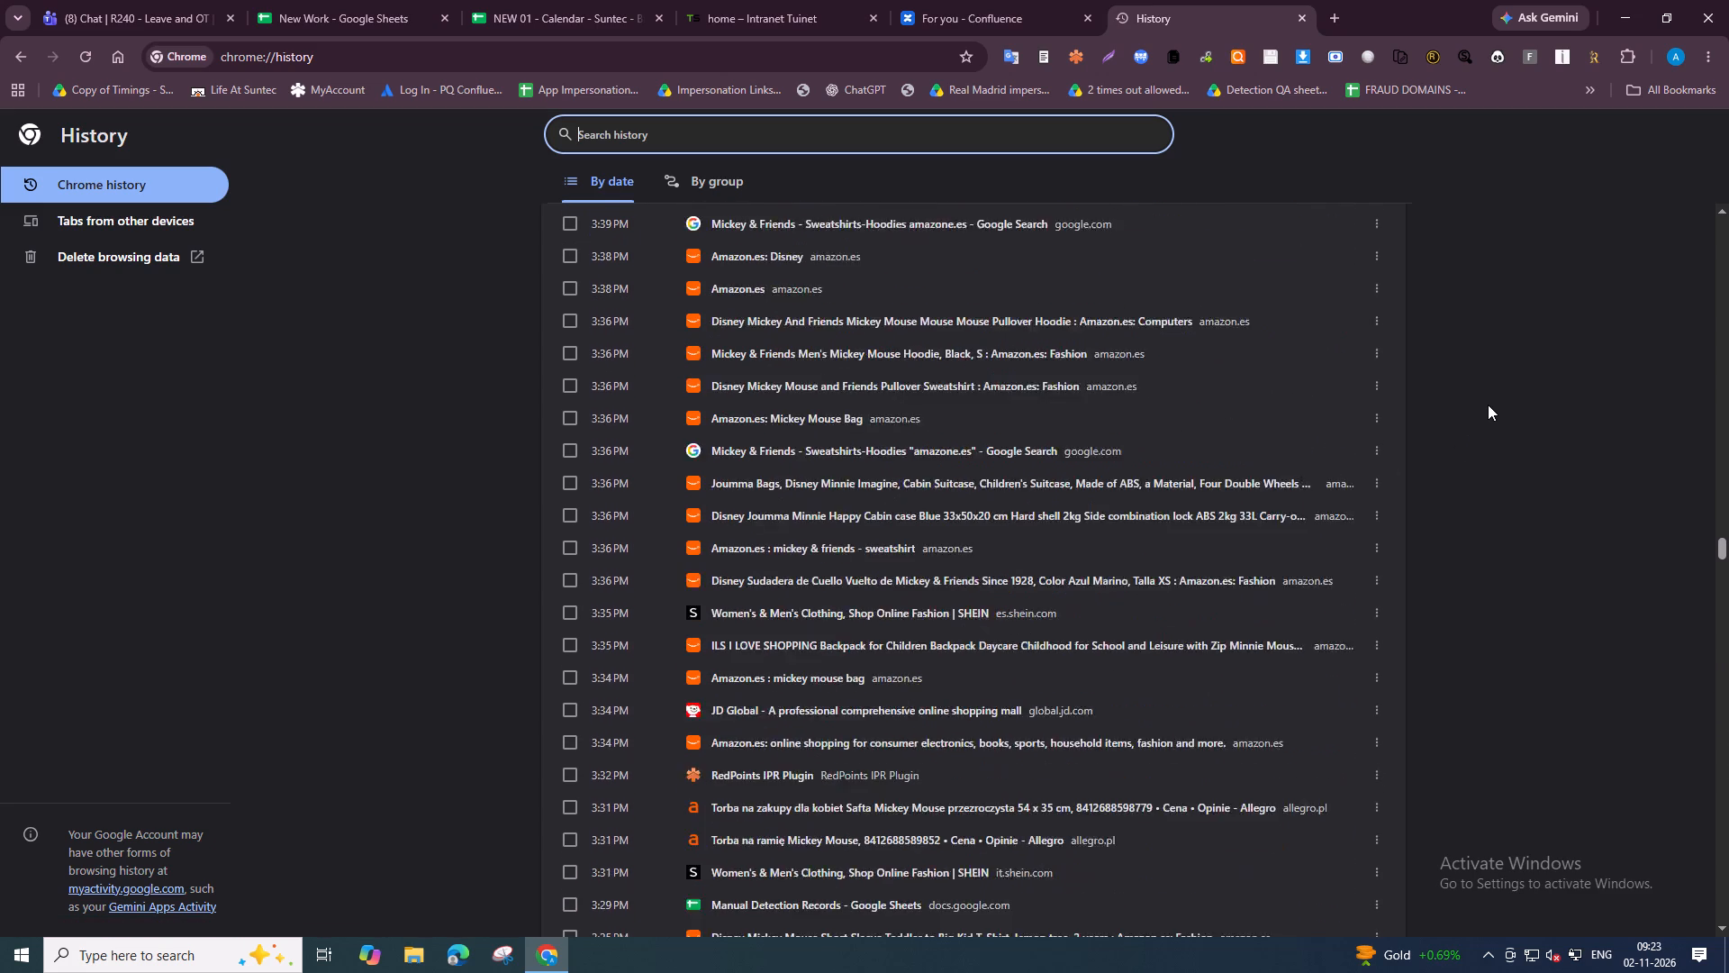
{"action": "scroll", "coordinate": [1488, 405], "scroll_direction": "down", "scroll_amount": 9}
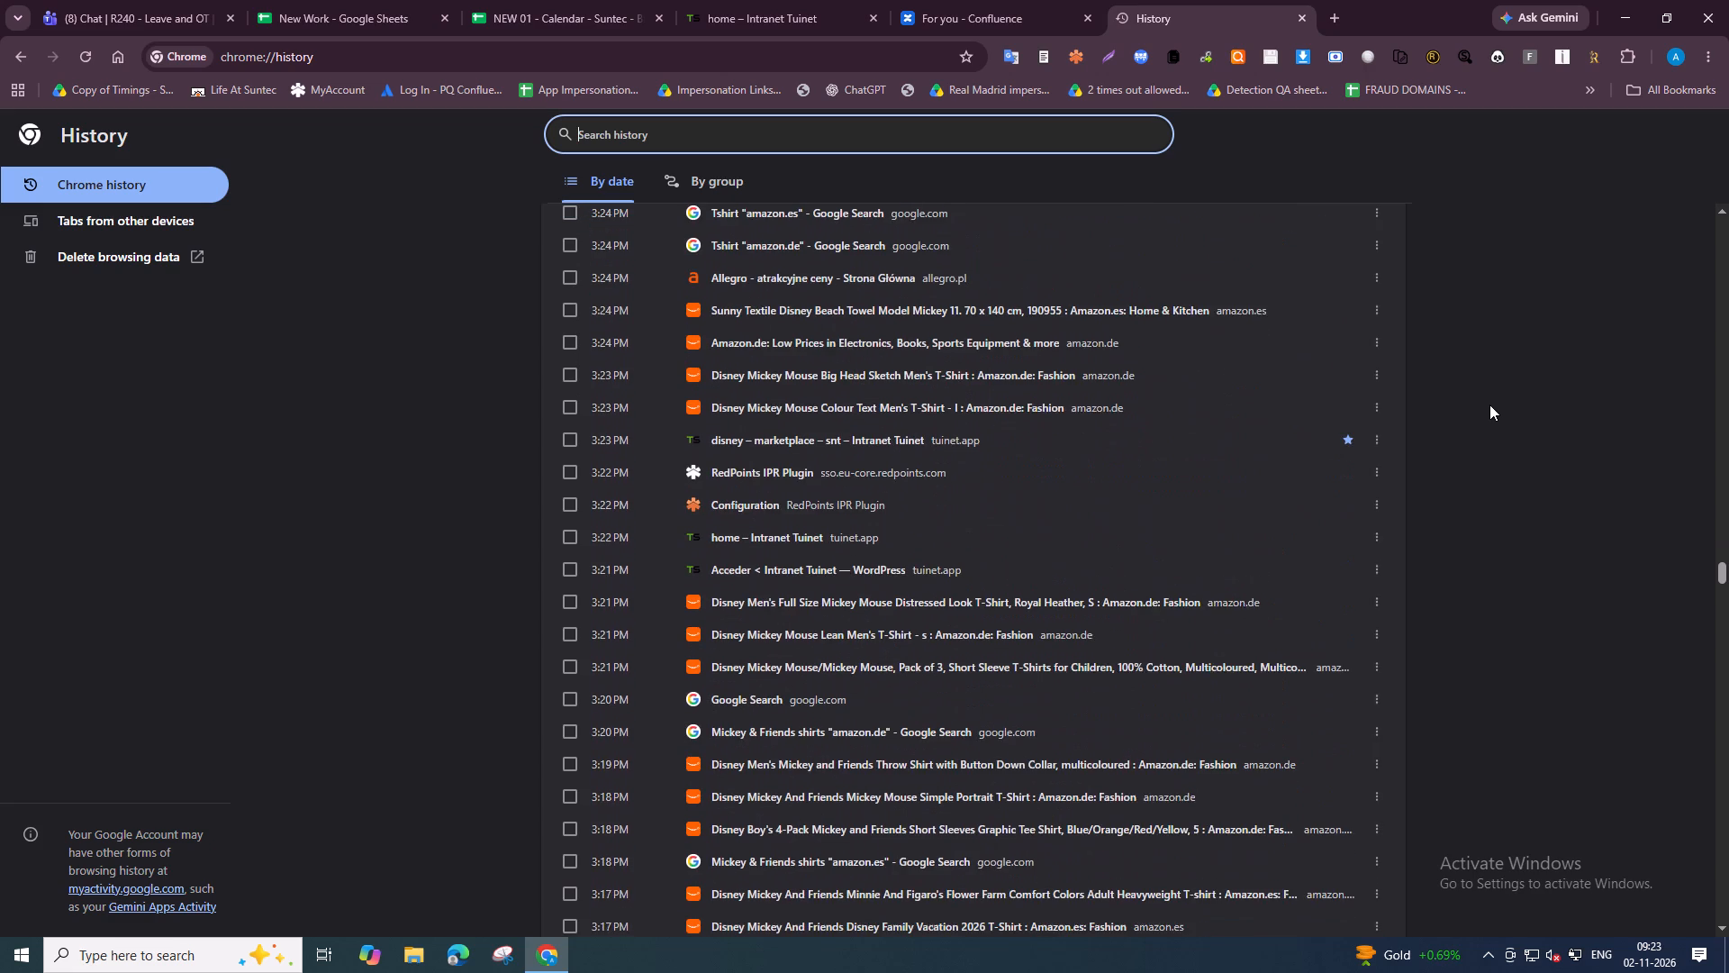
{"action": "scroll", "coordinate": [1489, 405], "scroll_direction": "down", "scroll_amount": 6}
{"action": "scroll", "coordinate": [1487, 405], "scroll_direction": "up", "scroll_amount": 17}
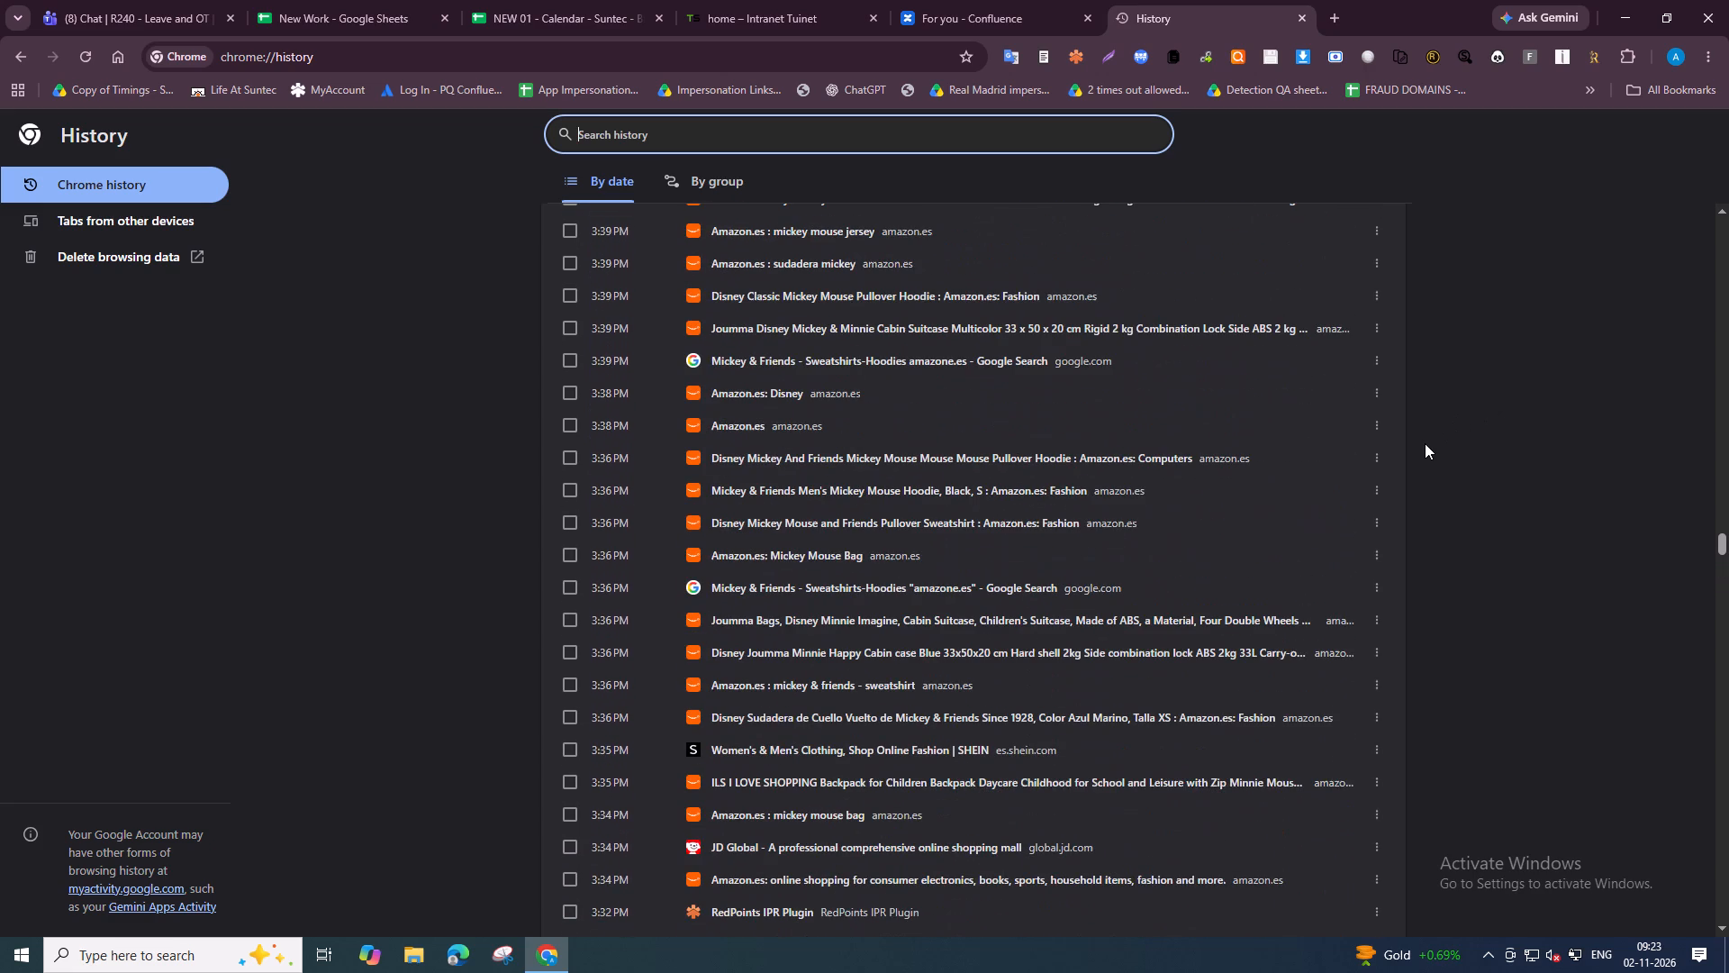
{"action": "scroll", "coordinate": [1425, 443], "scroll_direction": "up", "scroll_amount": 13}
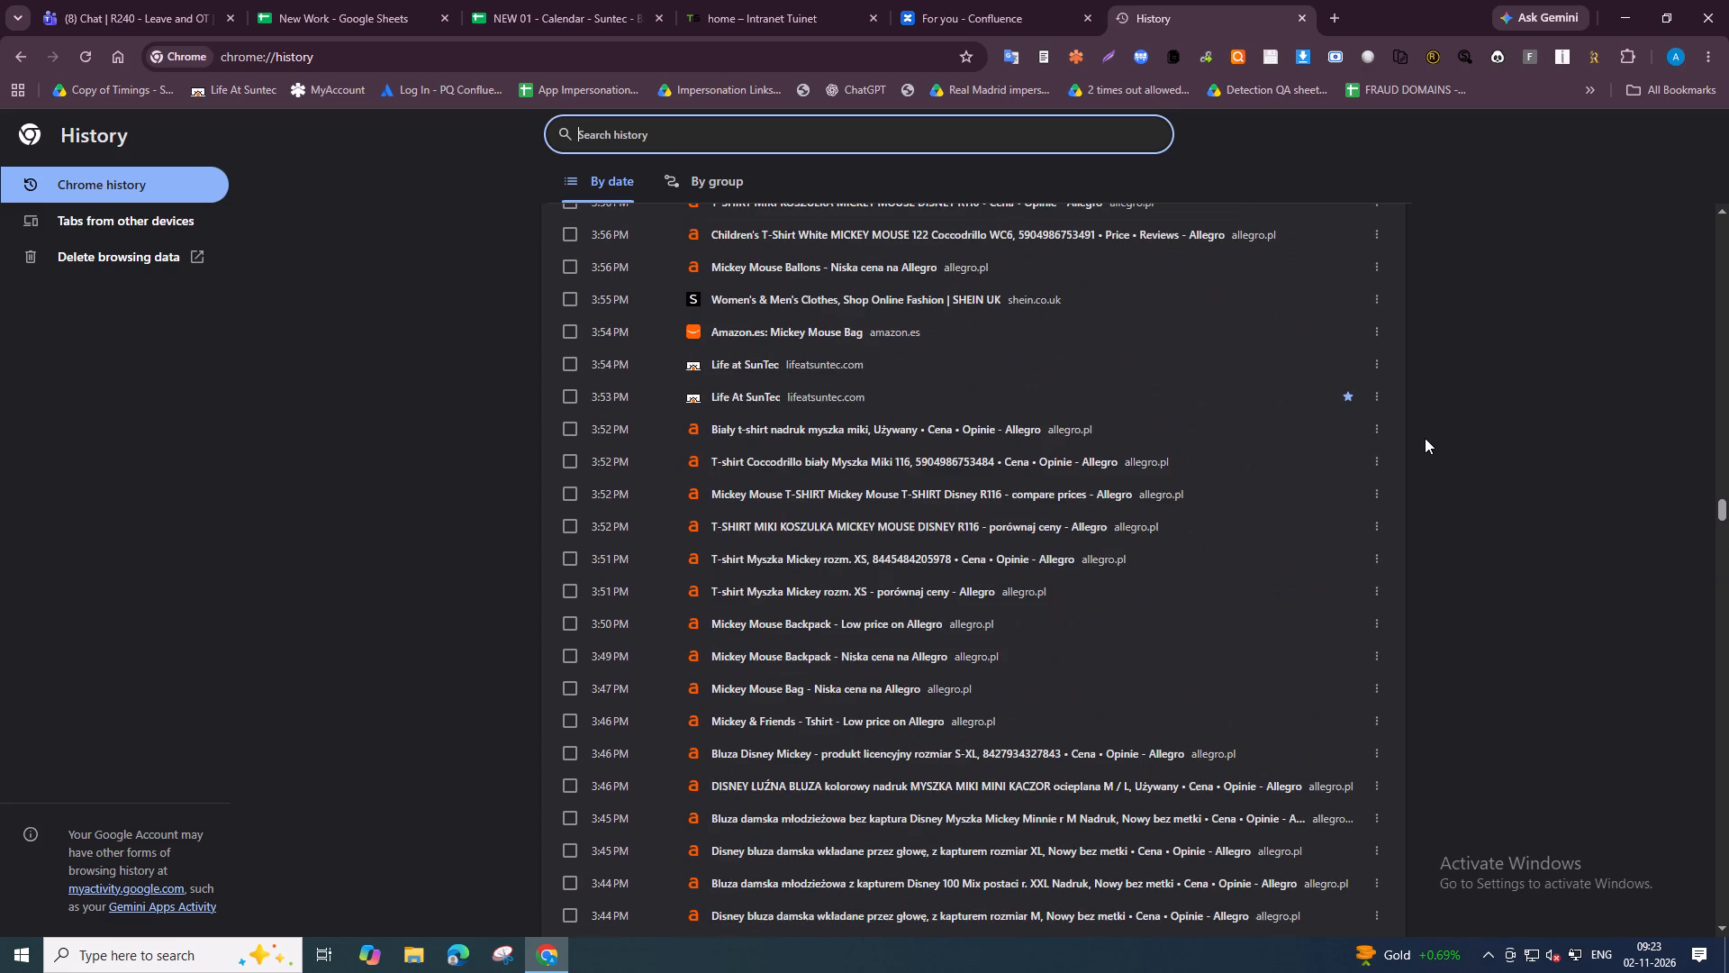
{"action": "scroll", "coordinate": [1425, 438], "scroll_direction": "up", "scroll_amount": 11}
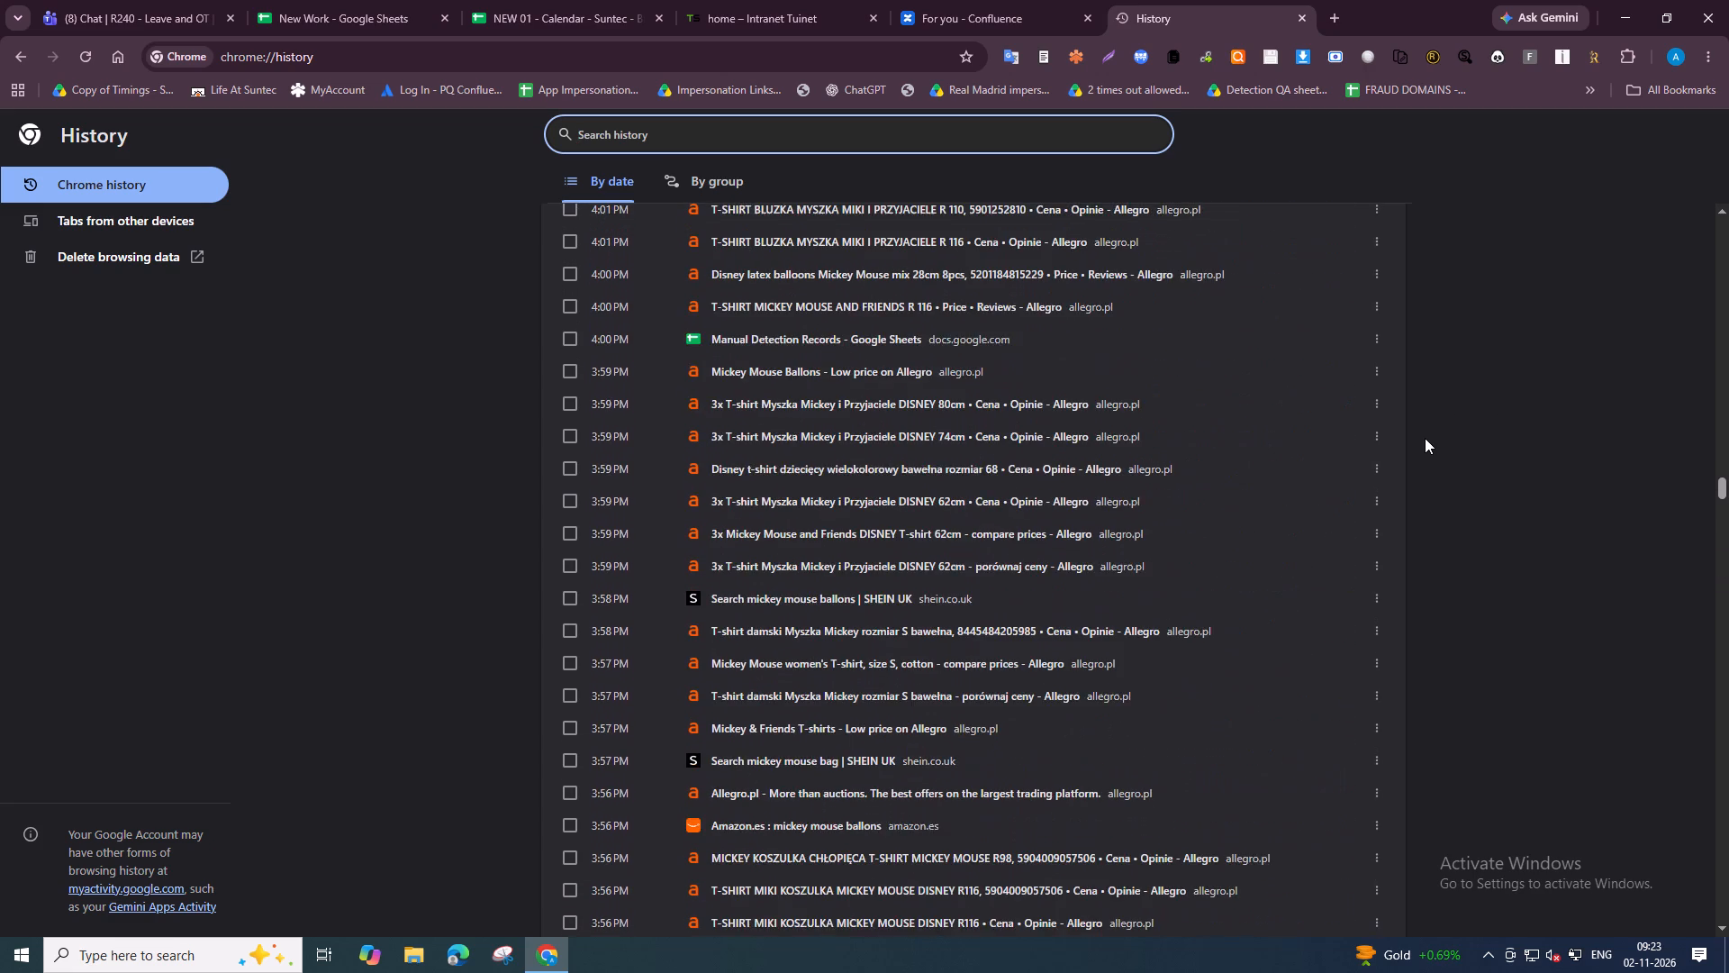
{"action": "scroll", "coordinate": [1425, 438], "scroll_direction": "up", "scroll_amount": 18}
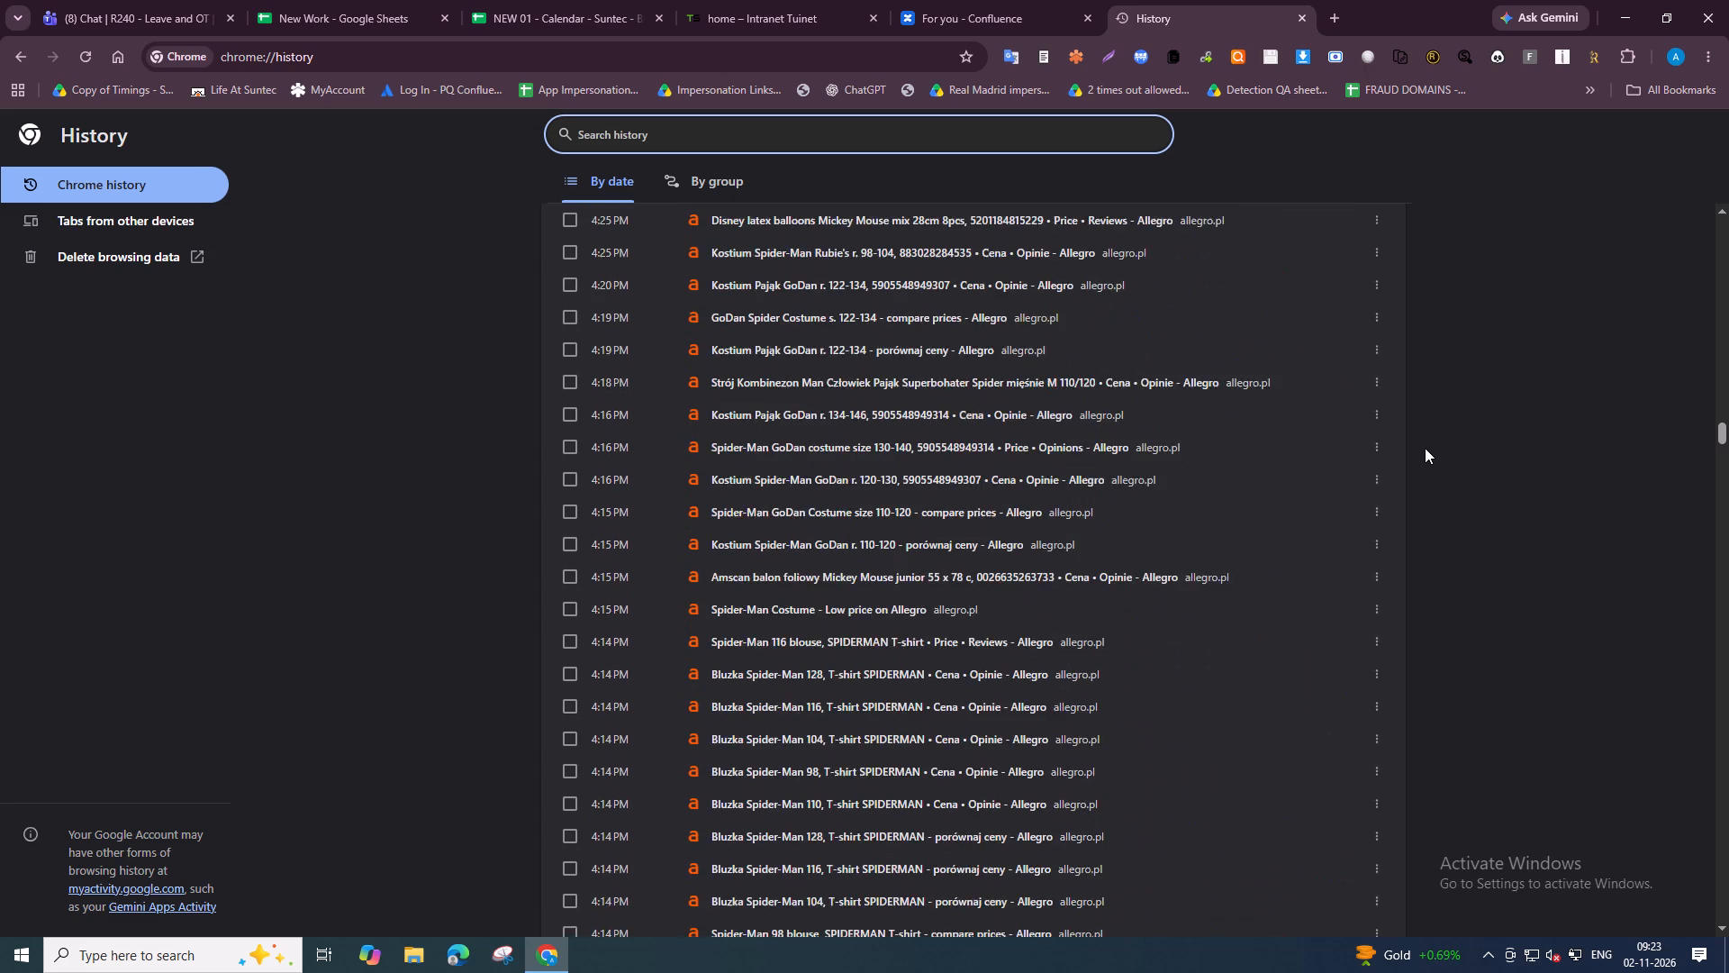
{"action": "scroll", "coordinate": [1425, 448], "scroll_direction": "up", "scroll_amount": 19}
{"action": "scroll", "coordinate": [1425, 448], "scroll_direction": "up", "scroll_amount": 3}
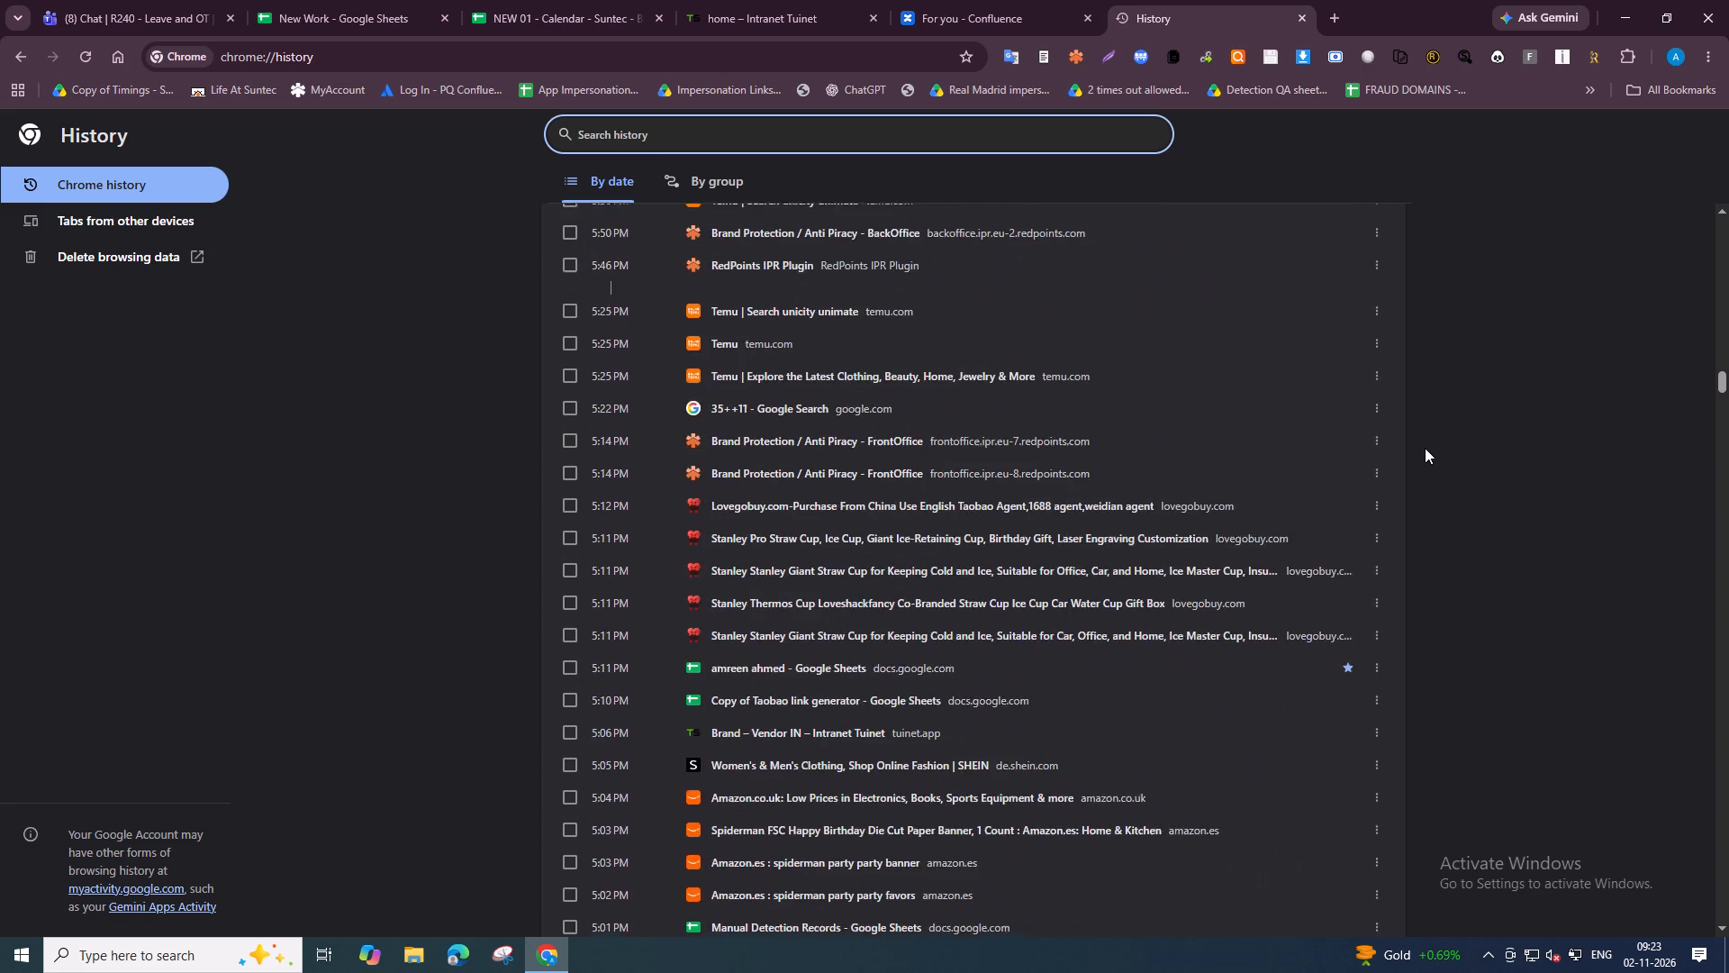
{"action": "scroll", "coordinate": [1425, 448], "scroll_direction": "up", "scroll_amount": 10}
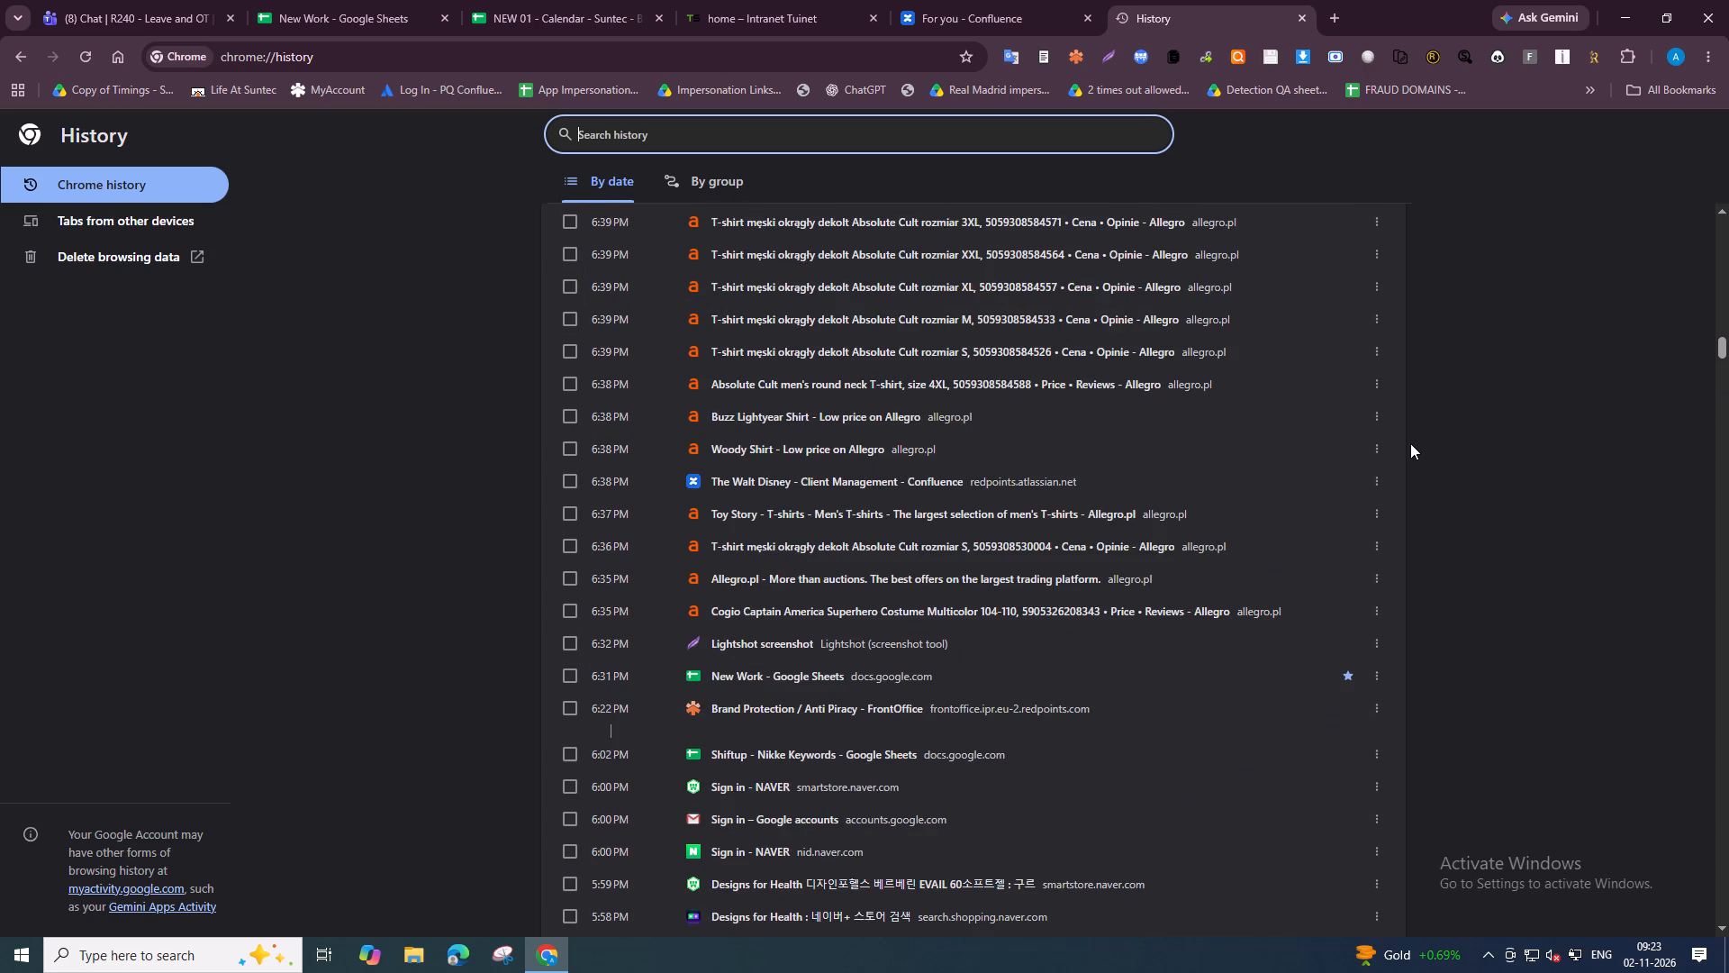
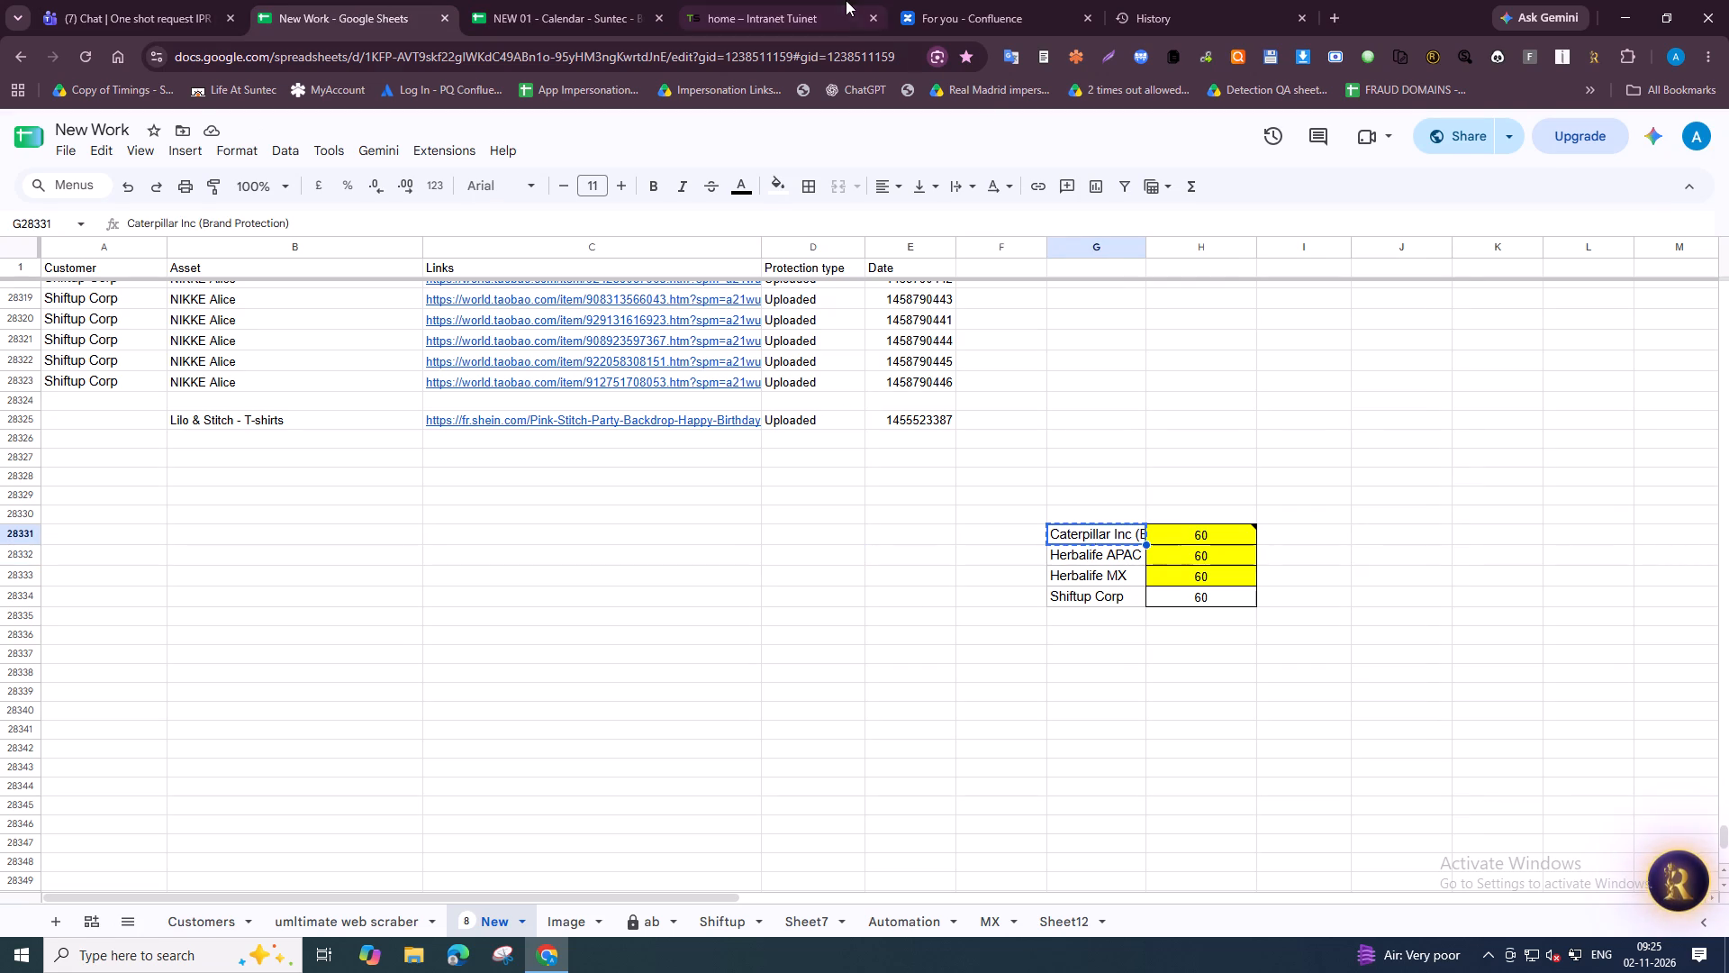
Open the Brand page of the Tuinet intranet and close the browsing history tab.
{"action": "left_click", "coordinate": [885, 150]}
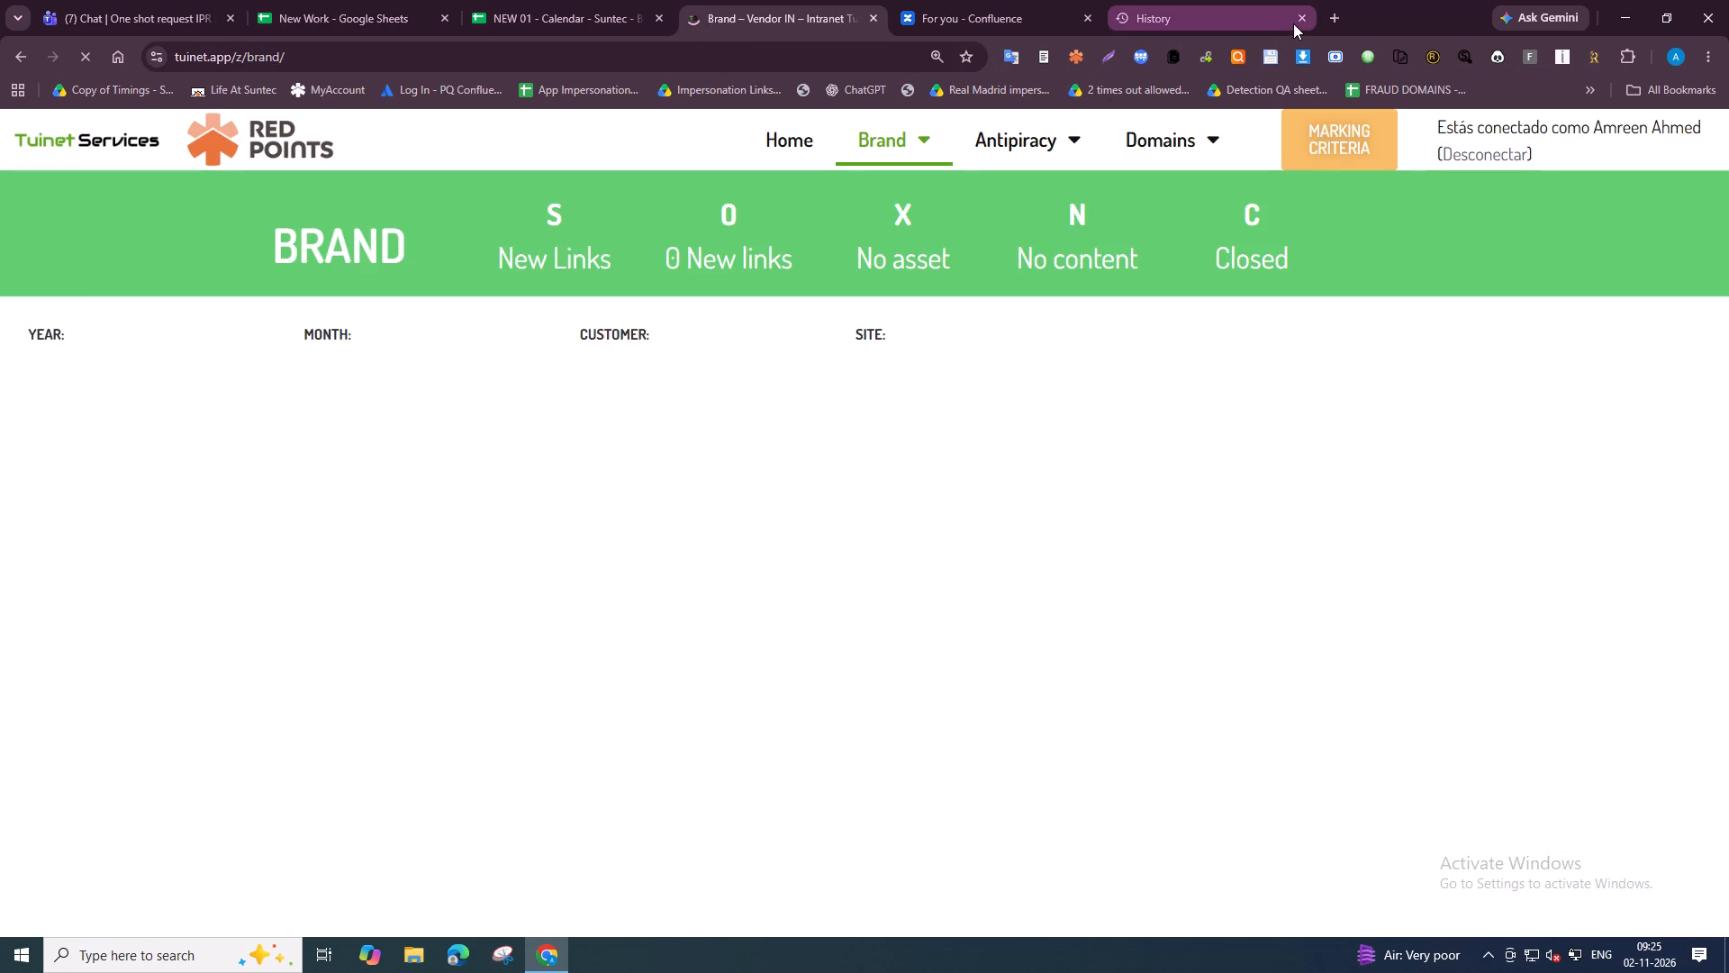
{"action": "left_click", "coordinate": [1293, 23]}
{"action": "left_click", "coordinate": [1296, 21]}
Search Confluence for Caterpillar Inc (Brand Protection) and open the "Detection guideline : Caterpillar" and "Brand Protection : Caterpillar" pages.
{"action": "scroll", "coordinate": [618, 316], "scroll_direction": "up", "scroll_amount": 4}
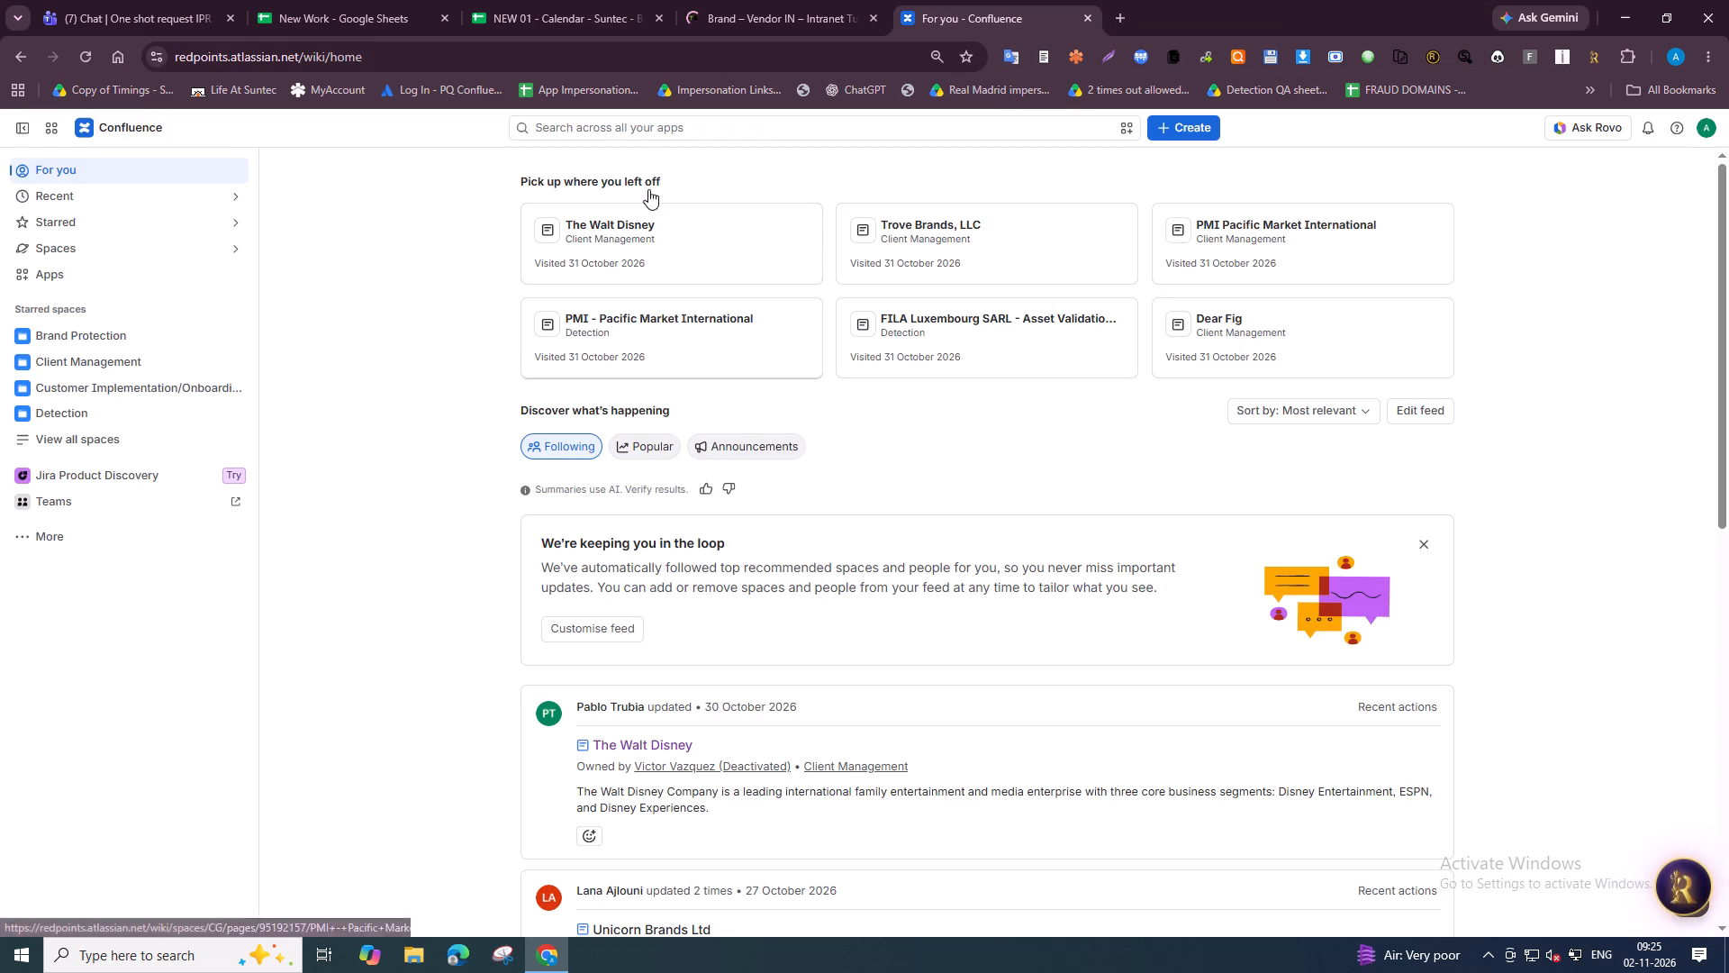
{"action": "left_click", "coordinate": [638, 123]}
{"action": "key", "text": "ctrl+v"}
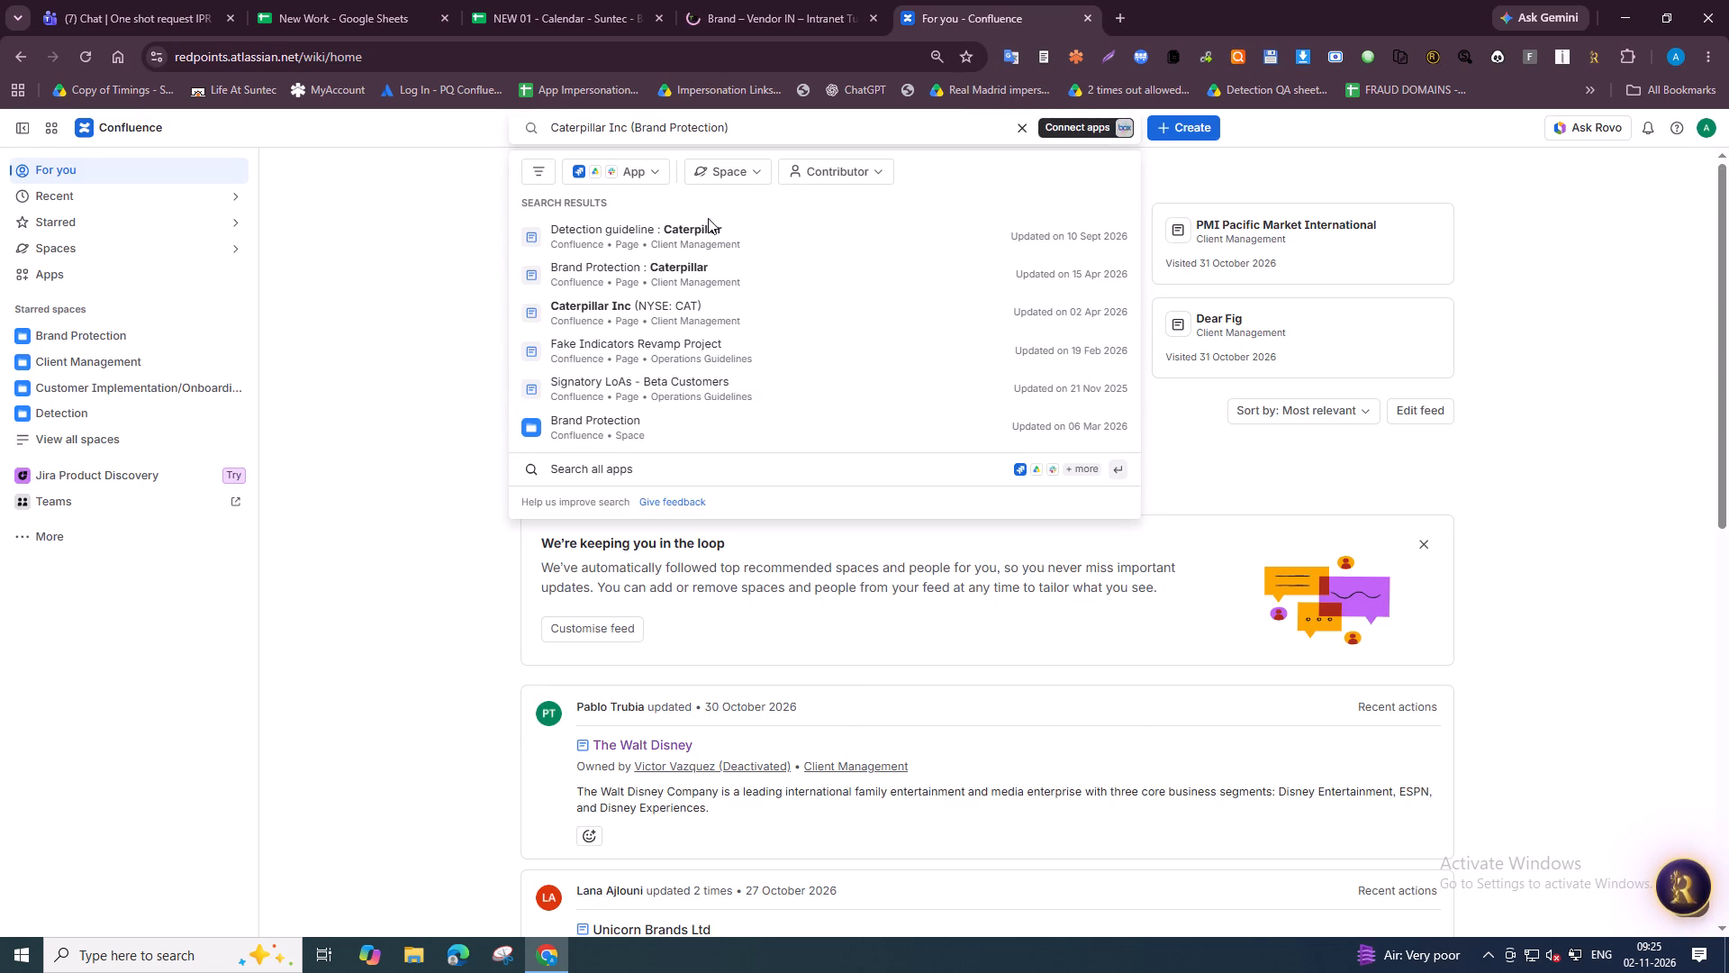
{"action": "middle_click", "coordinate": [653, 228]}
{"action": "scroll", "coordinate": [653, 228], "scroll_direction": "up", "scroll_amount": 1}
{"action": "left_click", "coordinate": [657, 264]}
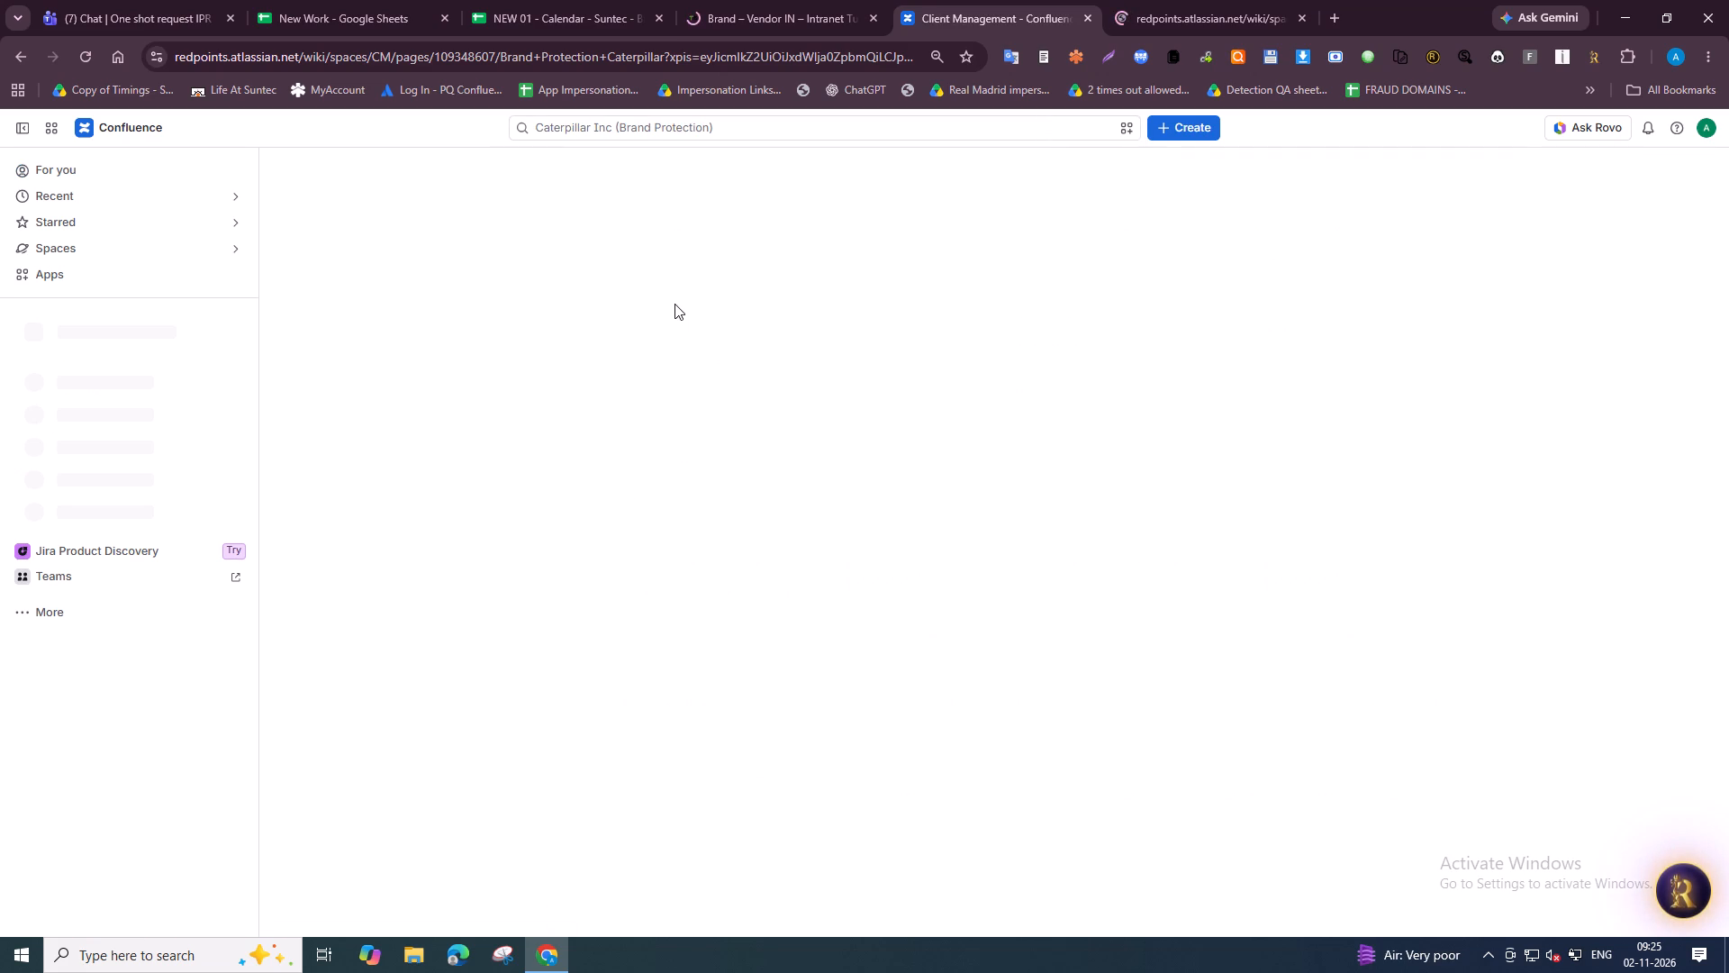
Copy the customer name Caterpillar Inc (Brand Protection) from the New Work sheet and filter the Tuinet Brand list by that customer.
{"action": "left_click", "coordinate": [513, 0]}
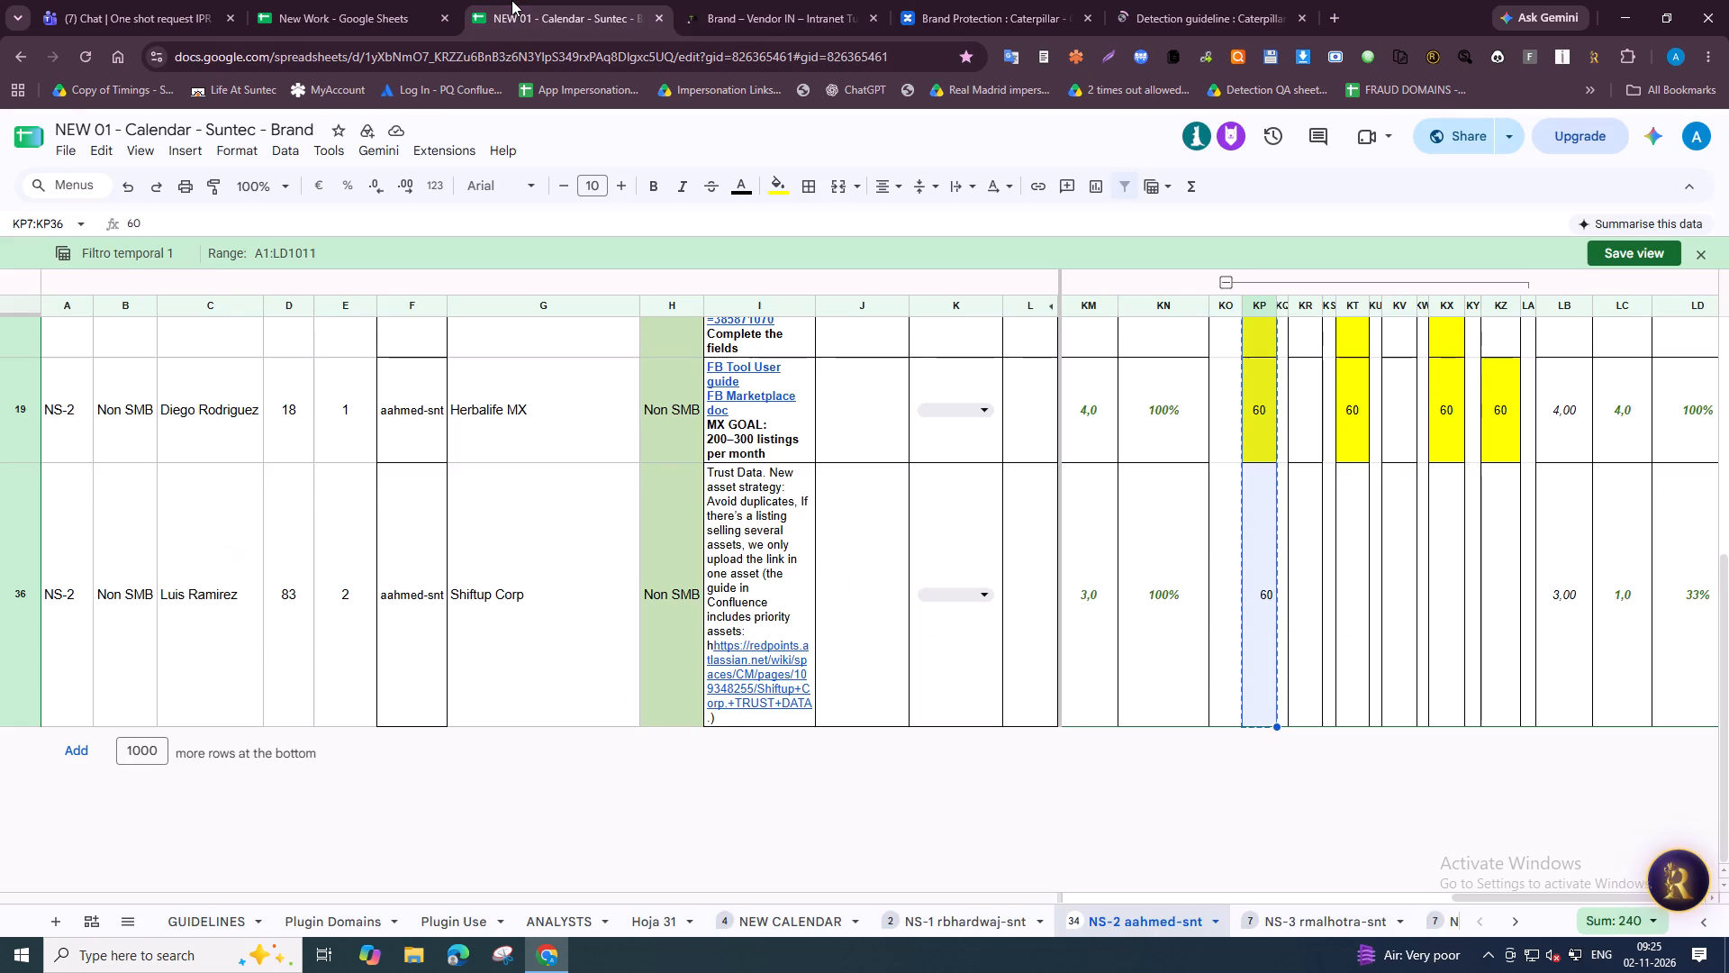
{"action": "scroll", "coordinate": [572, 316], "scroll_direction": "up", "scroll_amount": 1}
{"action": "left_click", "coordinate": [370, 0]}
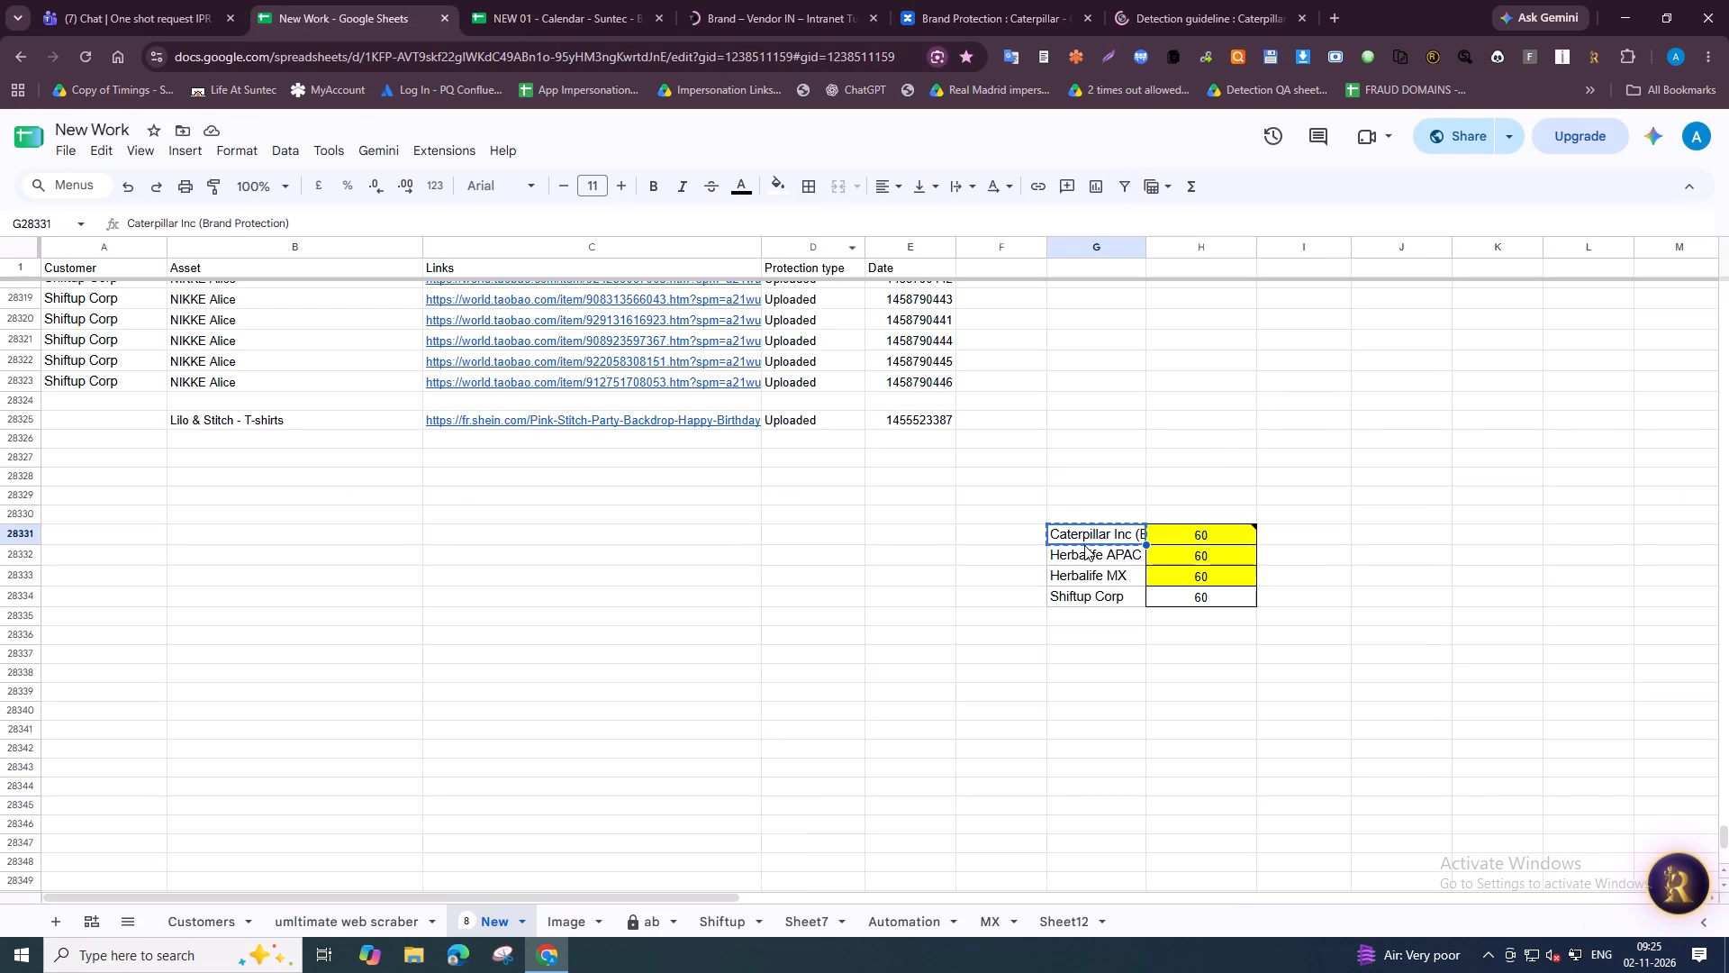
{"action": "key", "text": "ctrl+c"}
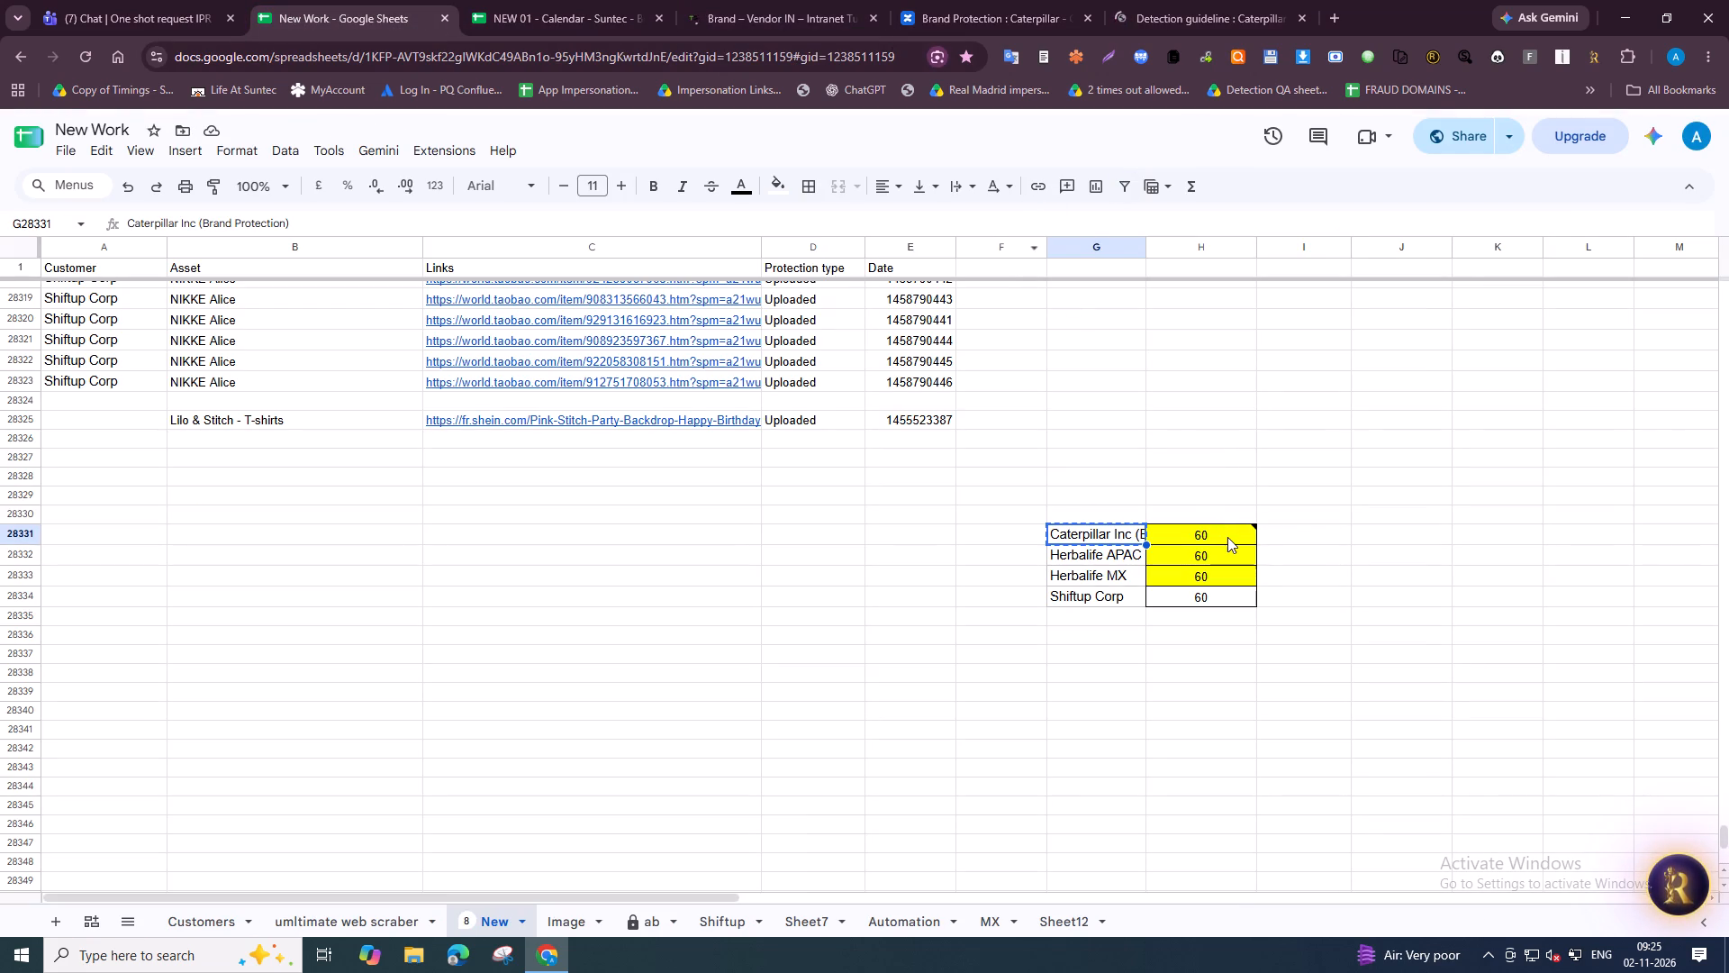
{"action": "left_click", "coordinate": [1021, 0]}
{"action": "left_click", "coordinate": [826, 0]}
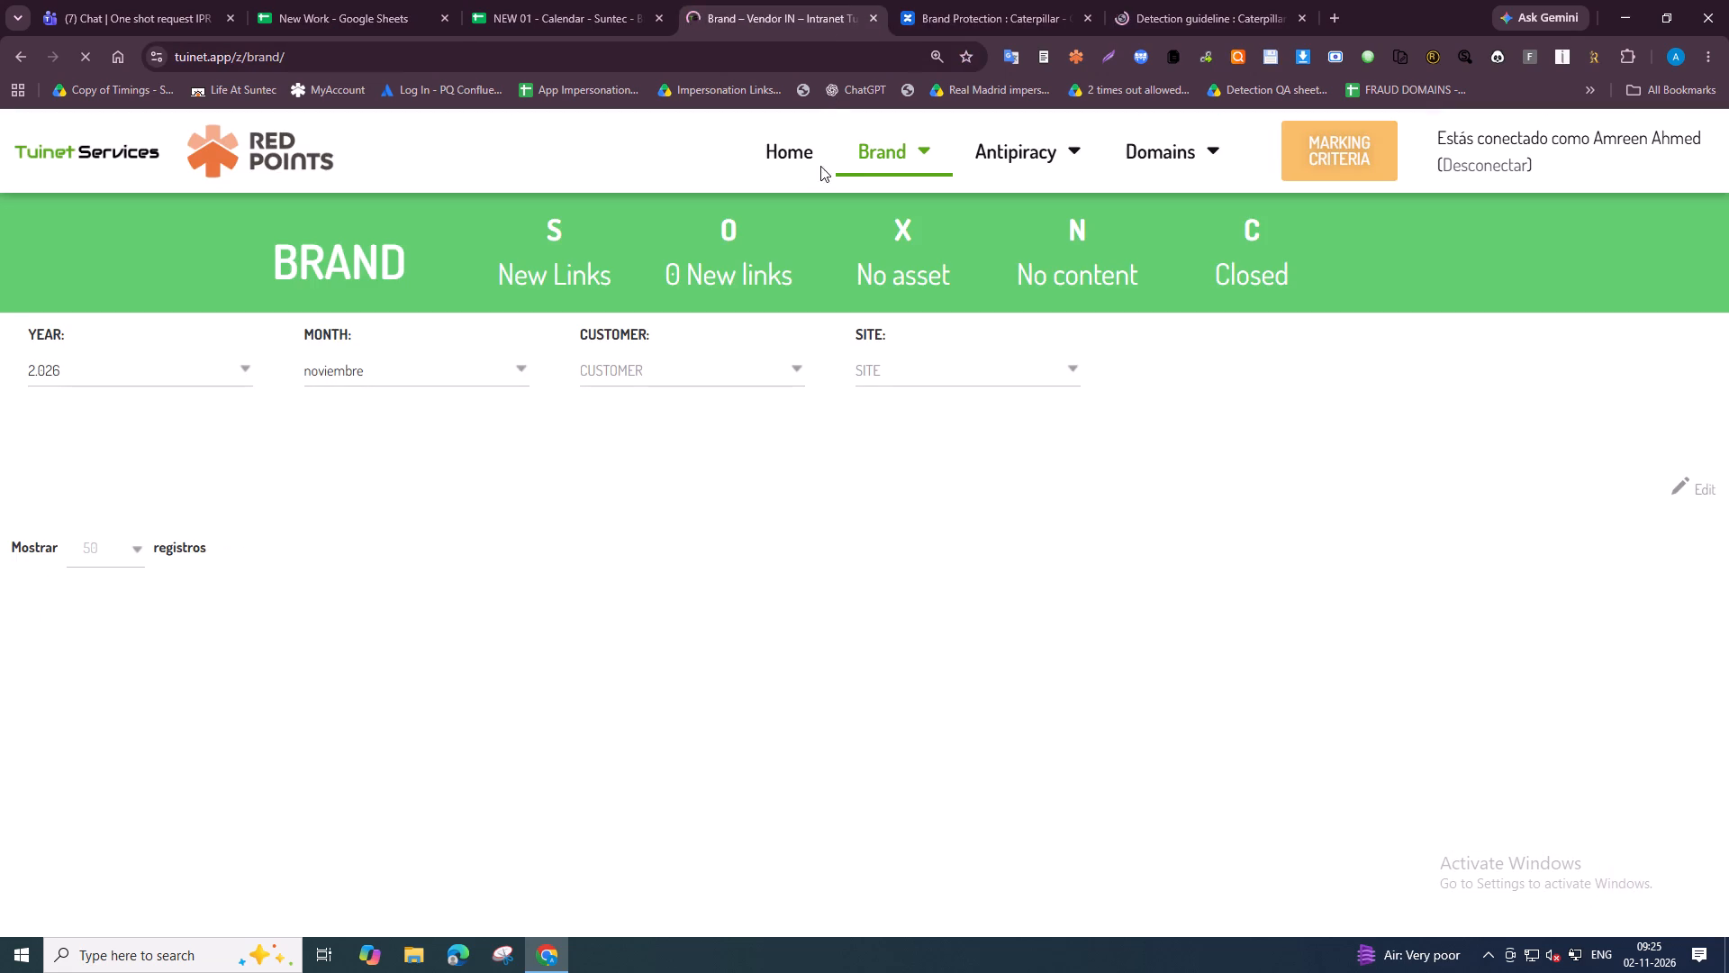
{"action": "left_click", "coordinate": [747, 378]}
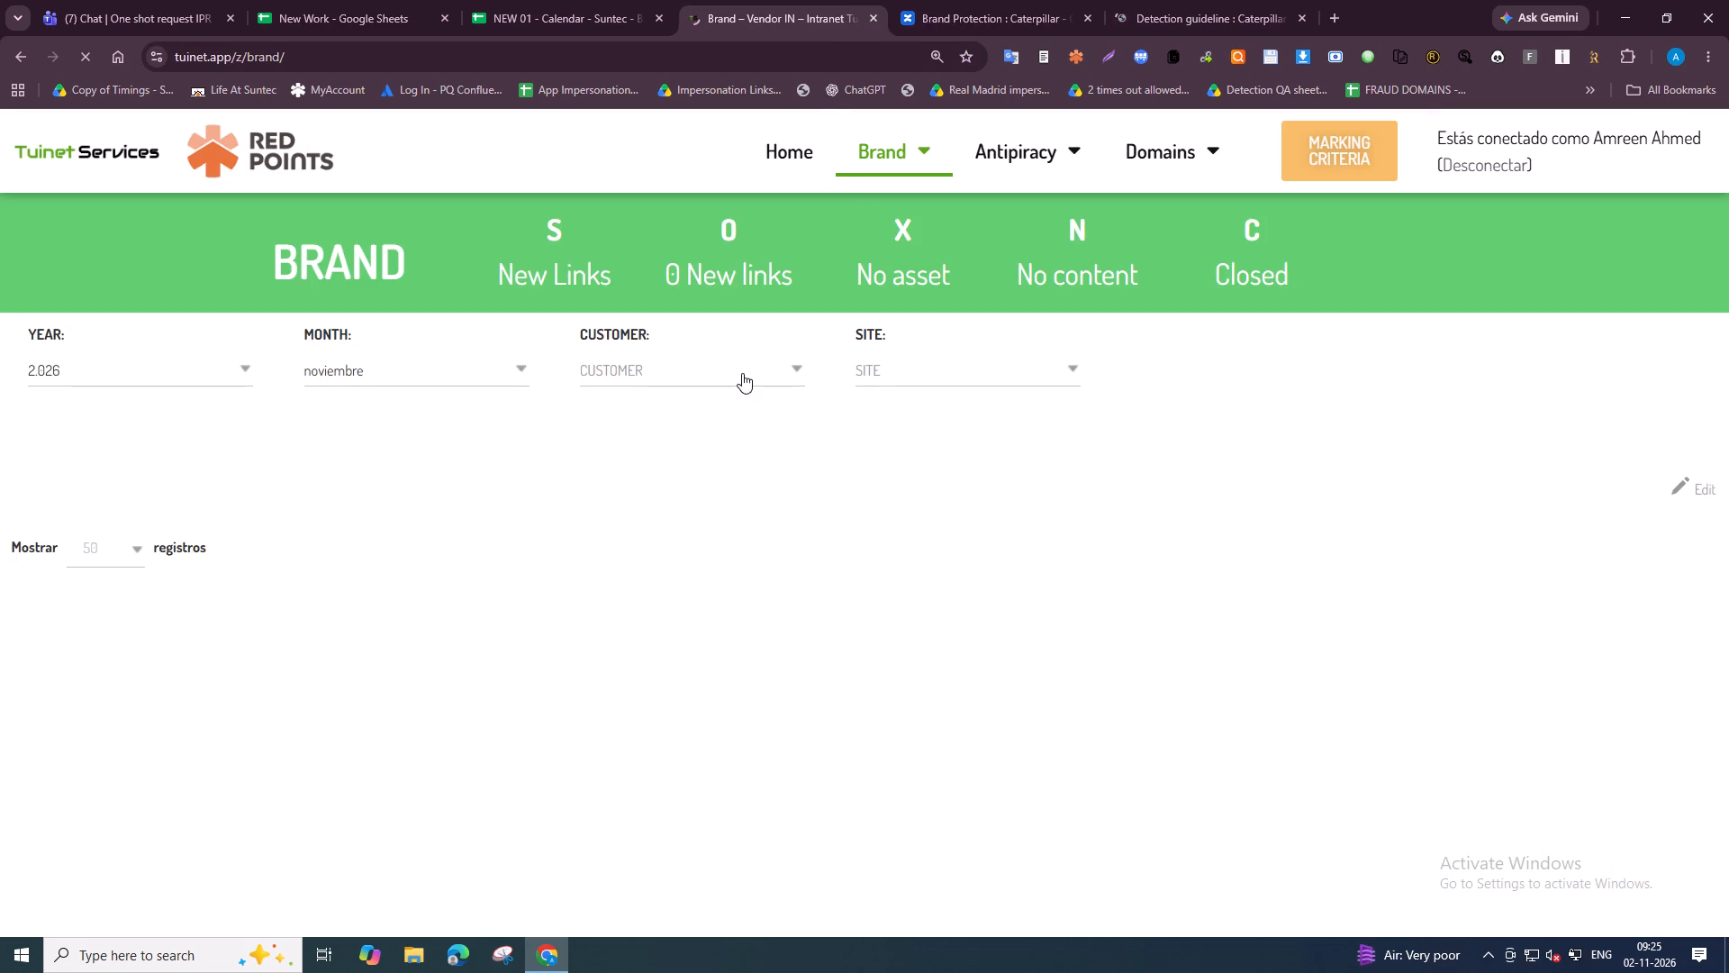
{"action": "left_click", "coordinate": [742, 373]}
{"action": "left_click", "coordinate": [742, 373]}
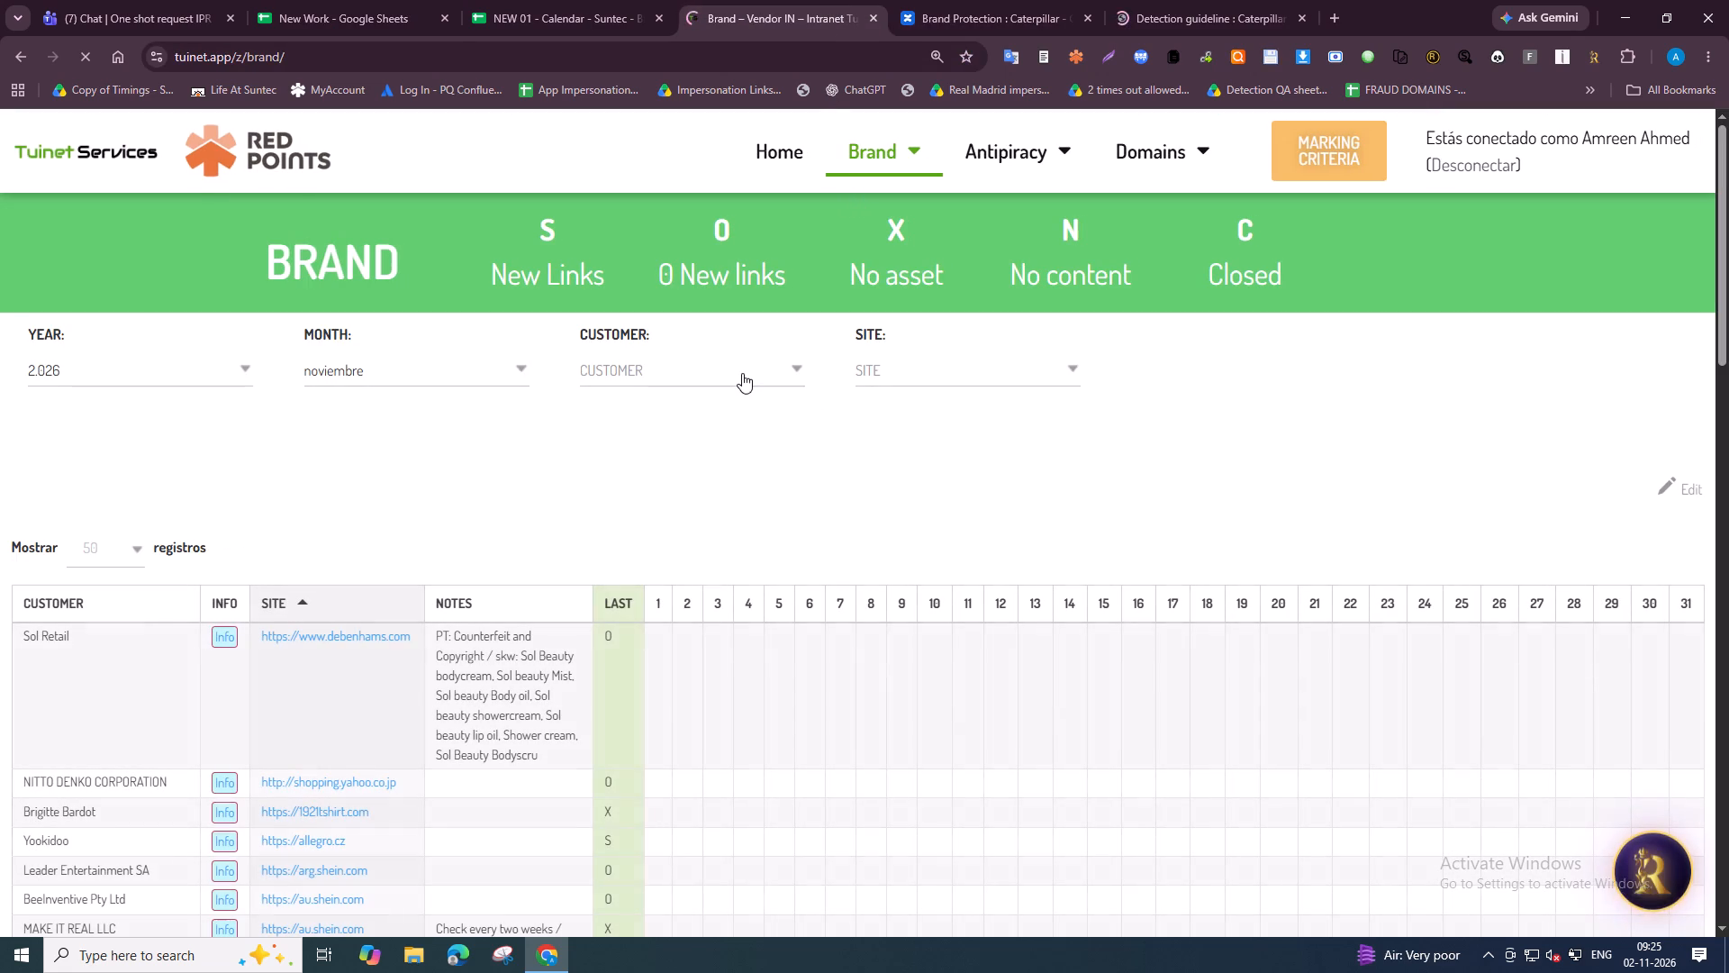
{"action": "key", "text": "ctrl+v"}
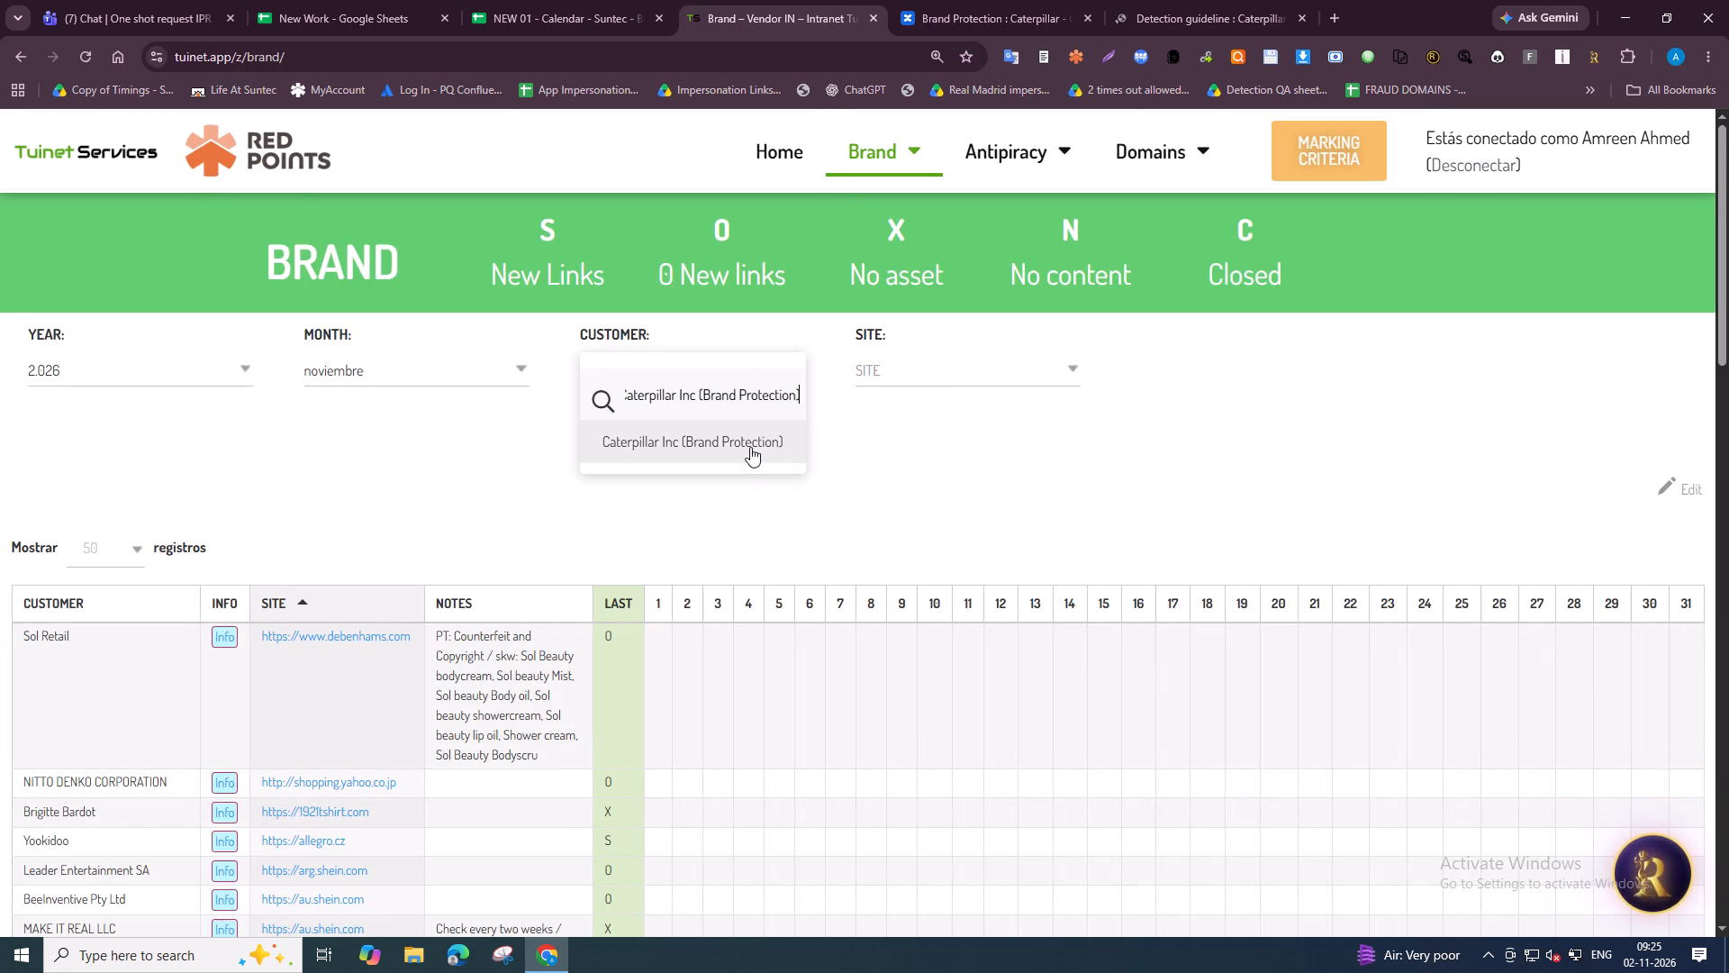
{"action": "left_click", "coordinate": [748, 445]}
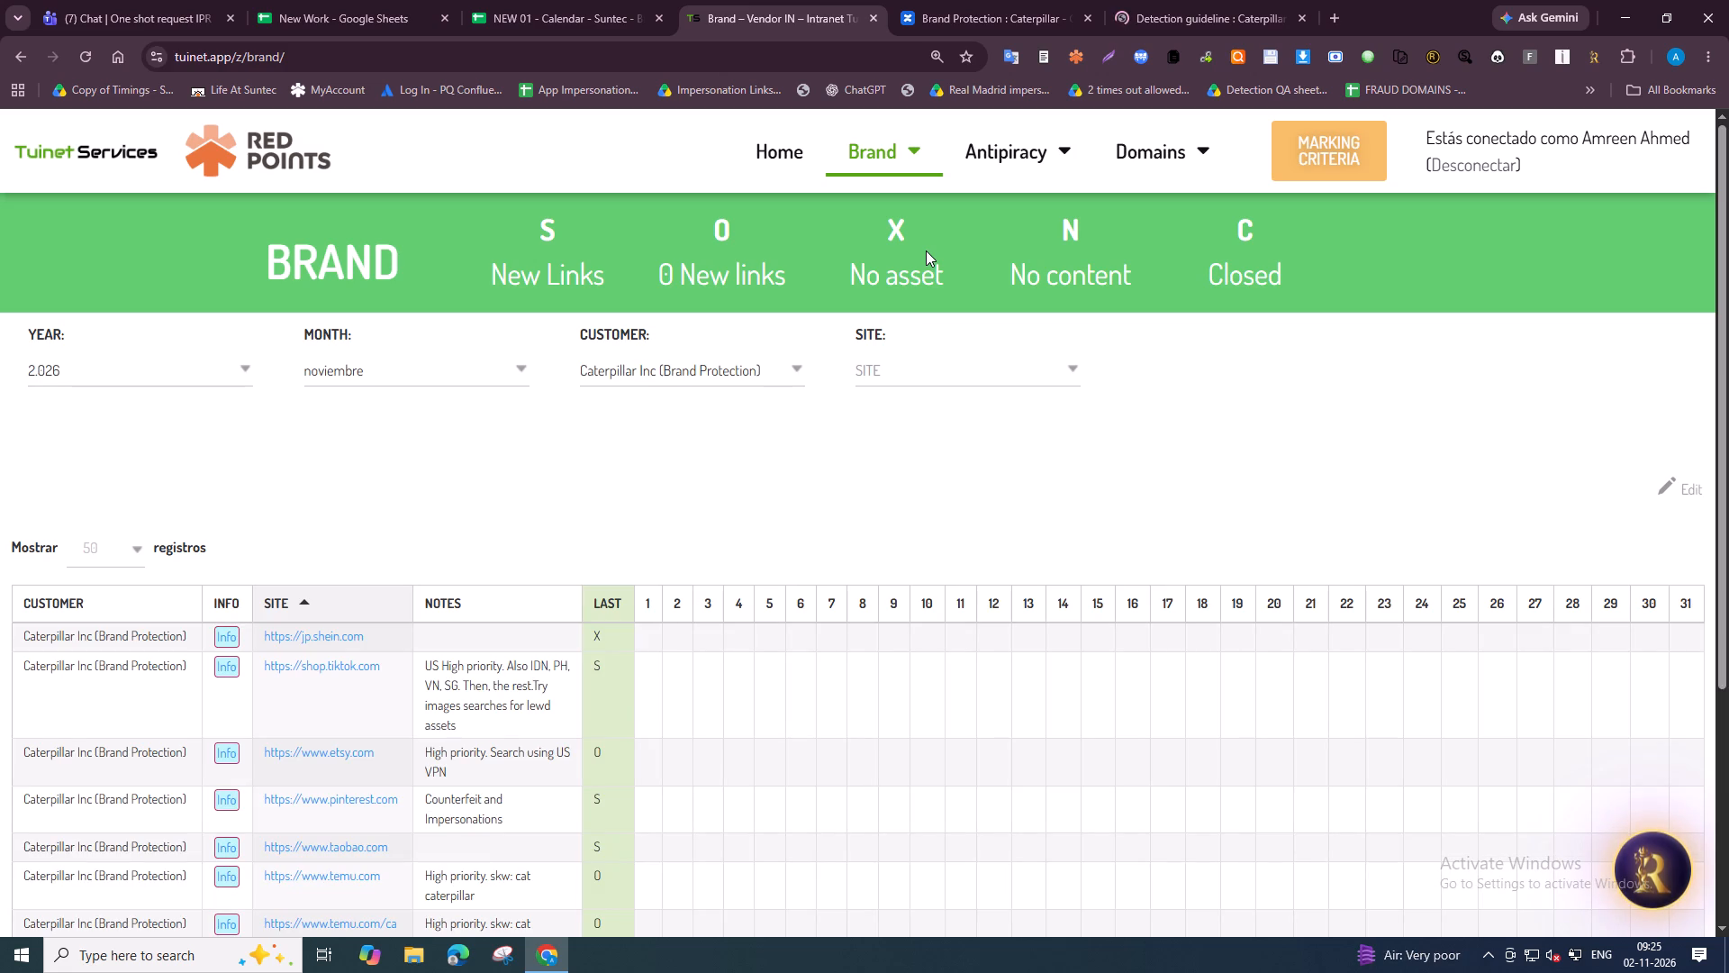
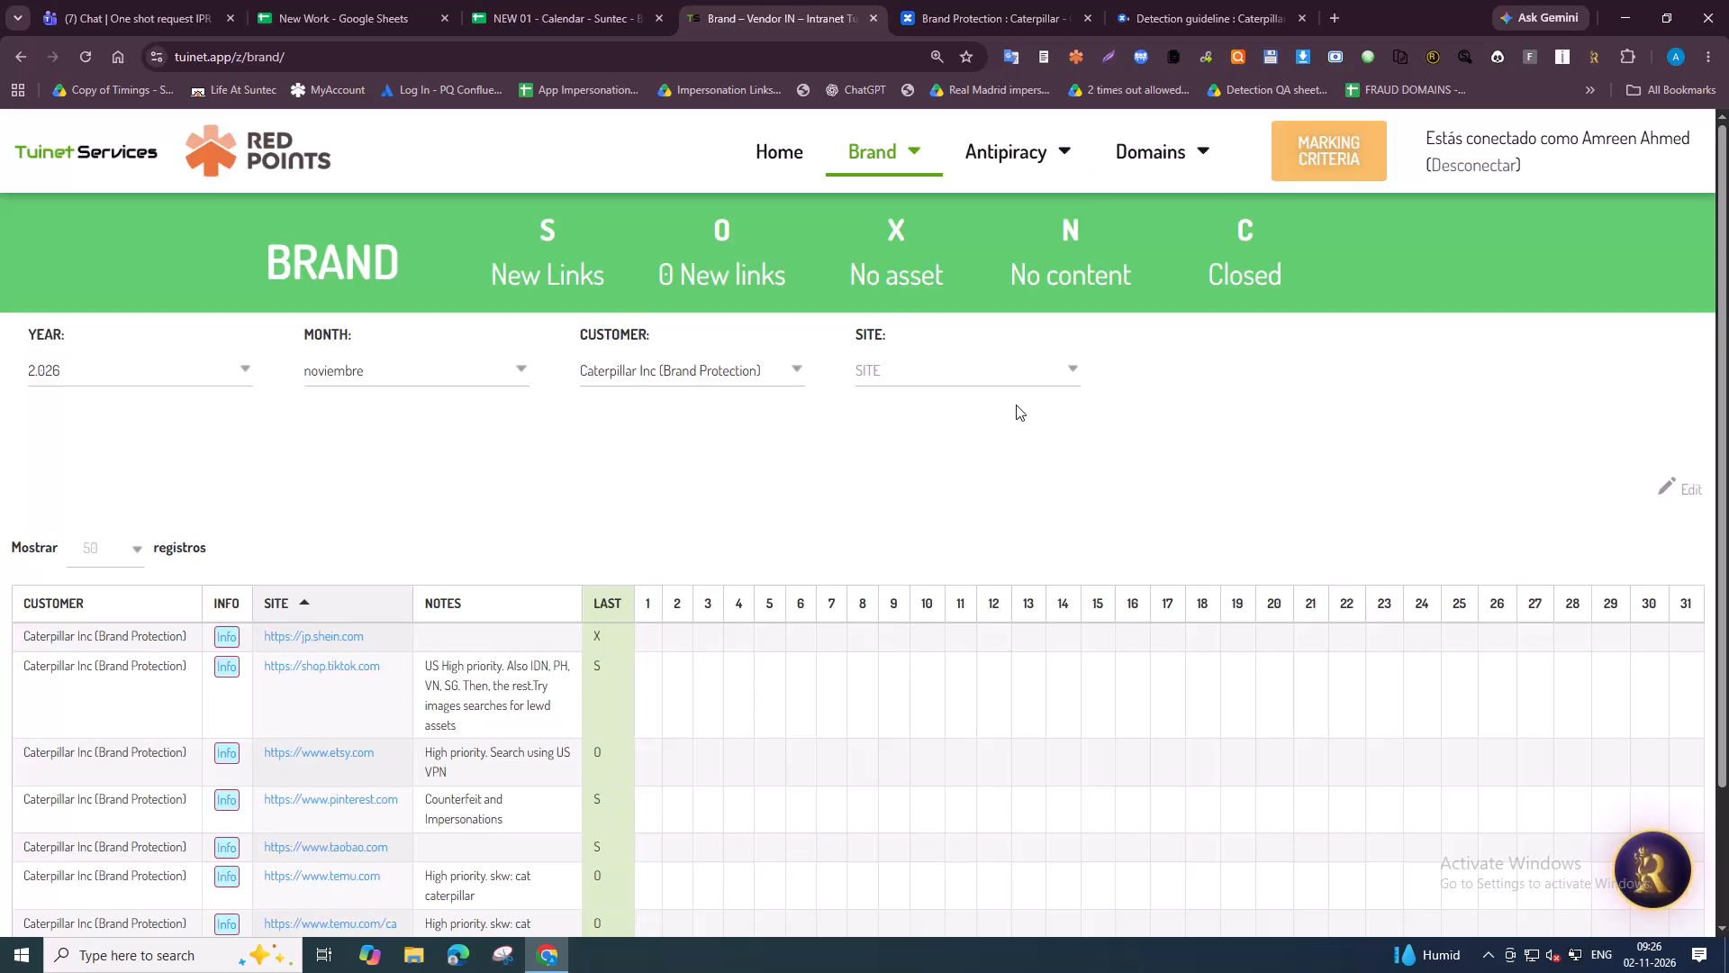
In a new browser window, open the TikTok Shop IPPC product complaint page plus the "3rd Tiktok Shop URL generator" and "Tiktok link generate" sheets.
{"action": "key", "text": "ctrl+n"}
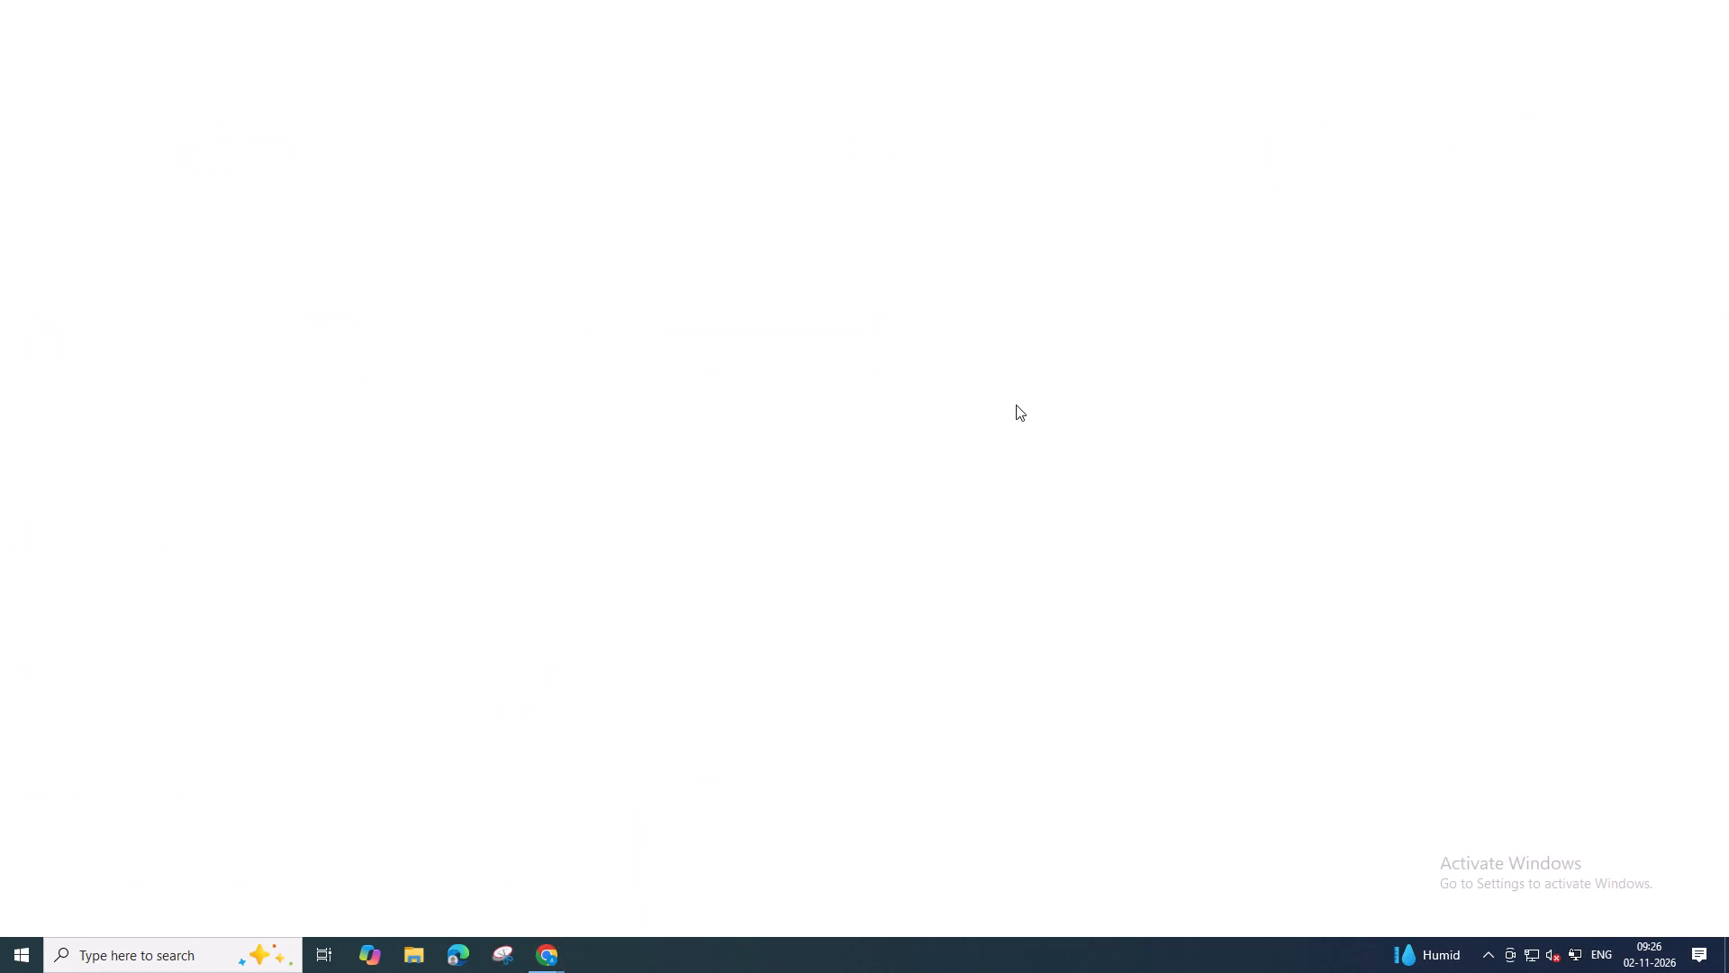
{"action": "type", "text": "tikt"}
{"action": "key", "text": "Return"}
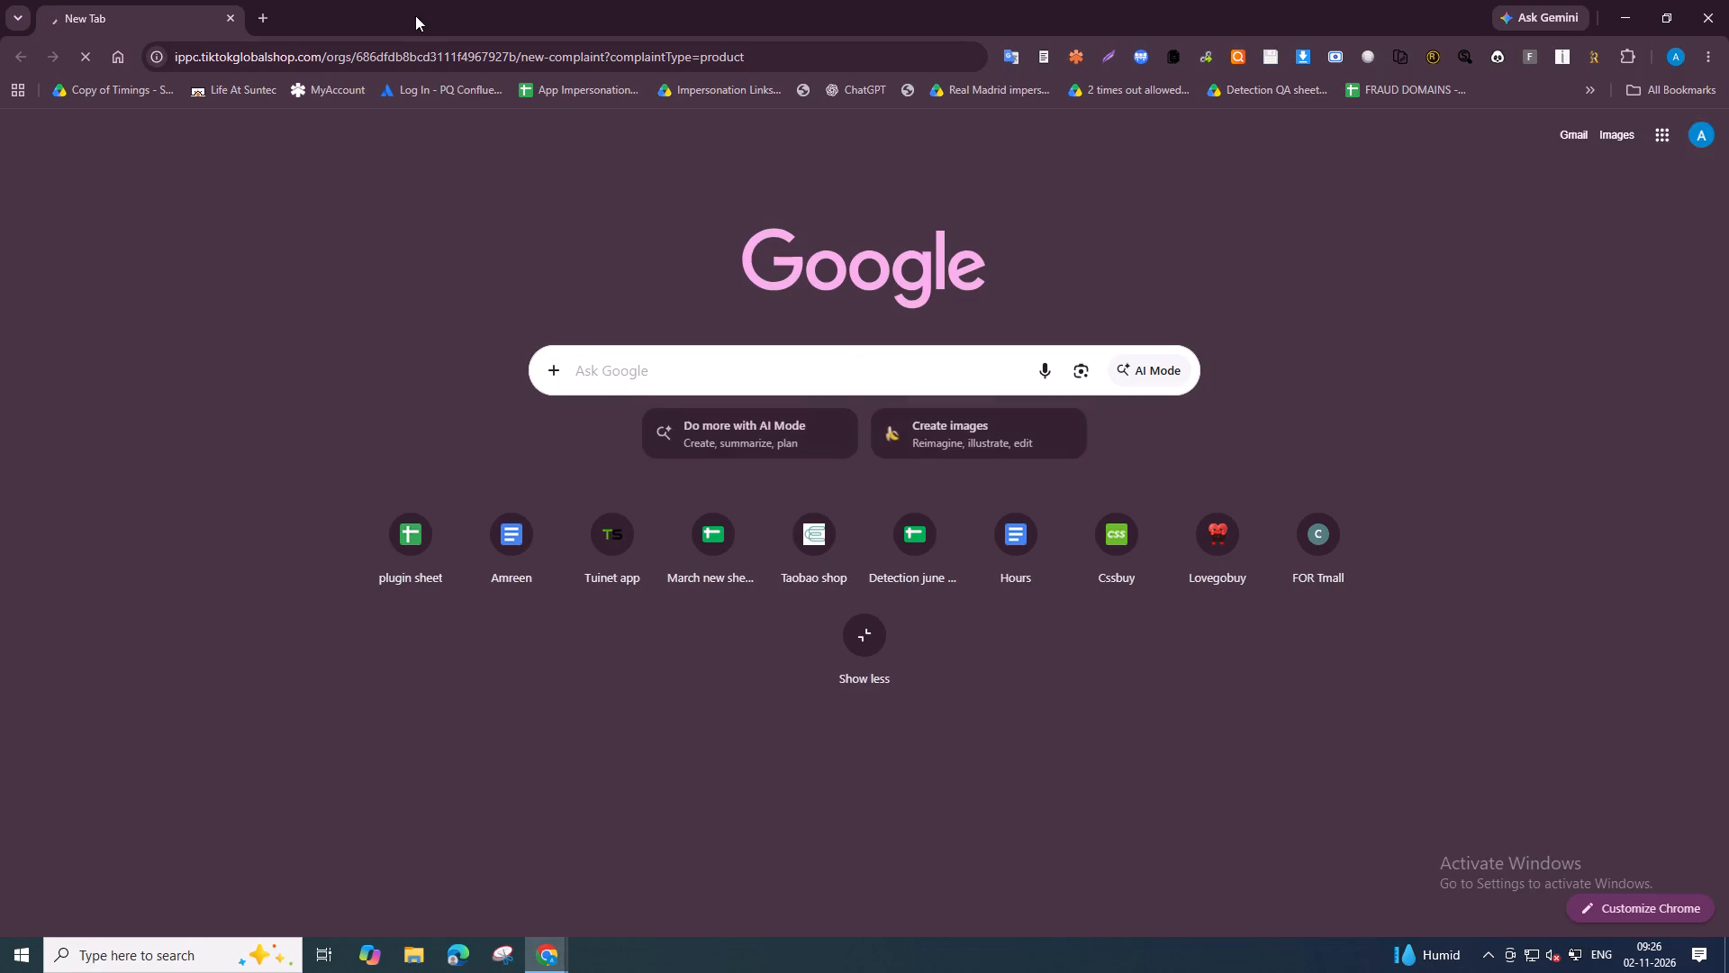
{"action": "left_click", "coordinate": [265, 13]}
{"action": "type", "text": "clien"}
{"action": "key", "text": "Return"}
{"action": "left_click", "coordinate": [466, 22]}
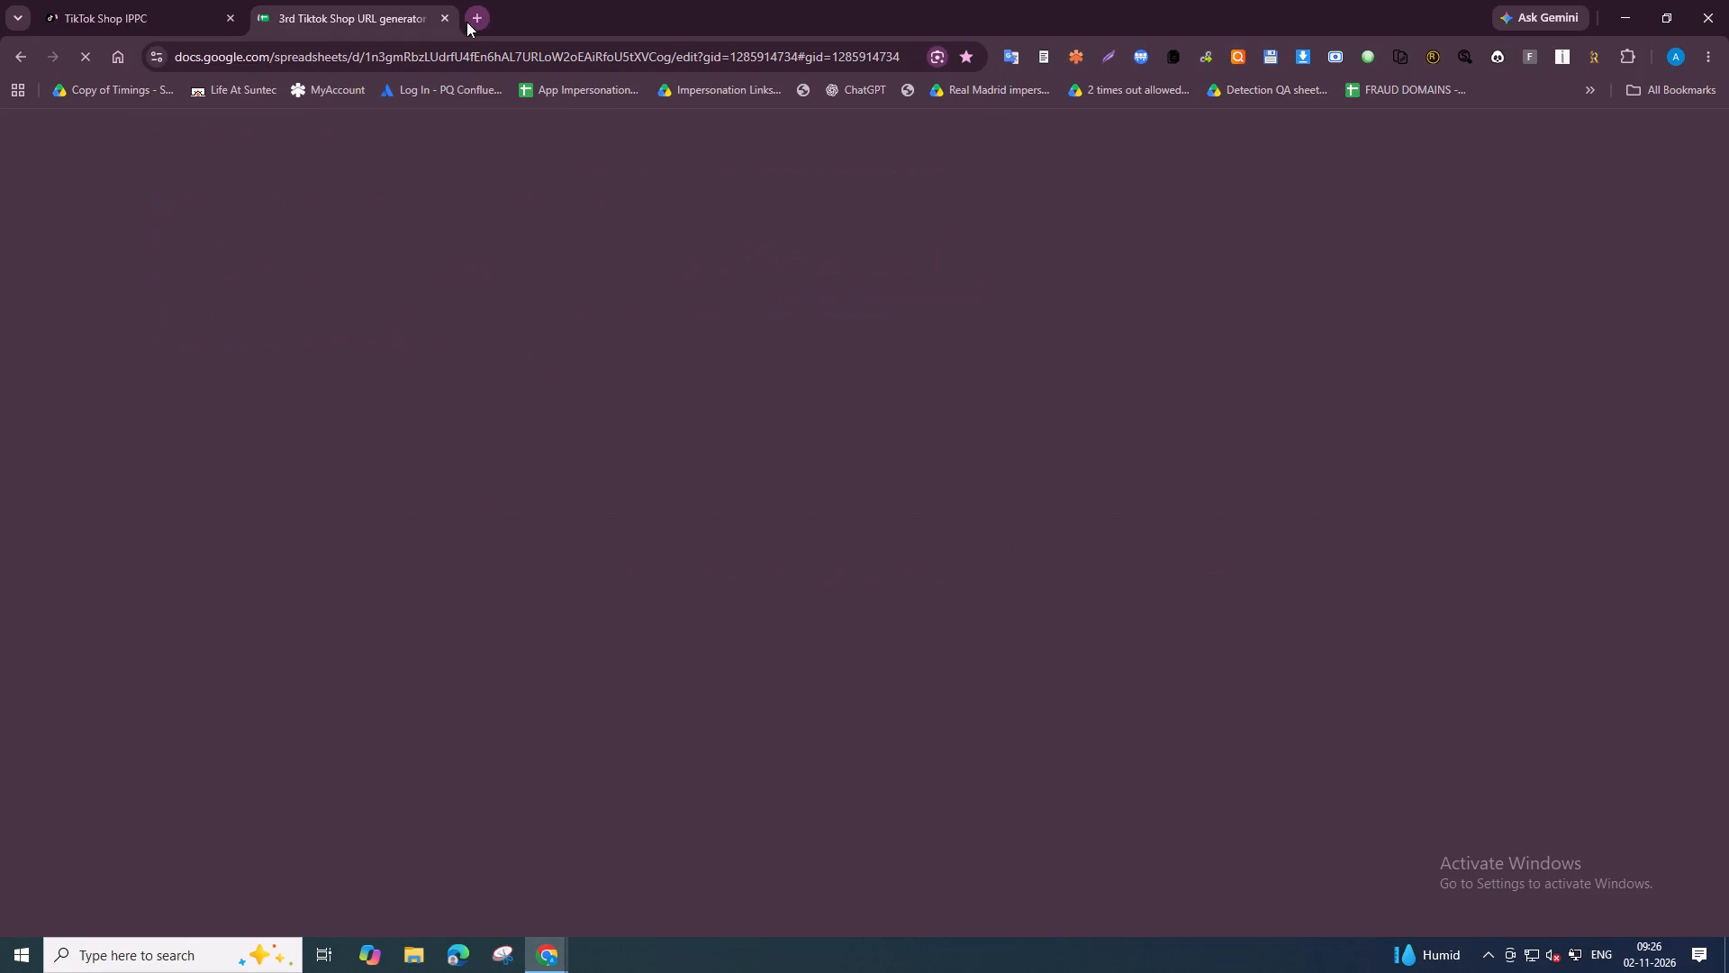
{"action": "type", "text": "tikt"}
{"action": "key", "text": "Return"}
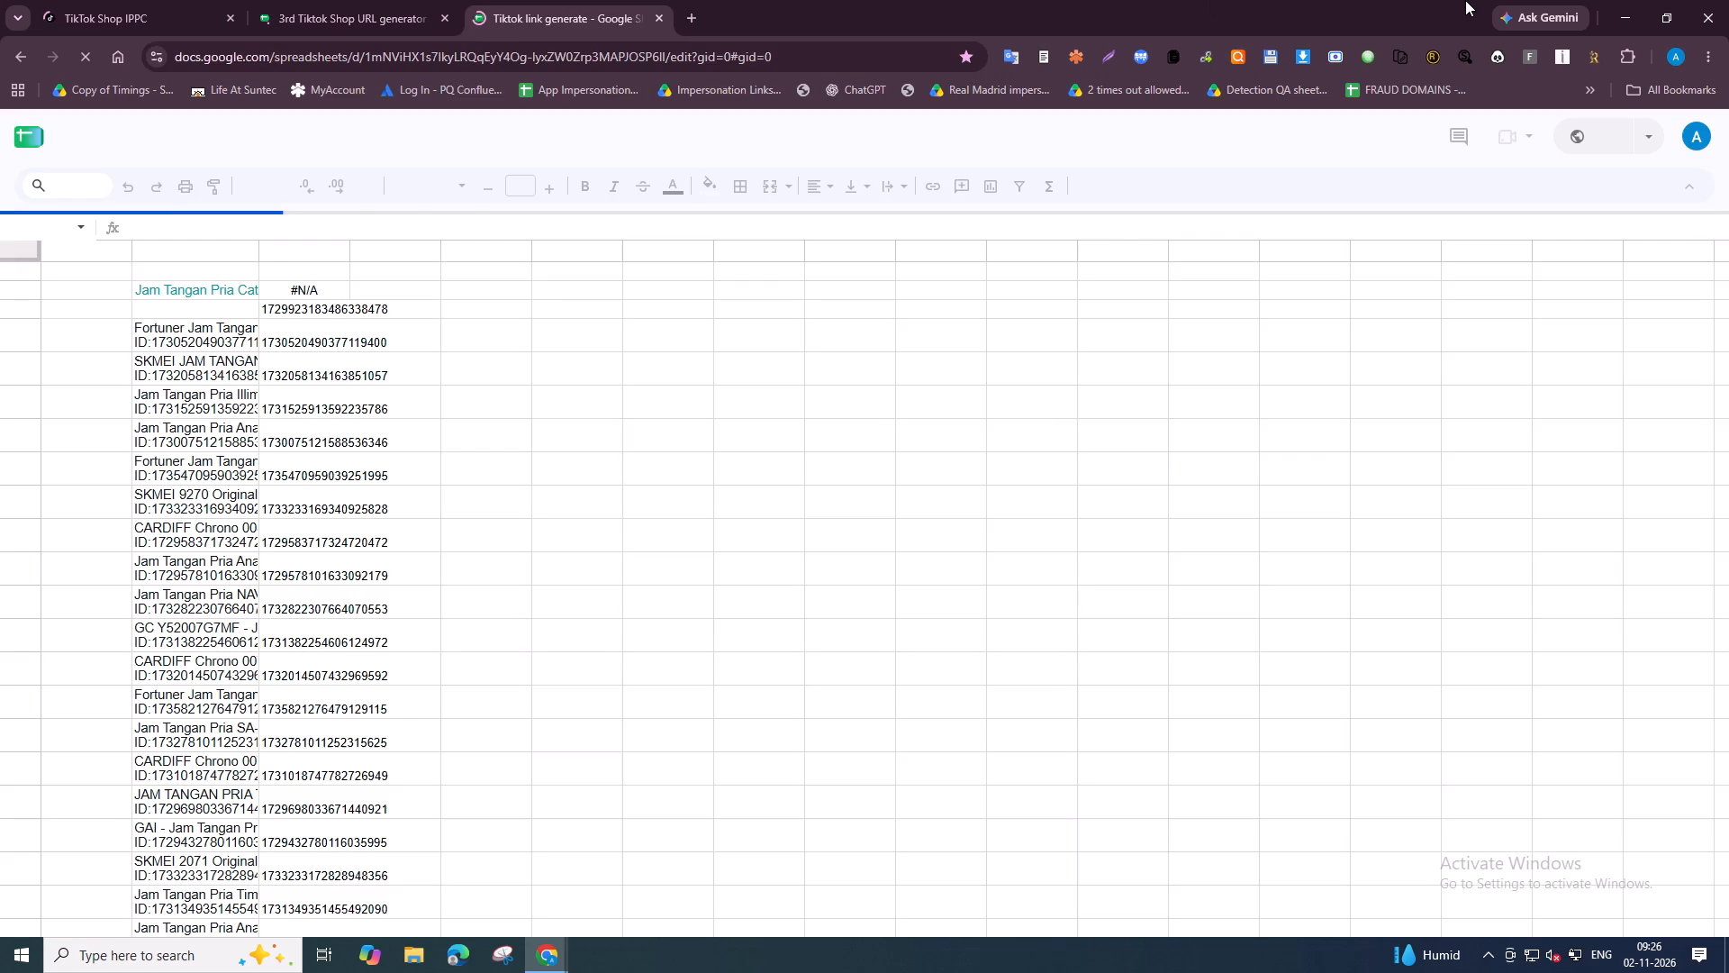
{"action": "key", "text": "alt+Tab"}
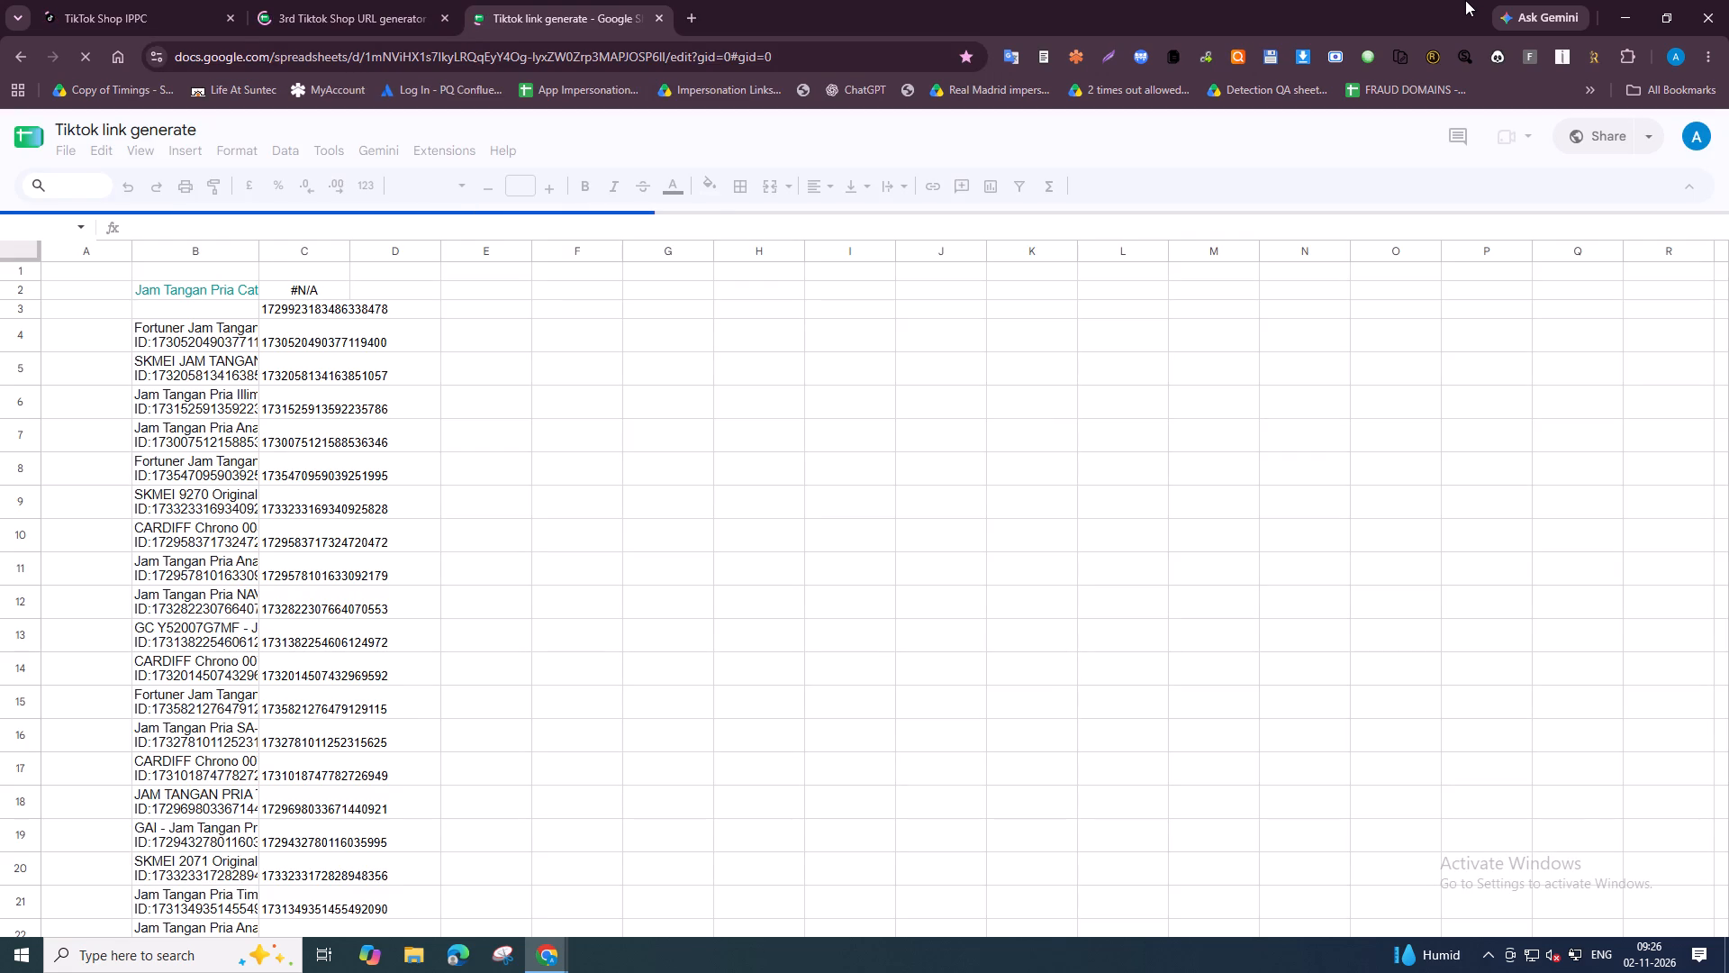
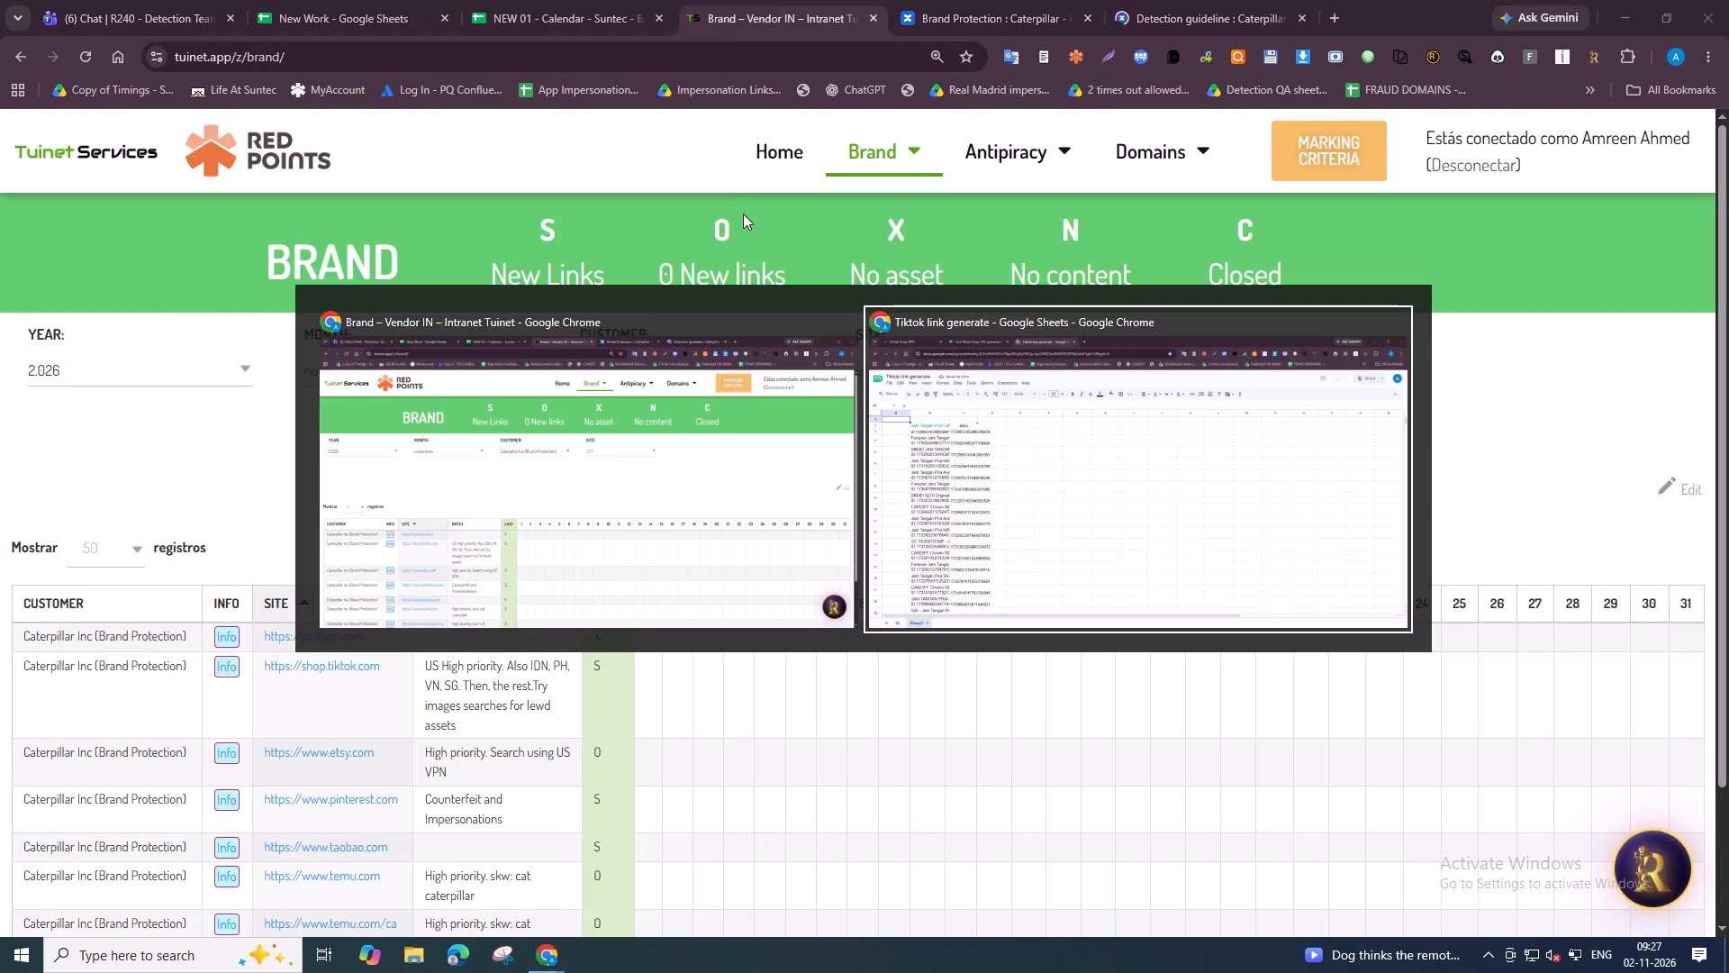
On the TikTok Shop IPPC complaint page, set the item search to Image.
{"action": "left_click", "coordinate": [204, 0]}
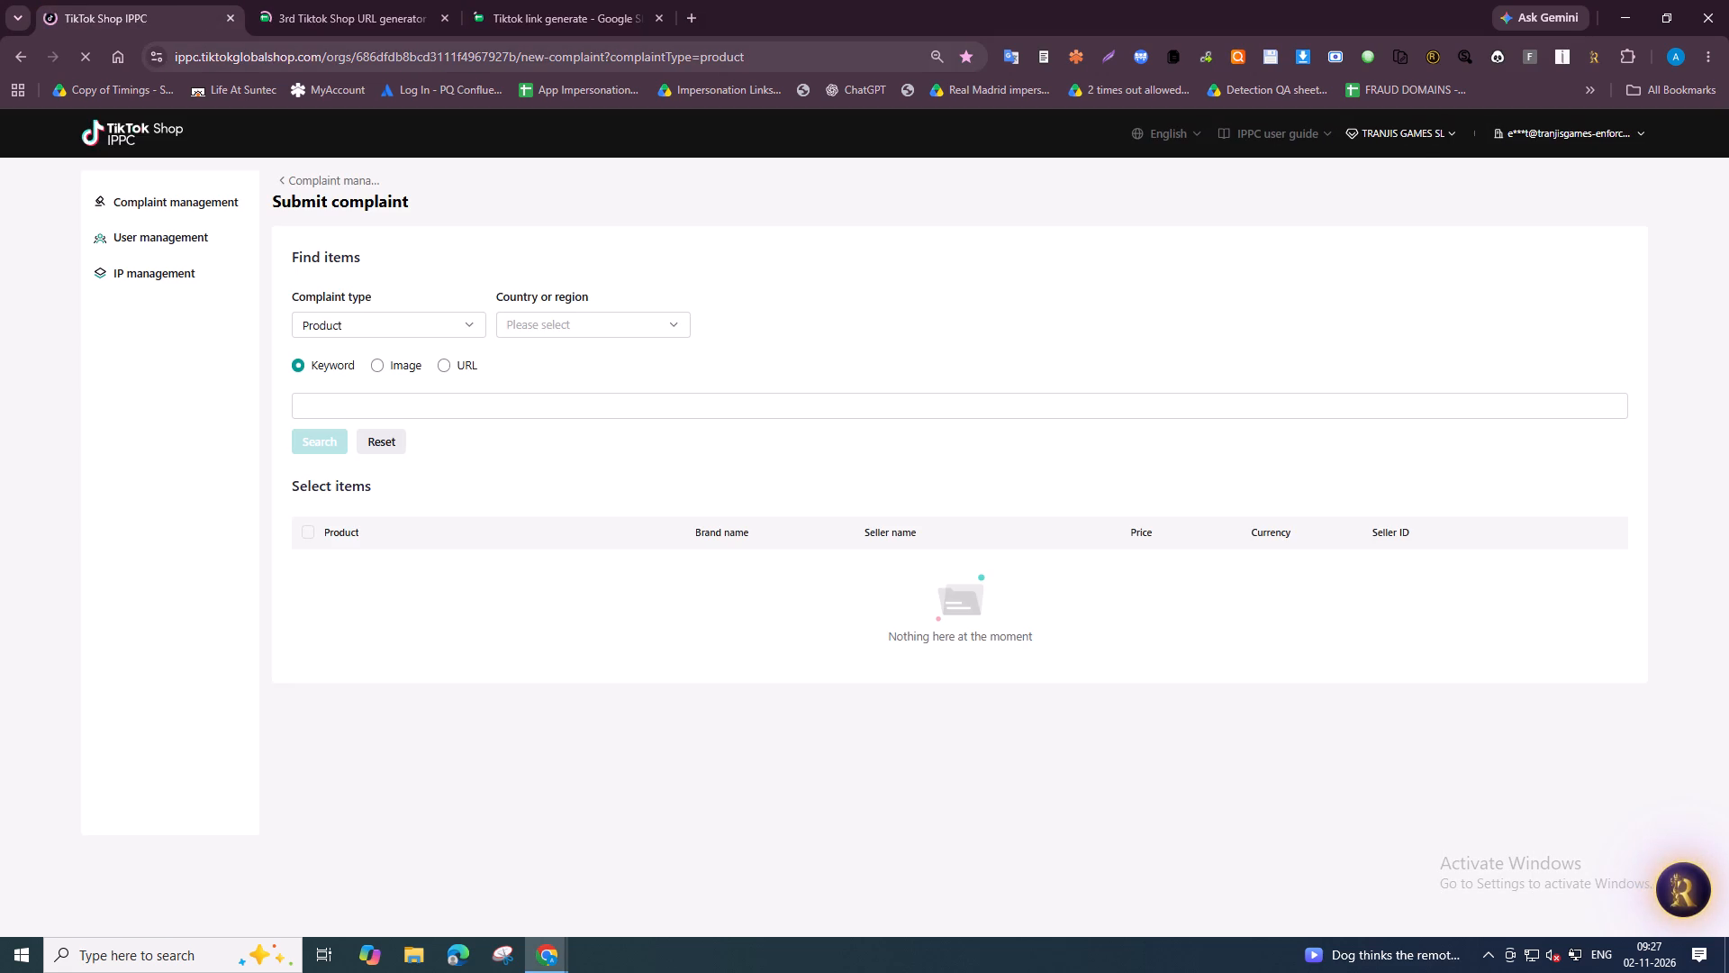
{"action": "left_click", "coordinate": [407, 363]}
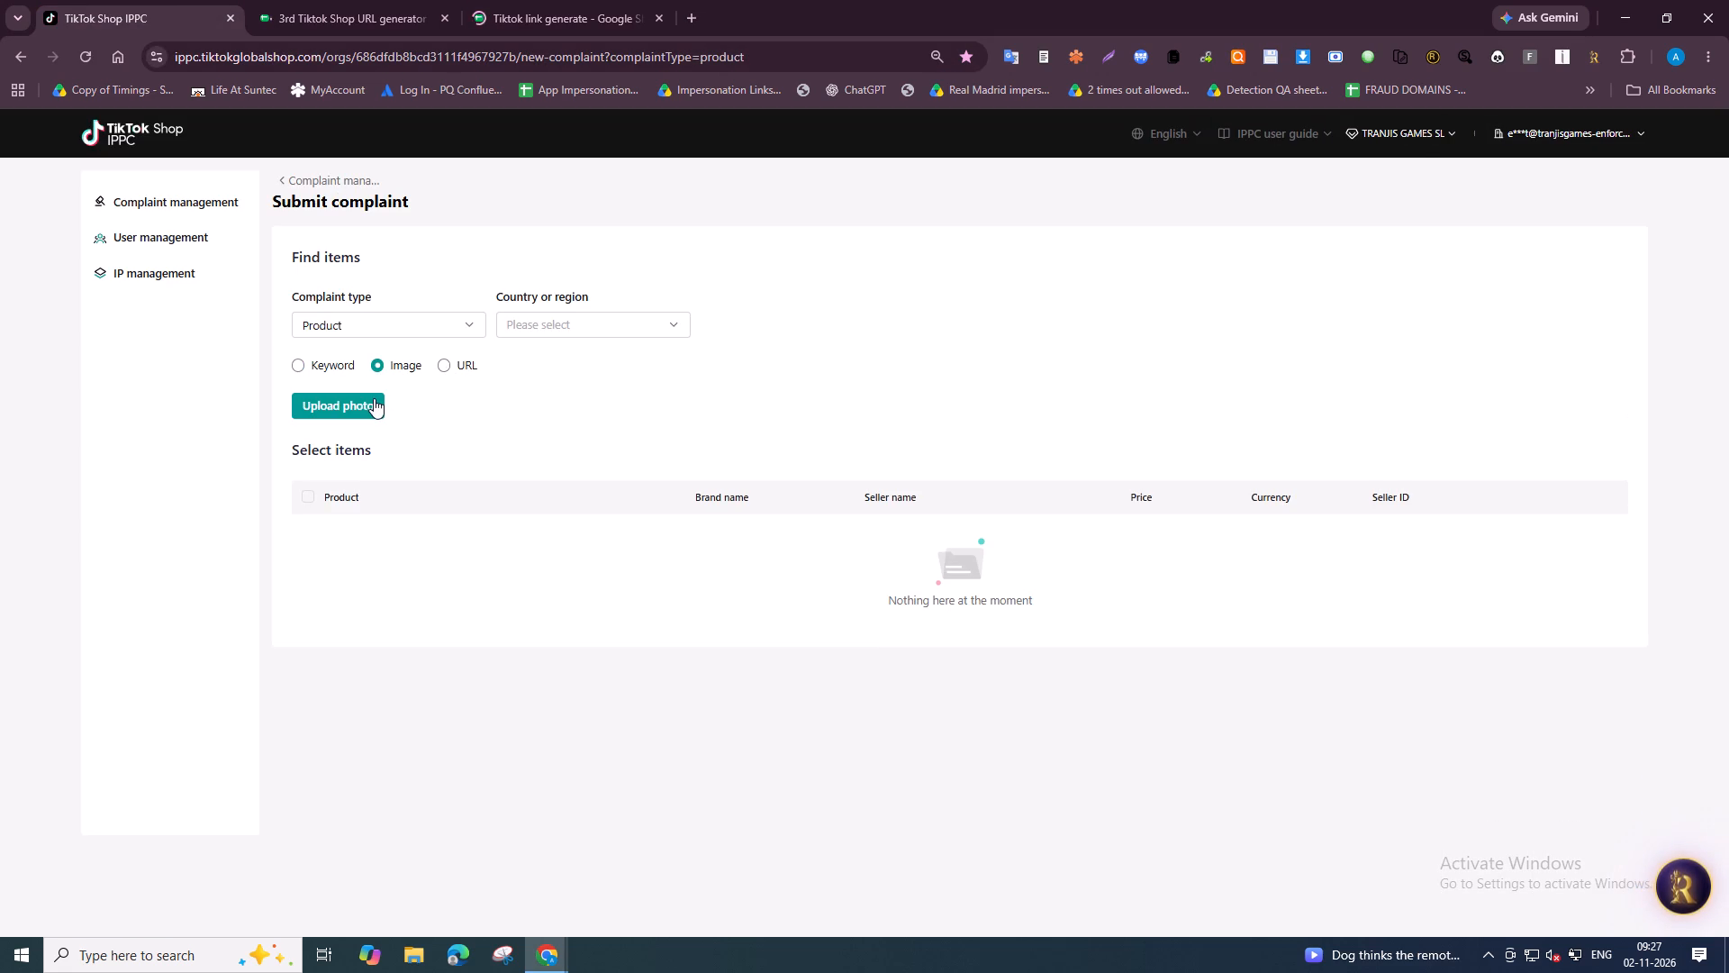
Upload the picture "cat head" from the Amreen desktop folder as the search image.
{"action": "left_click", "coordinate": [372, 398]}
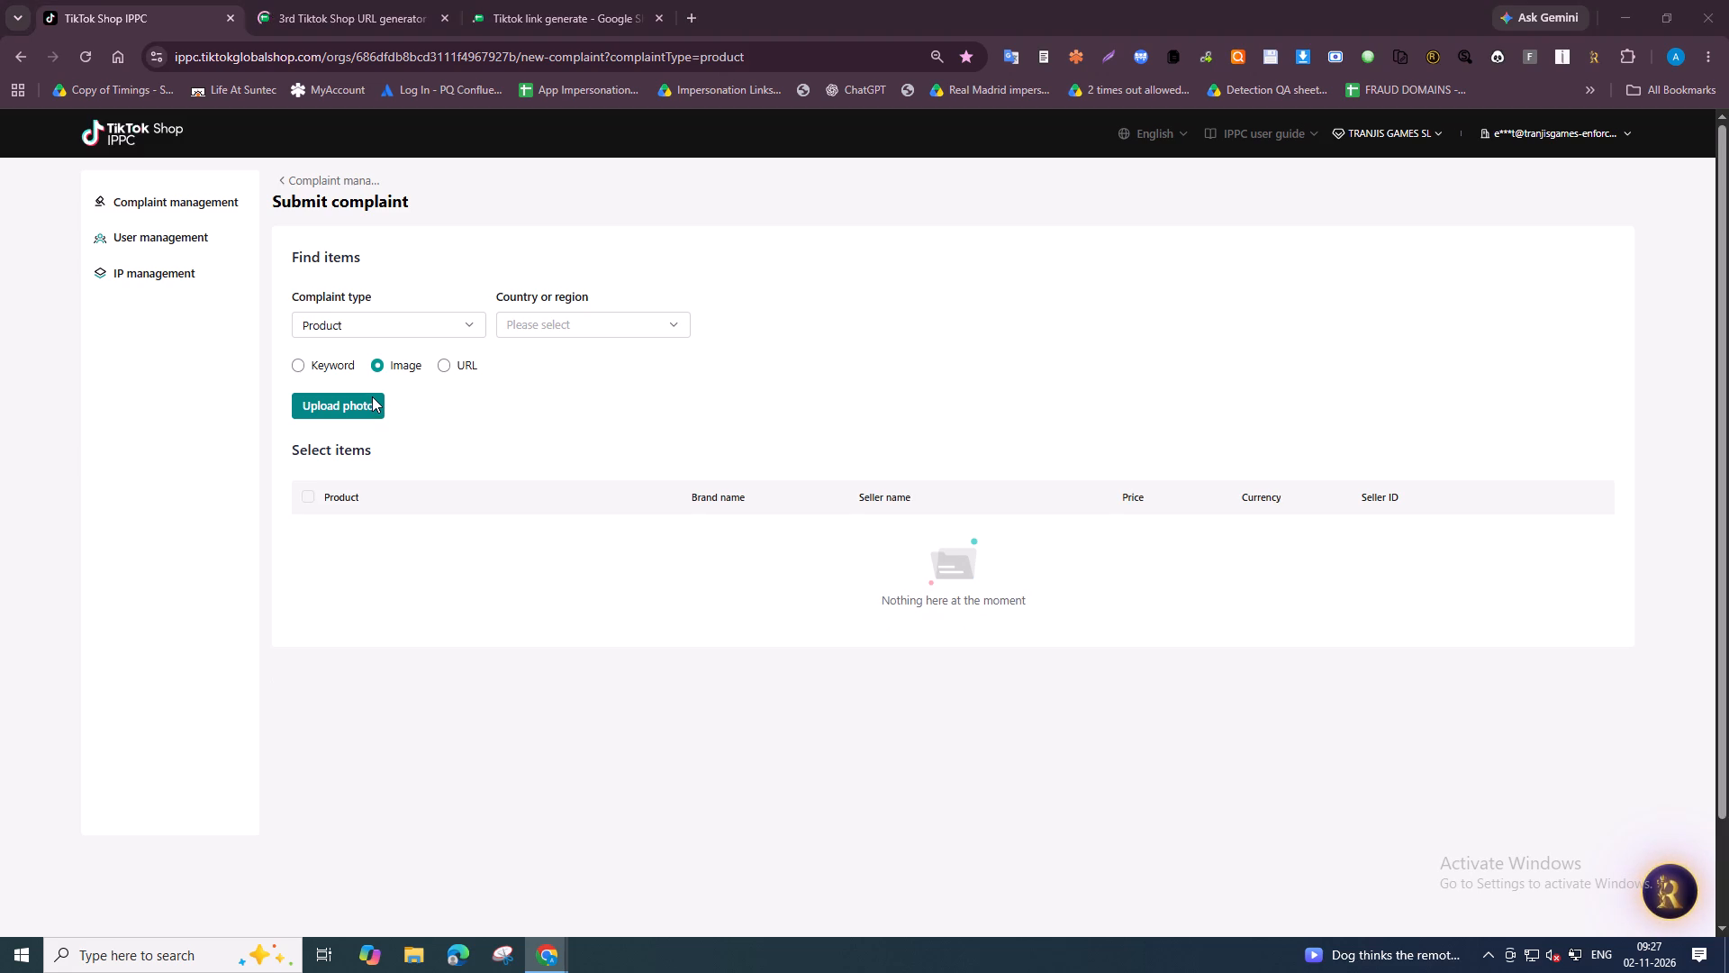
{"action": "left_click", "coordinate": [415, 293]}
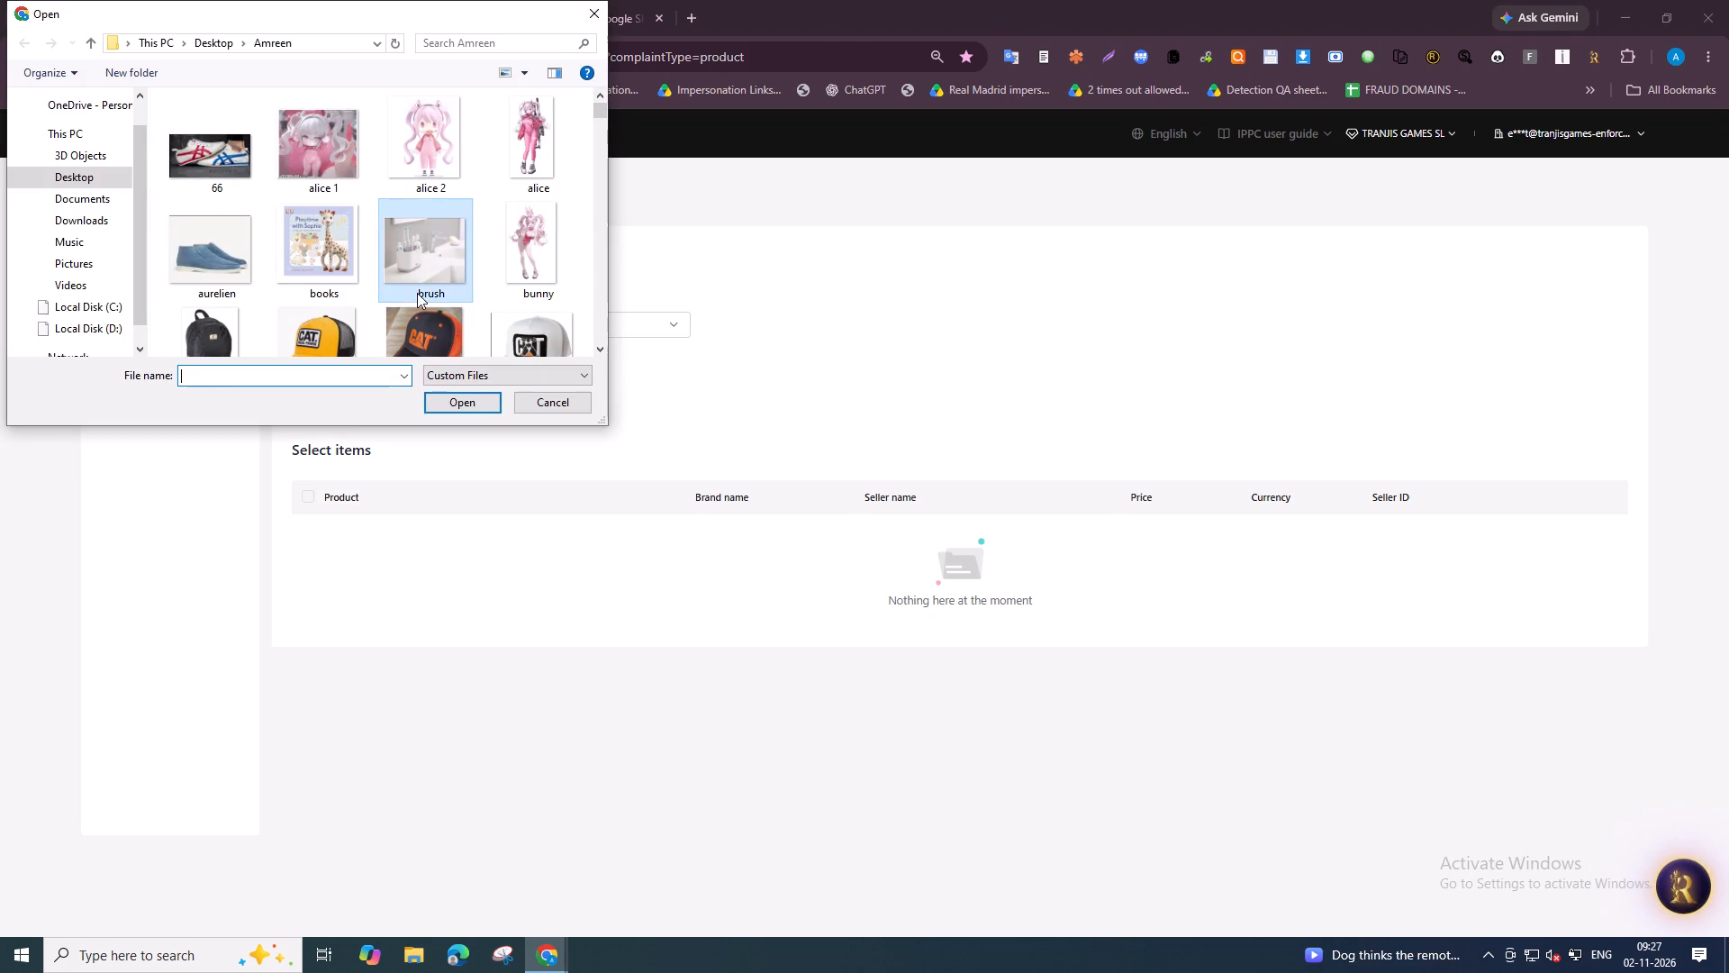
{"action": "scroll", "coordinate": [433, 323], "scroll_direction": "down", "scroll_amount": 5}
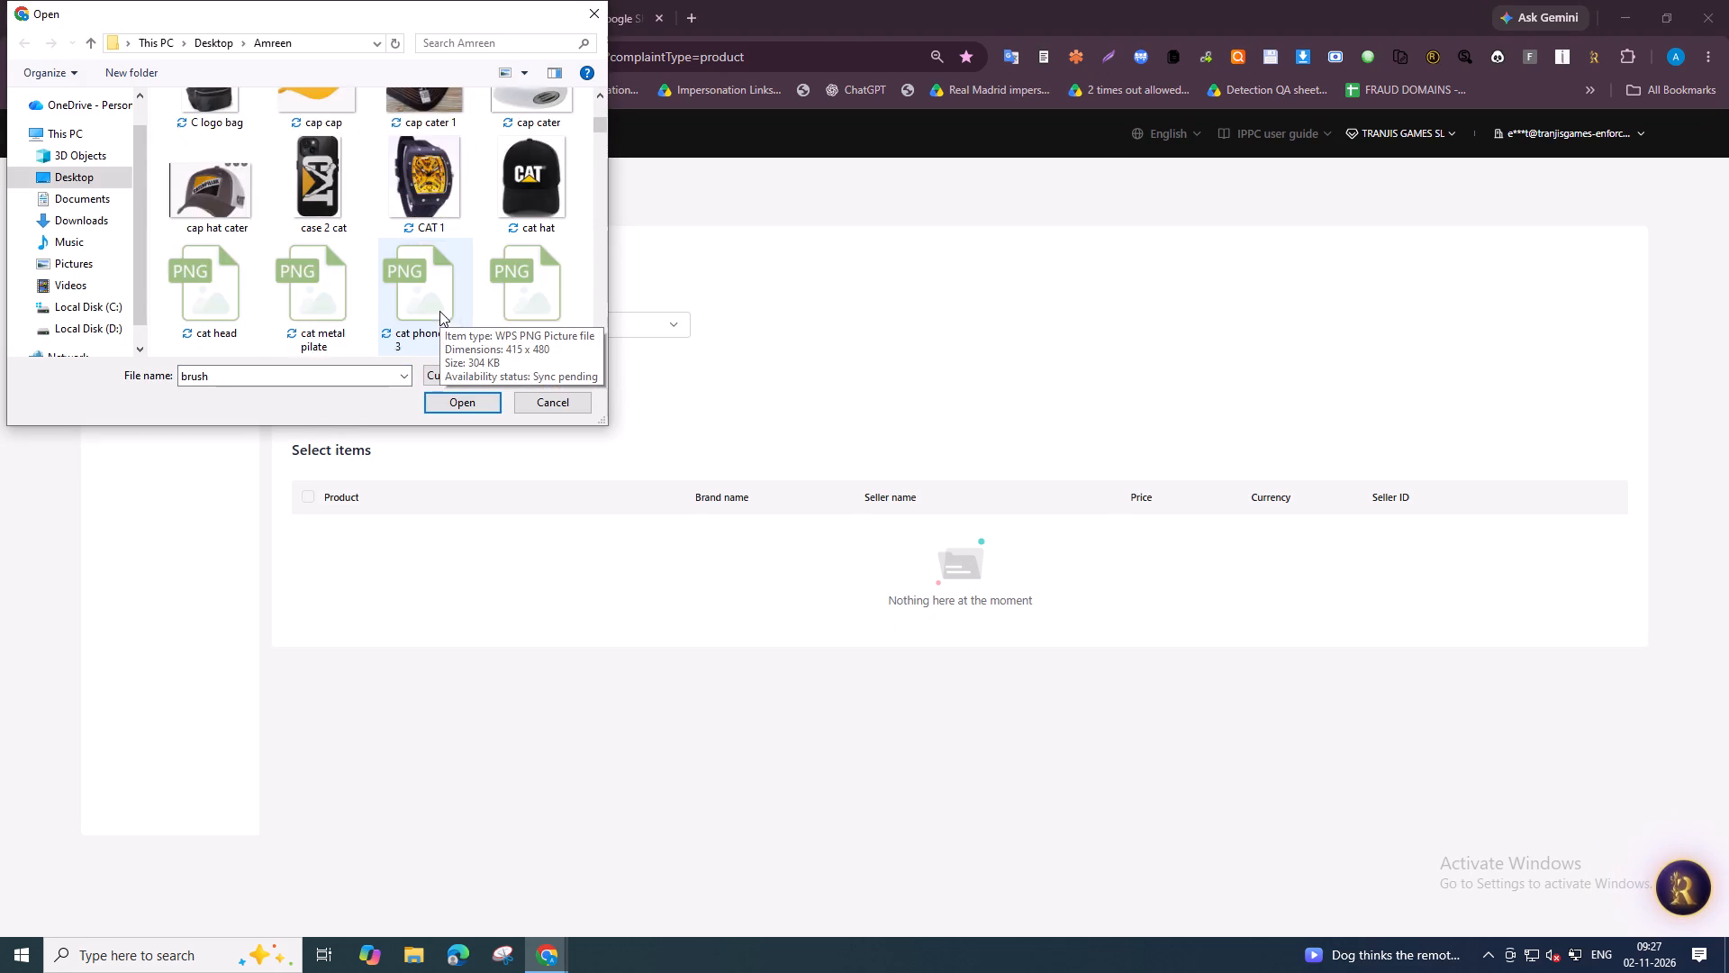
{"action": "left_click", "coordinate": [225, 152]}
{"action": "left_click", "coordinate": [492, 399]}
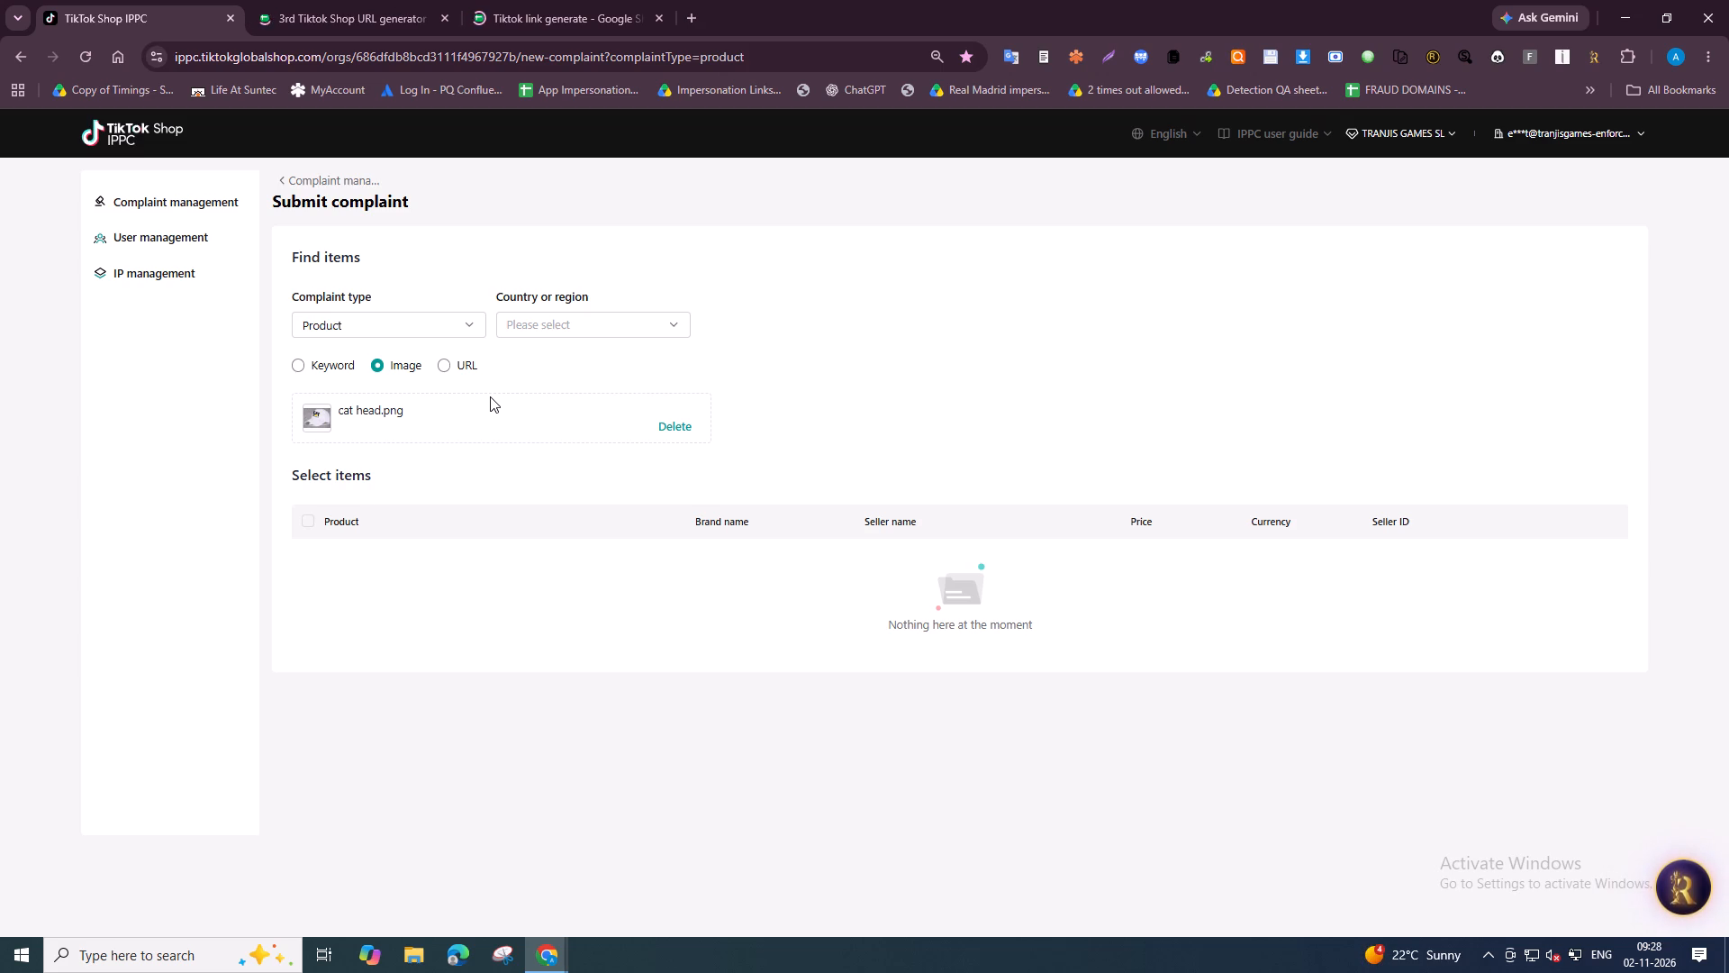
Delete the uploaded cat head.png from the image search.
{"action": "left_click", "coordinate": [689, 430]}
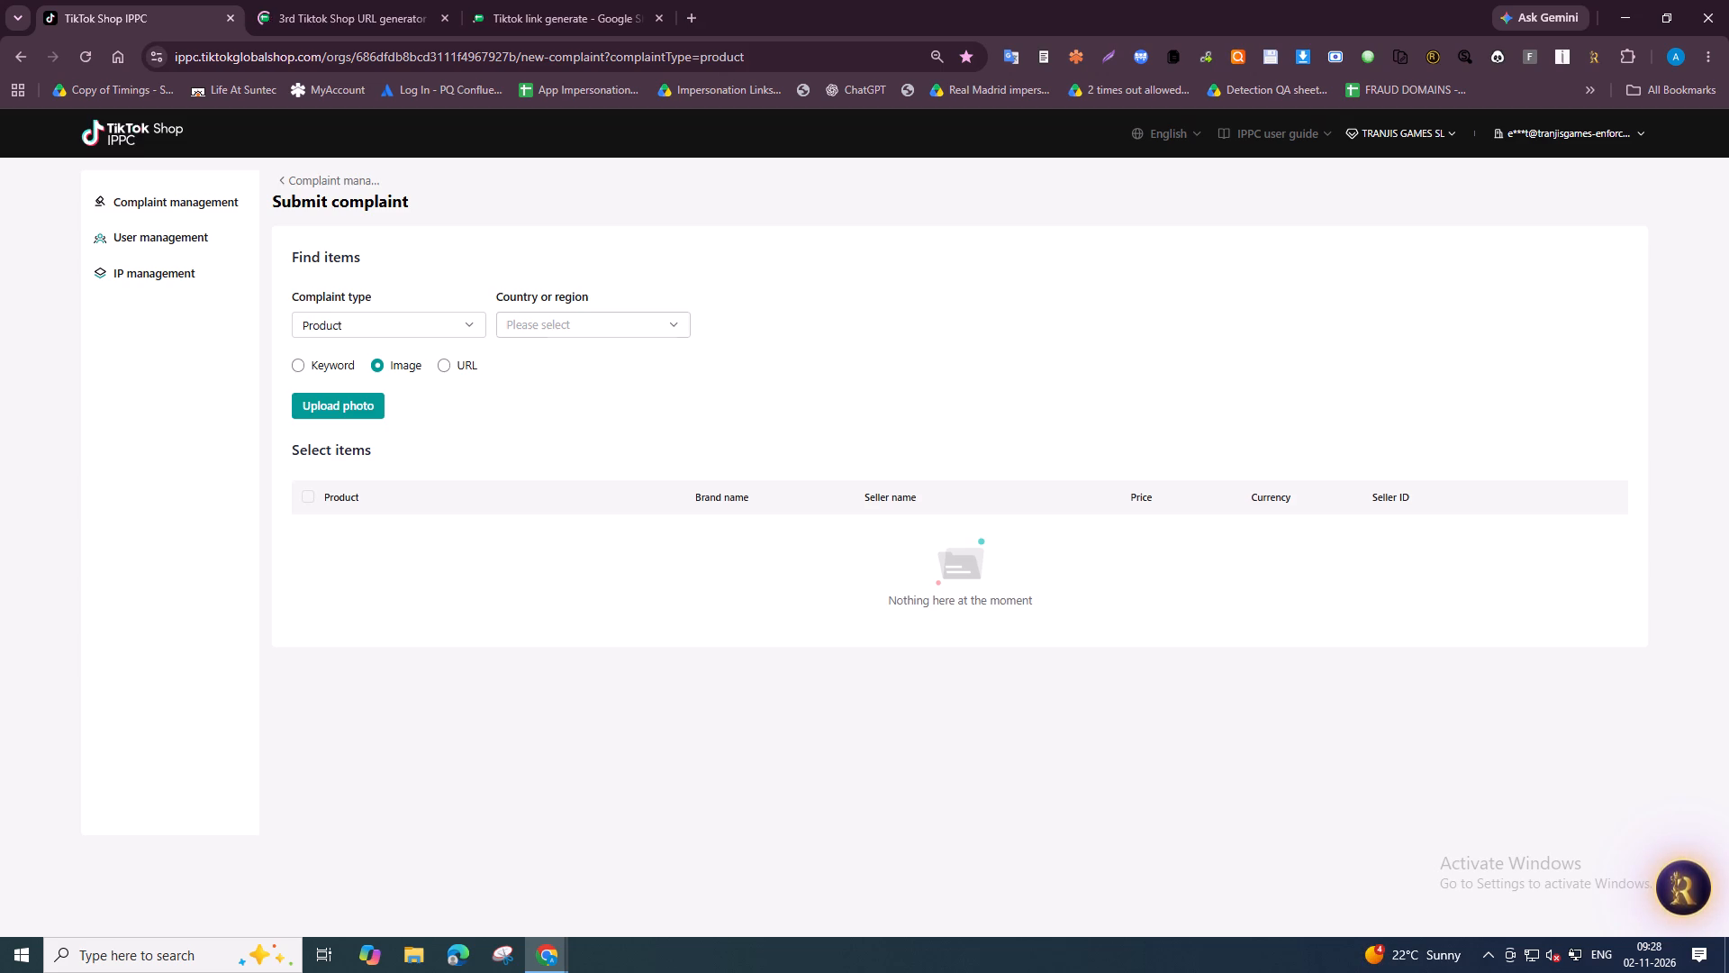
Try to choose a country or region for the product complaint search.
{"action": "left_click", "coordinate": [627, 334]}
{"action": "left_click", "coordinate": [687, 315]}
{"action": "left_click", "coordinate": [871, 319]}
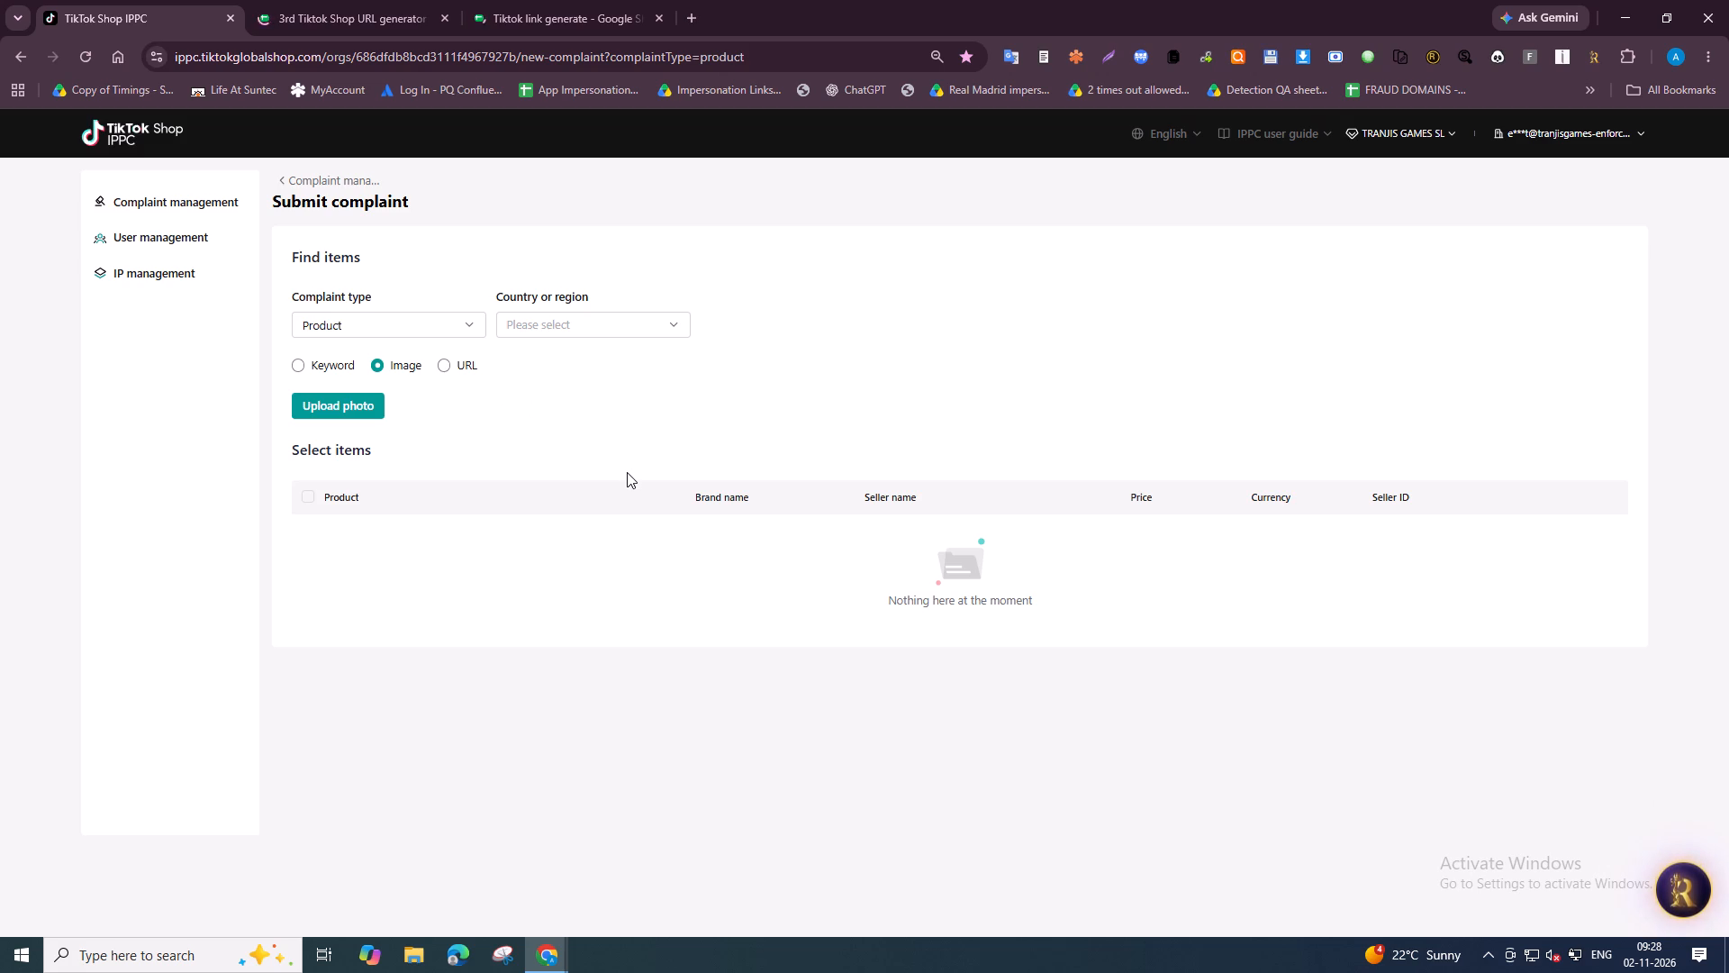
Switch to the "3rd Tiktok Shop URL generator" sheet.
{"action": "left_click", "coordinate": [364, 0]}
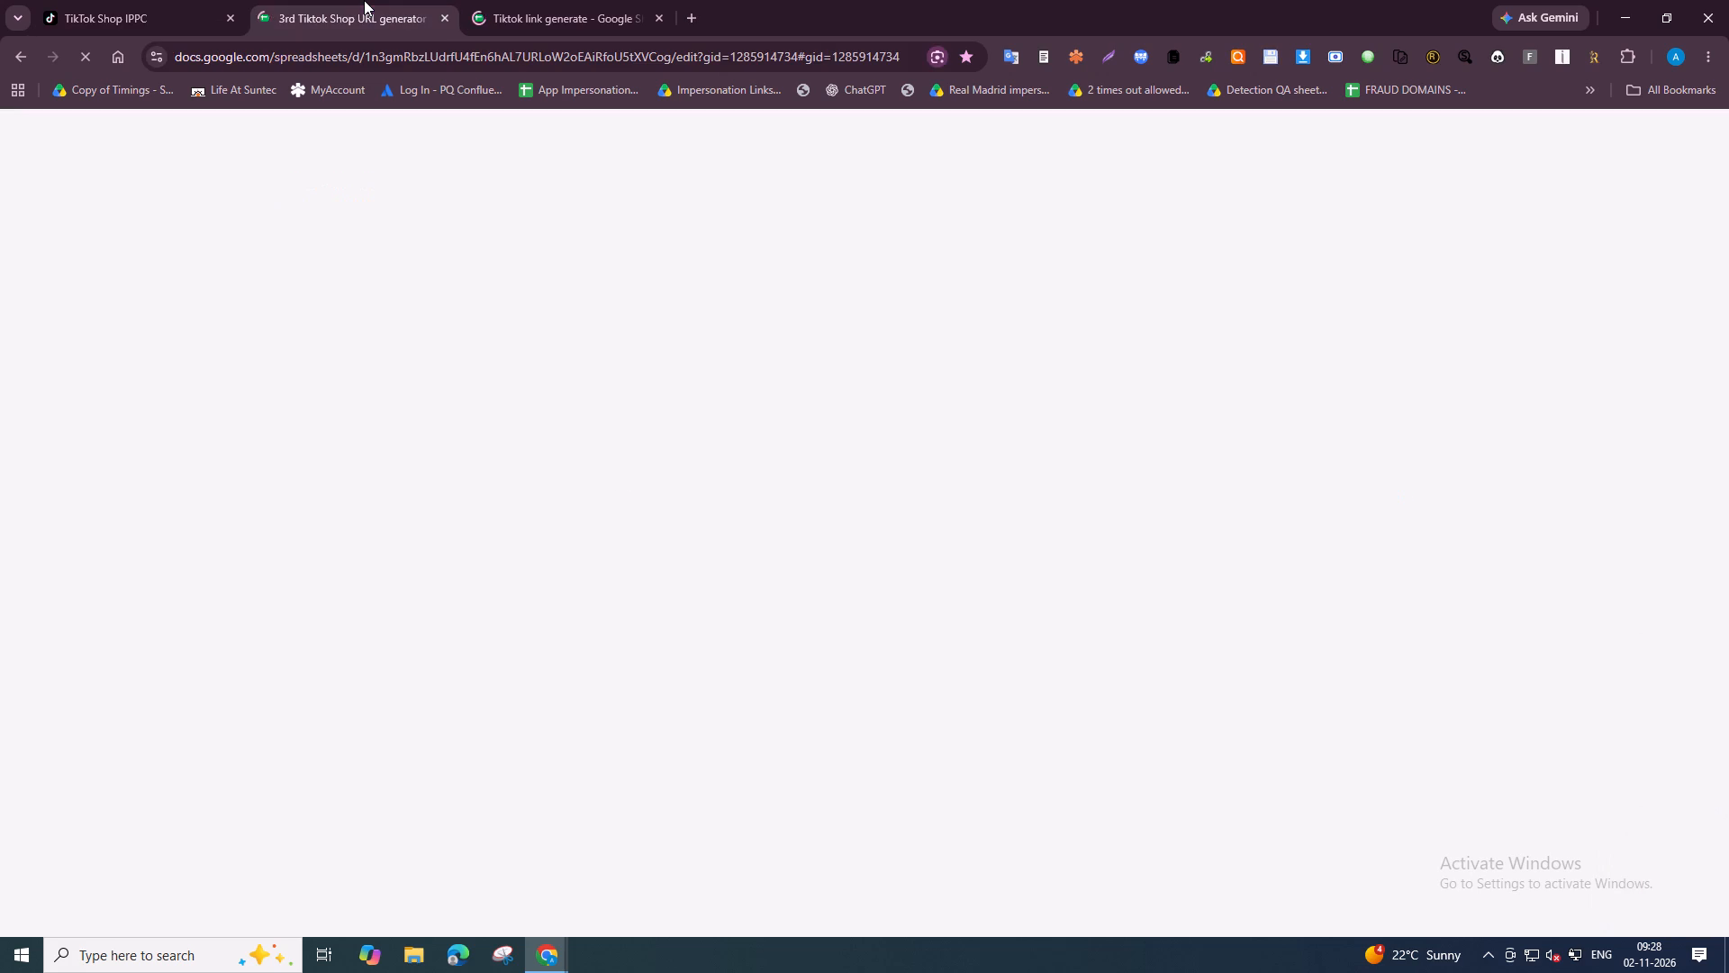
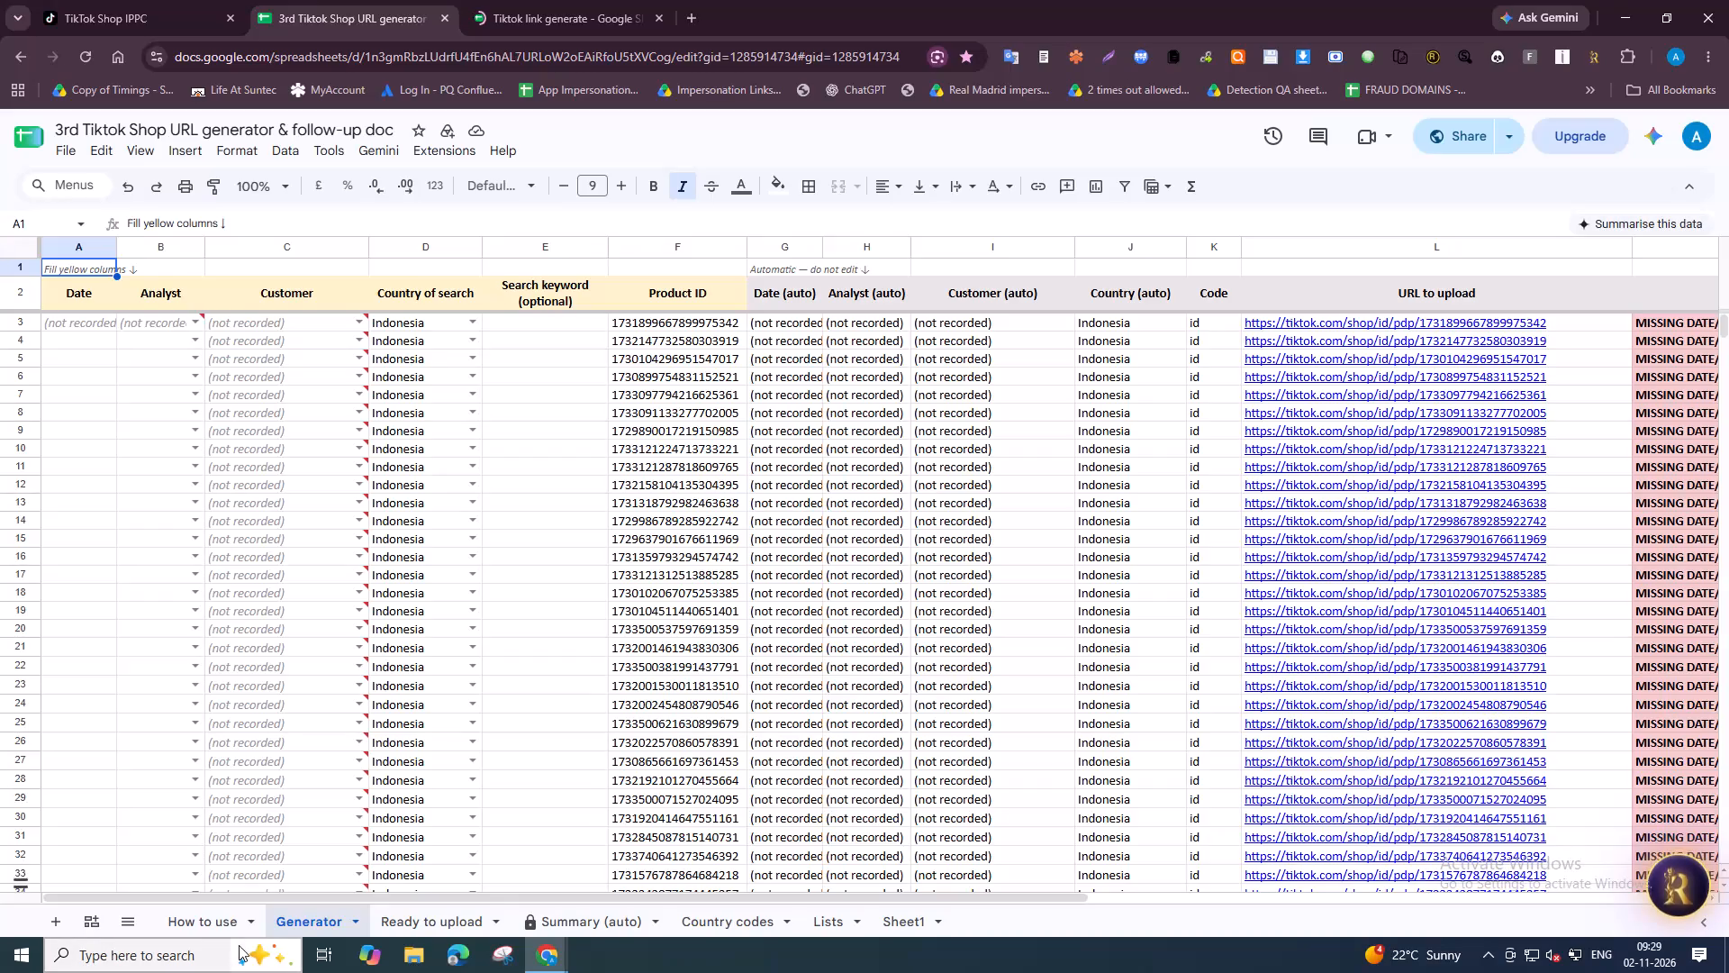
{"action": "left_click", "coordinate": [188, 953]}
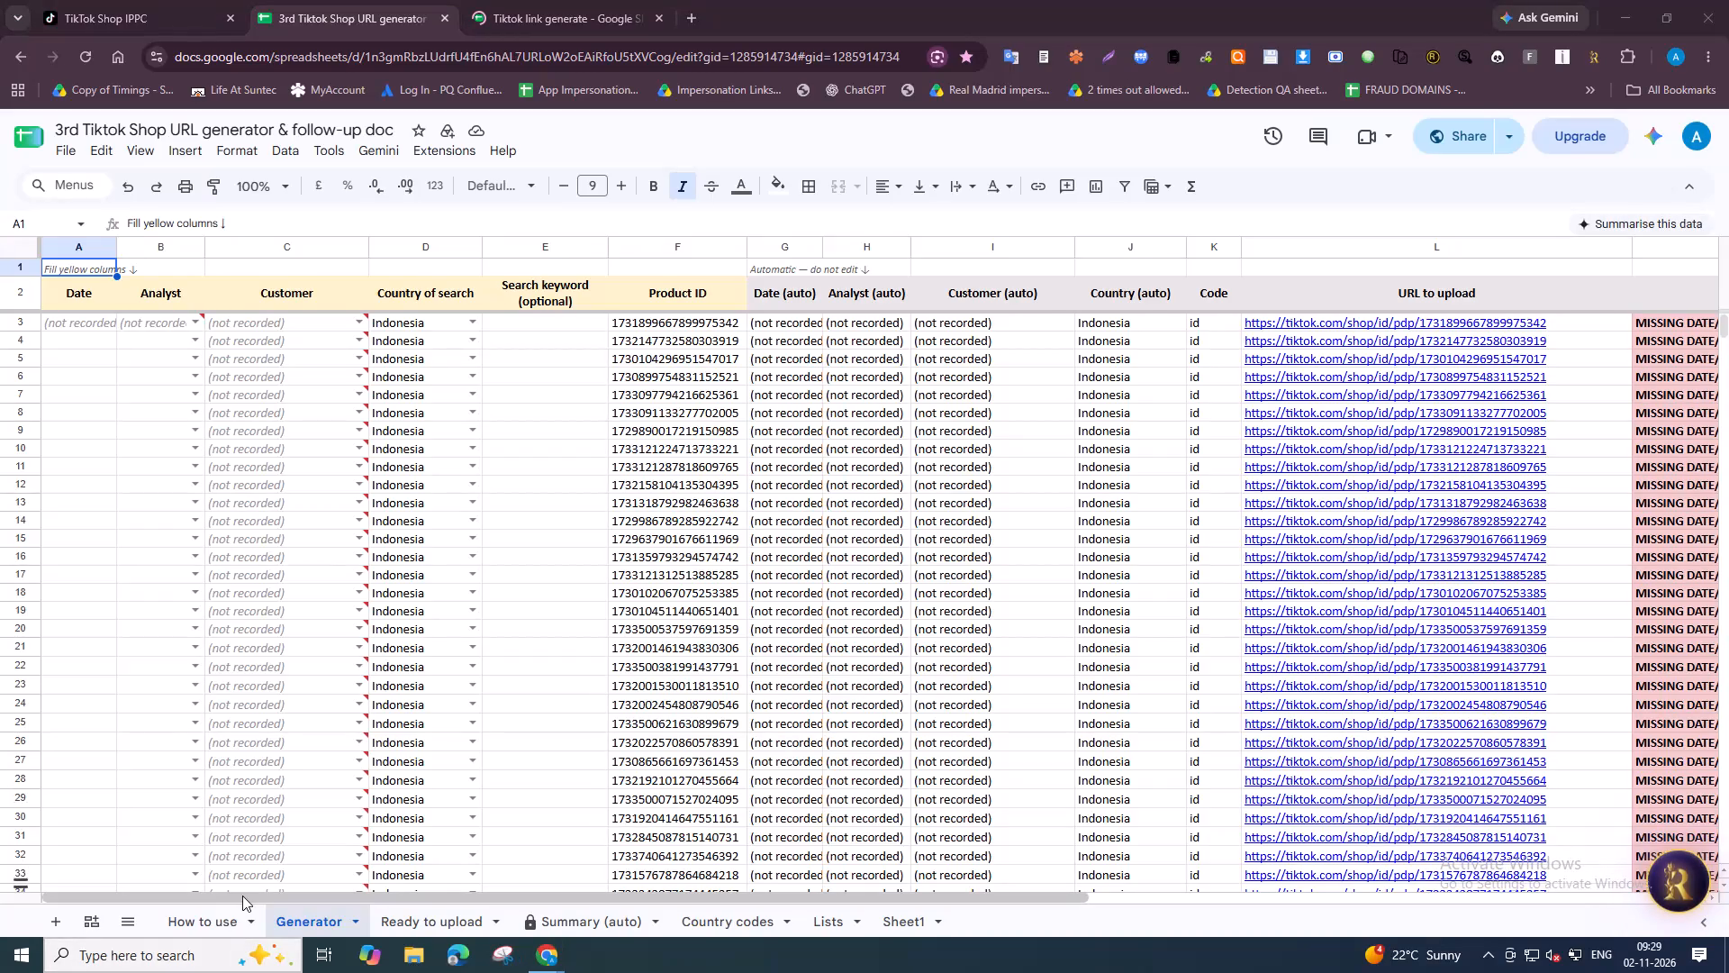
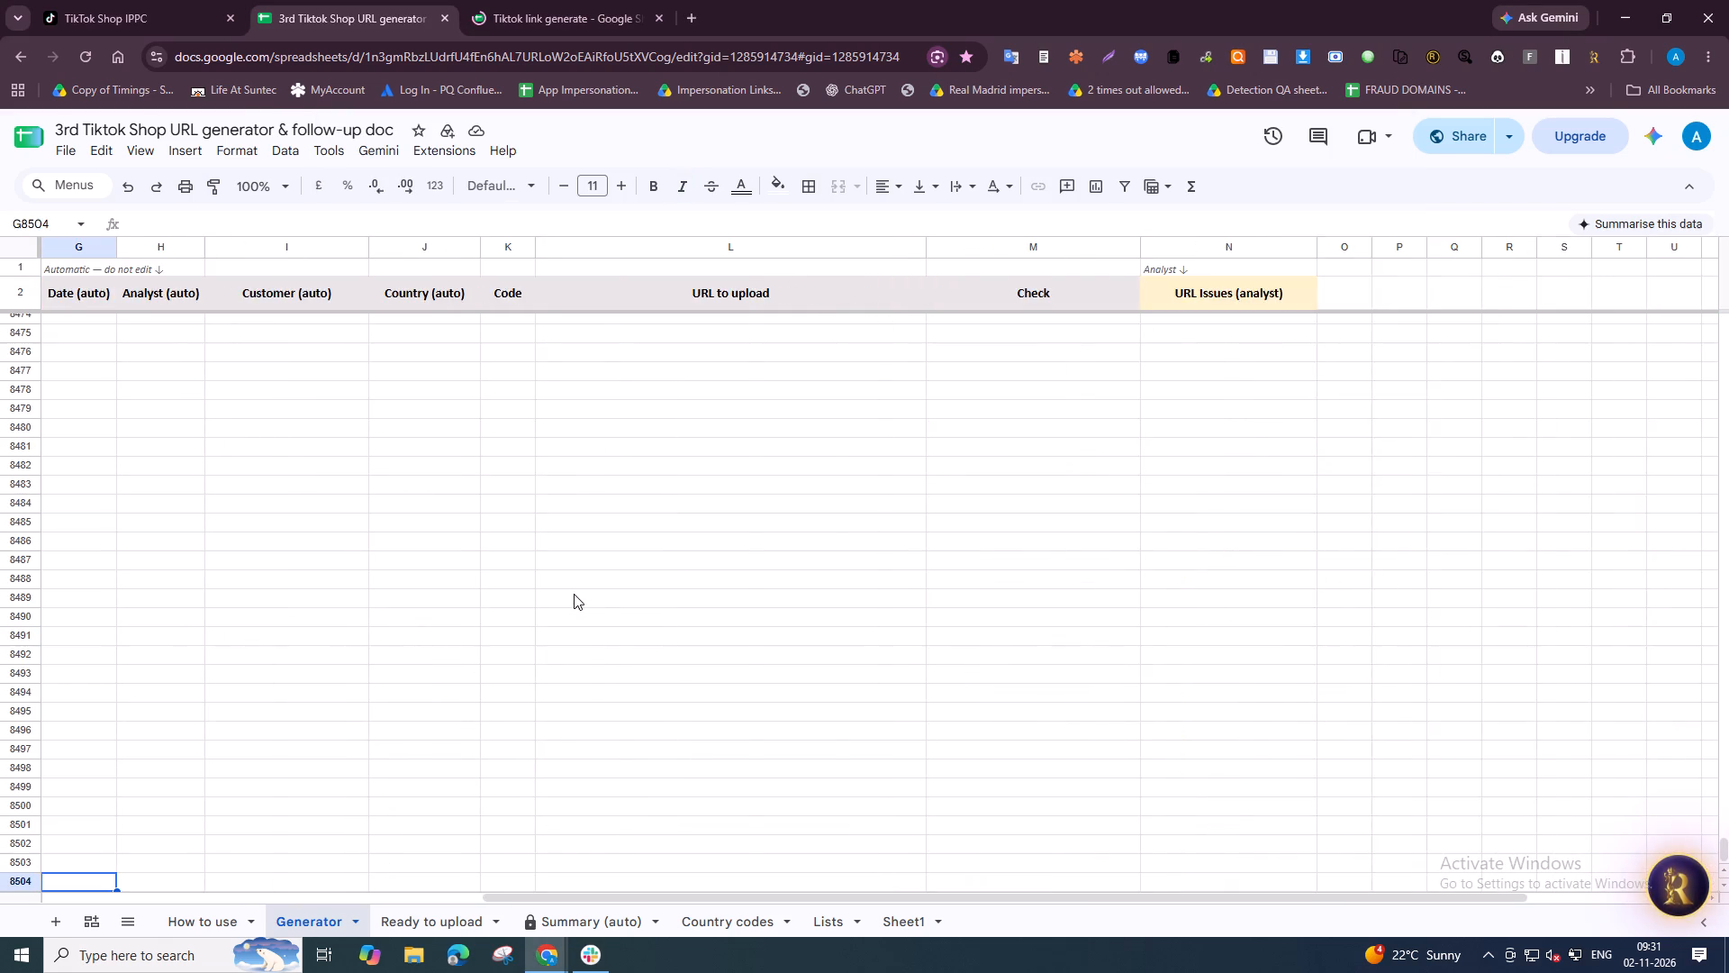
Go to the empty Product ID cells just below the last filled entries in the Generator sheet.
{"action": "key", "text": "ctrl+Up"}
{"action": "left_click", "coordinate": [740, 761]}
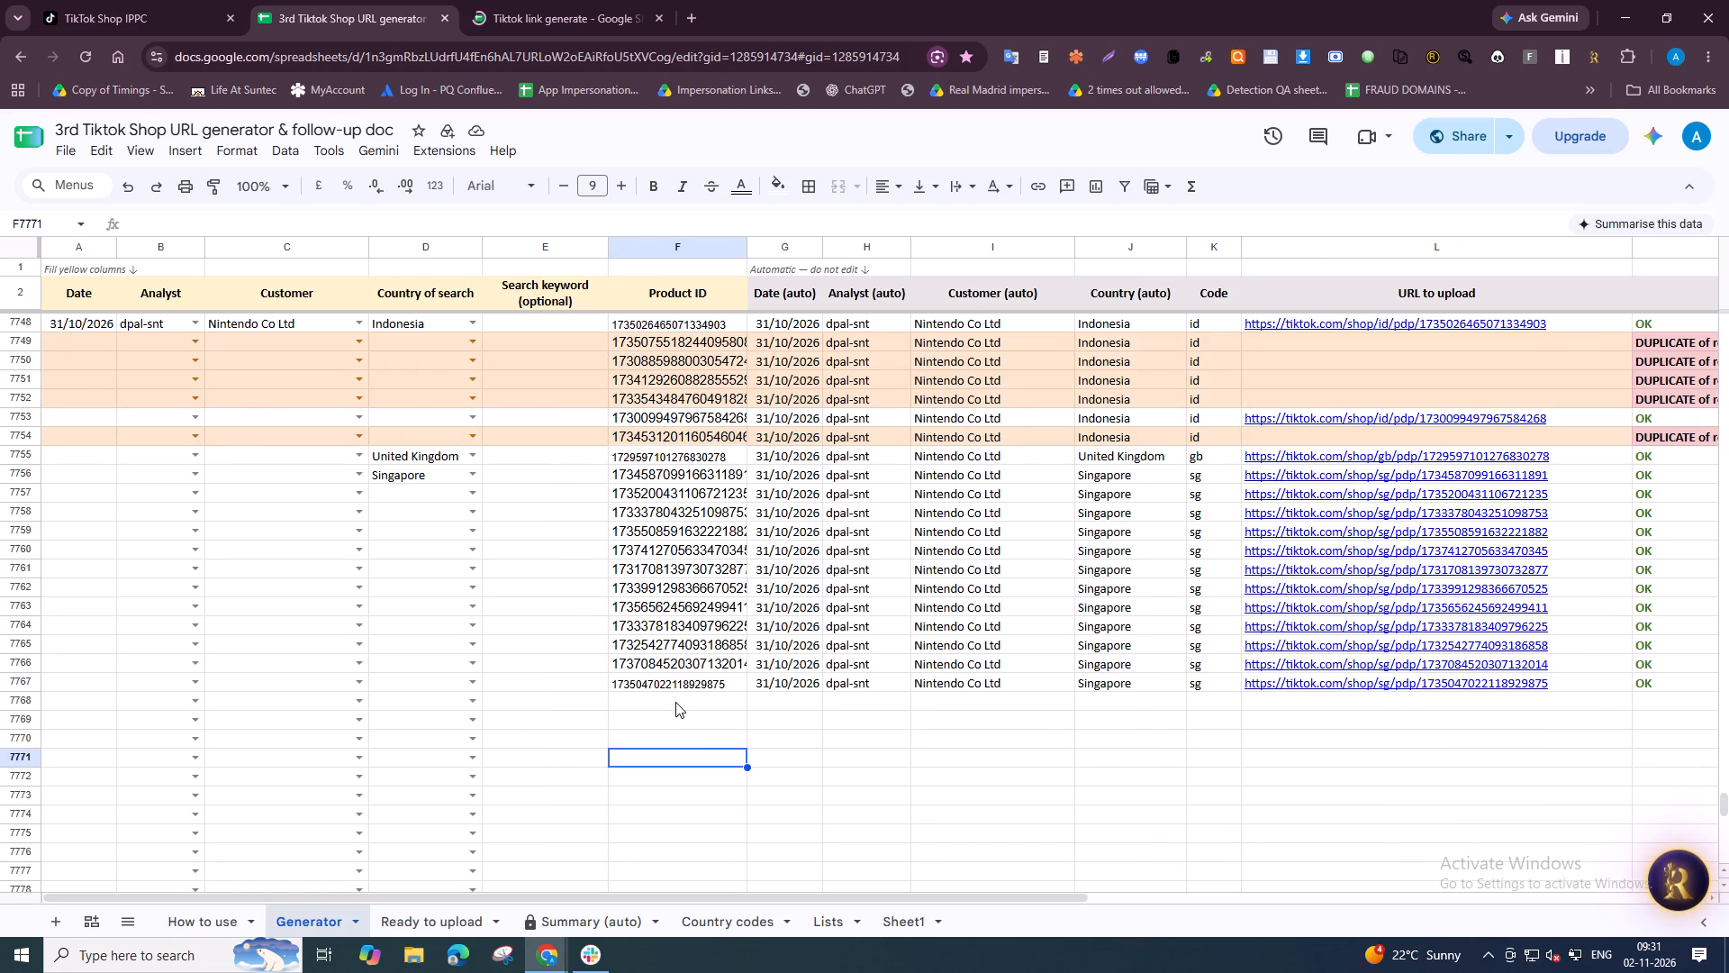
Switch between the Caterpillar Inc (Brand Protection) site list in the Brand tracker and the Tiktok link generate spreadsheet to consult both.
{"action": "key", "text": "alt+Tab"}
{"action": "key", "text": "alt+Tab"}
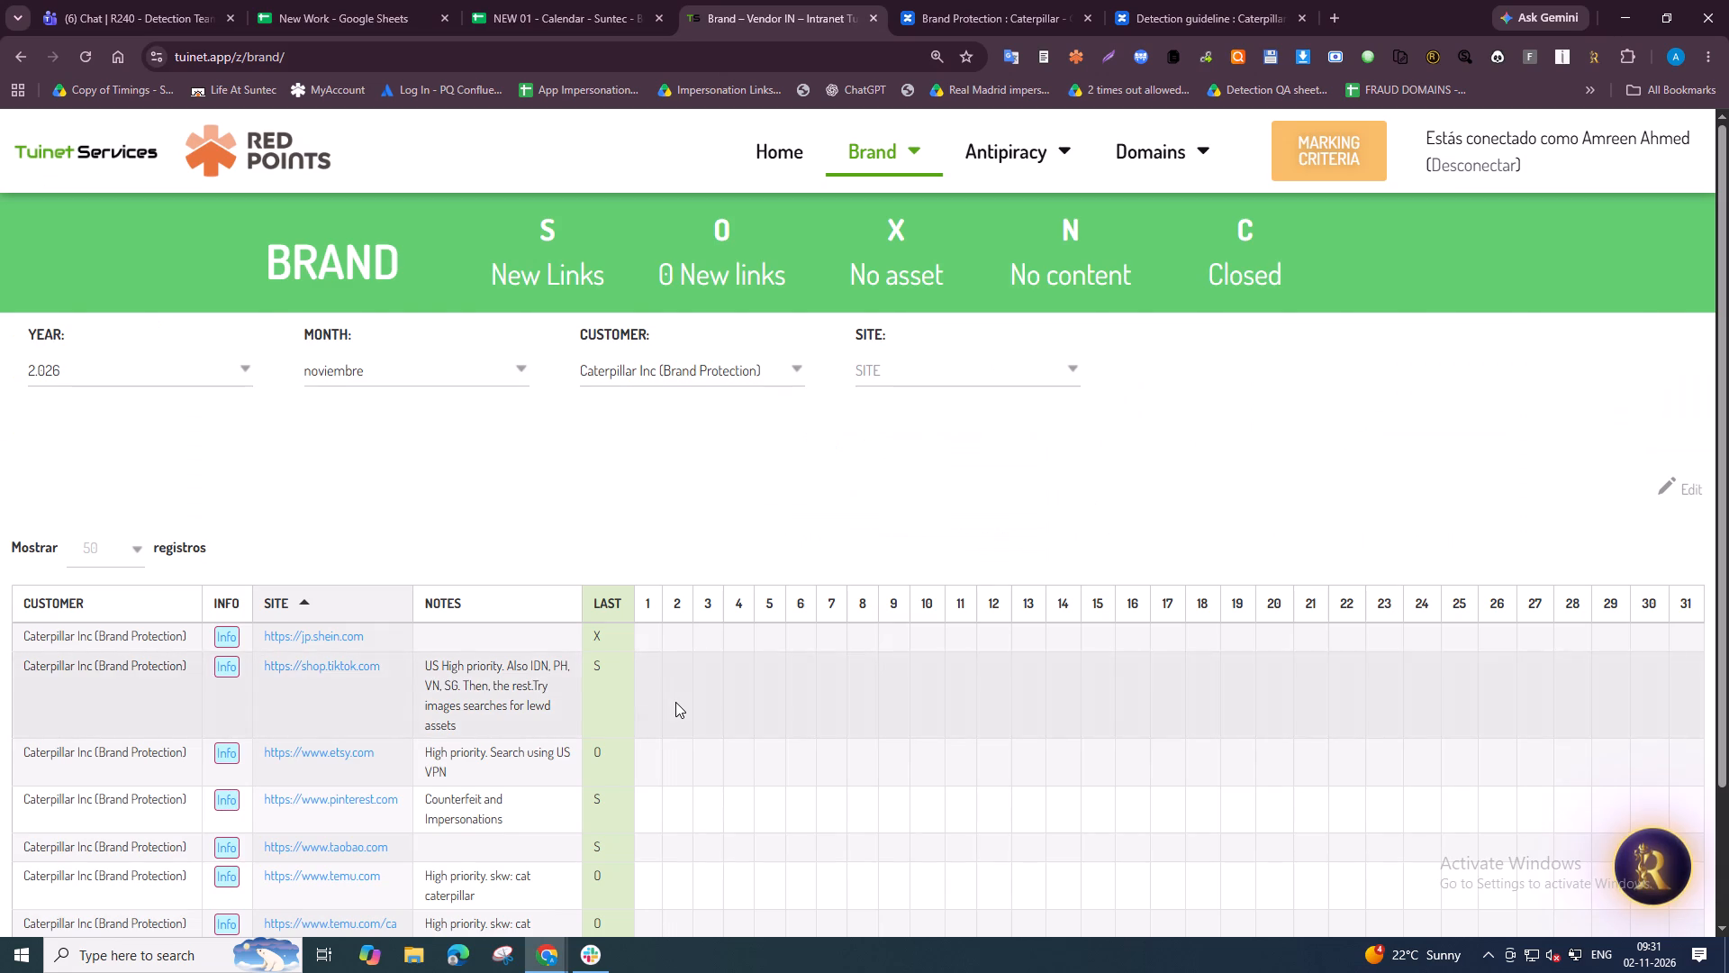
{"action": "key", "text": "alt+Tab"}
{"action": "left_click", "coordinate": [644, 0]}
{"action": "key", "text": "alt+Tab"}
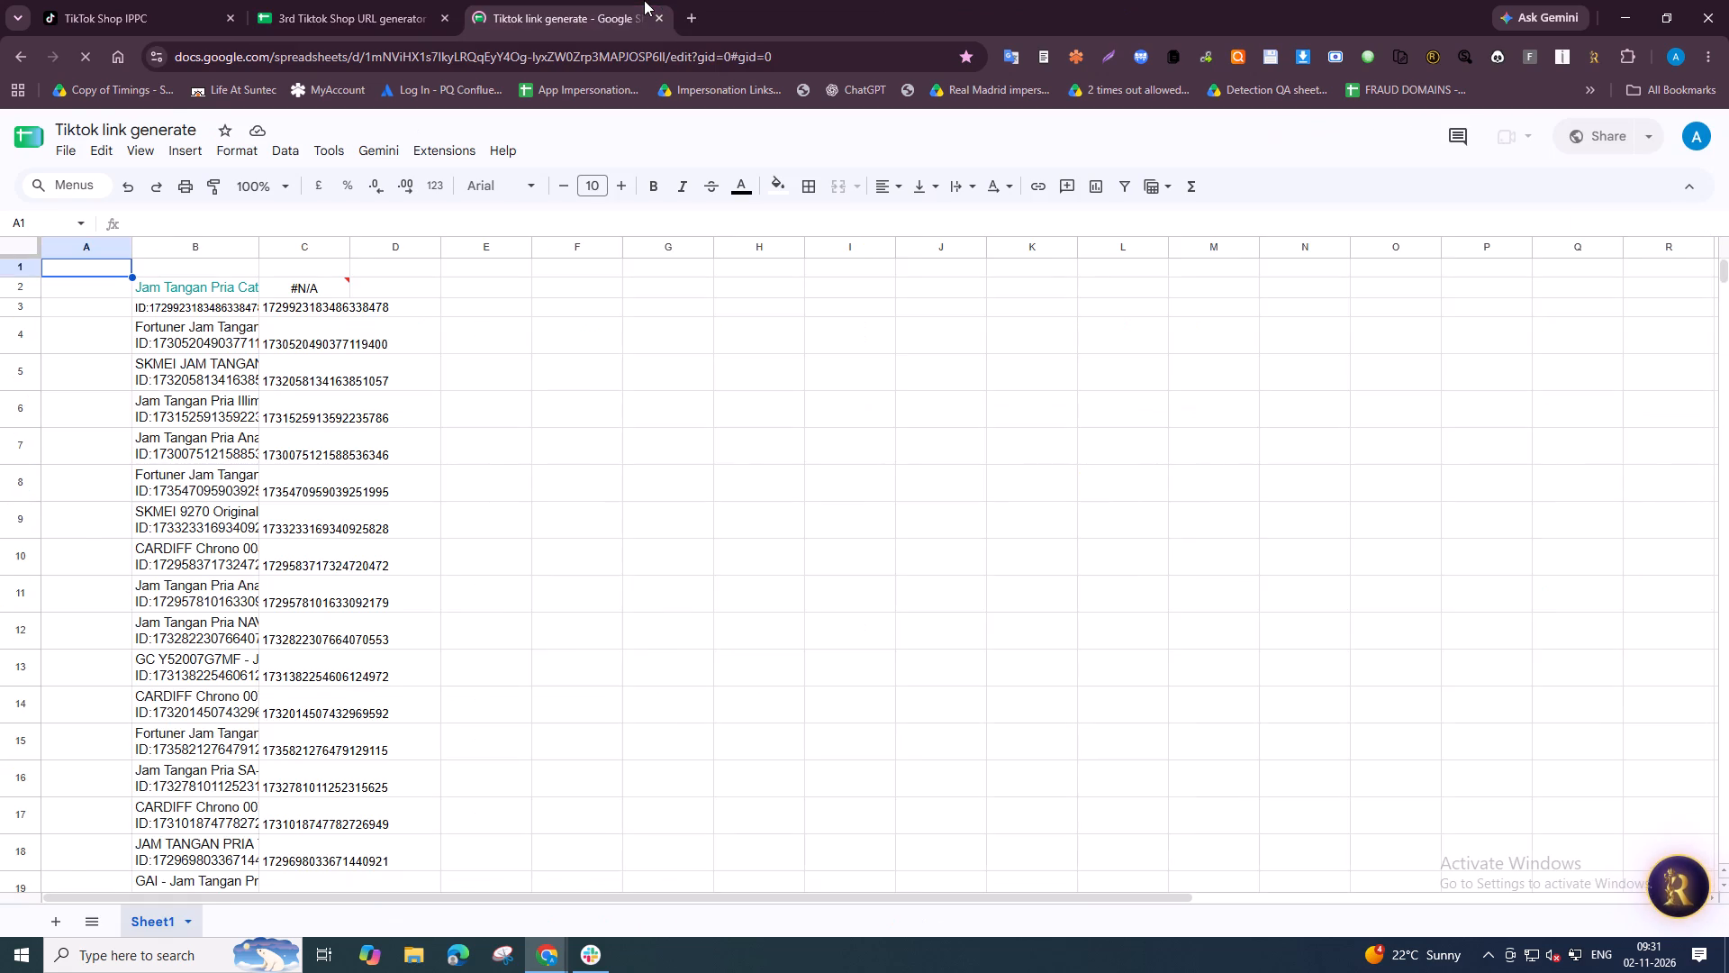
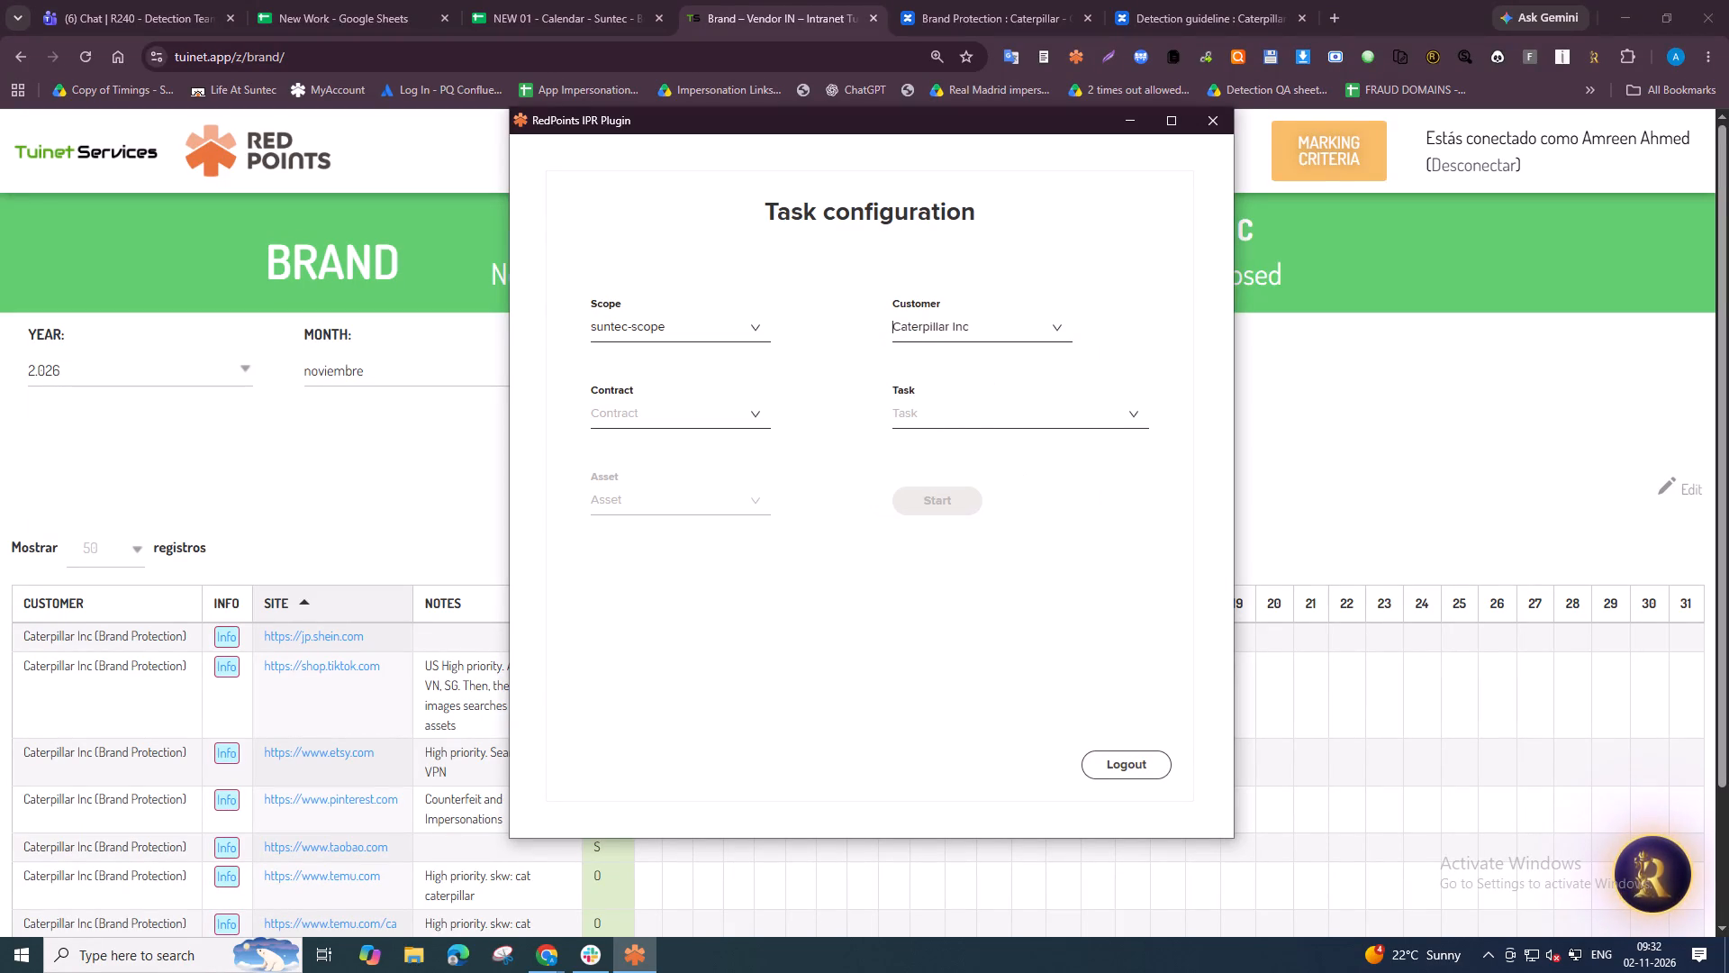
Start a Detection task for Caterpillar Inc under the Brand Protection Contract with the asset Caterpillar - 25 - T-Shirts.
{"action": "left_click", "coordinate": [939, 420]}
{"action": "left_click", "coordinate": [949, 461]}
{"action": "left_click", "coordinate": [765, 431]}
{"action": "left_click", "coordinate": [753, 414]}
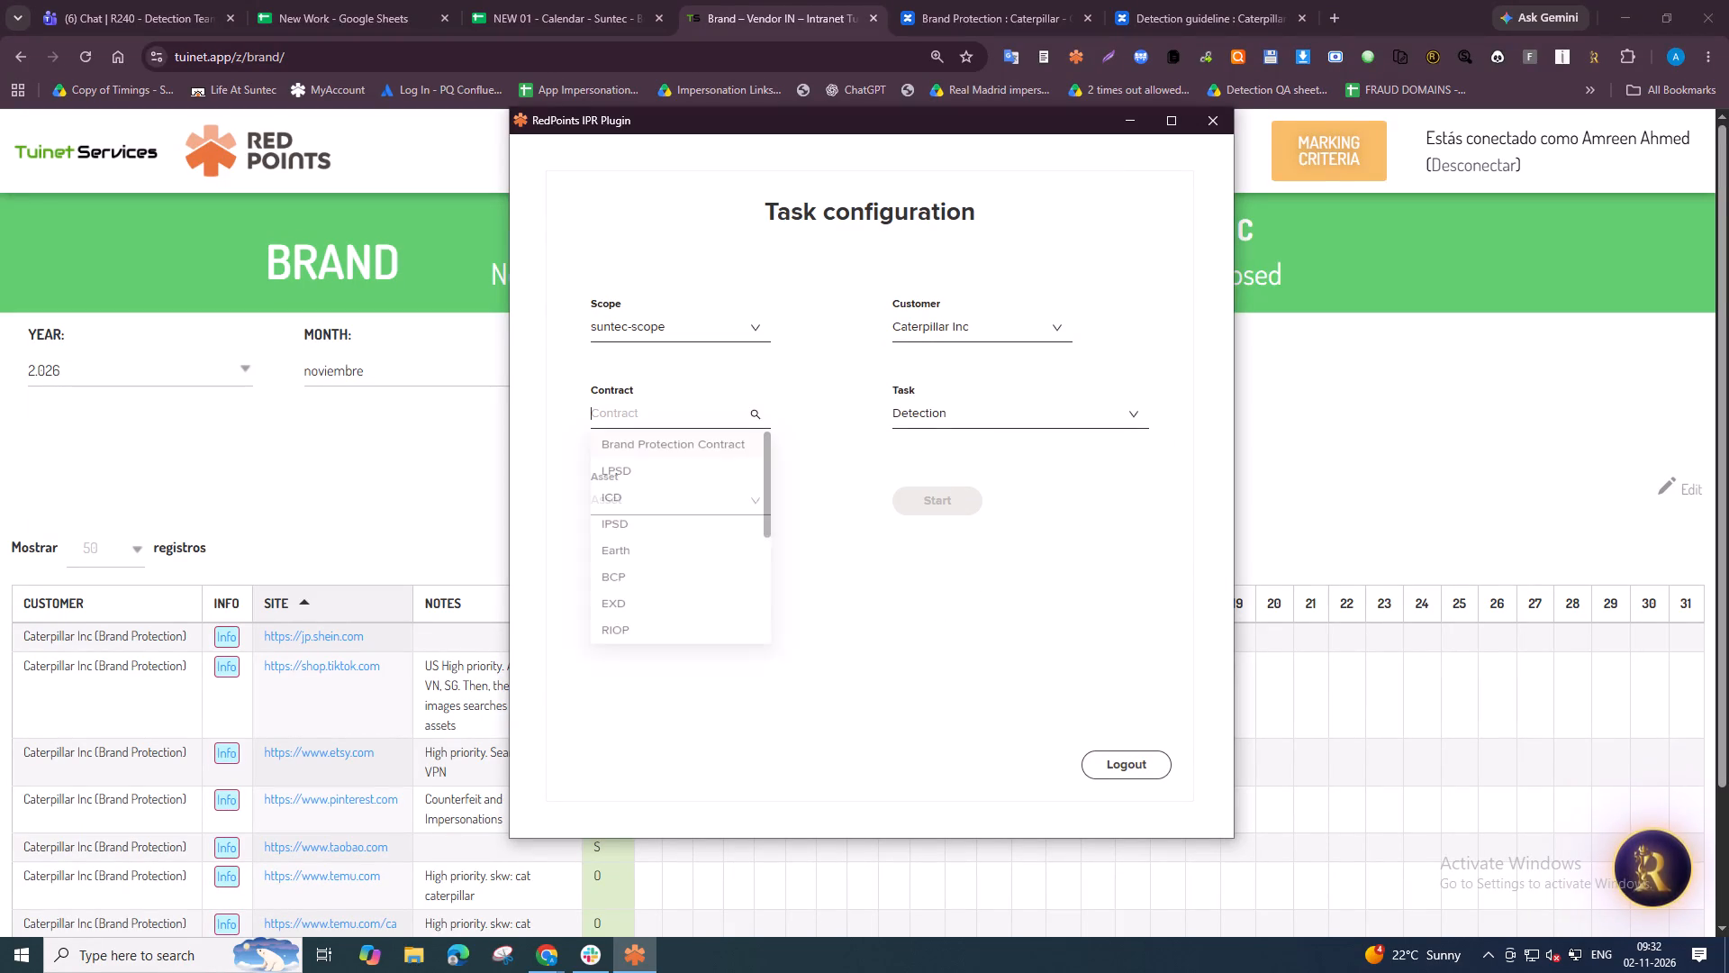
{"action": "left_click", "coordinate": [714, 450]}
{"action": "left_click", "coordinate": [726, 486]}
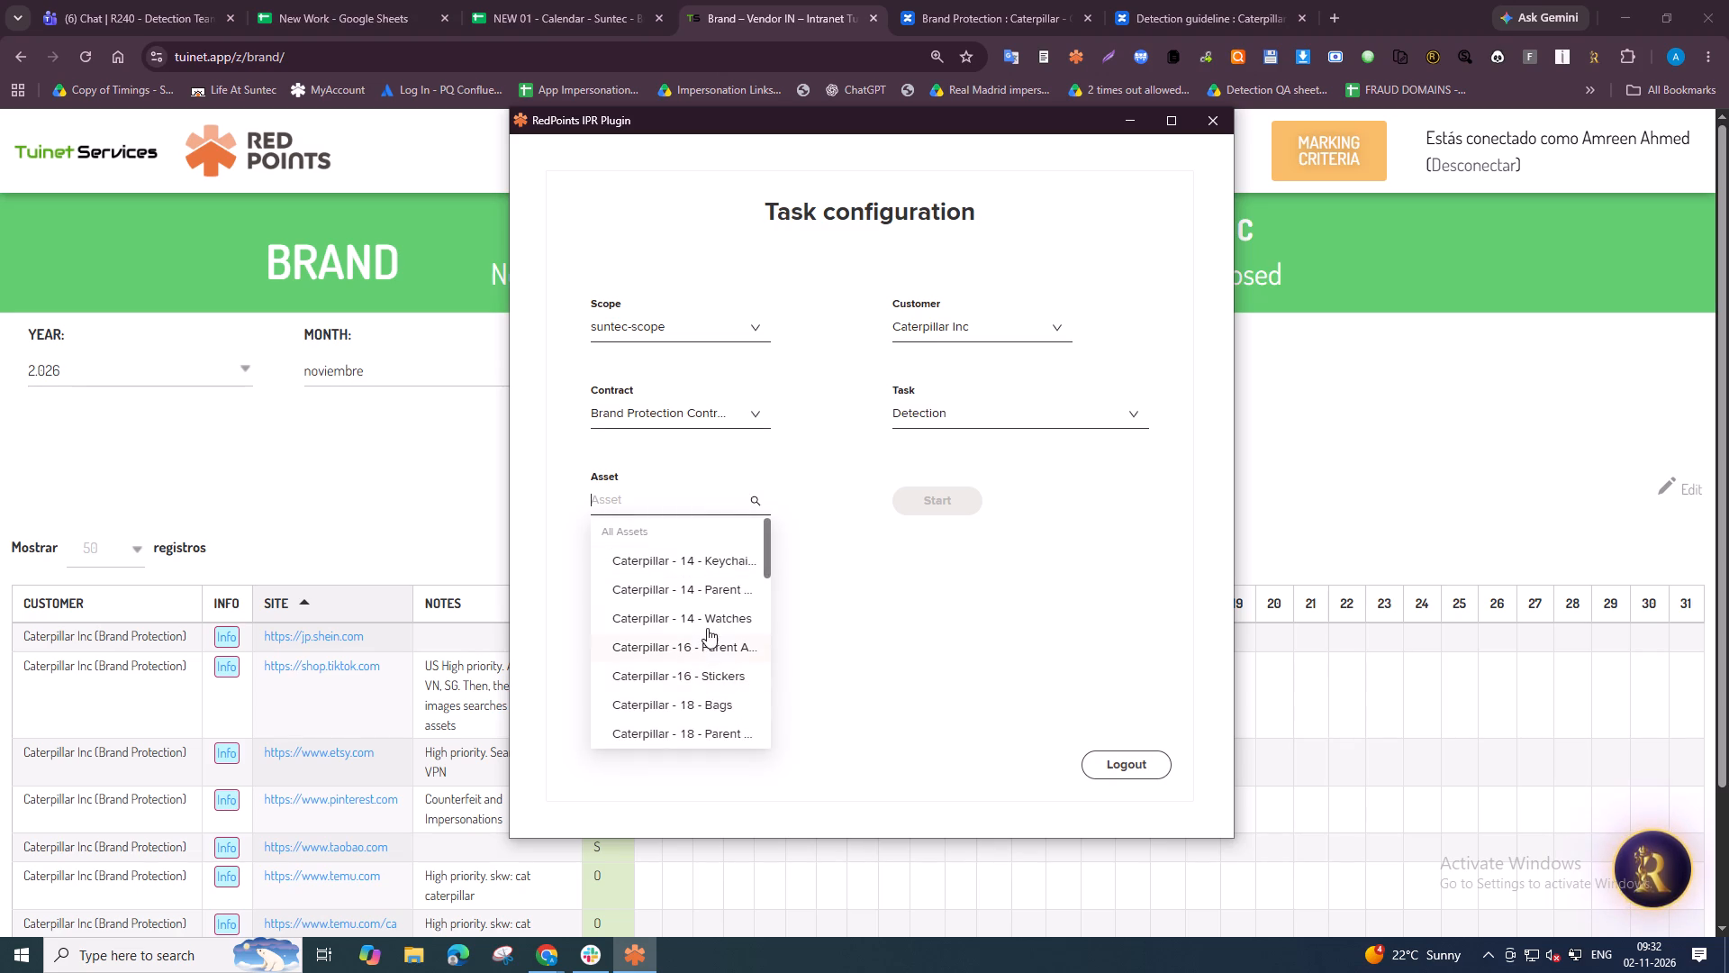
{"action": "scroll", "coordinate": [719, 671], "scroll_direction": "down", "scroll_amount": 4}
{"action": "left_click", "coordinate": [720, 630]}
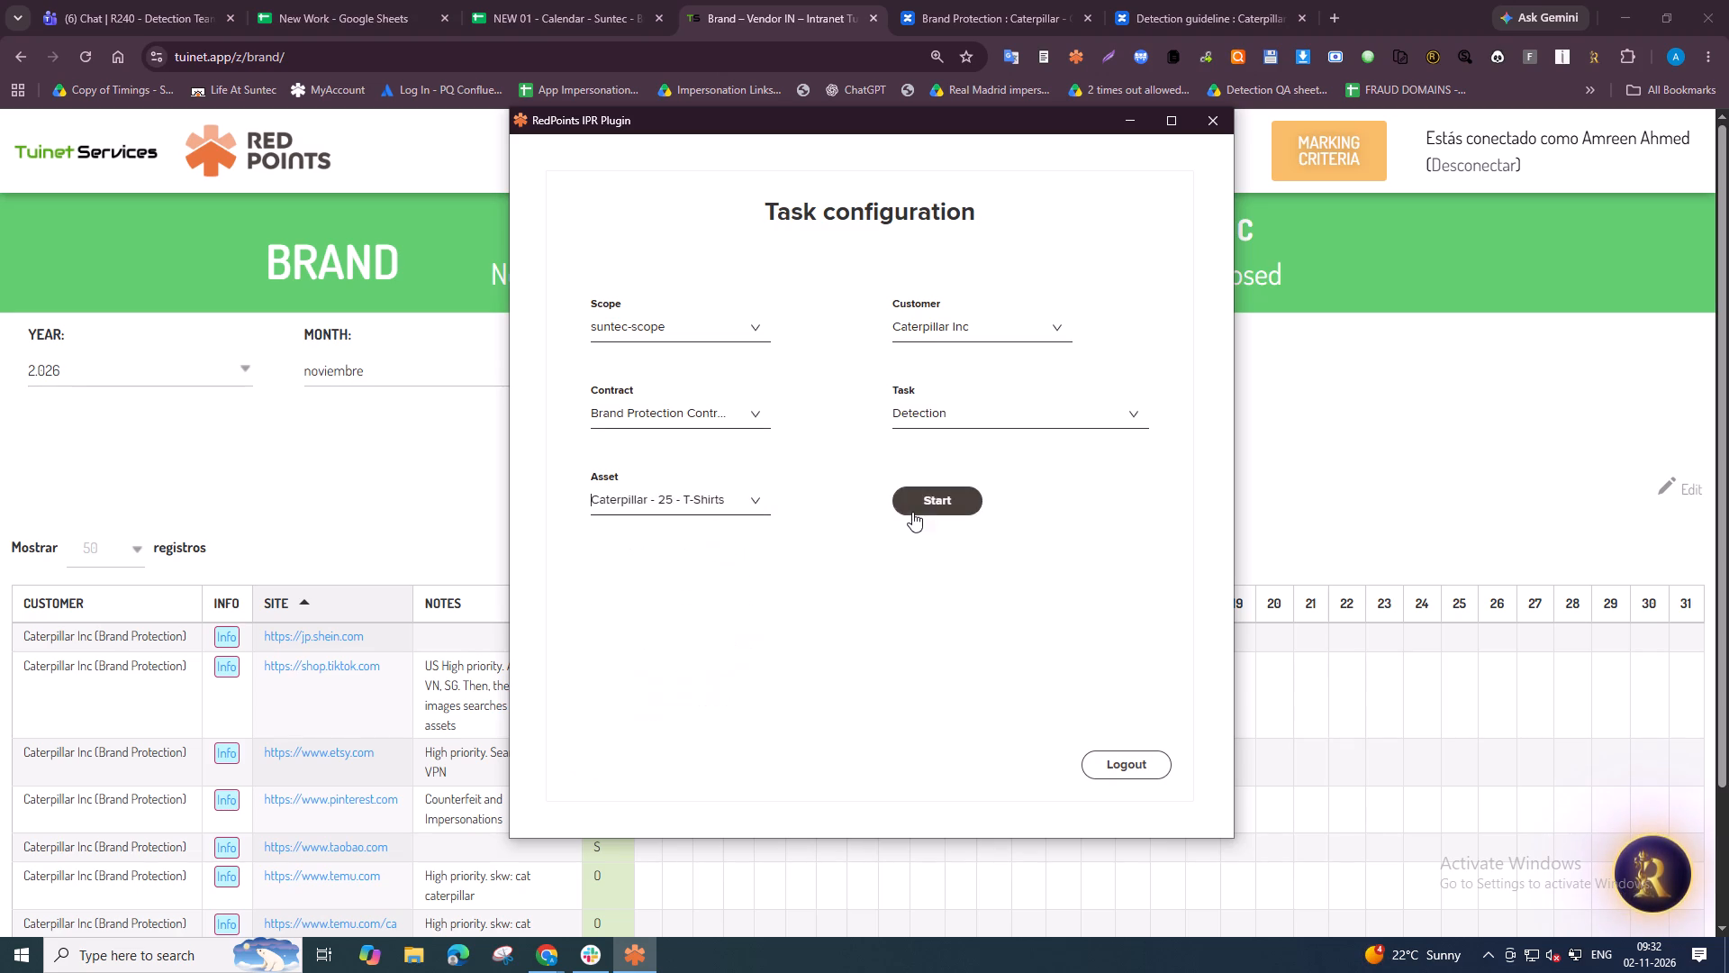
{"action": "left_click", "coordinate": [928, 494]}
Switch to the TikTok Shop IPPC complaint submission page.
{"action": "key", "text": "Tab"}
{"action": "key", "text": "alt+Tab"}
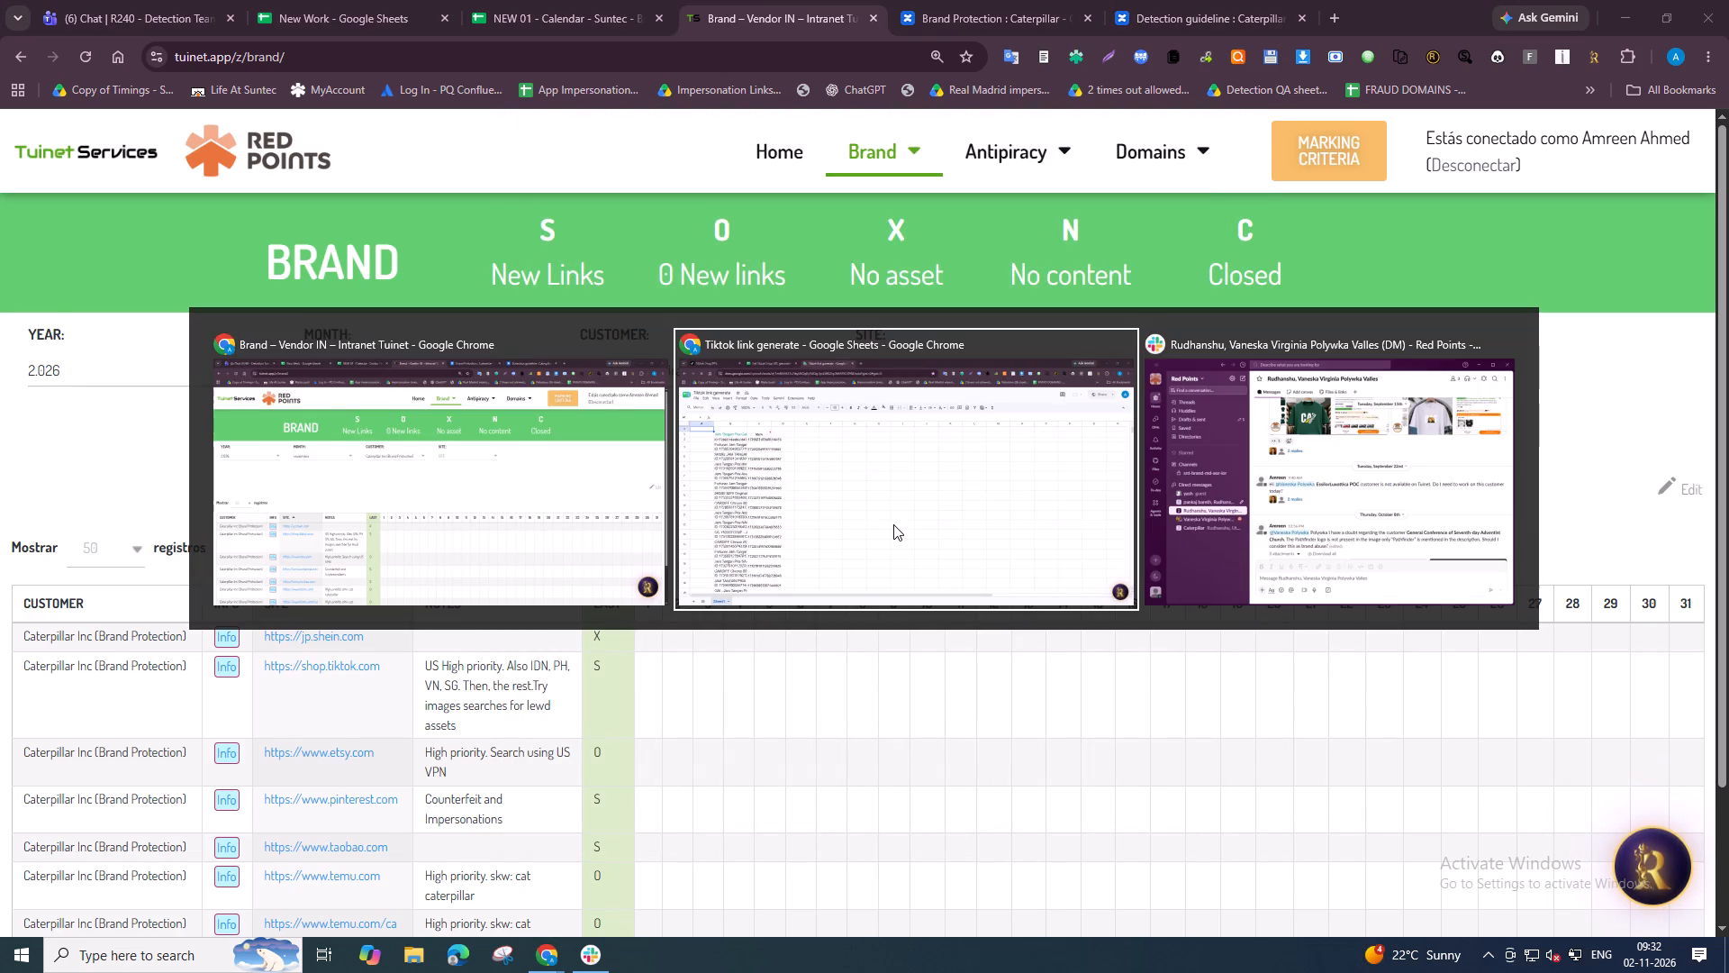
{"action": "left_click", "coordinate": [145, 0]}
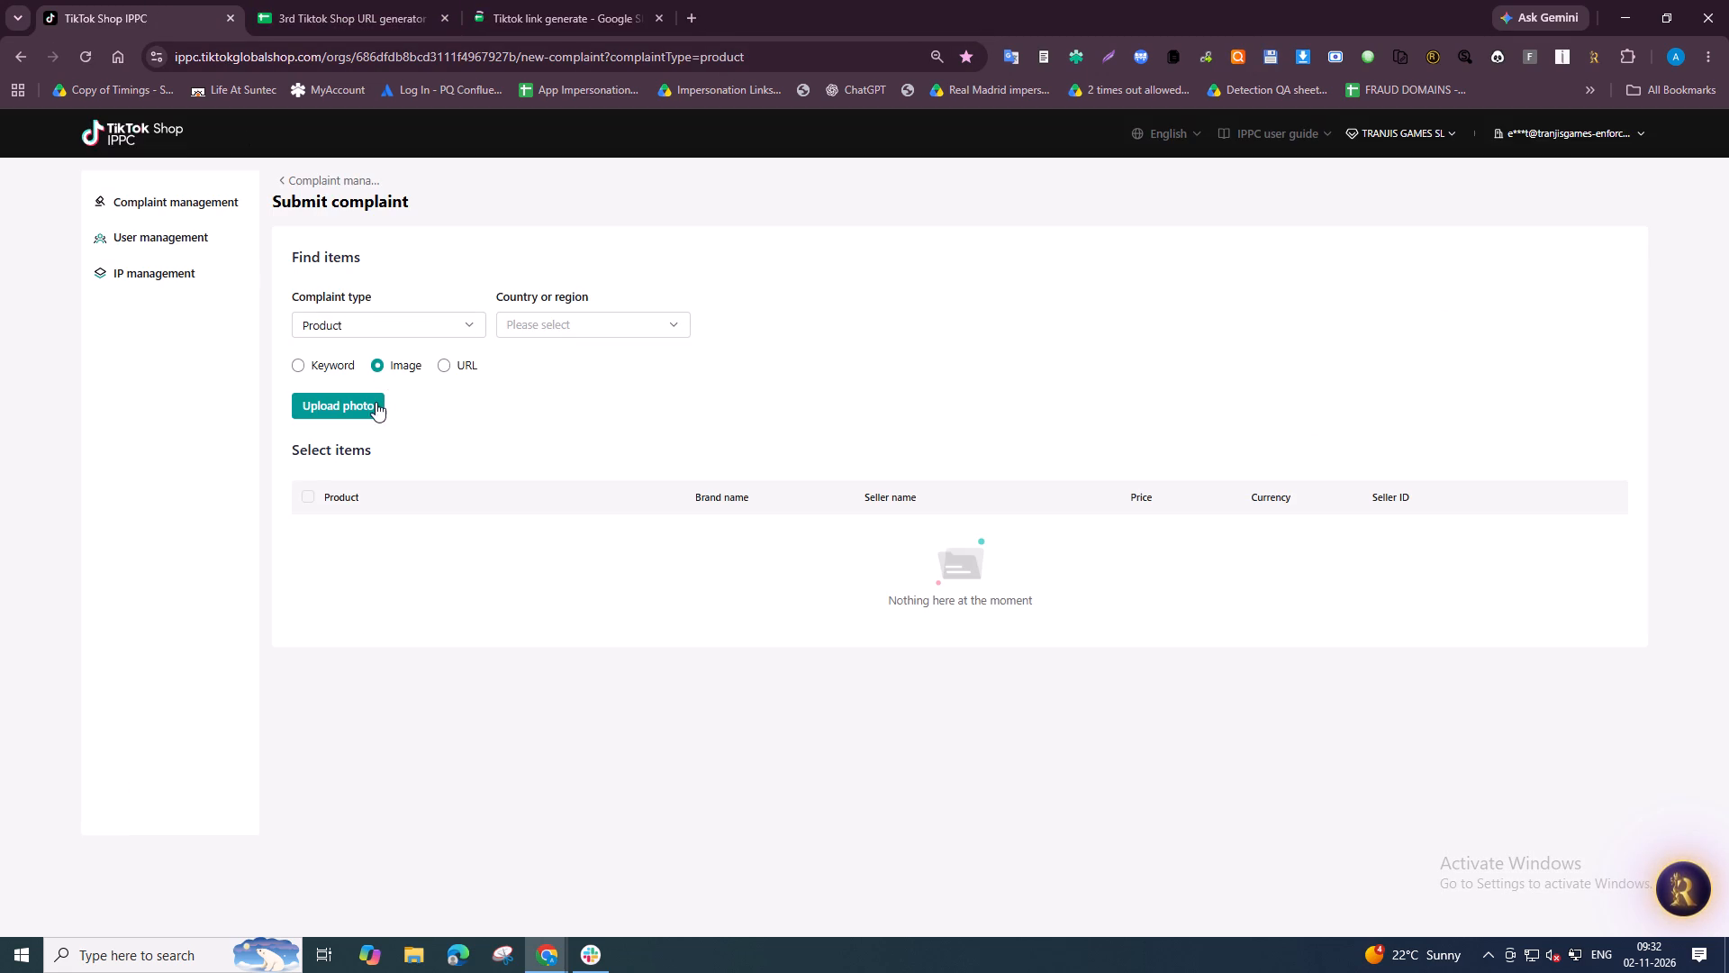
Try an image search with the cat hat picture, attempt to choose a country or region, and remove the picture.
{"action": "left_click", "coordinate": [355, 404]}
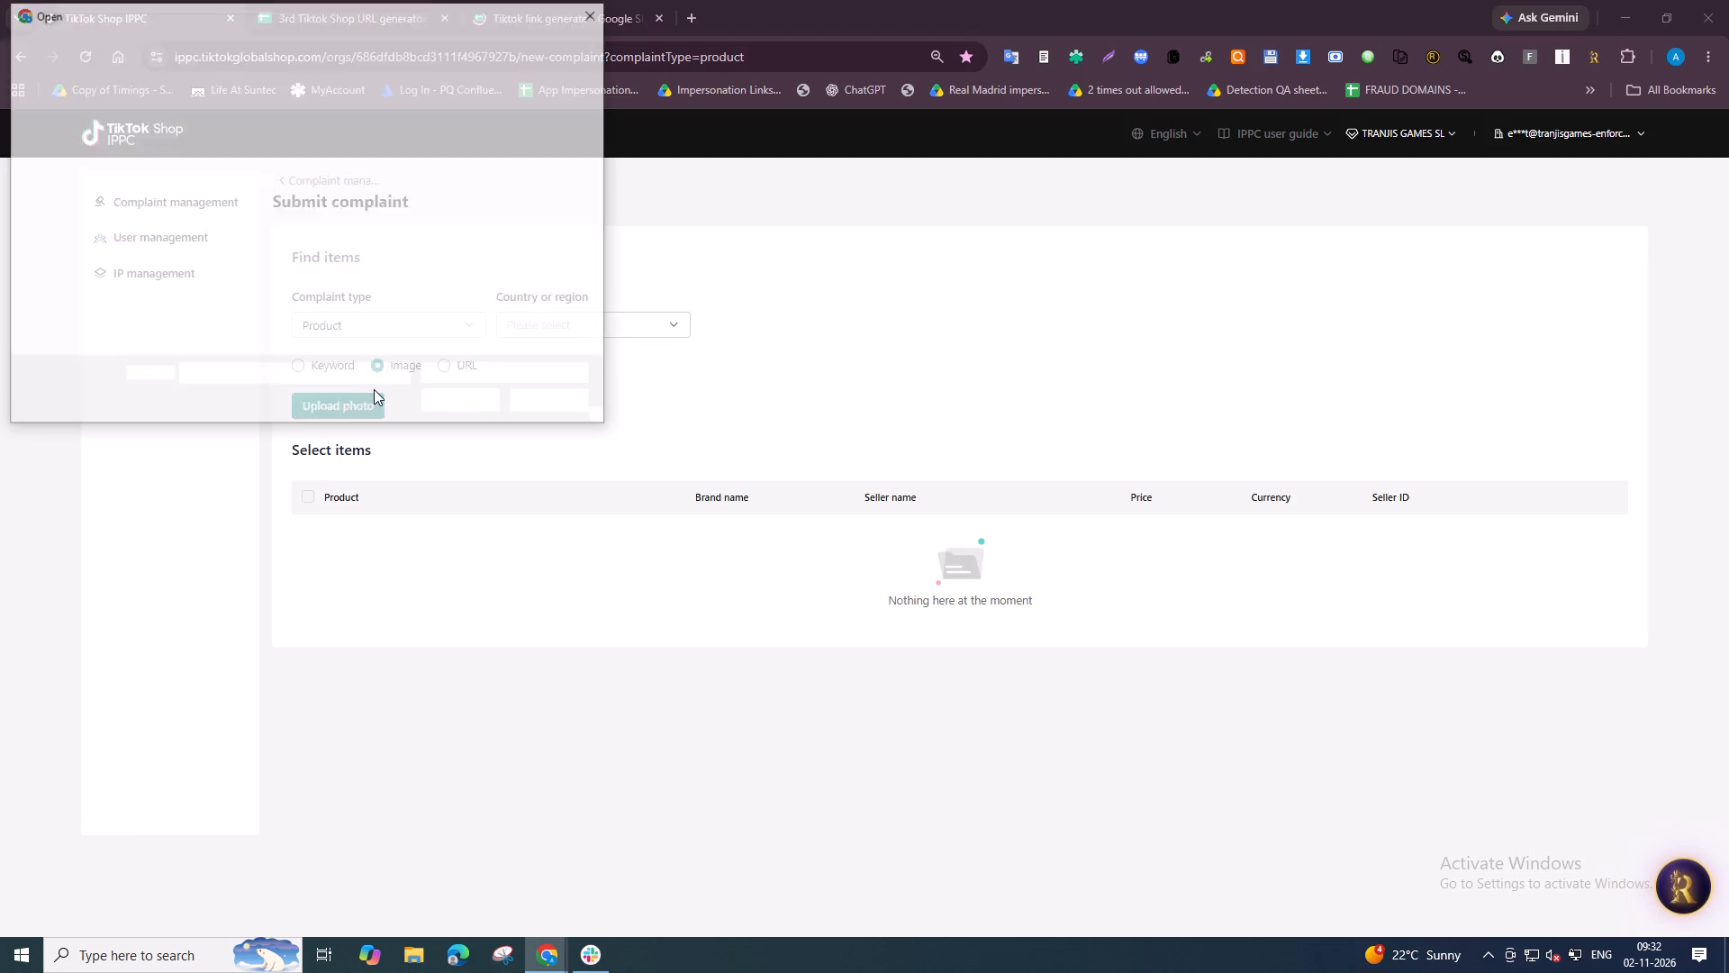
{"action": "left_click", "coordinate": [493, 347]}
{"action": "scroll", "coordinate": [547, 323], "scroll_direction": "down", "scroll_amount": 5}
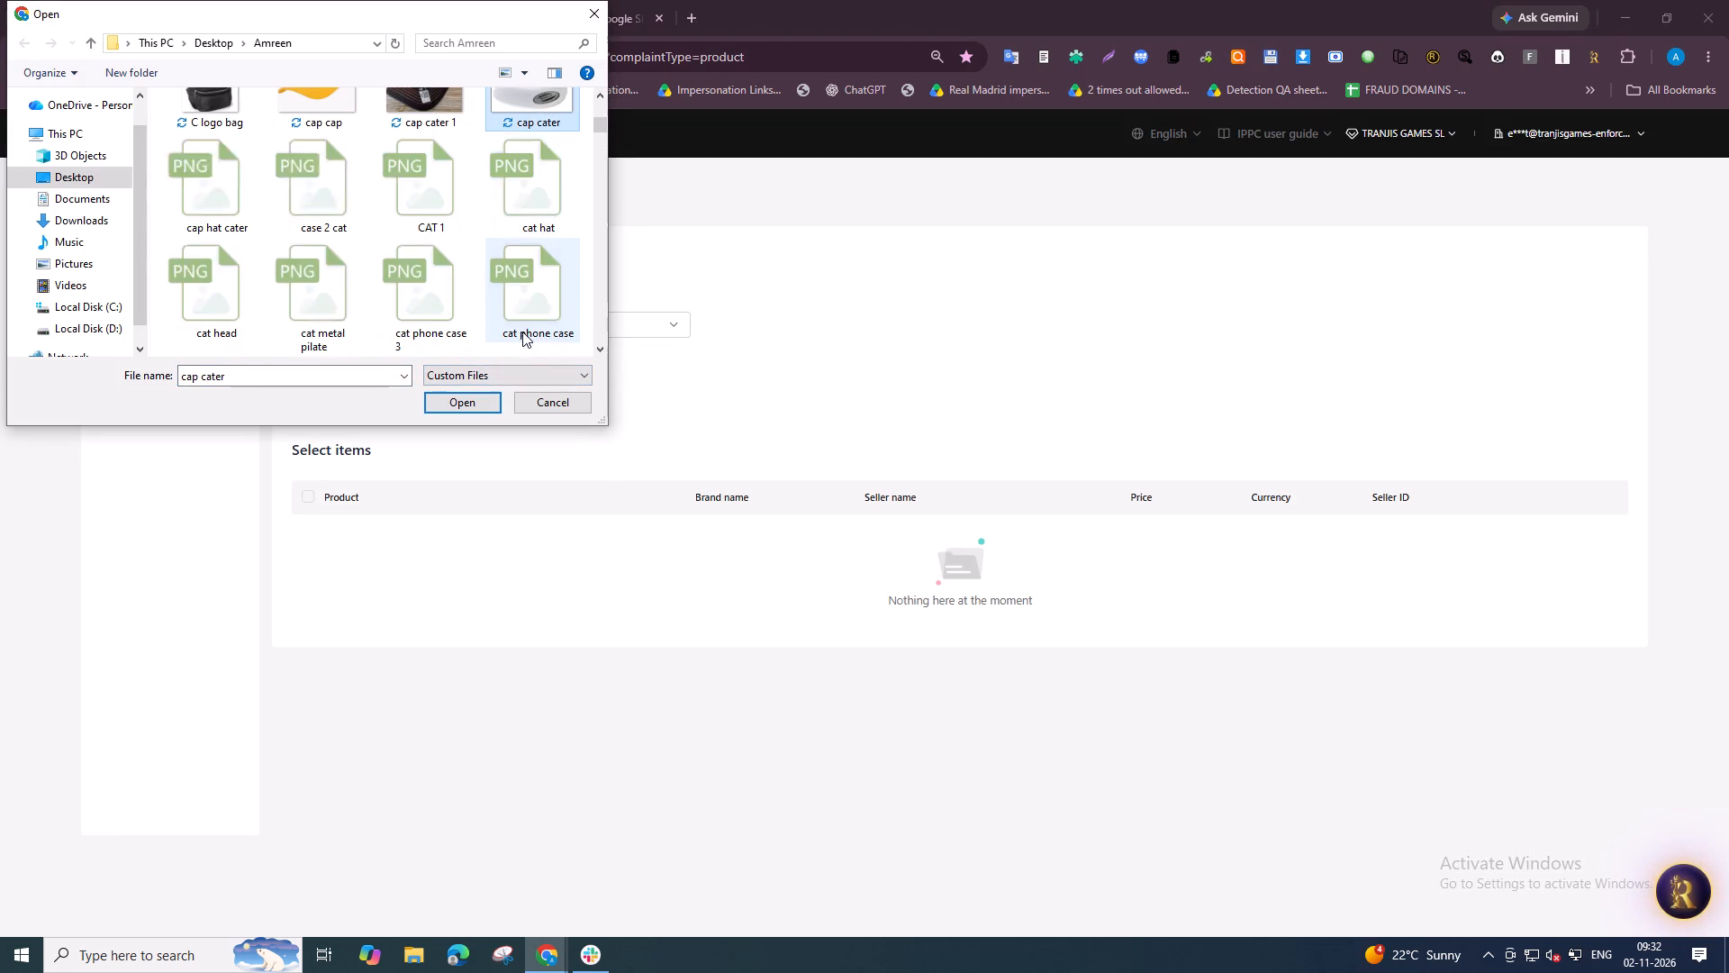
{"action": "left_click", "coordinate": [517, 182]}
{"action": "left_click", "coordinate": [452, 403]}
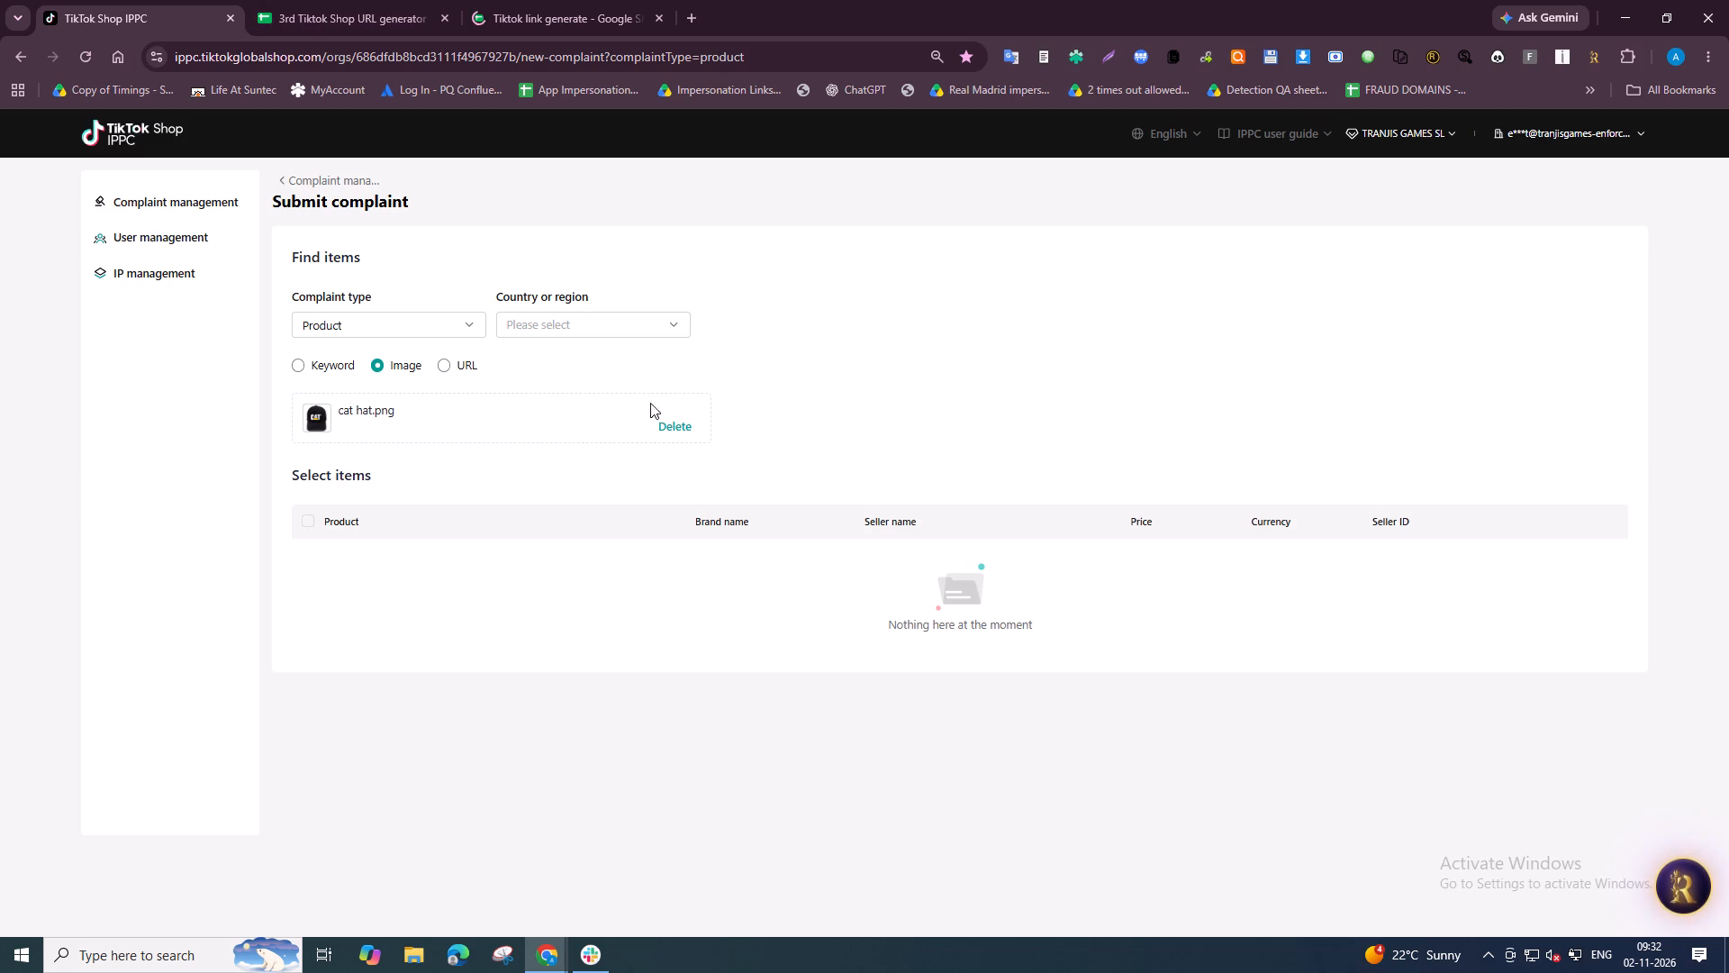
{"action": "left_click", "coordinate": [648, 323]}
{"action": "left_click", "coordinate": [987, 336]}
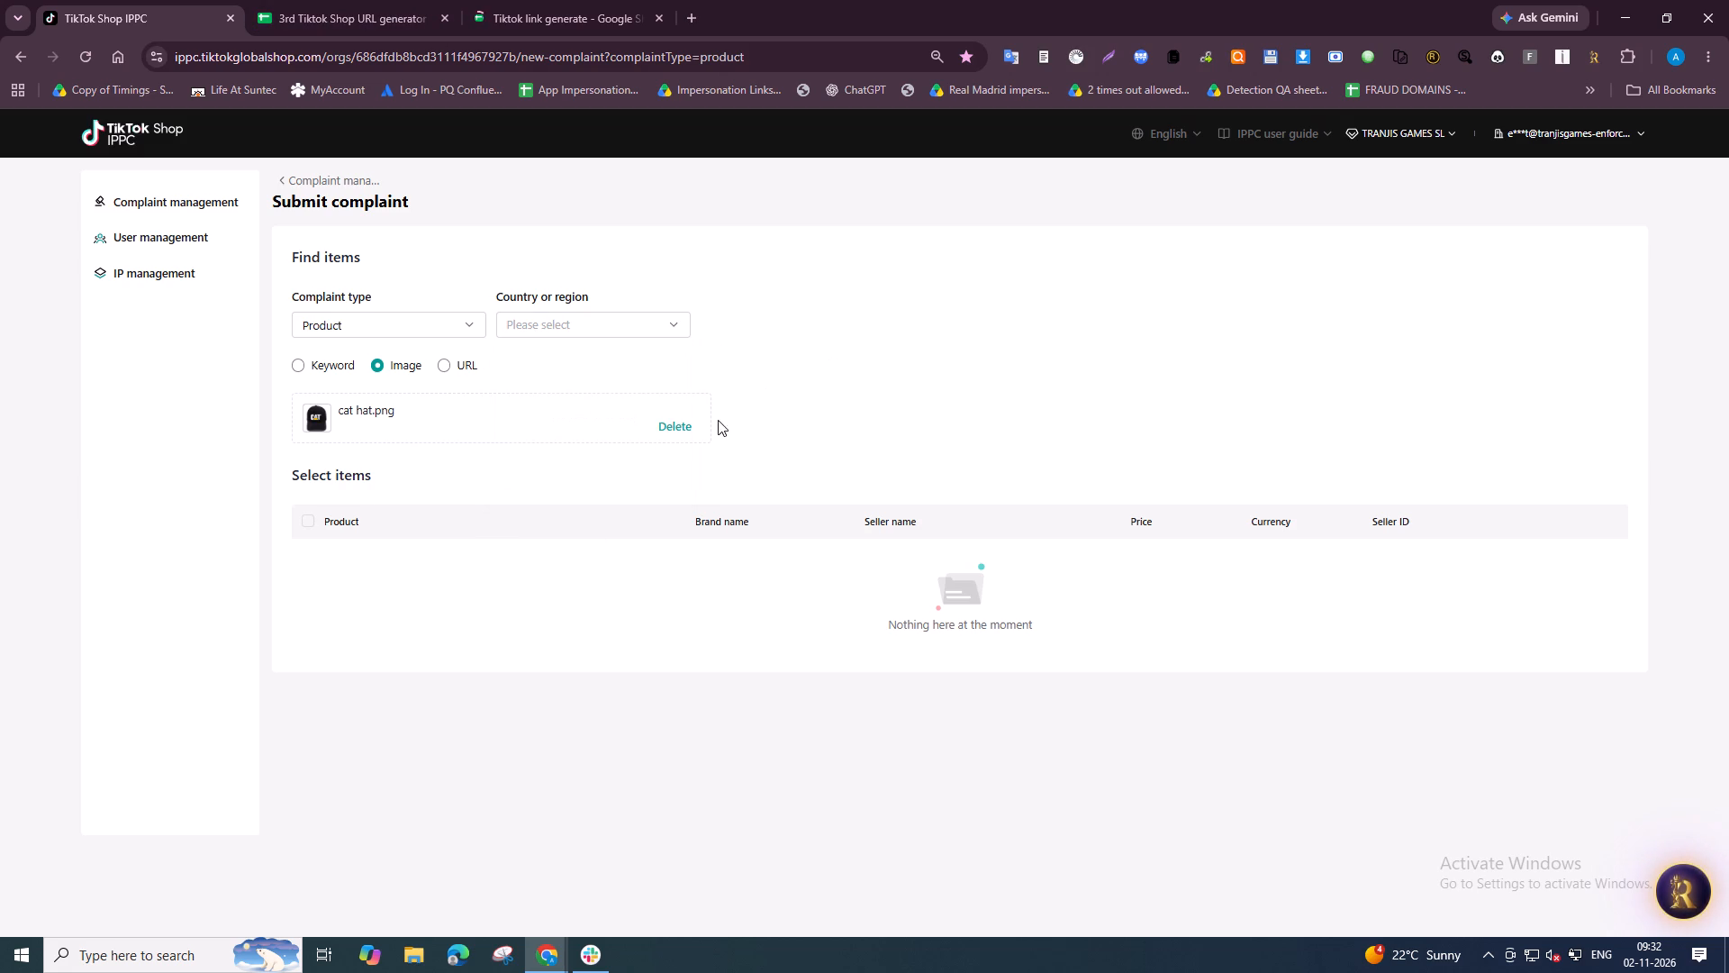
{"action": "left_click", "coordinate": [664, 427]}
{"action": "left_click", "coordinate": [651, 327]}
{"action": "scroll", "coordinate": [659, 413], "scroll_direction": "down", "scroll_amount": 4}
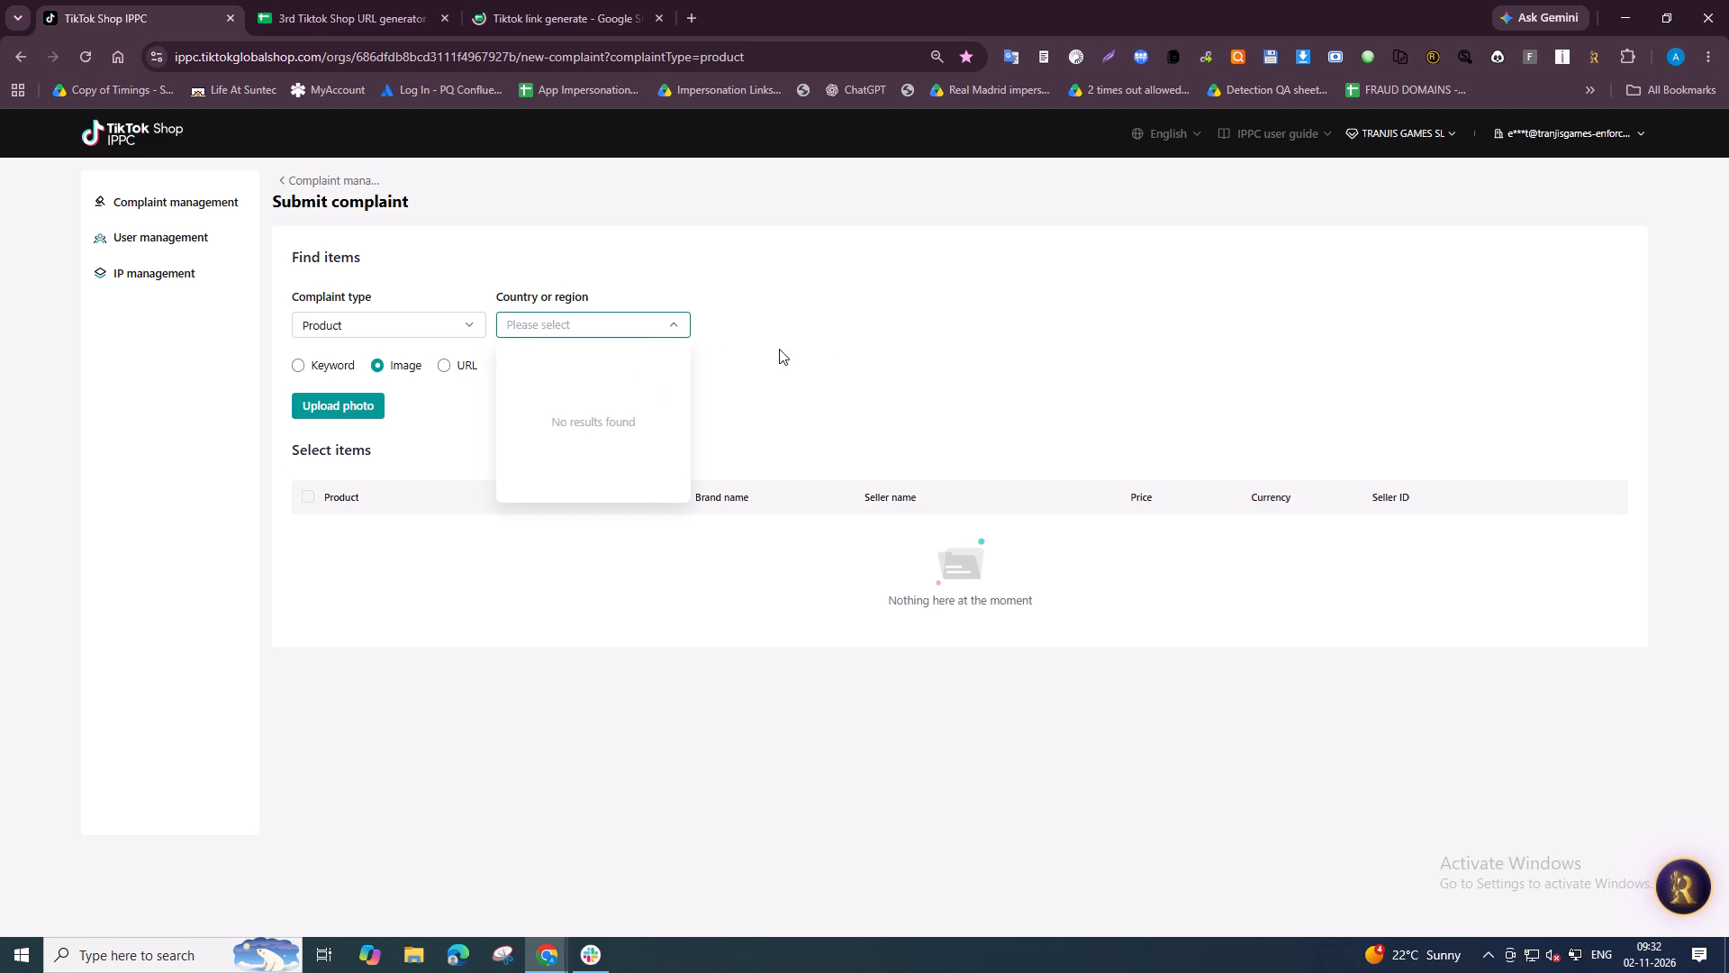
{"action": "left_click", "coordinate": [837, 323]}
Reload the TikTok Shop IPPC complaint page.
{"action": "left_click", "coordinate": [533, 0]}
{"action": "left_click", "coordinate": [416, 0]}
{"action": "left_click", "coordinate": [204, 0]}
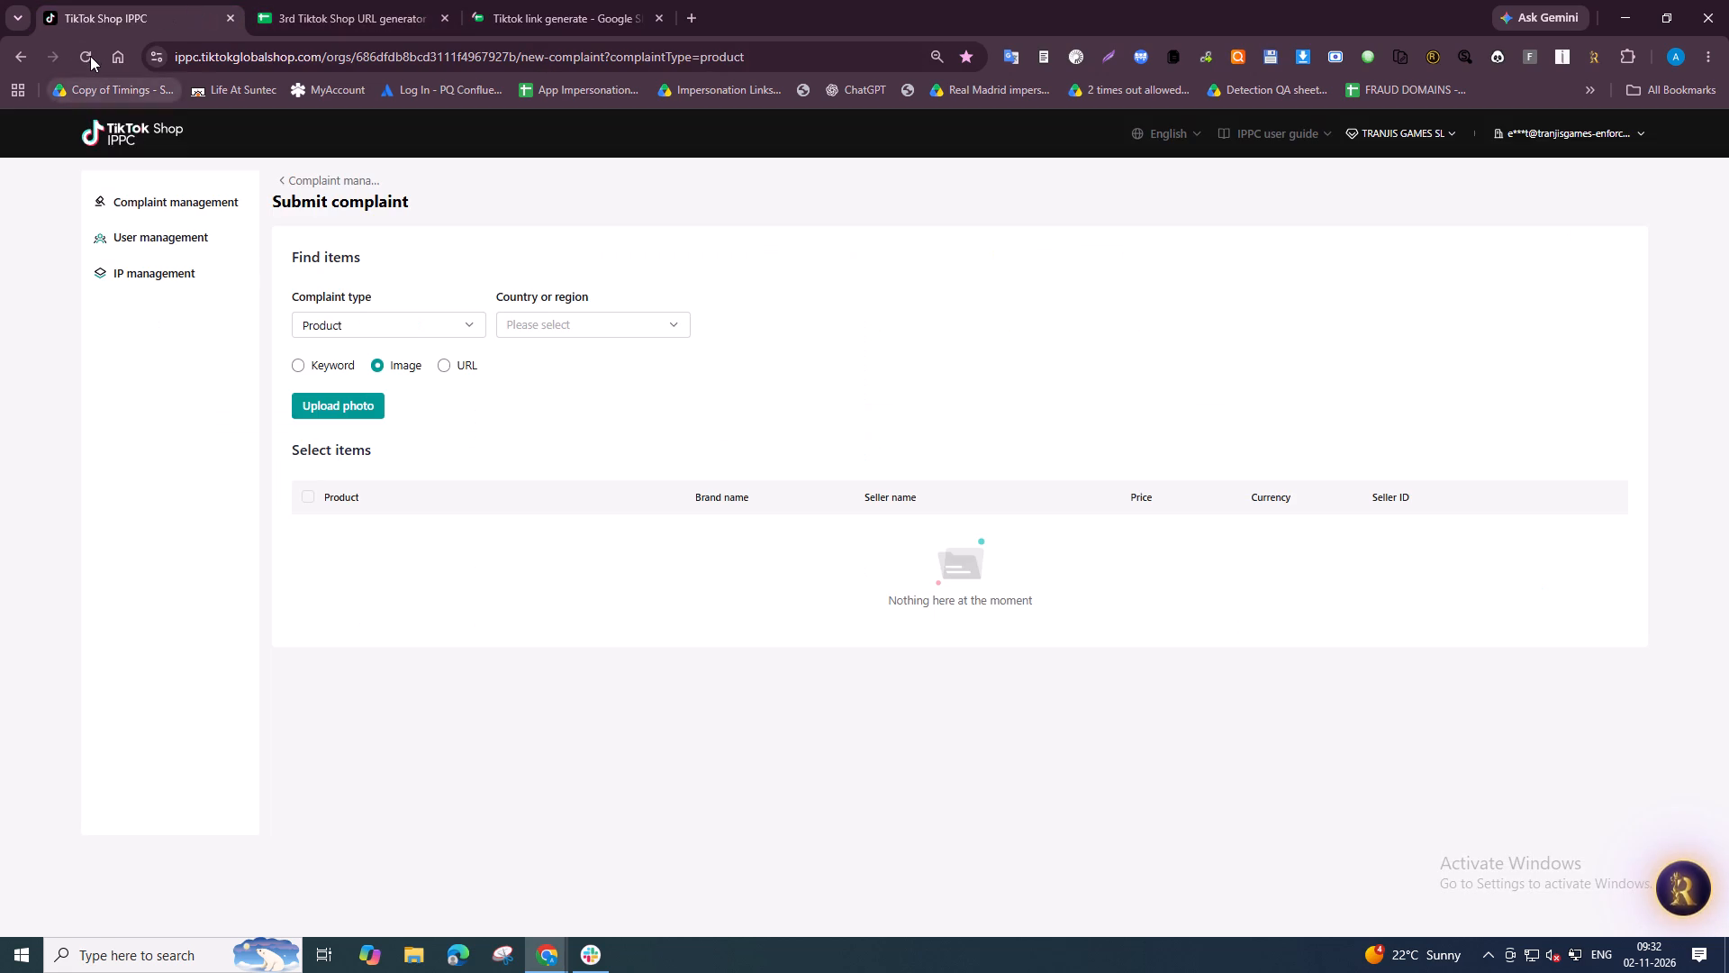
{"action": "left_click", "coordinate": [91, 53]}
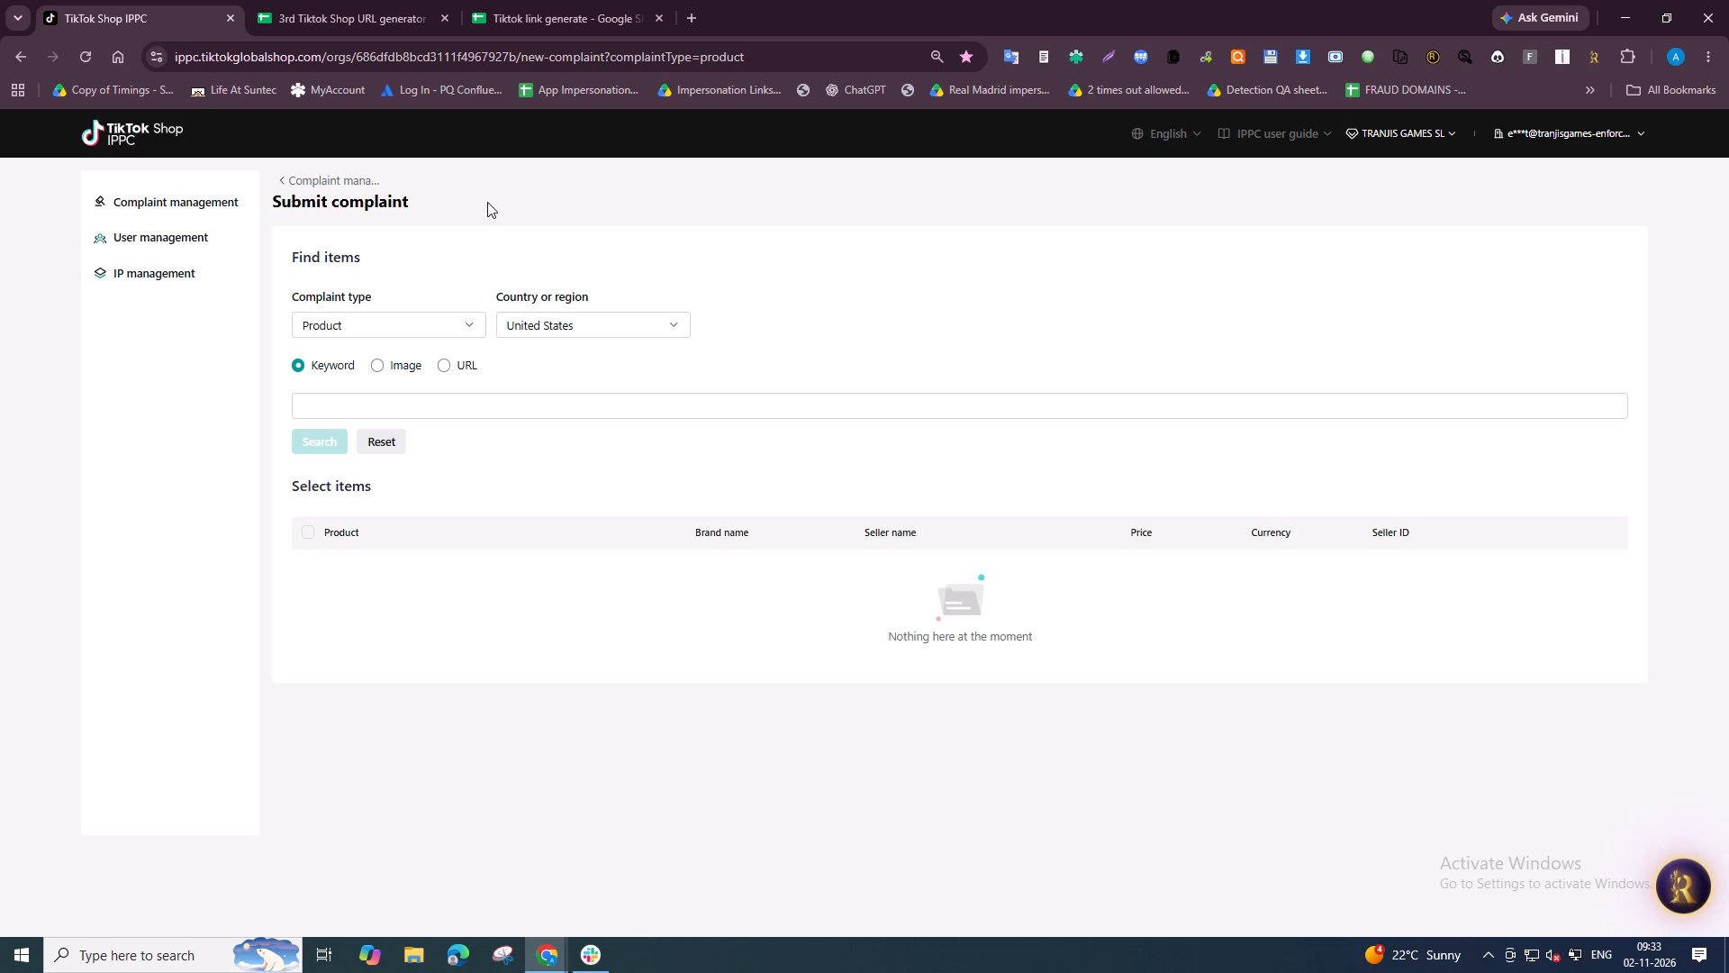
Set up the product search by image for Singapore.
{"action": "scroll", "coordinate": [487, 202], "scroll_direction": "down", "scroll_amount": 3}
{"action": "scroll", "coordinate": [794, 332], "scroll_direction": "down", "scroll_amount": 3}
{"action": "left_click", "coordinate": [609, 335]}
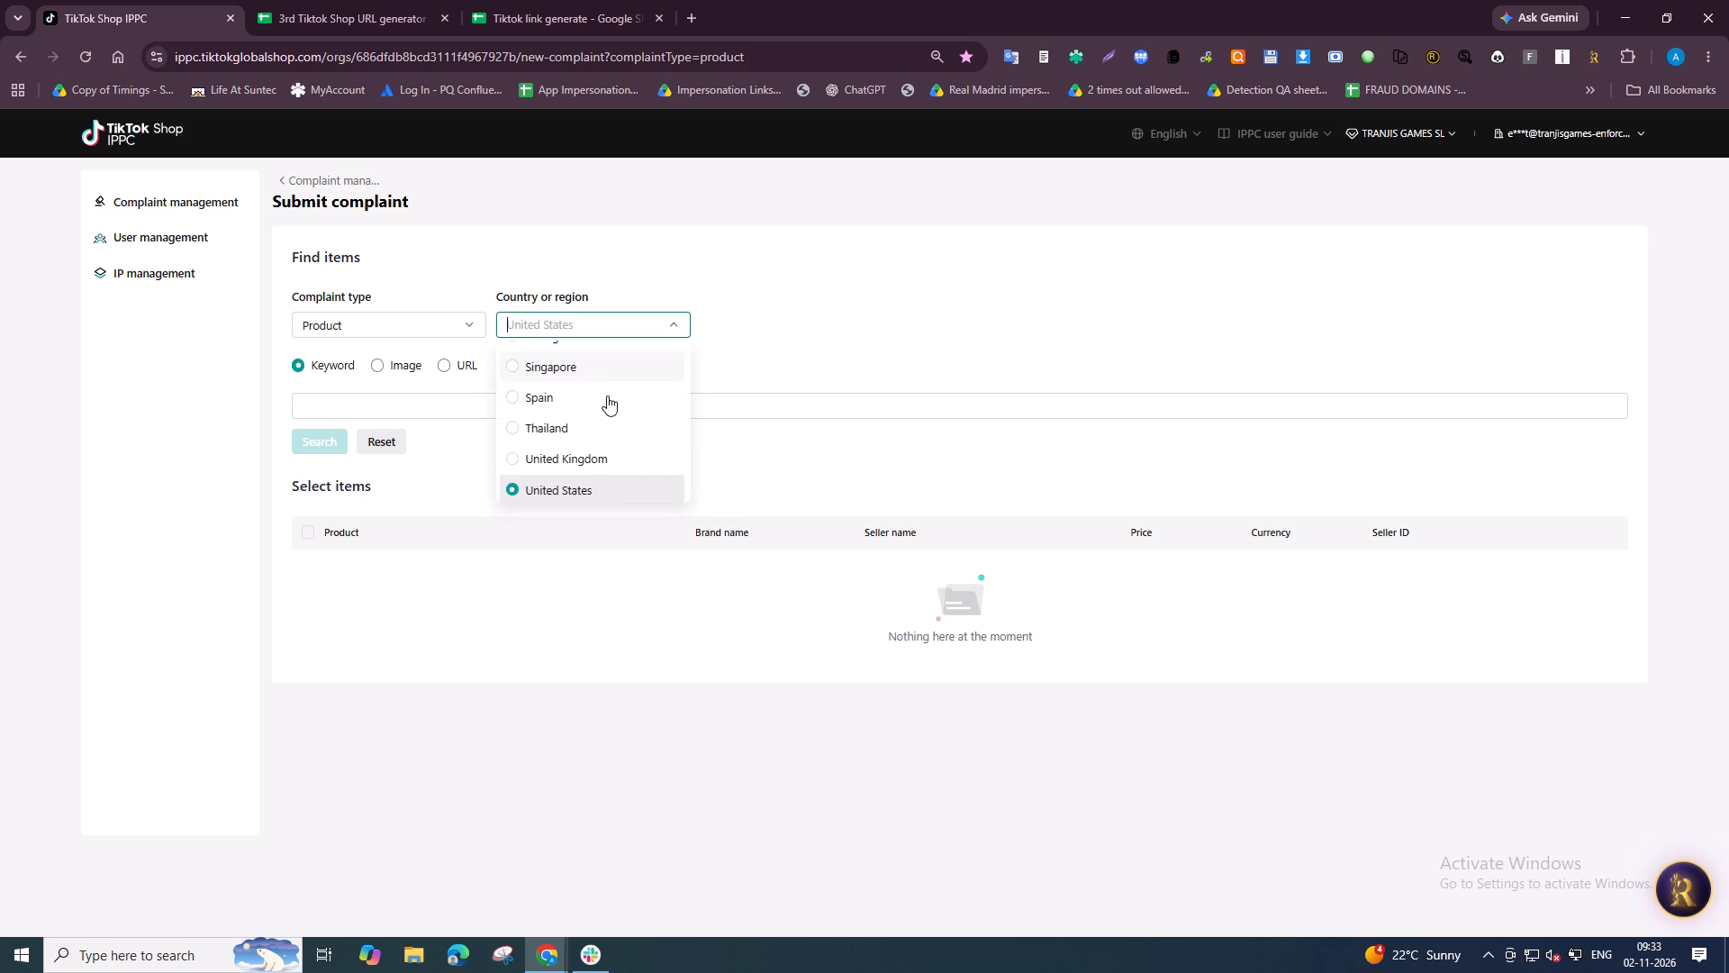
{"action": "left_click", "coordinate": [589, 372]}
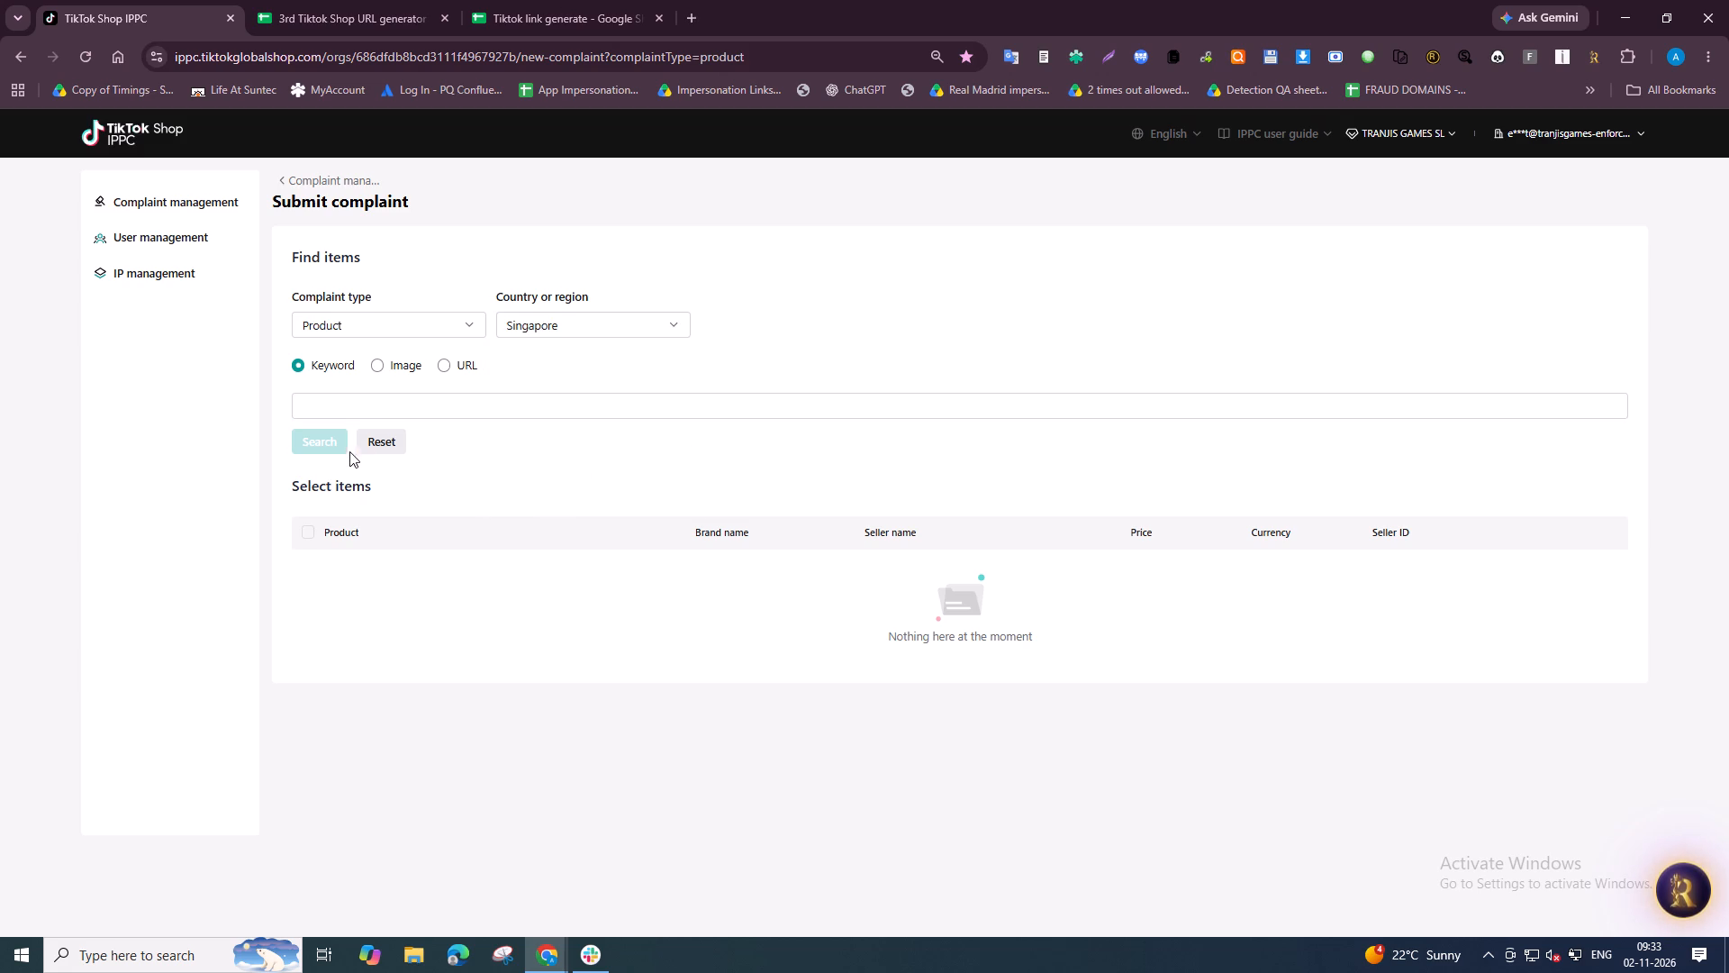
{"action": "left_click", "coordinate": [395, 371]}
Look through the pictures in the Amreen folder for a suitable Caterpillar product image to search with.
{"action": "left_click", "coordinate": [362, 414]}
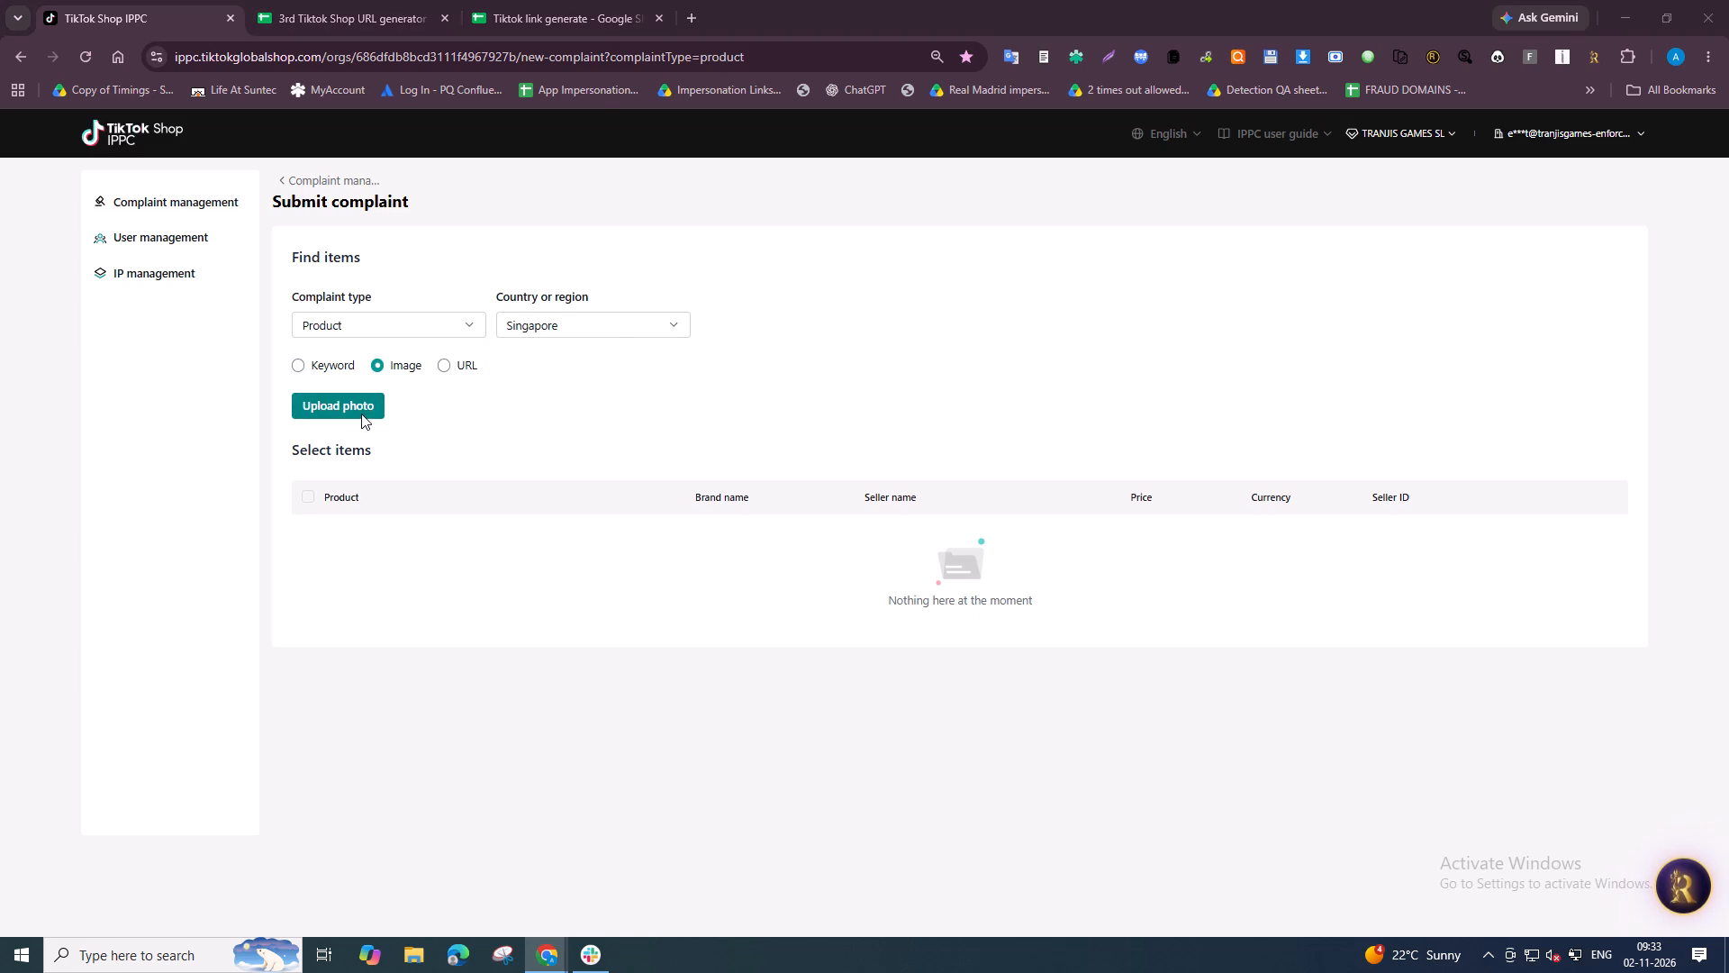
{"action": "left_click", "coordinate": [507, 326]}
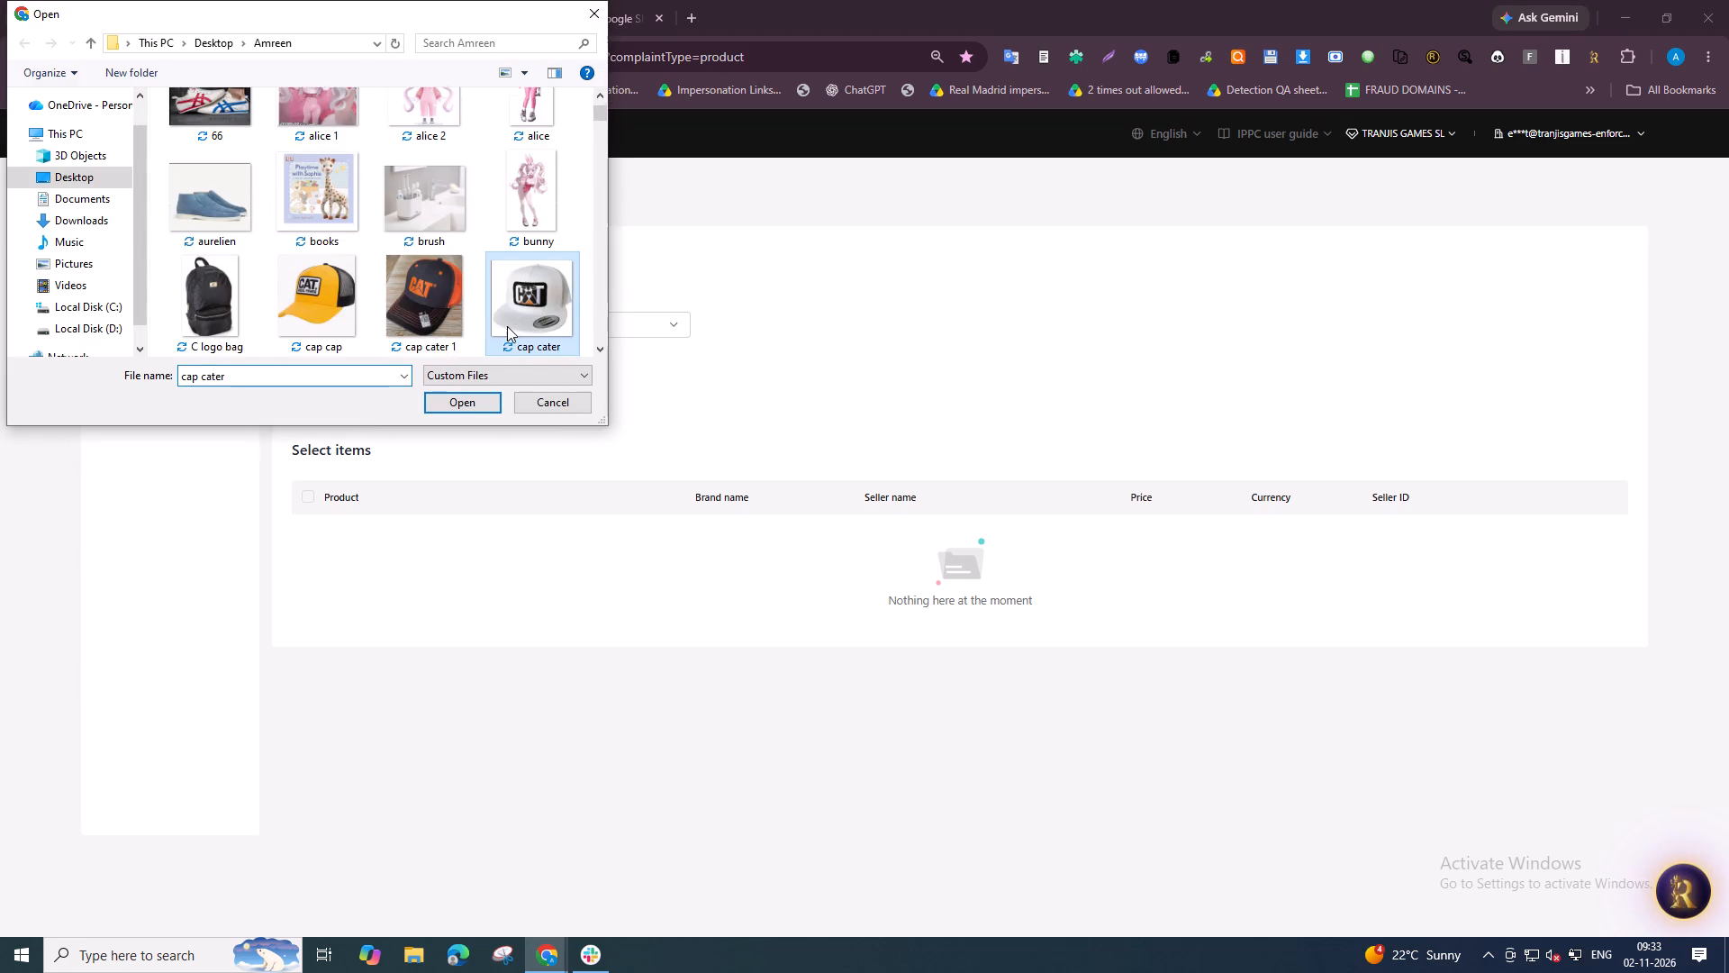
{"action": "scroll", "coordinate": [507, 326], "scroll_direction": "down", "scroll_amount": 4}
{"action": "scroll", "coordinate": [325, 283], "scroll_direction": "down", "scroll_amount": 3}
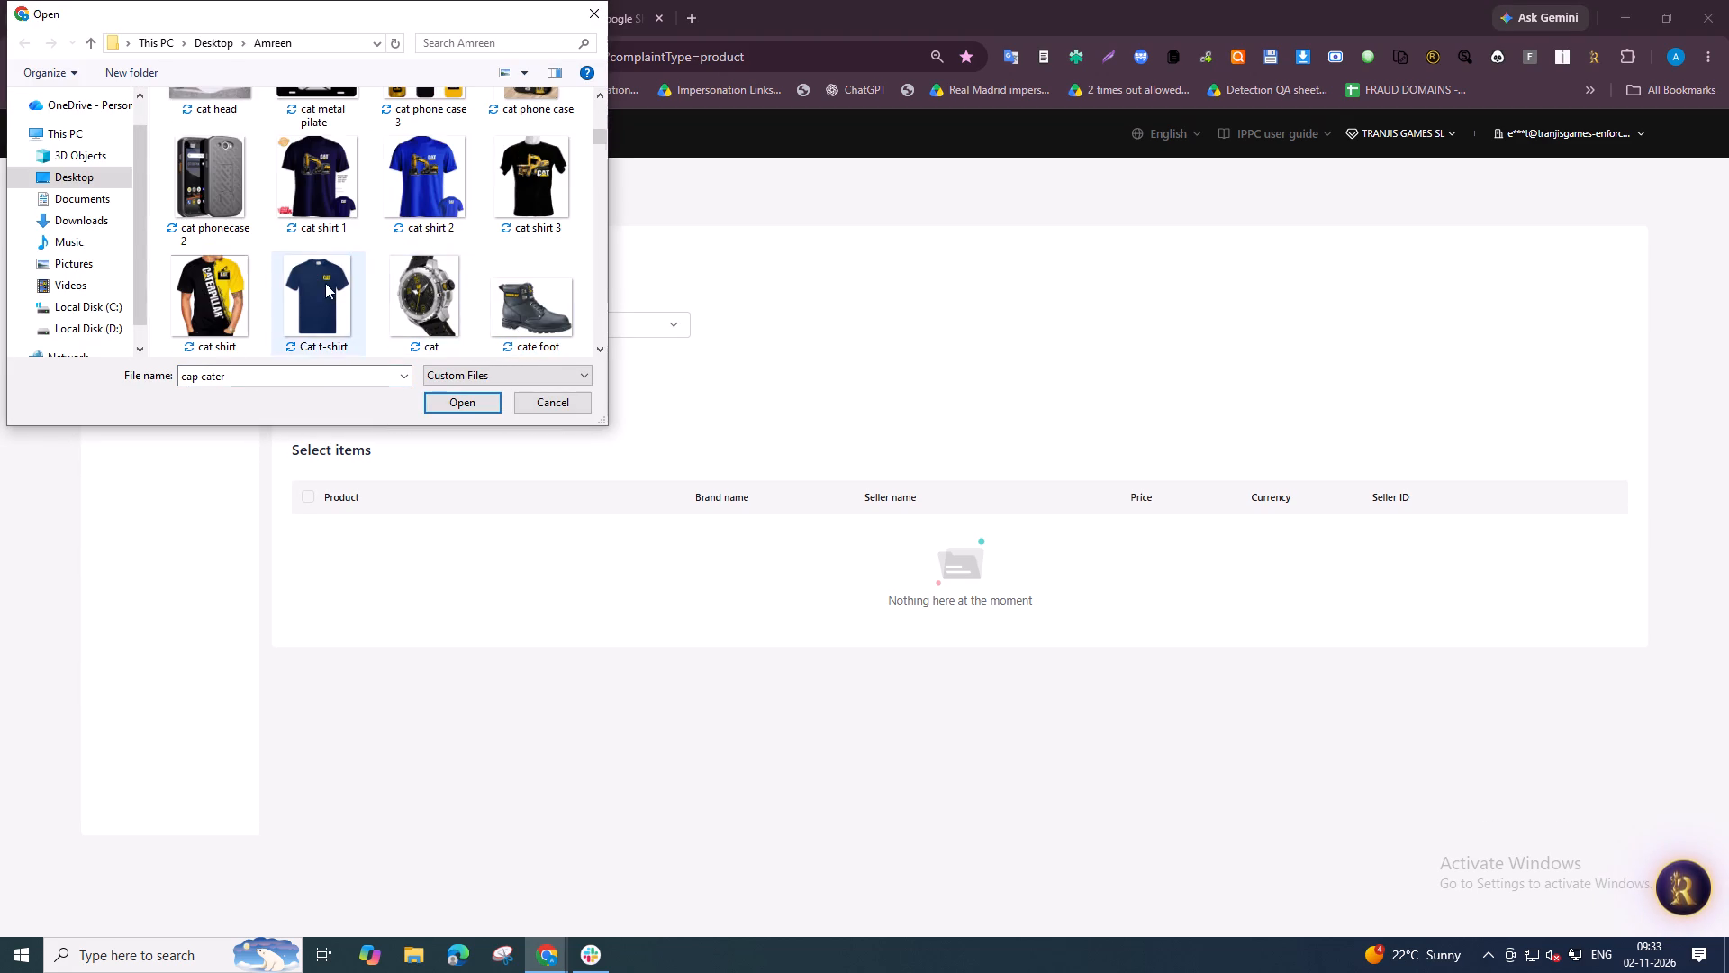
{"action": "scroll", "coordinate": [462, 291], "scroll_direction": "down", "scroll_amount": 8}
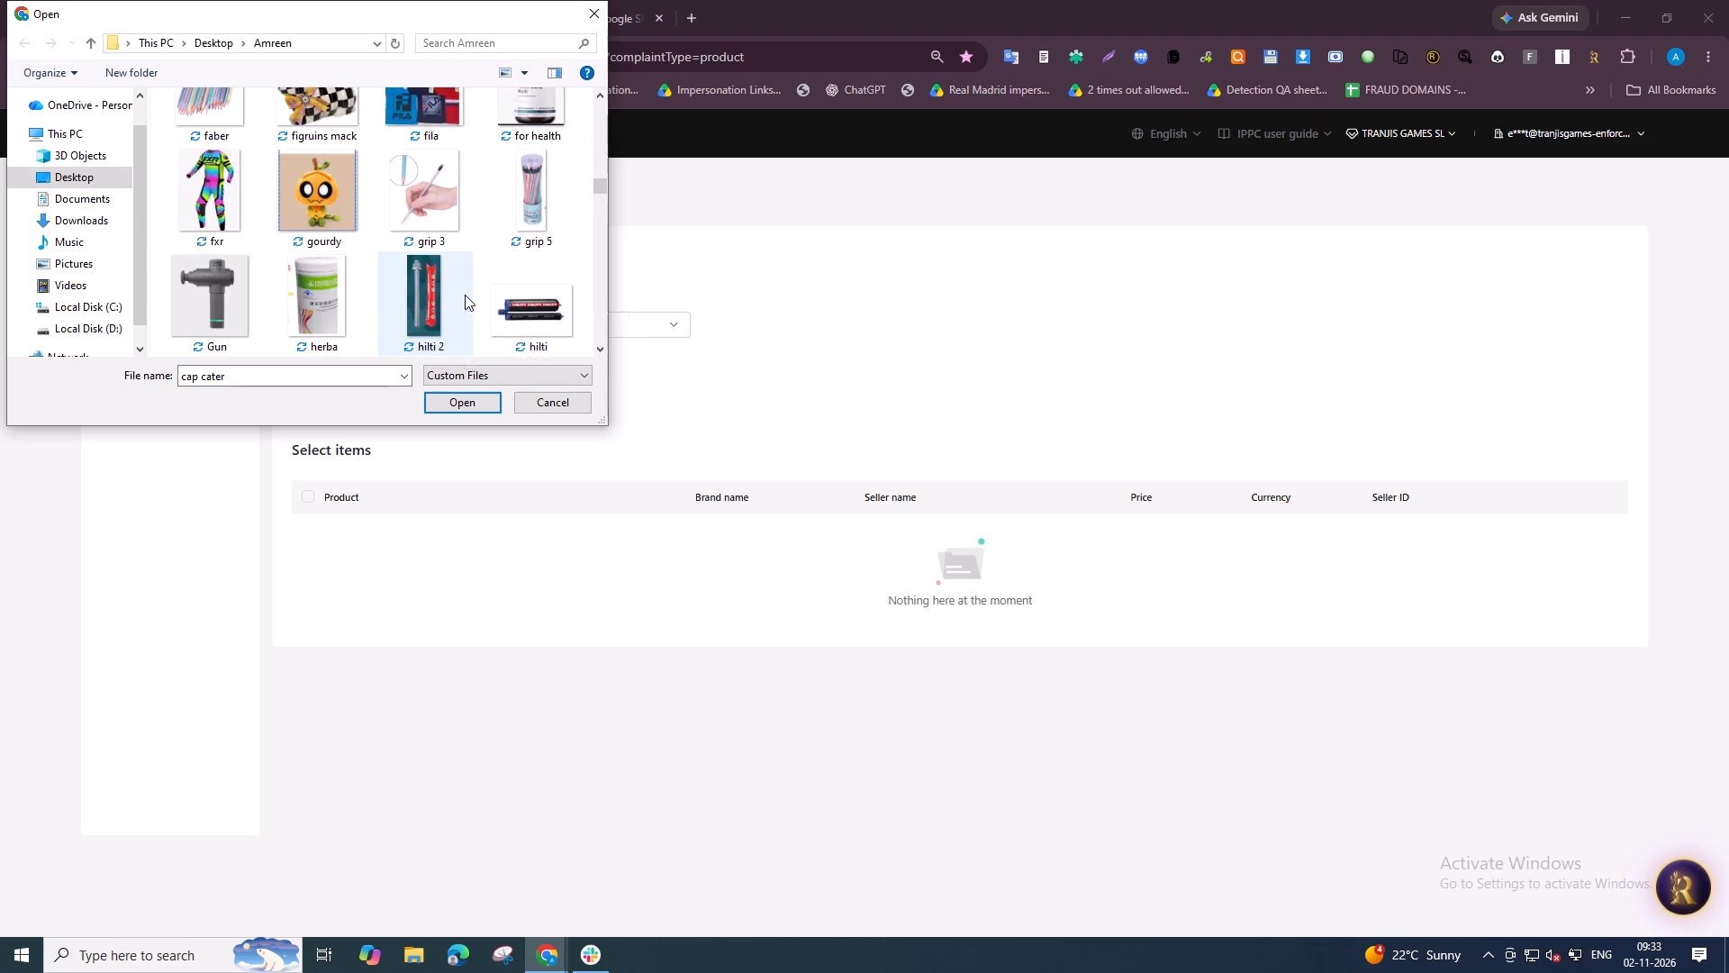
{"action": "scroll", "coordinate": [465, 295], "scroll_direction": "down", "scroll_amount": 8}
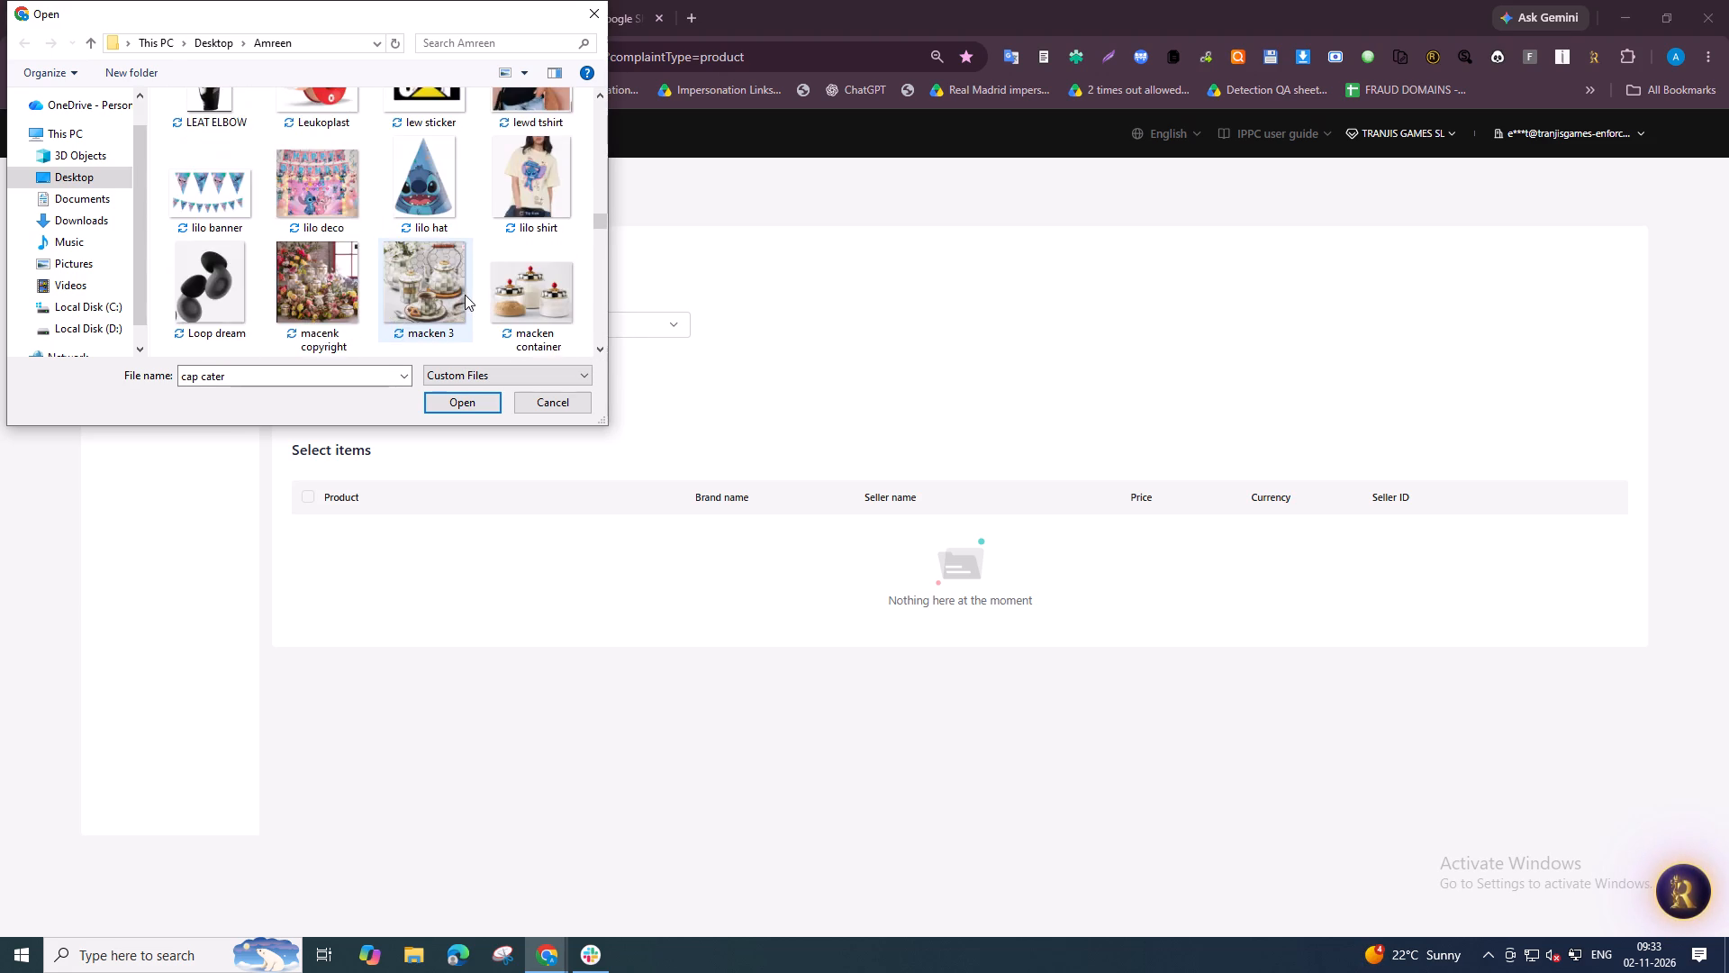
{"action": "scroll", "coordinate": [465, 295], "scroll_direction": "down", "scroll_amount": 16}
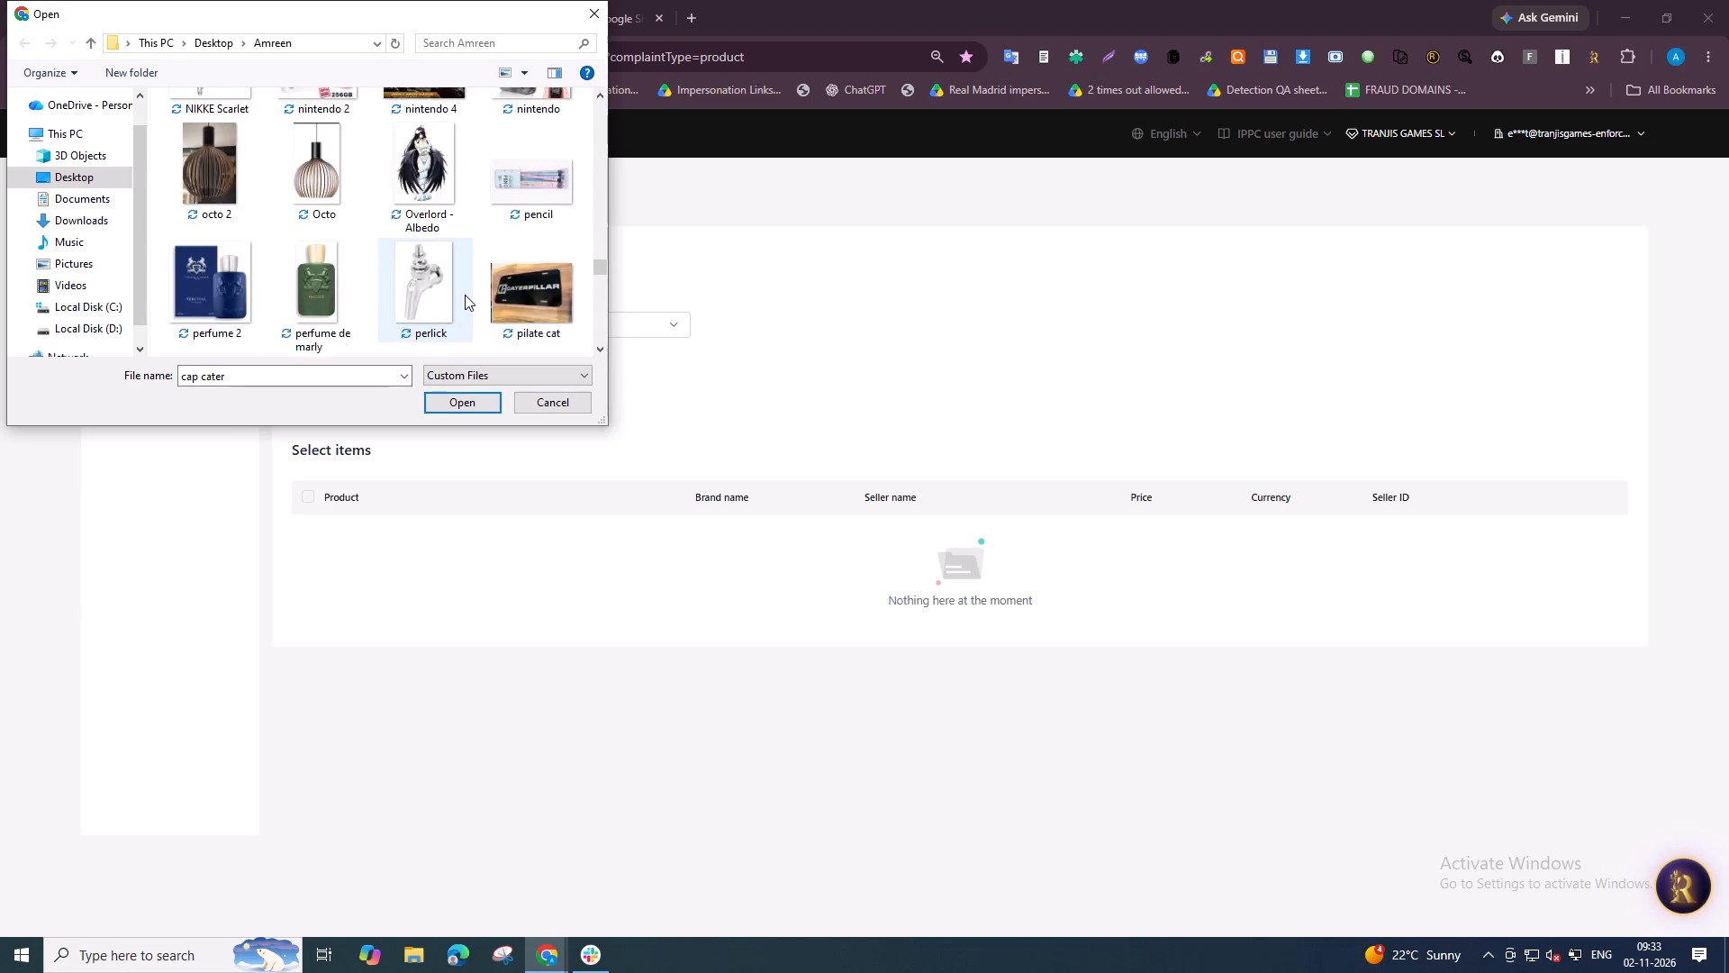
{"action": "scroll", "coordinate": [465, 295], "scroll_direction": "down", "scroll_amount": 9}
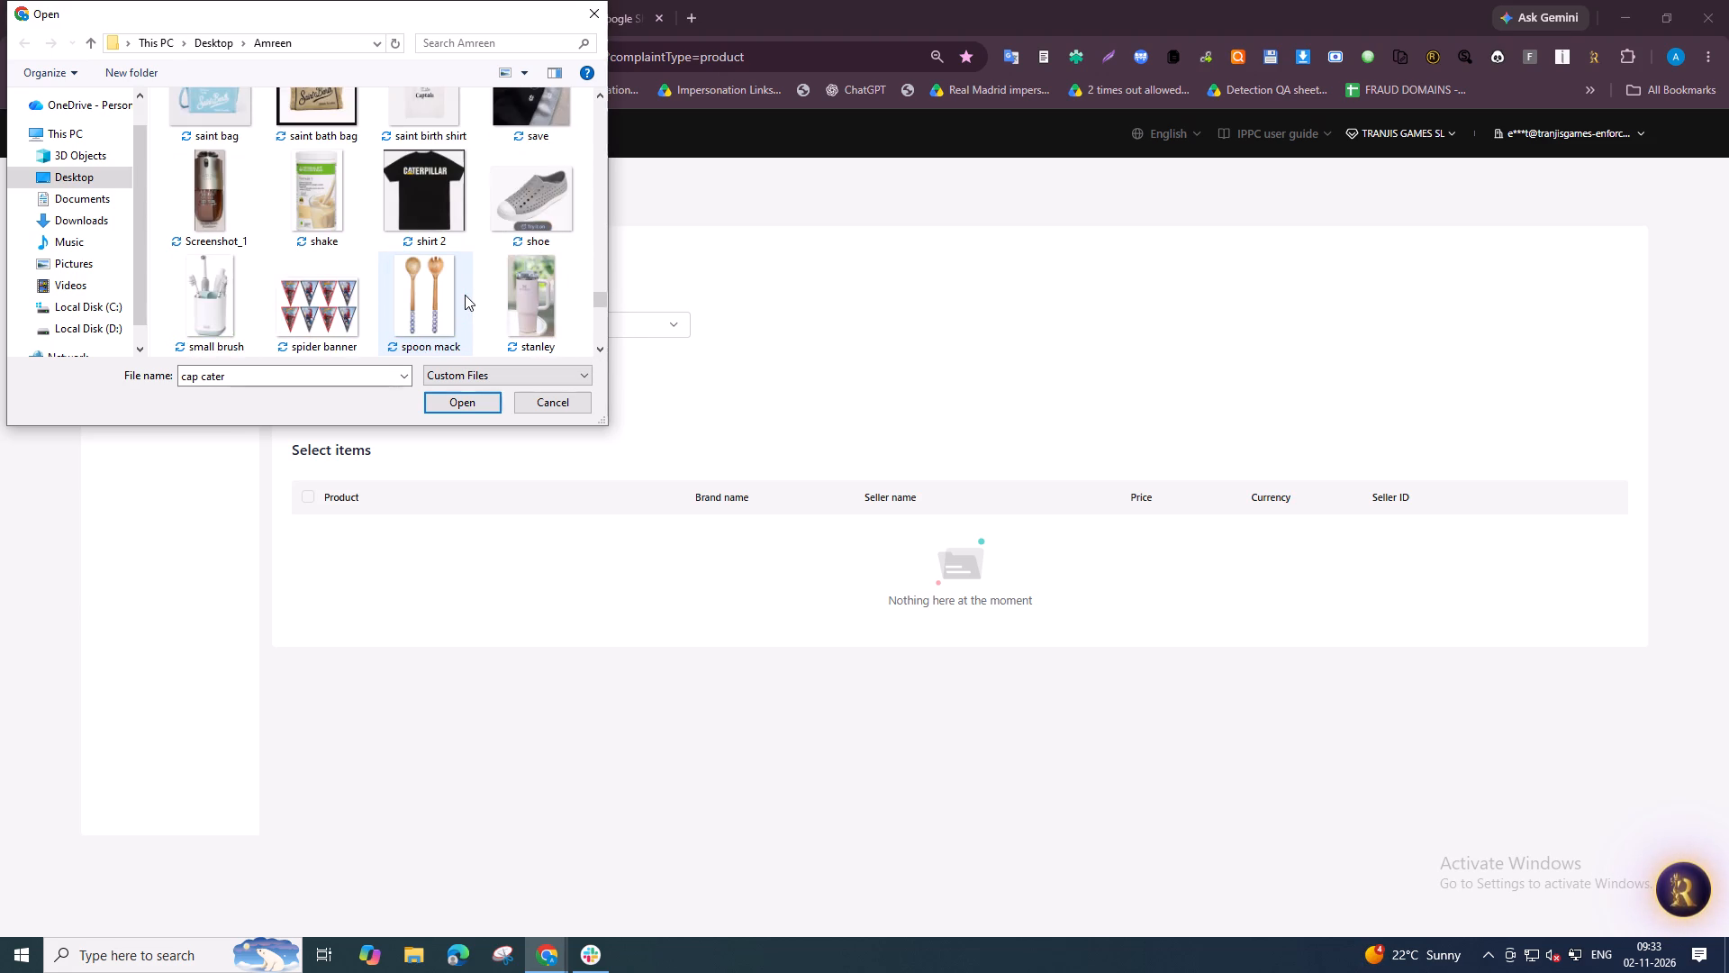
{"action": "scroll", "coordinate": [465, 295], "scroll_direction": "down", "scroll_amount": 13}
{"action": "scroll", "coordinate": [465, 295], "scroll_direction": "up", "scroll_amount": 4}
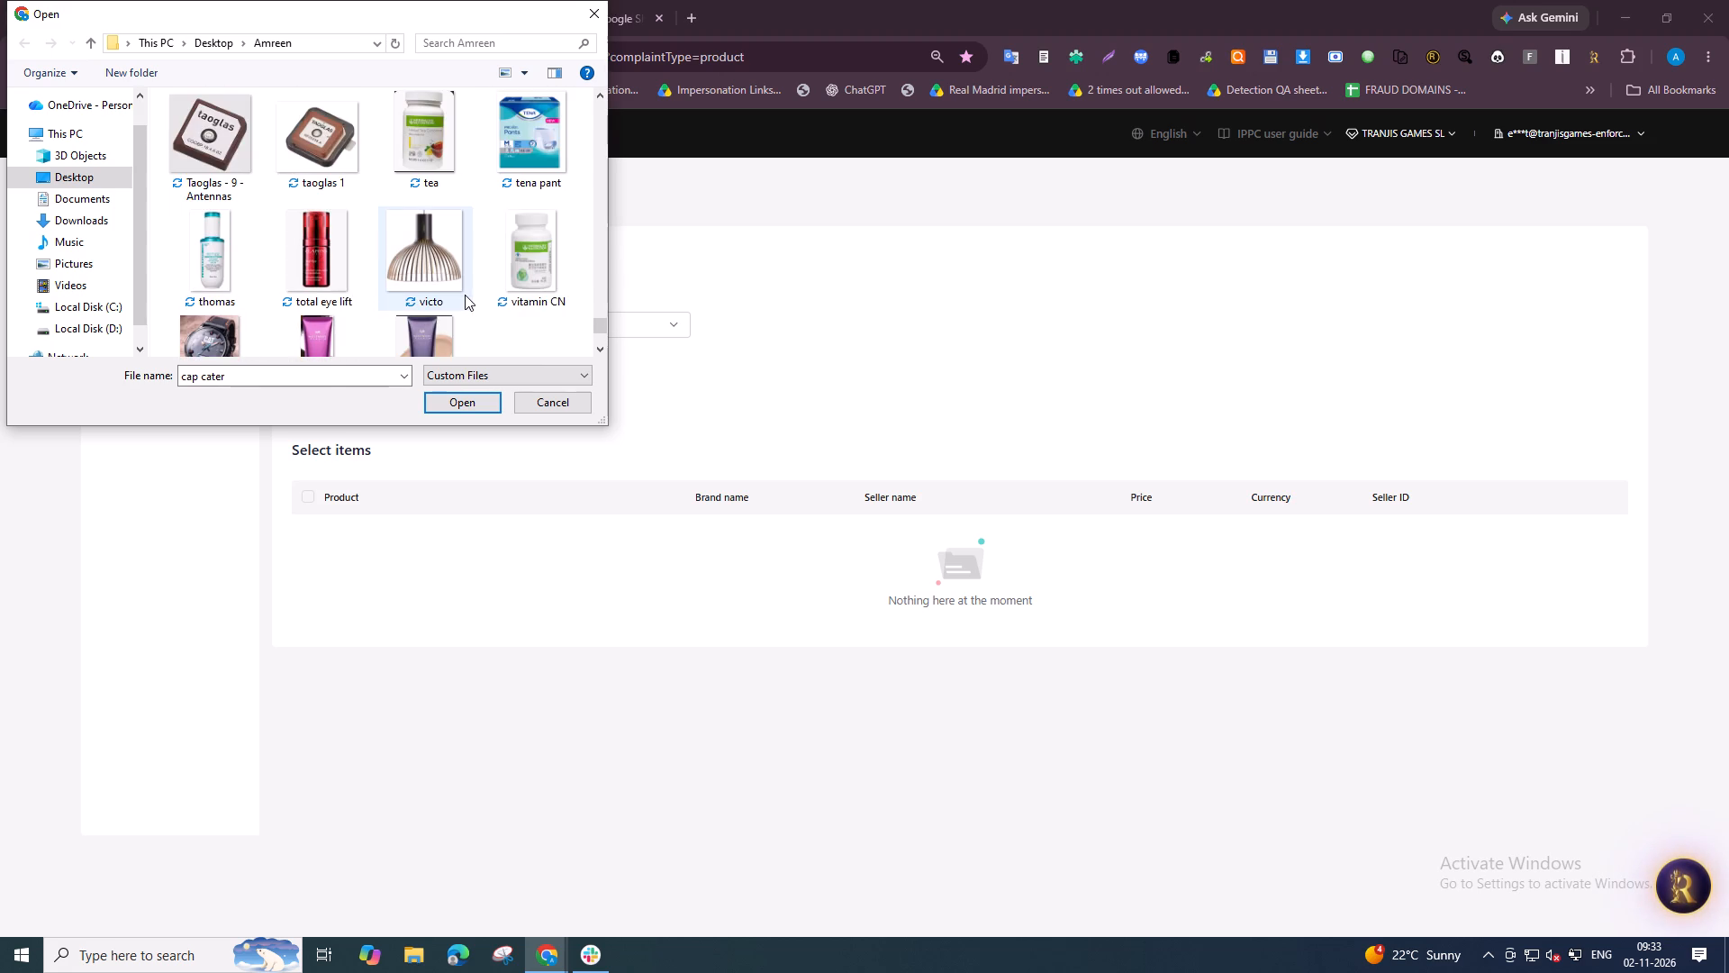
{"action": "scroll", "coordinate": [465, 295], "scroll_direction": "up", "scroll_amount": 13}
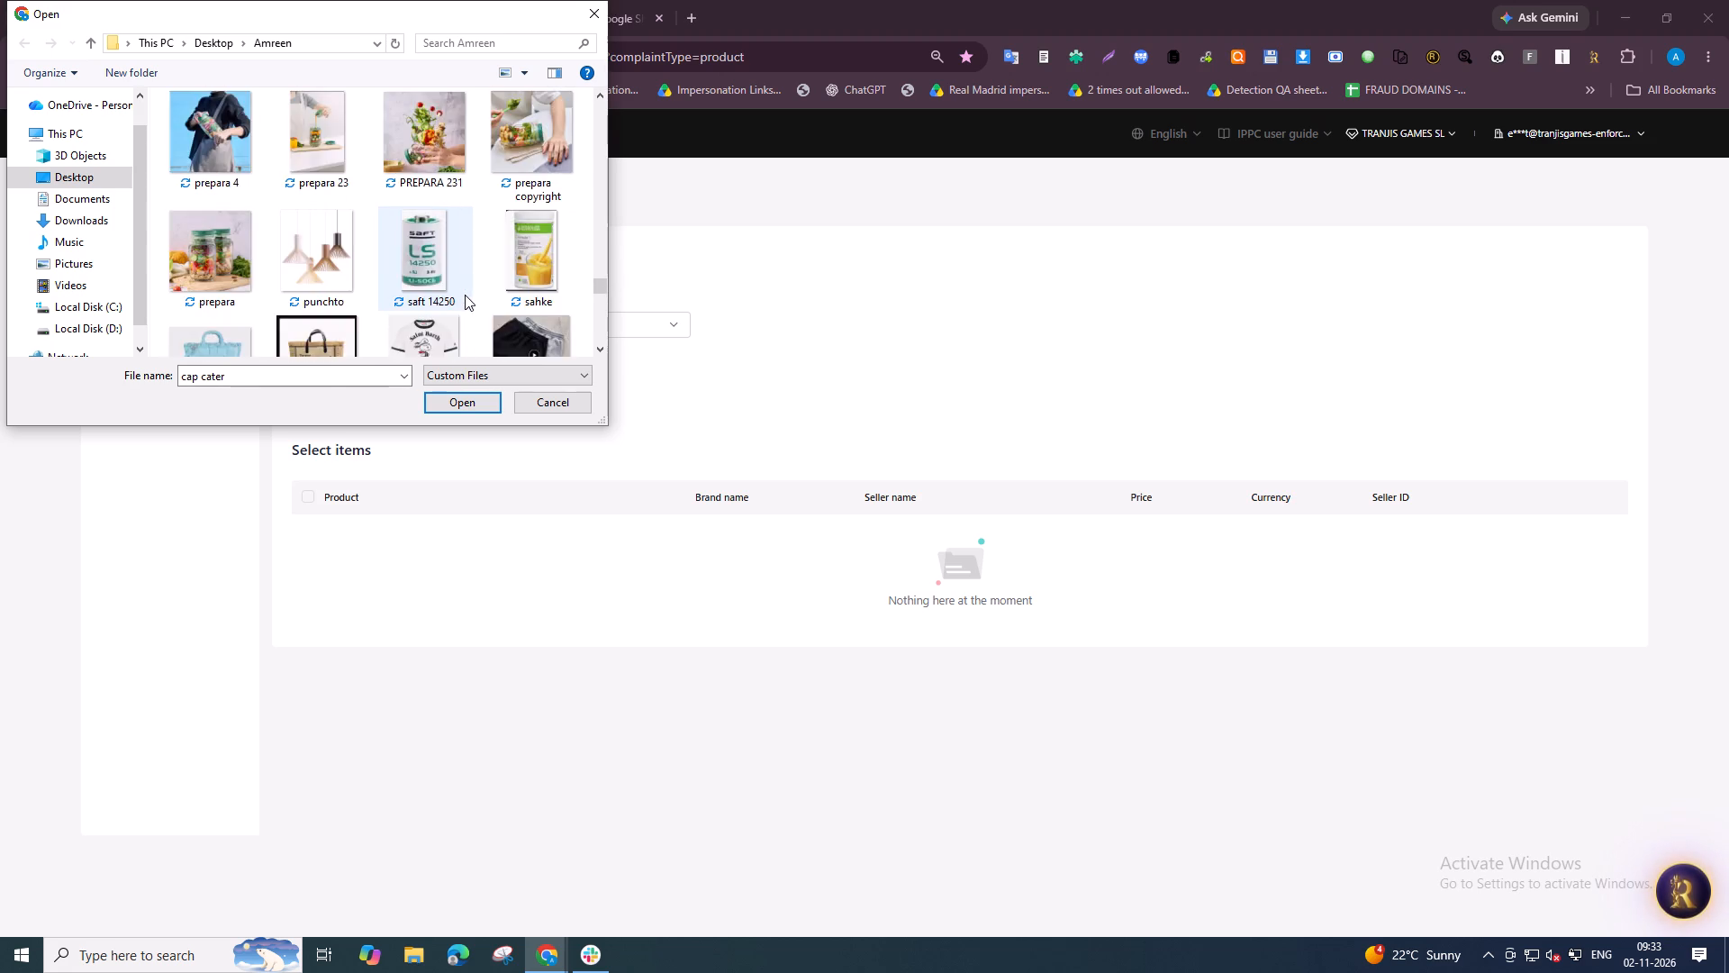
{"action": "scroll", "coordinate": [465, 295], "scroll_direction": "up", "scroll_amount": 15}
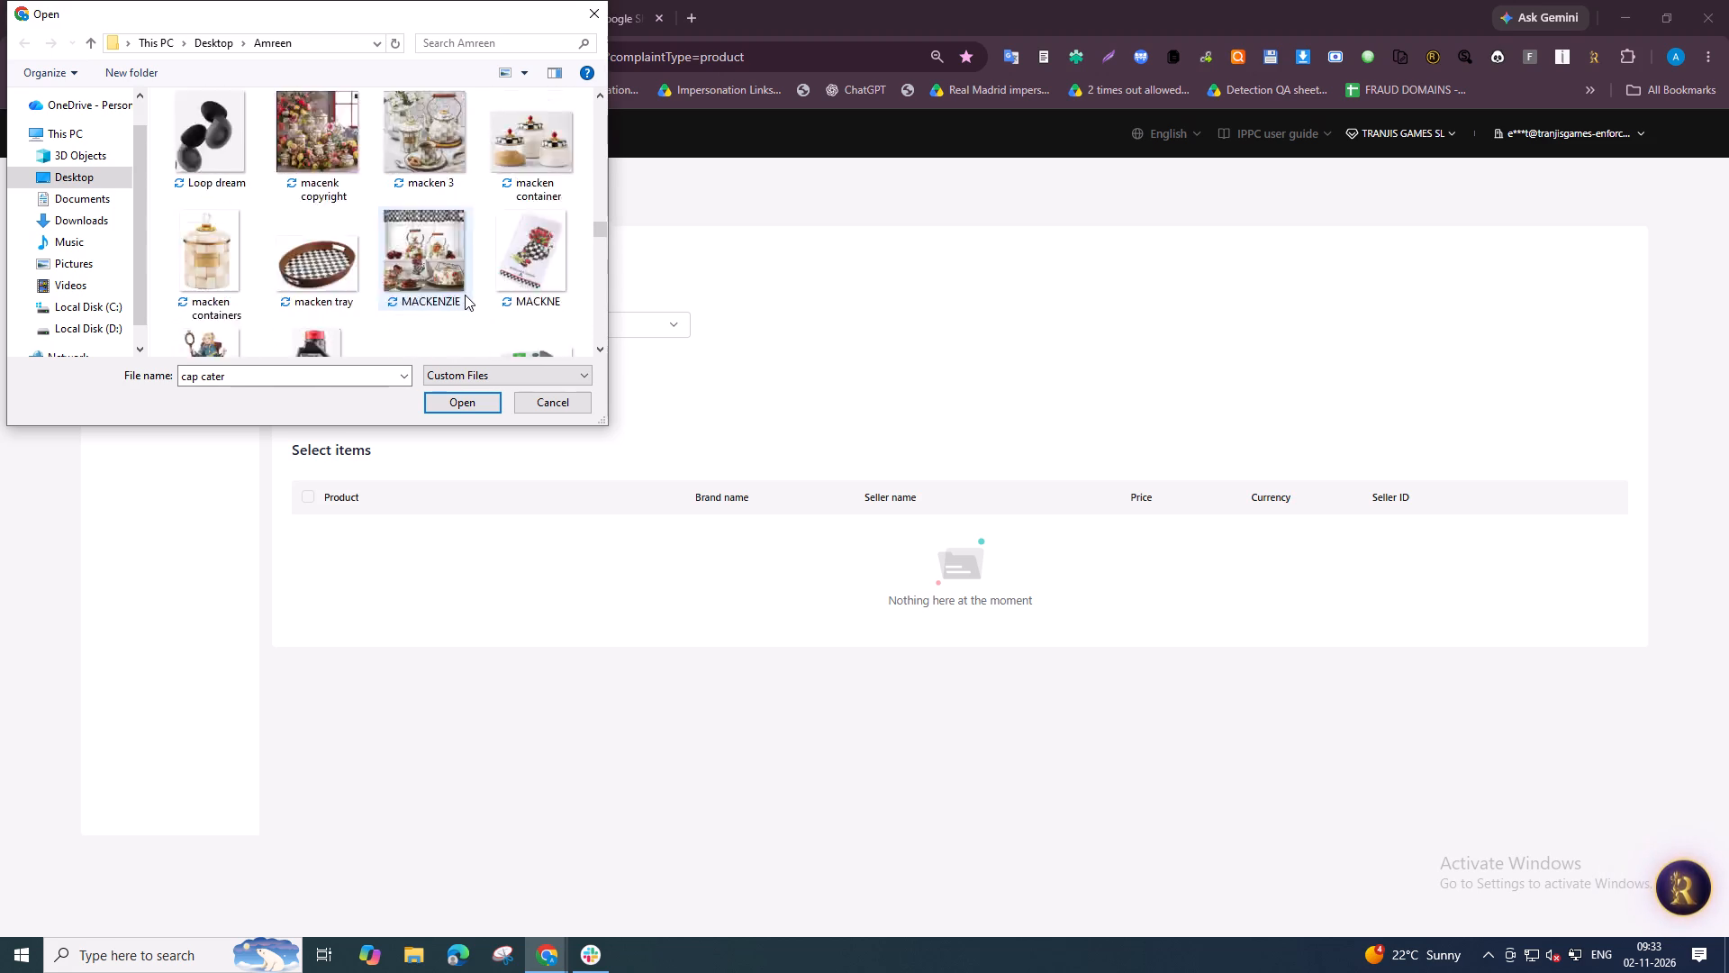
{"action": "scroll", "coordinate": [465, 295], "scroll_direction": "up", "scroll_amount": 10}
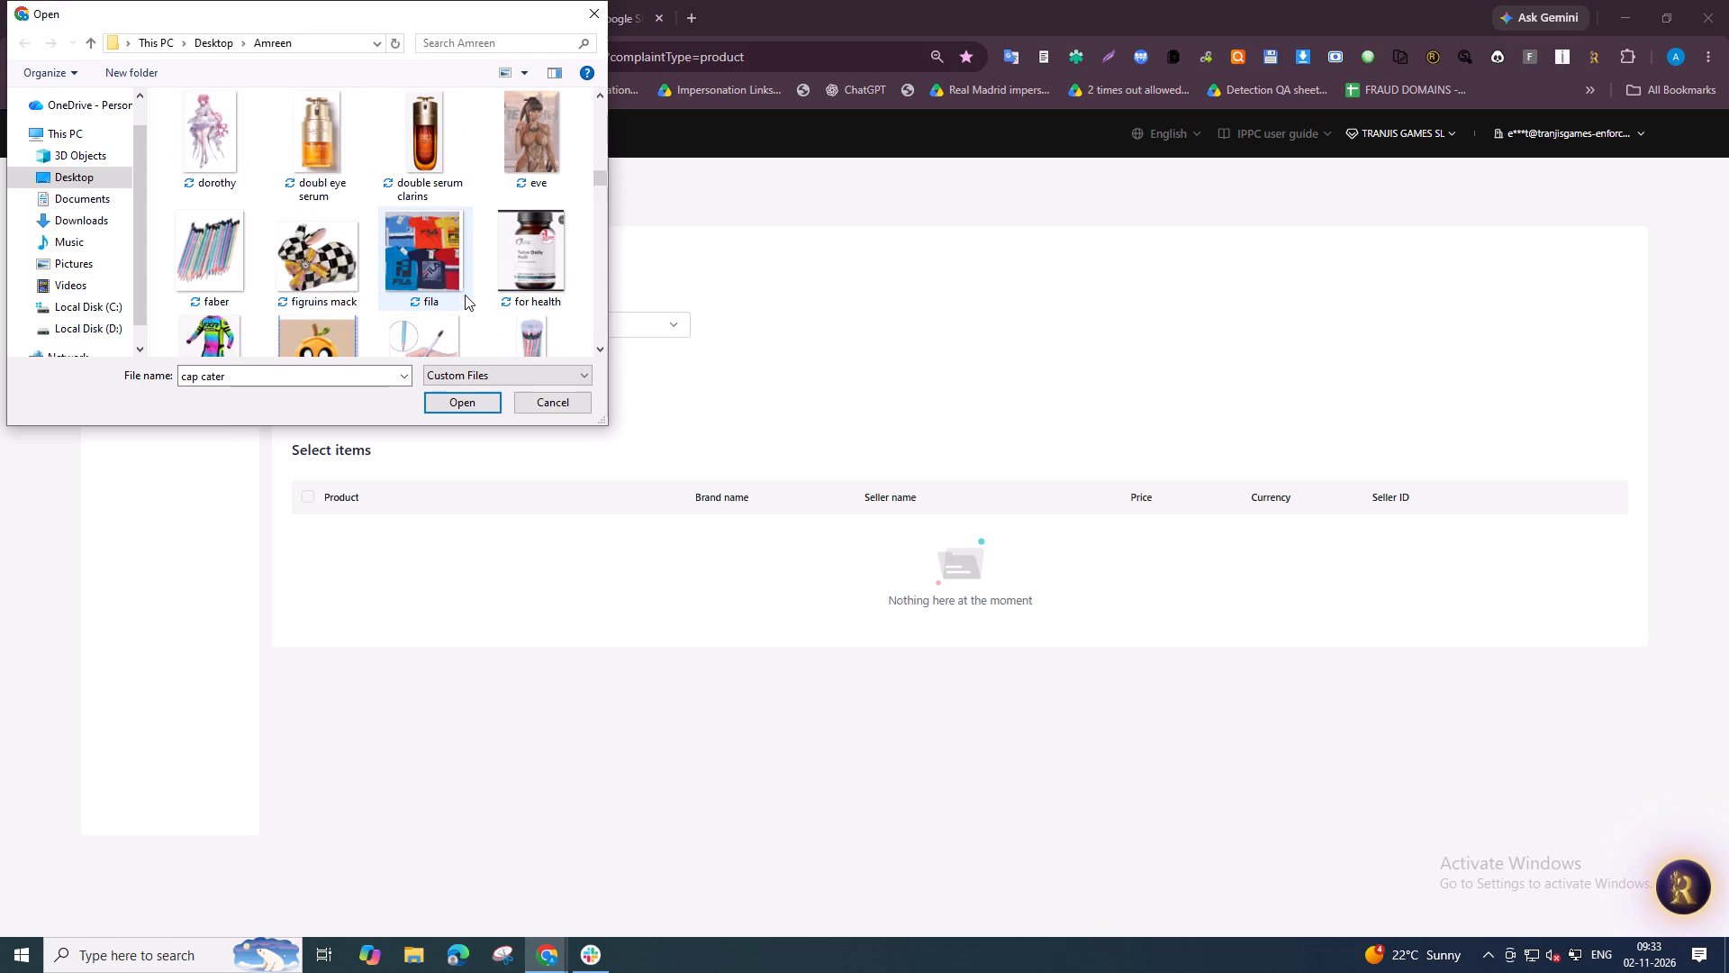
{"action": "scroll", "coordinate": [465, 295], "scroll_direction": "up", "scroll_amount": 9}
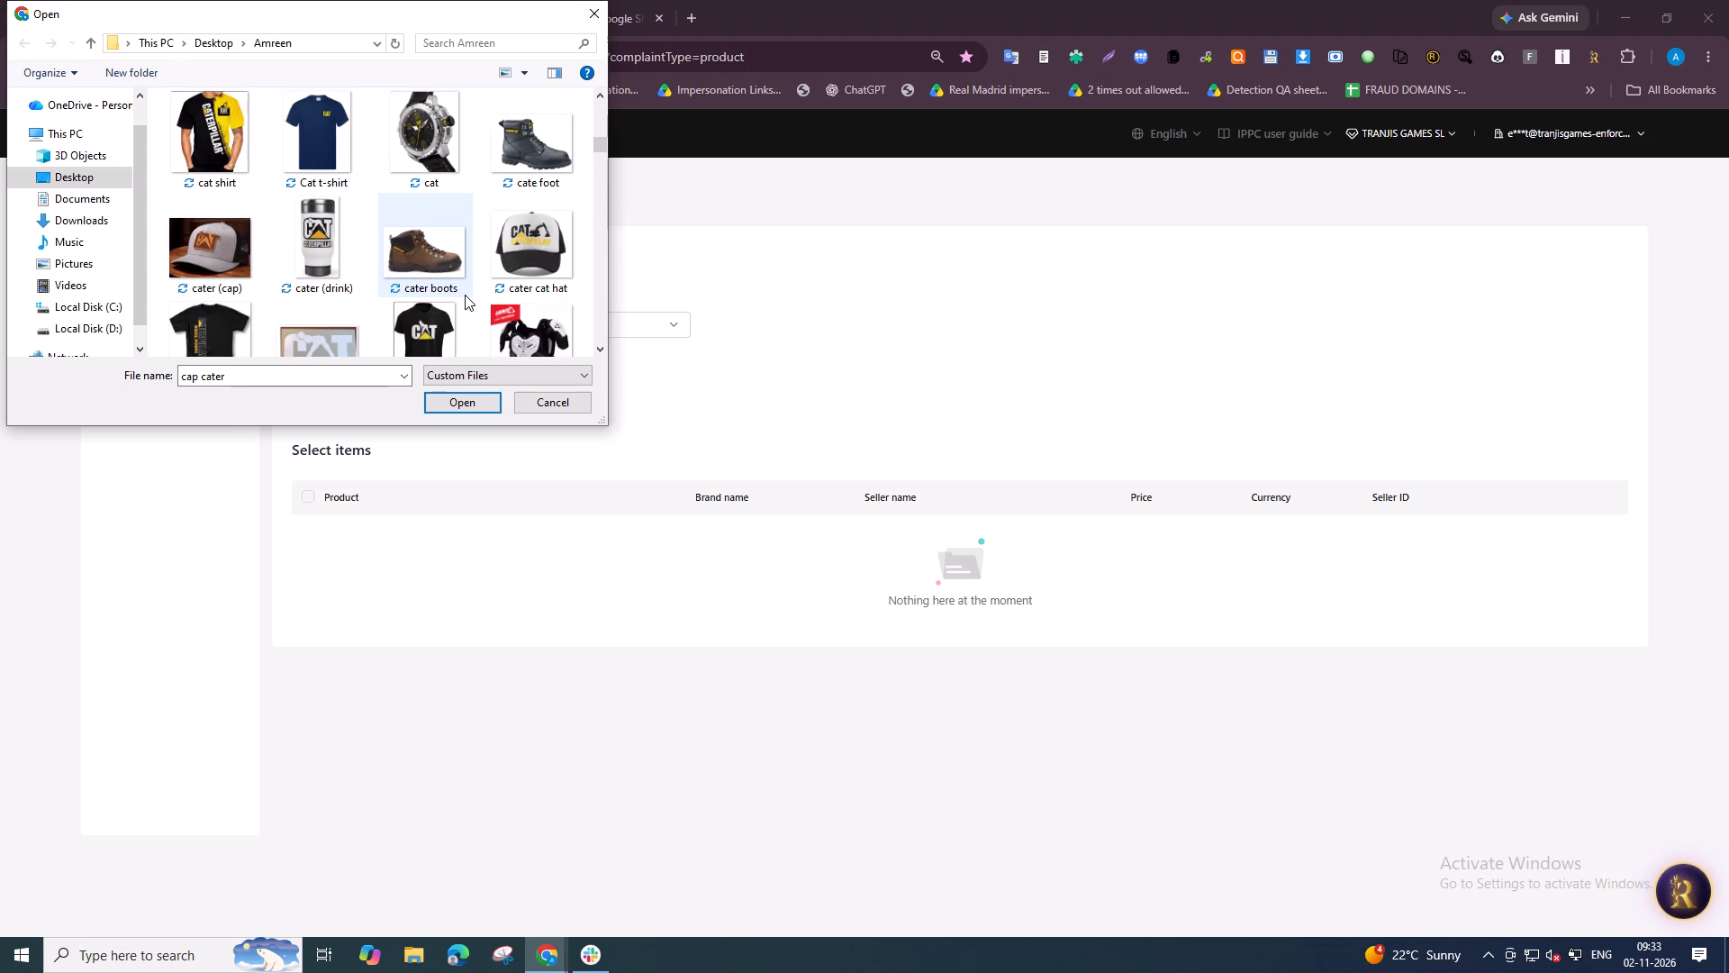
{"action": "scroll", "coordinate": [465, 295], "scroll_direction": "up", "scroll_amount": 7}
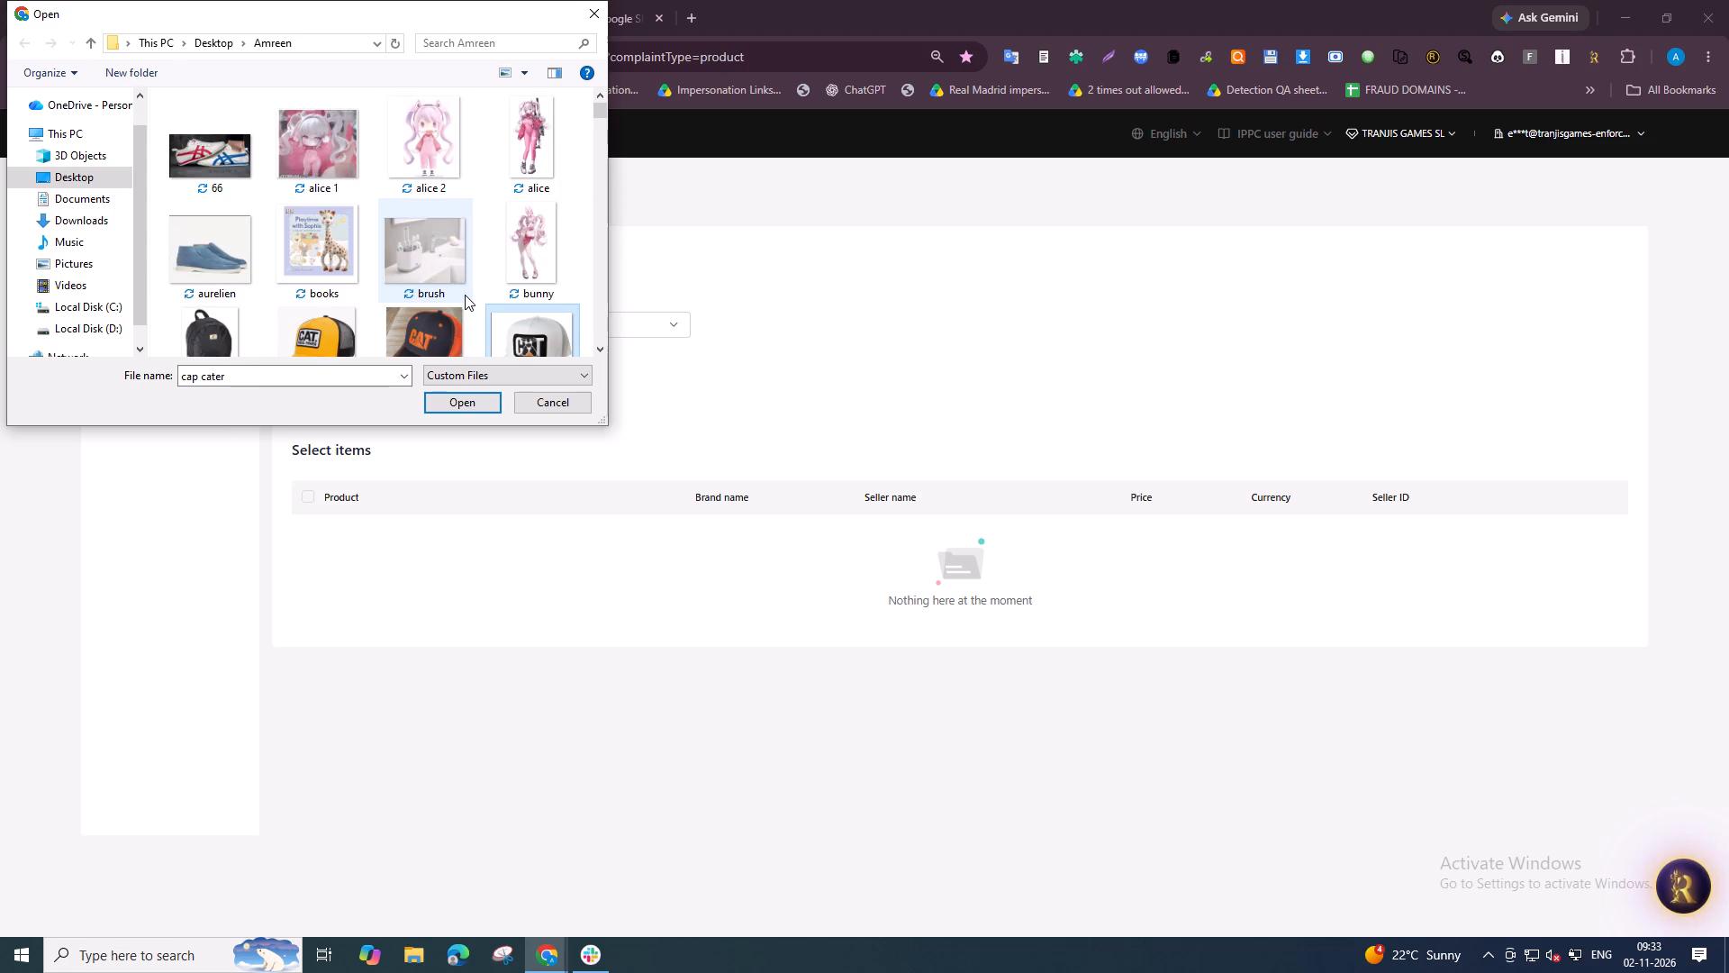
Upload the cat hat picture to search Singapore product listings by image.
{"action": "scroll", "coordinate": [465, 295], "scroll_direction": "down", "scroll_amount": 2}
{"action": "left_click", "coordinate": [515, 310]}
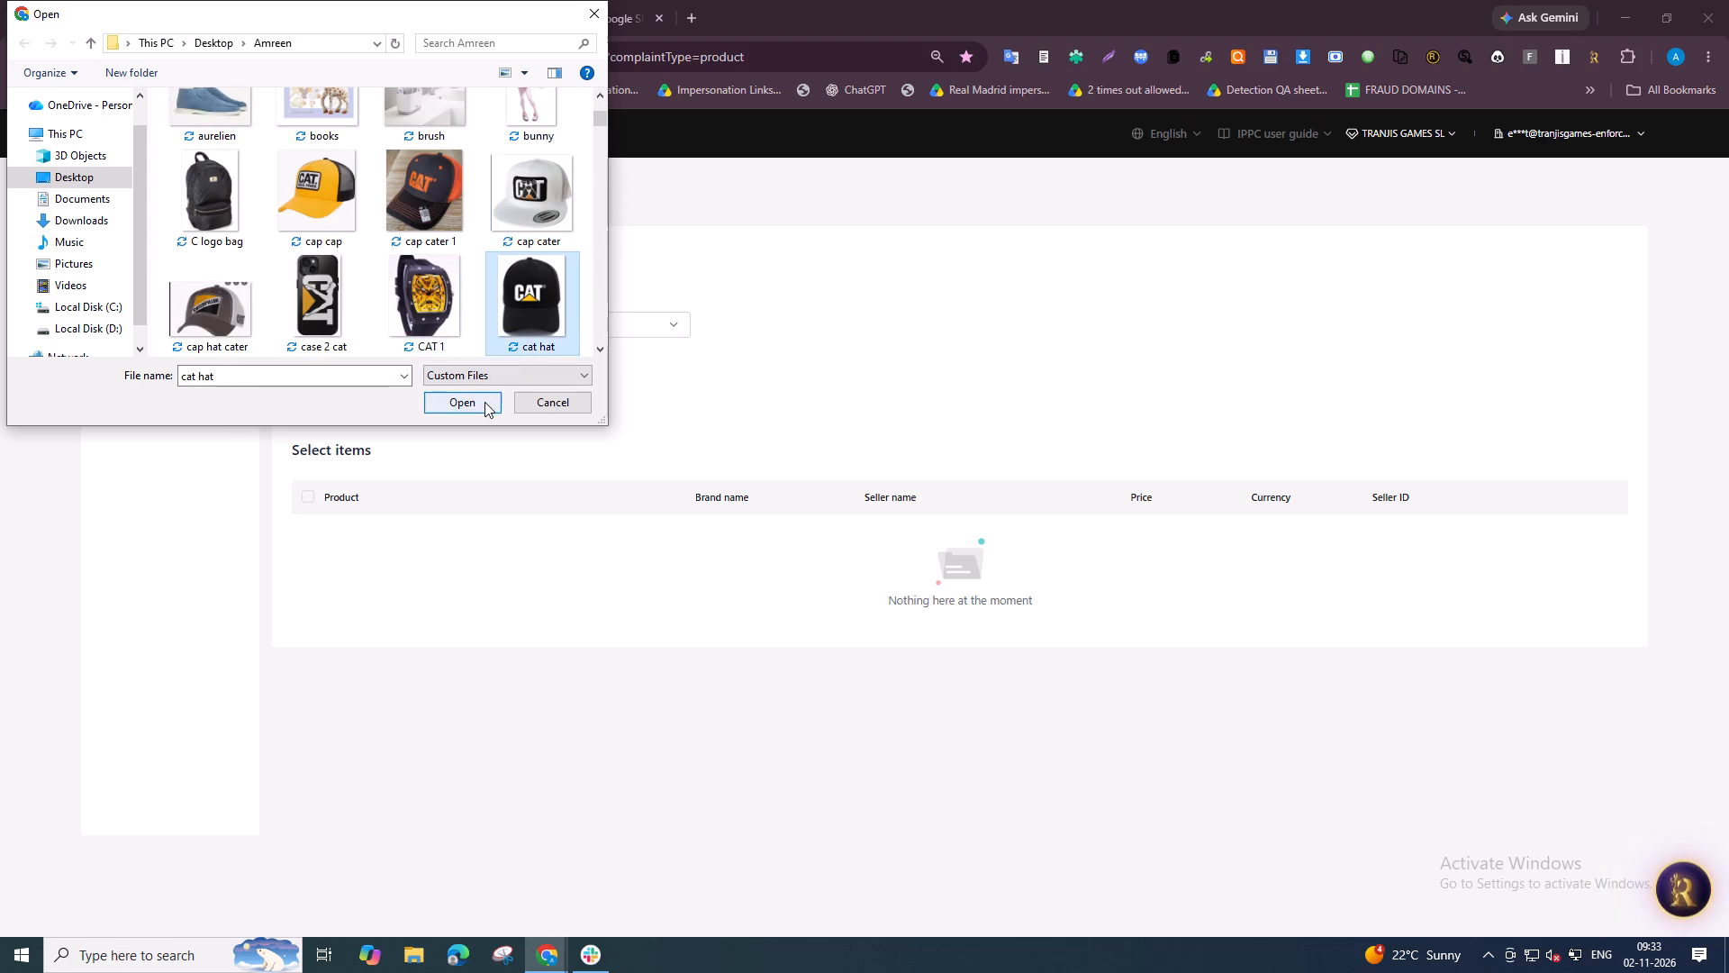
{"action": "left_click", "coordinate": [484, 402]}
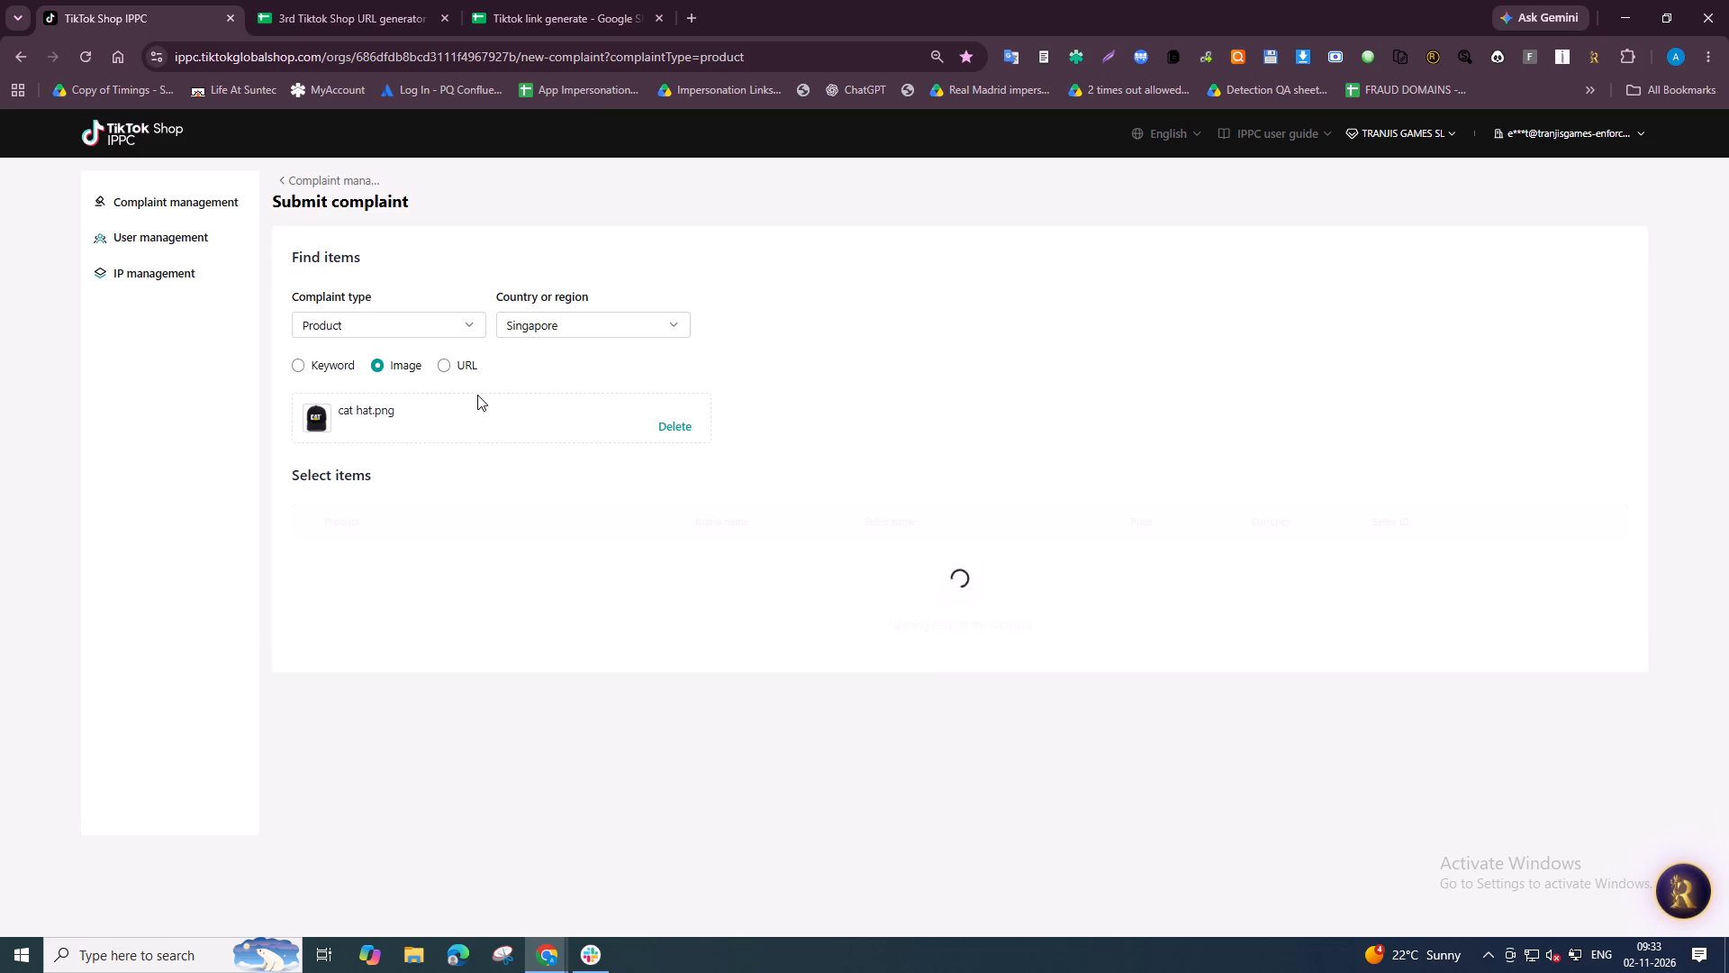
Examine the enlarged product photos of the listed baseball caps for CAT branding.
{"action": "scroll", "coordinate": [477, 392], "scroll_direction": "up", "scroll_amount": 1}
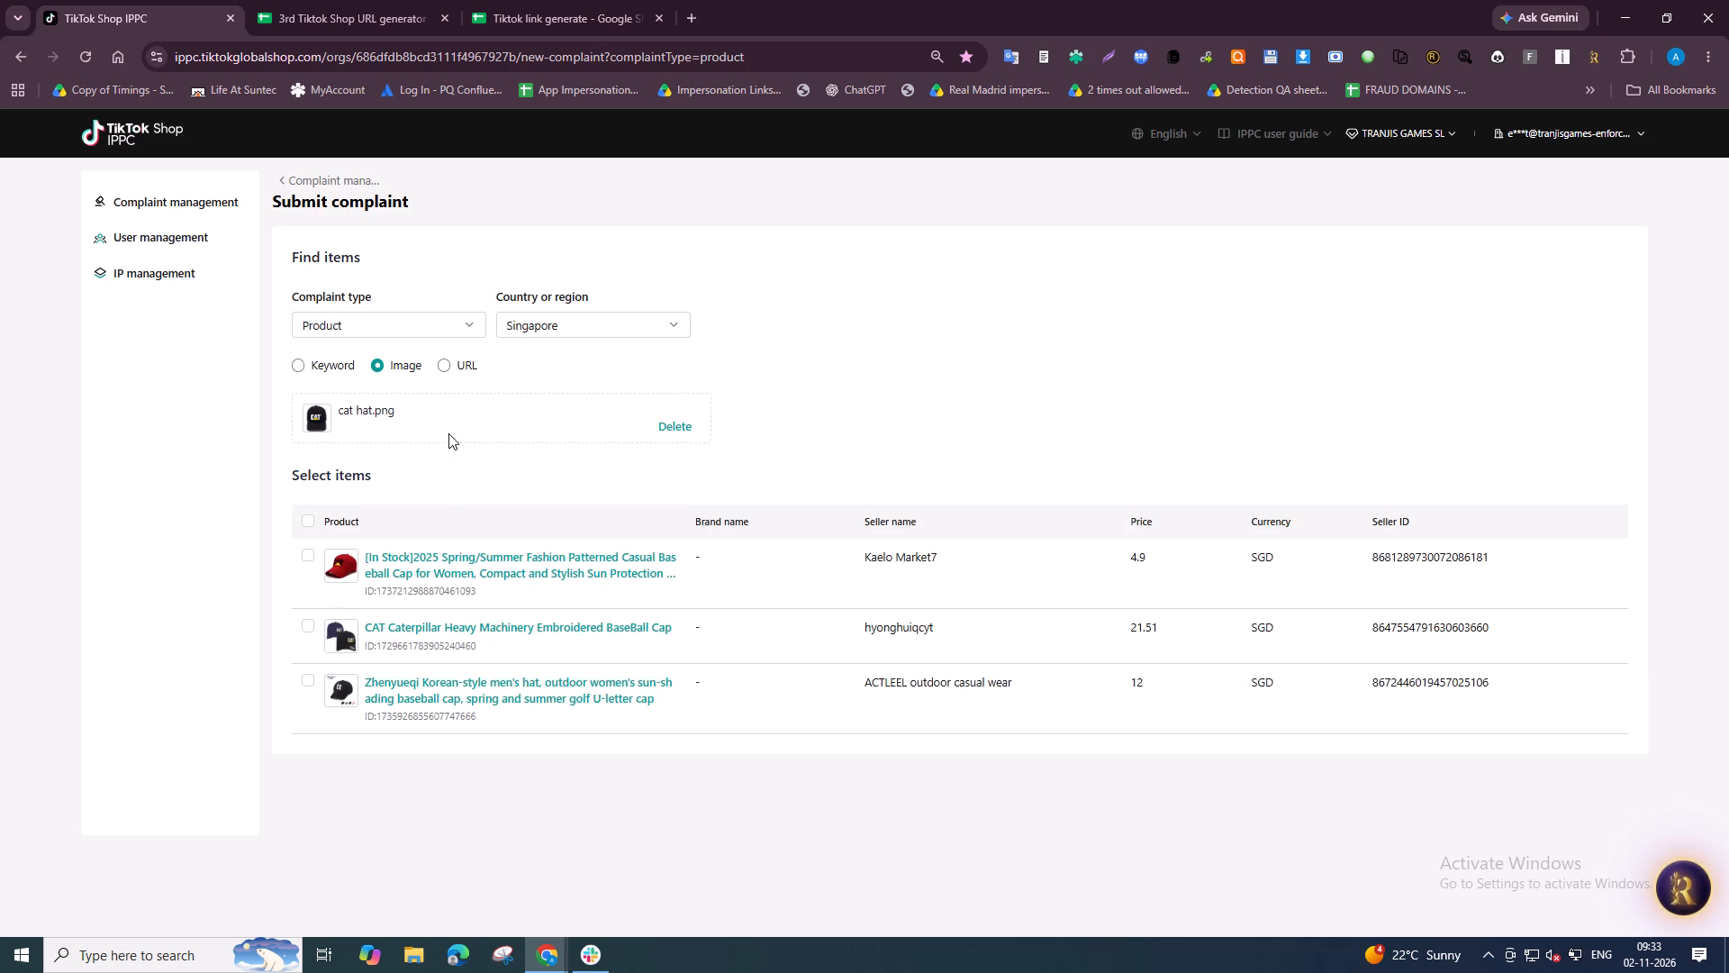
{"action": "left_click", "coordinate": [335, 699]}
{"action": "left_click", "coordinate": [345, 745]}
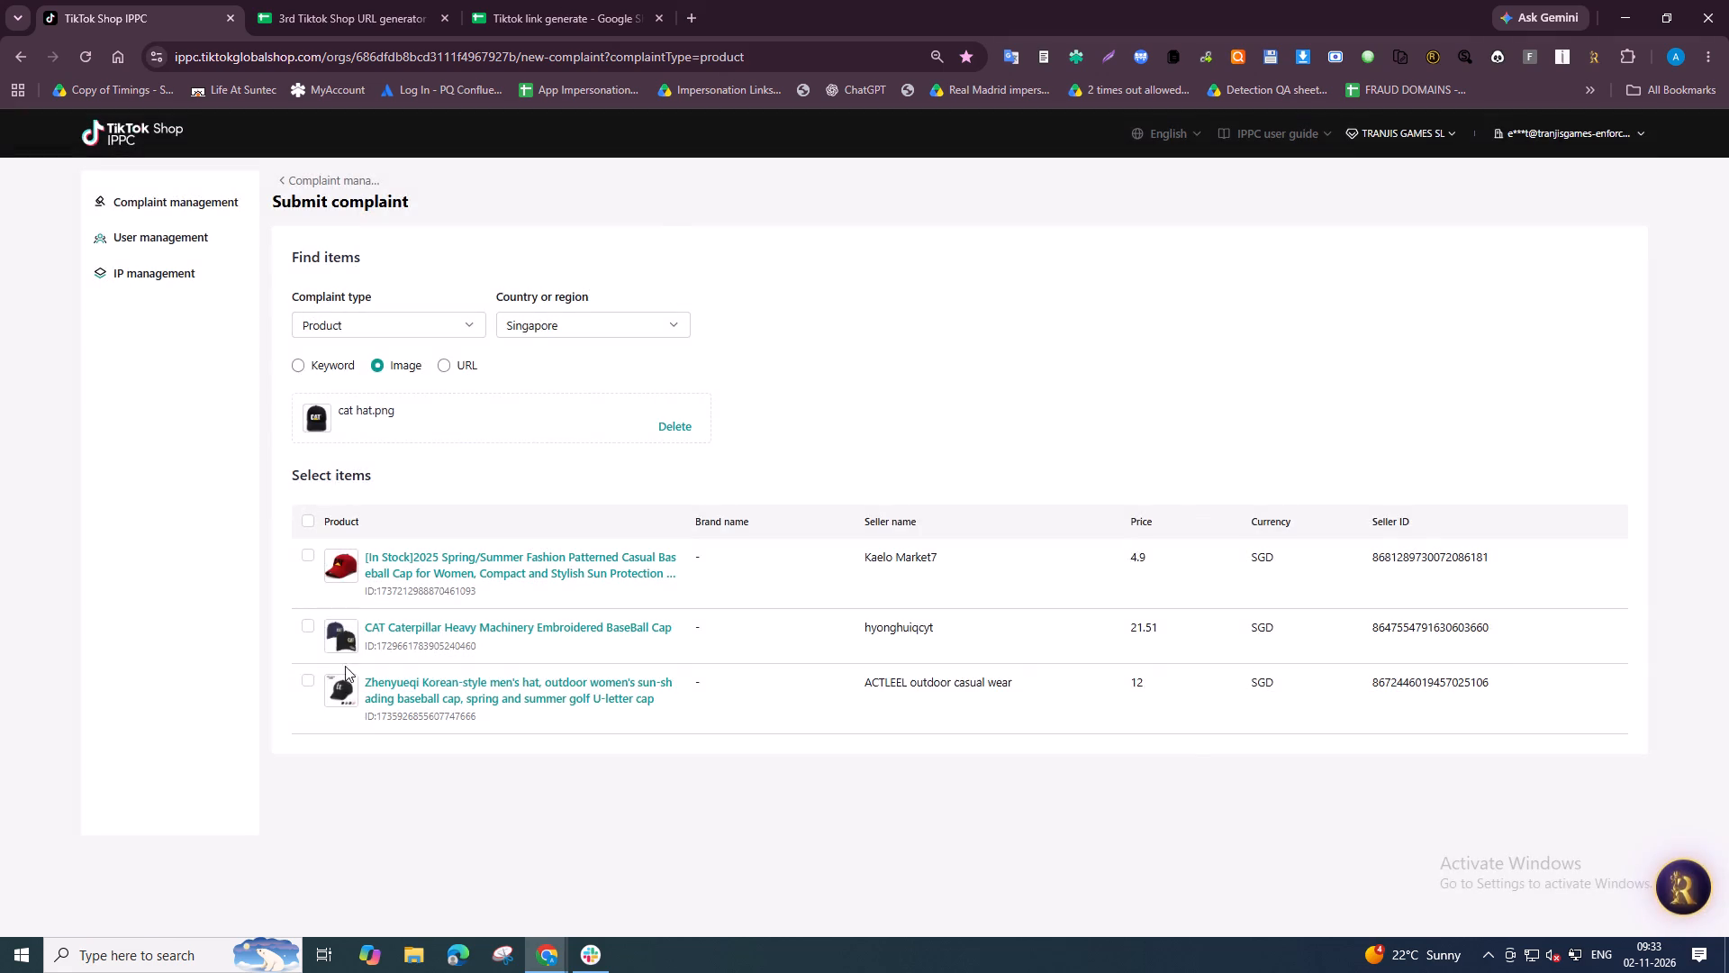
{"action": "left_click", "coordinate": [341, 643]}
{"action": "left_click", "coordinate": [341, 643]}
{"action": "left_click", "coordinate": [344, 576]}
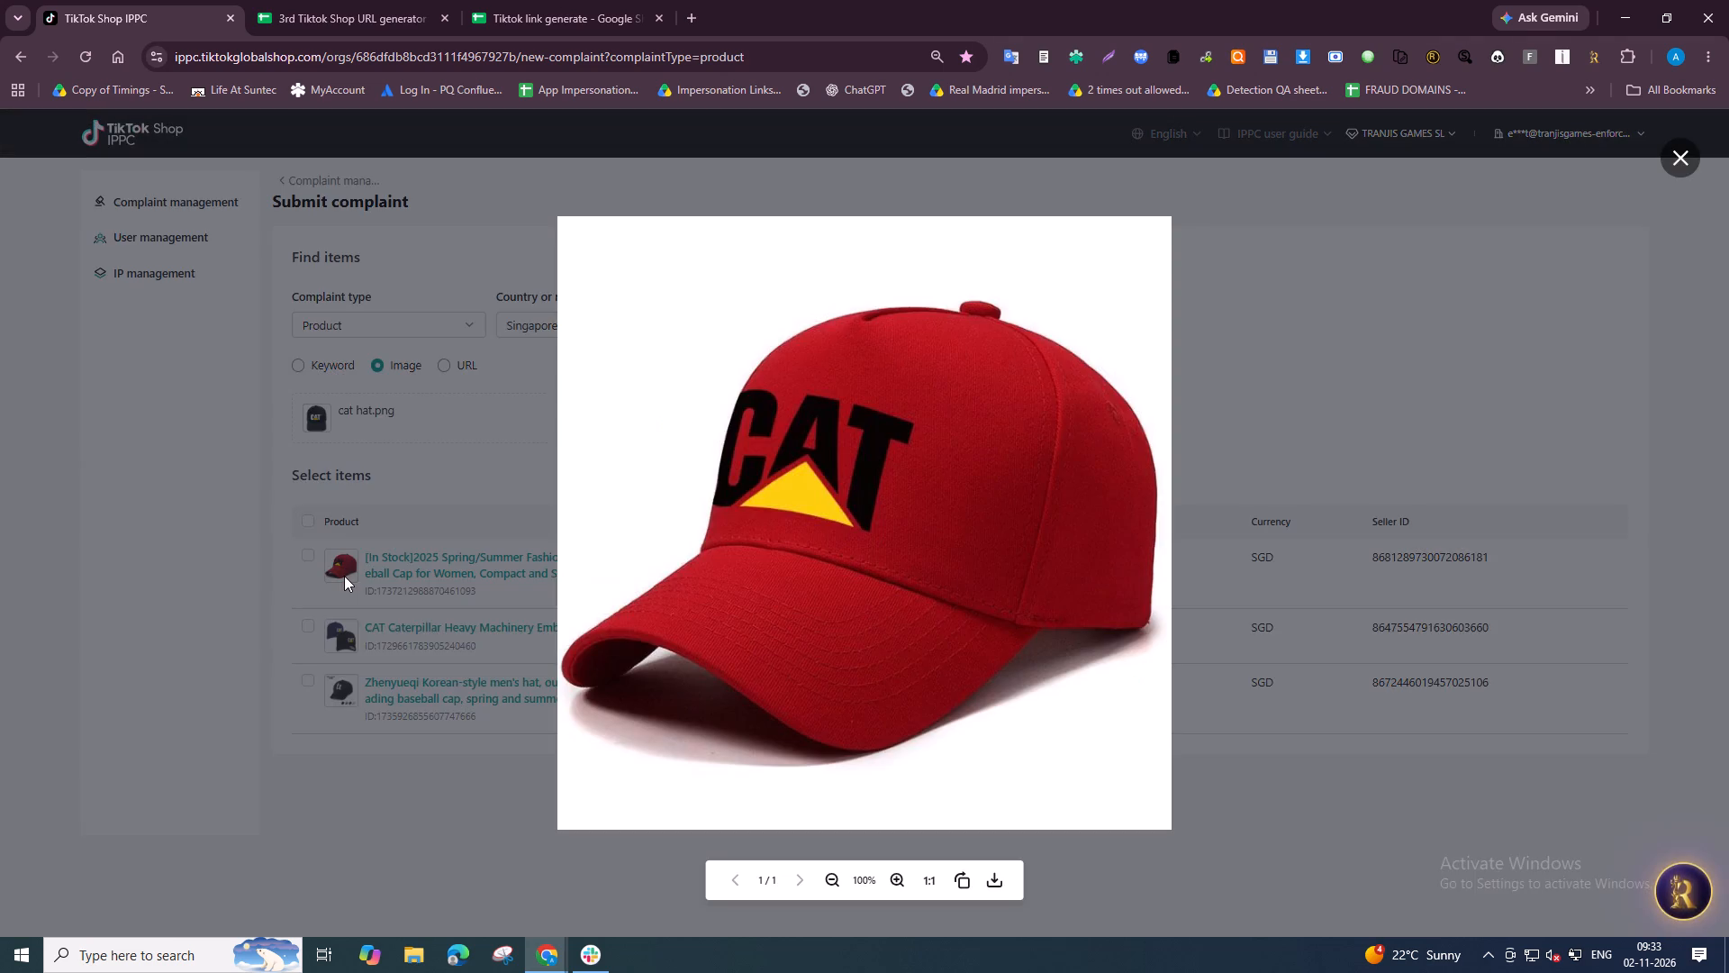
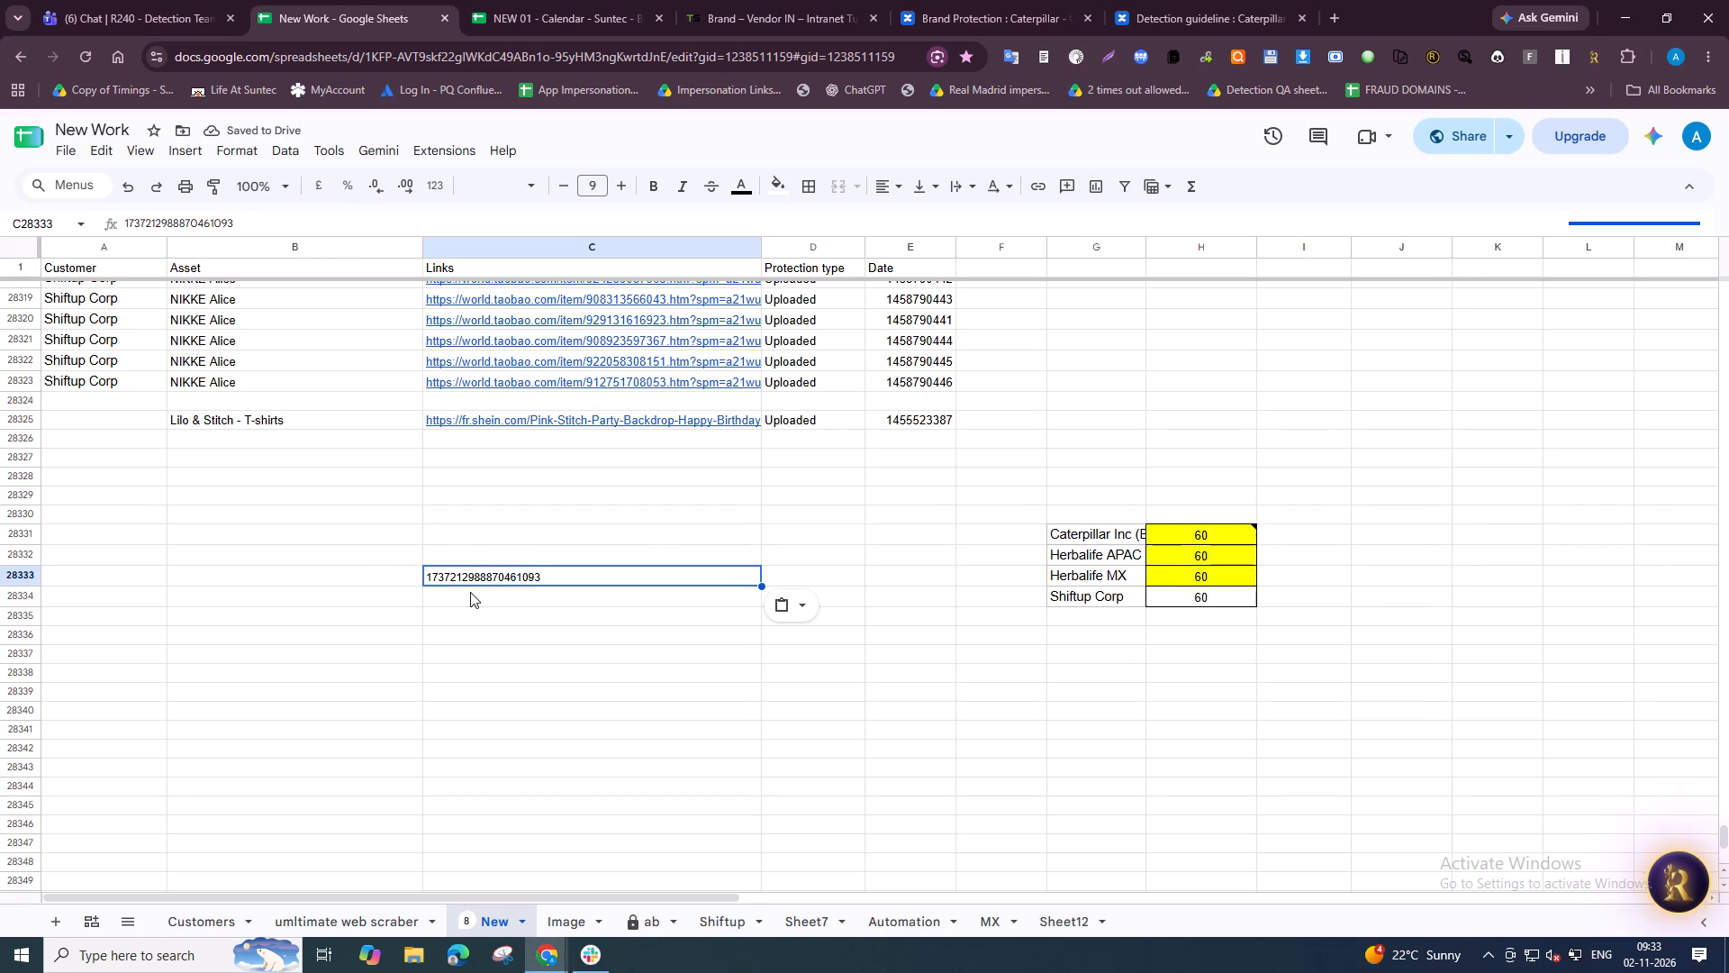
{"action": "left_click", "coordinate": [470, 592]}
{"action": "key", "text": "ctrl+v"}
{"action": "key", "text": "shift+Up"}
{"action": "key", "text": "ctrl+c"}
In the 3rd Tiktok Shop URL generator sheet, set row 7769's country of search to Singapore and paste the two product IDs from there down.
{"action": "key", "text": "alt+Tab"}
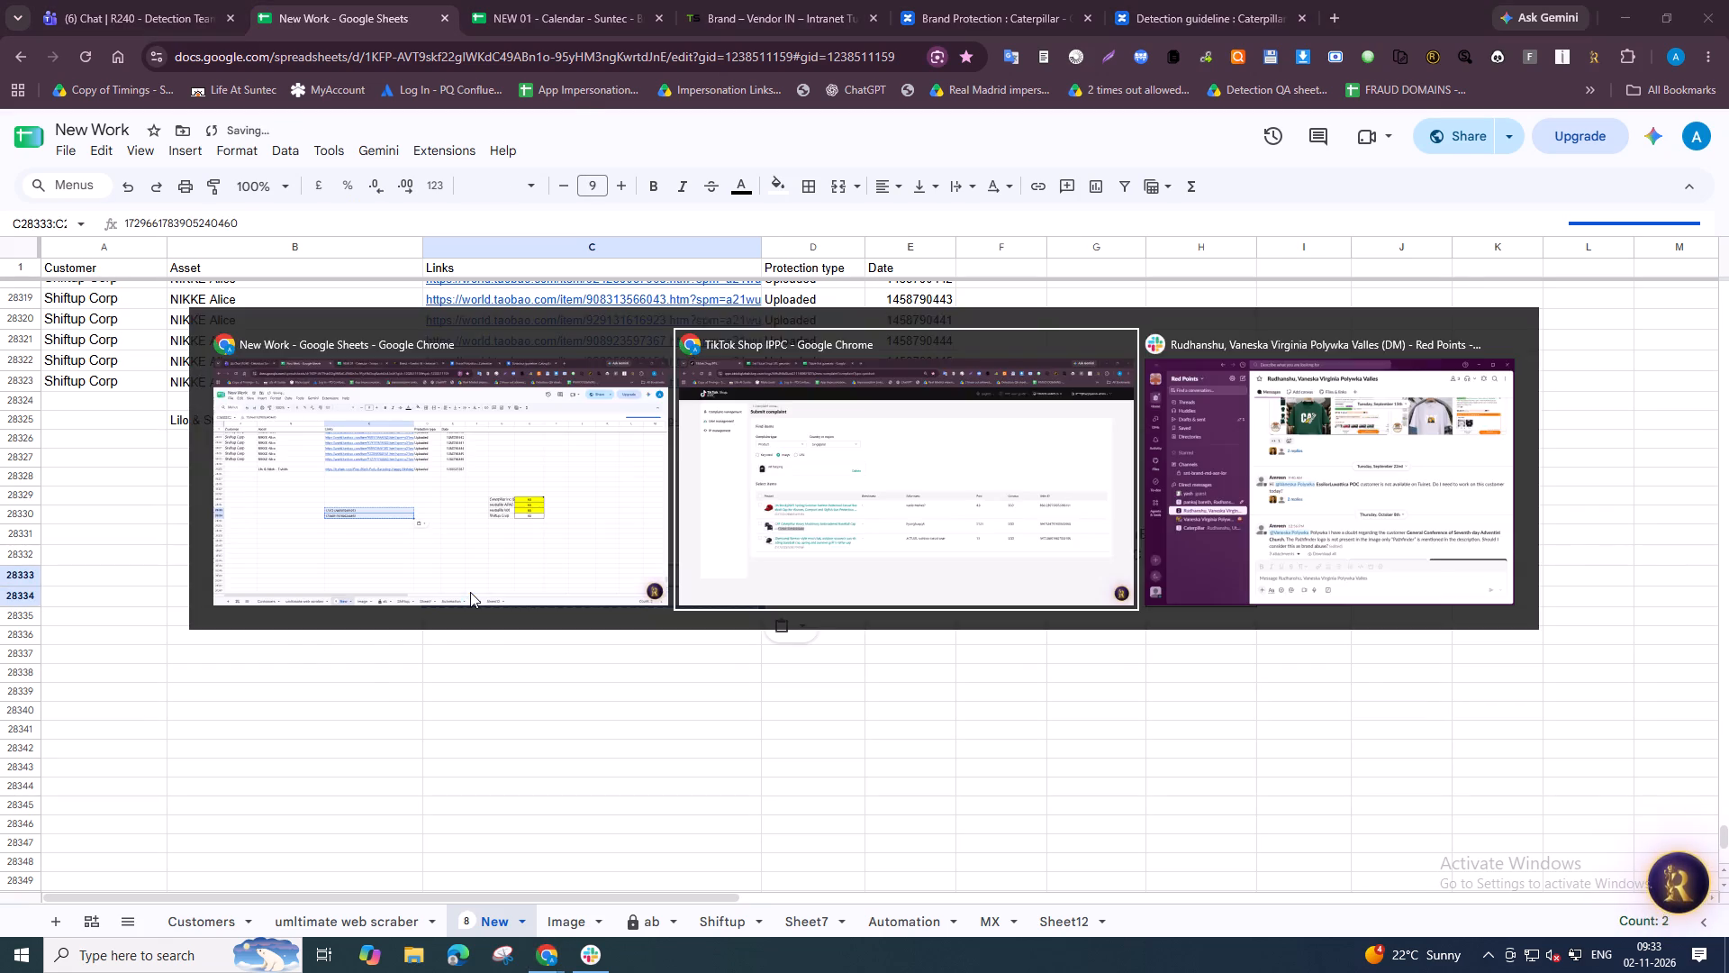
{"action": "left_click", "coordinate": [312, 0]}
{"action": "scroll", "coordinate": [595, 523], "scroll_direction": "down", "scroll_amount": 3}
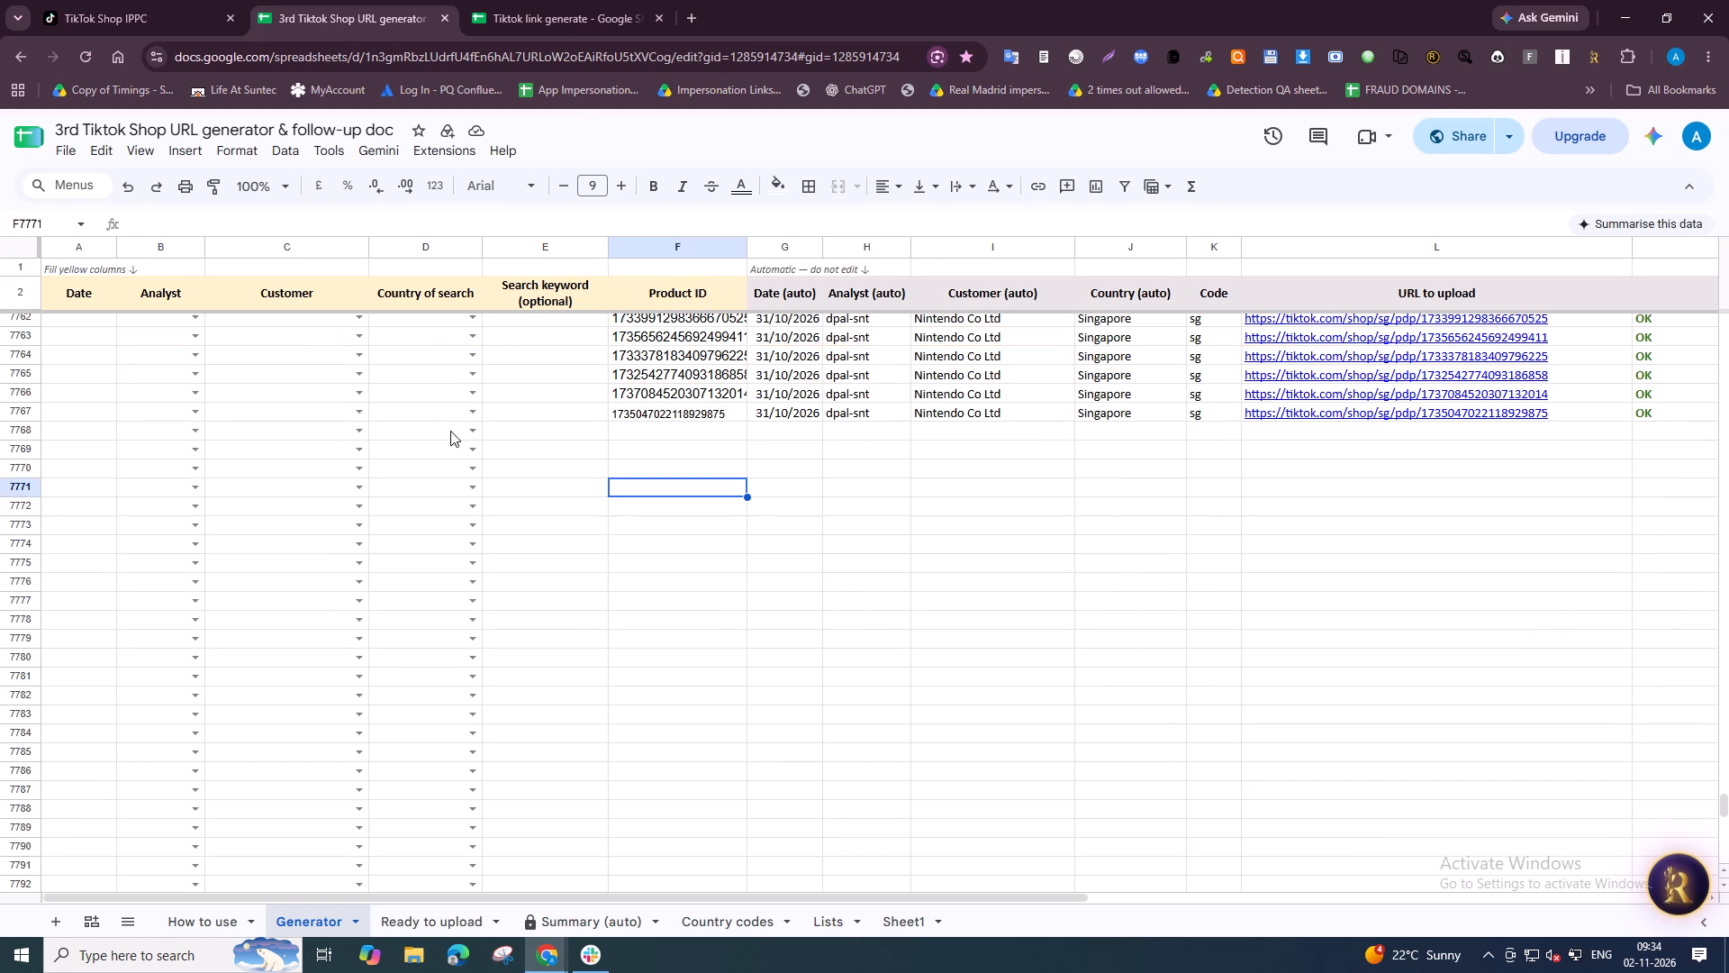
{"action": "left_click", "coordinate": [208, 0]}
{"action": "left_click", "coordinate": [276, 0]}
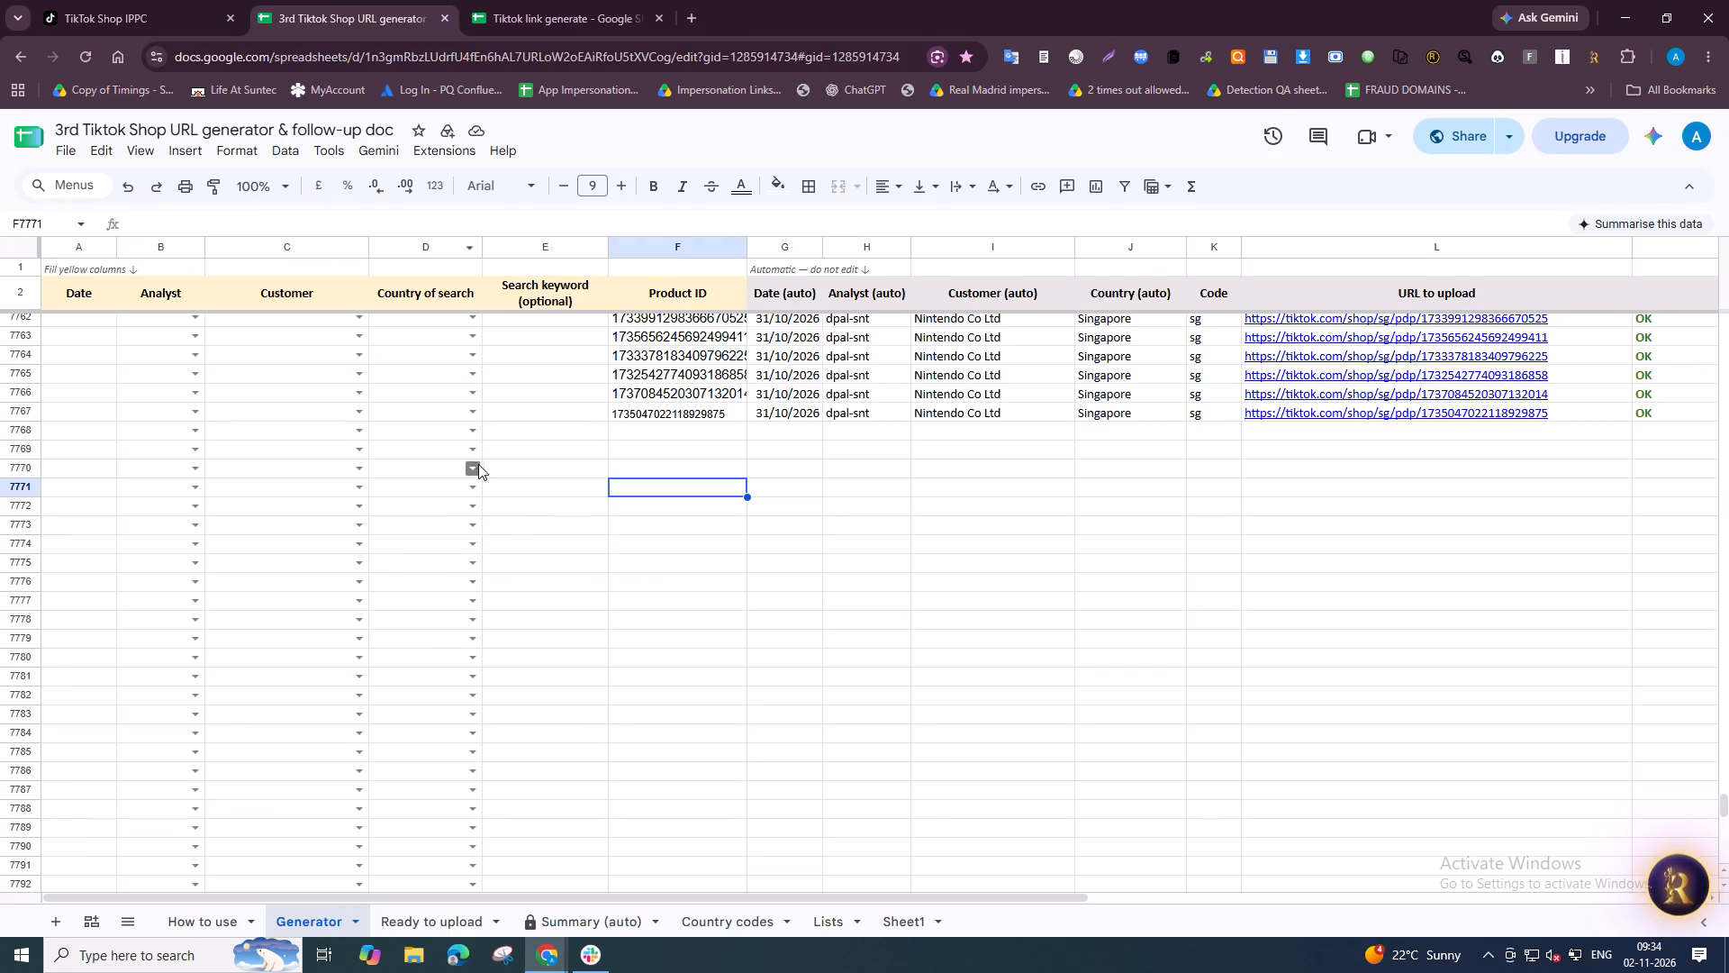
{"action": "left_click", "coordinate": [477, 452]}
{"action": "key", "text": "s"}
{"action": "left_click", "coordinate": [463, 501]}
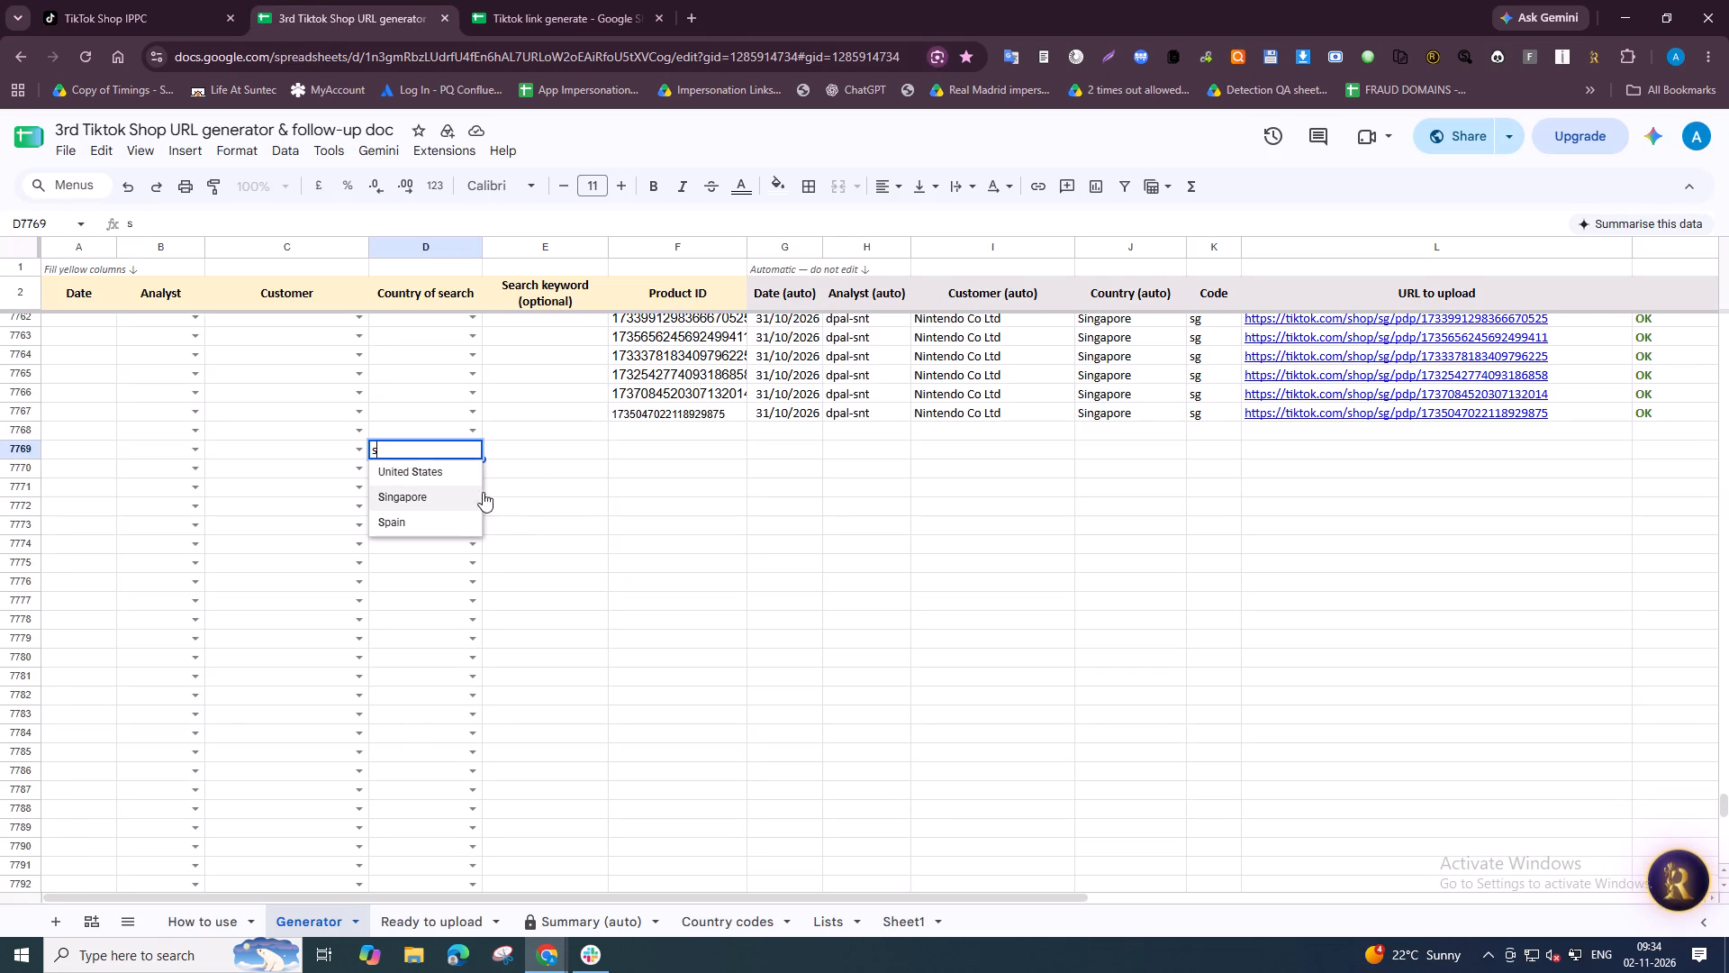
{"action": "left_click", "coordinate": [641, 452]}
{"action": "key", "text": "ctrl+shift+v"}
{"action": "left_click", "coordinate": [841, 462]}
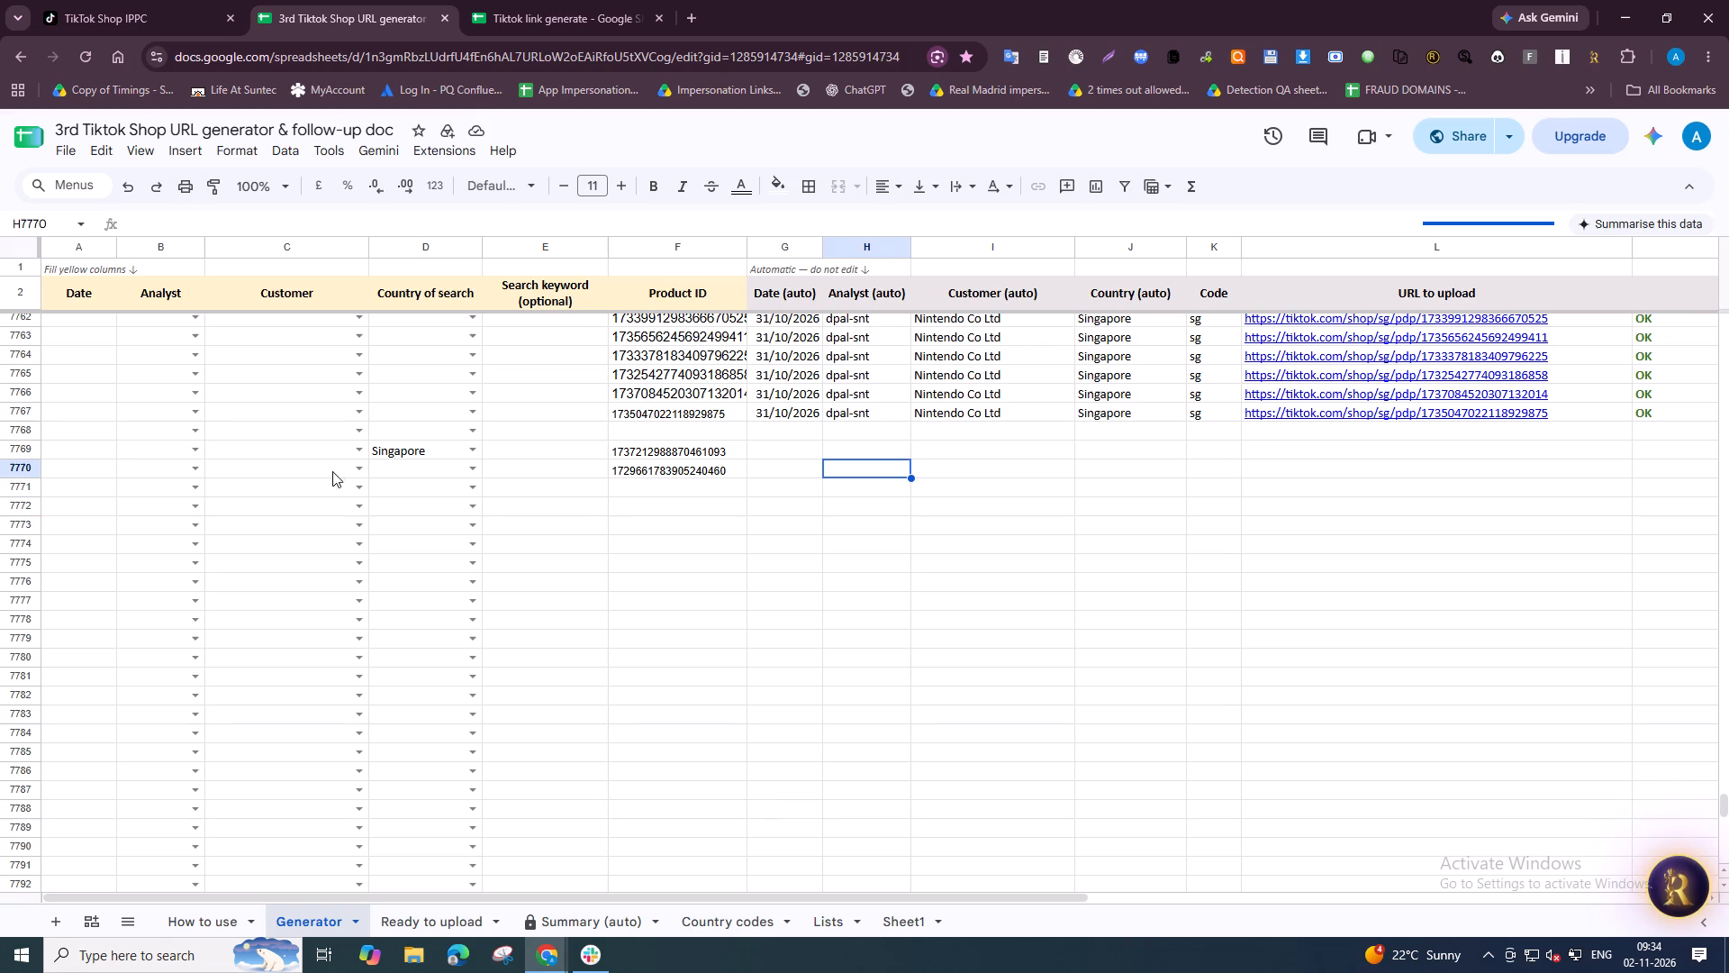
{"action": "left_click", "coordinate": [365, 446]}
{"action": "key", "text": "c"}
{"action": "key", "text": "a"}
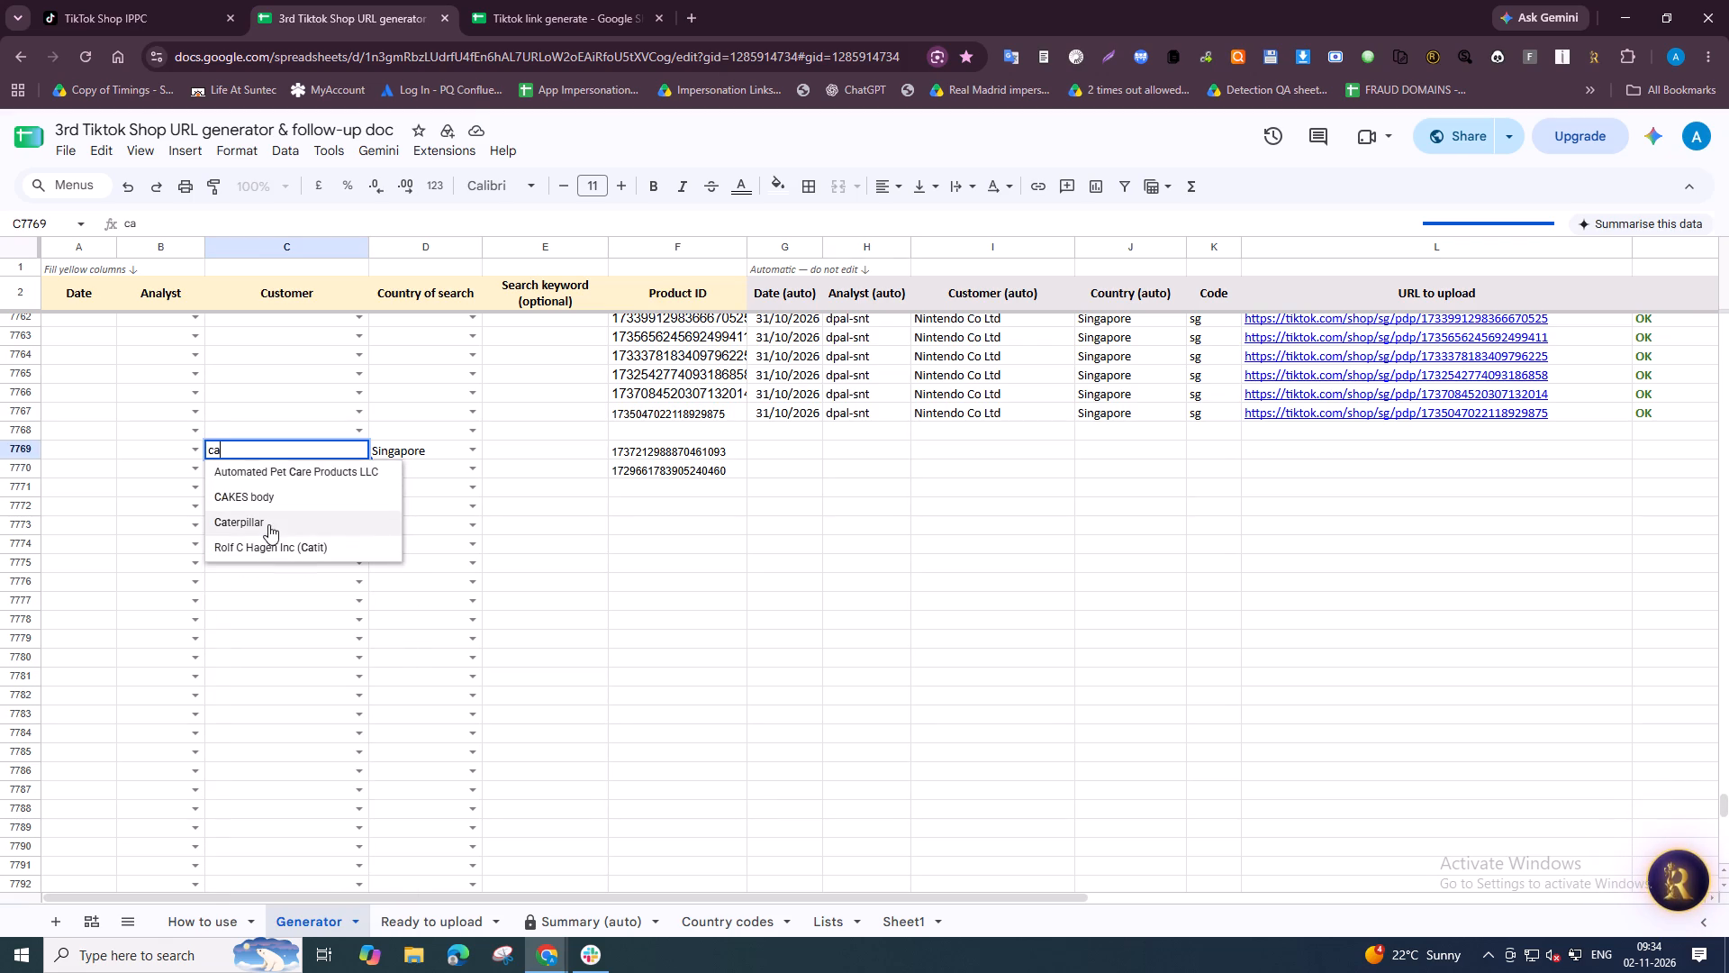
{"action": "left_click", "coordinate": [268, 523]}
{"action": "left_click", "coordinate": [196, 449]}
{"action": "left_click", "coordinate": [189, 478]}
{"action": "left_click", "coordinate": [98, 452]}
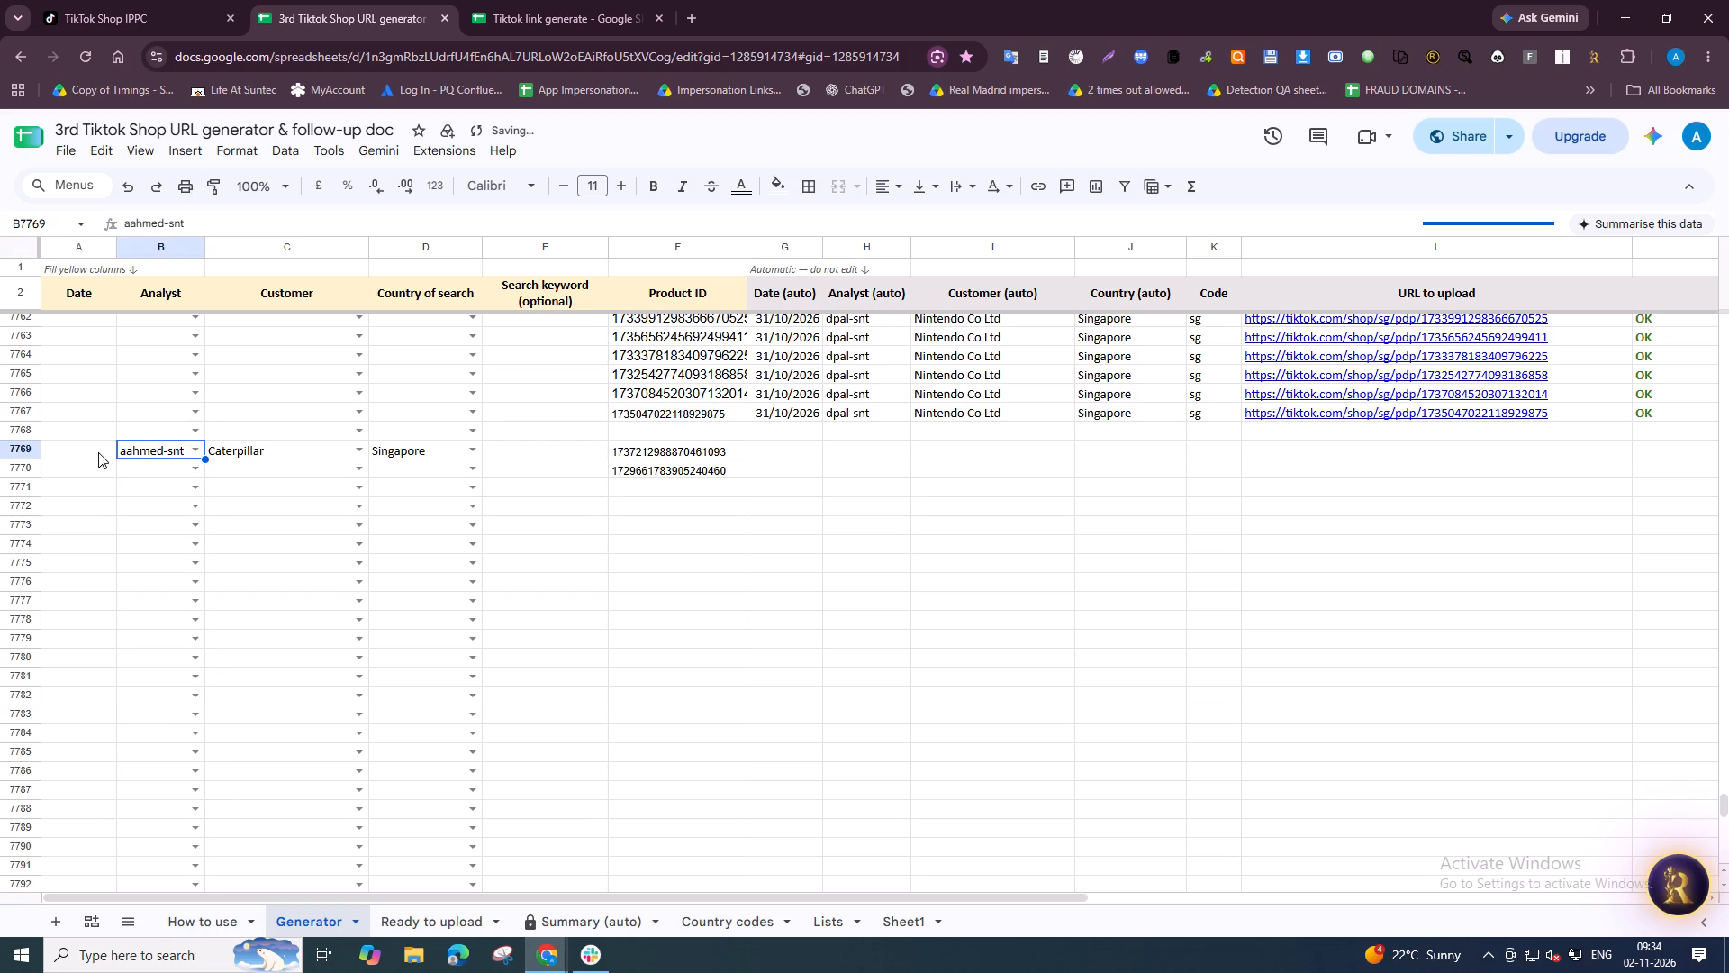
{"action": "key", "text": "ctrl+semicolon"}
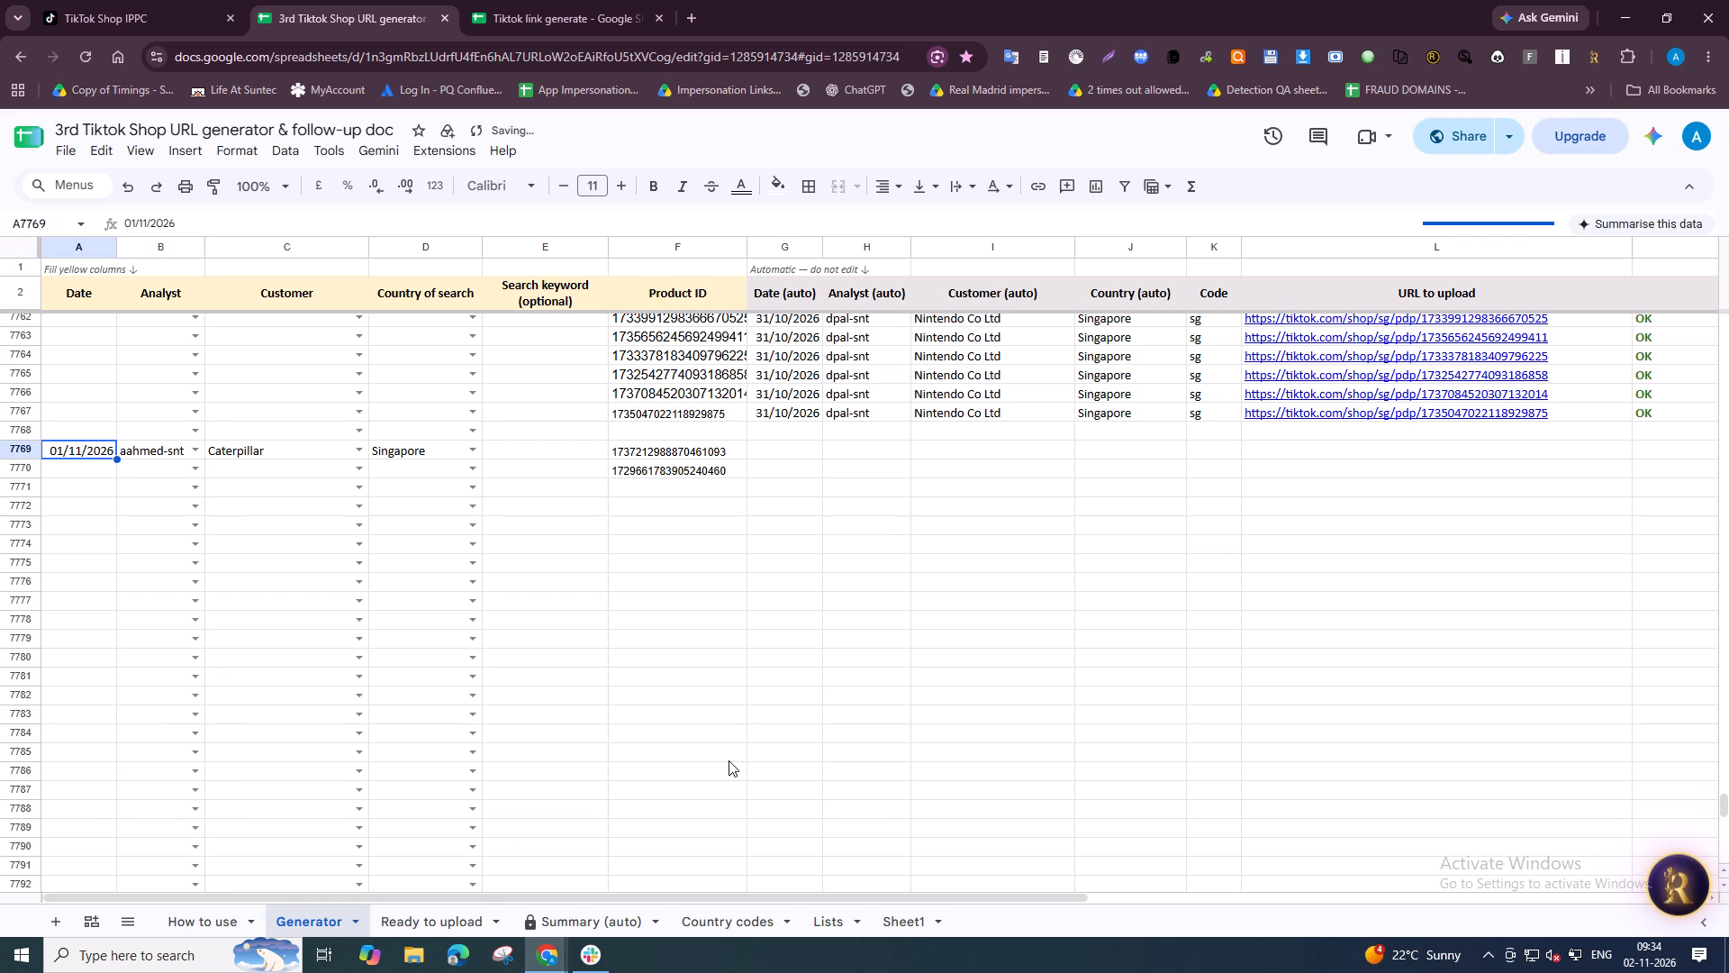
Launch the Kuro app.
{"action": "left_click", "coordinate": [169, 961]}
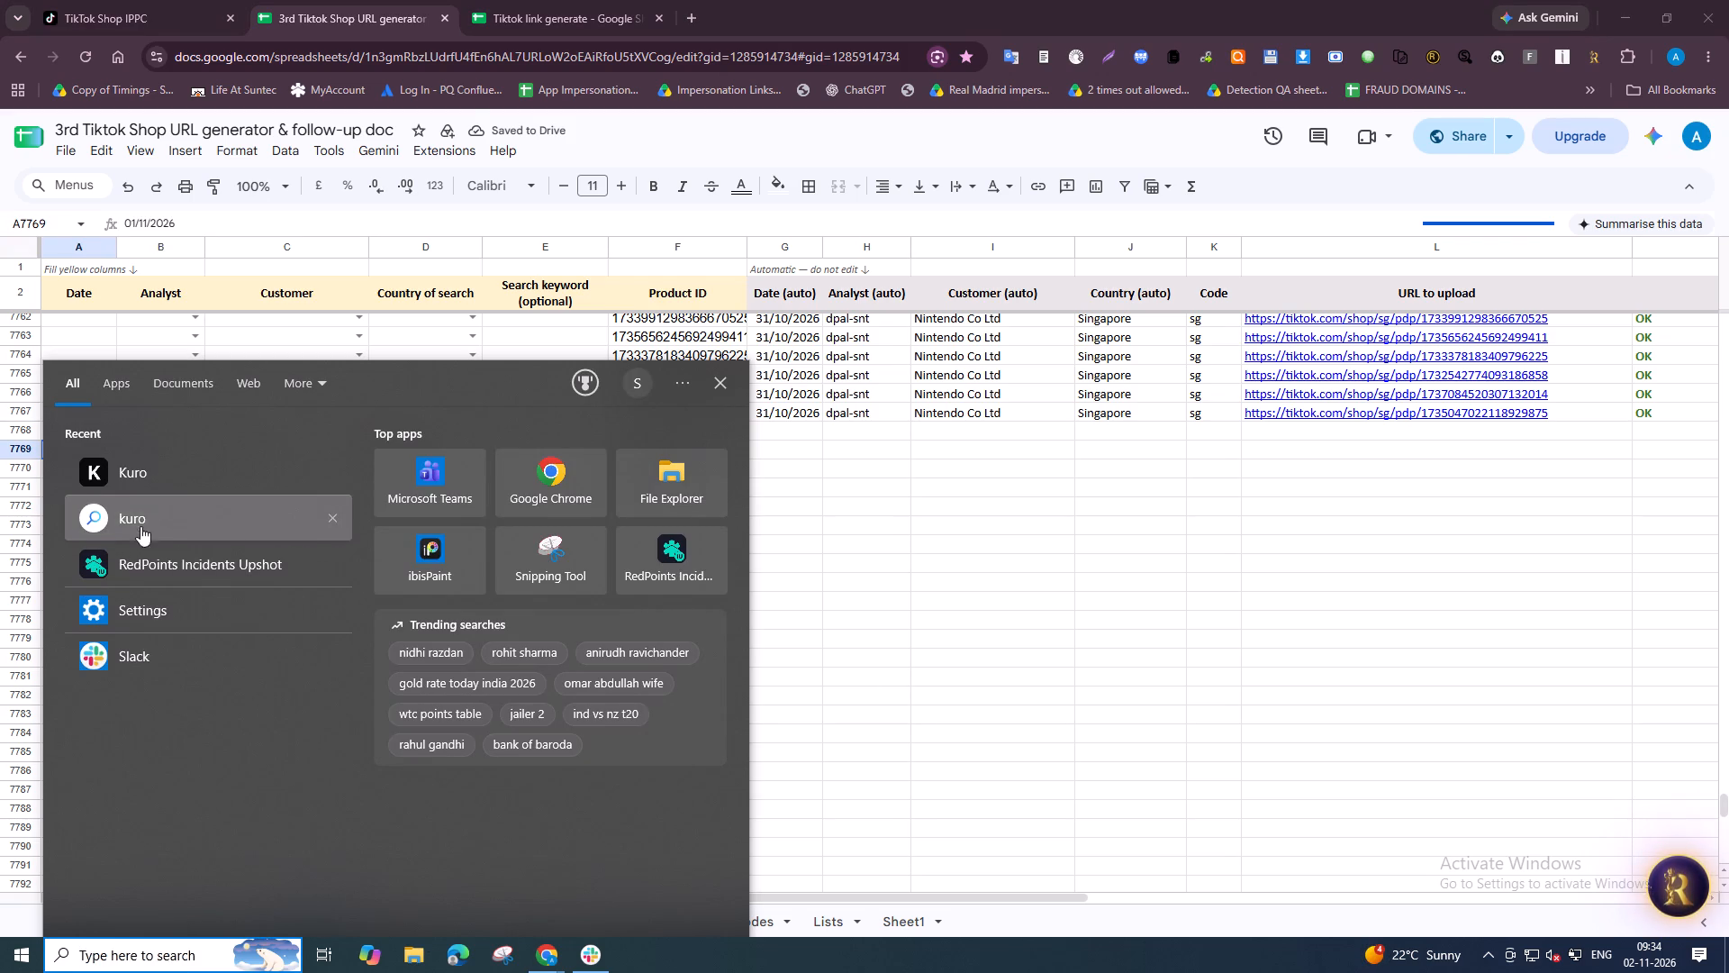
{"action": "left_click", "coordinate": [177, 467]}
{"action": "left_click", "coordinate": [1198, 565]}
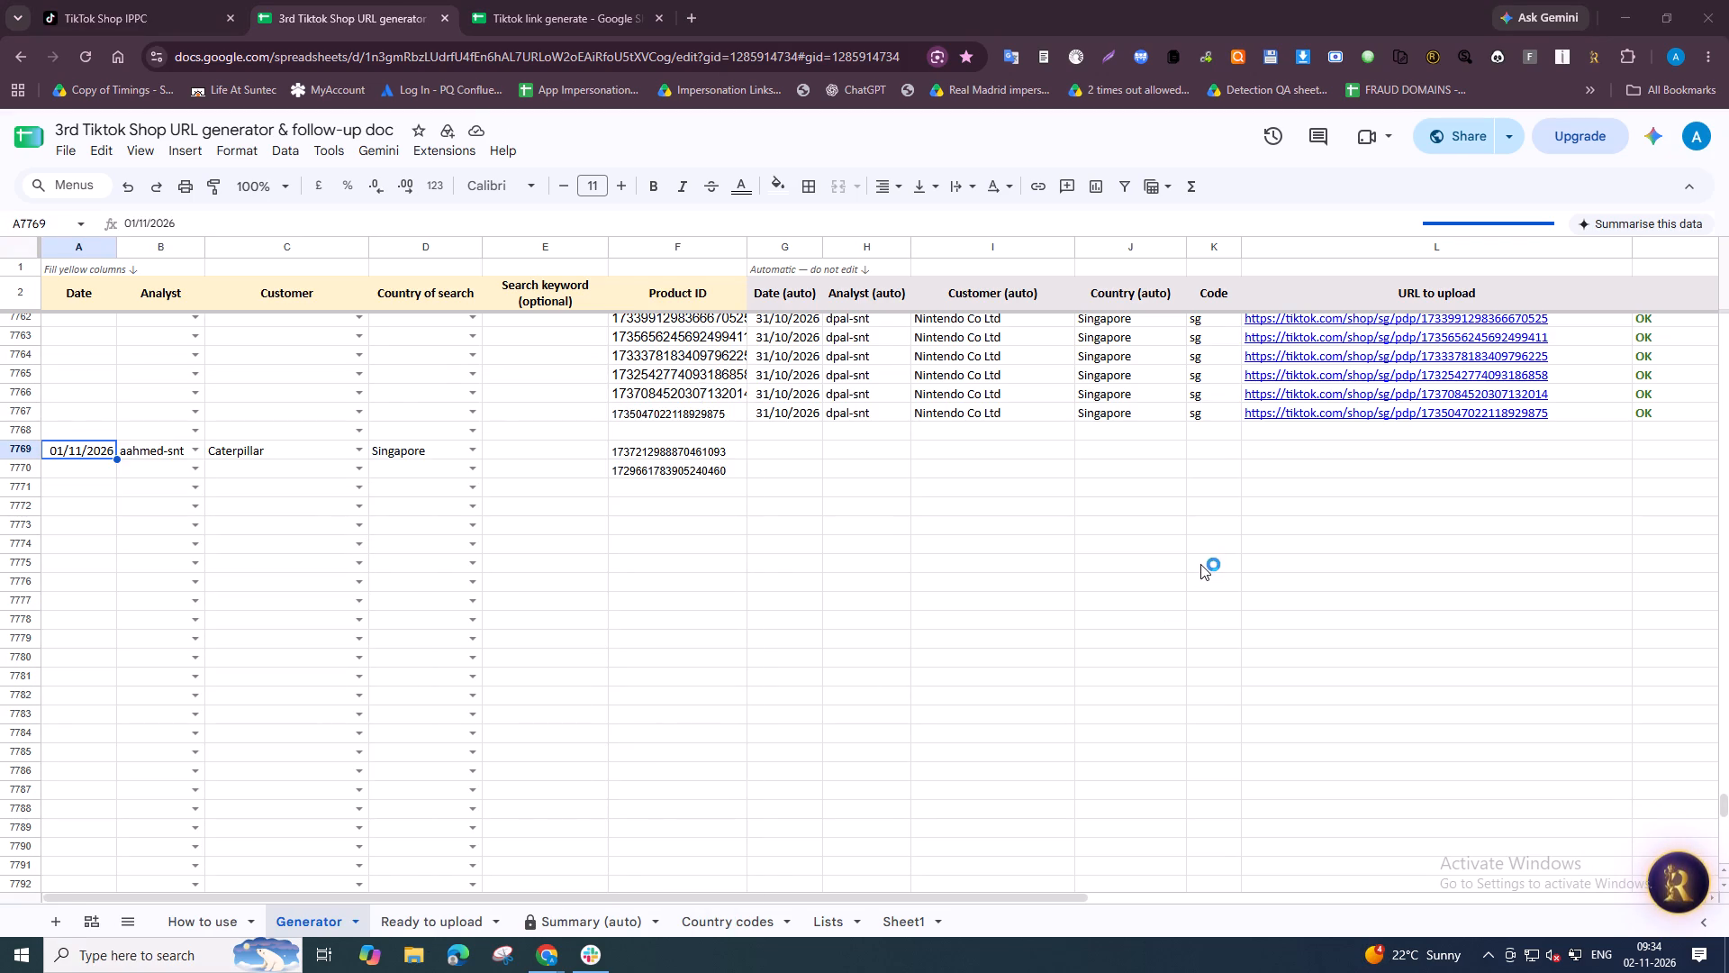
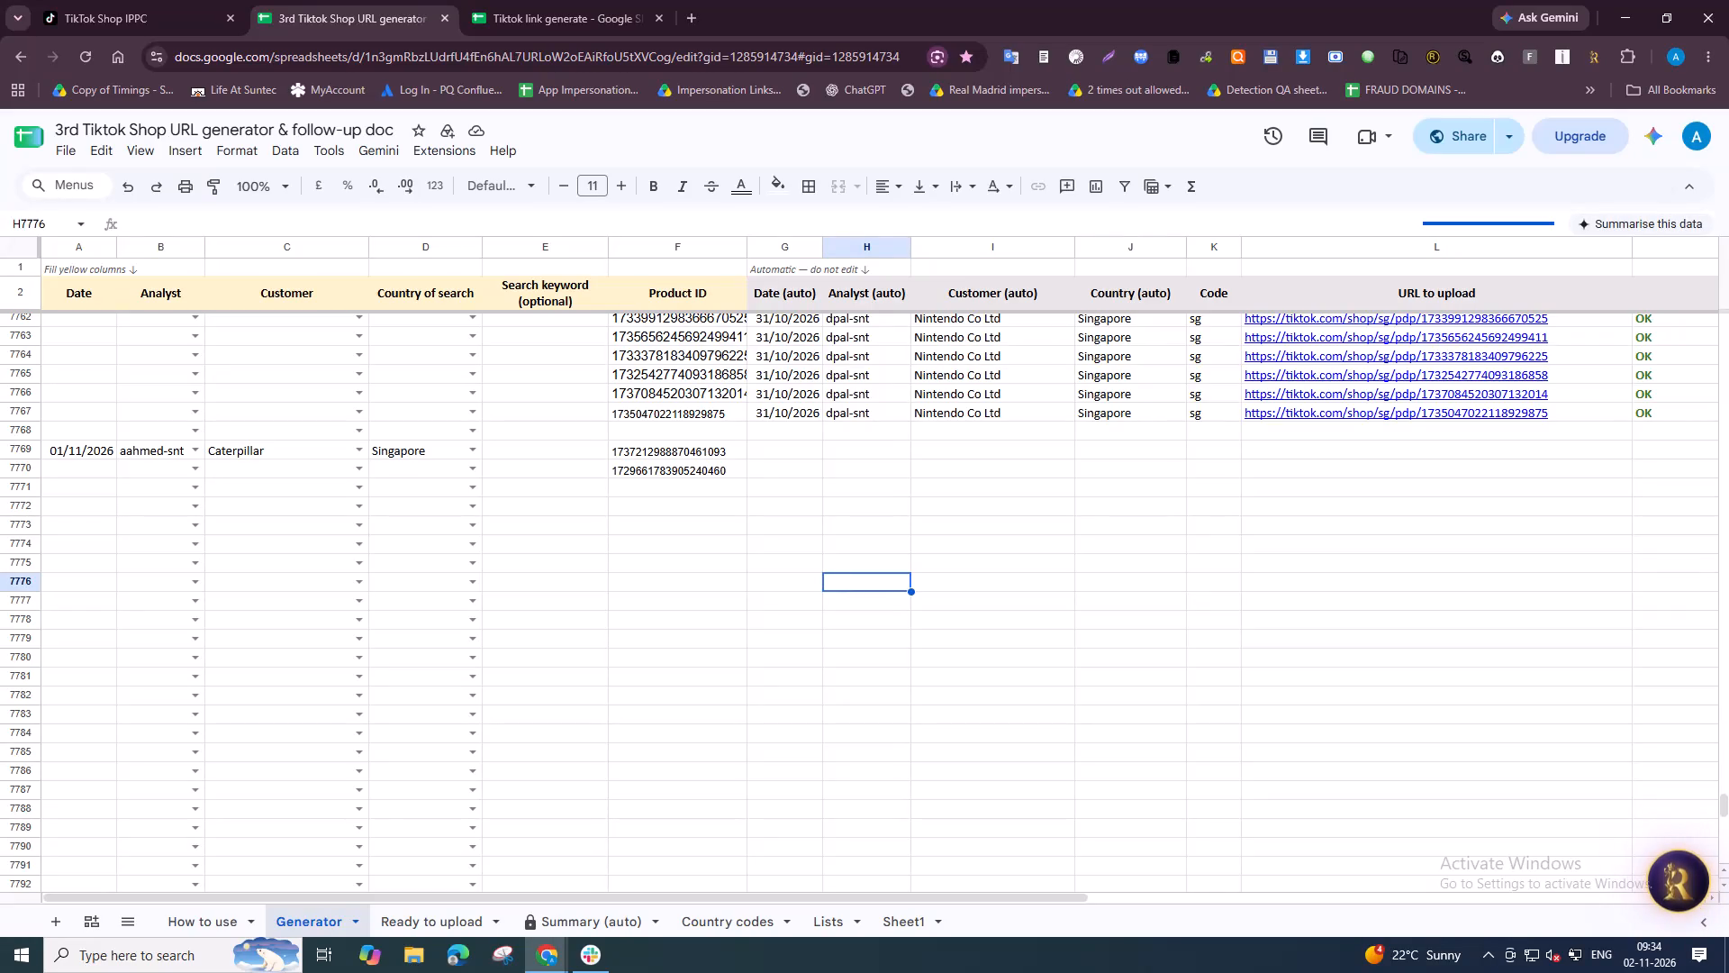
Launch the Kuro app again and return to the Generator sheet.
{"action": "left_click", "coordinate": [148, 968]}
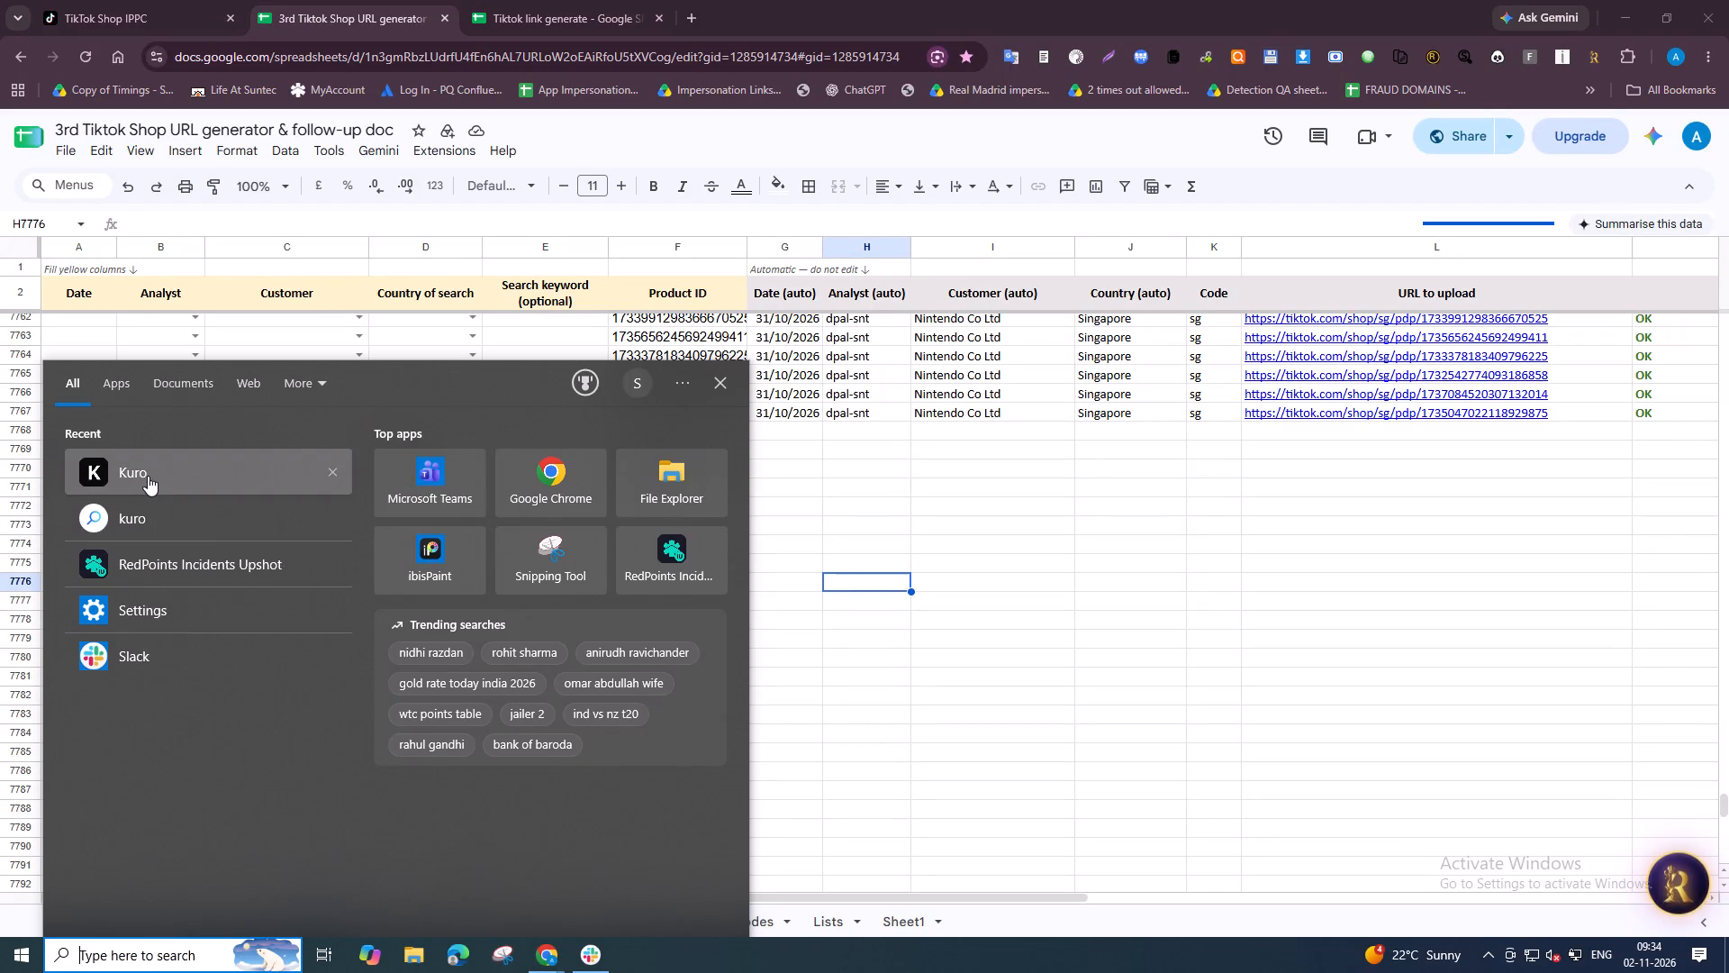
{"action": "left_click", "coordinate": [148, 476]}
{"action": "left_click", "coordinate": [1269, 586]}
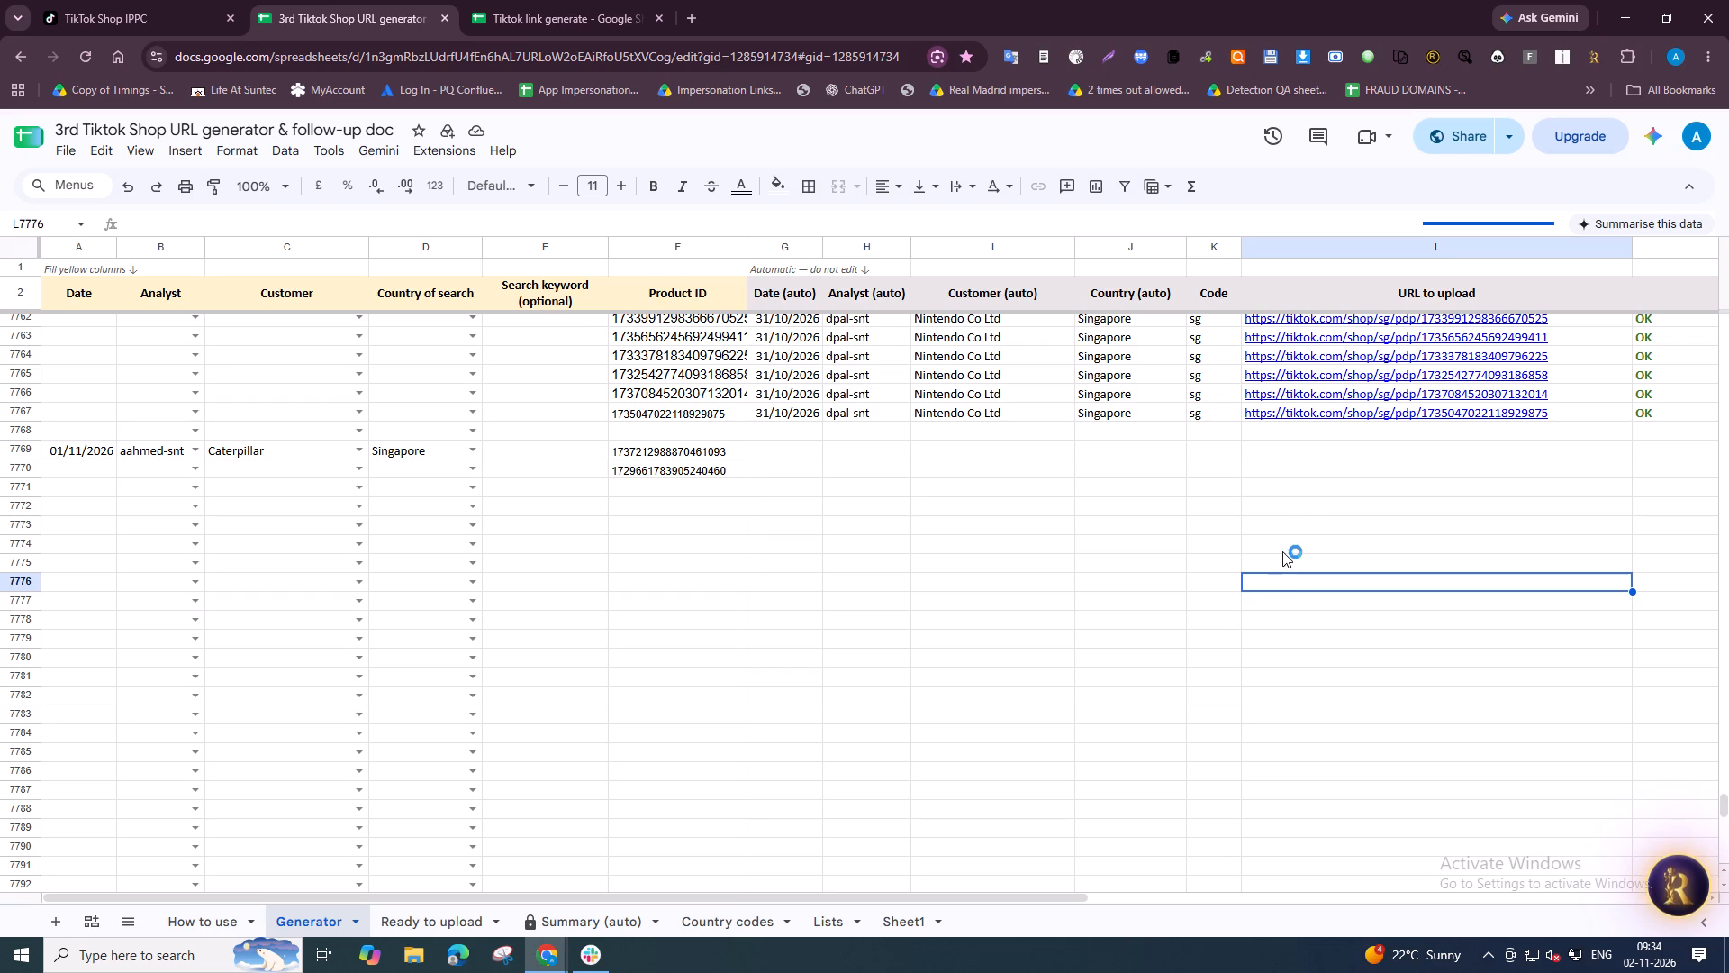
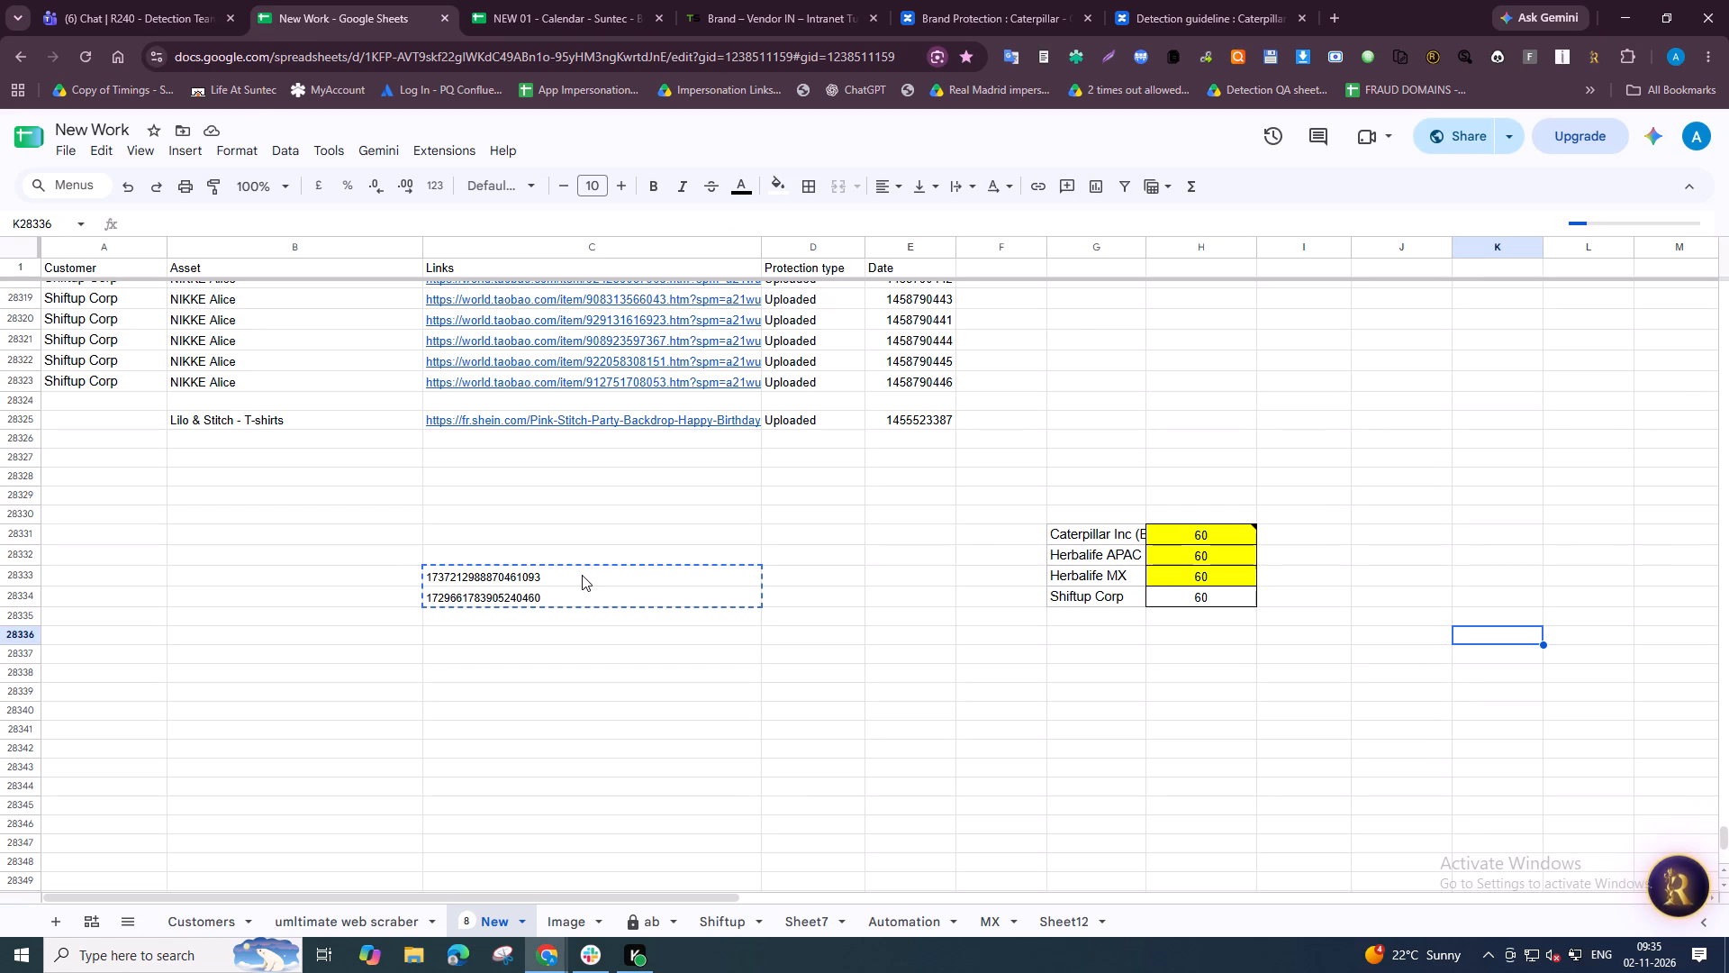
{"action": "key", "text": "alt+Tab"}
{"action": "key", "text": "alt+Tab"}
{"action": "left_click", "coordinate": [113, 0]}
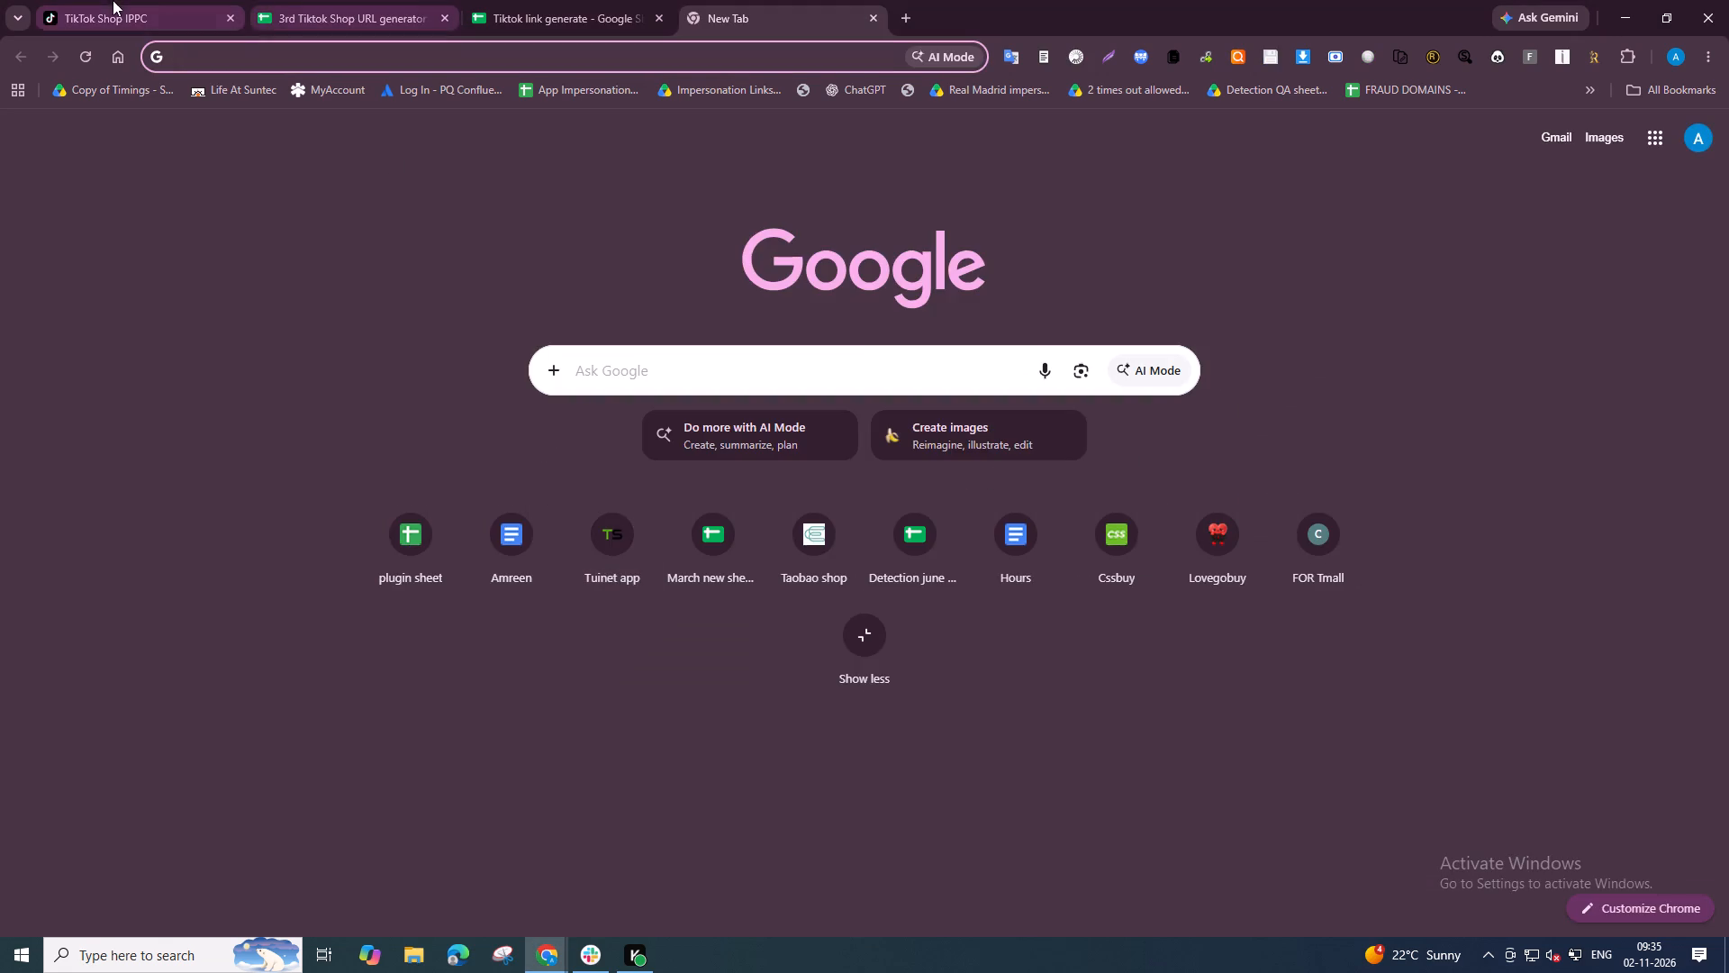
{"action": "left_click", "coordinate": [385, 0]}
{"action": "left_click", "coordinate": [1229, 445]}
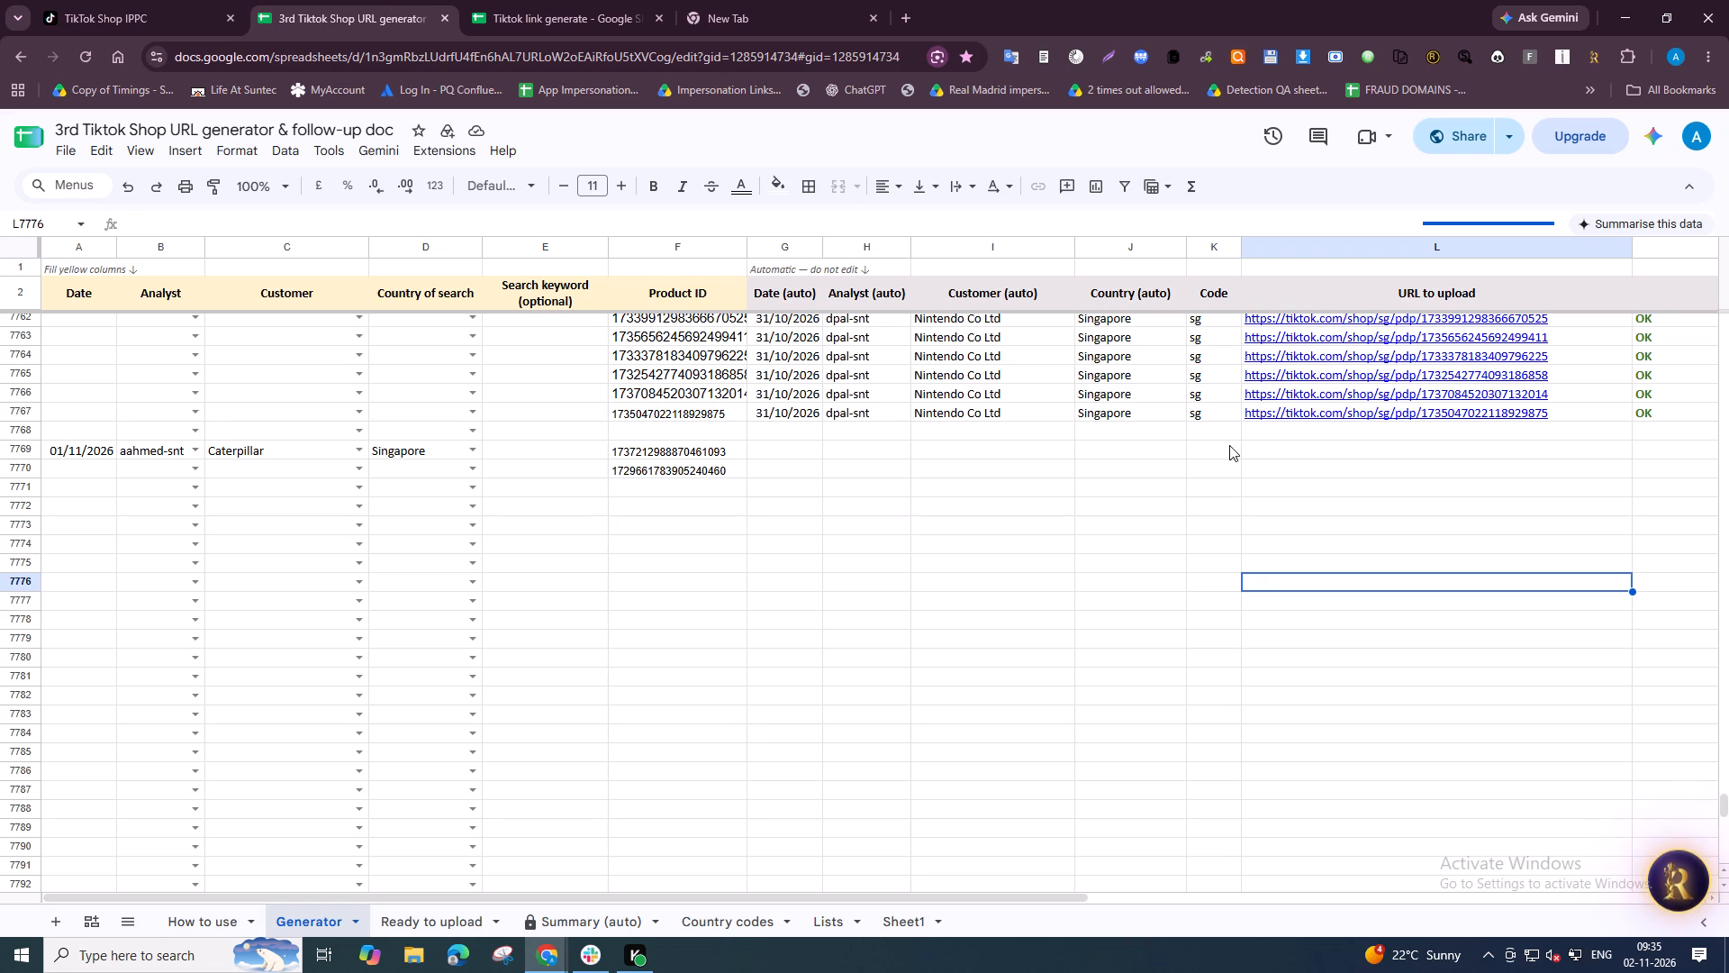
{"action": "left_click", "coordinate": [476, 466]}
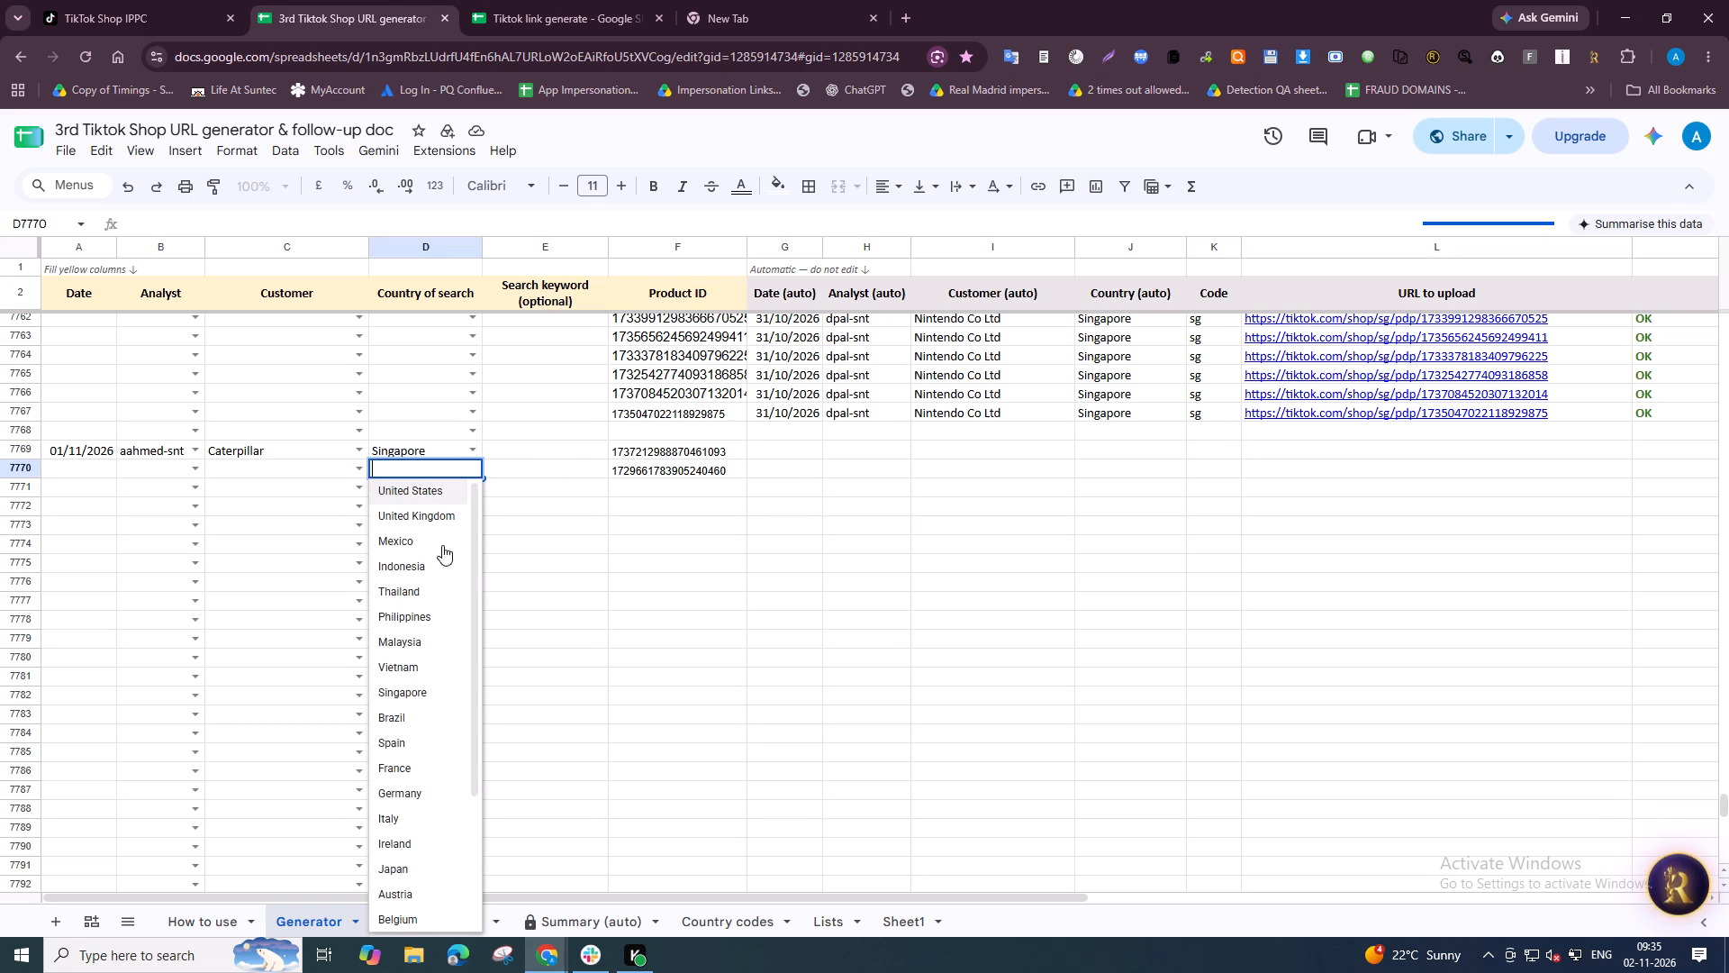
{"action": "key", "text": "s"}
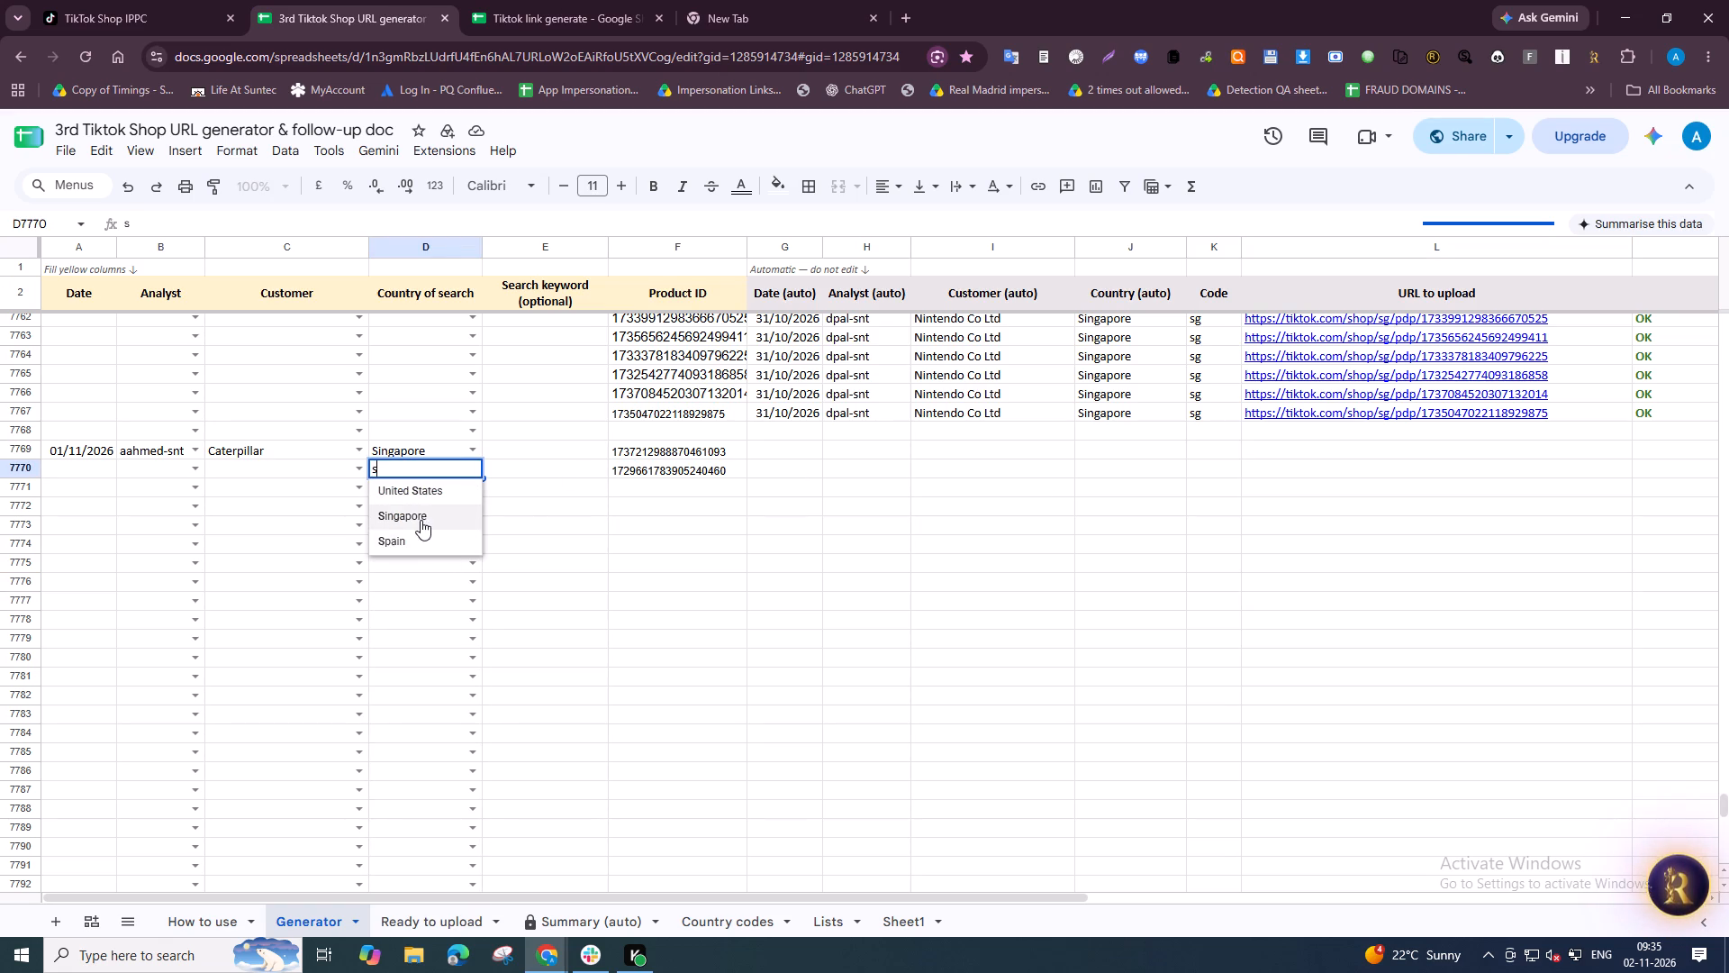
{"action": "left_click", "coordinate": [422, 517]}
{"action": "left_click", "coordinate": [938, 496]}
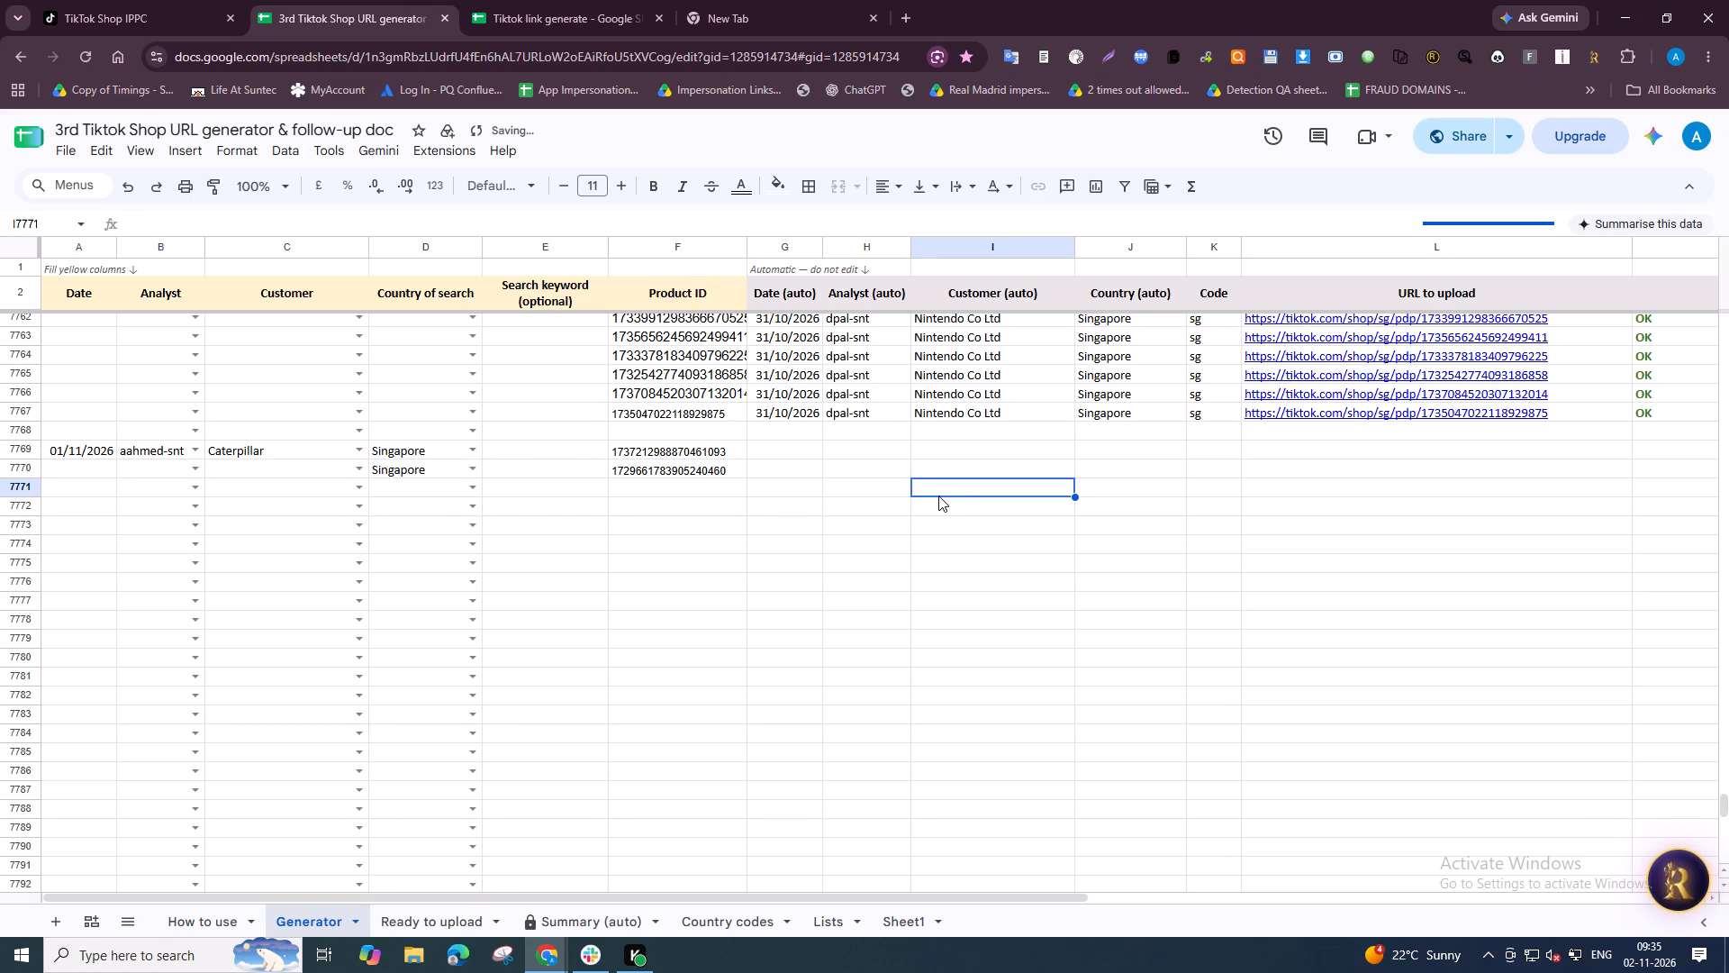
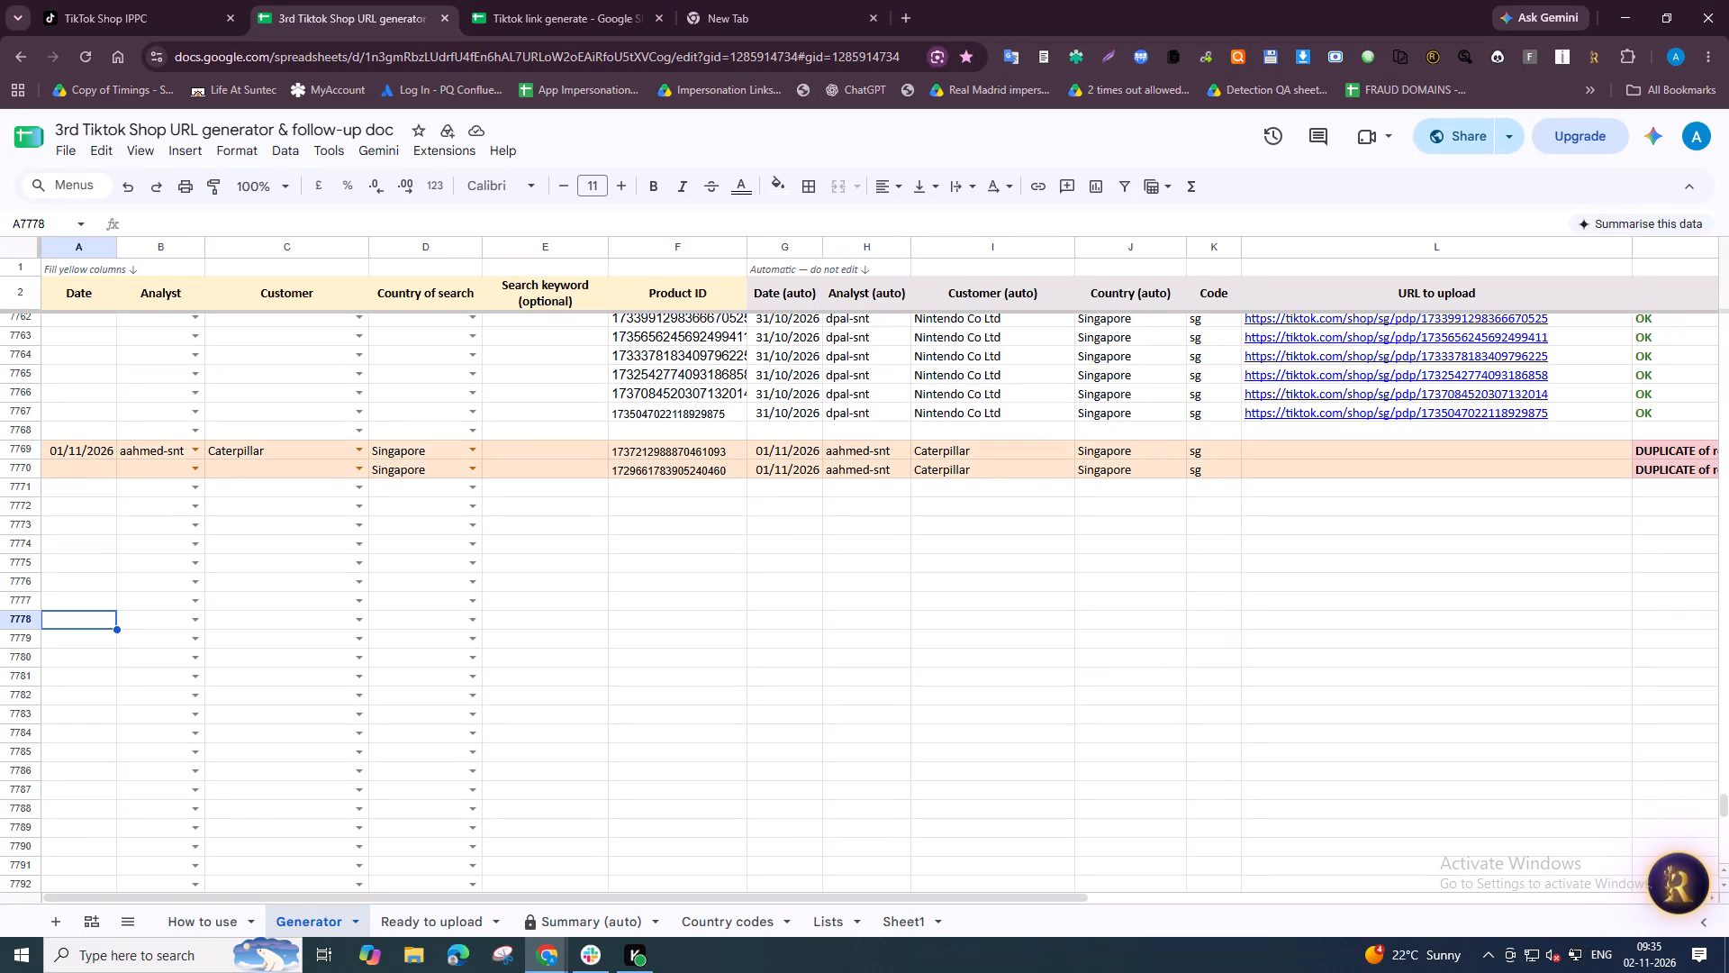
In TikTok Shop IPPC, search Singapore products by image using cat shirt 3 and preview the photos of the returned listings.
{"action": "left_click", "coordinate": [1146, 616]}
{"action": "left_click_drag", "start_coordinate": [10, 0], "coordinate": [18, 0]}
{"action": "left_click", "coordinate": [113, 0]}
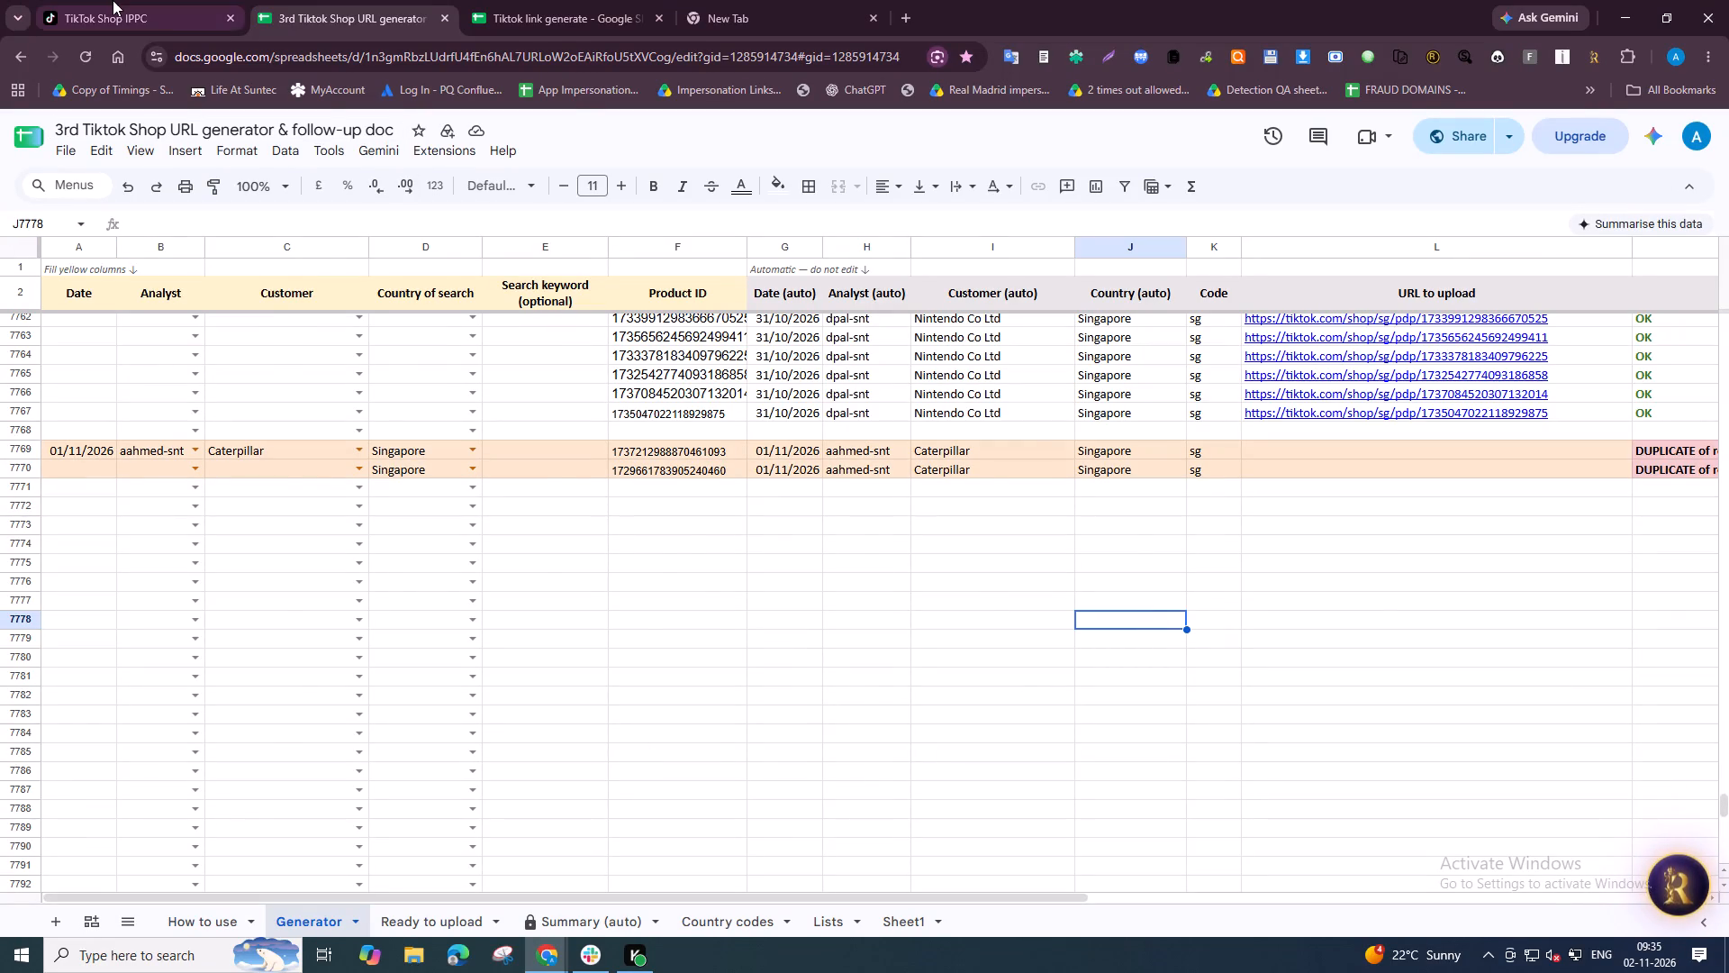
{"action": "left_click", "coordinate": [669, 432]}
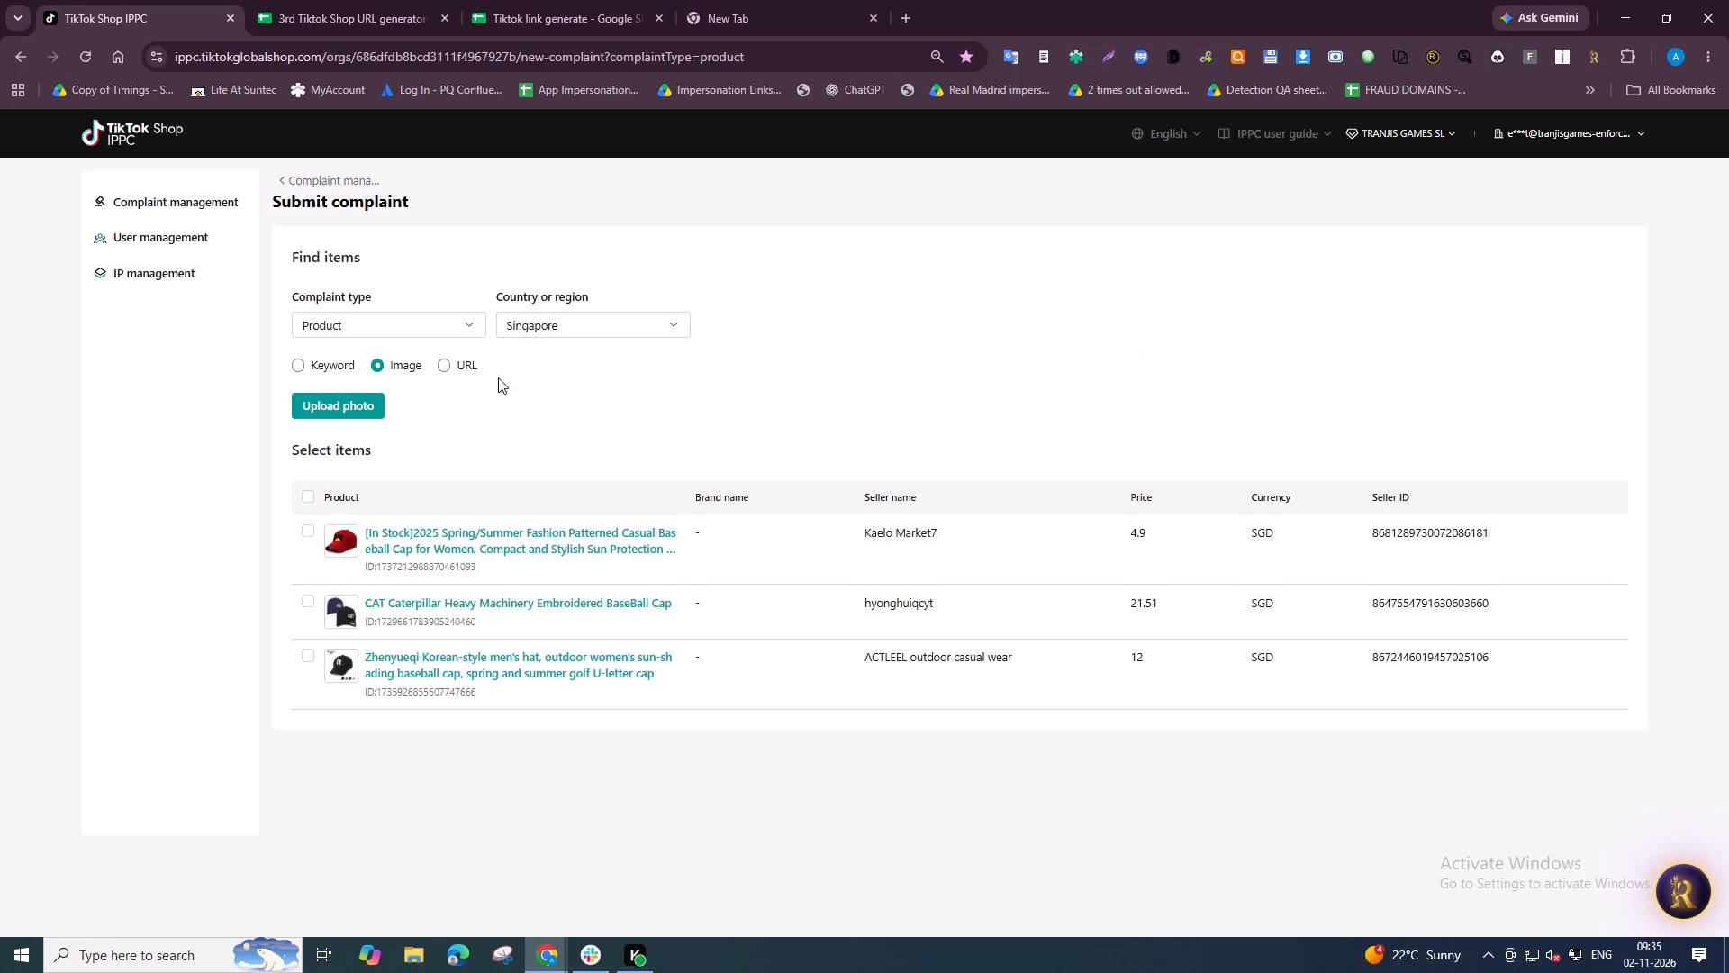
{"action": "left_click", "coordinate": [371, 395]}
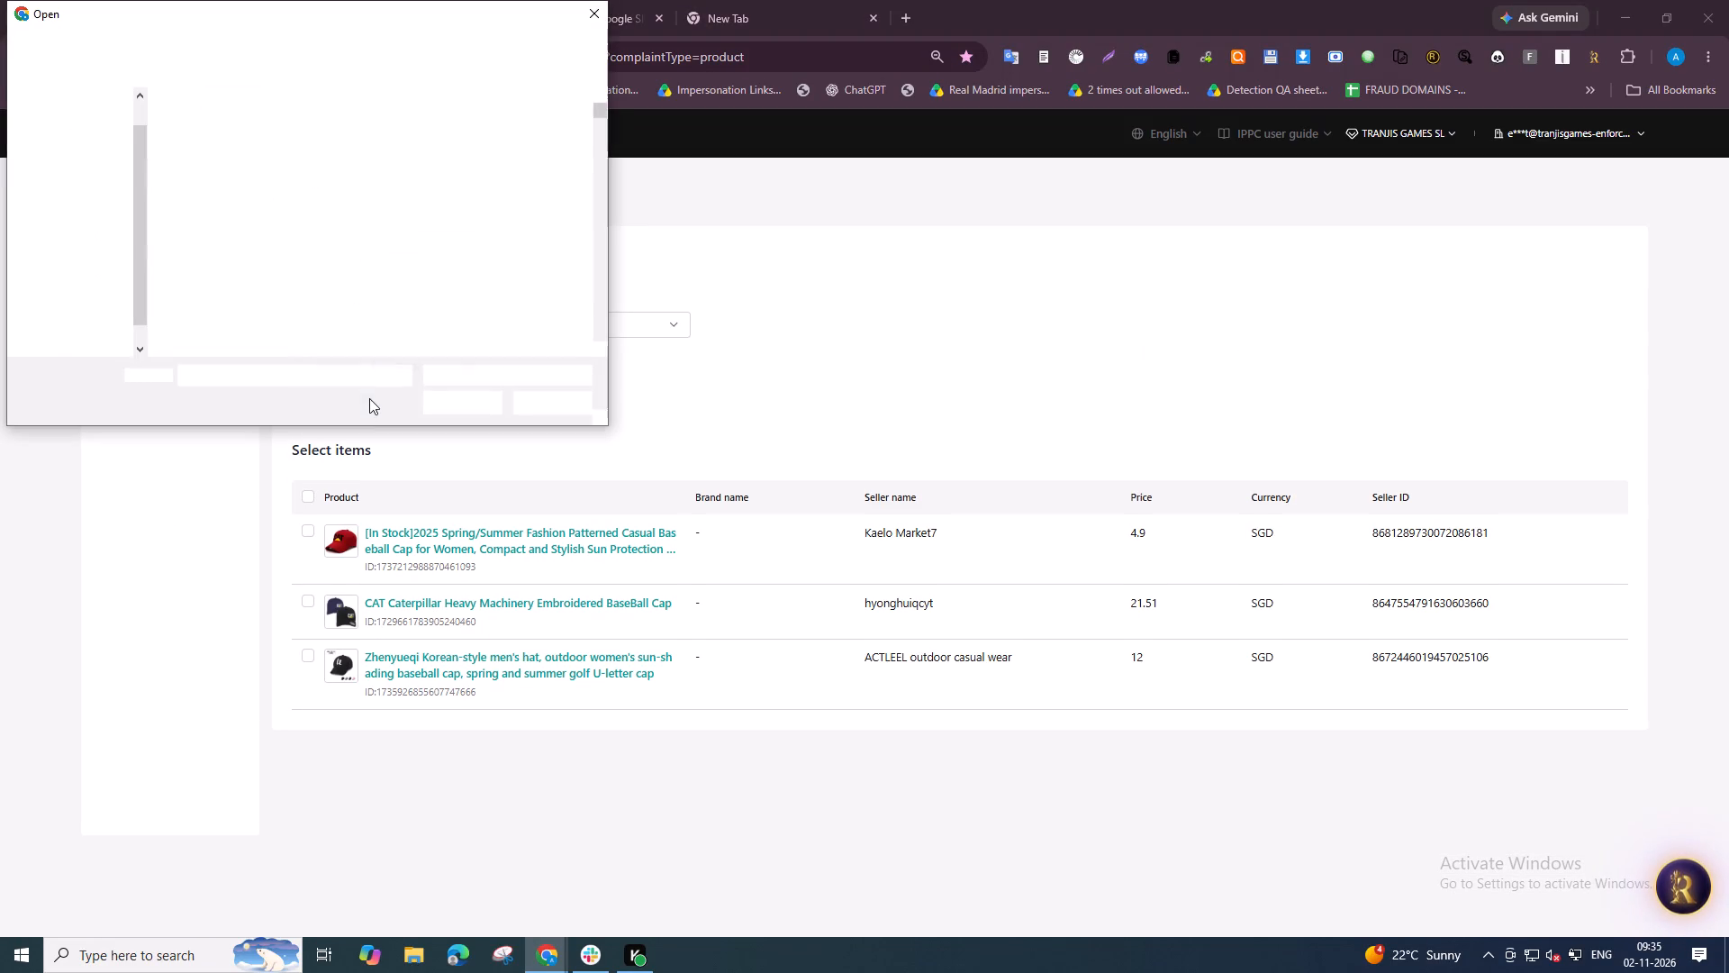
{"action": "left_click", "coordinate": [403, 312]}
{"action": "scroll", "coordinate": [403, 312], "scroll_direction": "down", "scroll_amount": 4}
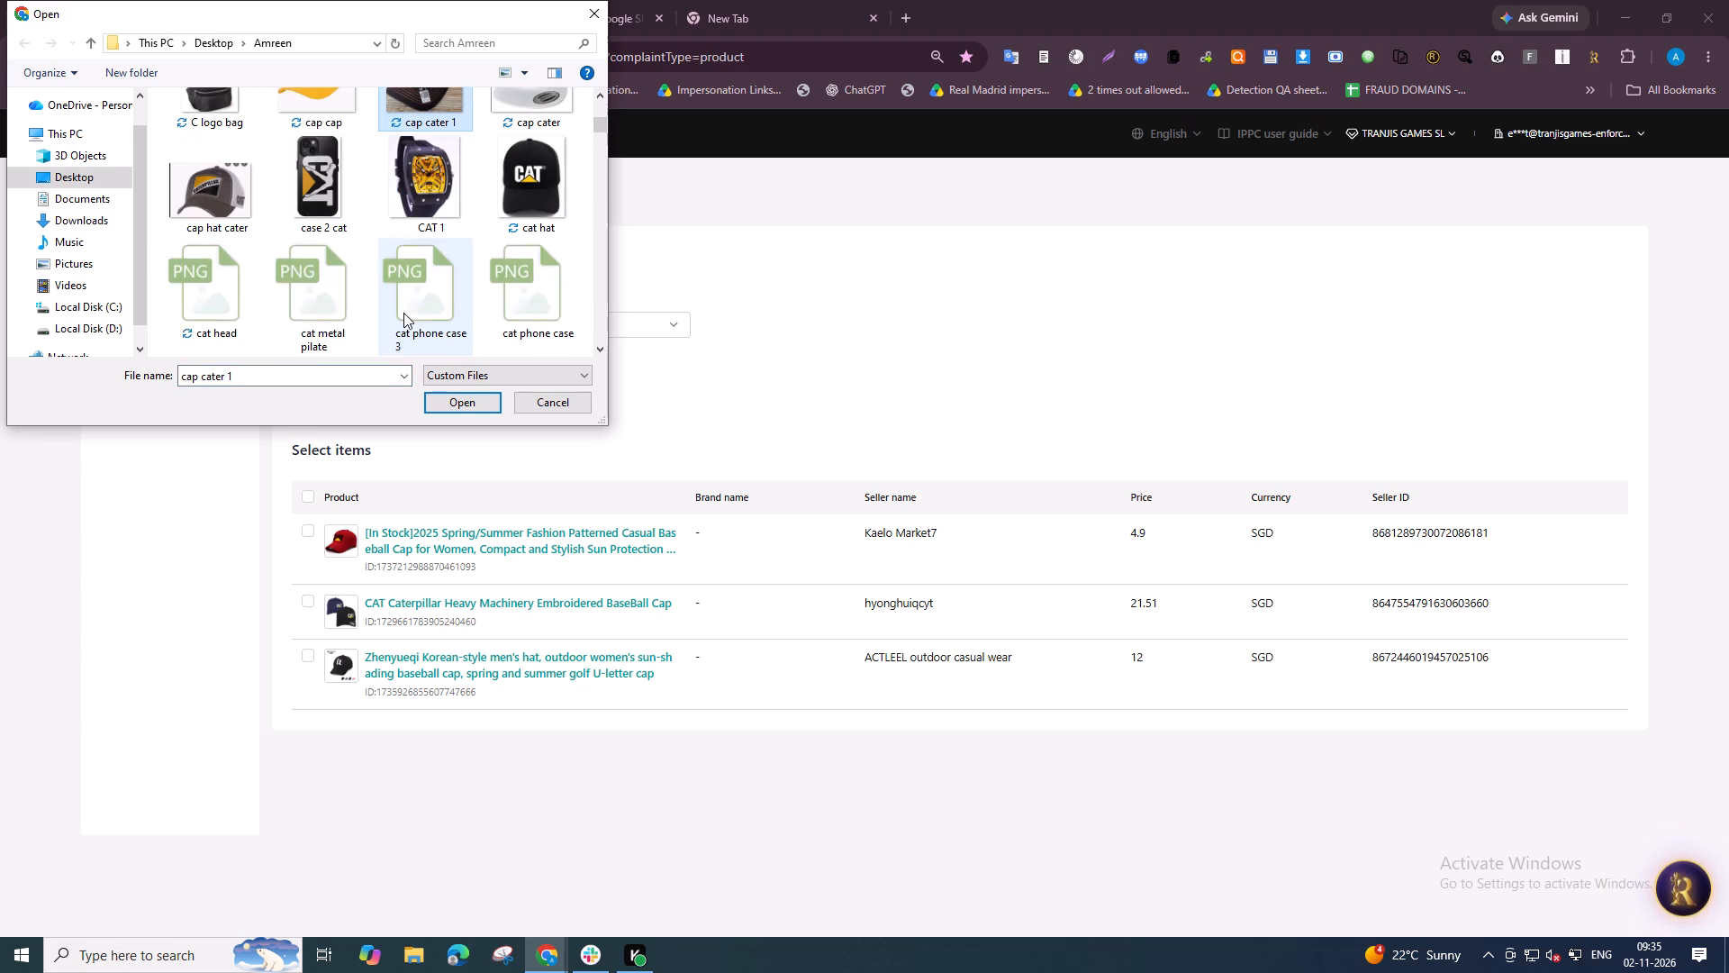
{"action": "scroll", "coordinate": [425, 296], "scroll_direction": "down", "scroll_amount": 1}
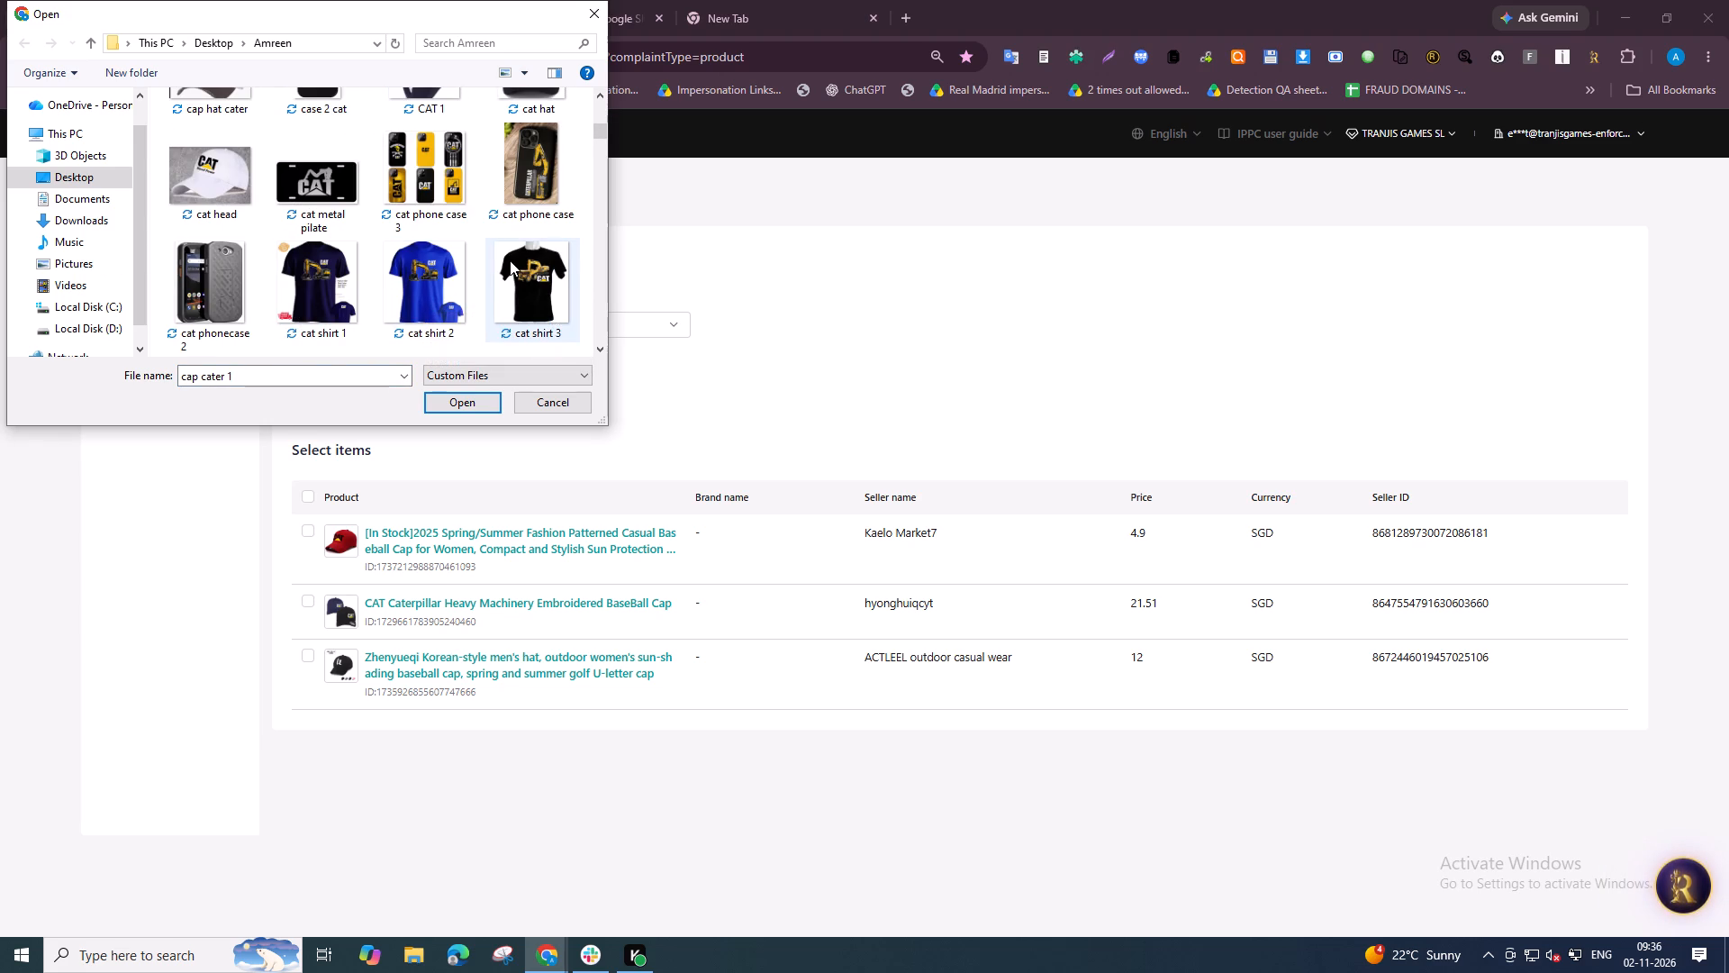
{"action": "left_click", "coordinate": [510, 260]}
{"action": "left_click", "coordinate": [487, 401]}
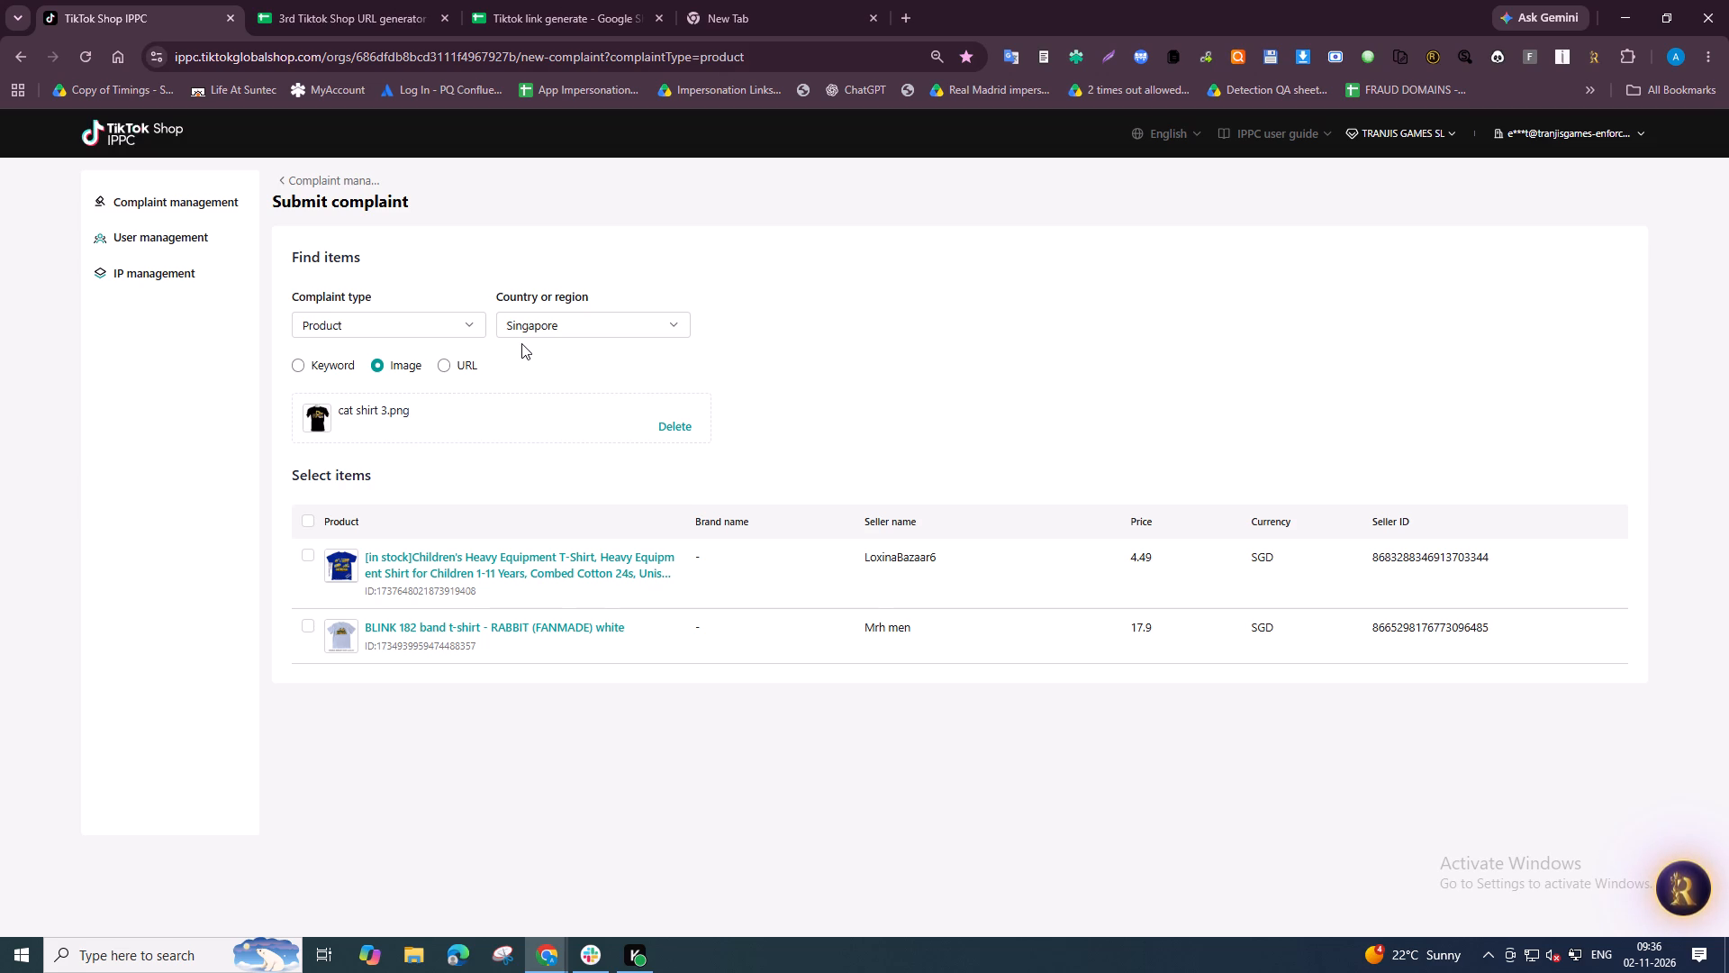
{"action": "left_click", "coordinate": [340, 568]}
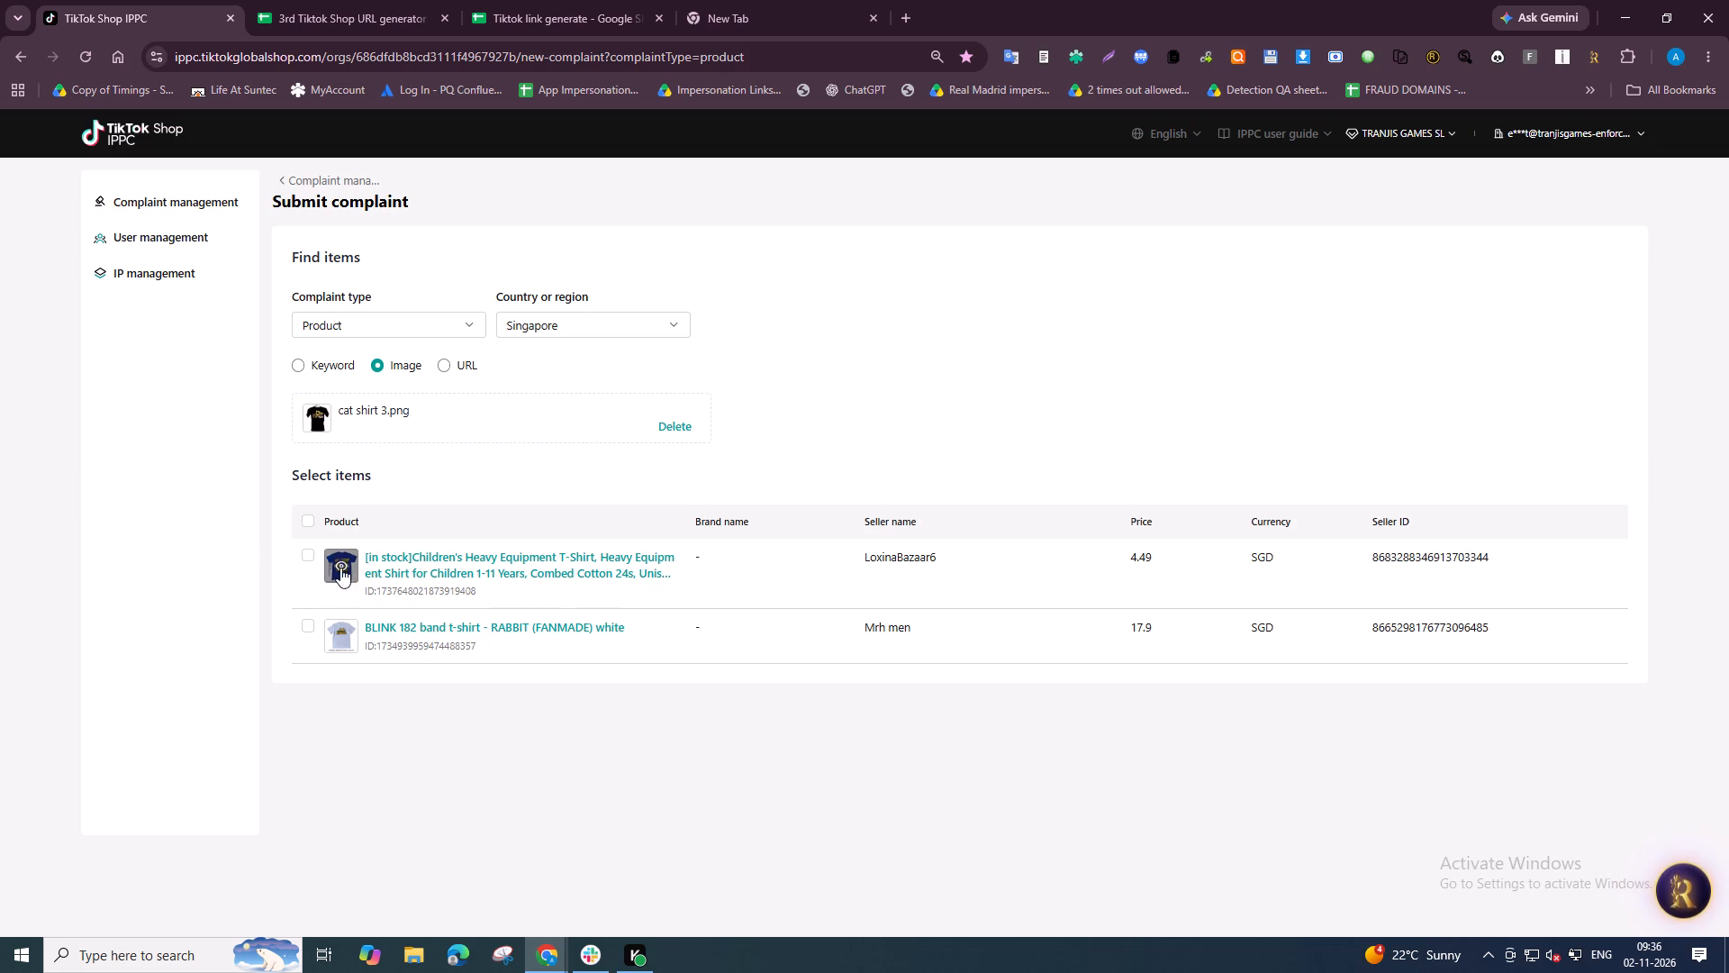
{"action": "left_click", "coordinate": [319, 708]}
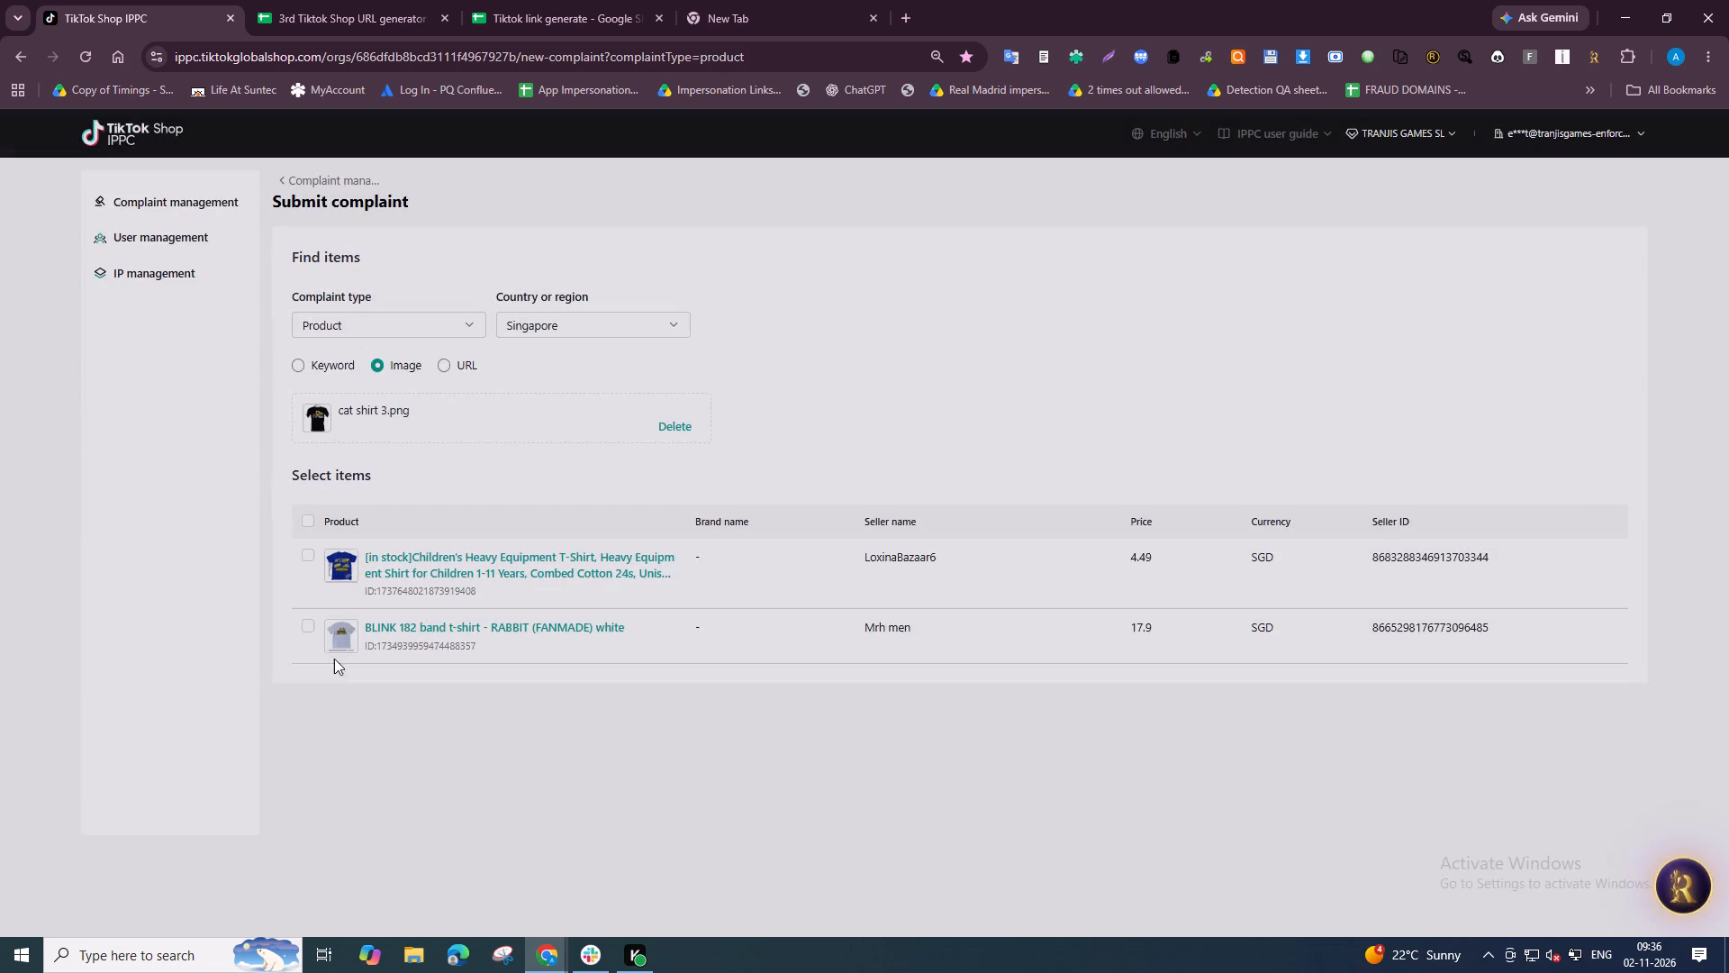
{"action": "left_click", "coordinate": [339, 634]}
{"action": "left_click", "coordinate": [344, 653]}
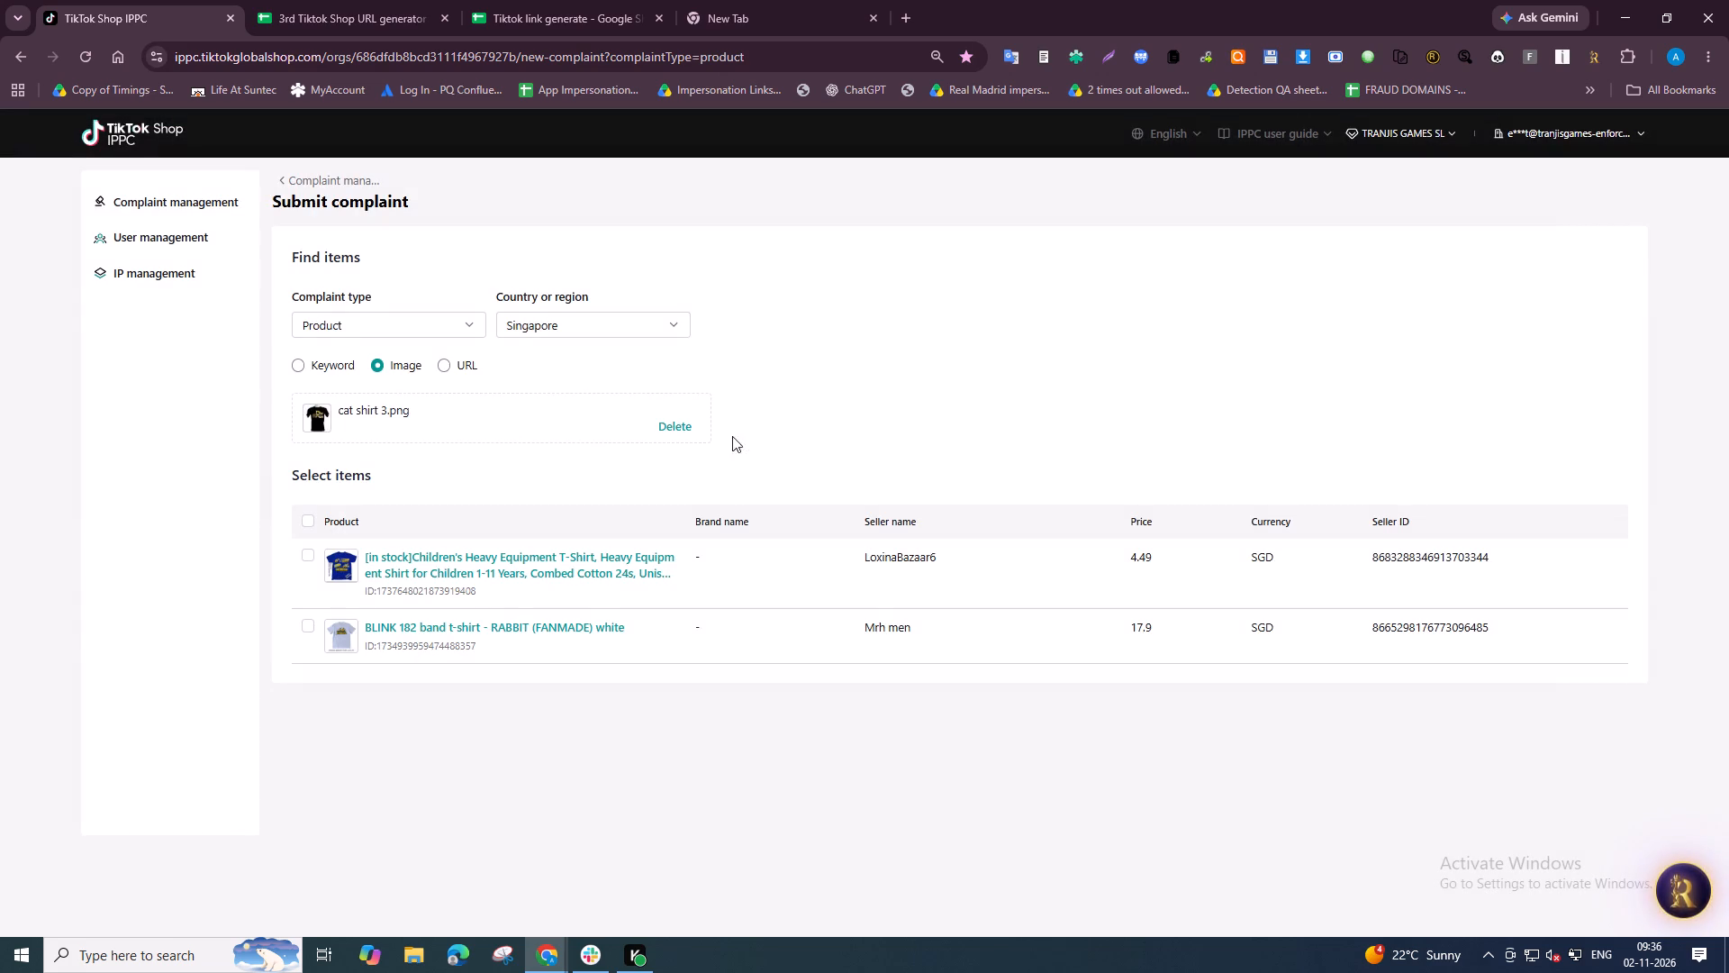
Remove the uploaded cat shirt 3 image and change the search country to Thailand.
{"action": "left_click", "coordinate": [695, 430]}
{"action": "left_click", "coordinate": [671, 422]}
{"action": "left_click", "coordinate": [601, 324]}
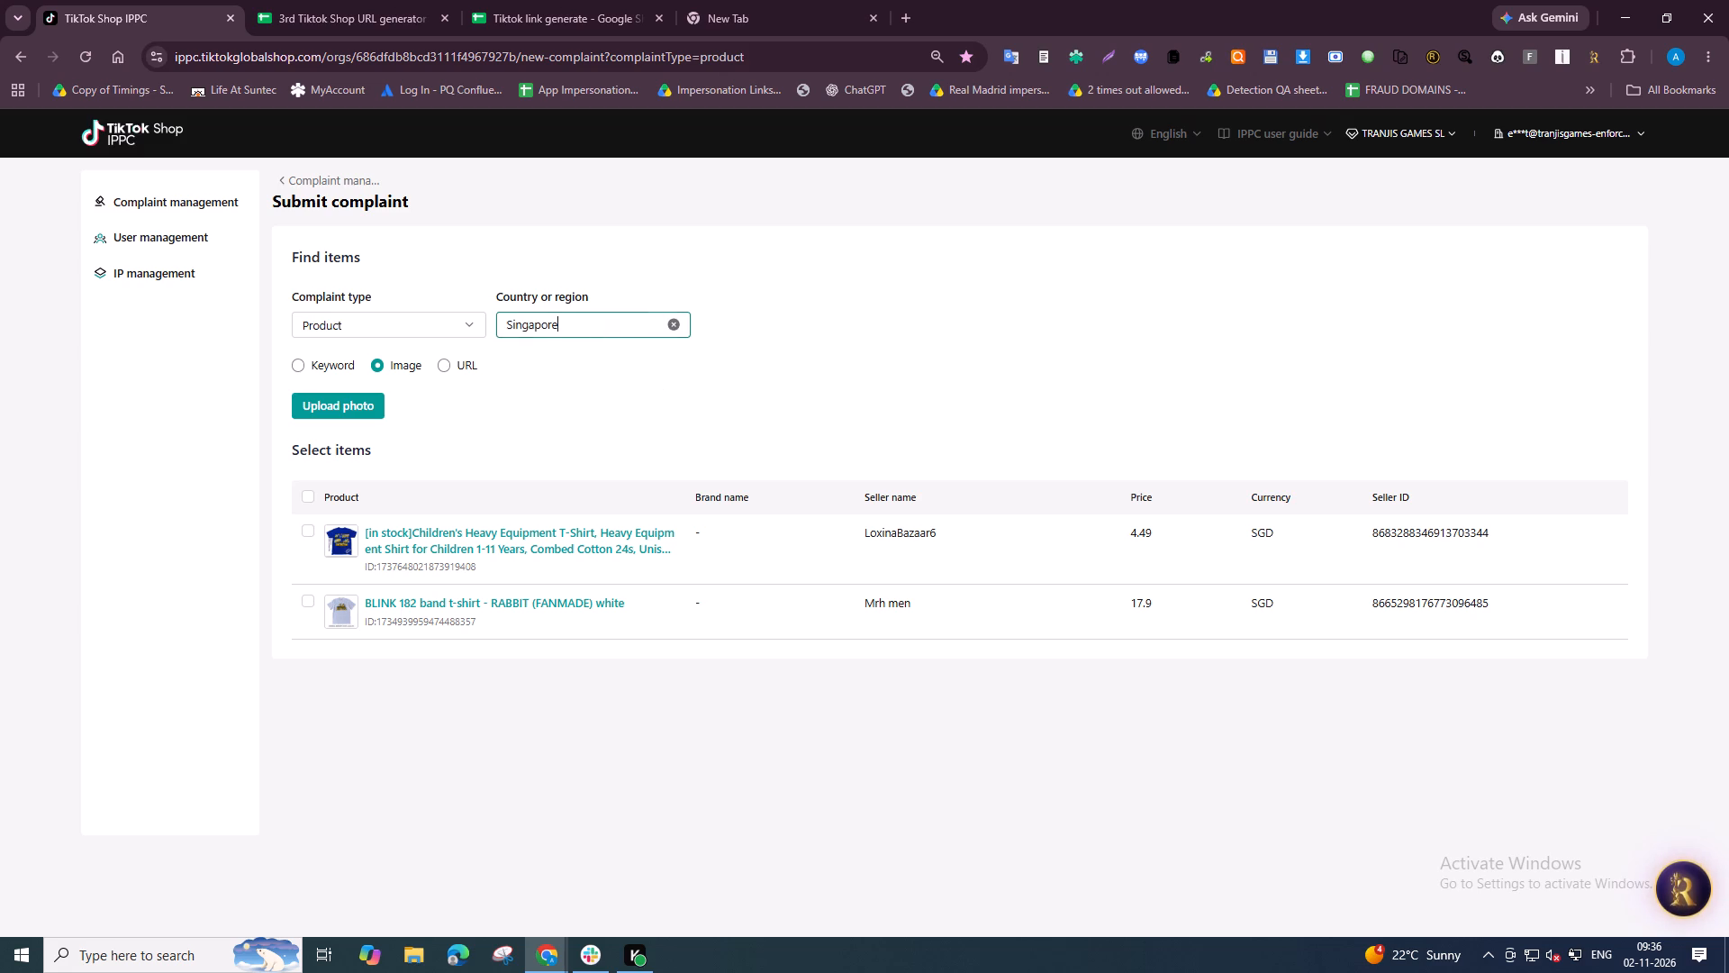
{"action": "scroll", "coordinate": [585, 392], "scroll_direction": "down", "scroll_amount": 2}
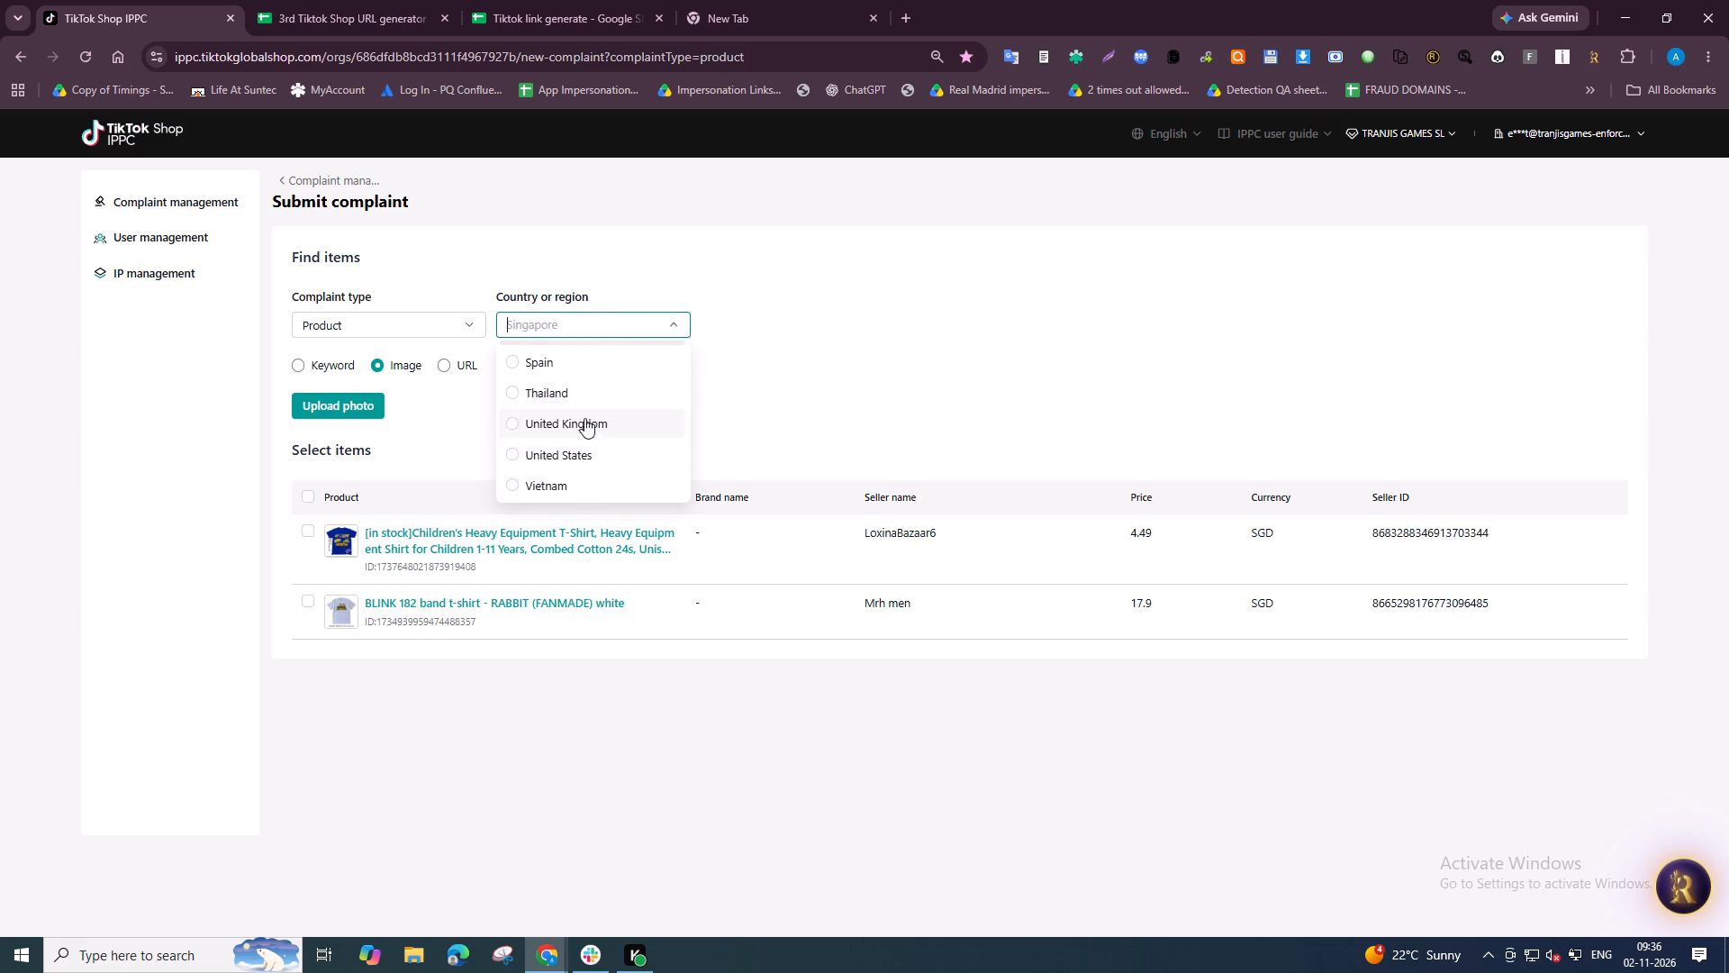
{"action": "left_click", "coordinate": [582, 405]}
{"action": "left_click", "coordinate": [1127, 577]}
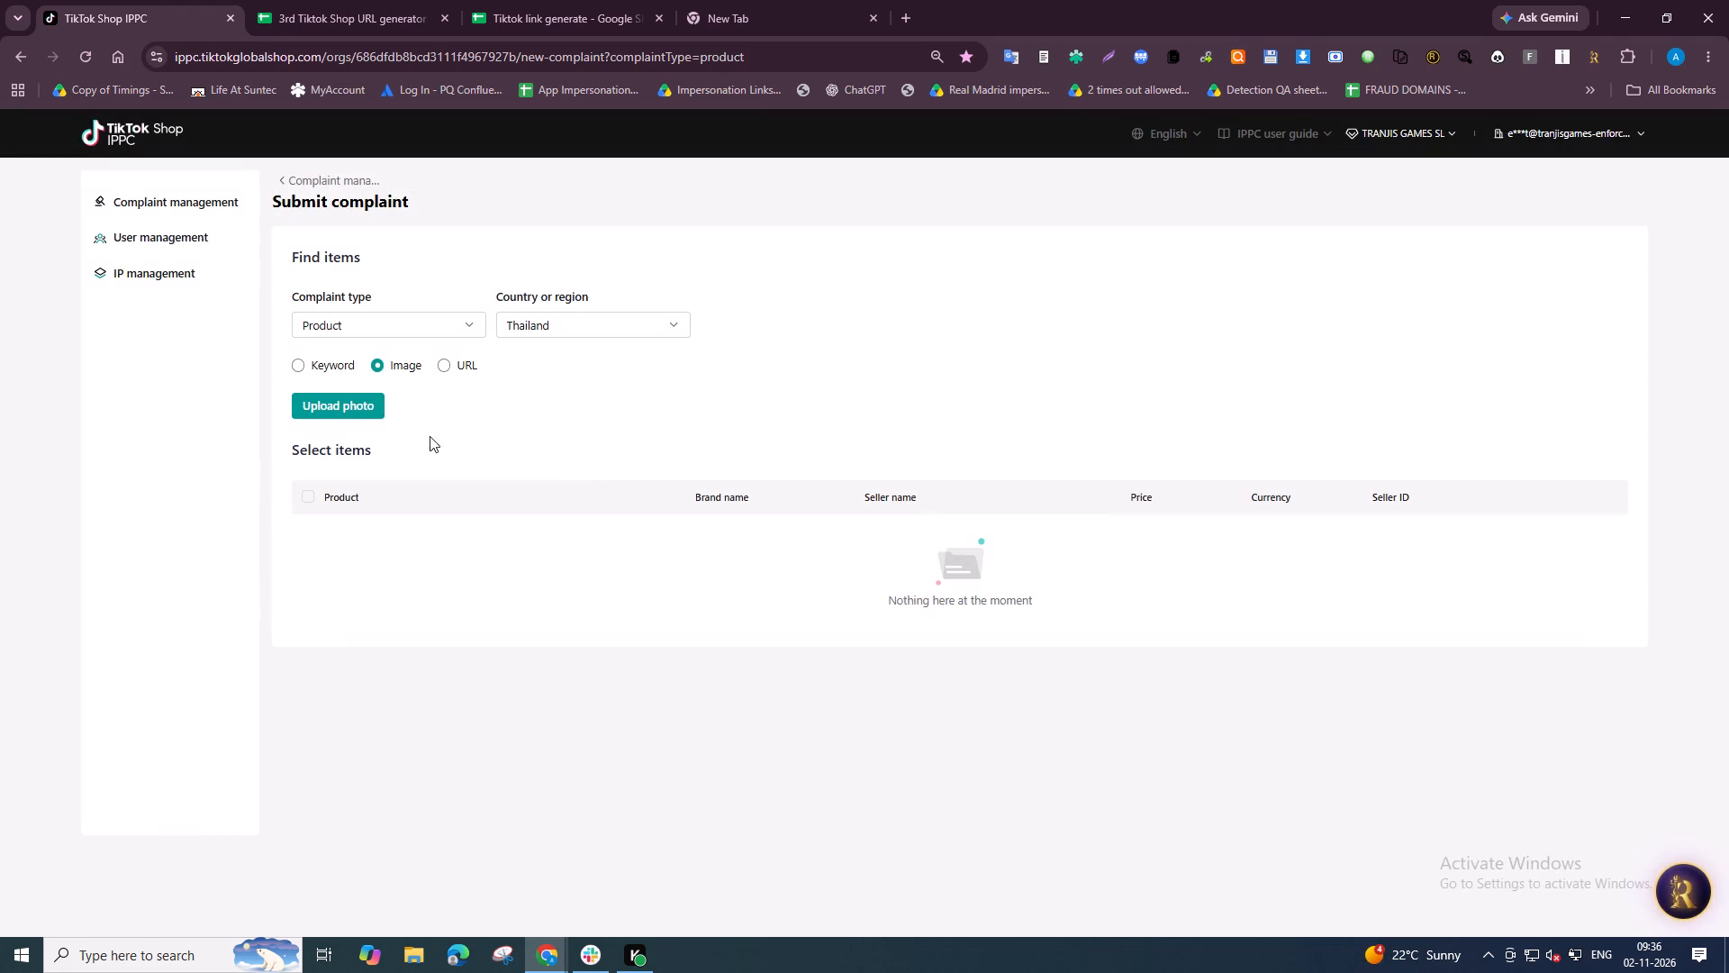
Search Thailand products by image using the cat shirt picture from the Amreen folder and preview the first listing's photo.
{"action": "left_click", "coordinate": [387, 414]}
{"action": "left_click", "coordinate": [374, 414]}
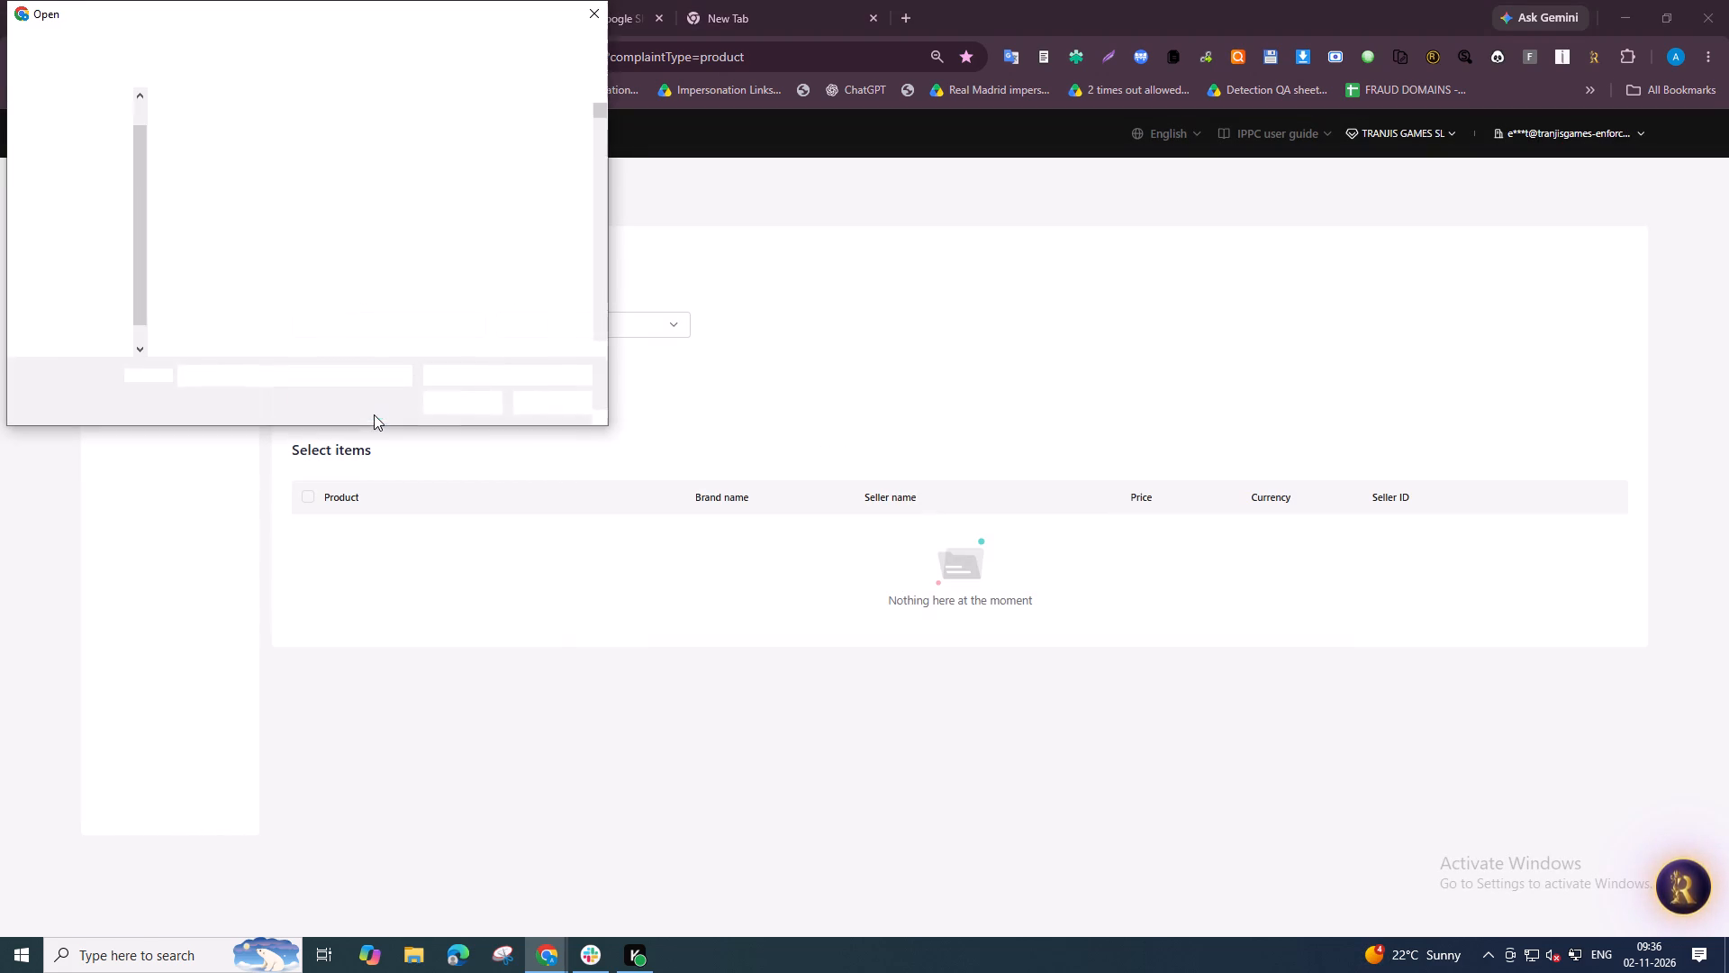
{"action": "left_click", "coordinate": [341, 313]}
{"action": "scroll", "coordinate": [341, 313], "scroll_direction": "down", "scroll_amount": 2}
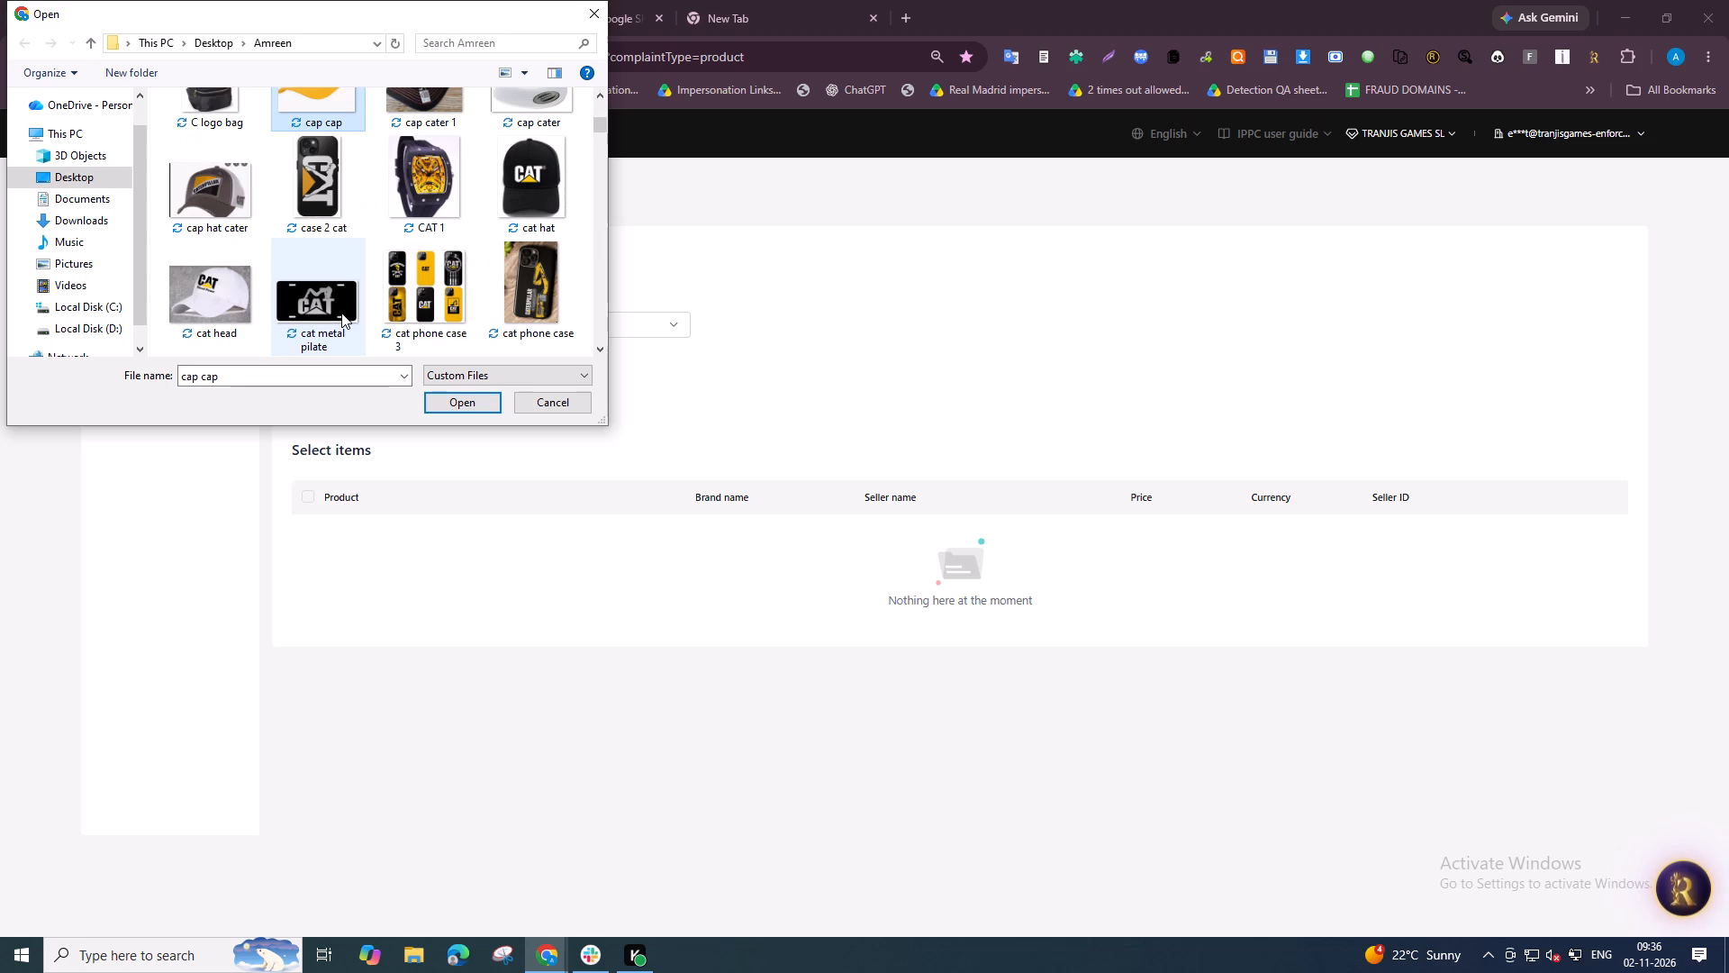
{"action": "left_click", "coordinate": [454, 297]}
{"action": "scroll", "coordinate": [454, 297], "scroll_direction": "down", "scroll_amount": 2}
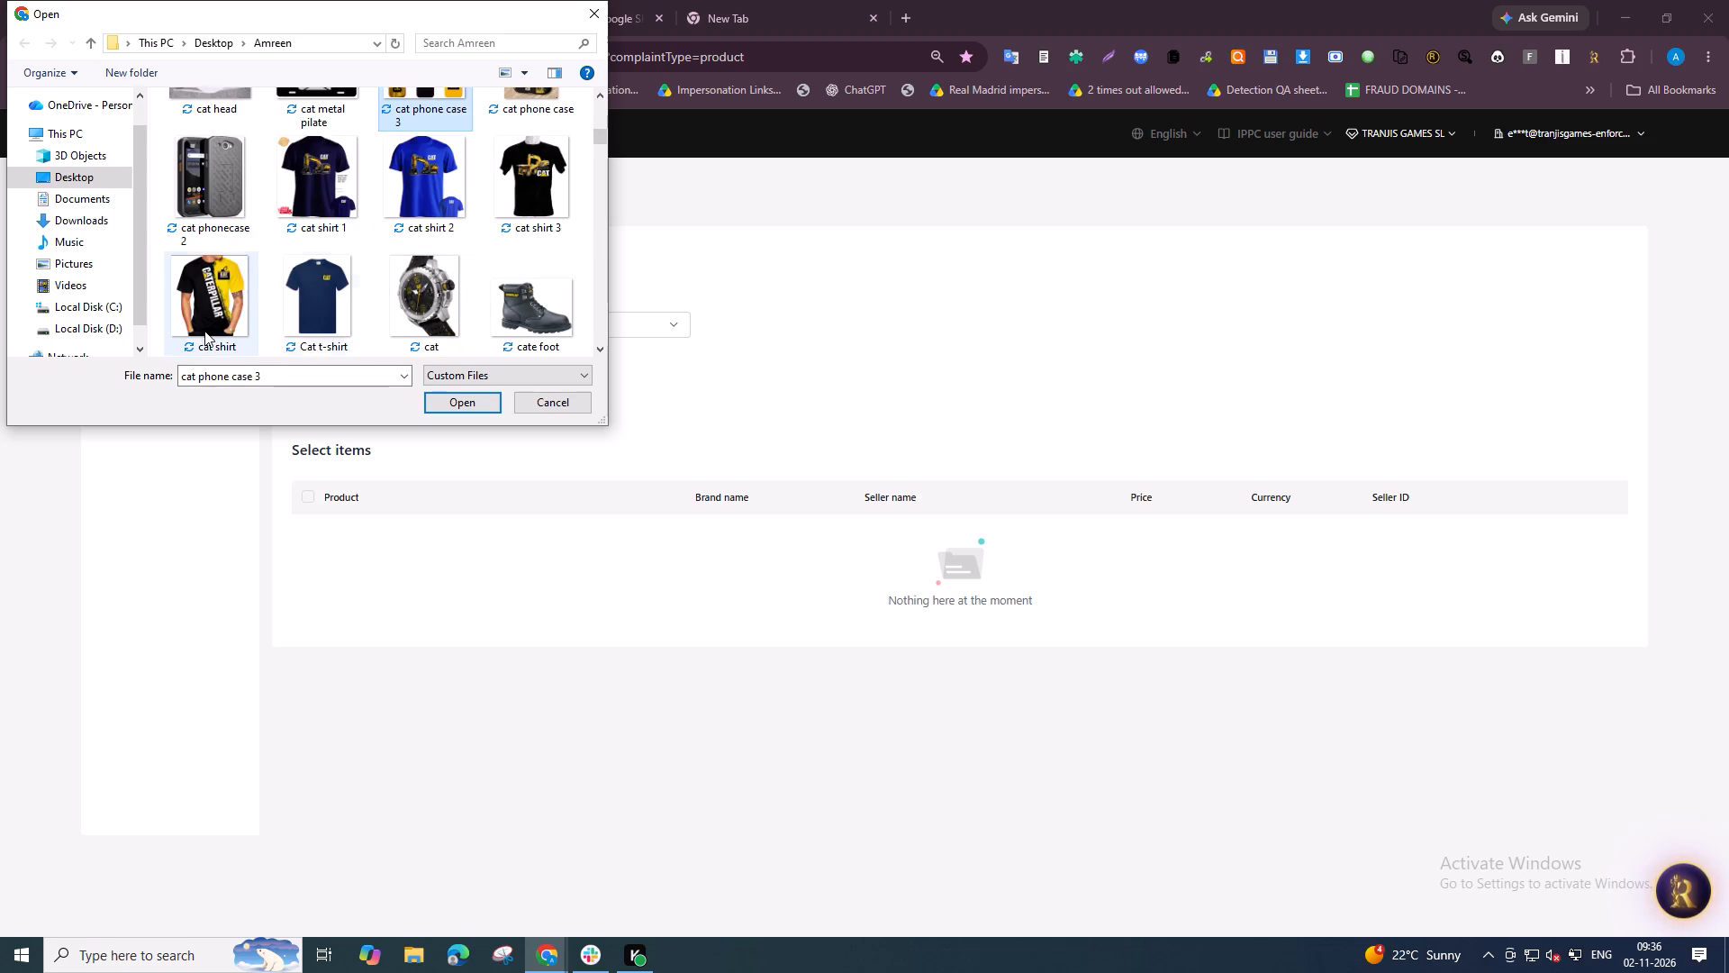
{"action": "left_click", "coordinate": [217, 313]}
{"action": "left_click", "coordinate": [445, 401]}
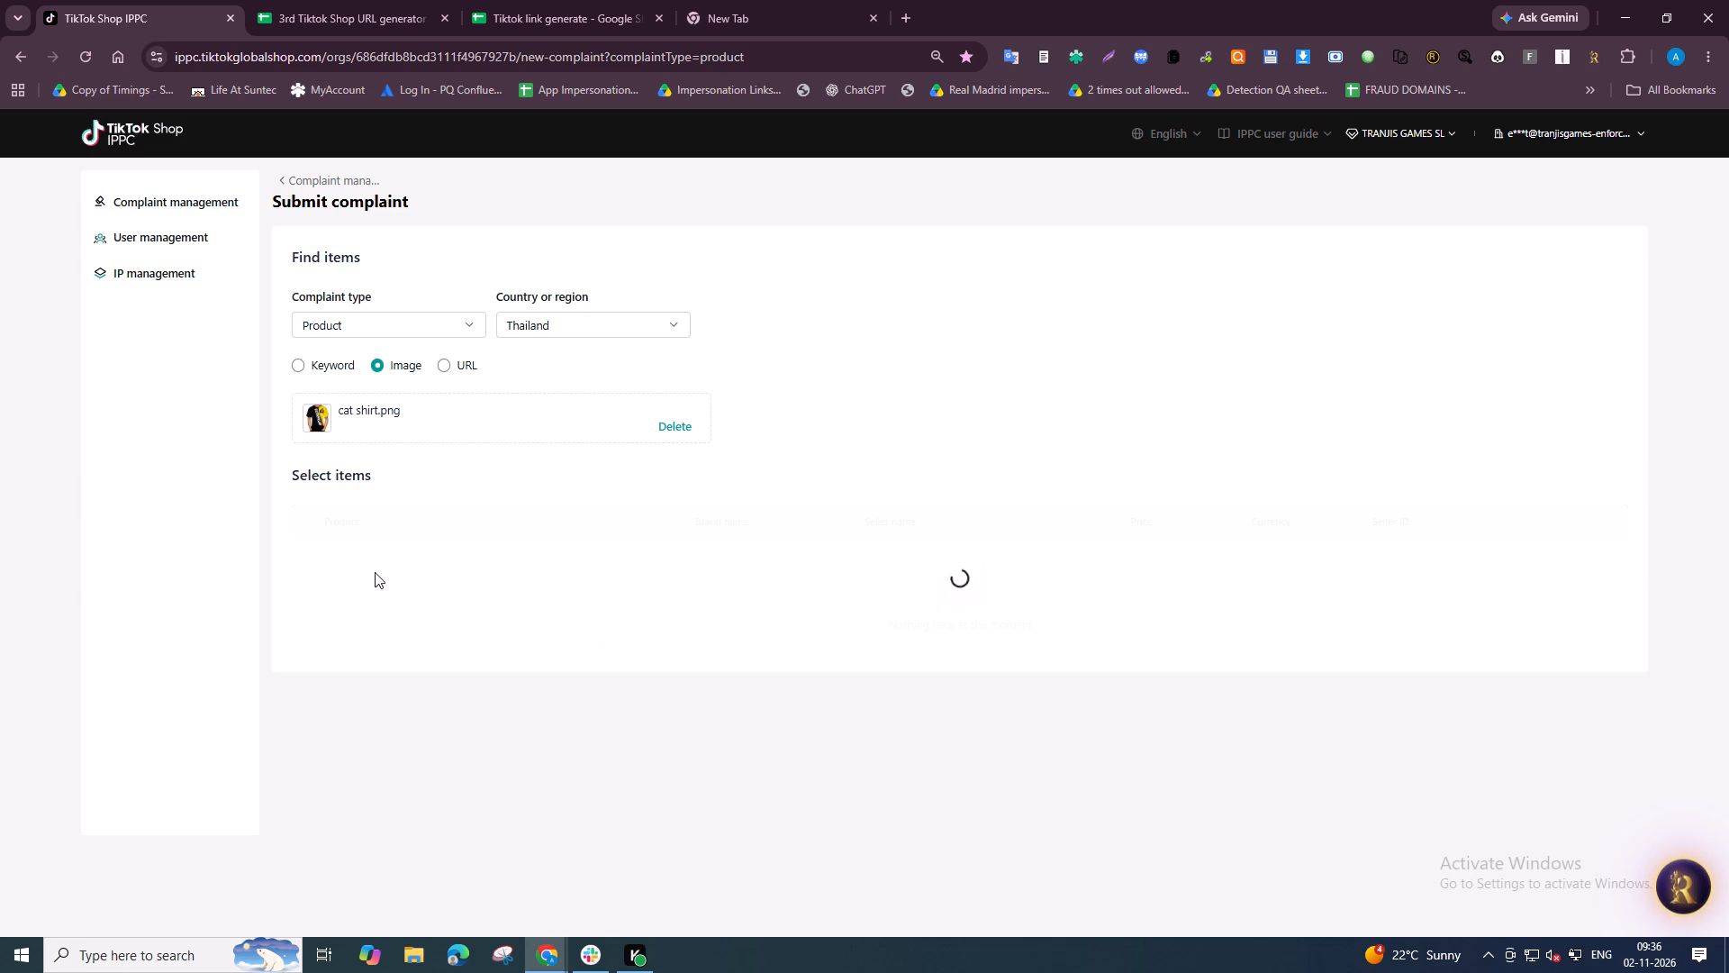
{"action": "scroll", "coordinate": [484, 584], "scroll_direction": "down", "scroll_amount": 4}
{"action": "scroll", "coordinate": [484, 584], "scroll_direction": "up", "scroll_amount": 4}
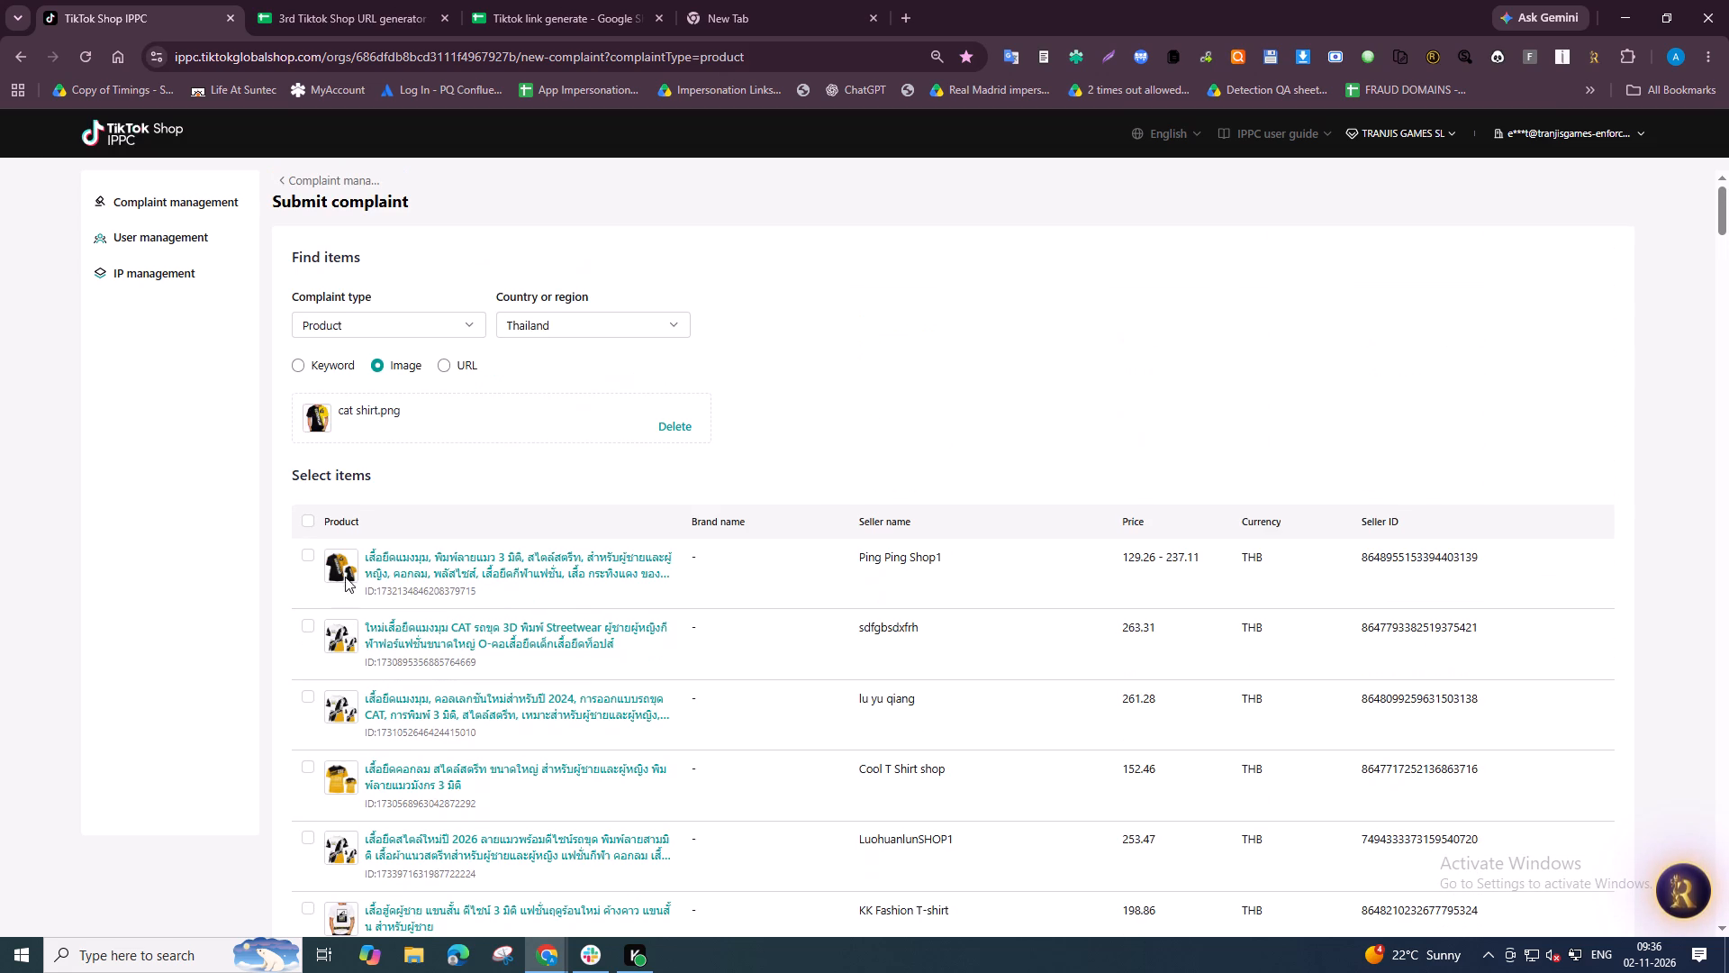
{"action": "left_click", "coordinate": [345, 577]}
{"action": "left_click", "coordinate": [159, 601]}
Translate the Thai search results page to English.
{"action": "right_click", "coordinate": [146, 572]}
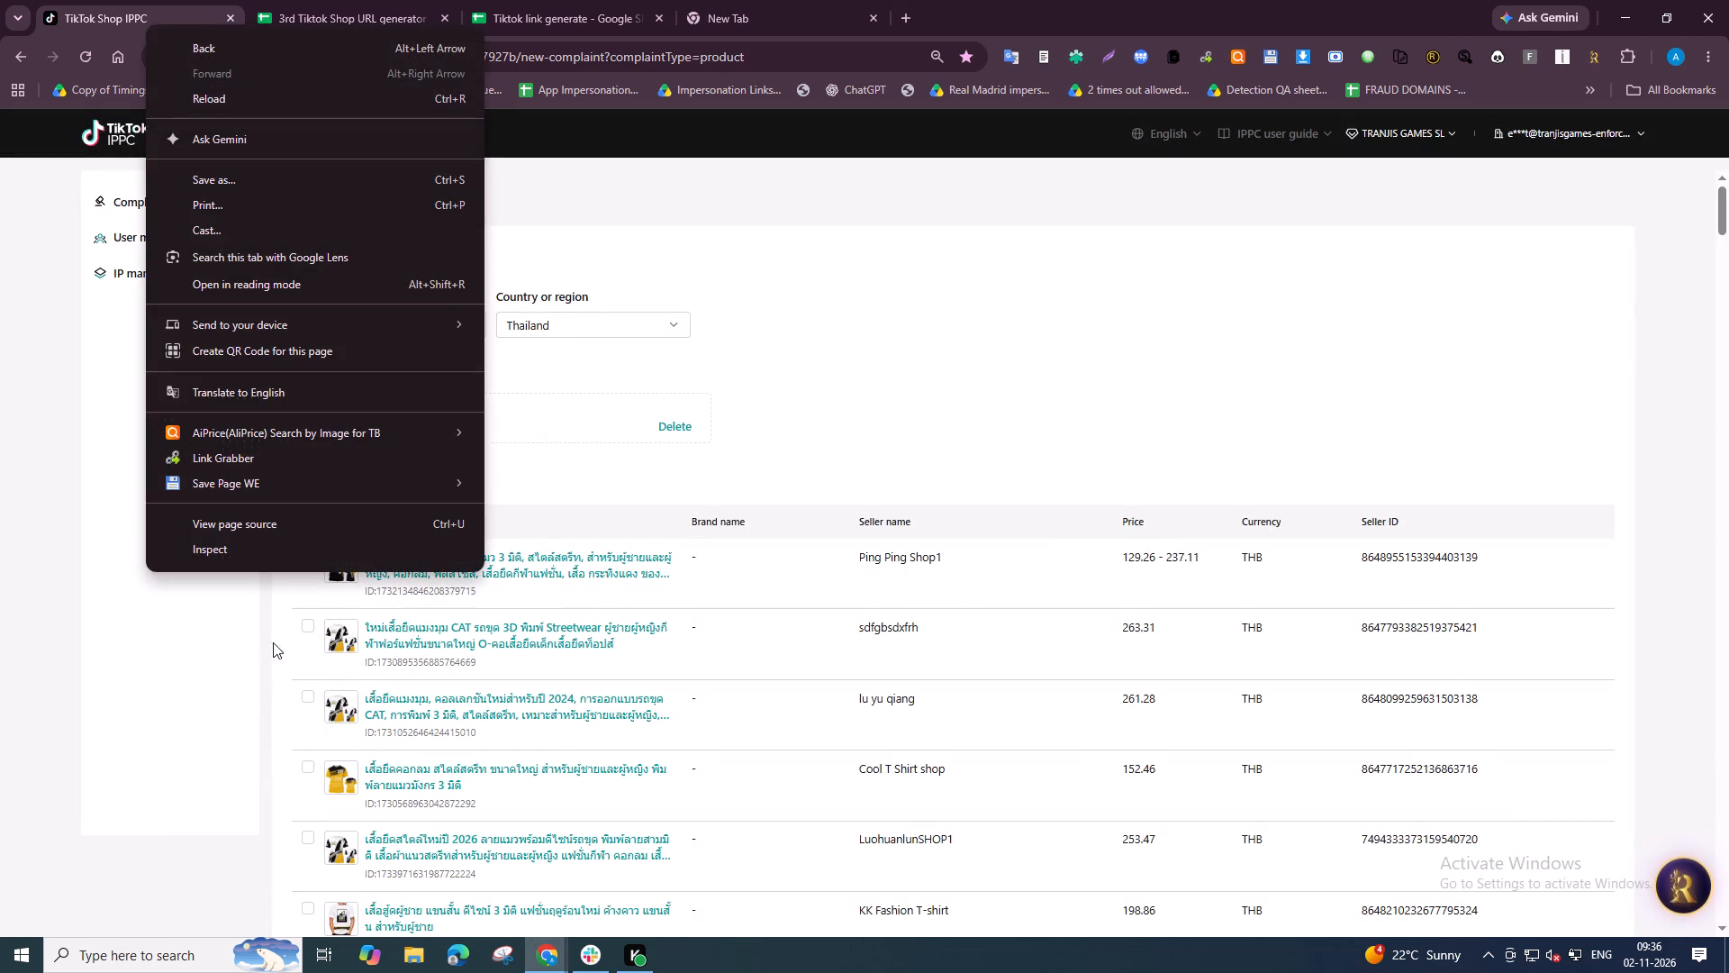
{"action": "left_click", "coordinate": [258, 396]}
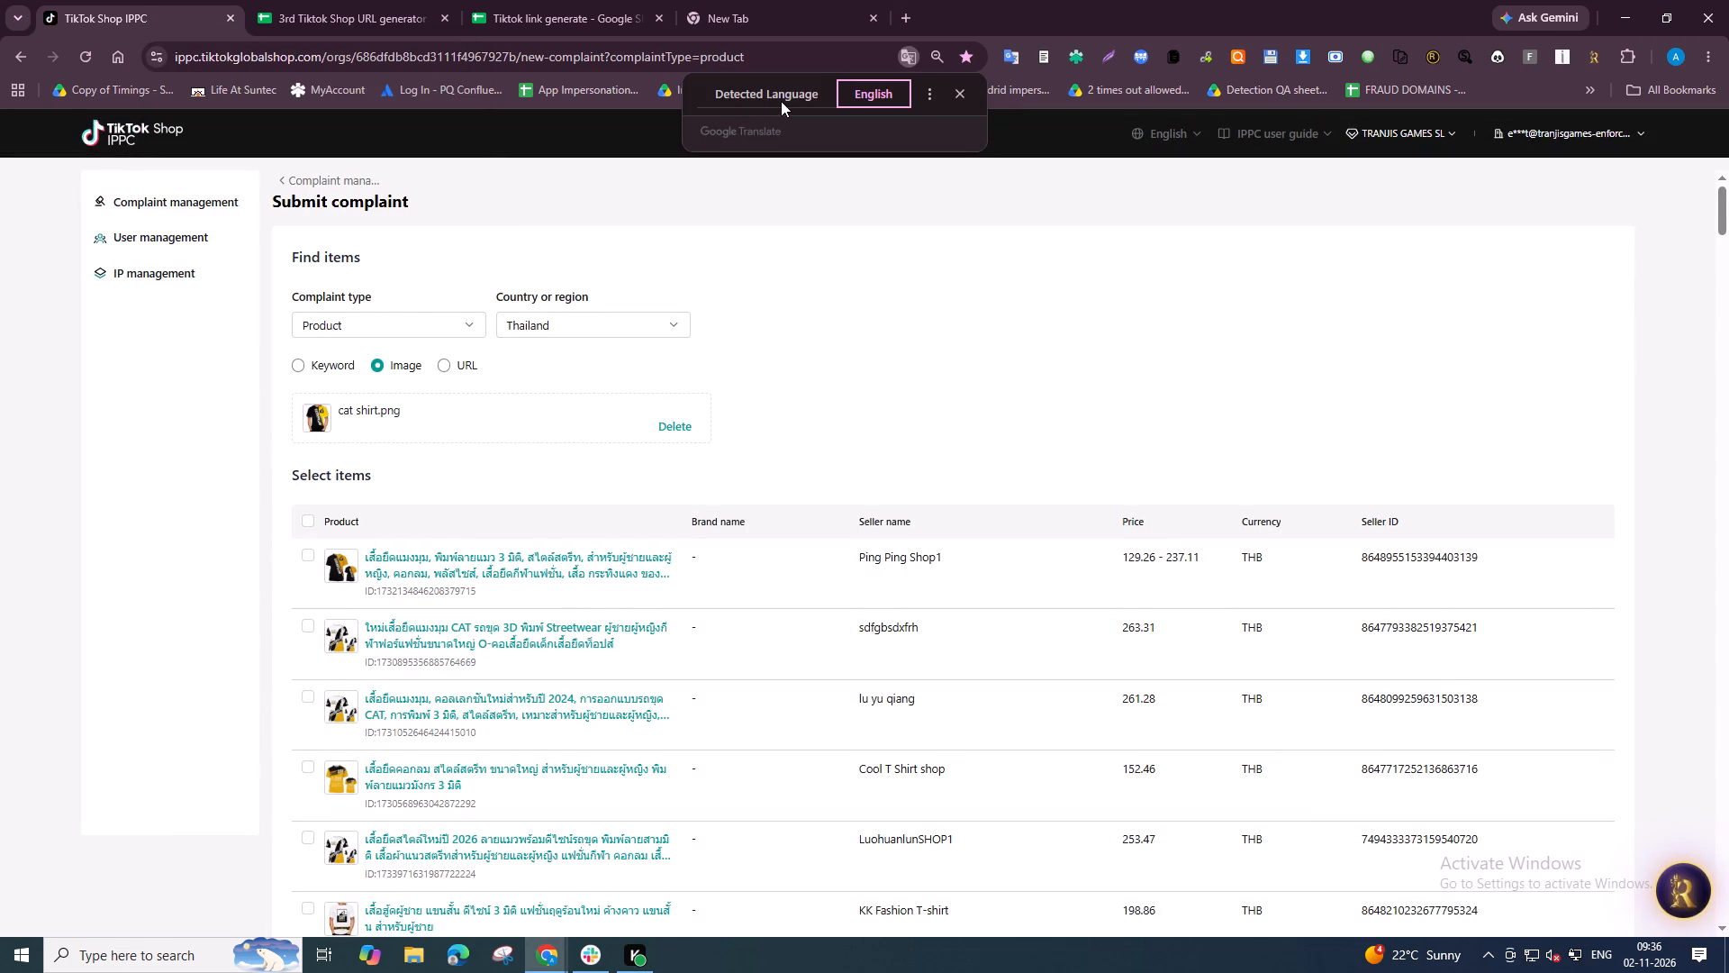
{"action": "left_click", "coordinate": [781, 101]}
{"action": "left_click", "coordinate": [871, 99]}
{"action": "left_click", "coordinate": [956, 96]}
Examine the translated Thailand T-shirt listings and their photos for Caterpillar or CAT designs.
{"action": "scroll", "coordinate": [730, 523], "scroll_direction": "down", "scroll_amount": 2}
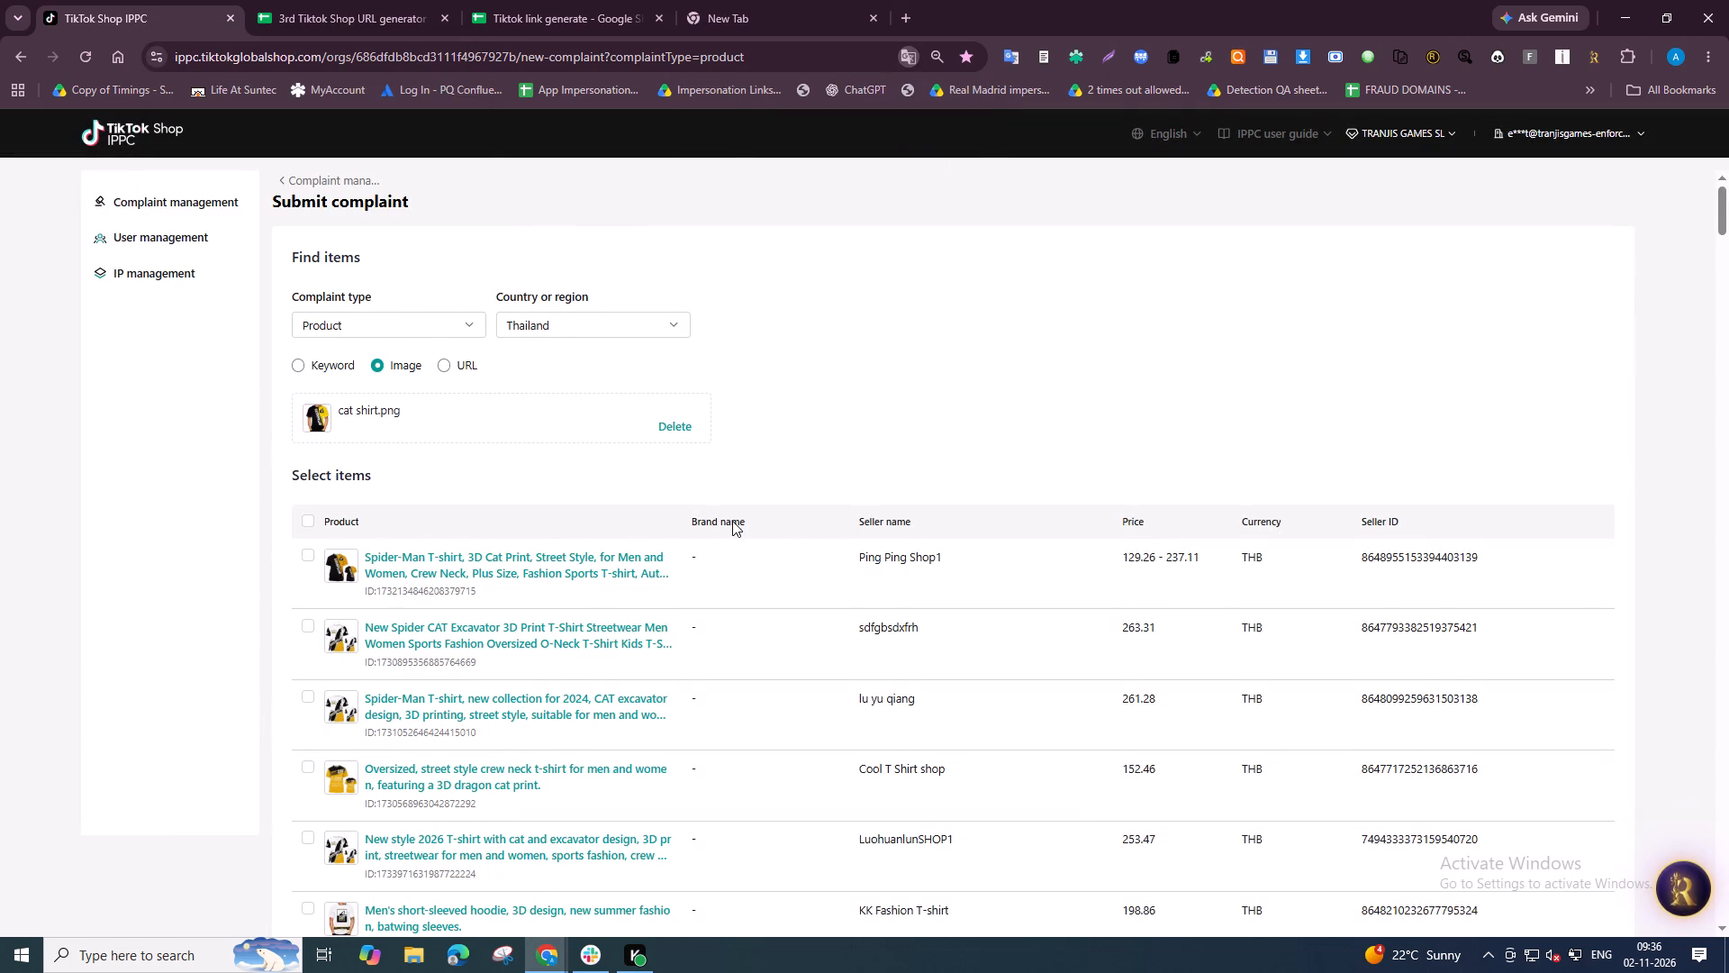
{"action": "scroll", "coordinate": [732, 521], "scroll_direction": "down", "scroll_amount": 2}
{"action": "scroll", "coordinate": [340, 568], "scroll_direction": "down", "scroll_amount": 10}
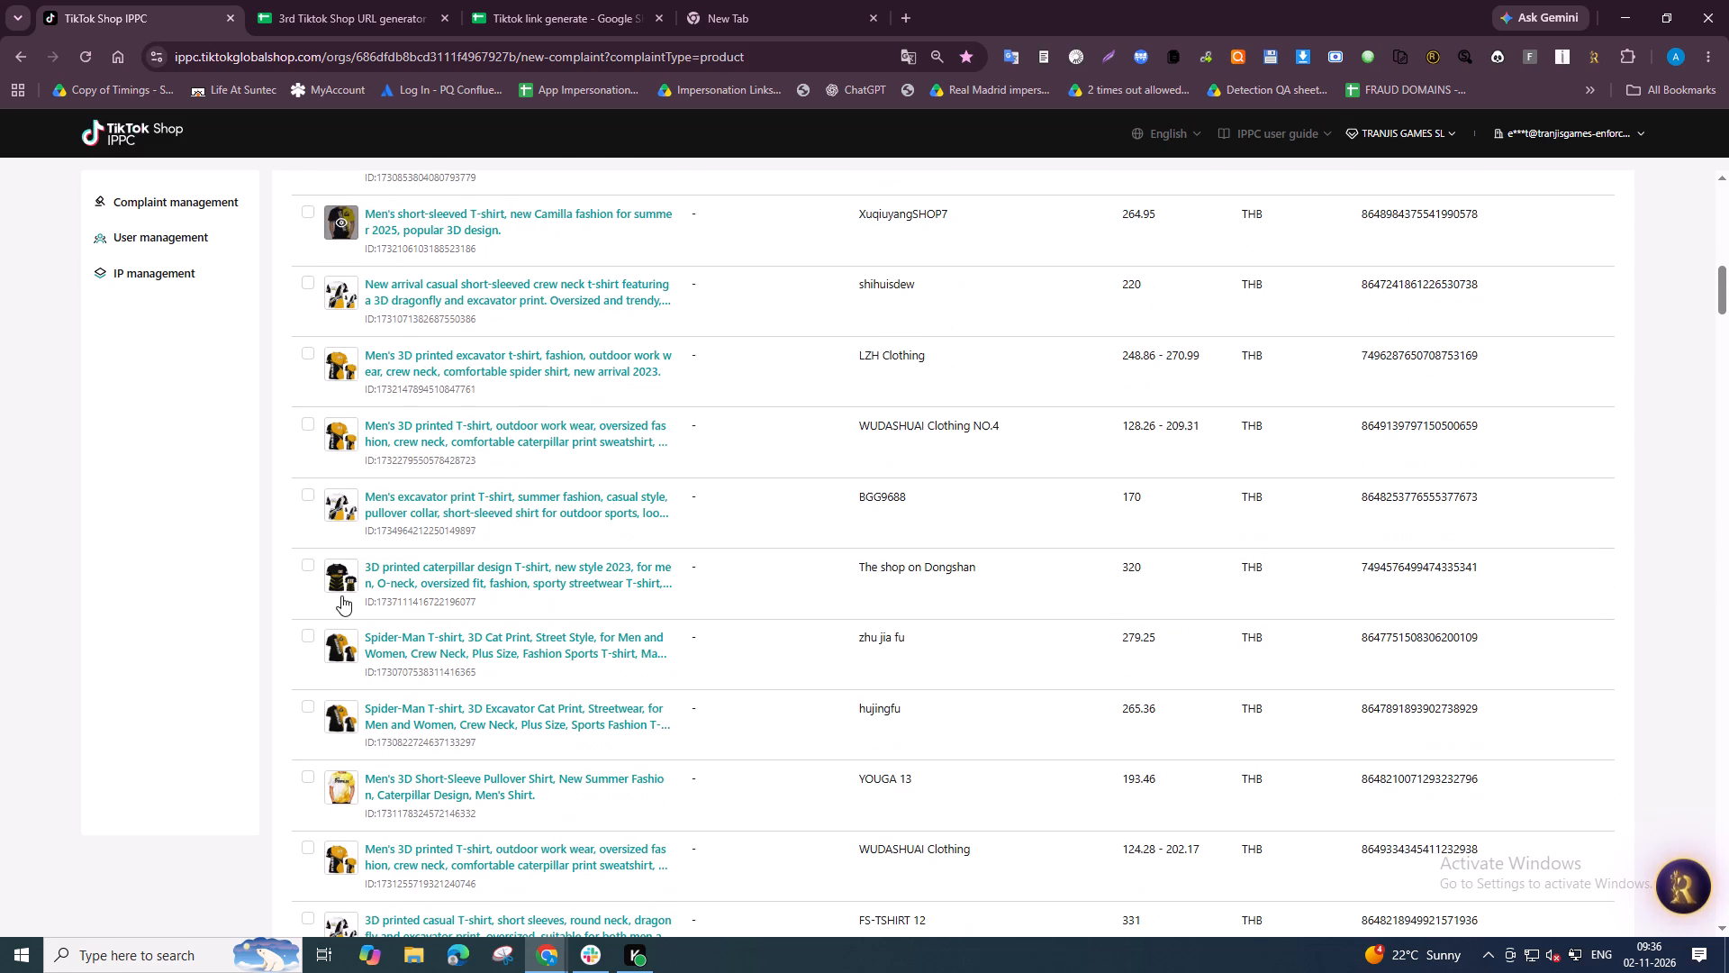
{"action": "left_click", "coordinate": [348, 574]}
{"action": "left_click", "coordinate": [42, 667]}
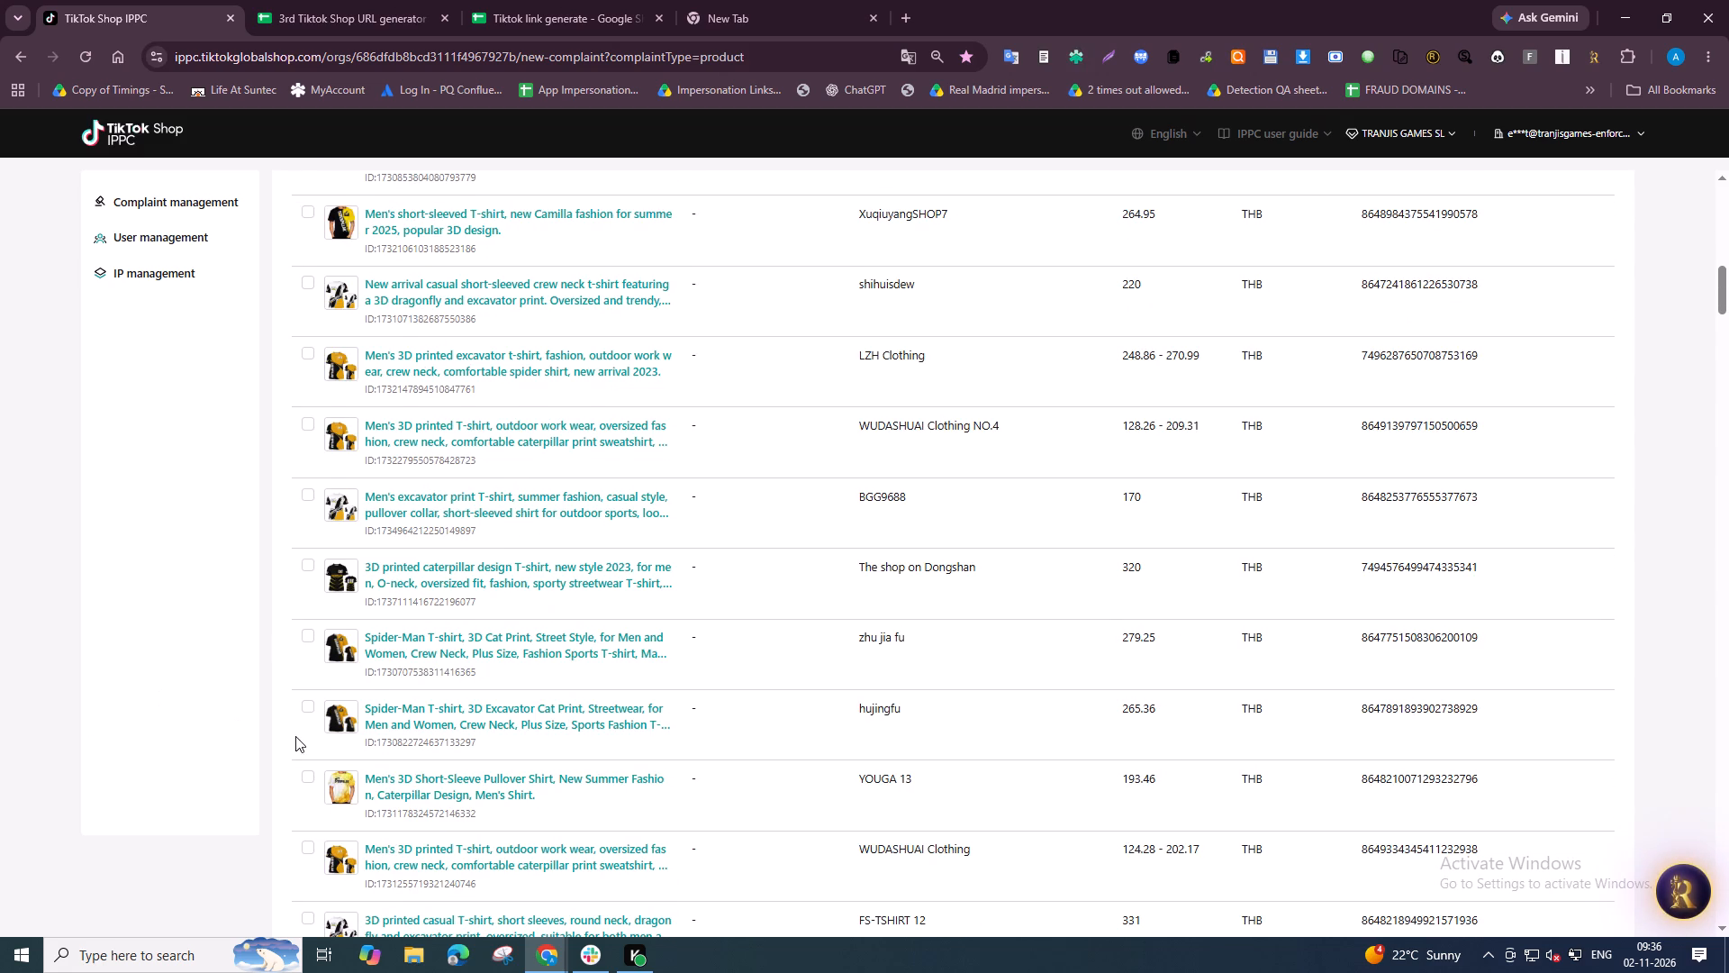
{"action": "scroll", "coordinate": [296, 738], "scroll_direction": "down", "scroll_amount": 14}
{"action": "scroll", "coordinate": [828, 865], "scroll_direction": "up", "scroll_amount": 7}
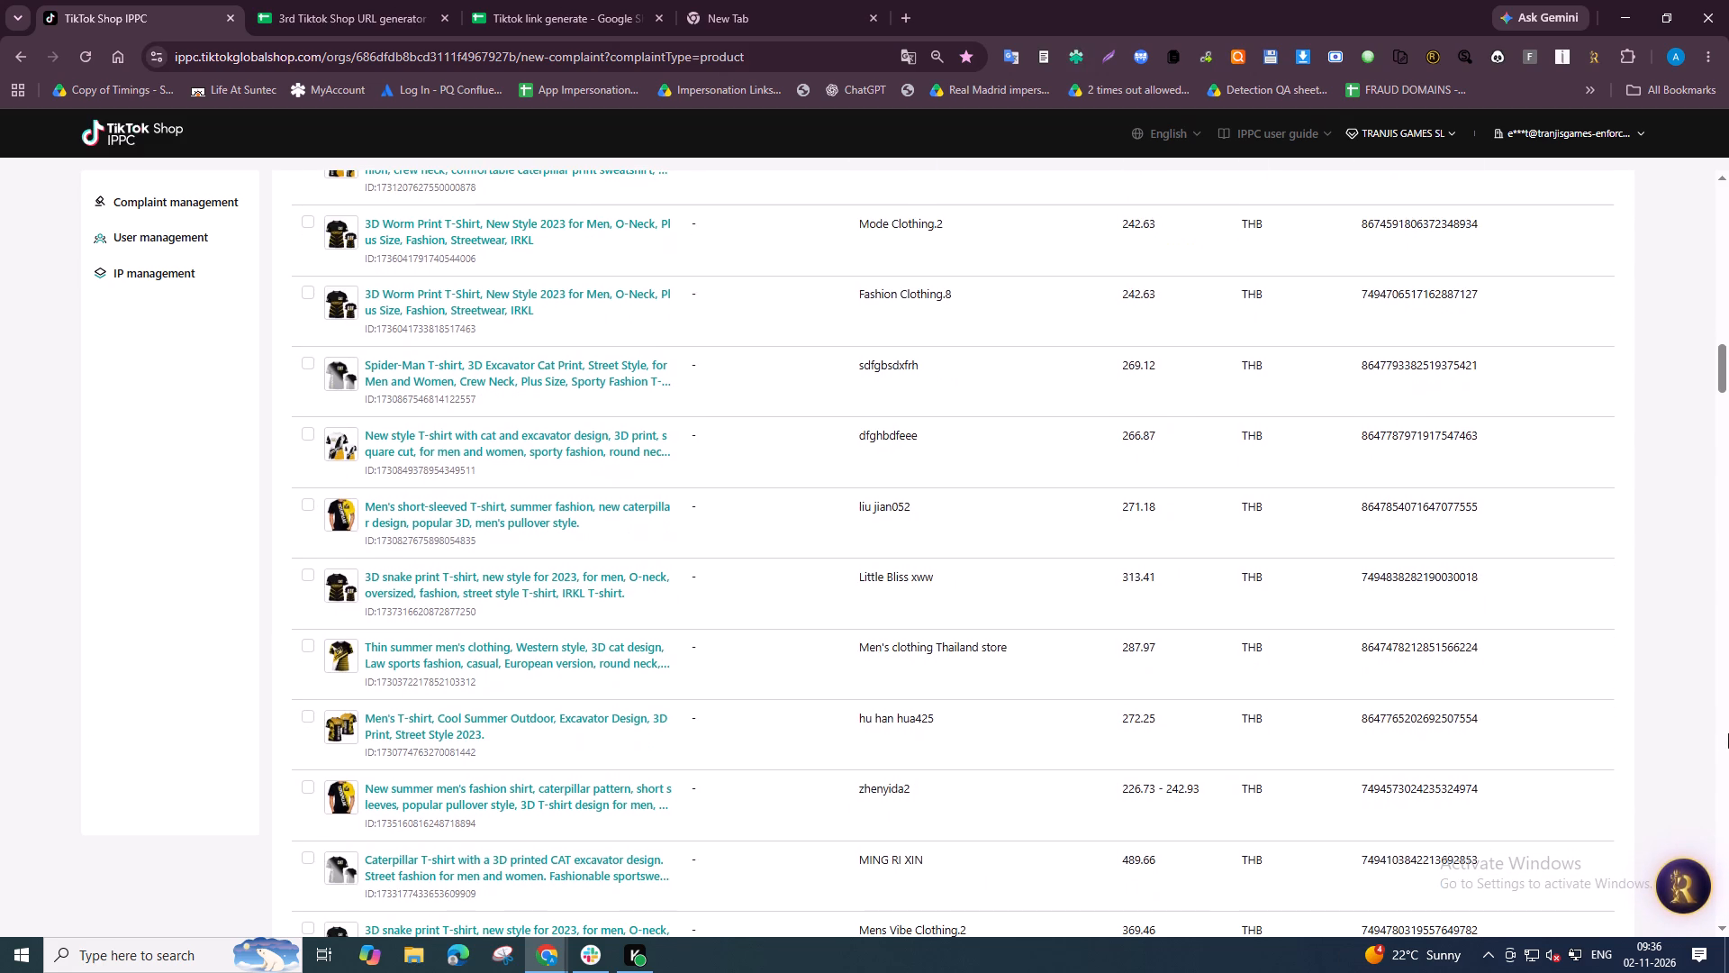
{"action": "scroll", "coordinate": [1687, 502], "scroll_direction": "up", "scroll_amount": 1}
{"action": "scroll", "coordinate": [1725, 413], "scroll_direction": "up", "scroll_amount": 4}
{"action": "left_click_drag", "start_coordinate": [1728, 339], "coordinate": [1728, 190]}
{"action": "left_click_drag", "start_coordinate": [294, 577], "coordinate": [427, 583]}
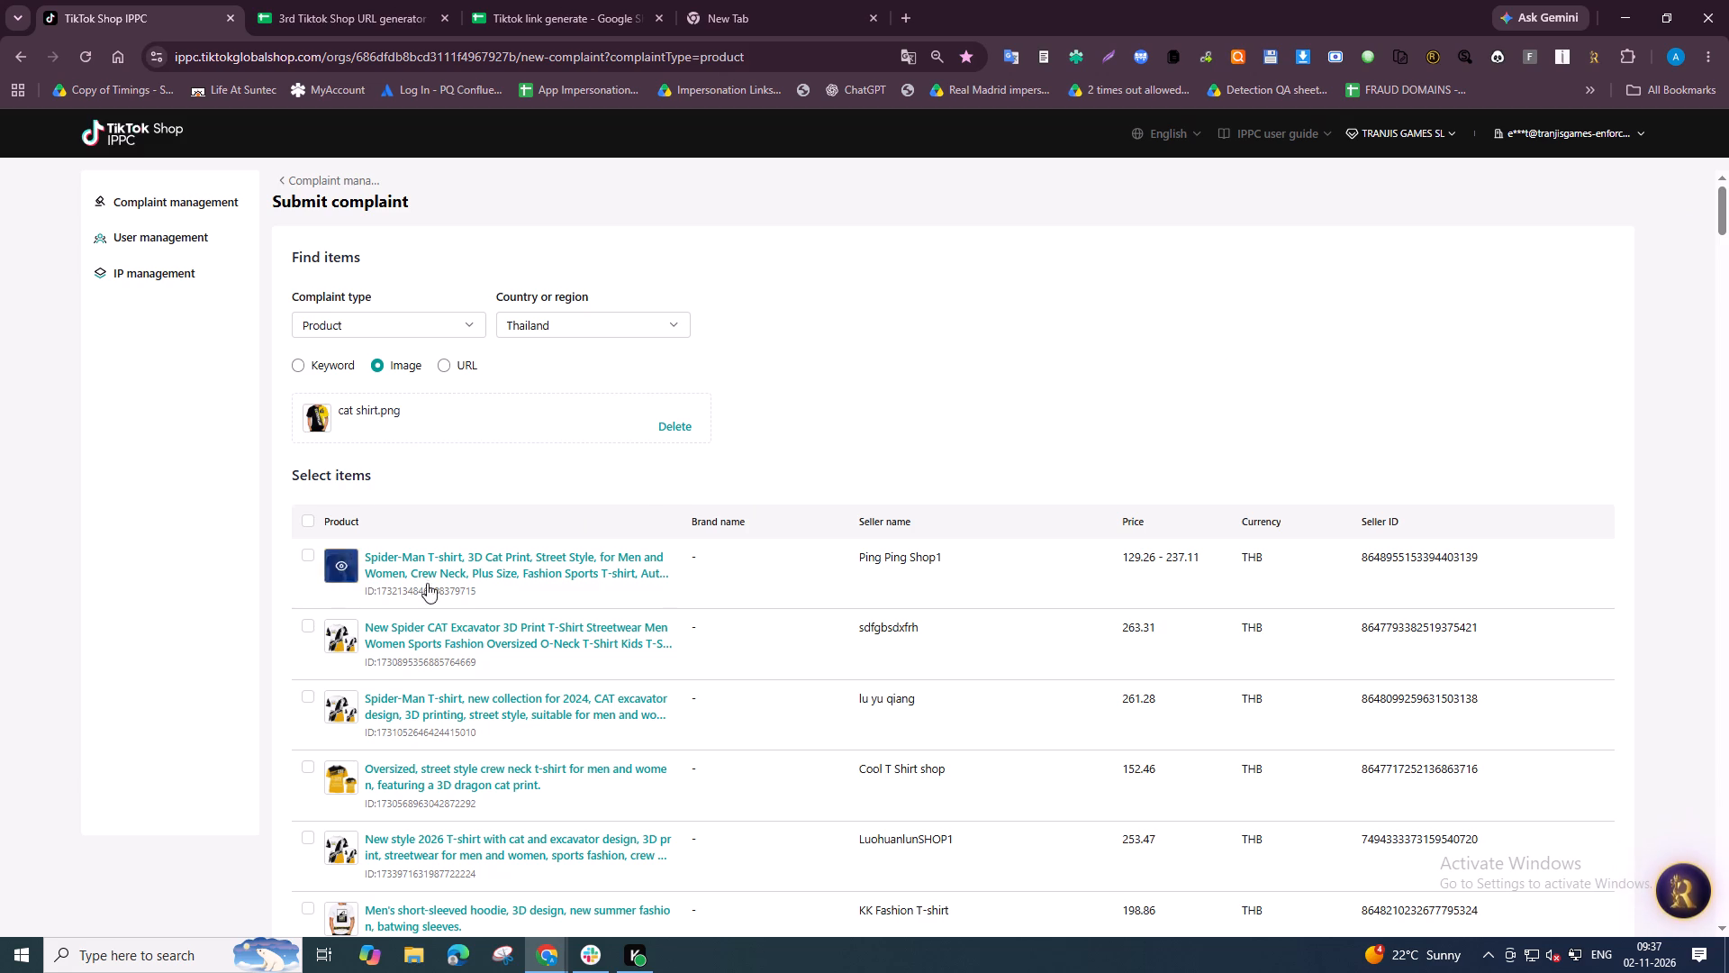
{"action": "left_click_drag", "start_coordinate": [427, 583], "coordinate": [1687, 966]}
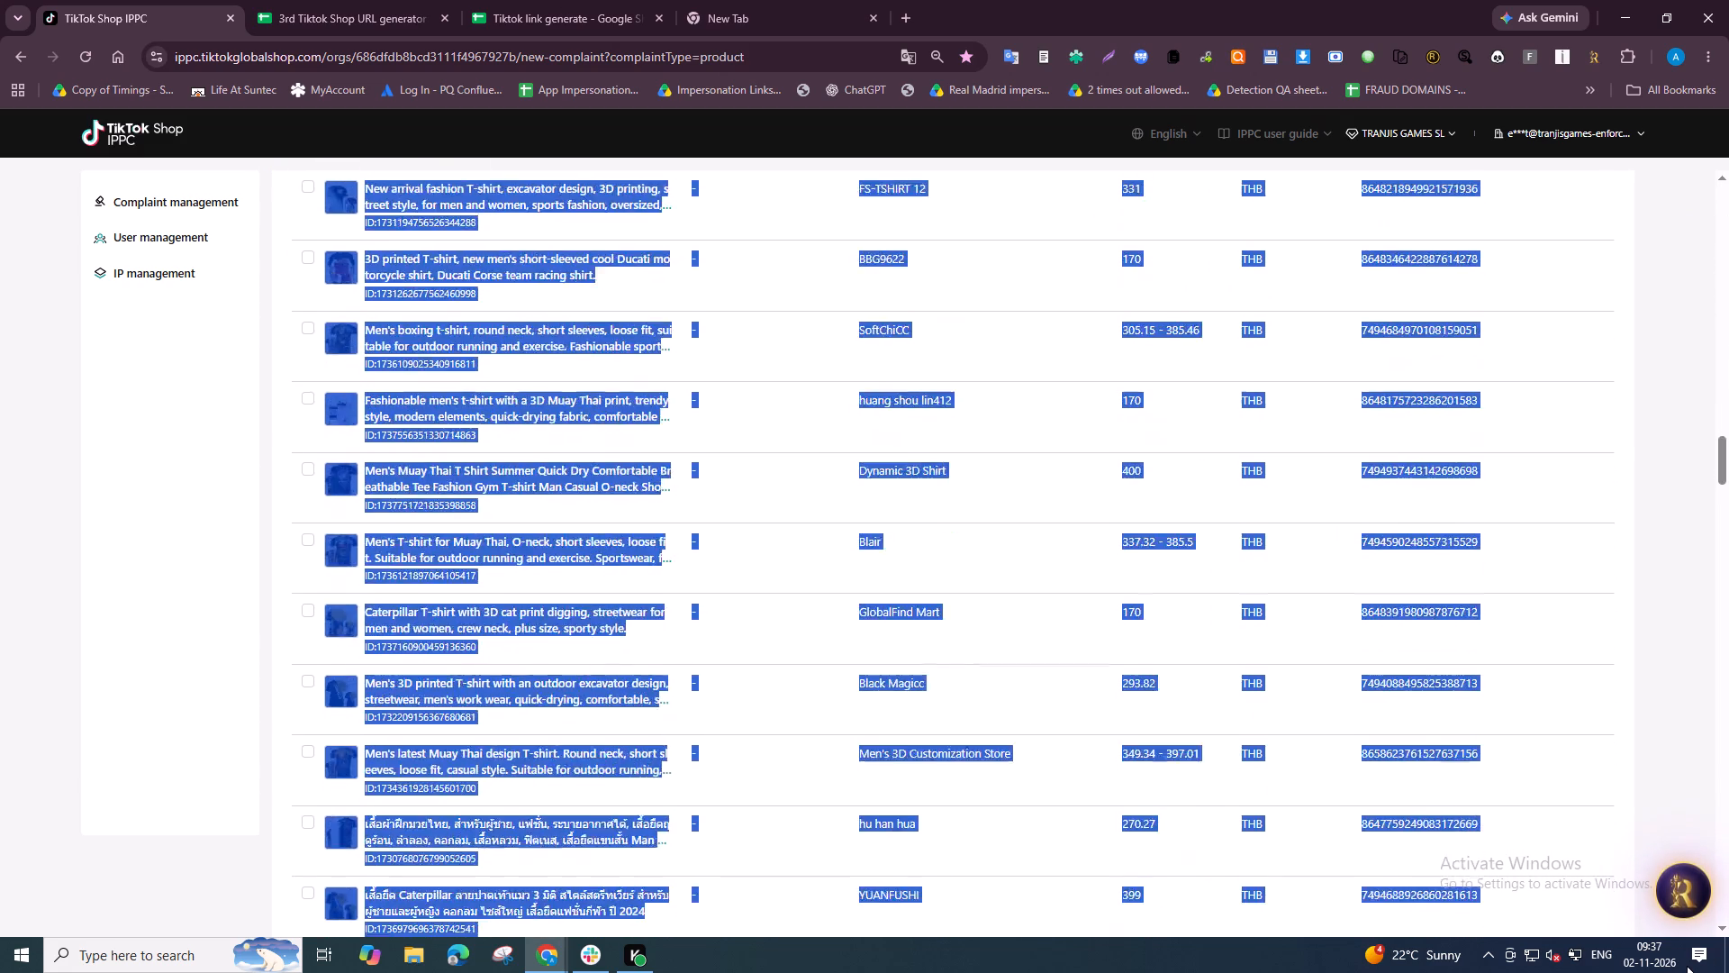
{"action": "left_click_drag", "start_coordinate": [1687, 966], "coordinate": [1686, 935]}
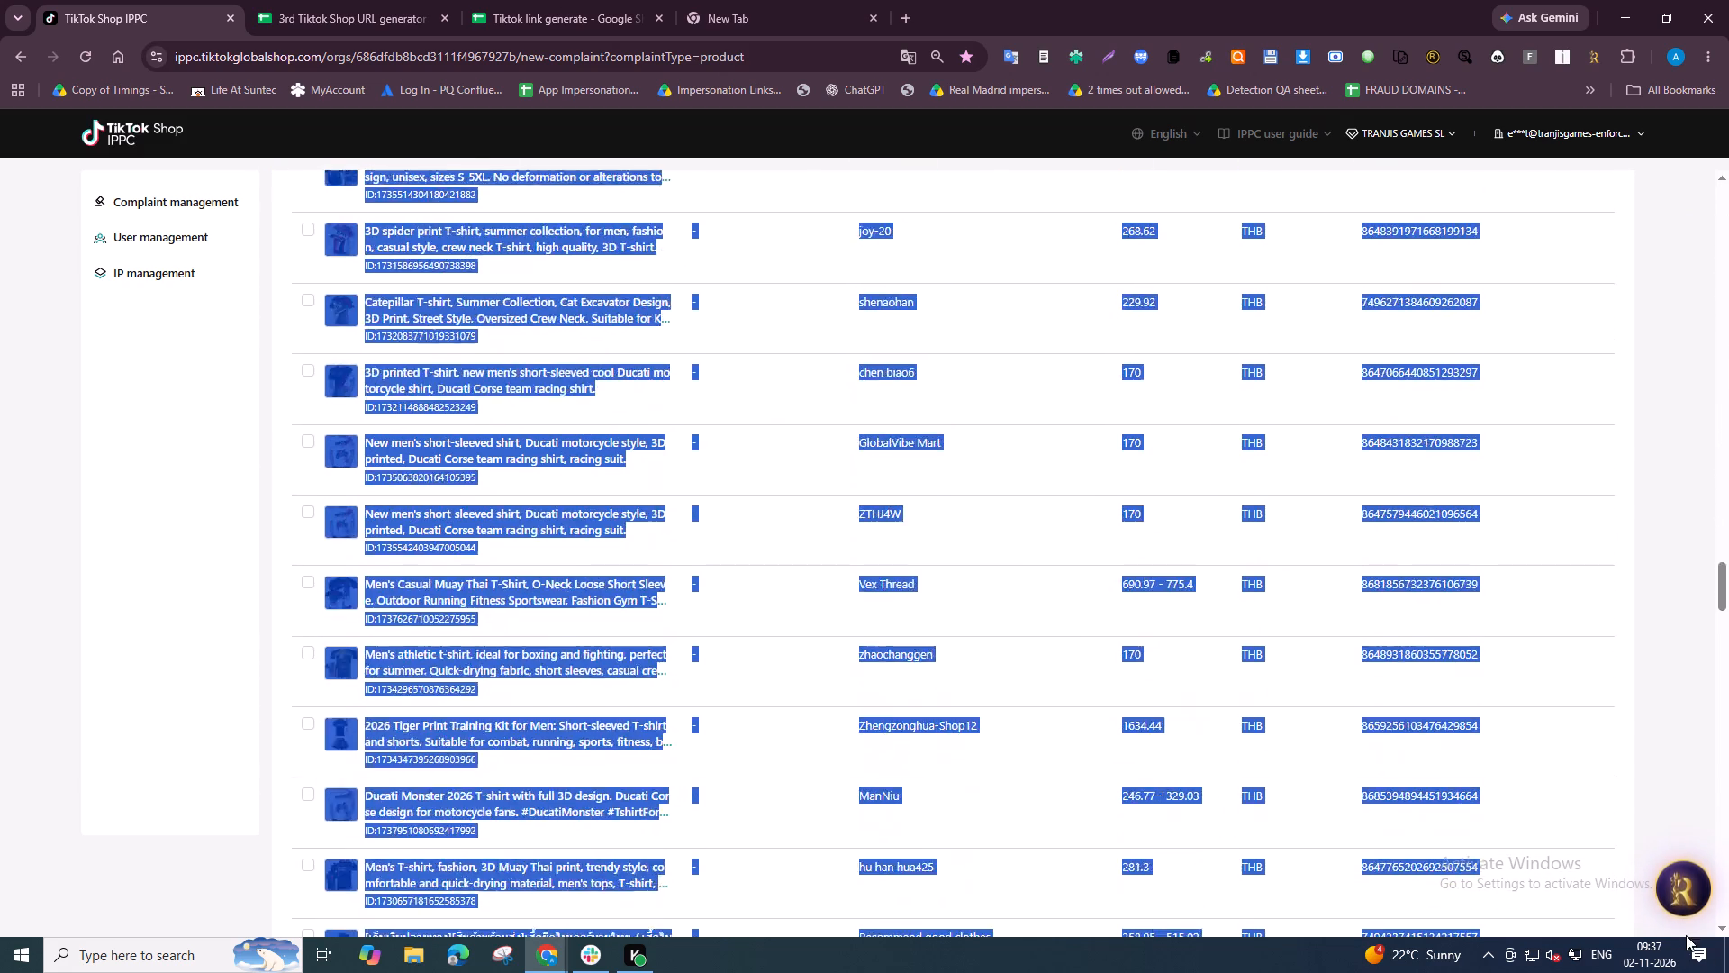
{"action": "left_click_drag", "start_coordinate": [1686, 935], "coordinate": [1686, 905]}
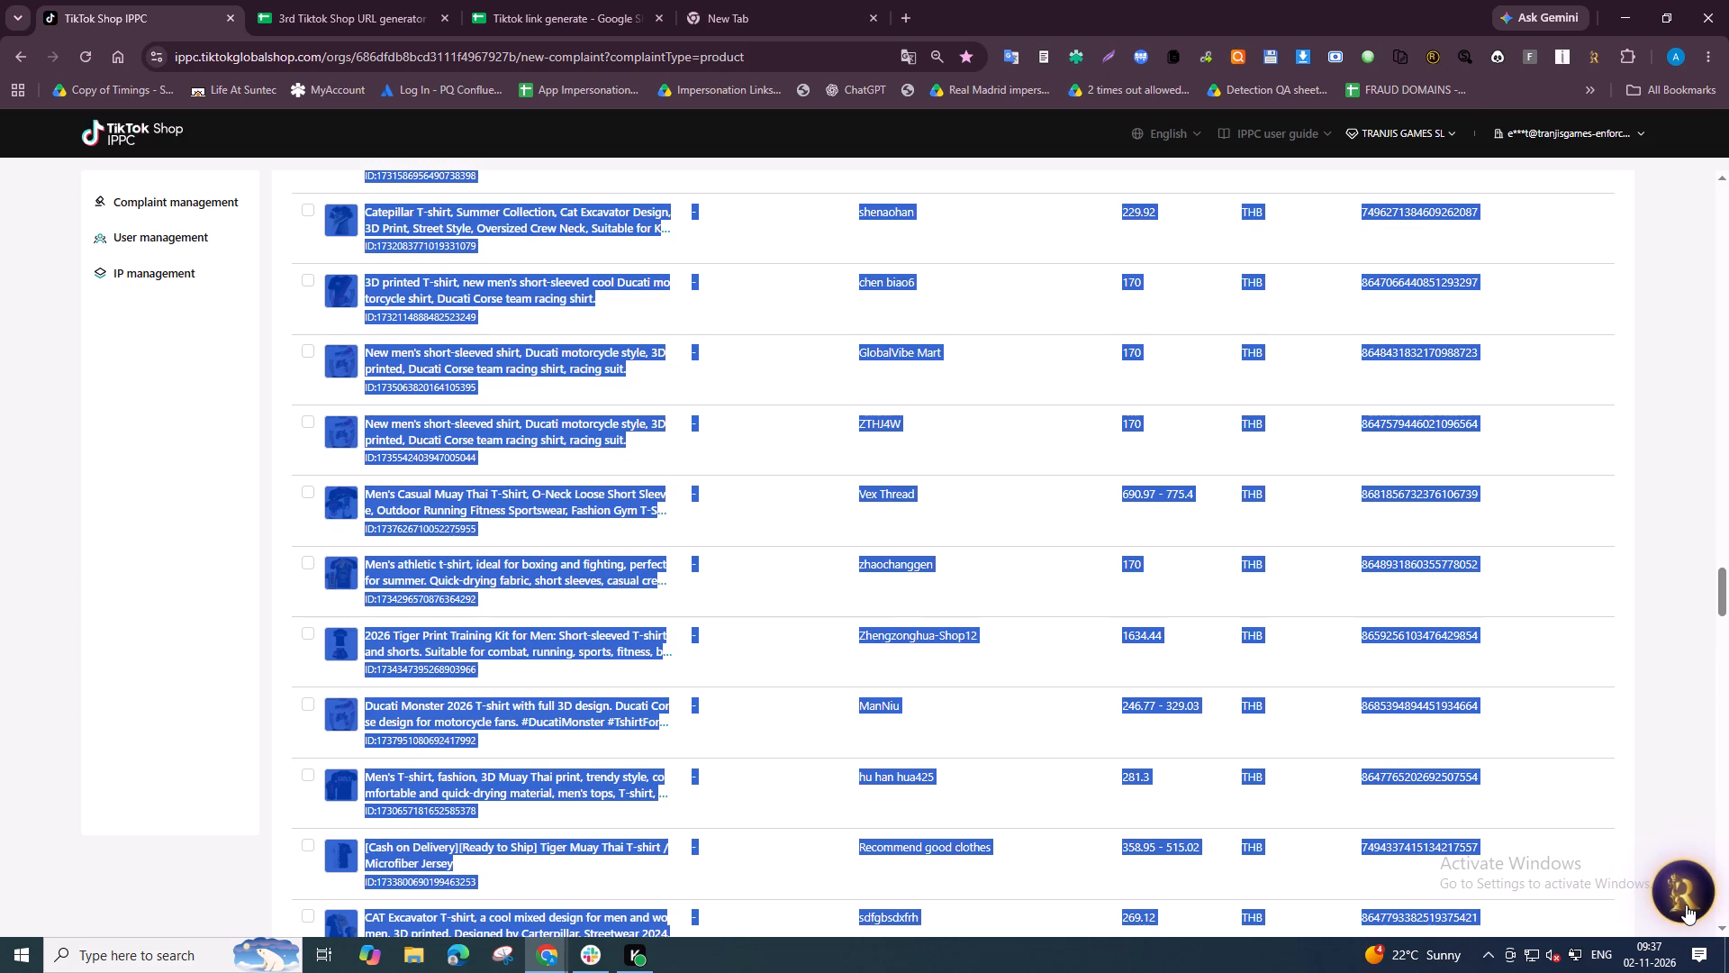
{"action": "left_click_drag", "start_coordinate": [1686, 905], "coordinate": [1082, 432]}
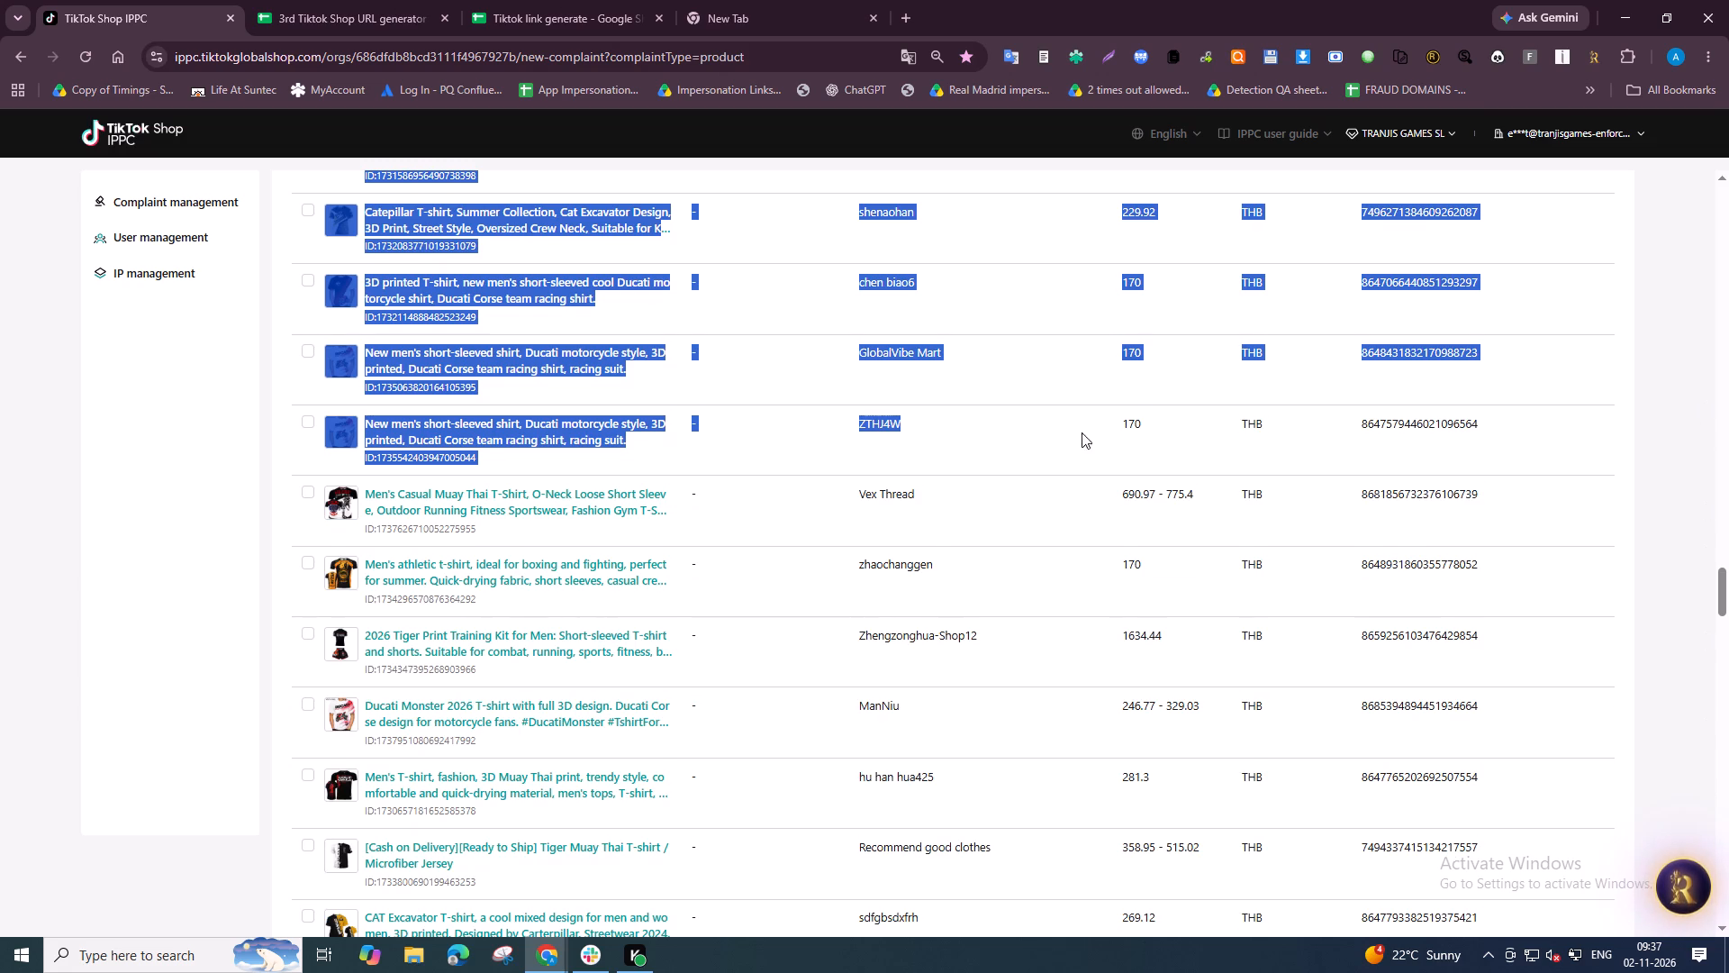
{"action": "left_click_drag", "start_coordinate": [1082, 432], "coordinate": [675, 324]}
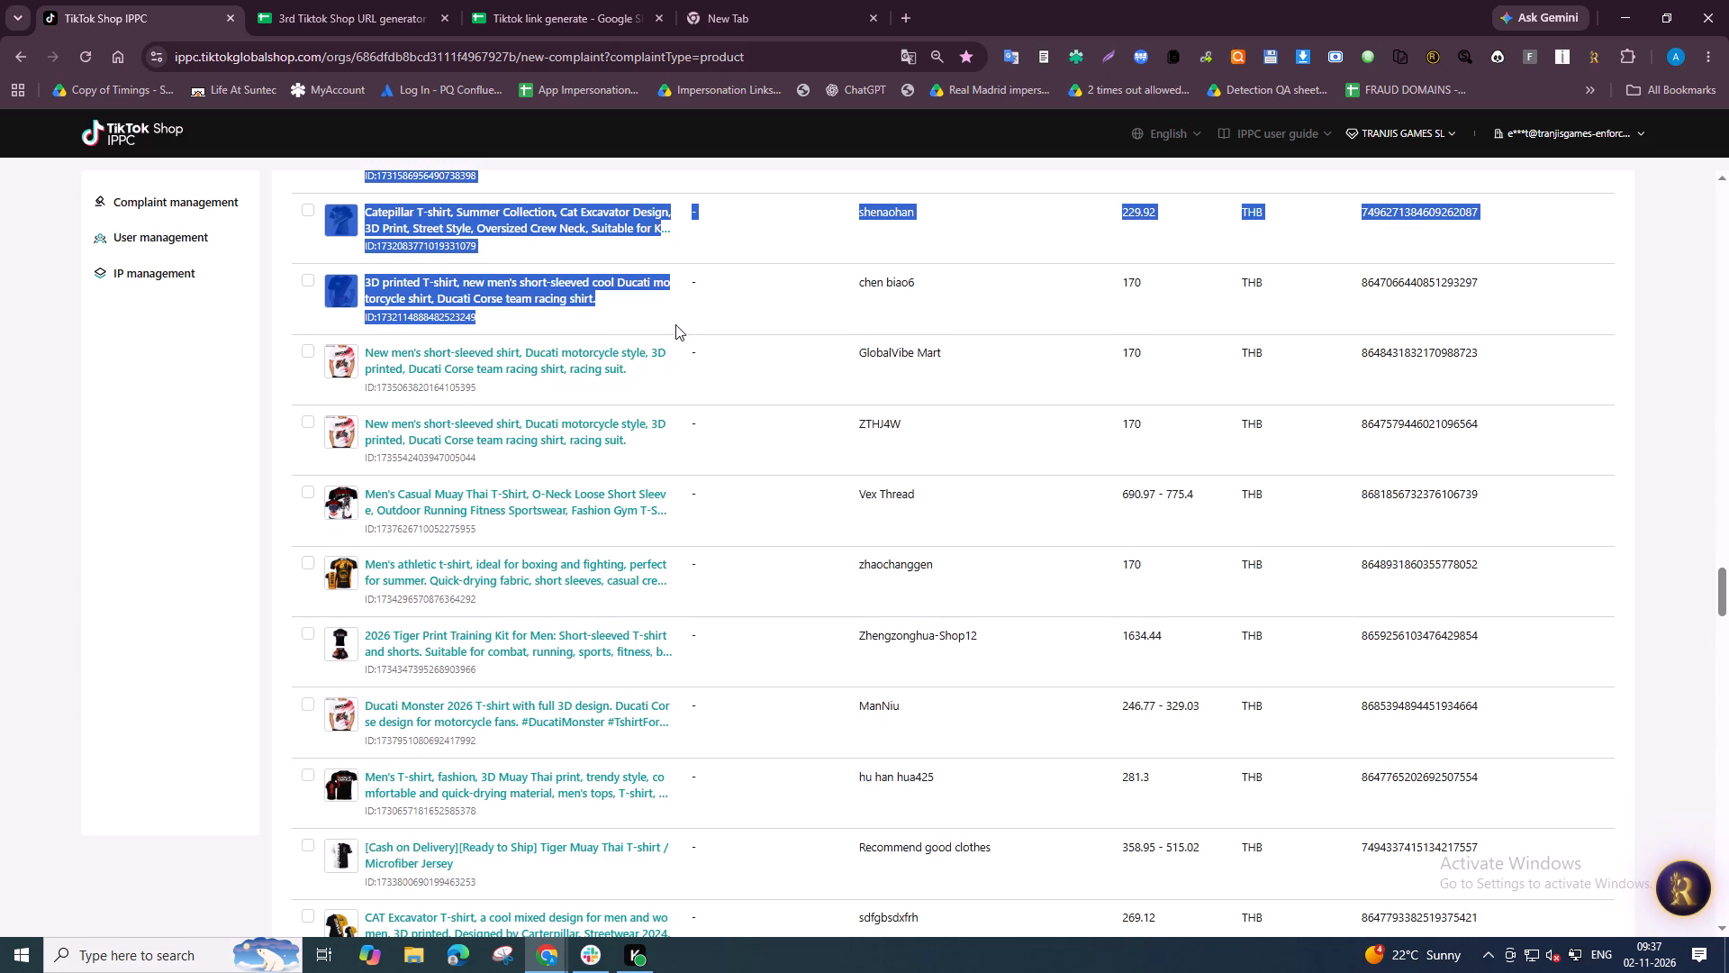
{"action": "left_click_drag", "start_coordinate": [675, 324], "coordinate": [1555, 328]}
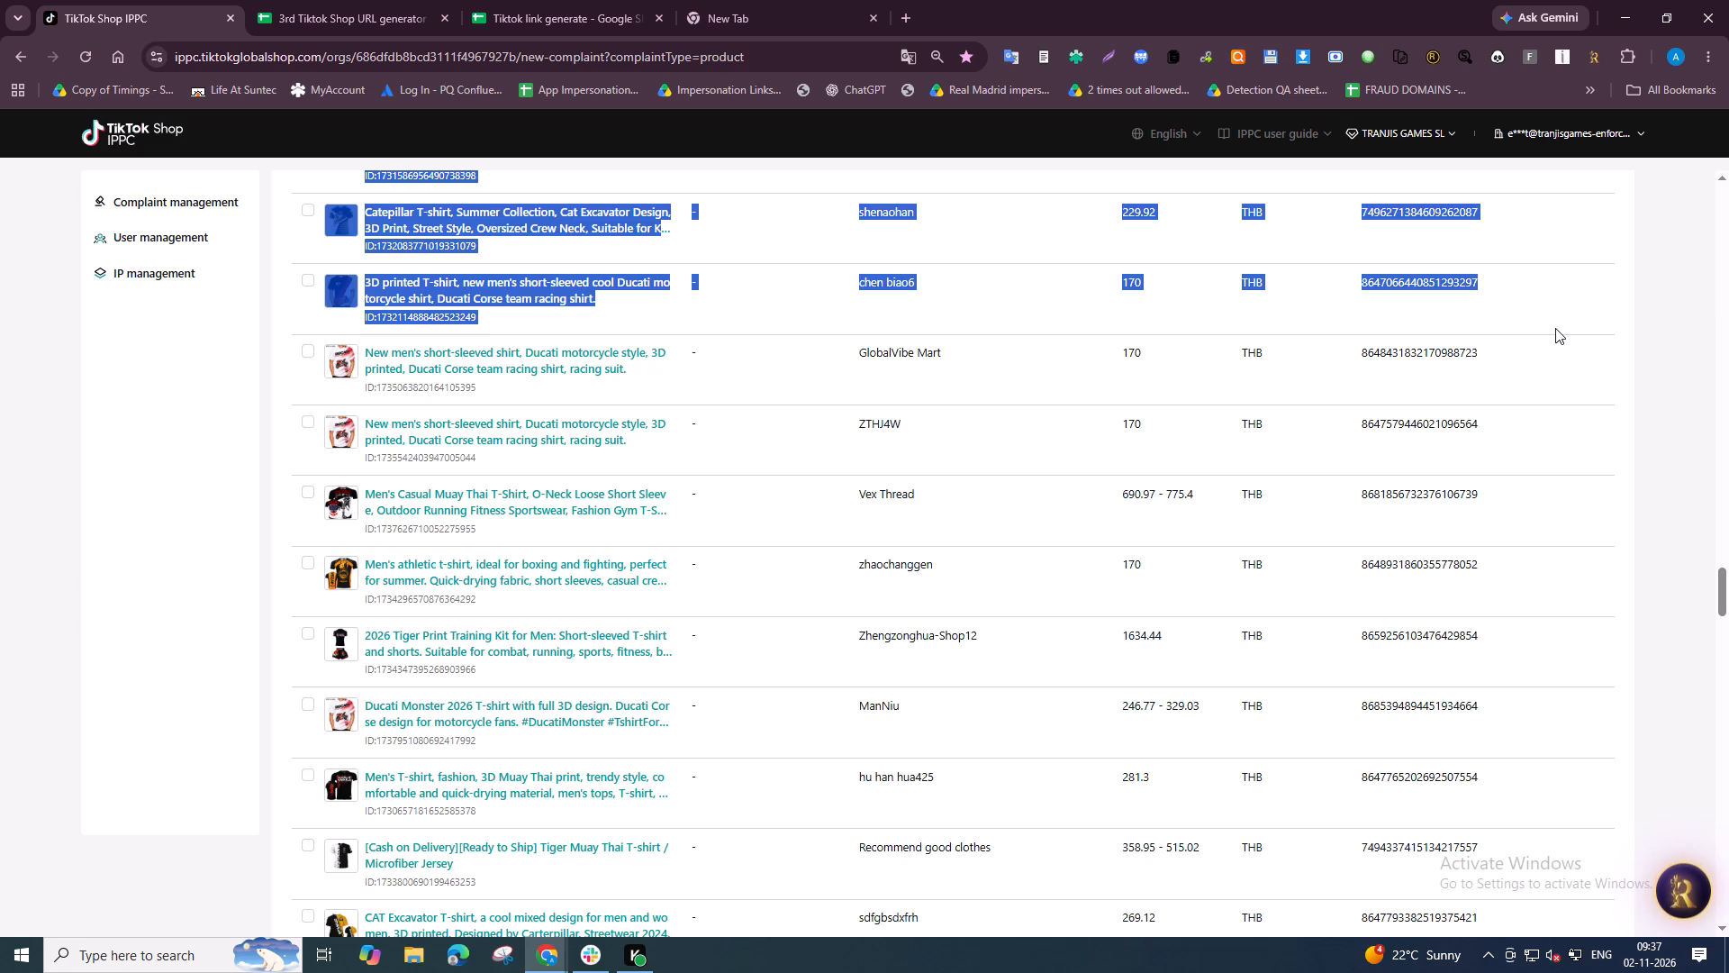
{"action": "left_click_drag", "start_coordinate": [1555, 328], "coordinate": [1004, 260]}
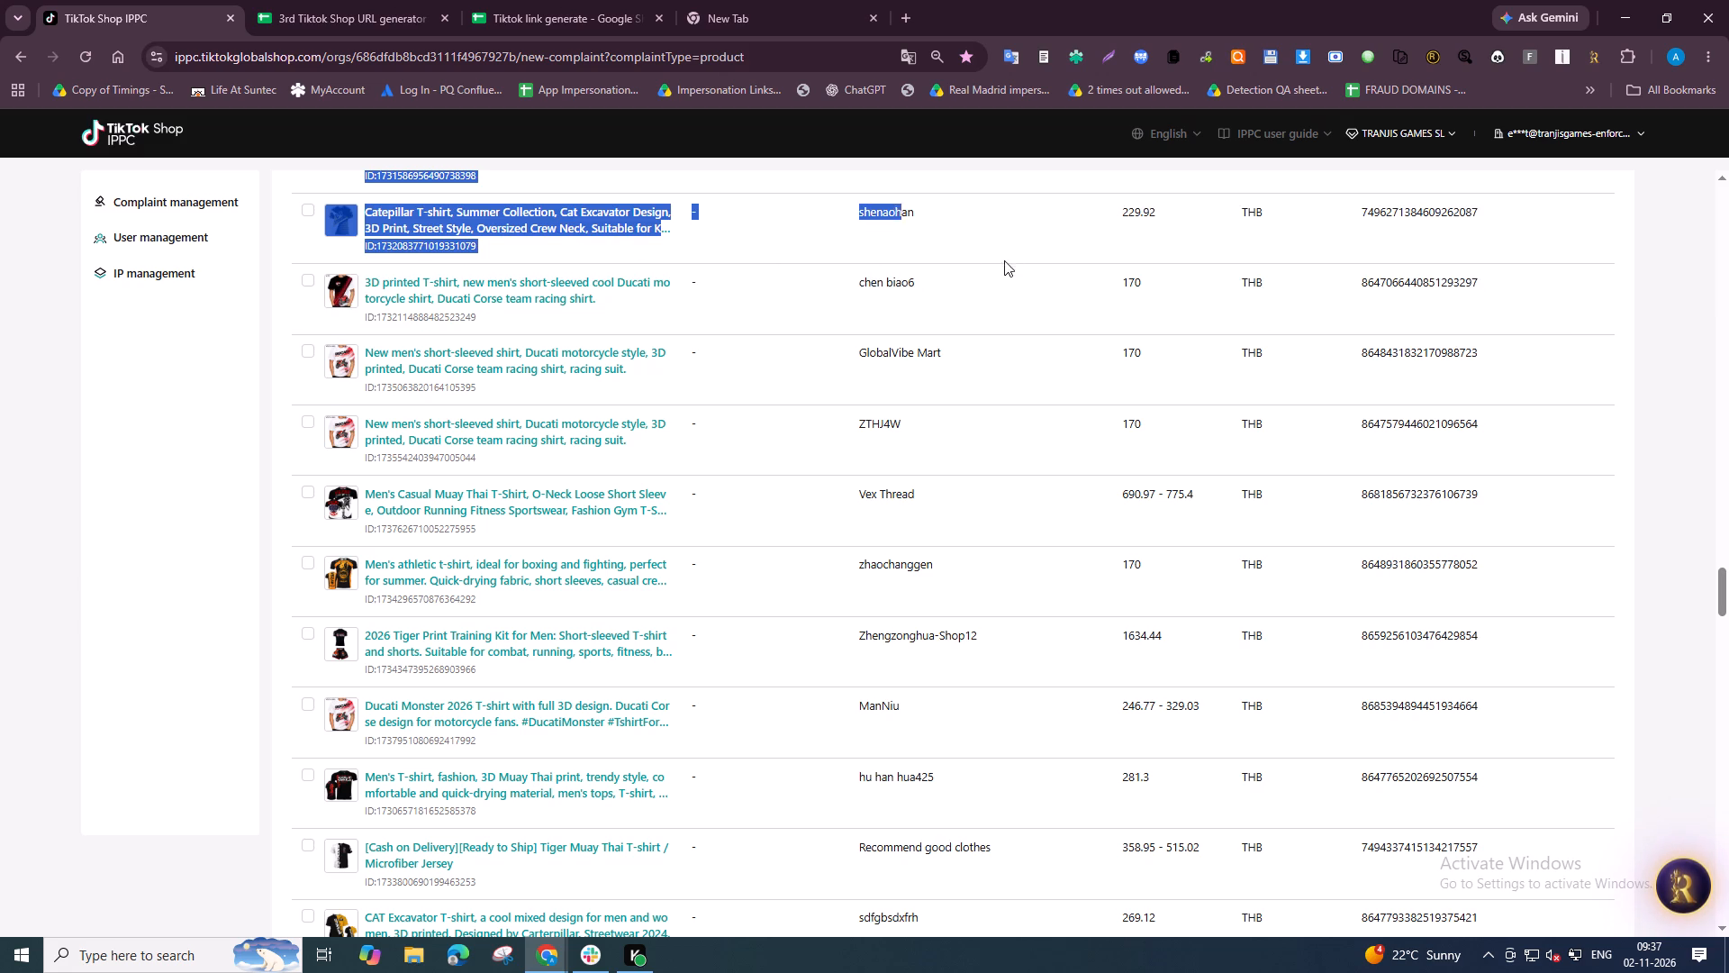
{"action": "left_click_drag", "start_coordinate": [1004, 260], "coordinate": [1498, 238]}
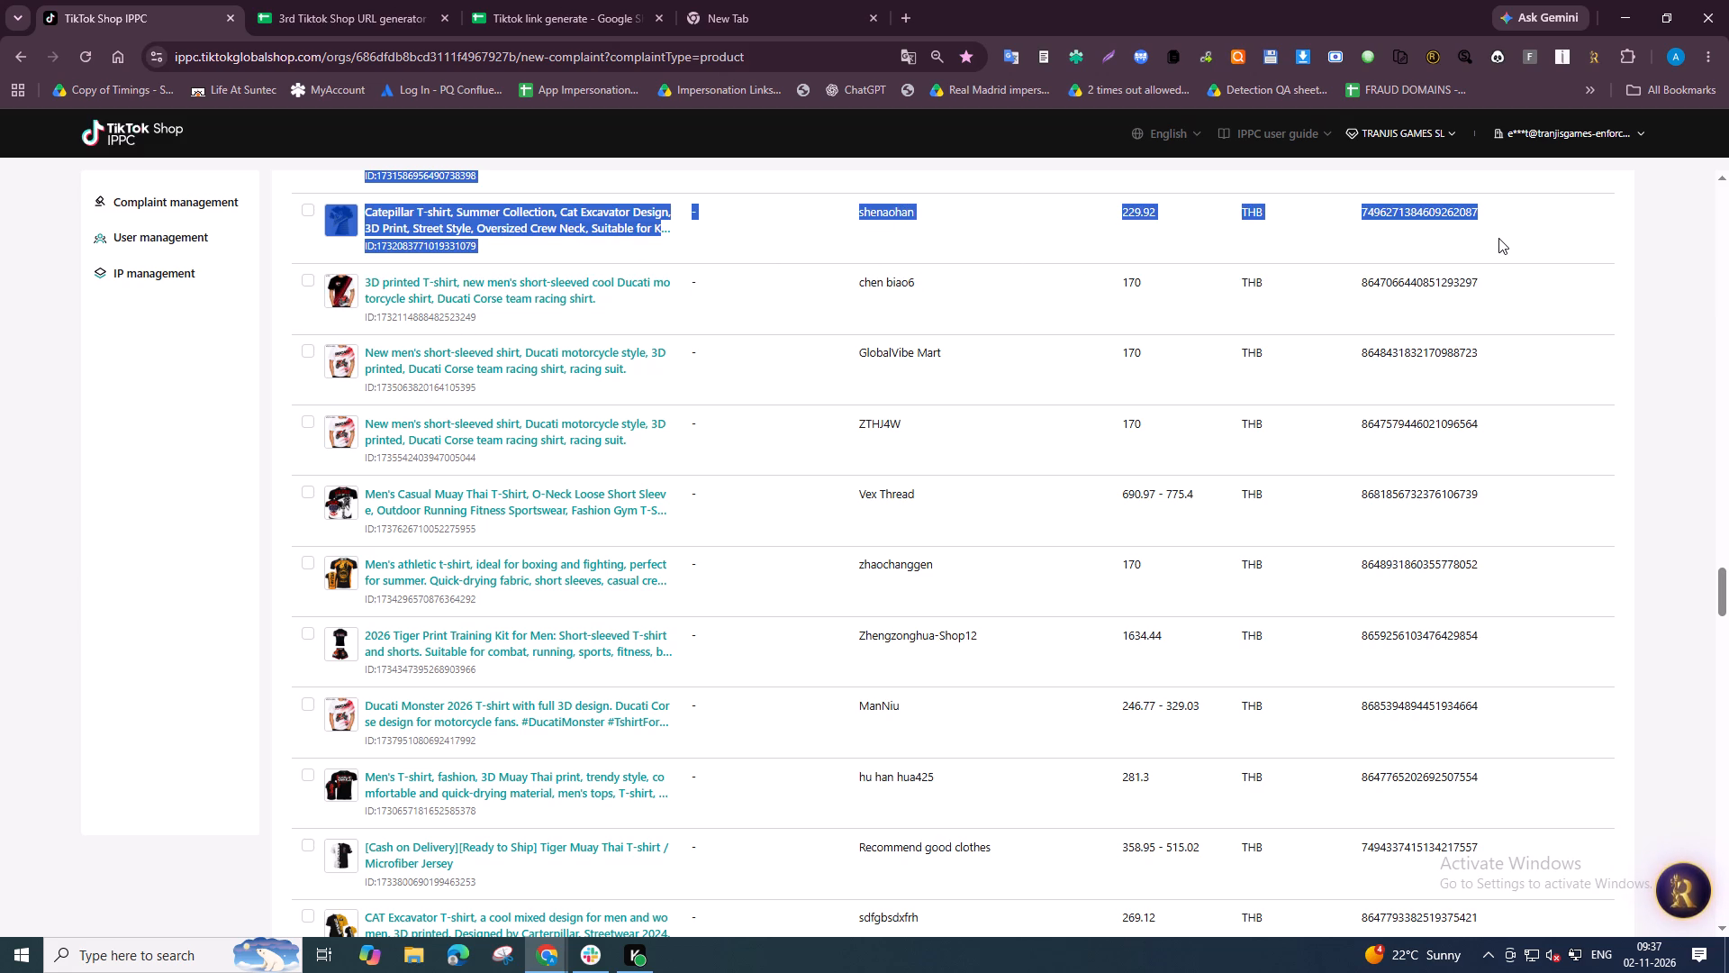
{"action": "key", "text": "ctrl+c"}
{"action": "key", "text": "ctrl+c"}
Paste the copied Thailand listings into the Tiktok link generate sheet, starting at A15187 below the last filled row.
{"action": "left_click", "coordinate": [795, 0]}
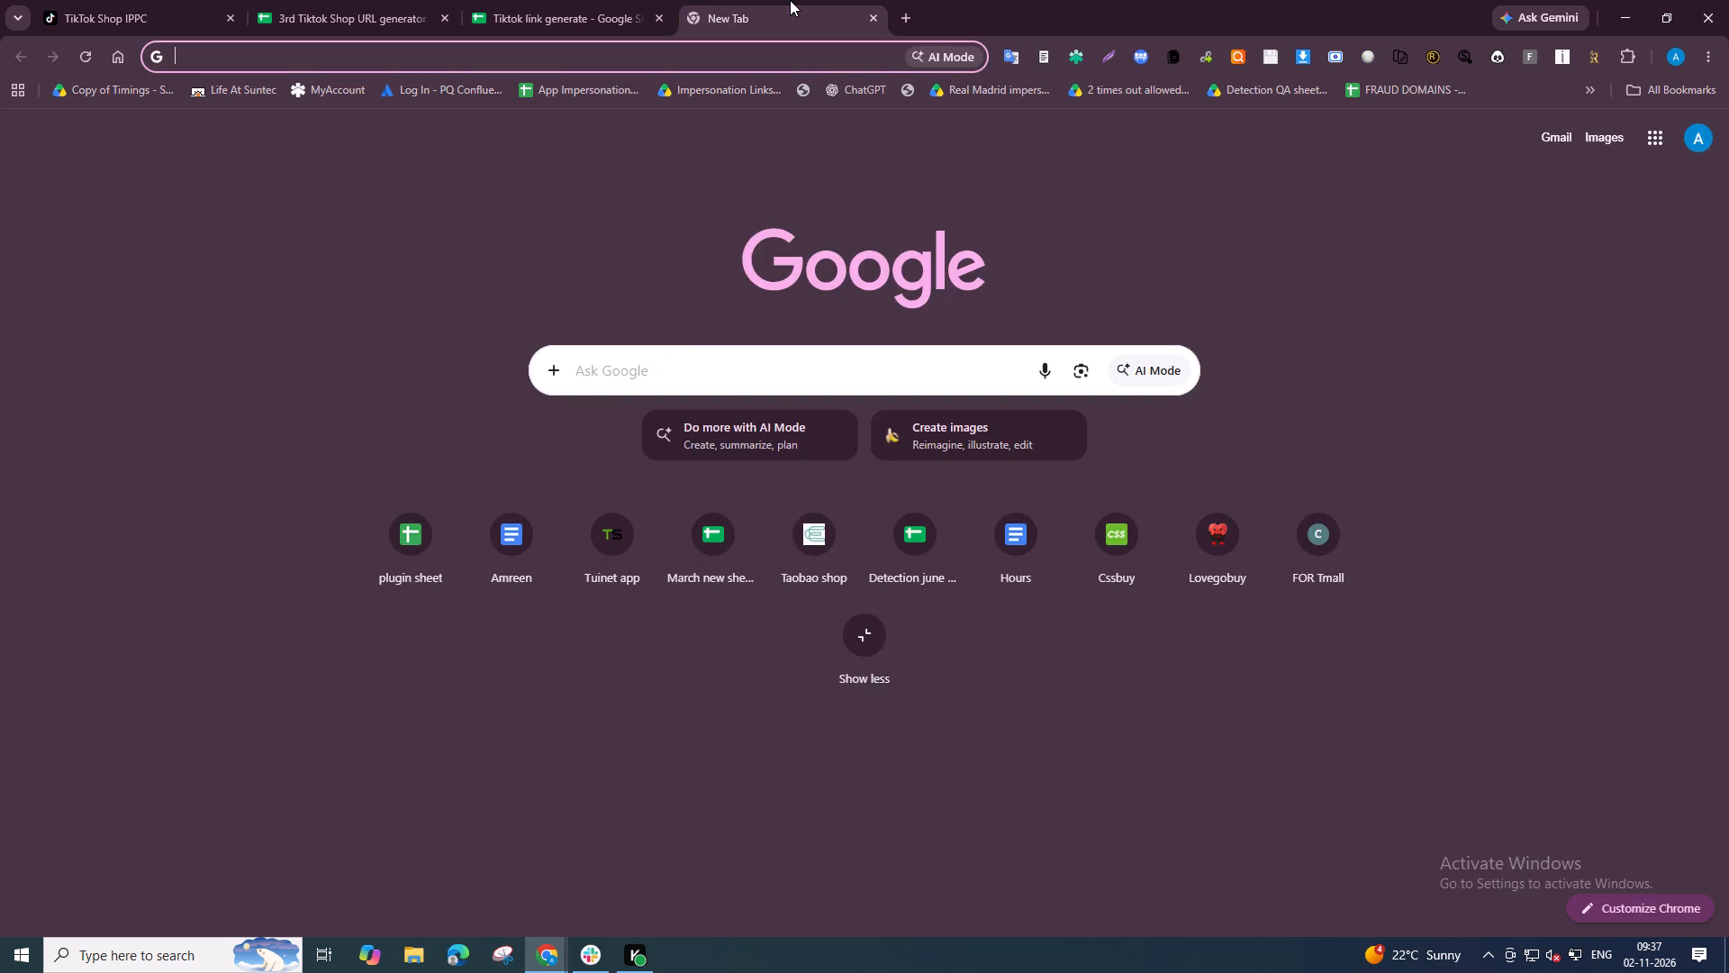
{"action": "left_click", "coordinate": [660, 0]}
{"action": "left_click", "coordinate": [423, 439]}
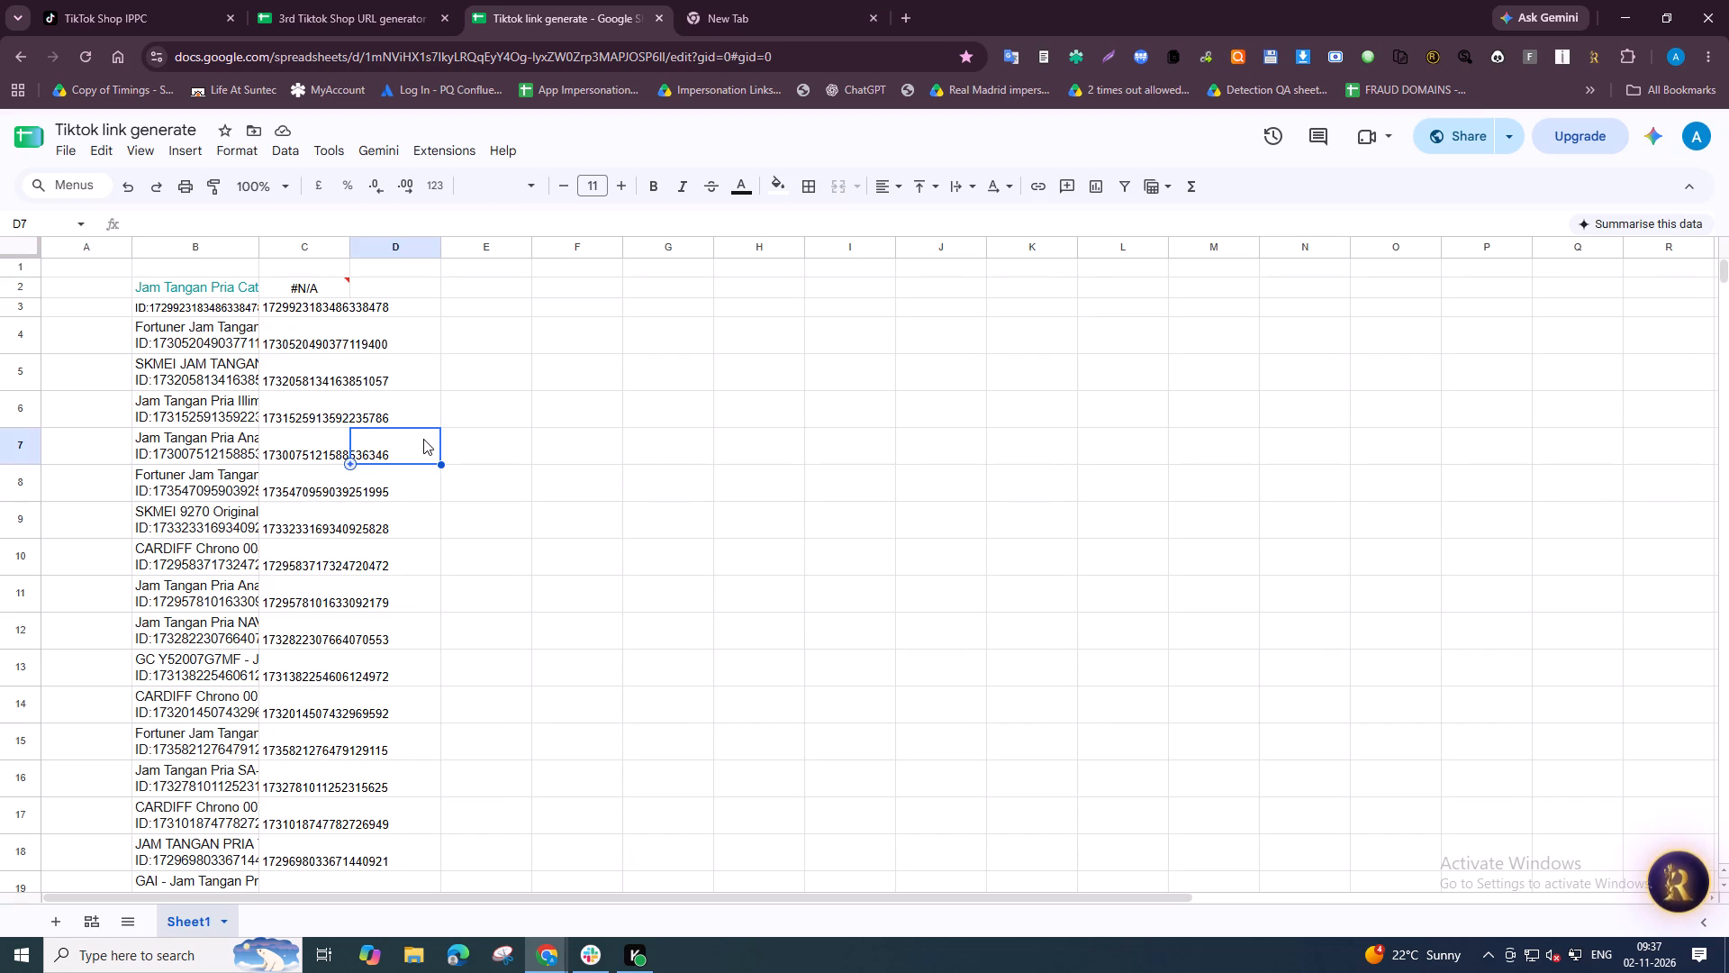
{"action": "key", "text": "ctrl+End"}
{"action": "key", "text": "ctrl+Left"}
{"action": "key", "text": "ctrl+Left"}
{"action": "key", "text": "ctrl+Left"}
{"action": "key", "text": "Right"}
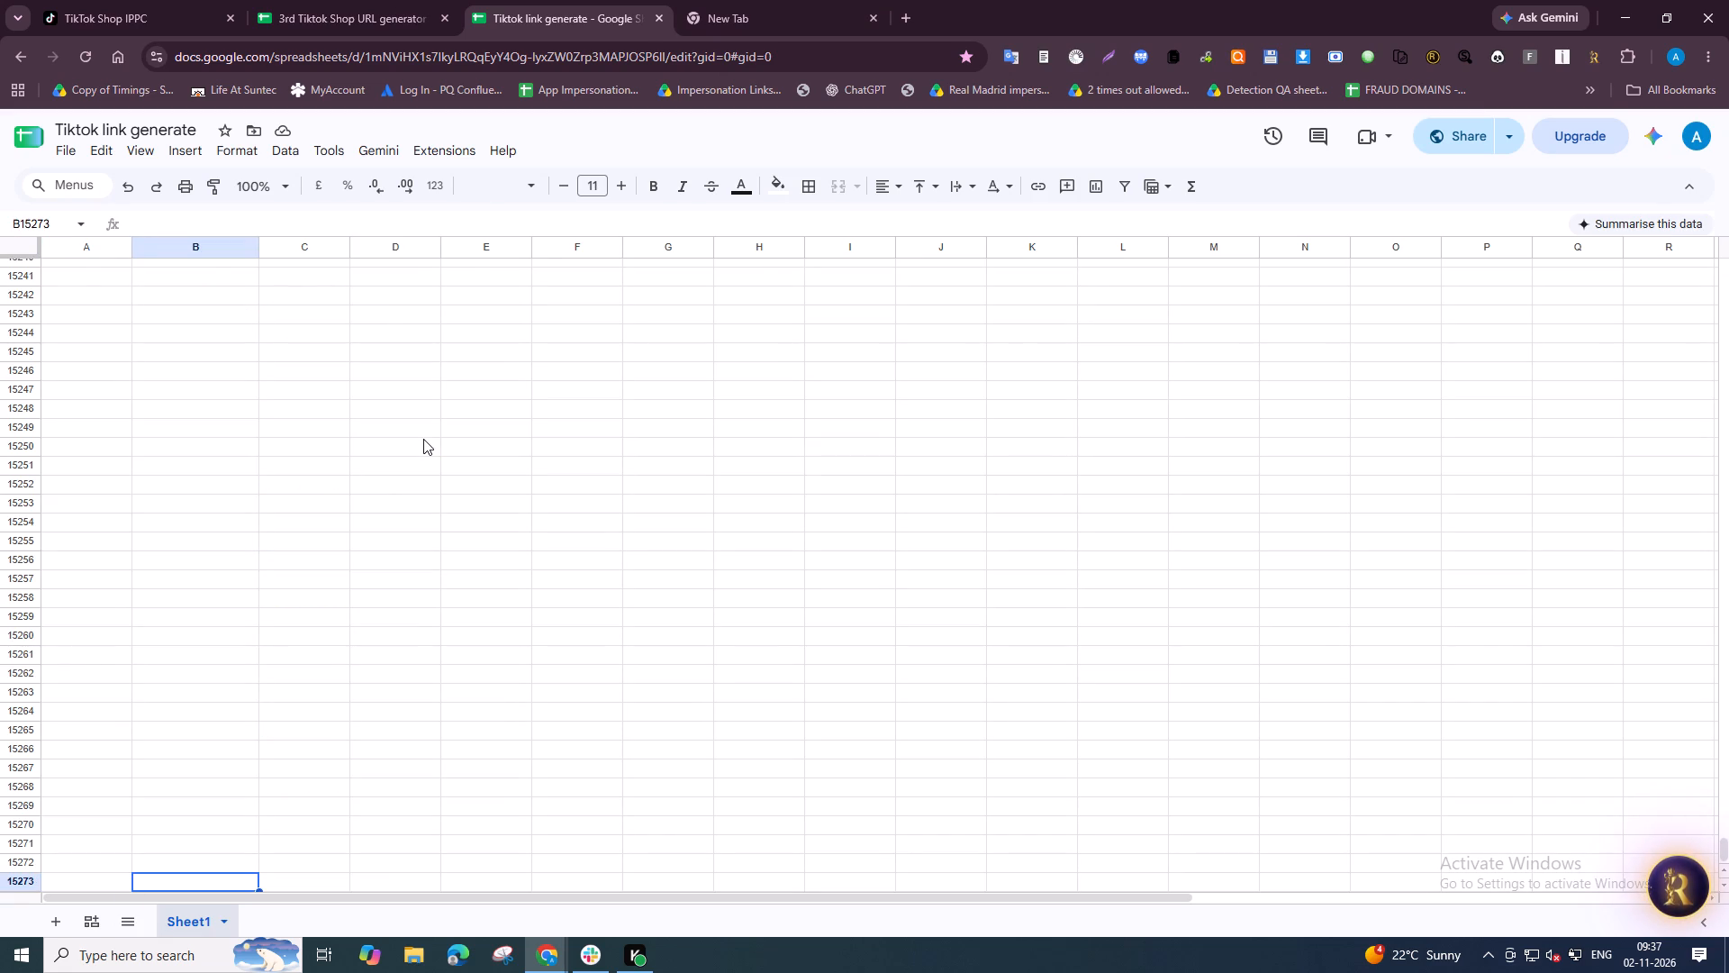
{"action": "key", "text": "ctrl+Up"}
{"action": "key", "text": "Down"}
{"action": "key", "text": "Left"}
{"action": "key", "text": "ctrl+v"}
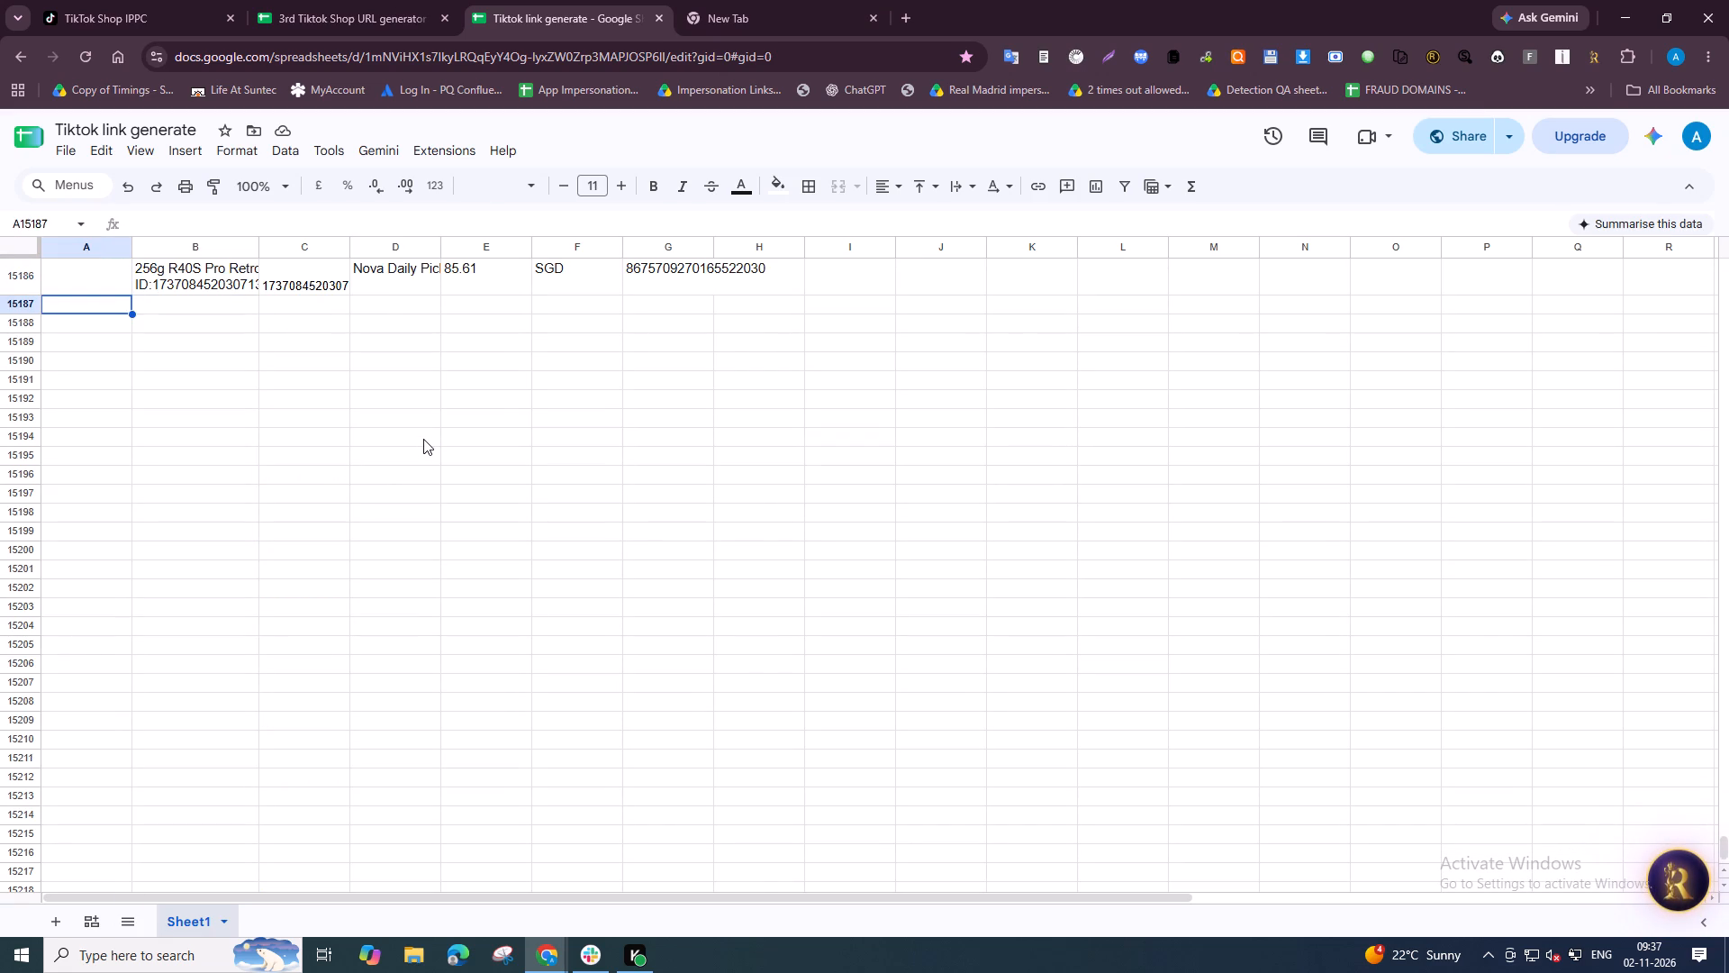
Clear the dash, shop name, price and currency values in columns C to F of the pasted Thailand rows.
{"action": "key", "text": "Right"}
{"action": "key", "text": "Right"}
{"action": "key", "text": "shift+Right"}
{"action": "key", "text": "shift+Right"}
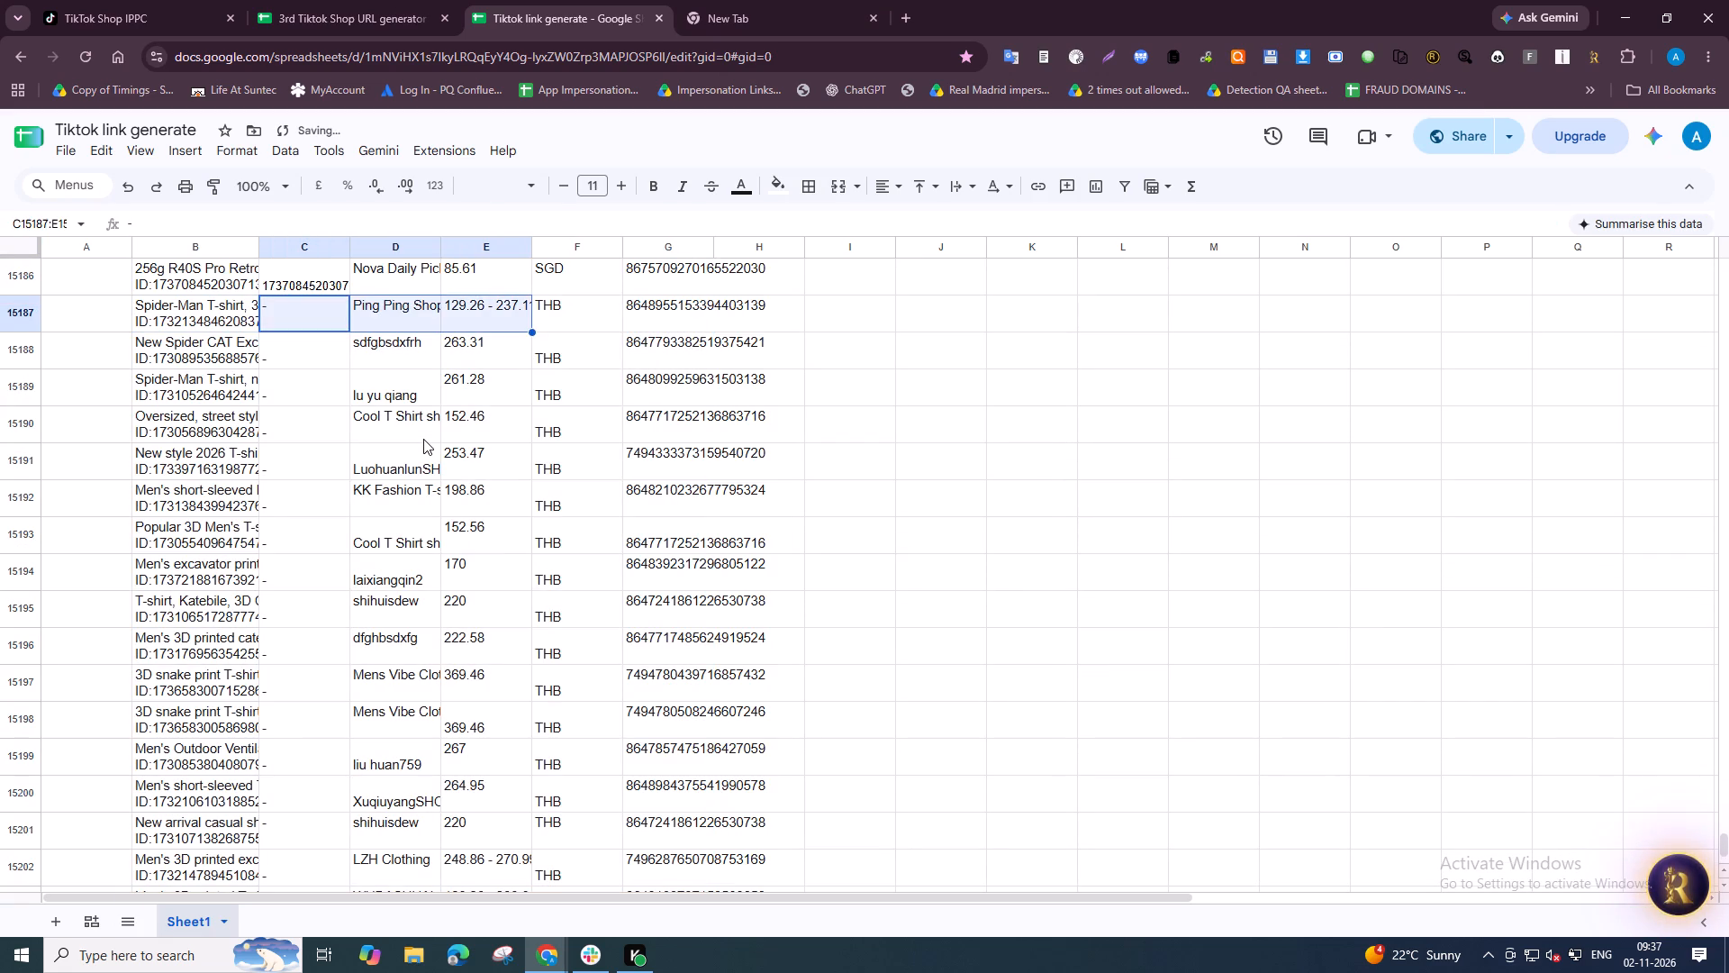
{"action": "key", "text": "shift+Right"}
{"action": "key", "text": "ctrl+shift+Down"}
{"action": "key", "text": "Delete"}
Fill the REGEXEXTRACT product ID formula down column C for the pasted Thailand rows, through row 15268.
{"action": "key", "text": "Left"}
{"action": "key", "text": "ctrl+Down"}
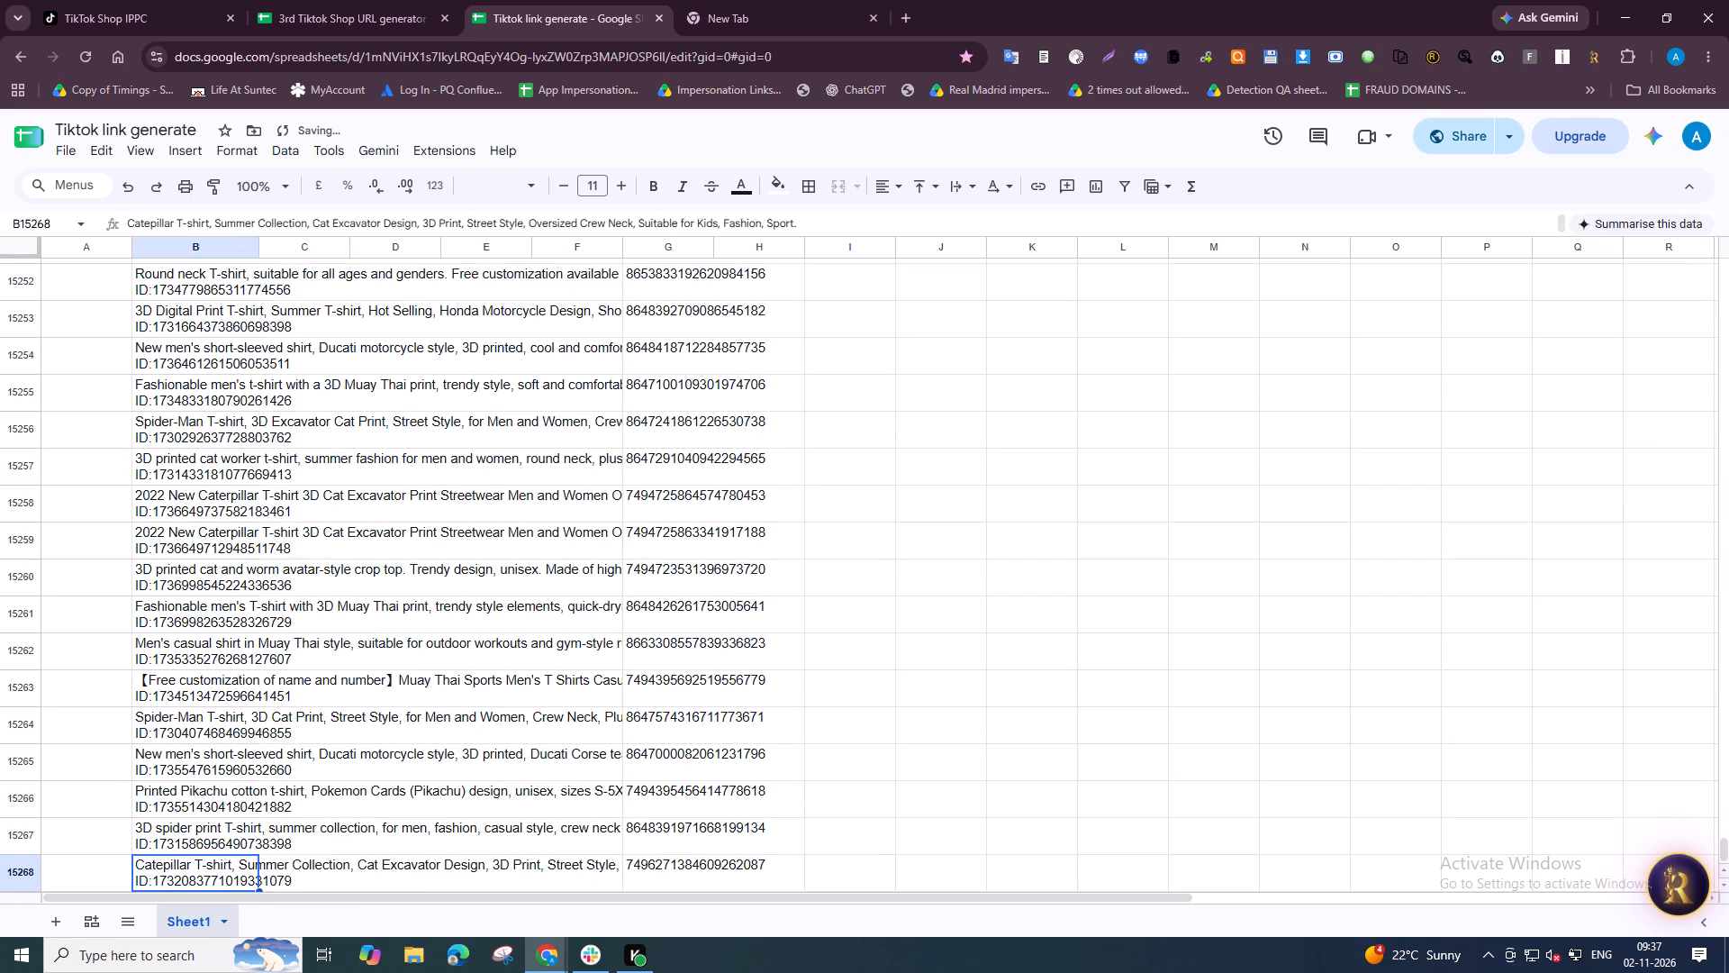
{"action": "key", "text": "Right"}
{"action": "key", "text": "ctrl+shift+Up"}
{"action": "key", "text": "ctrl+d"}
{"action": "key", "text": "shift+Down"}
{"action": "key", "text": "shift+Up"}
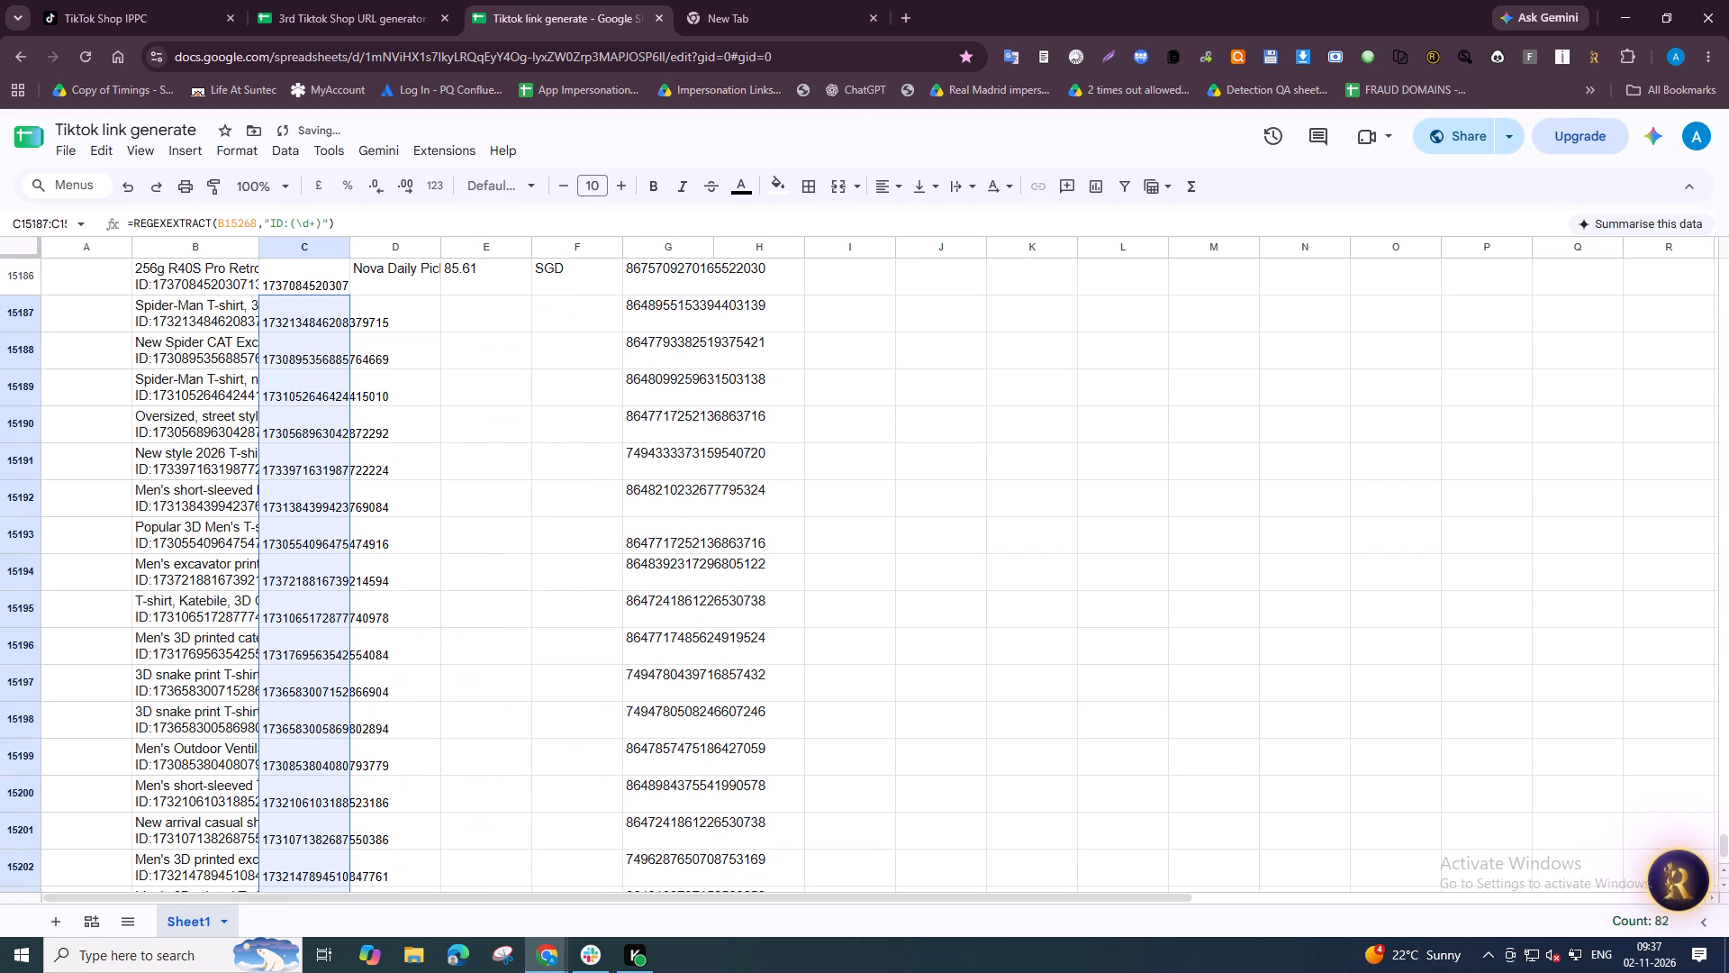
Copy the extracted IDs in column C from row 15186 down and go to F7771 in the 3rd Tiktok Shop URL generator.
{"action": "scroll", "coordinate": [404, 438], "scroll_direction": "up", "scroll_amount": 3}
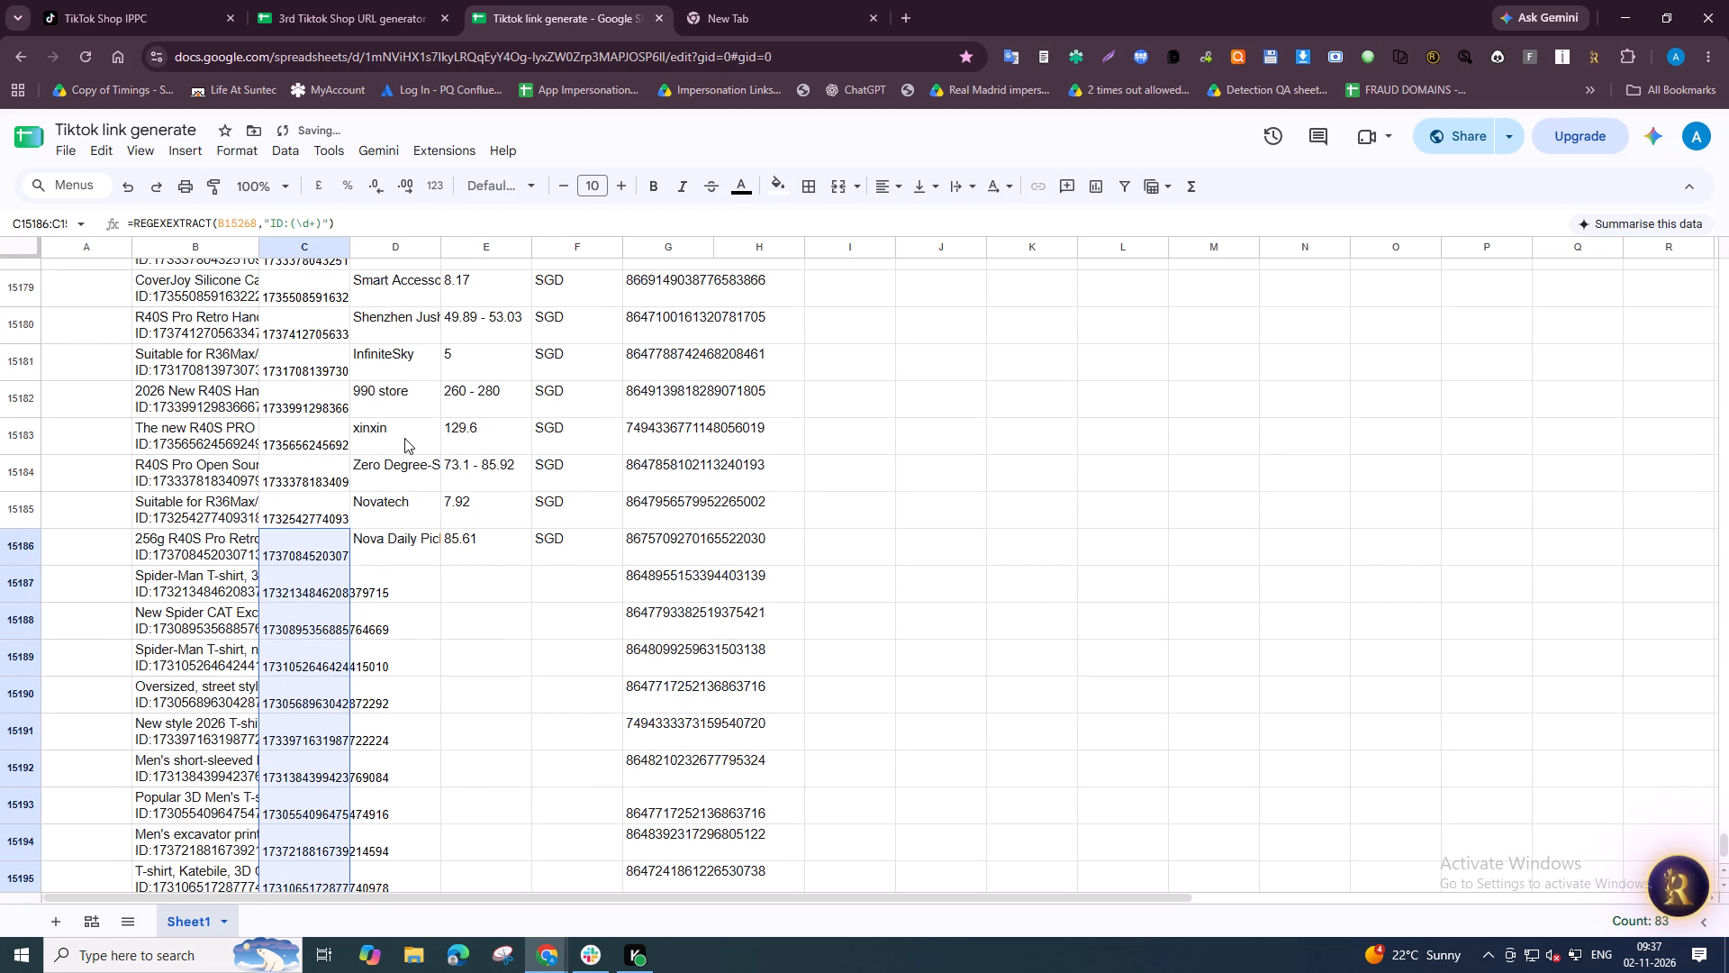
{"action": "key", "text": "ctrl+c"}
{"action": "key", "text": "ctrl+c"}
{"action": "key", "text": "ctrl+c"}
{"action": "left_click", "coordinate": [250, 0]}
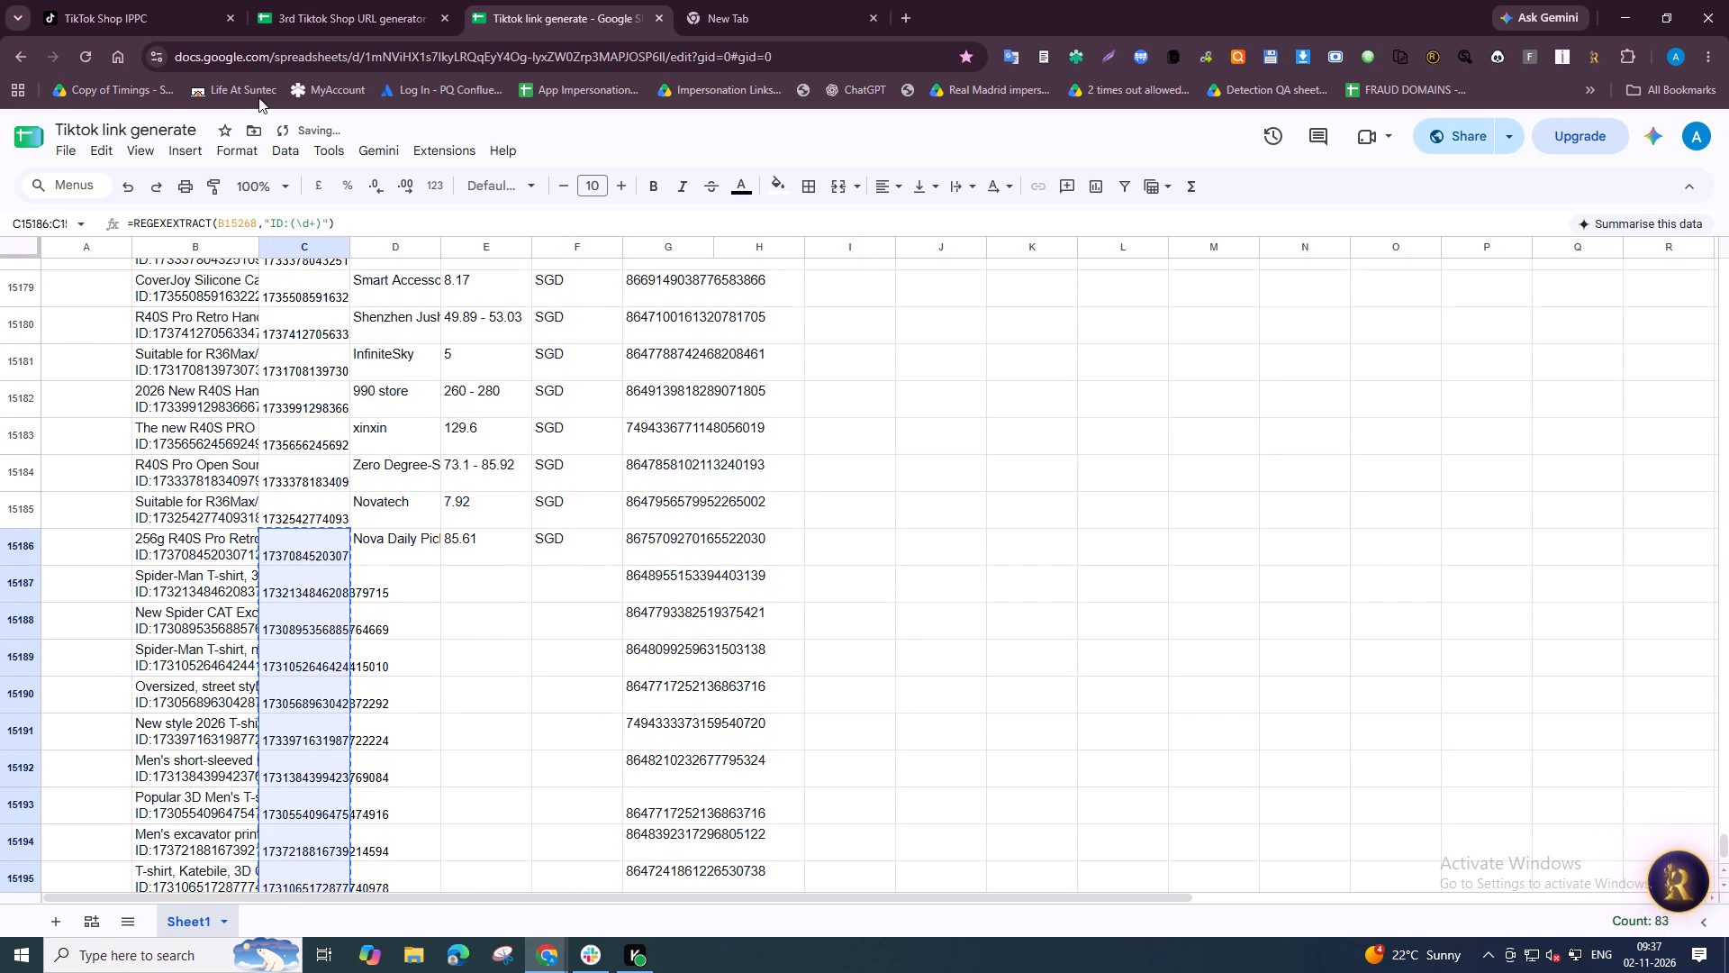
{"action": "left_click", "coordinate": [678, 496]}
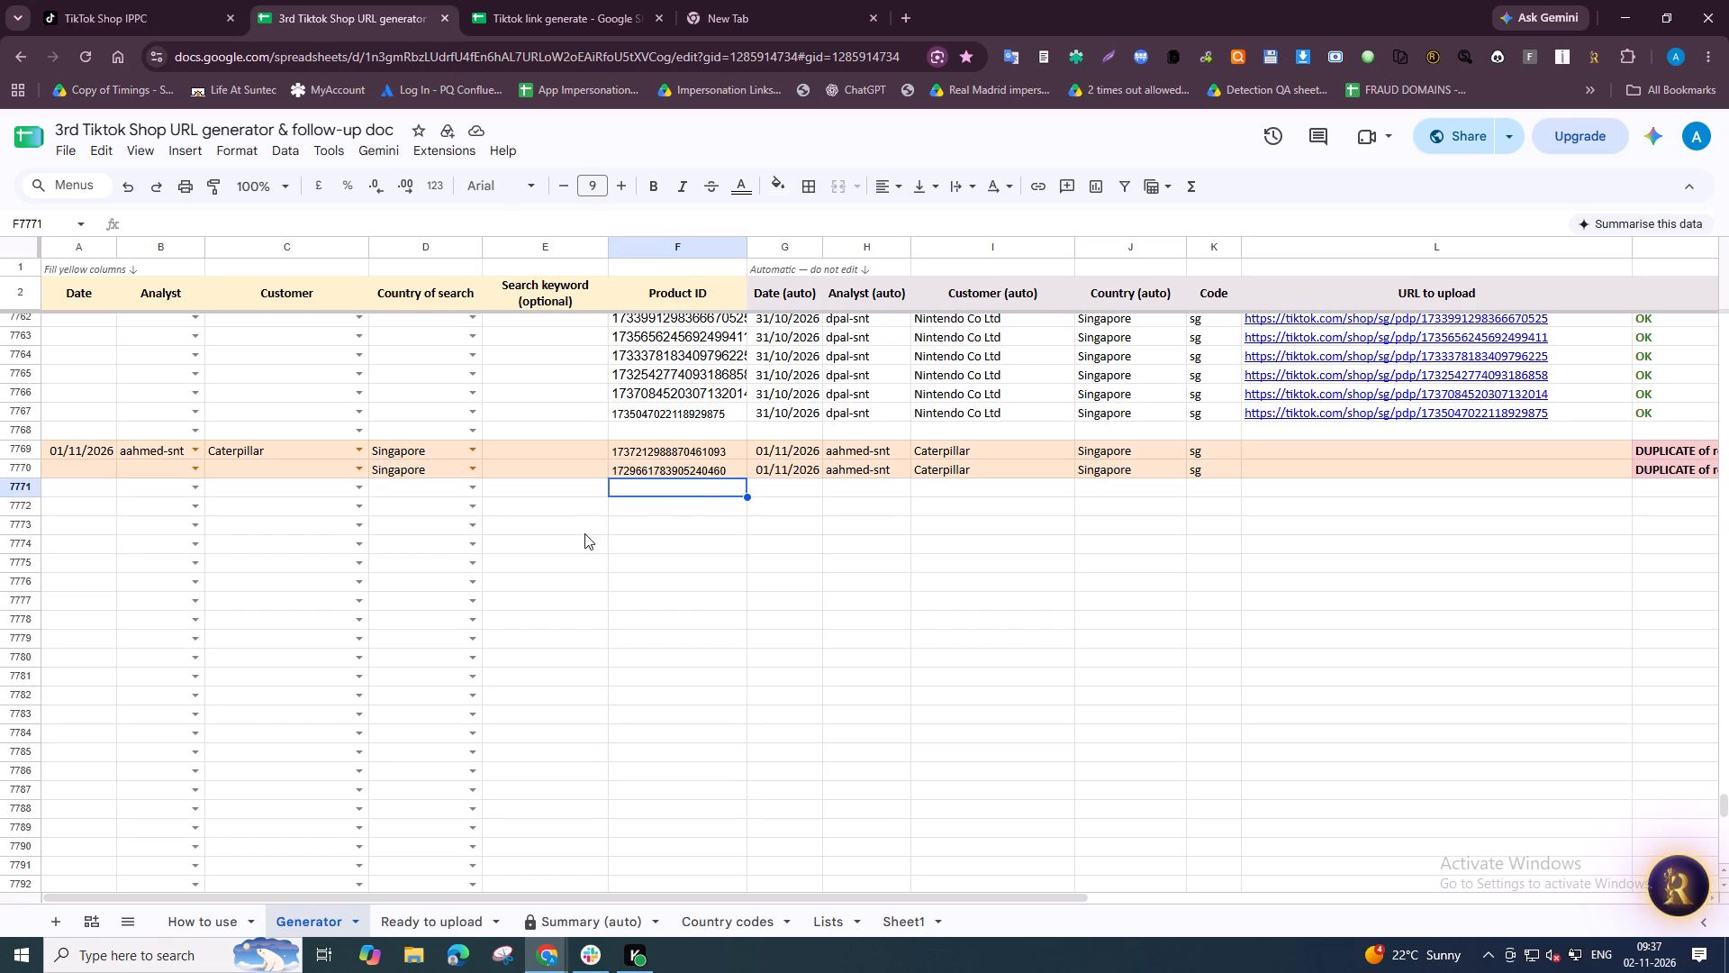
Recheck the Thailand listings on the TikTok Shop page, and set the generator's country of search in row 7771 to Thailand.
{"action": "left_click", "coordinate": [163, 0]}
{"action": "scroll", "coordinate": [376, 345], "scroll_direction": "up", "scroll_amount": 10}
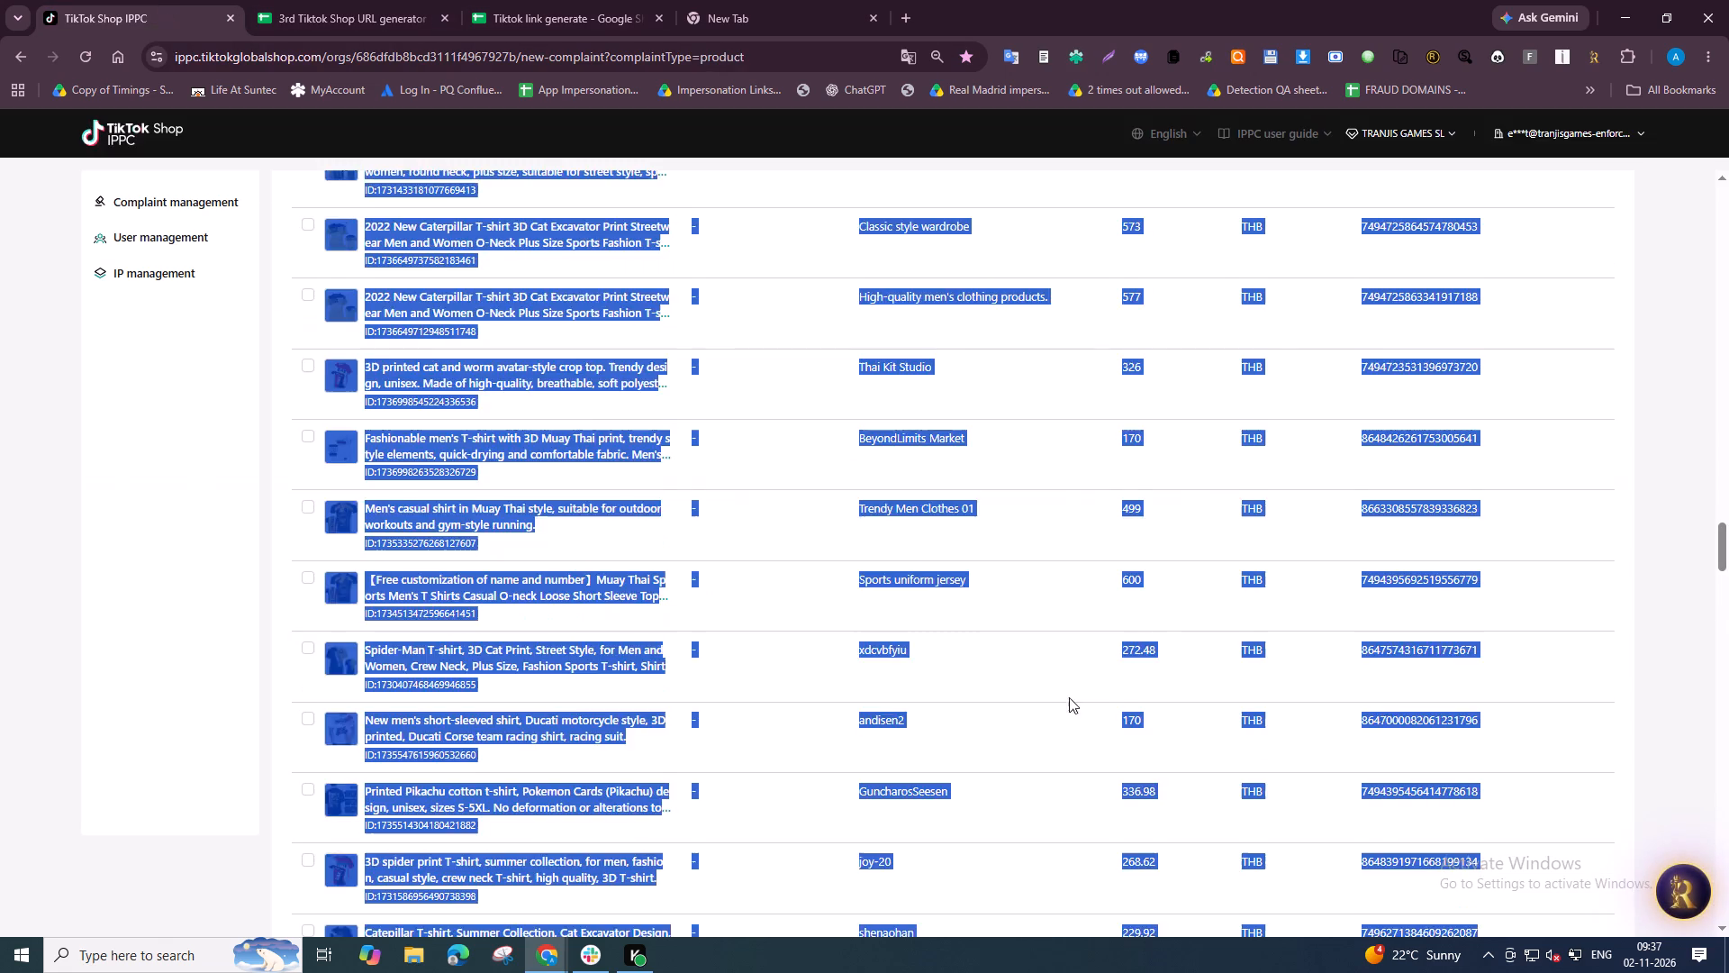
{"action": "scroll", "coordinate": [1069, 697], "scroll_direction": "up", "scroll_amount": 4}
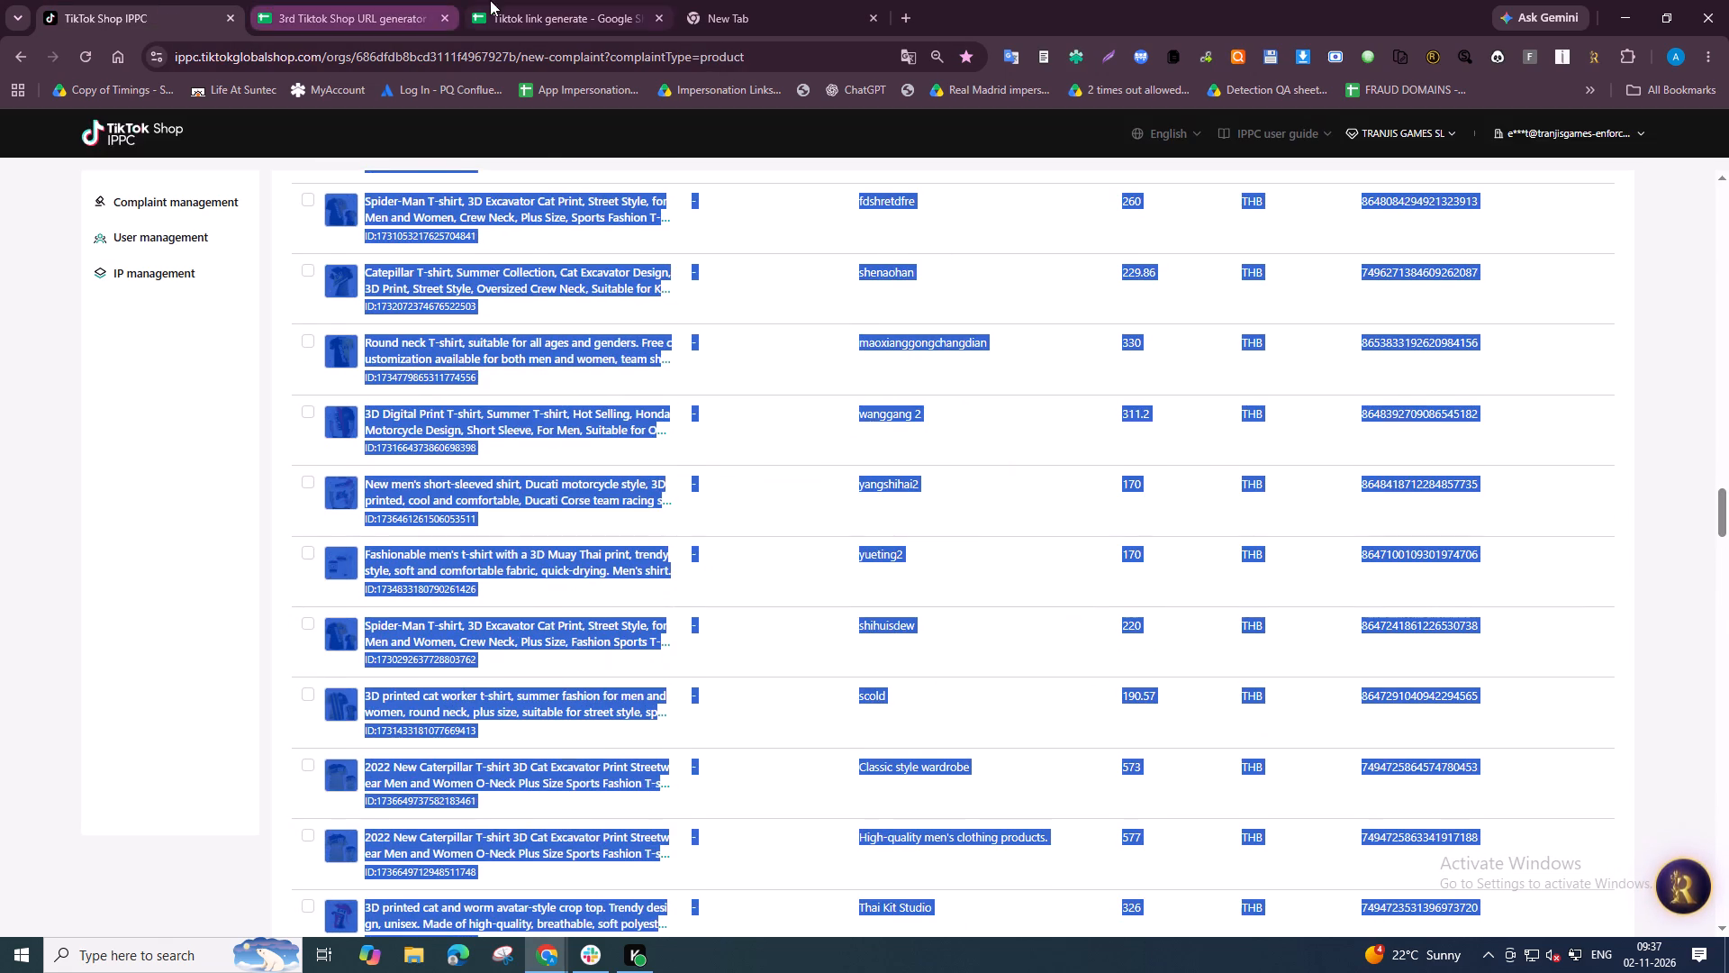
{"action": "left_click", "coordinate": [510, 0]}
{"action": "left_click", "coordinate": [351, 0]}
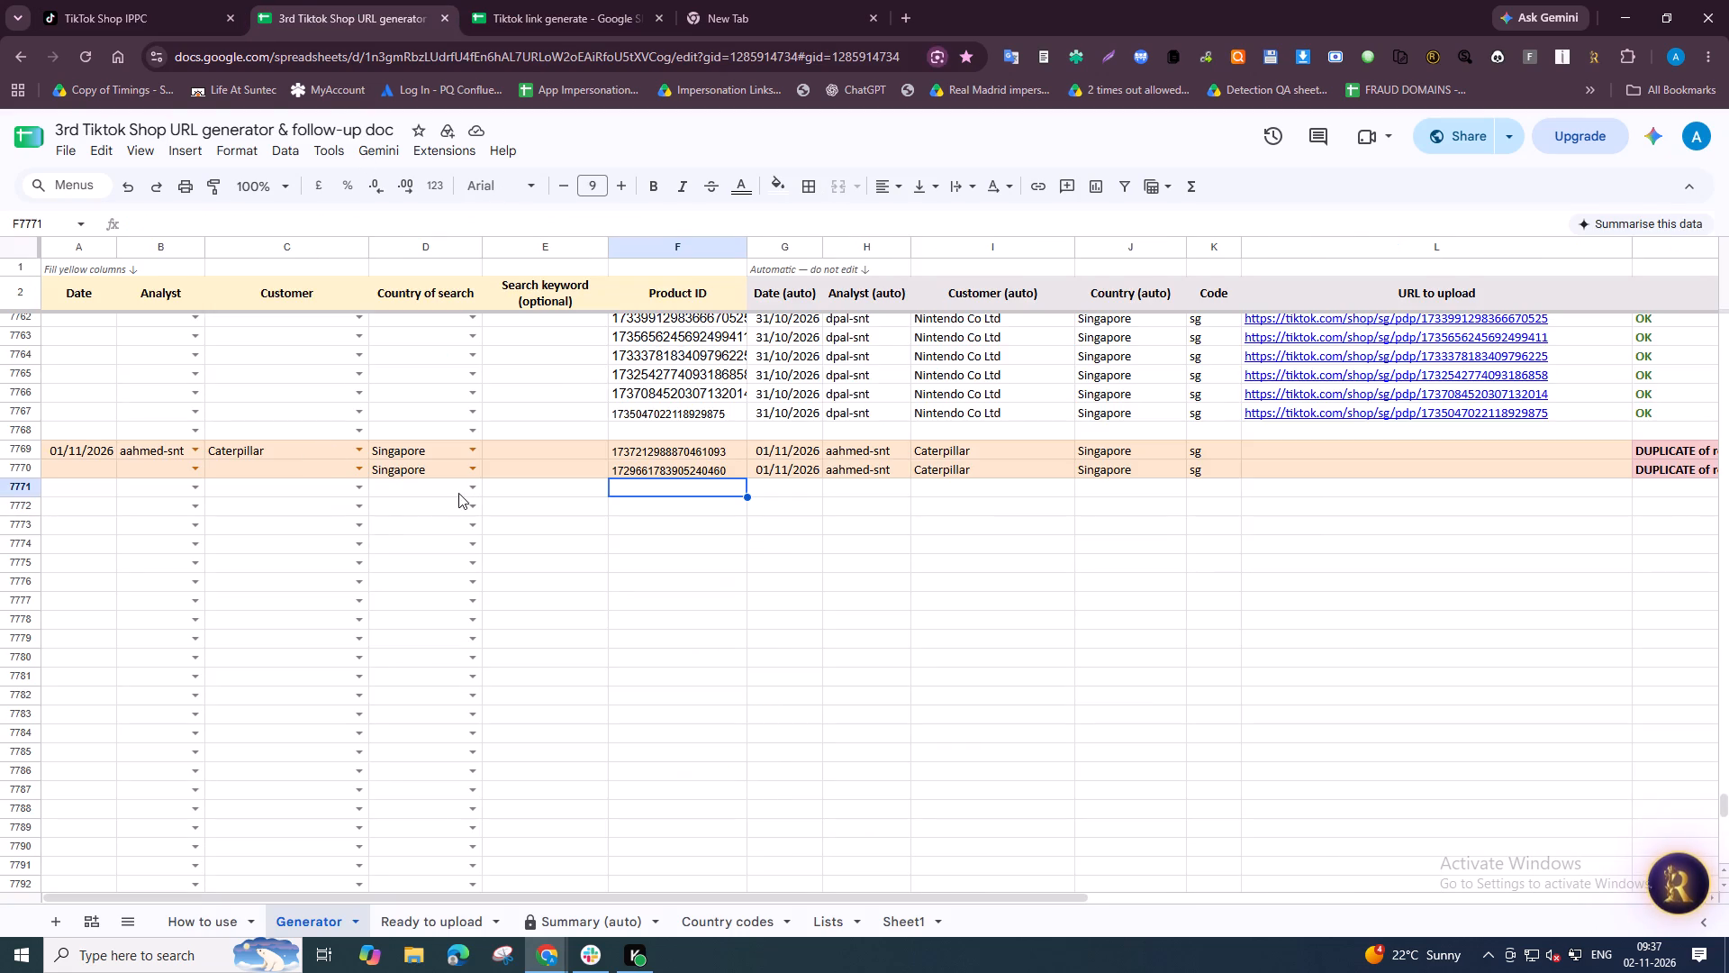
{"action": "left_click", "coordinate": [464, 492]}
{"action": "left_click", "coordinate": [421, 606]}
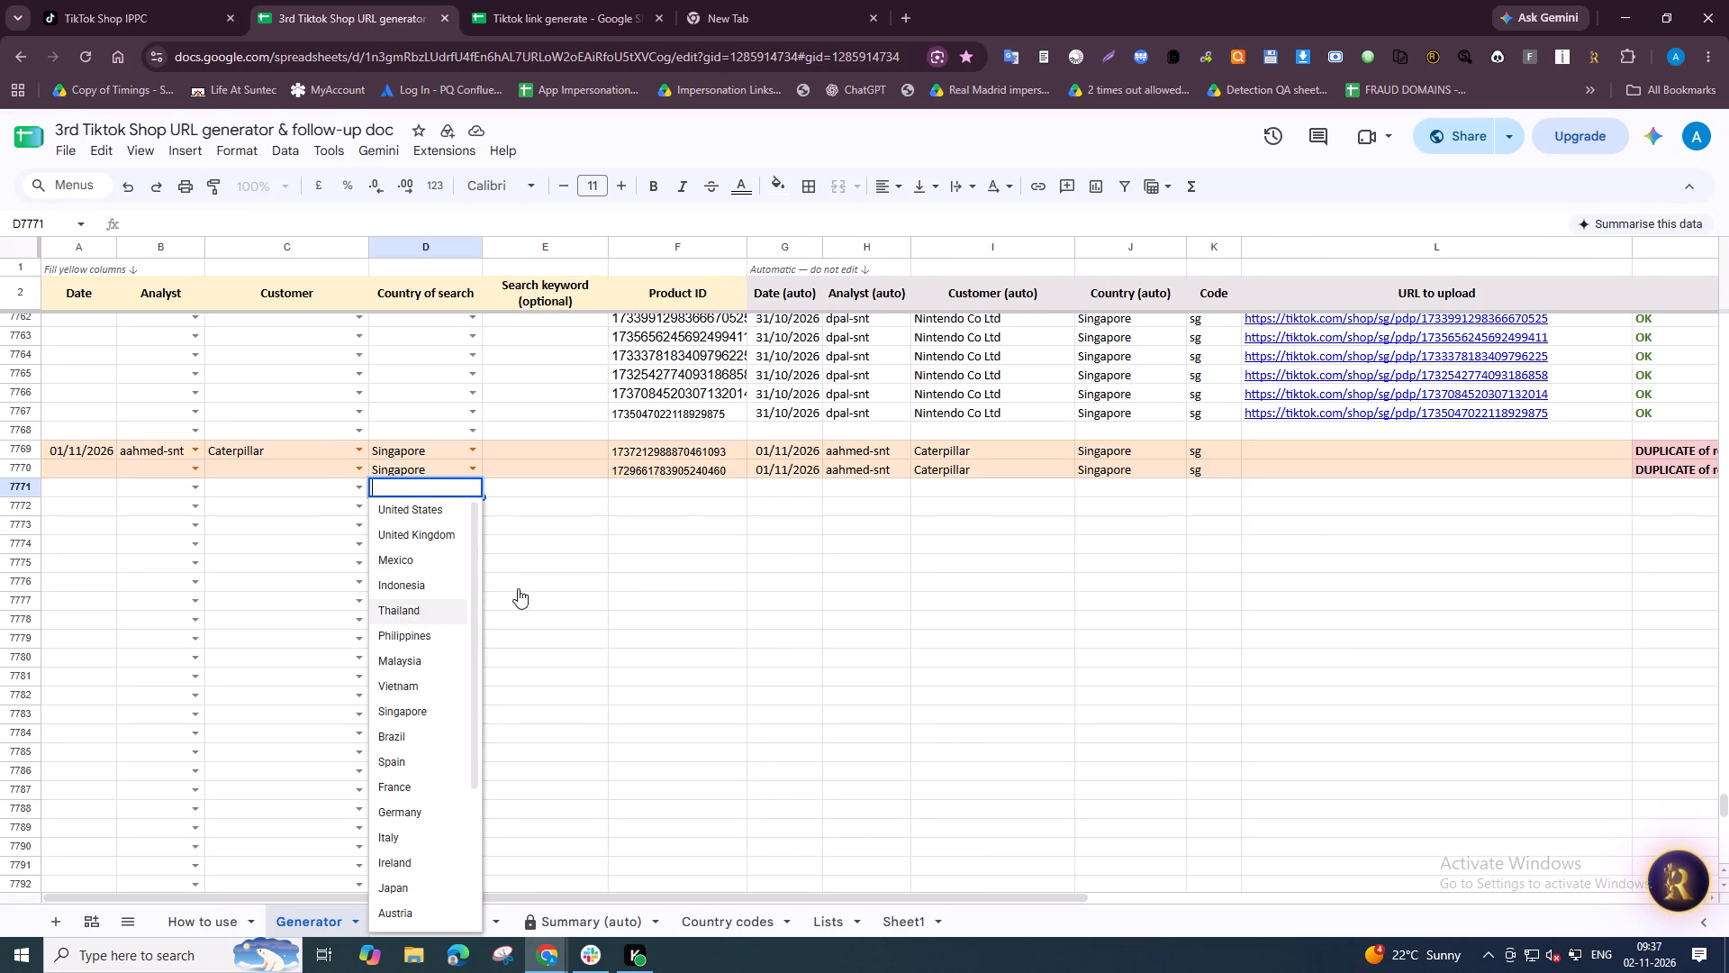
Paste the copied product IDs as values only into the Product ID column, starting at F7771.
{"action": "left_click", "coordinate": [669, 494]}
{"action": "key", "text": "ctrl+shift+v"}
{"action": "left_click", "coordinate": [1048, 682]}
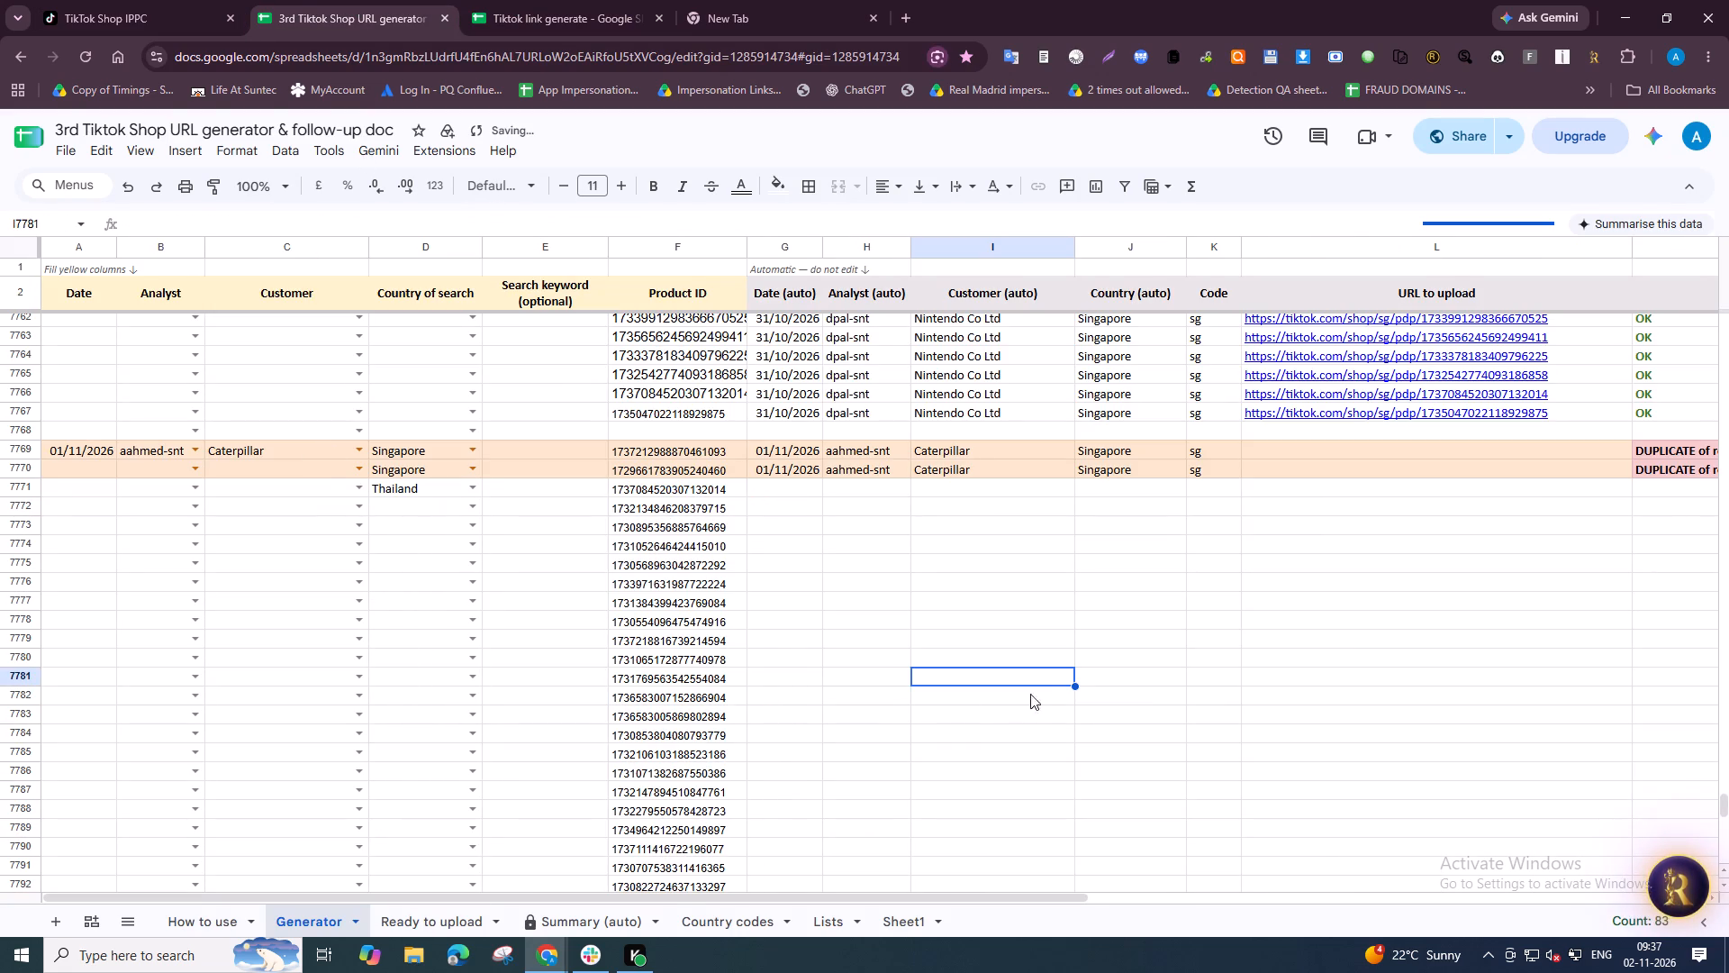
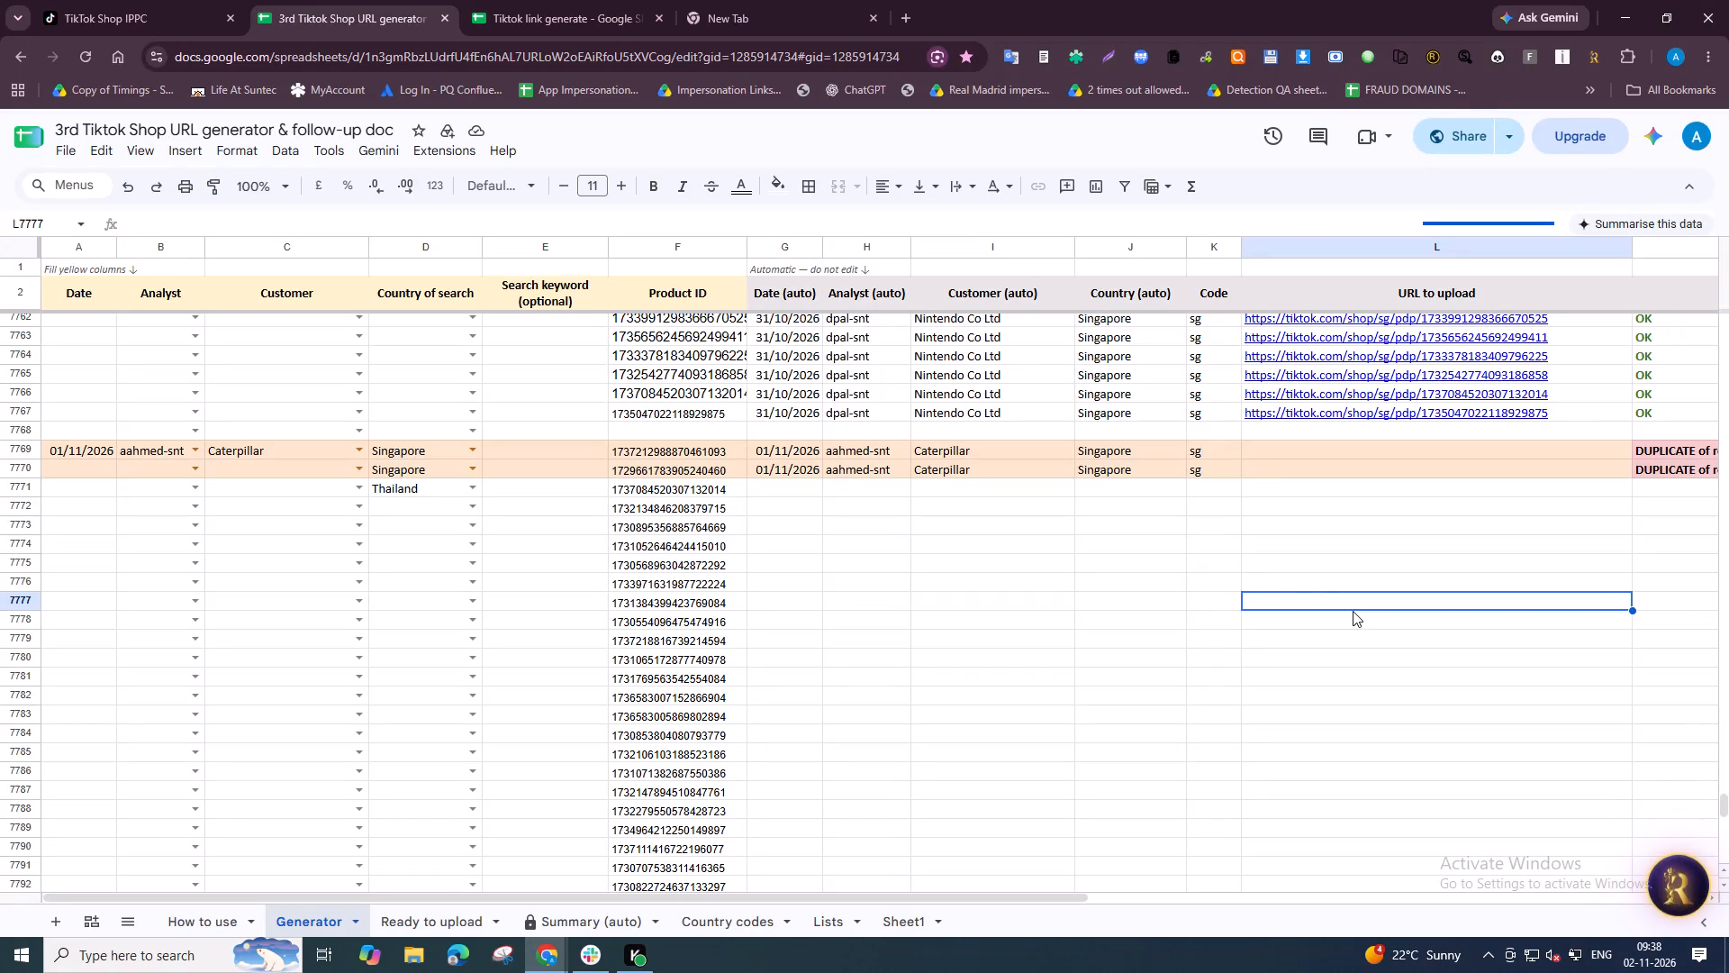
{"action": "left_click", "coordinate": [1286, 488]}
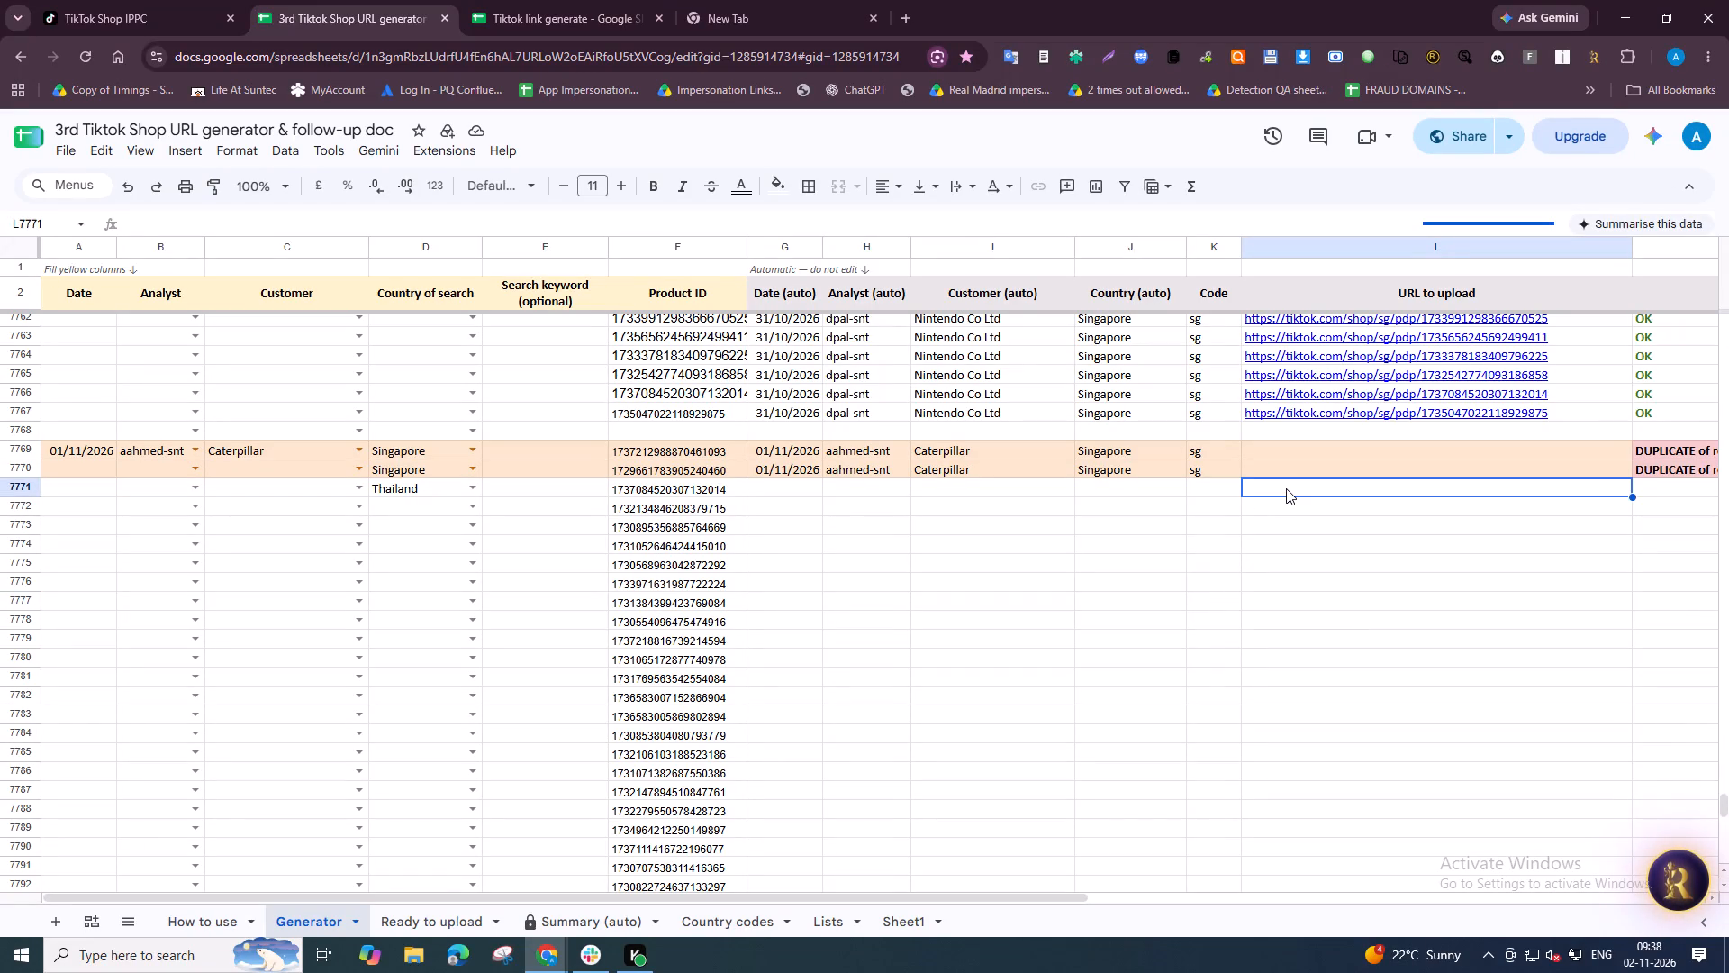
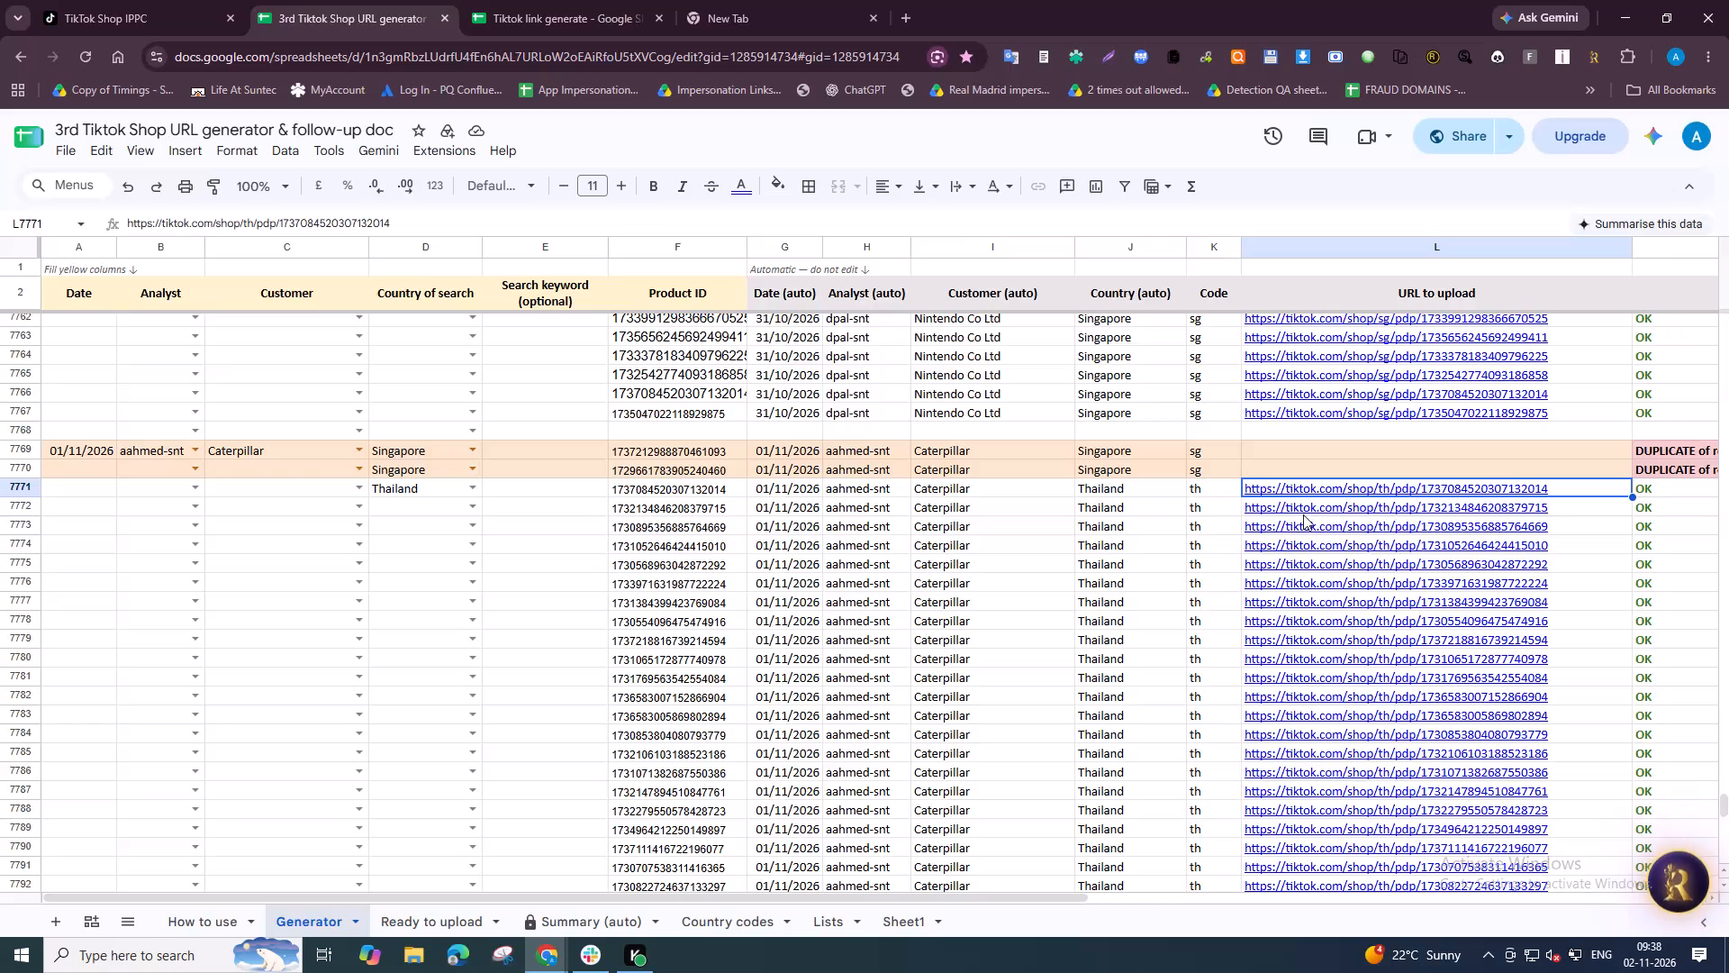
Examine the generated upload URLs for the Caterpillar Thailand rows, starting at row 7771.
{"action": "scroll", "coordinate": [1302, 523], "scroll_direction": "down", "scroll_amount": 4}
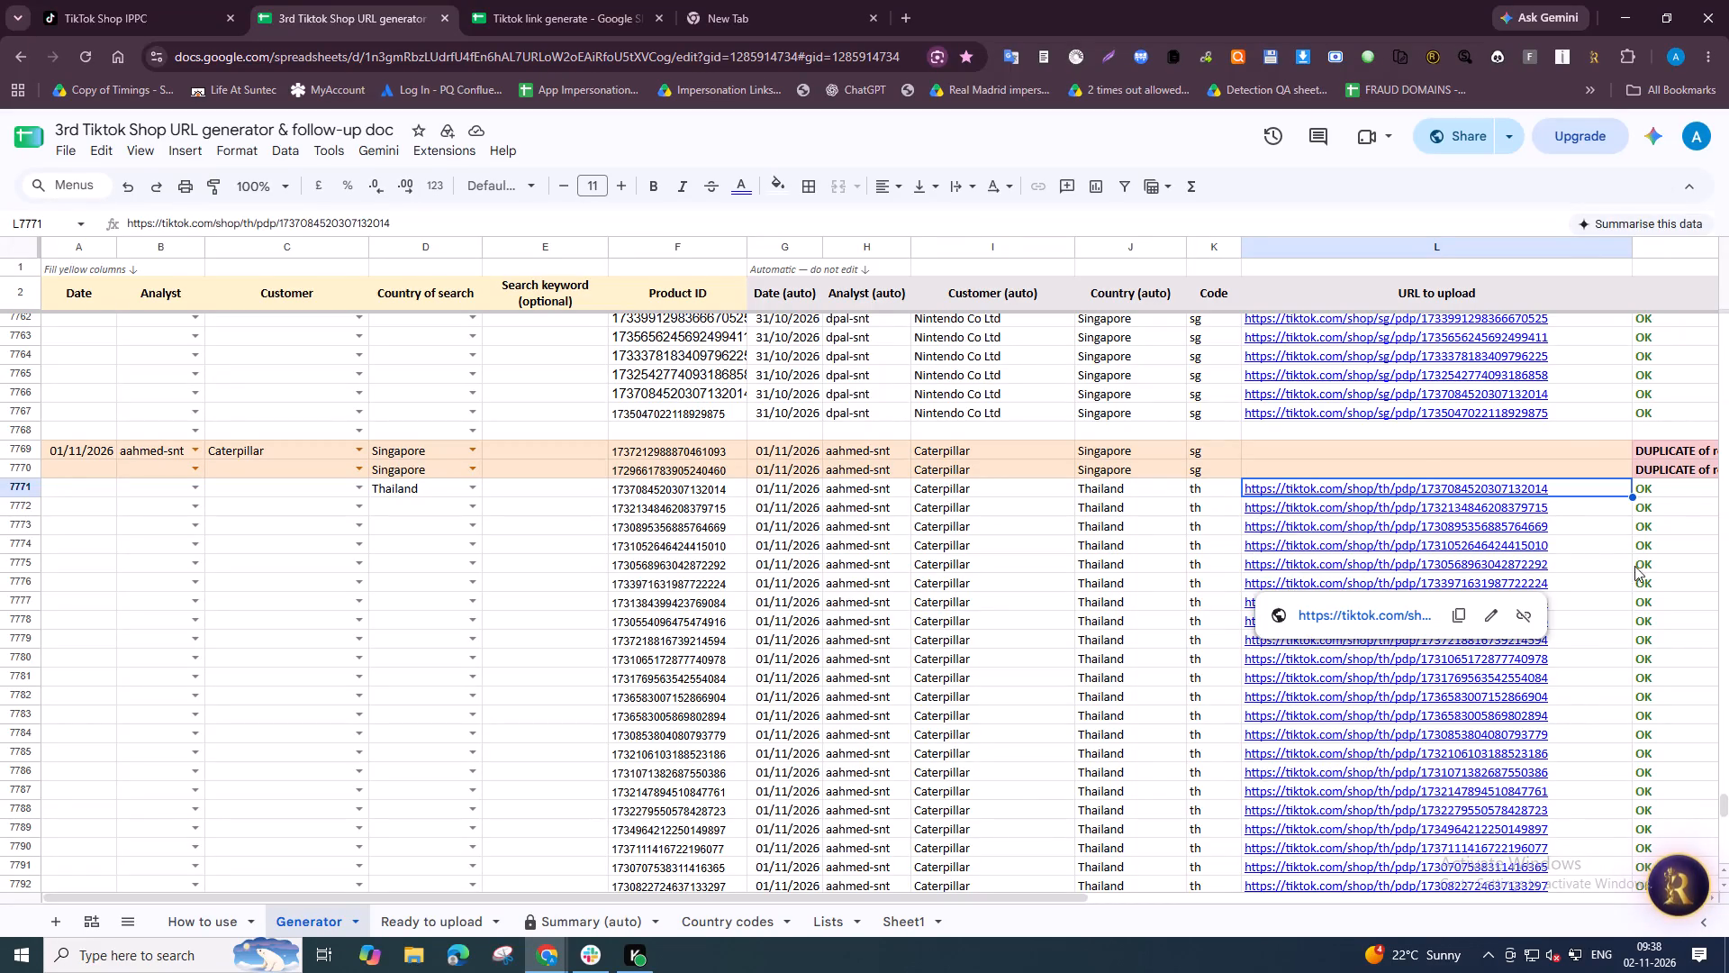
{"action": "left_click", "coordinate": [1628, 548]}
{"action": "left_click", "coordinate": [1586, 496]}
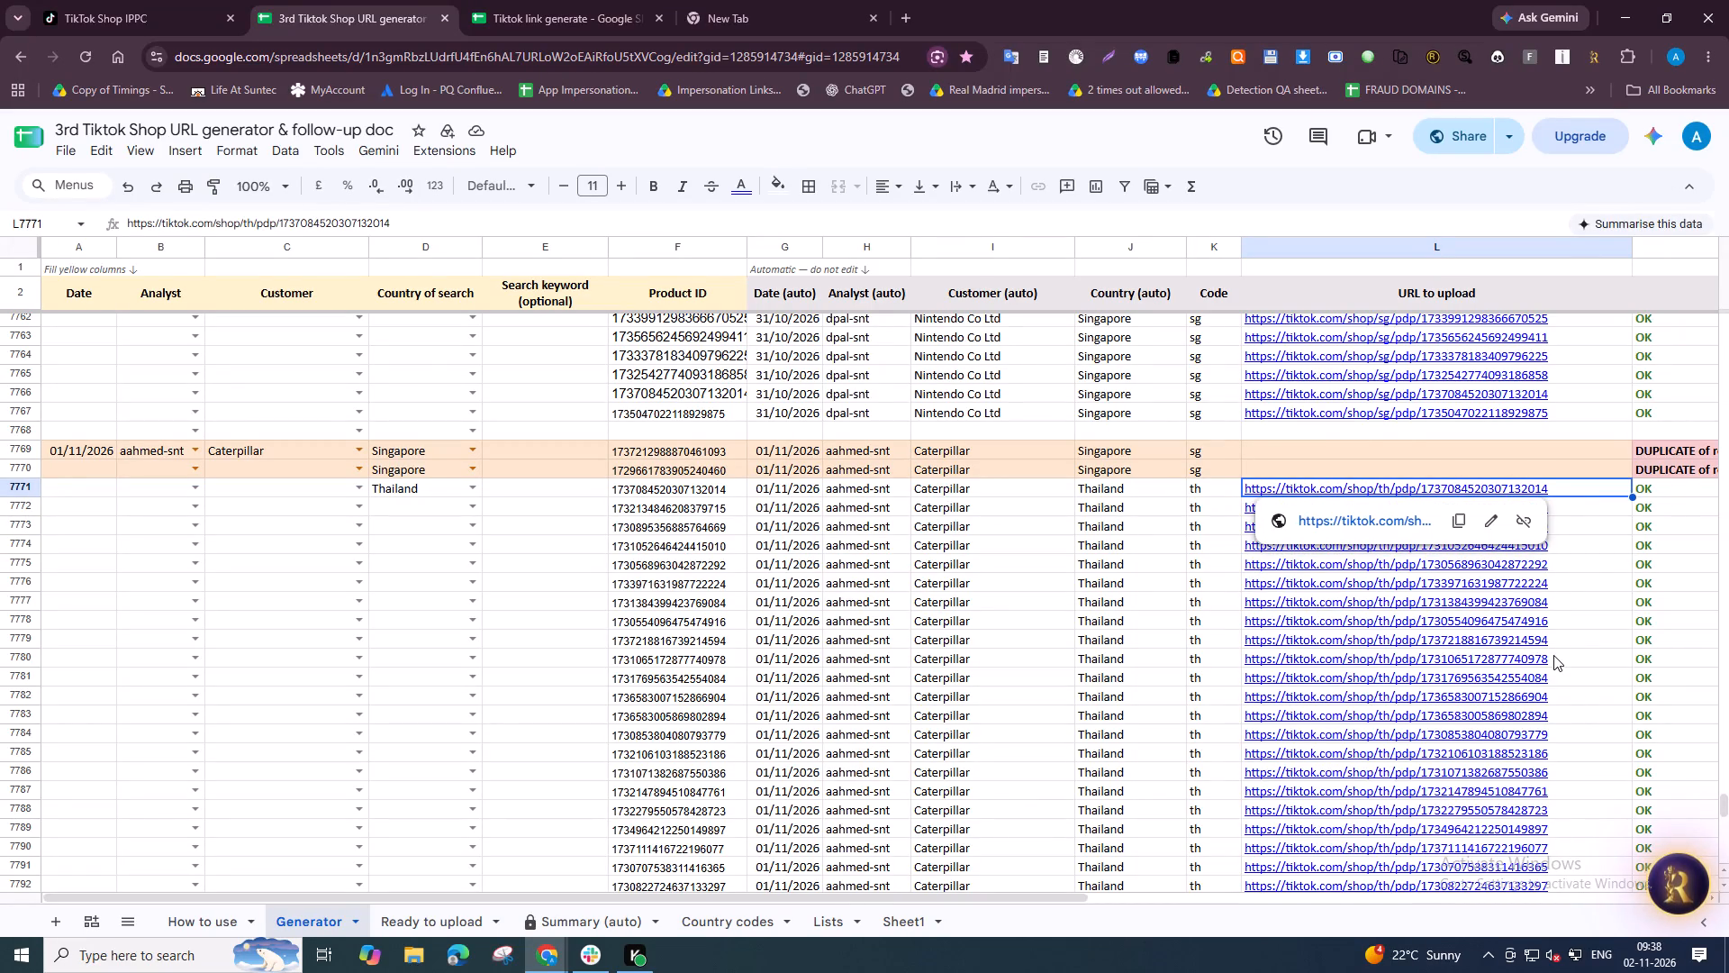
{"action": "scroll", "coordinate": [1553, 655], "scroll_direction": "down", "scroll_amount": 12}
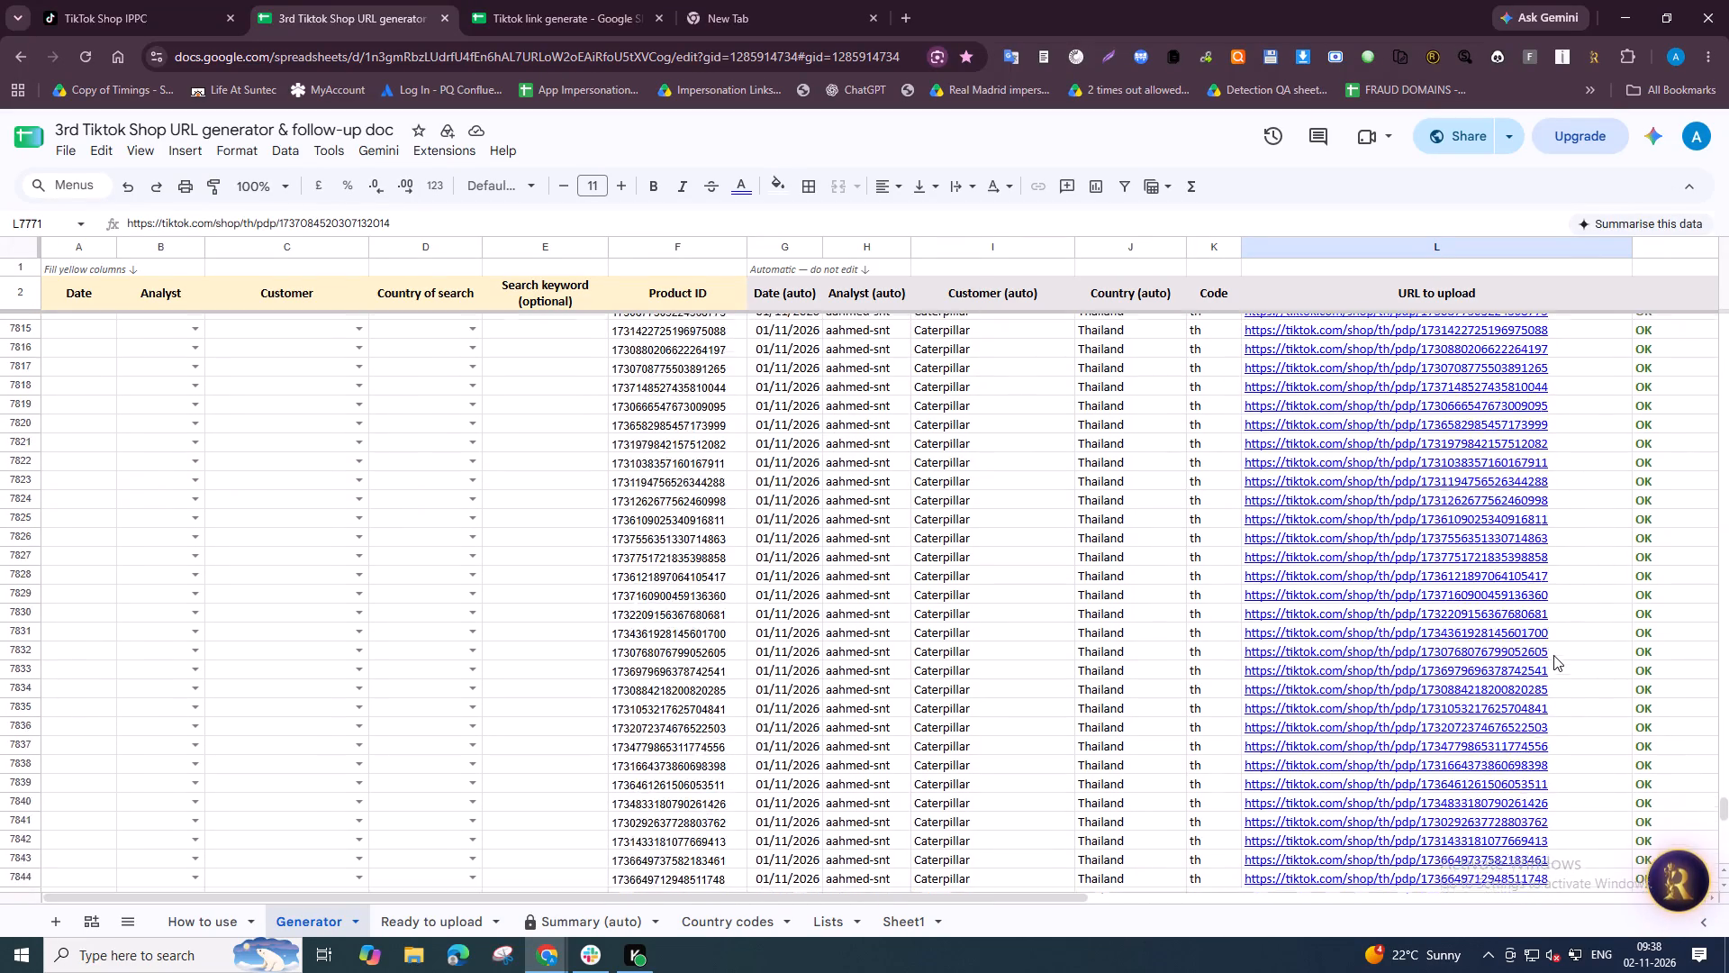
{"action": "scroll", "coordinate": [1553, 655], "scroll_direction": "down", "scroll_amount": 2}
{"action": "scroll", "coordinate": [1553, 655], "scroll_direction": "up", "scroll_amount": 16}
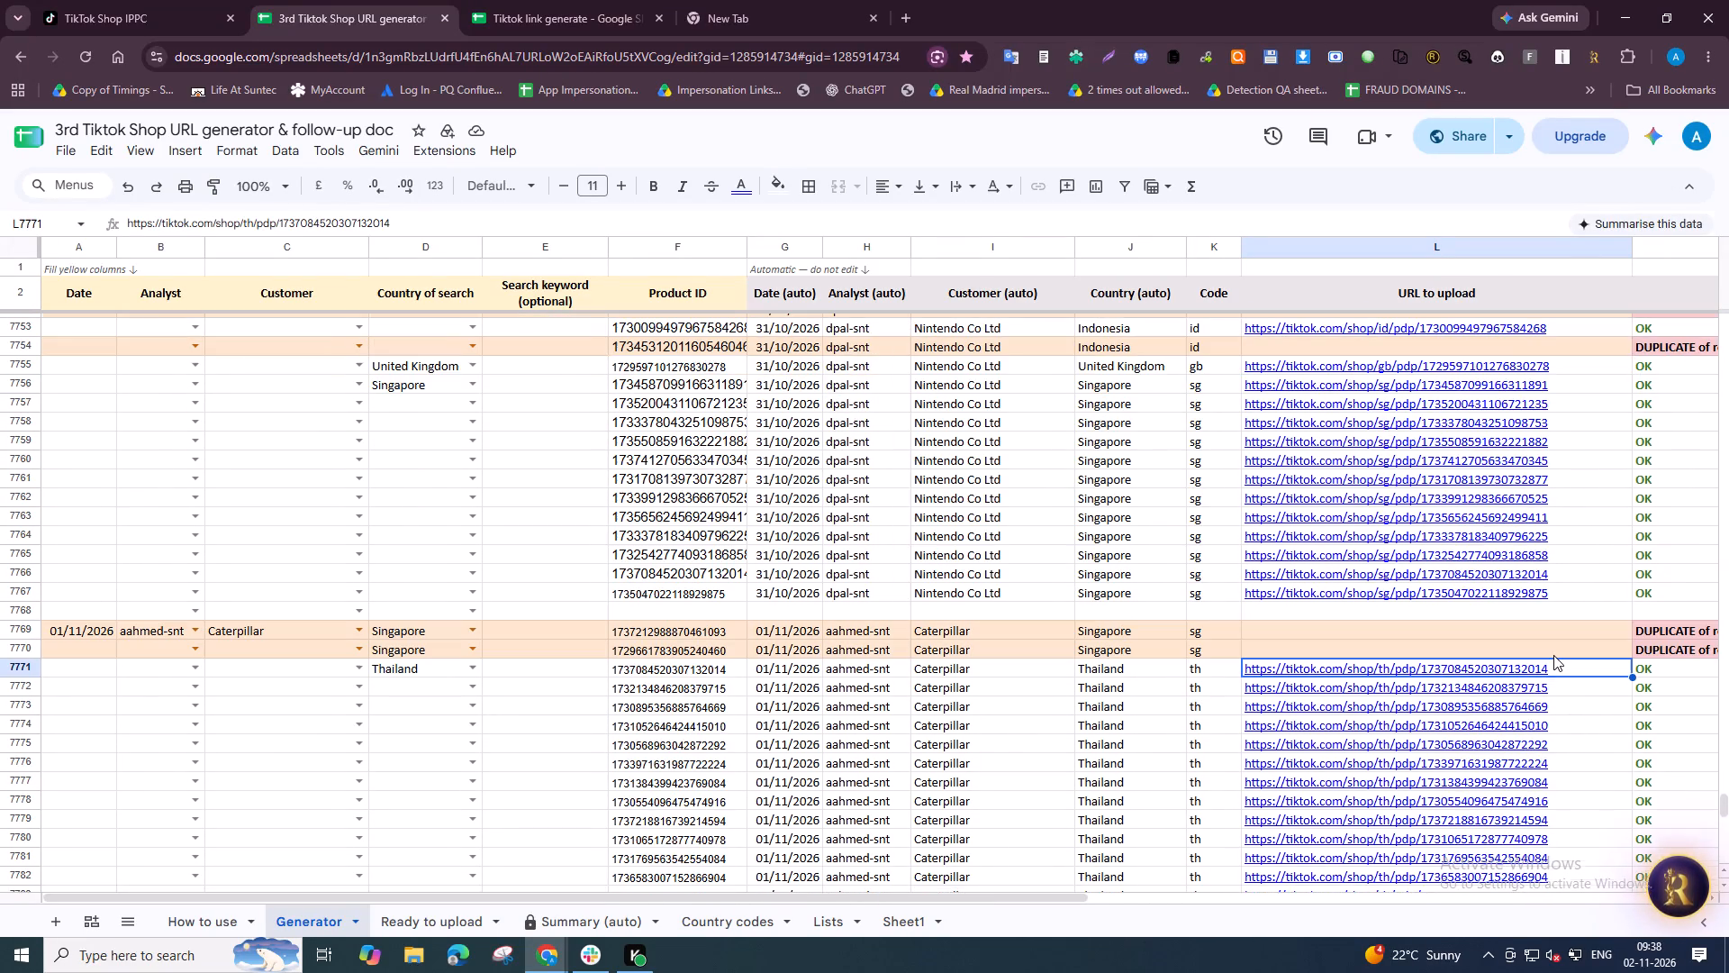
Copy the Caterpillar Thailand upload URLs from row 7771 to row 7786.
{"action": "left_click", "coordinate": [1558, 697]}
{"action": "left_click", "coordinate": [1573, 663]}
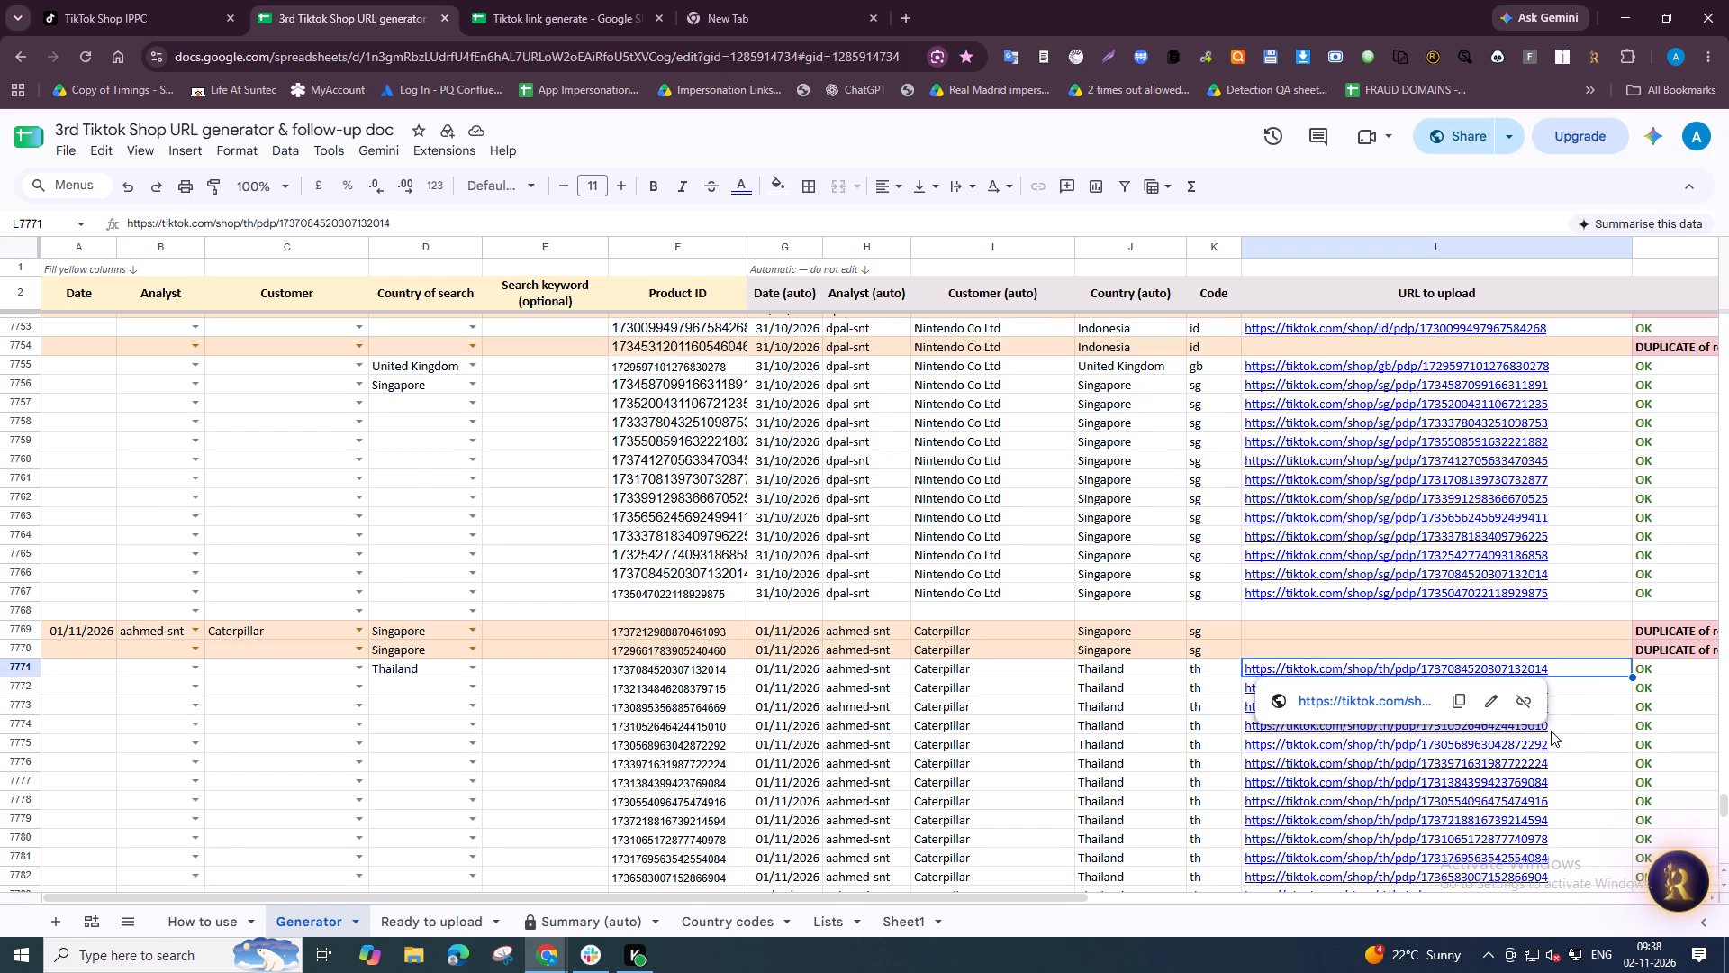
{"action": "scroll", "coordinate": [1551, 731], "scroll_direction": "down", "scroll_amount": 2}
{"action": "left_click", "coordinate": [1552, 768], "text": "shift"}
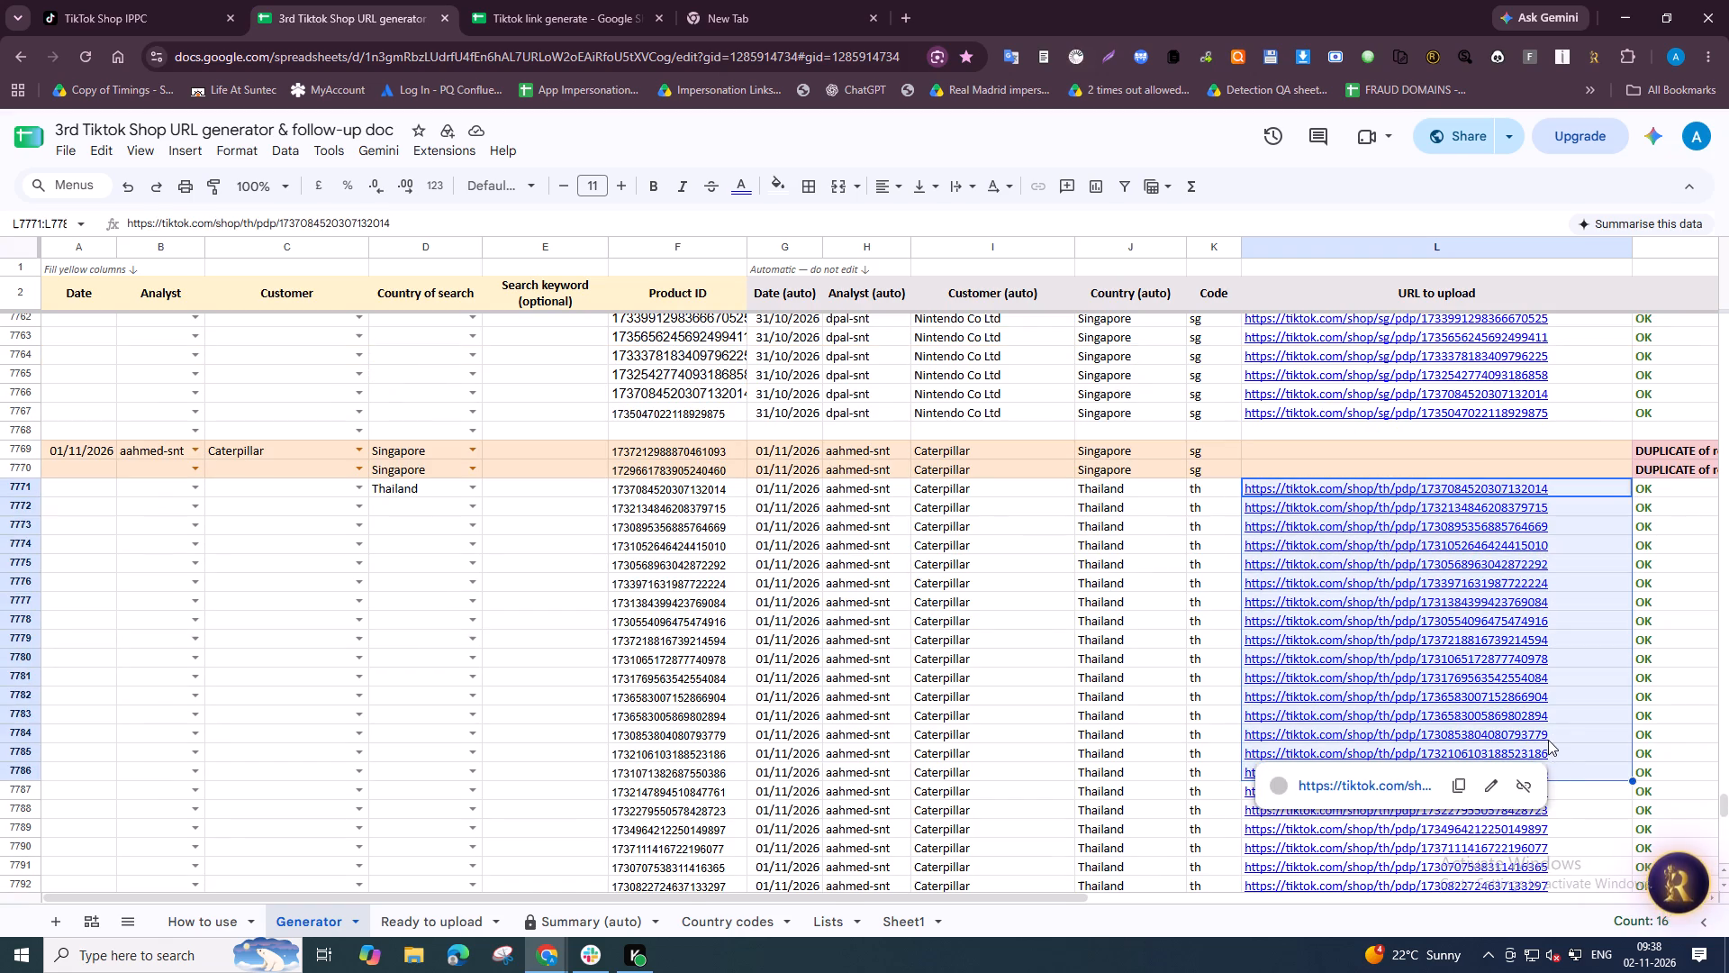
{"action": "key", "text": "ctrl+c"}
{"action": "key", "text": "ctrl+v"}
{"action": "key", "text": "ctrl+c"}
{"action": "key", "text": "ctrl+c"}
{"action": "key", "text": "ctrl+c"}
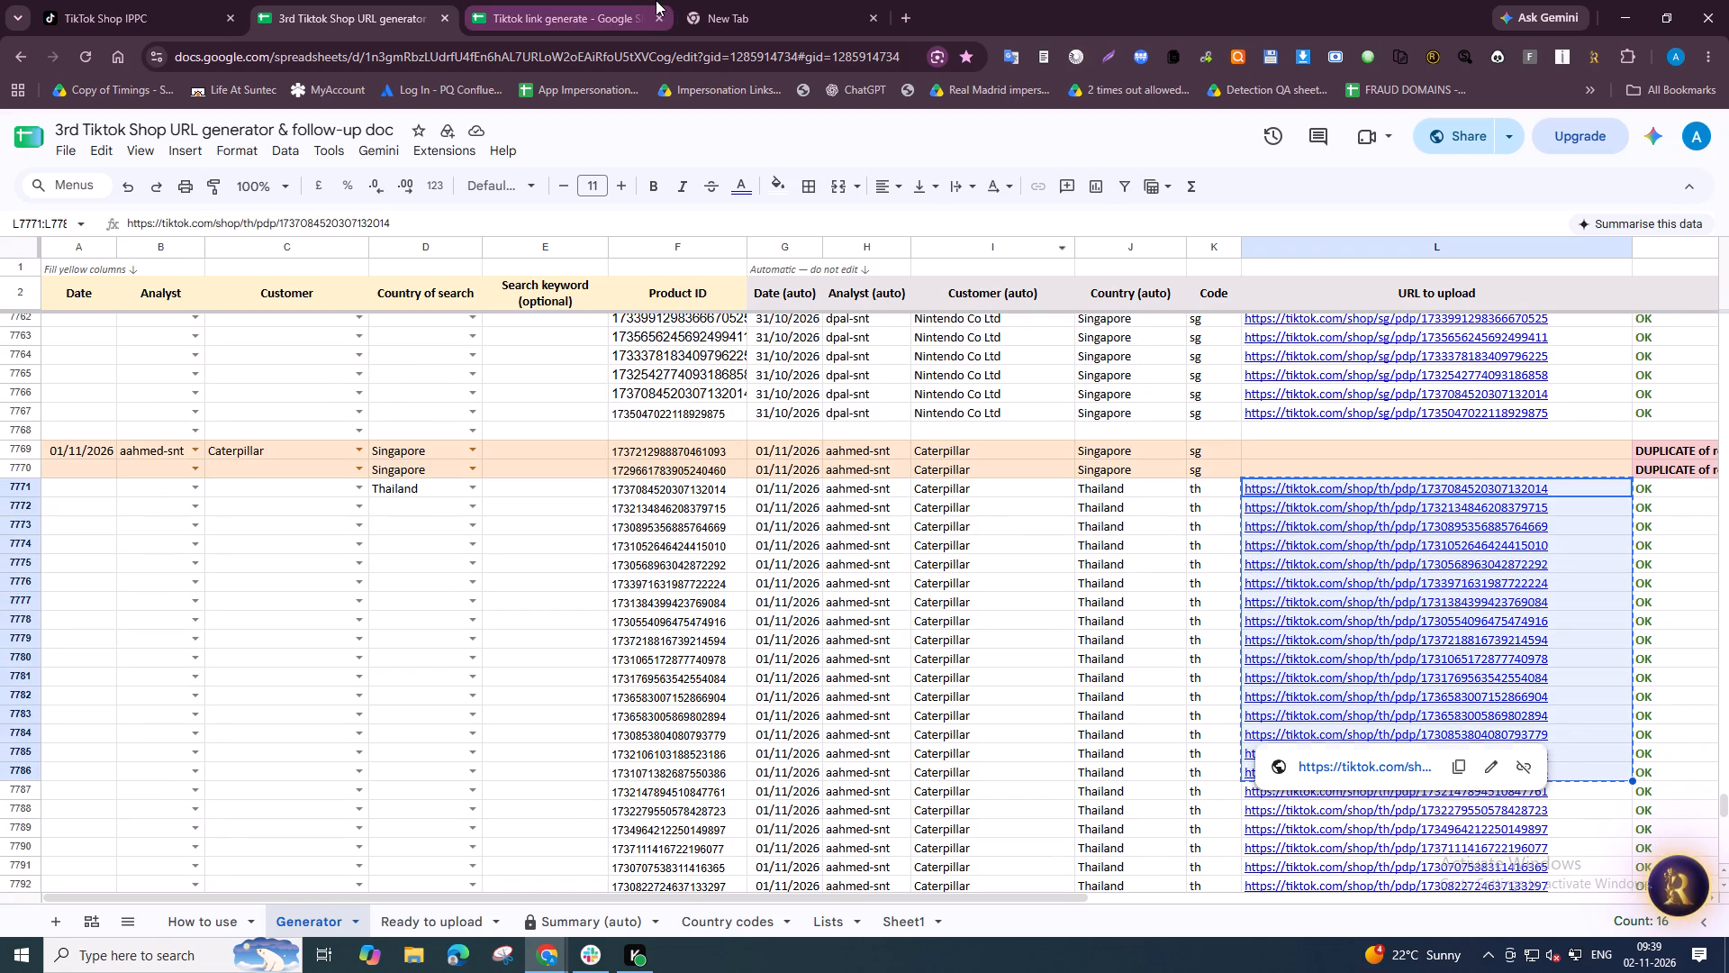
Open the spreadsheet Copy of 3rd Tiktok Shop URL COPY in the blank browser tab.
{"action": "left_click", "coordinate": [702, 0]}
{"action": "type", "text": "cop"}
{"action": "key", "text": "Return"}
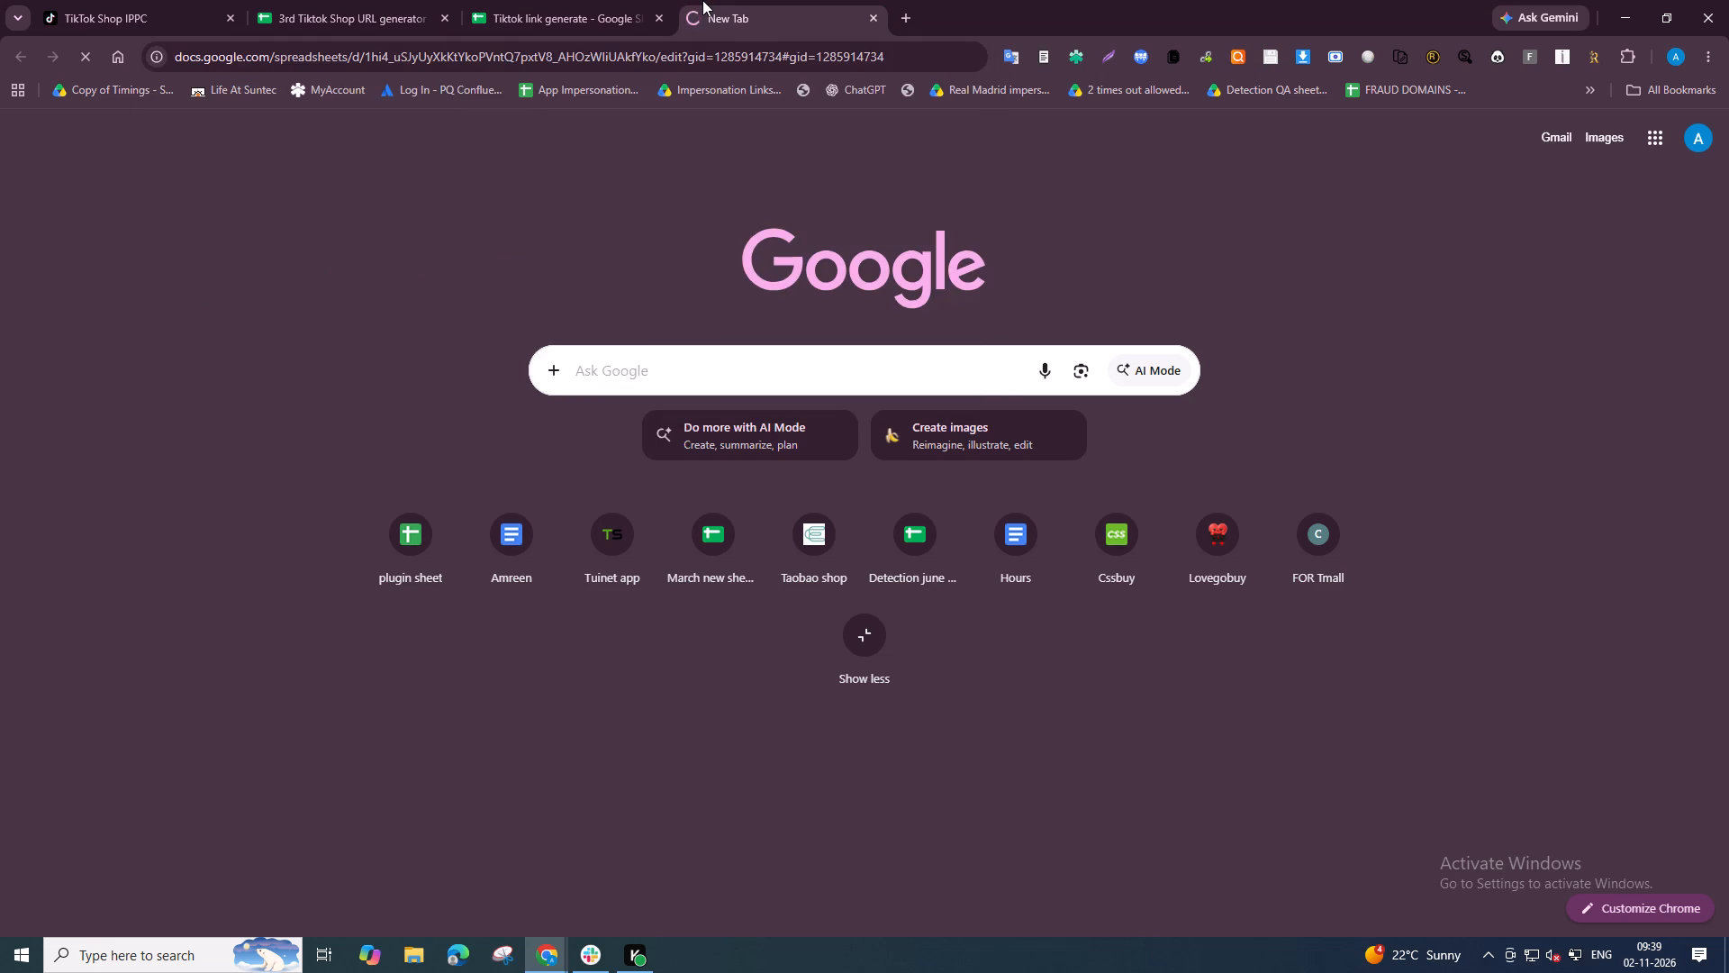
In the original URL generator sheet, copy the Caterpillar Thailand product IDs from F7771 to F7853.
{"action": "left_click", "coordinate": [331, 0]}
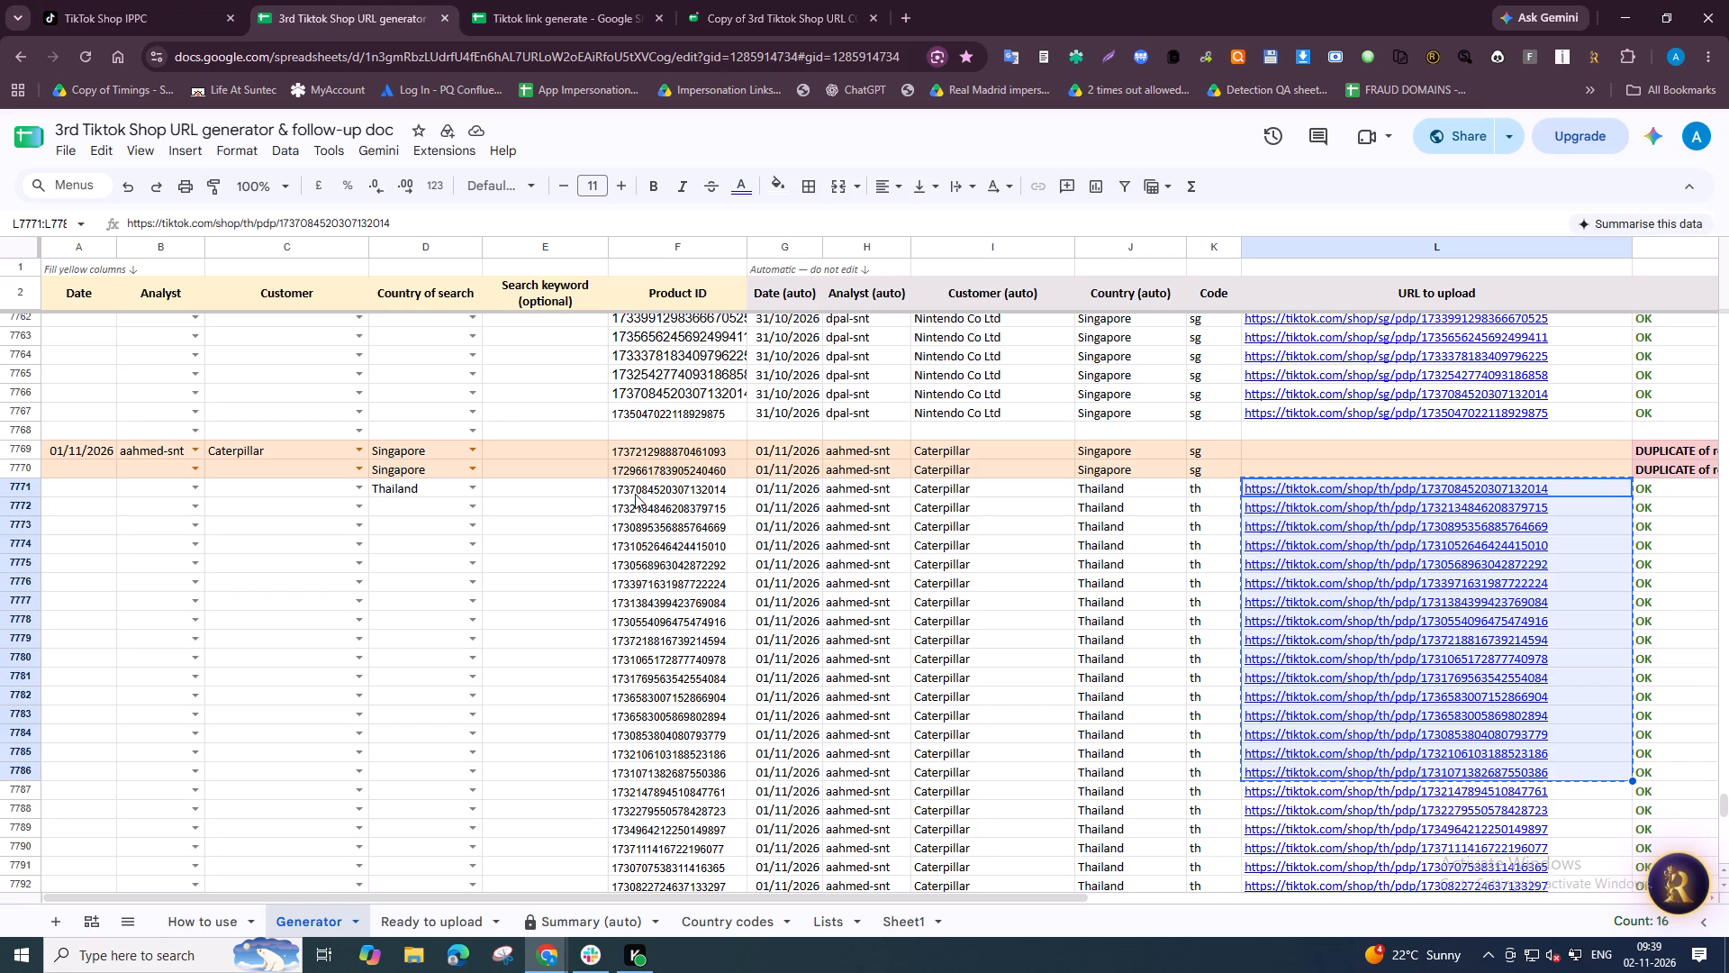
{"action": "left_click", "coordinate": [635, 494]}
{"action": "scroll", "coordinate": [641, 633], "scroll_direction": "down", "scroll_amount": 11}
{"action": "scroll", "coordinate": [664, 709], "scroll_direction": "down", "scroll_amount": 5}
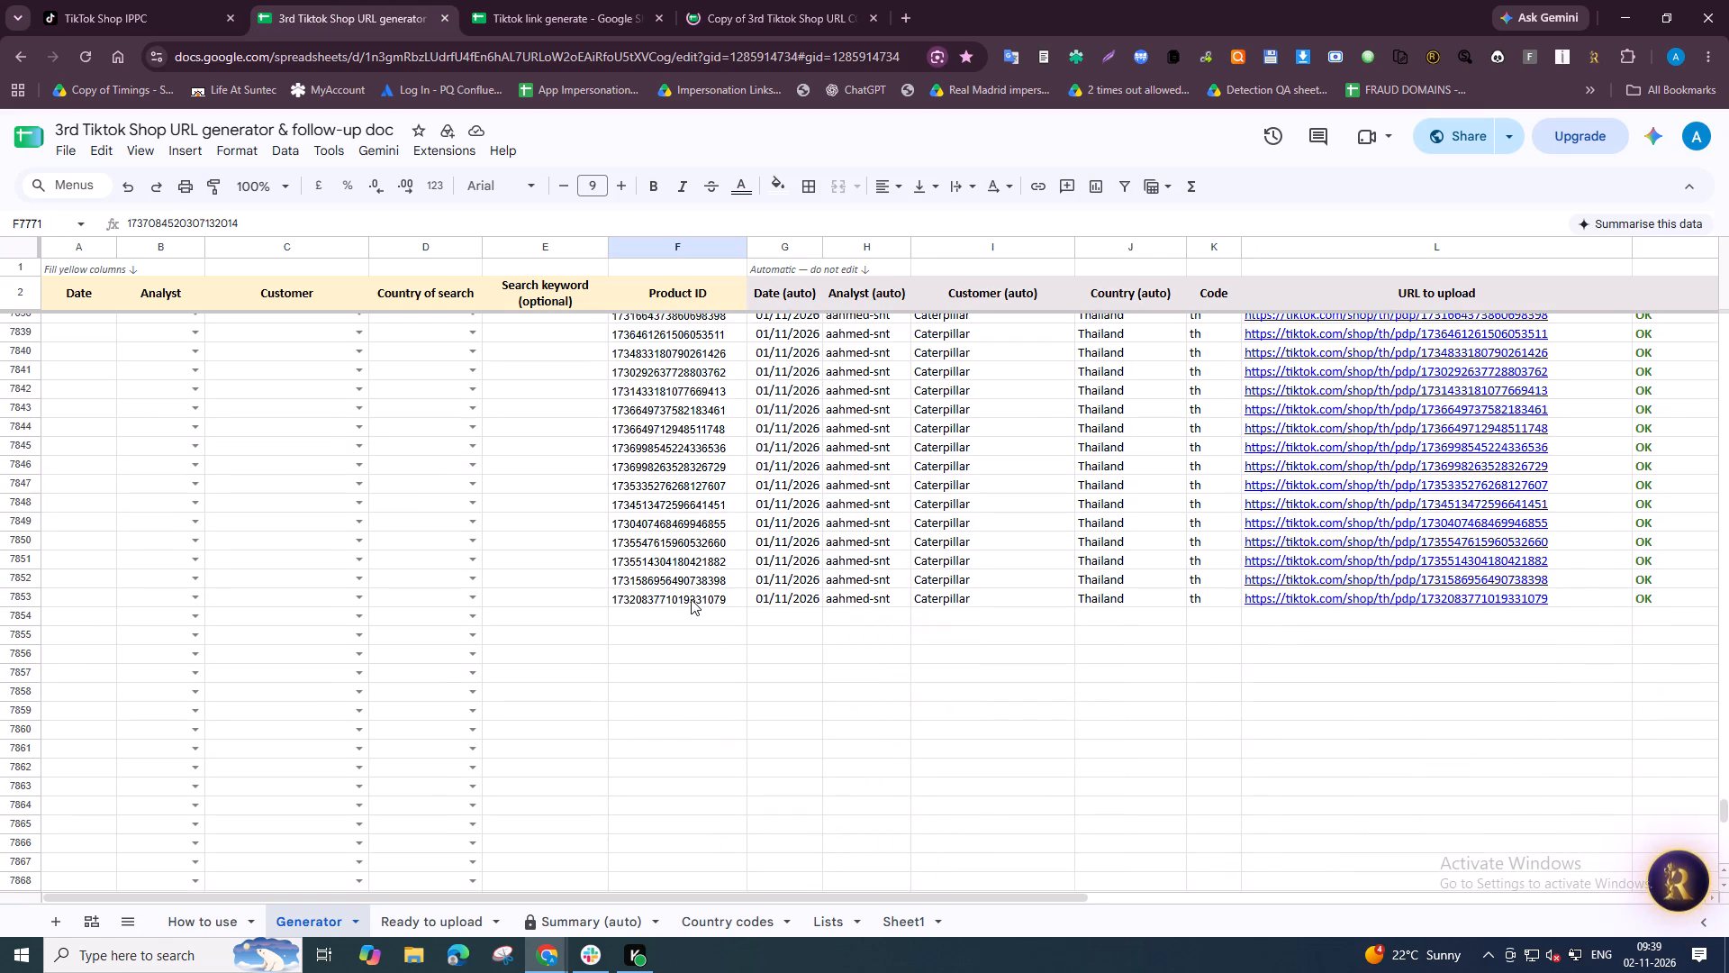
{"action": "left_click", "coordinate": [691, 599], "text": "shift"}
{"action": "key", "text": "ctrl+c"}
In the copy spreadsheet, set the country of search to Thailand in row 3923, just below the last product ID.
{"action": "left_click", "coordinate": [810, 0]}
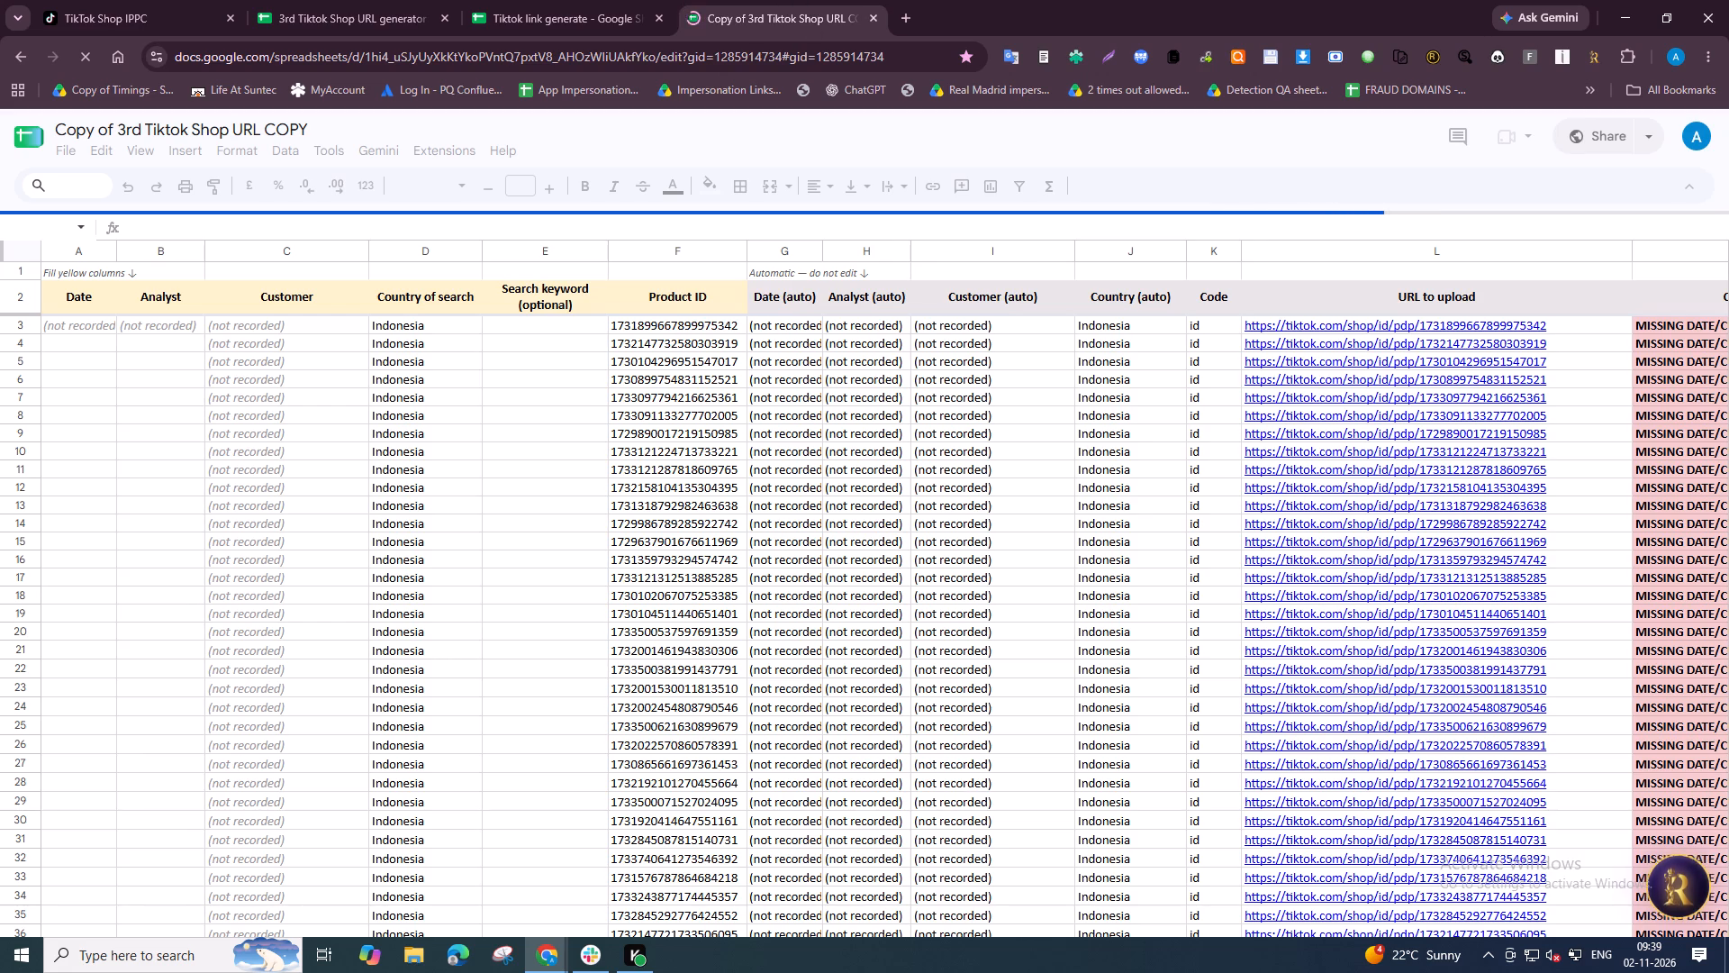
{"action": "left_click", "coordinate": [720, 536]}
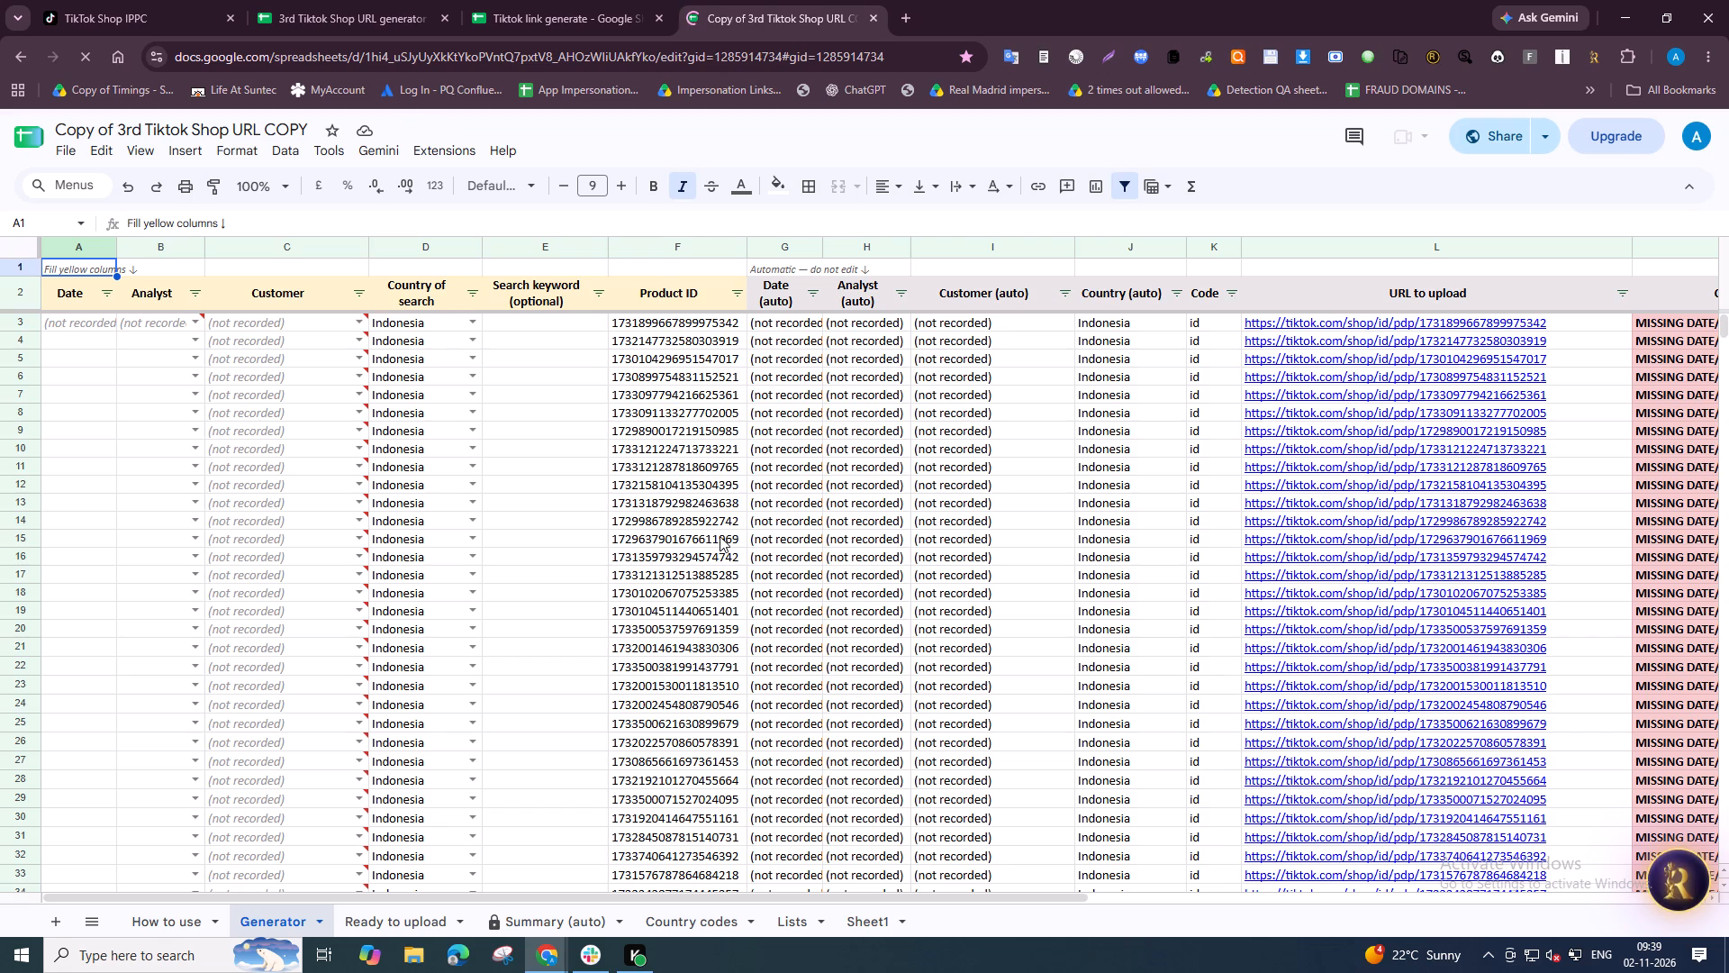
{"action": "left_click", "coordinate": [850, 581]}
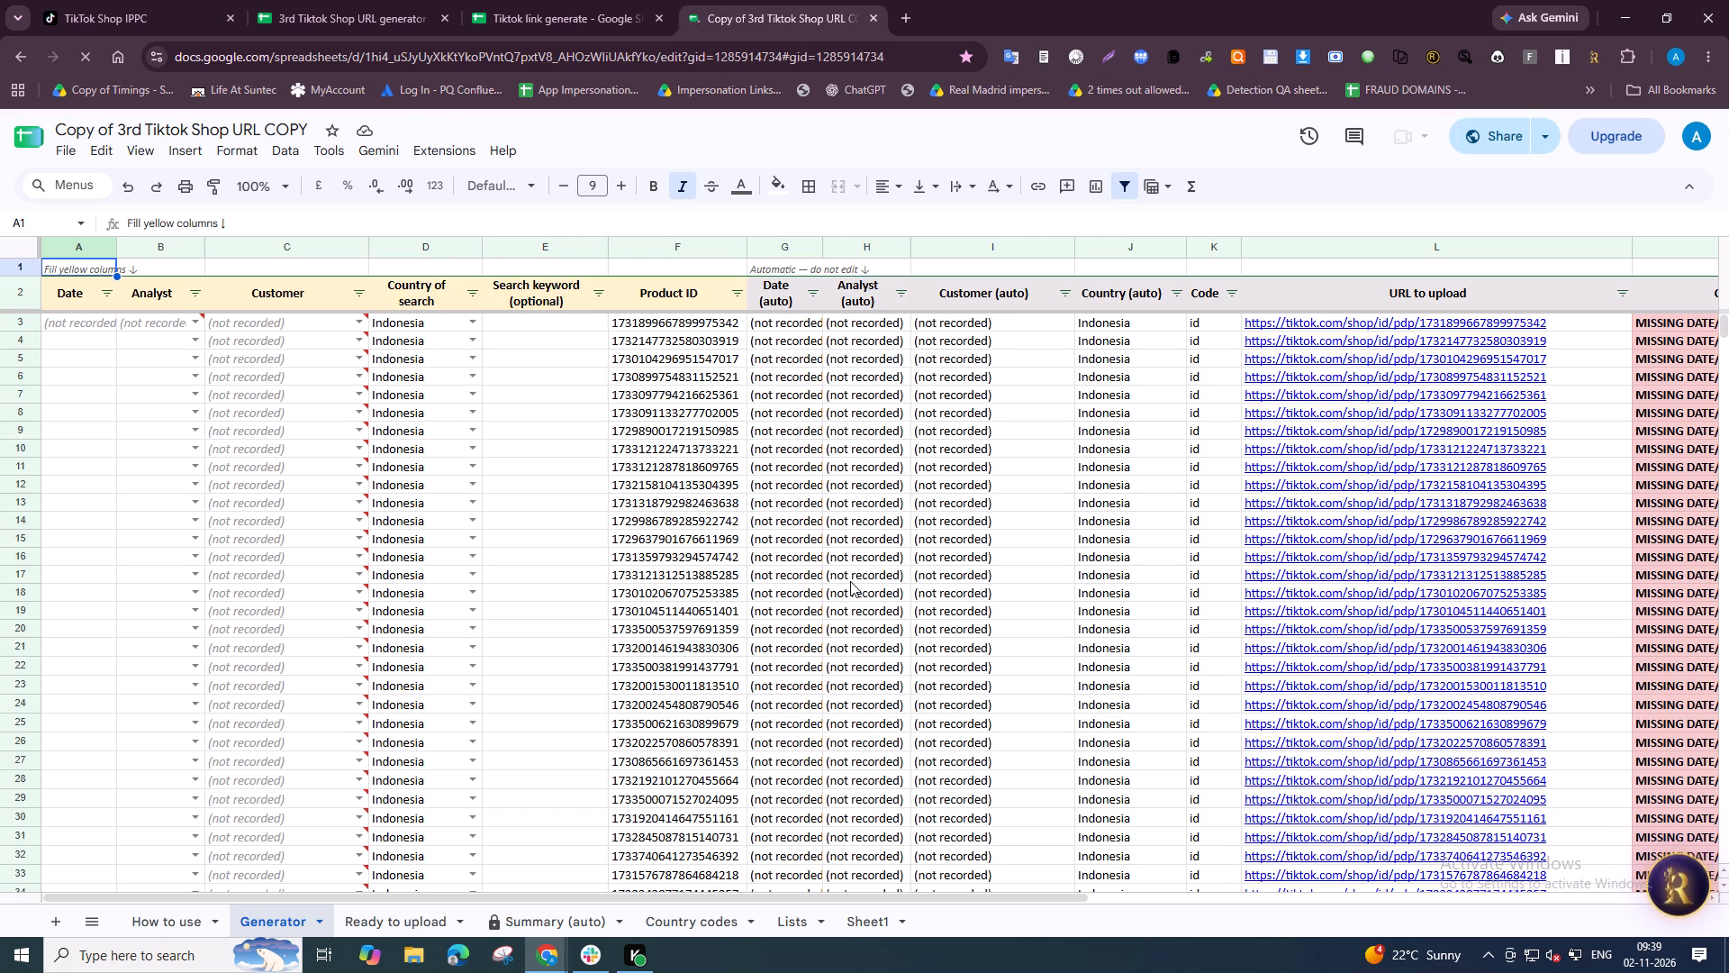
{"action": "key", "text": "ctrl+End"}
{"action": "key", "text": "ctrl+Left"}
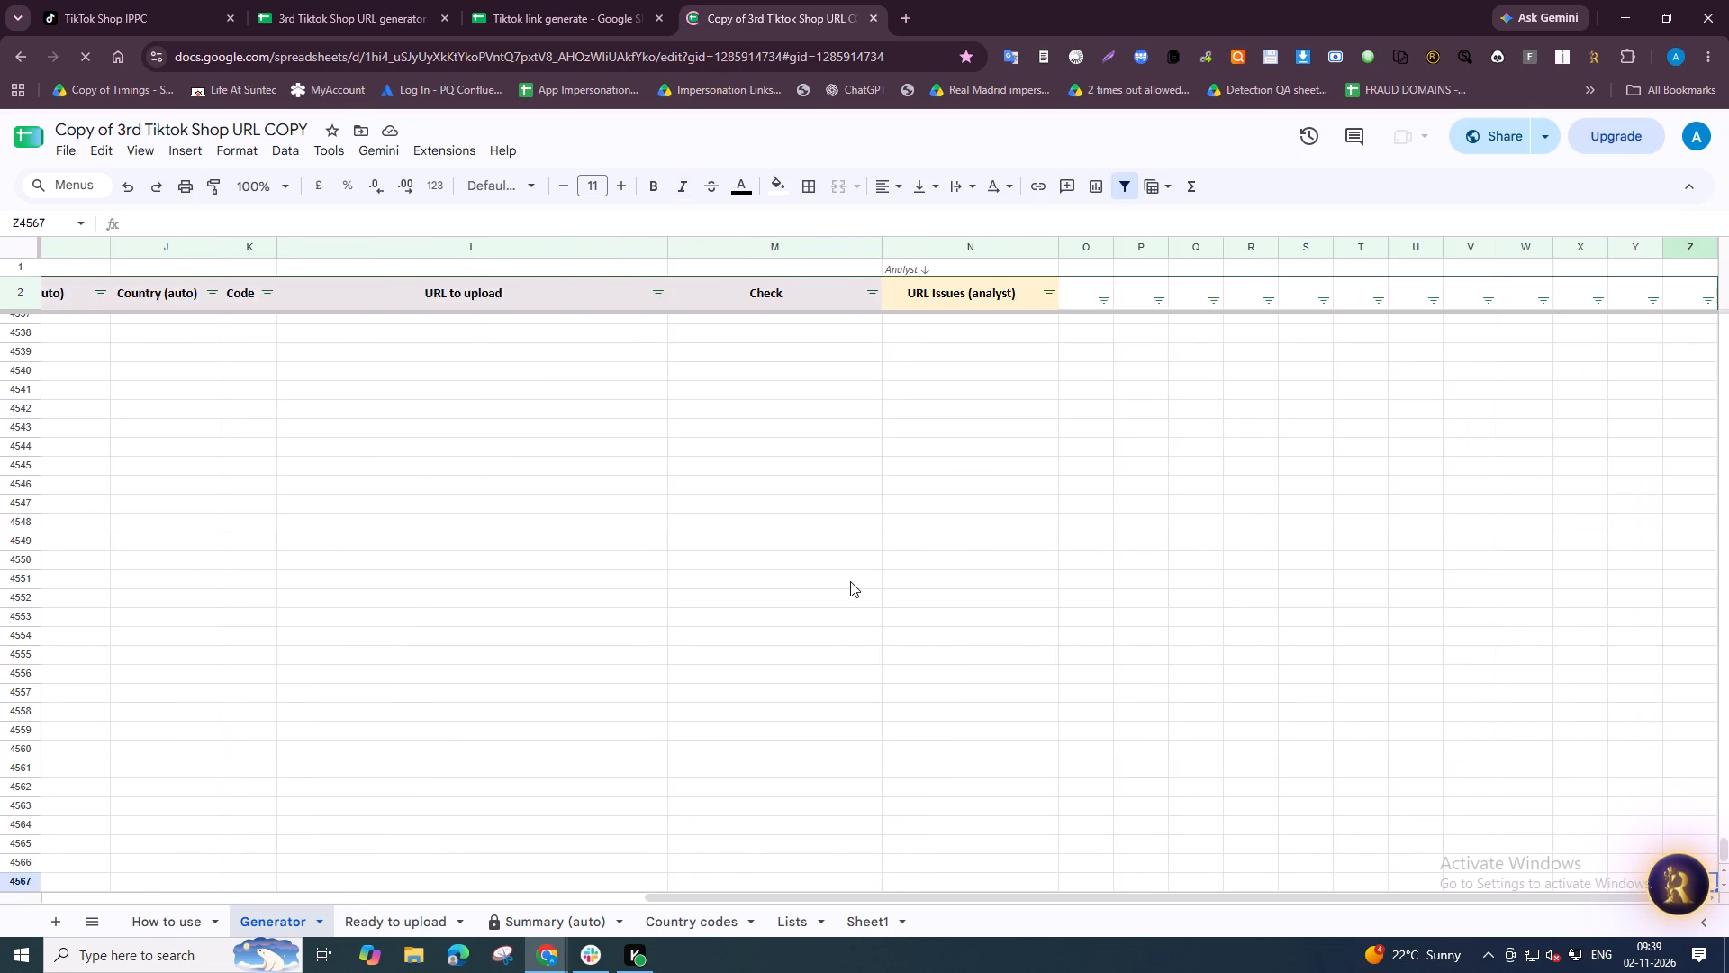
{"action": "key", "text": "ctrl+Left"}
{"action": "key", "text": "ctrl+Left"}
{"action": "key", "text": "ctrl+Left"}
{"action": "key", "text": "ctrl+Right"}
{"action": "key", "text": "Right"}
{"action": "key", "text": "ctrl+Up"}
{"action": "key", "text": "Left"}
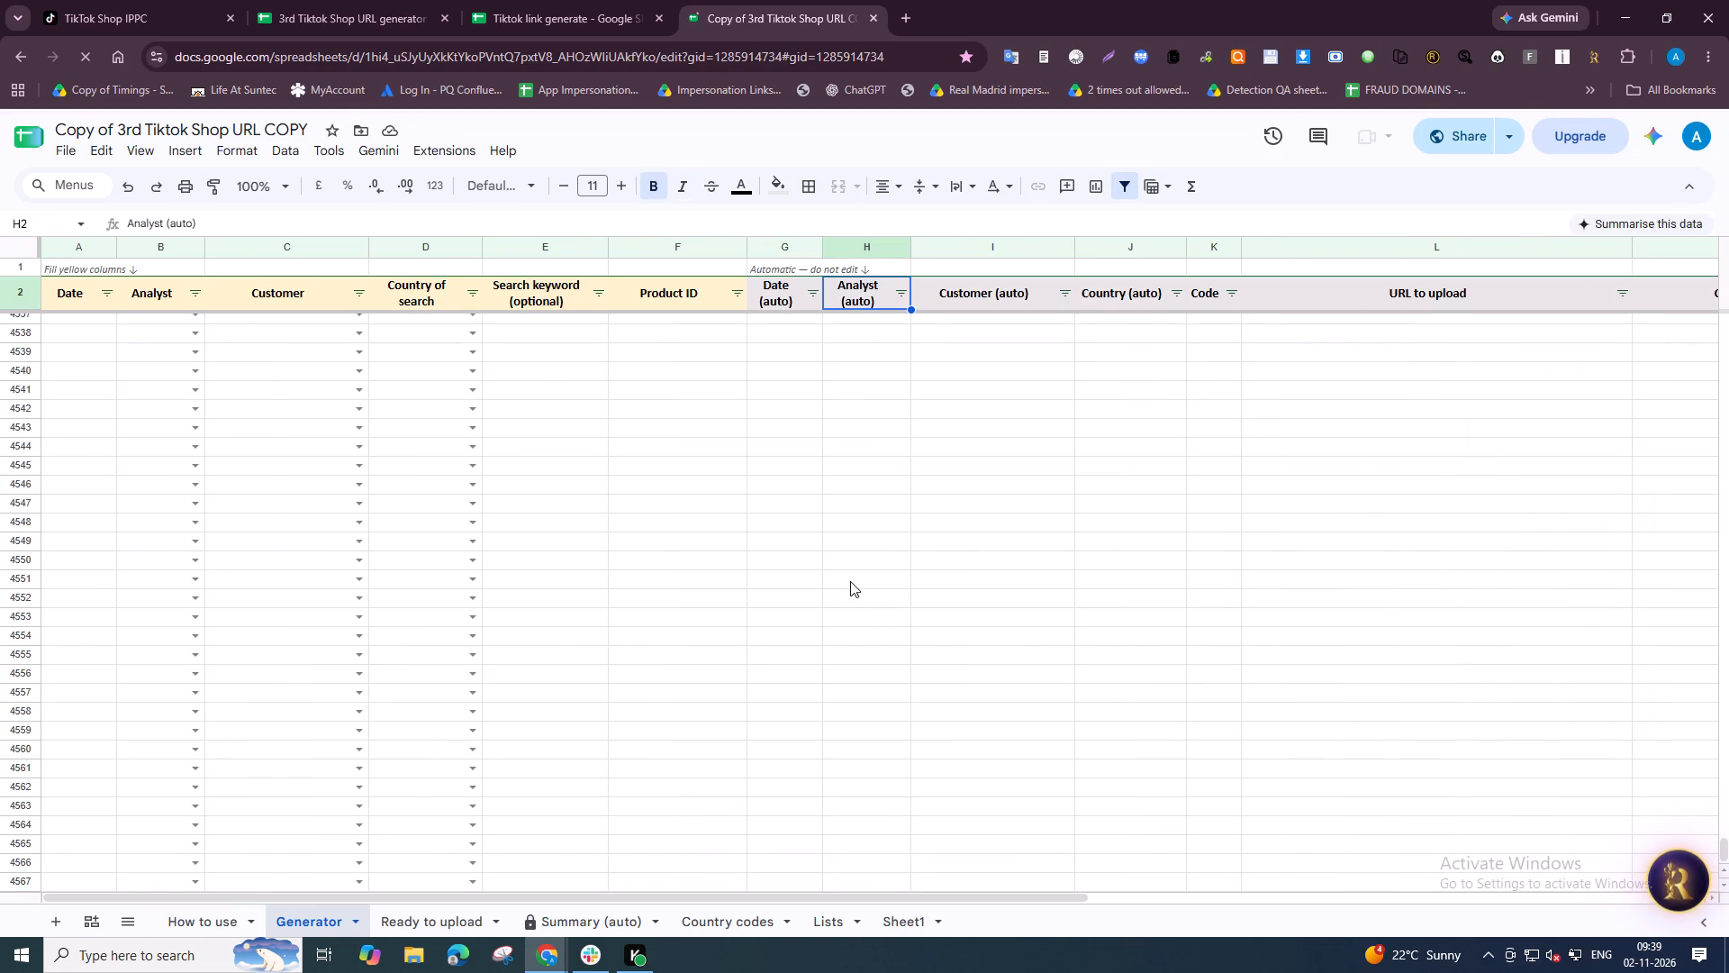
{"action": "key", "text": "ctrl+End"}
{"action": "key", "text": "ctrl+Left"}
{"action": "key", "text": "ctrl+Left"}
{"action": "key", "text": "ctrl+Left"}
{"action": "key", "text": "ctrl+Up"}
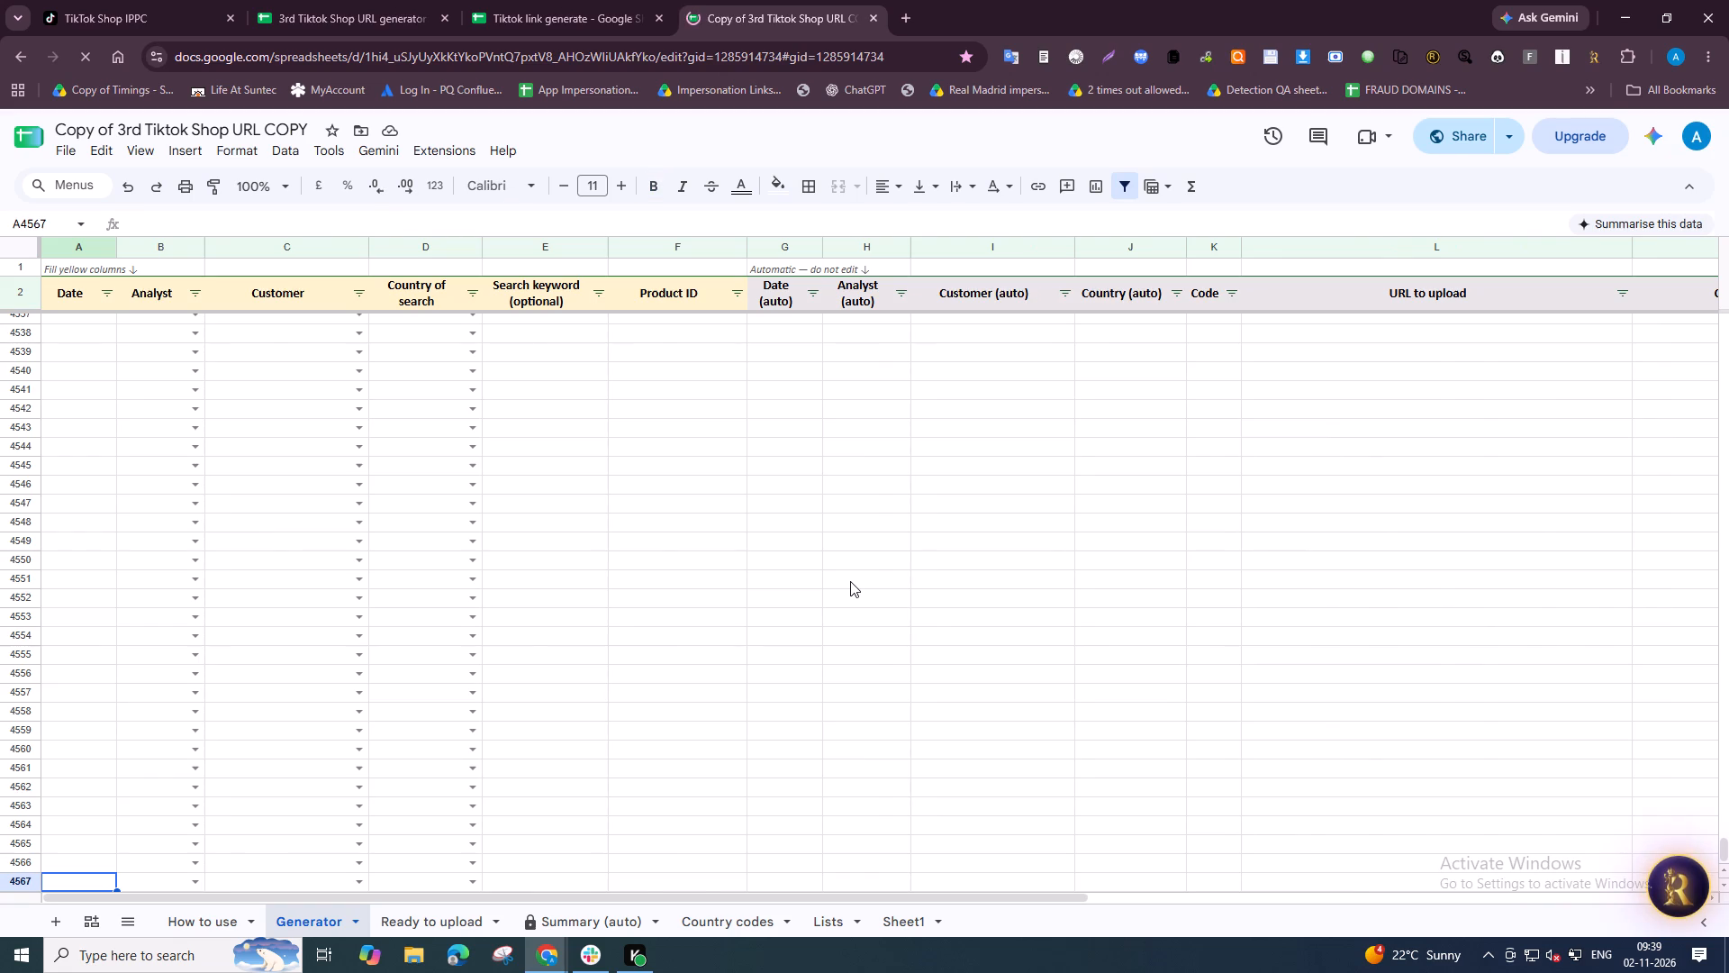
{"action": "key", "text": "Right"}
{"action": "key", "text": "Right"}
{"action": "key", "text": "Right"}
{"action": "key", "text": "Right"}
{"action": "key", "text": "Right"}
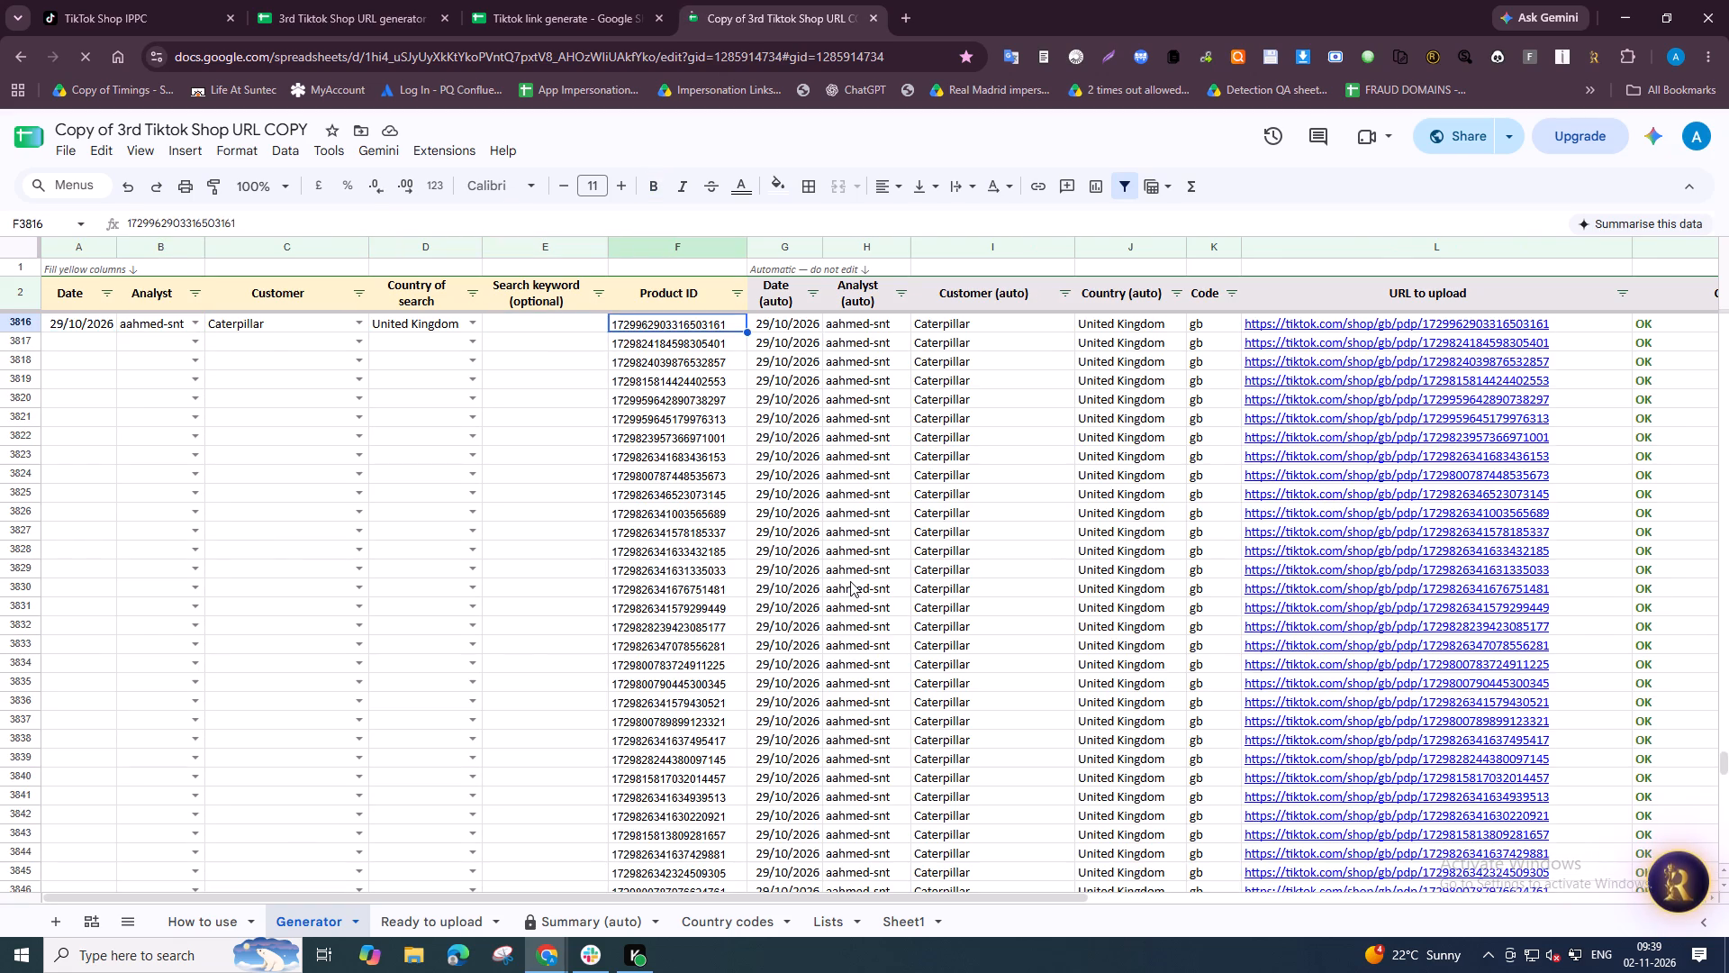
{"action": "key", "text": "ctrl+Down"}
{"action": "scroll", "coordinate": [852, 580], "scroll_direction": "down", "scroll_amount": 4}
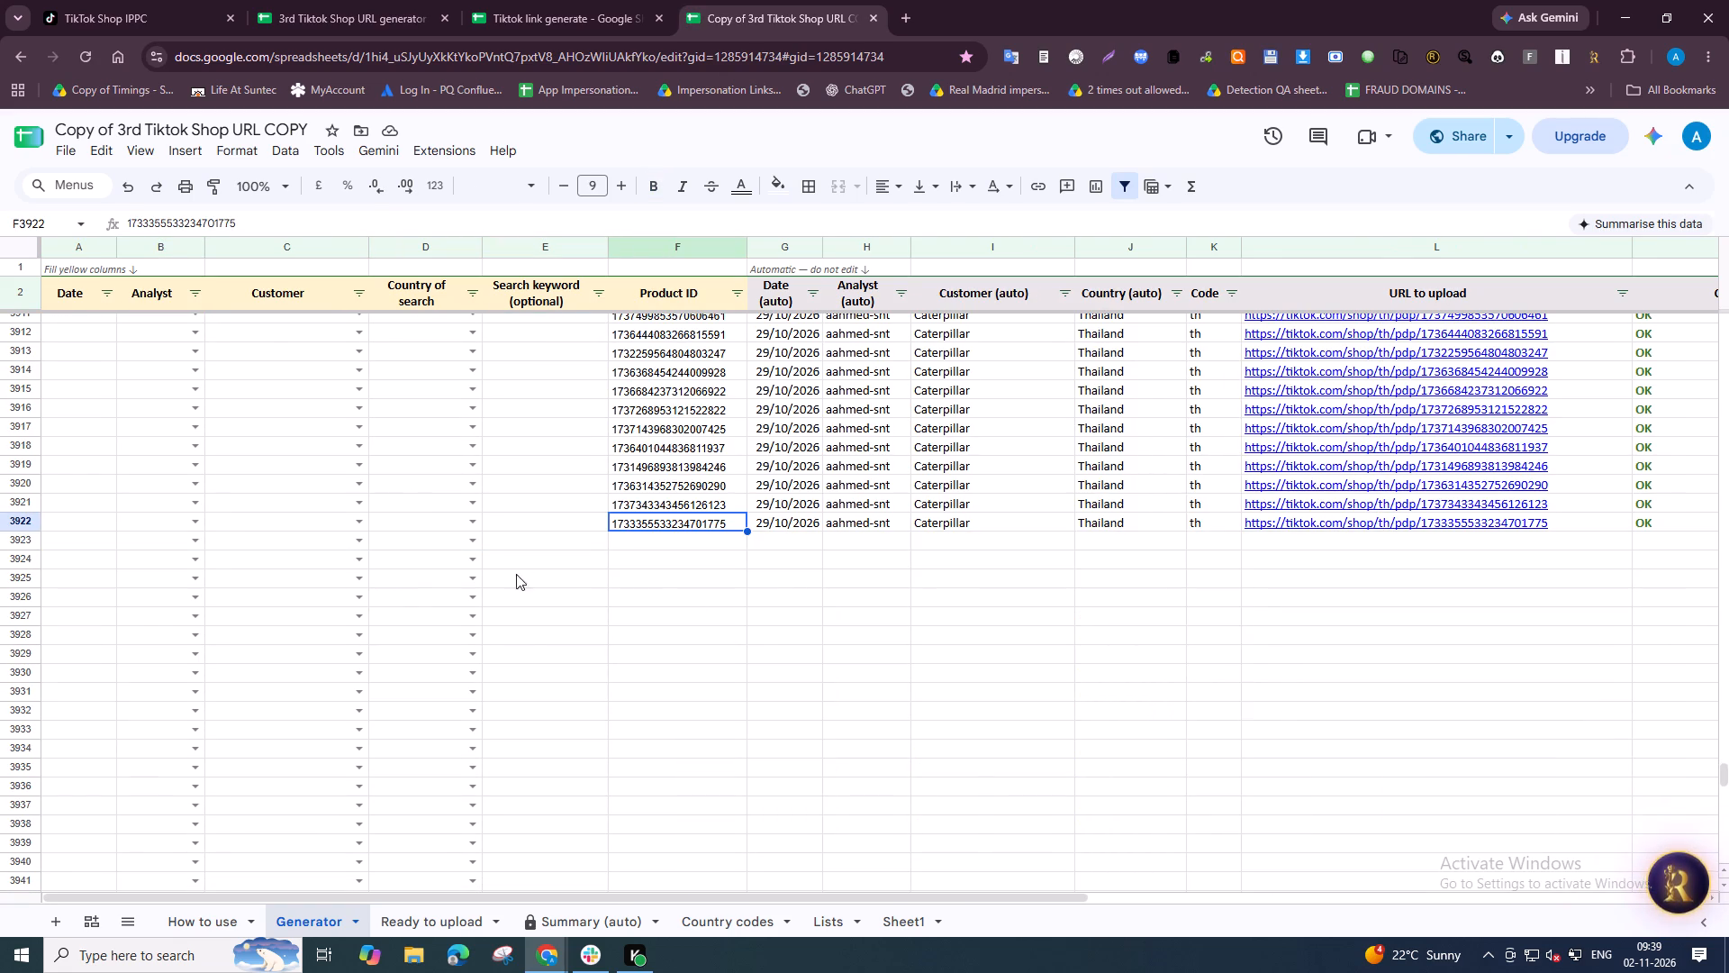
{"action": "left_click", "coordinate": [468, 536]}
{"action": "key", "text": "t"}
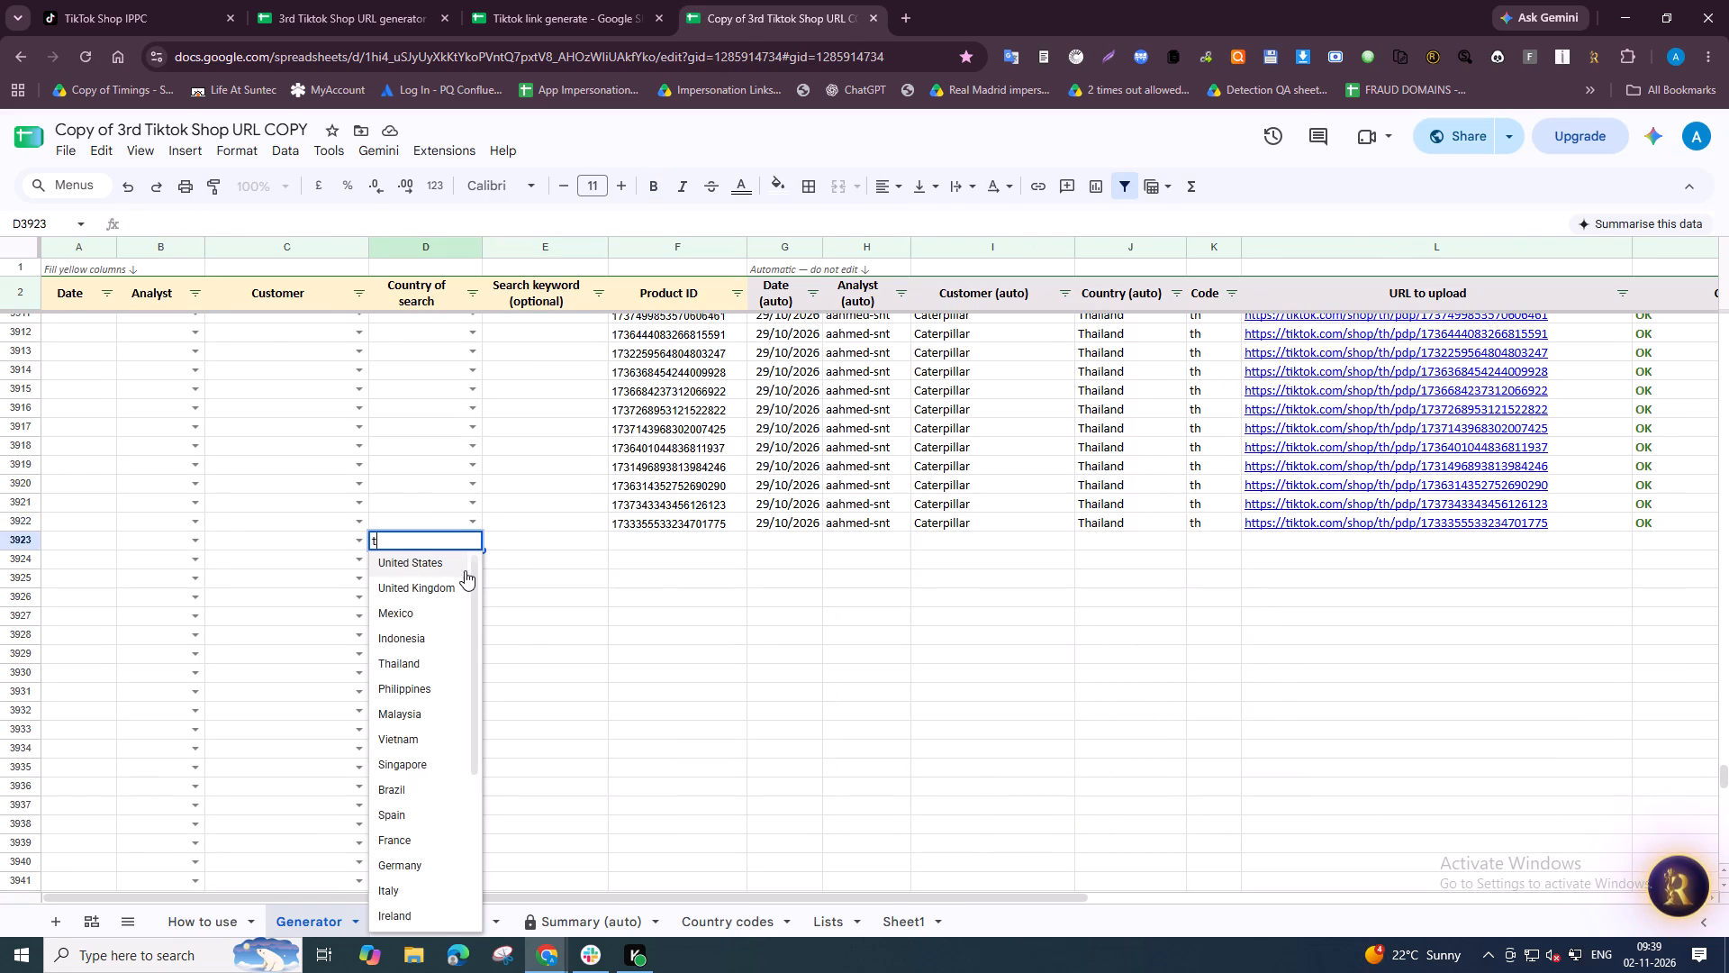
{"action": "left_click", "coordinate": [433, 568]}
Paste the copied Thailand product IDs as values only into the Product ID column, starting at F3923.
{"action": "left_click", "coordinate": [644, 541]}
{"action": "key", "text": "ctrl+shift+v"}
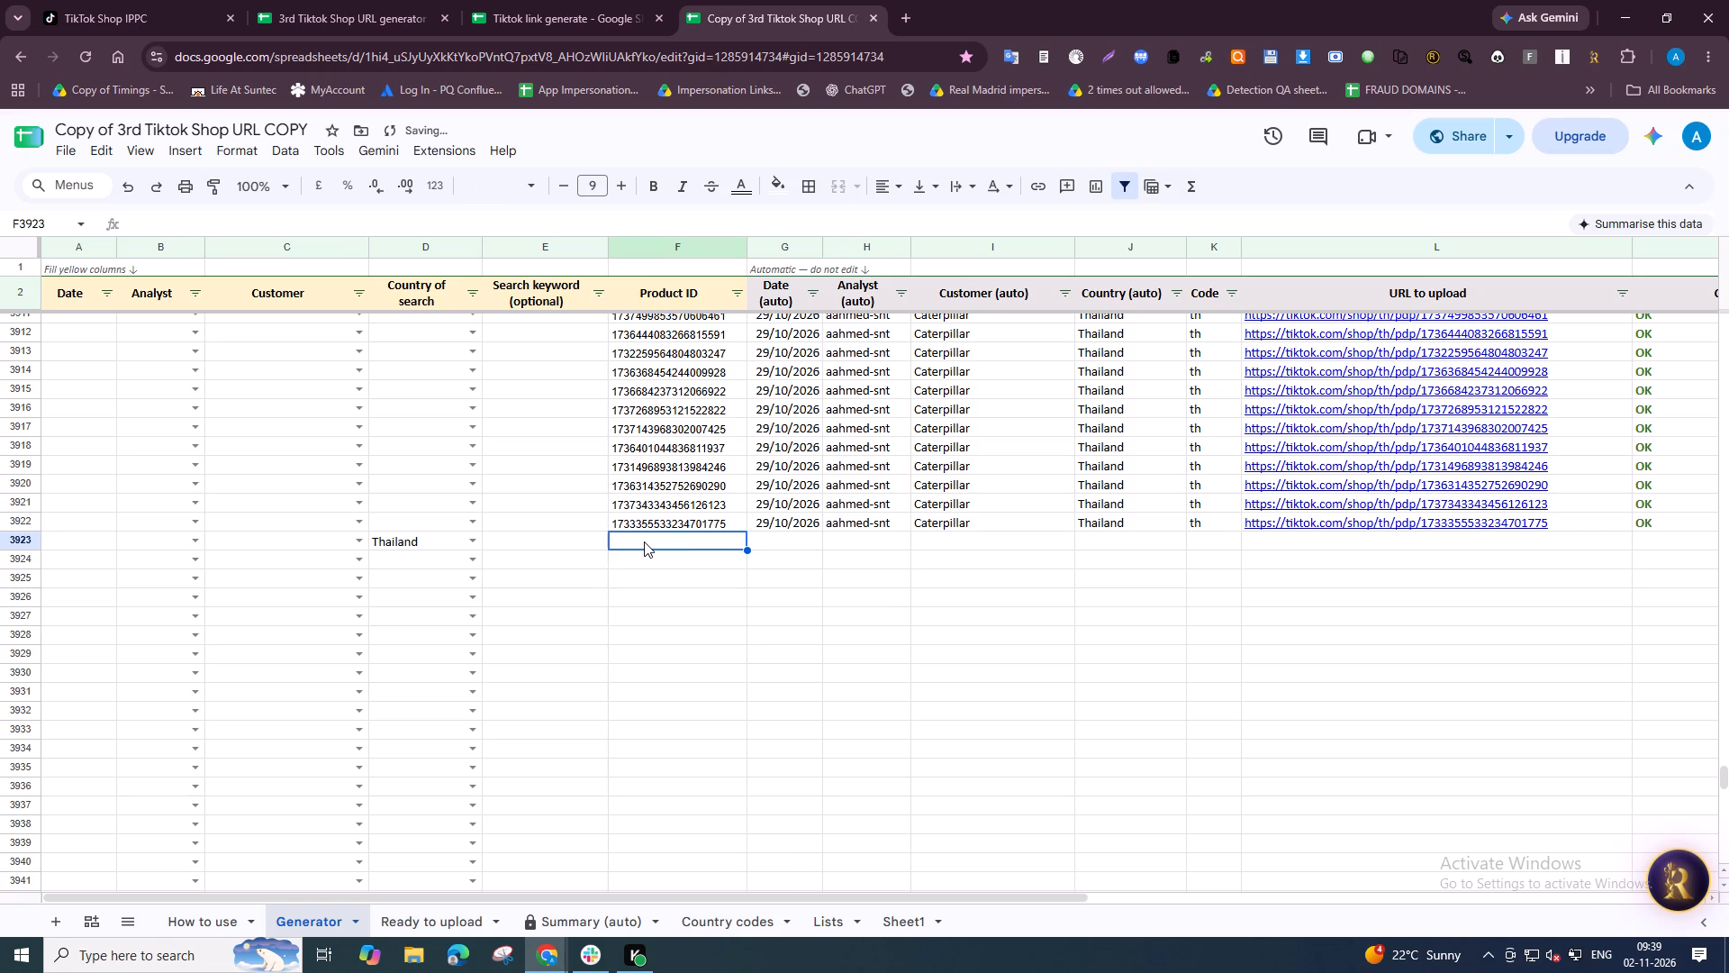
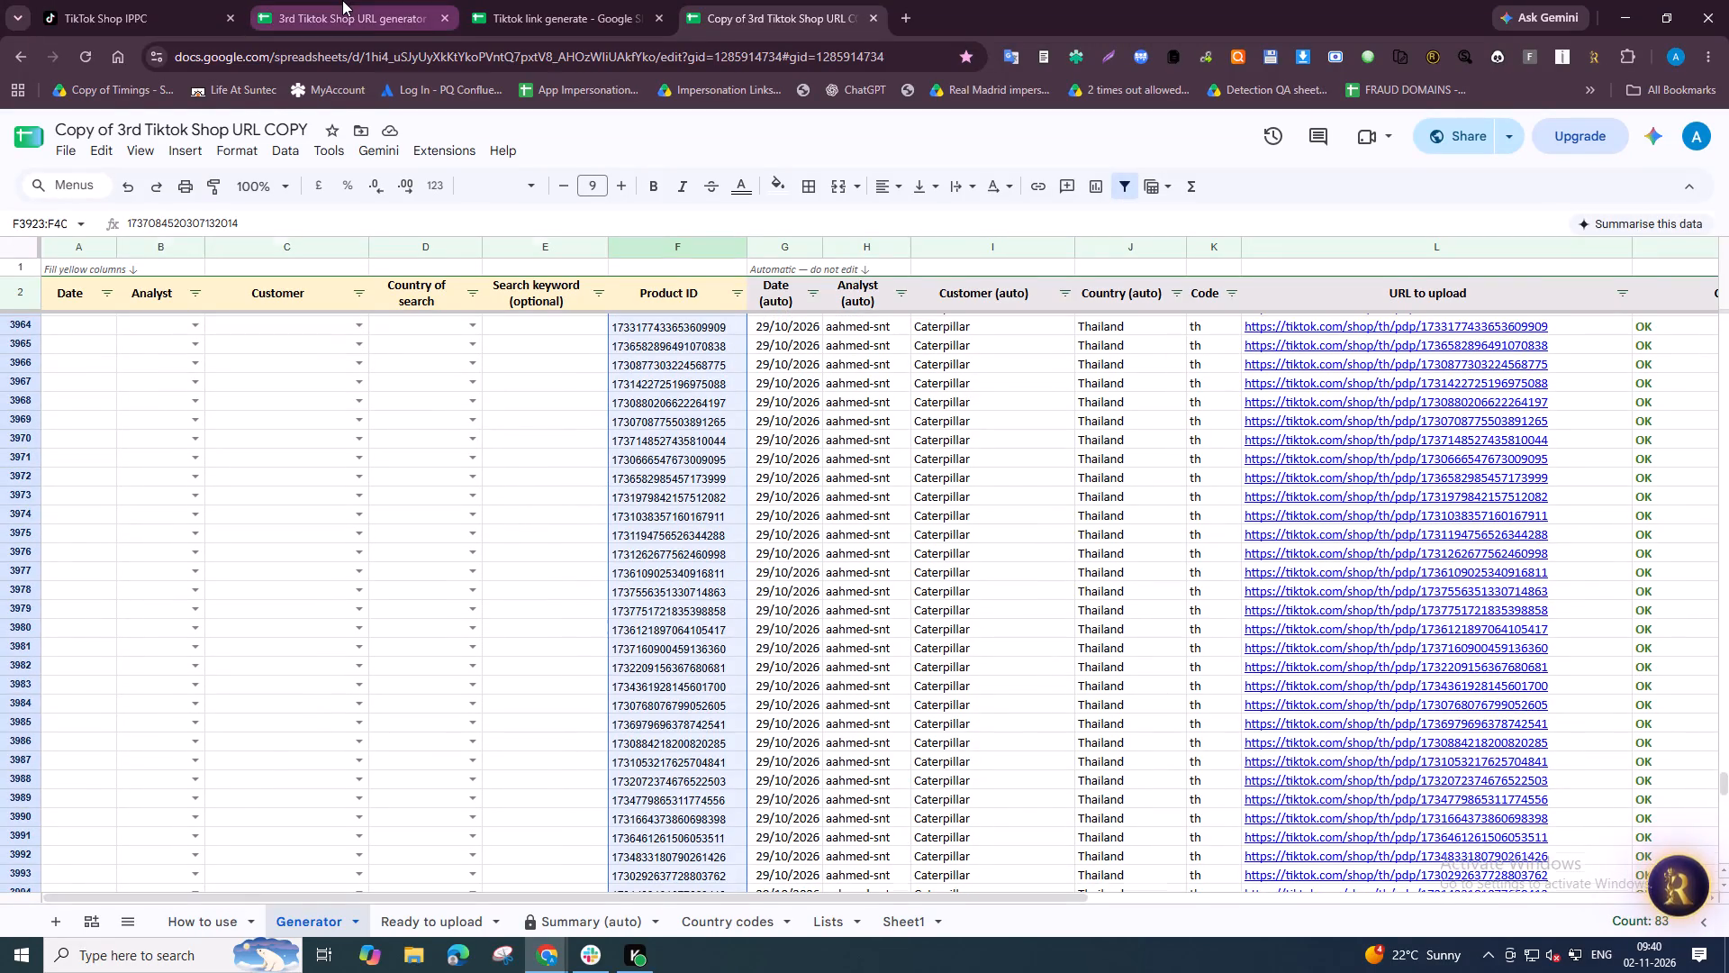
In the original URL generator sheet, copy the first 15 Caterpillar Thailand upload URLs, from L7771 to L7785.
{"action": "scroll", "coordinate": [951, 652], "scroll_direction": "up", "scroll_amount": 9}
{"action": "scroll", "coordinate": [1103, 615], "scroll_direction": "up", "scroll_amount": 8}
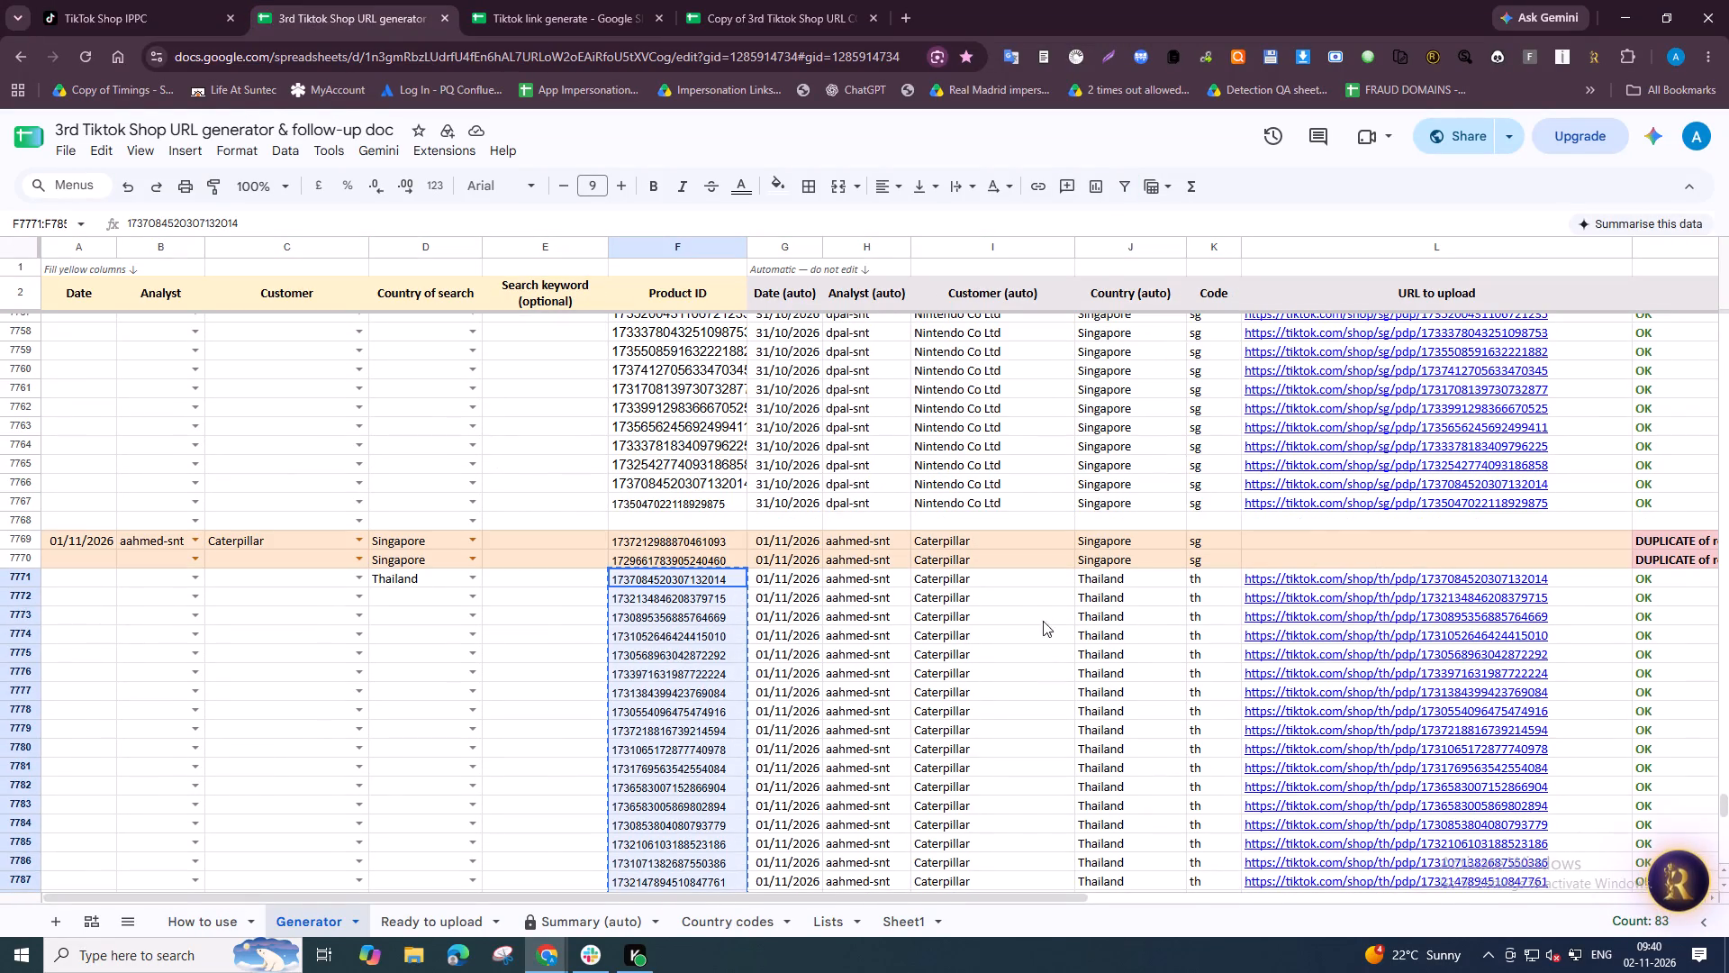
{"action": "left_click", "coordinate": [1253, 591]}
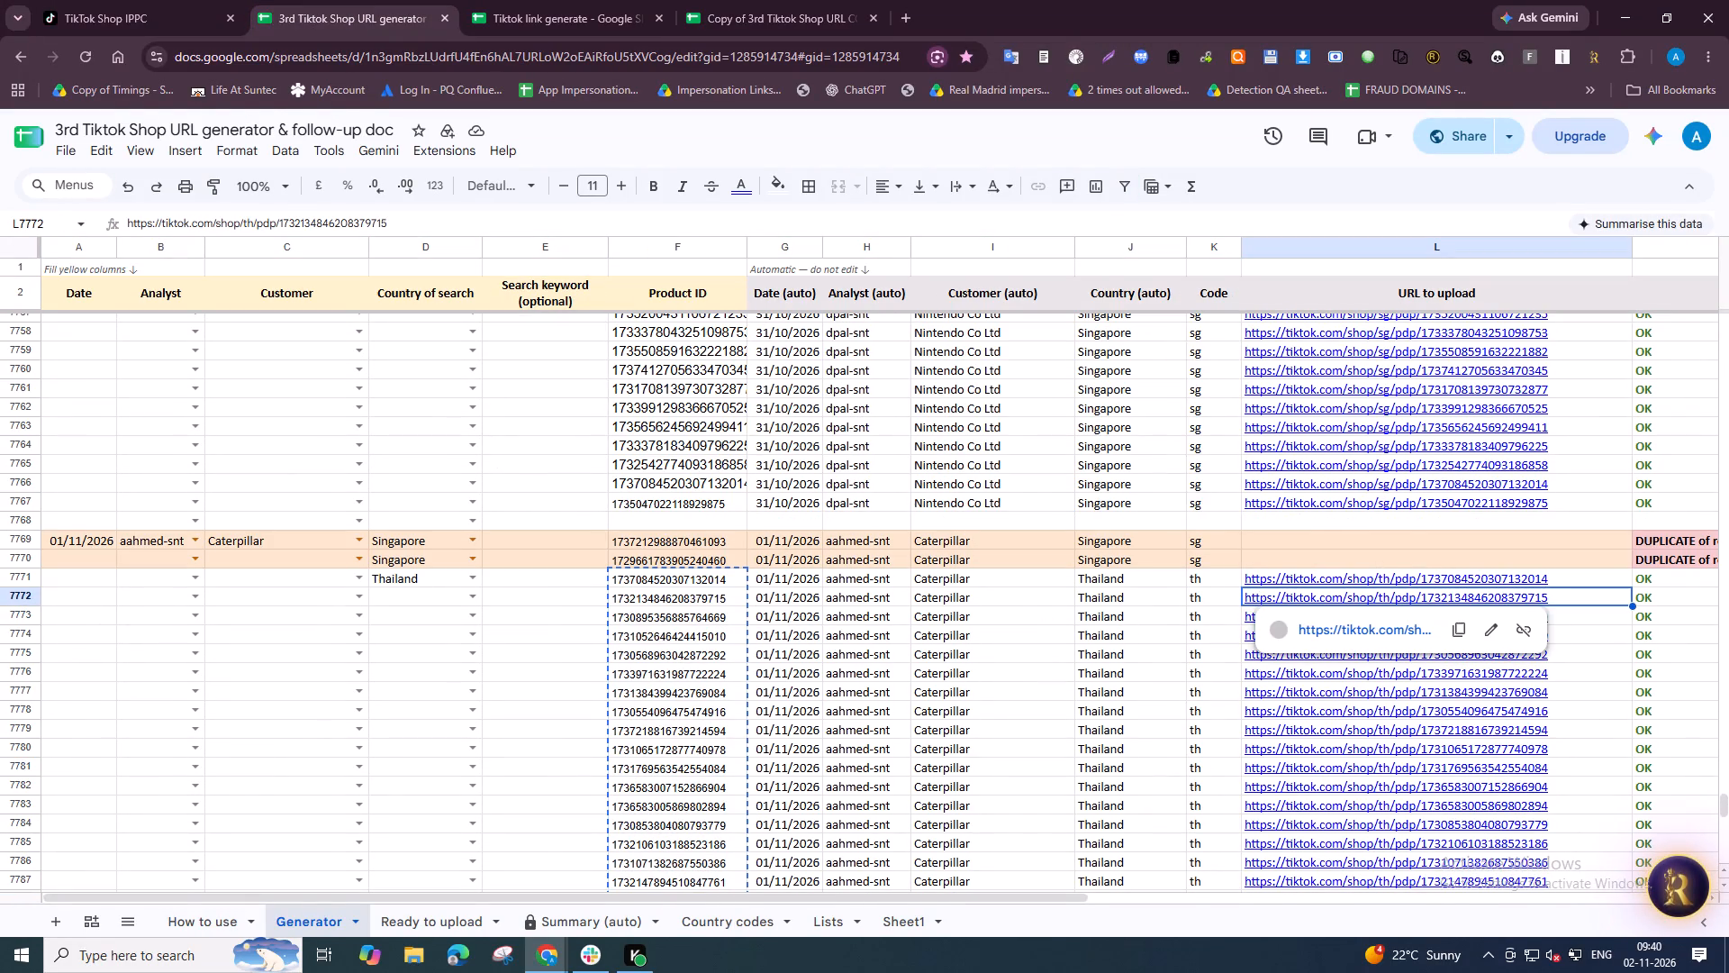
{"action": "left_click", "coordinate": [1259, 579]}
{"action": "left_click_drag", "start_coordinate": [1268, 821], "coordinate": [1270, 834], "text": "shift"}
{"action": "scroll", "coordinate": [1223, 684], "scroll_direction": "down", "scroll_amount": 3}
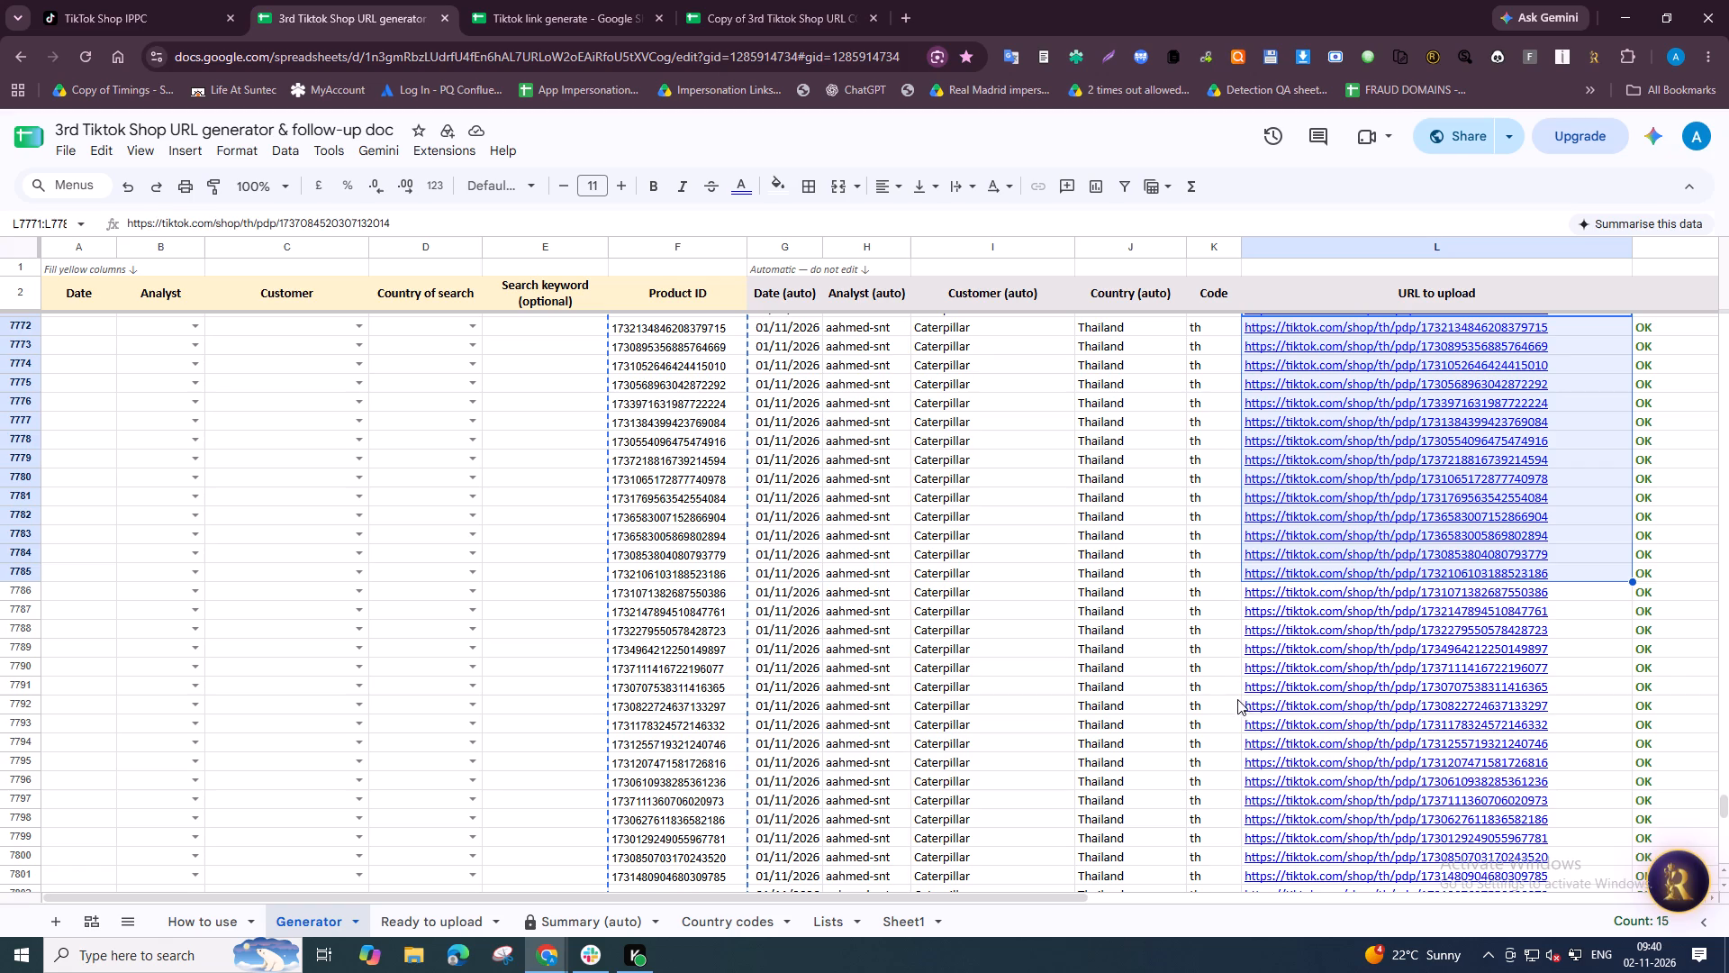
{"action": "key", "text": "ctrl+c"}
{"action": "key", "text": "ctrl+c"}
Duplicate the TikTok Shop IPPC complaint page into a second tab.
{"action": "left_click", "coordinate": [177, 0]}
{"action": "right_click", "coordinate": [177, 0]}
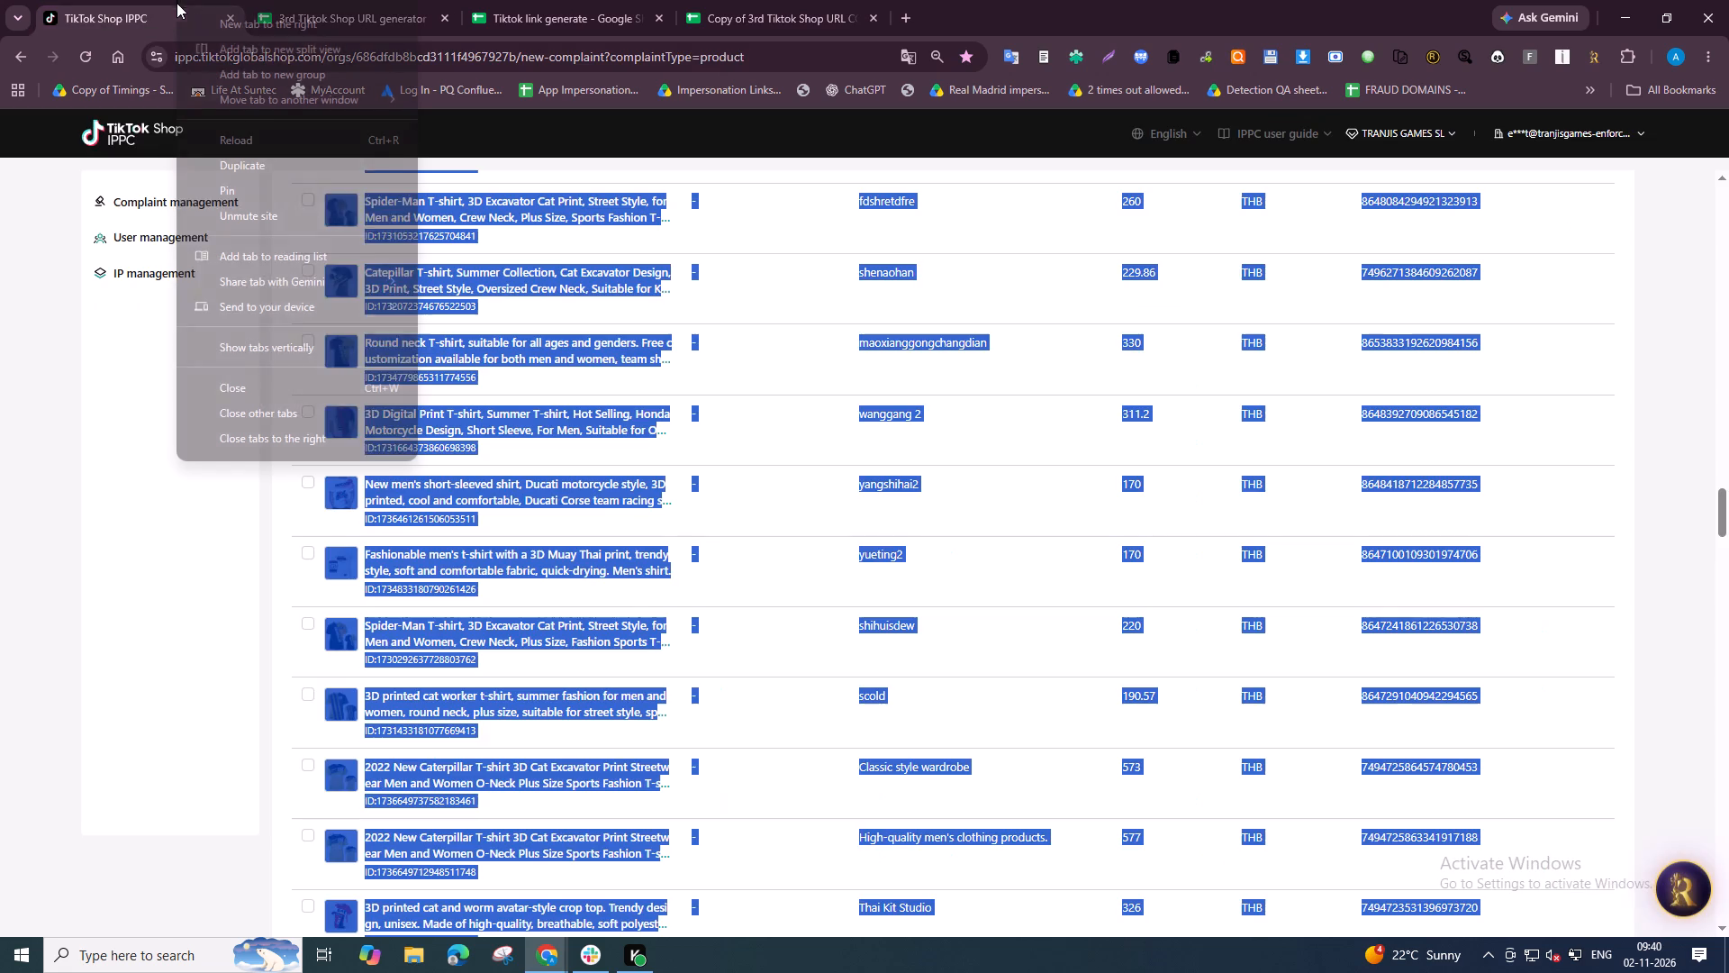
{"action": "left_click", "coordinate": [257, 163]}
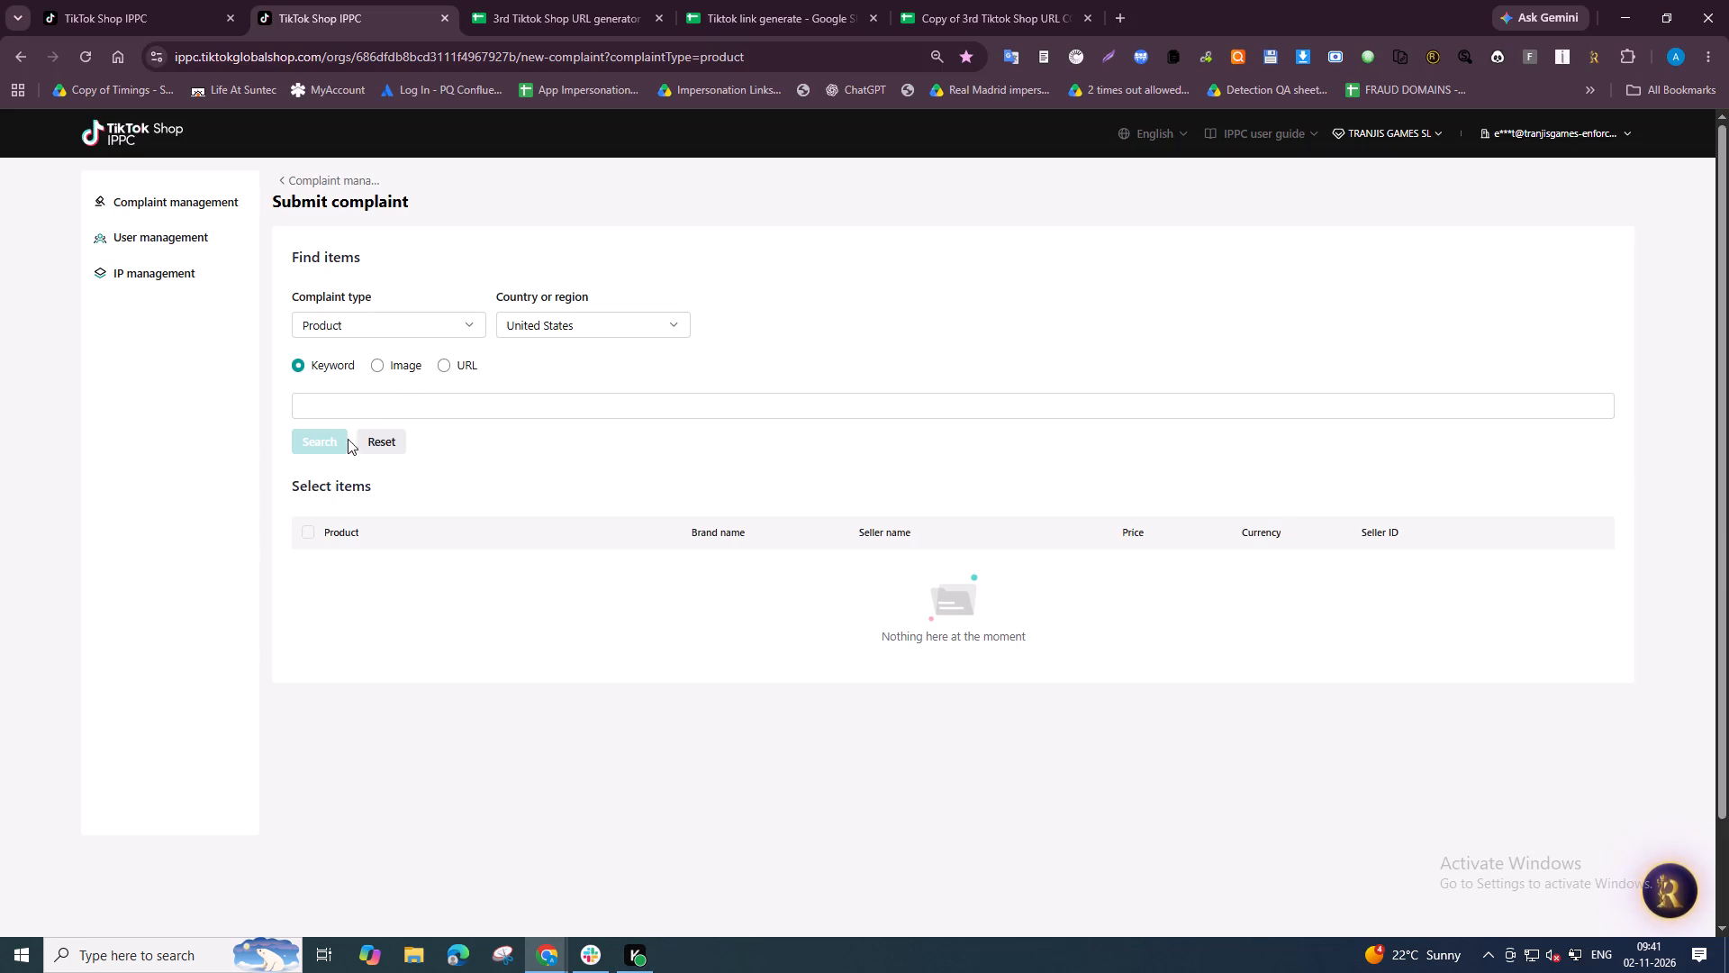
In the duplicated complaint form, search products by URL for Thailand using the 15 copied links.
{"action": "left_click", "coordinate": [443, 357]}
{"action": "left_click", "coordinate": [540, 302]}
{"action": "left_click", "coordinate": [537, 318]}
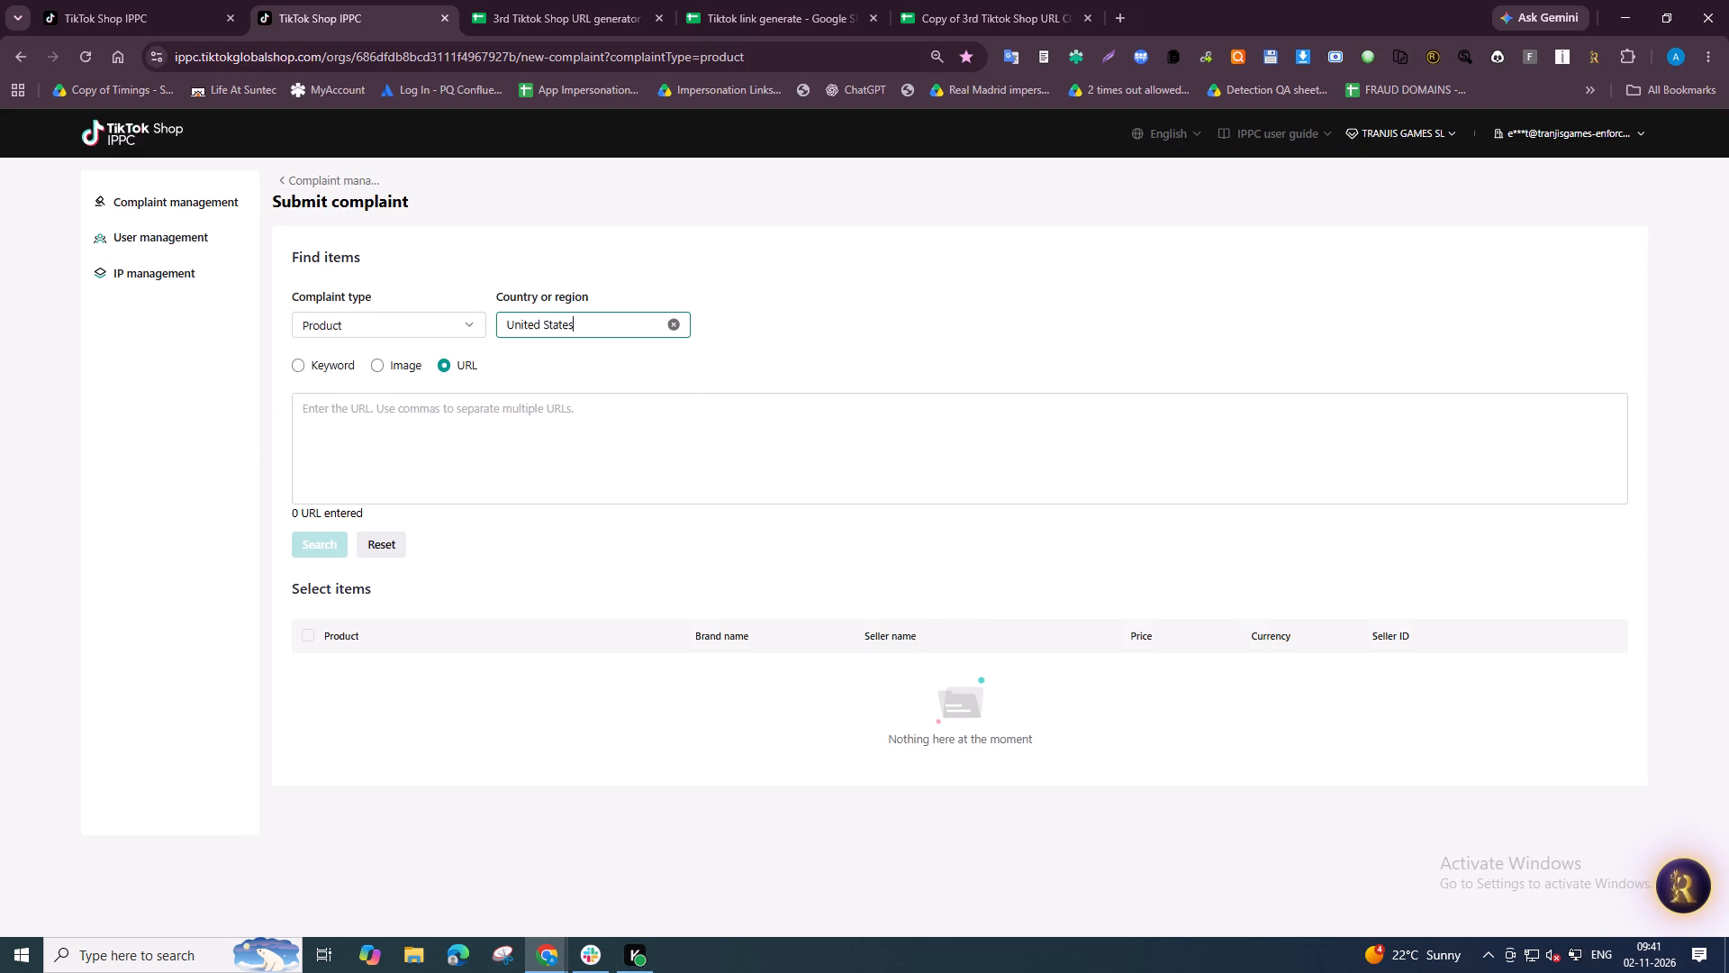
{"action": "left_click", "coordinate": [567, 423]}
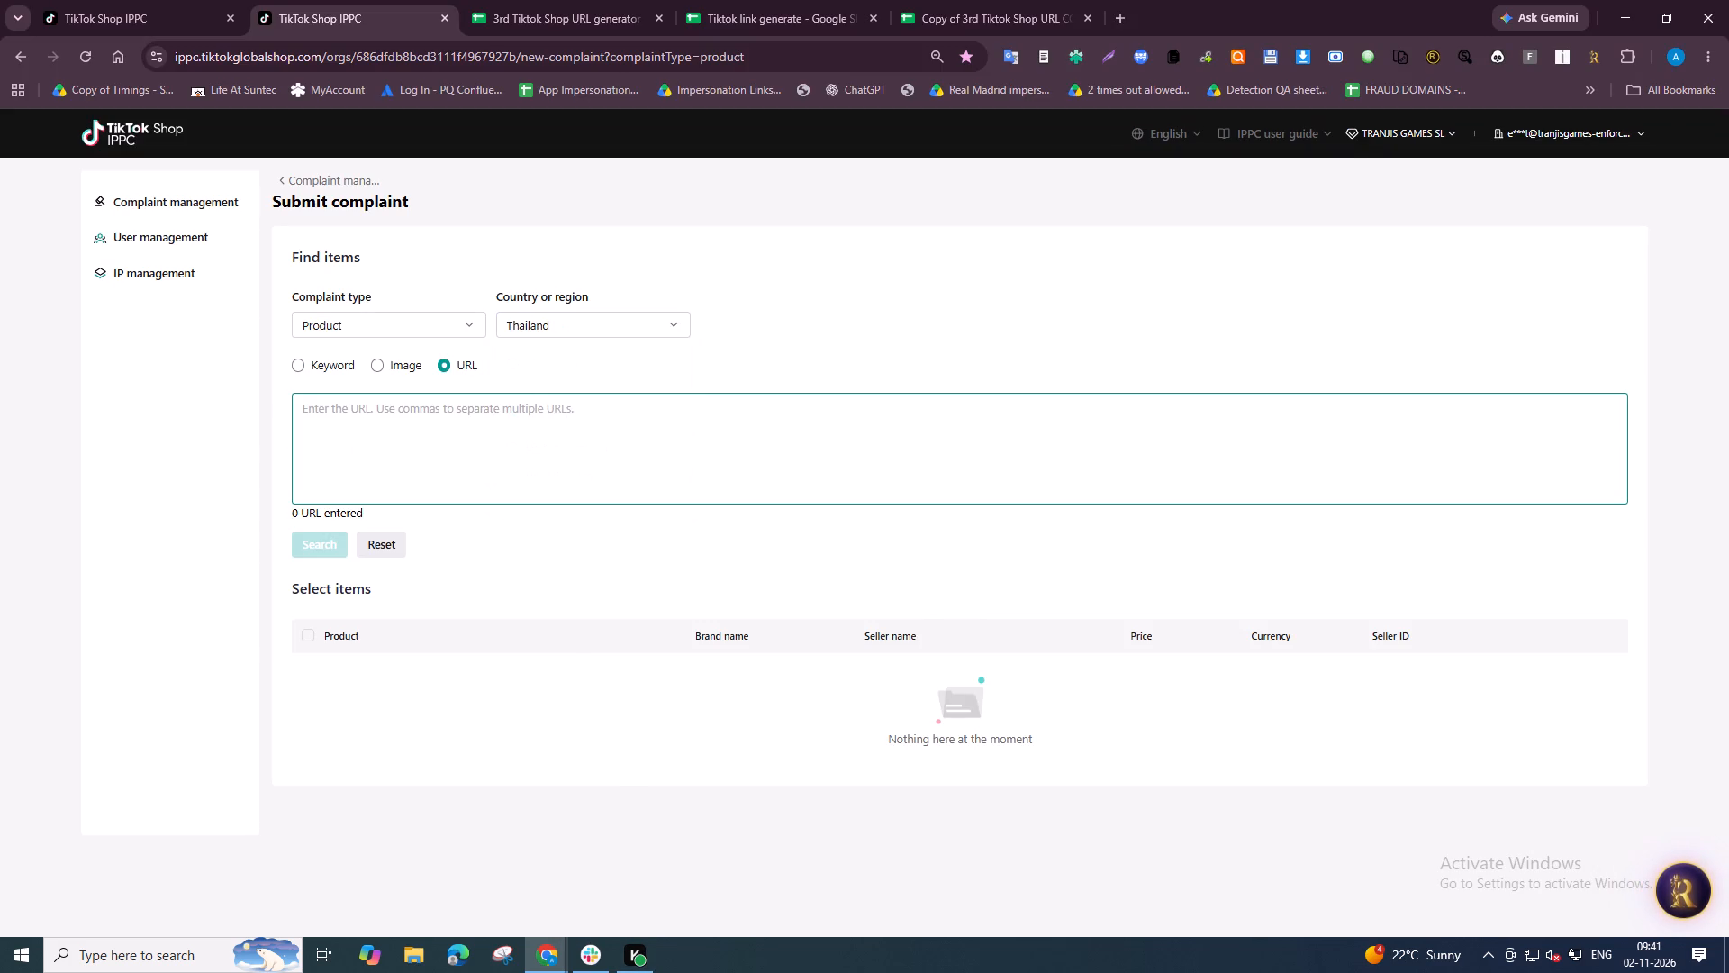
{"action": "left_click", "coordinate": [480, 410]}
{"action": "key", "text": "ctrl+v"}
{"action": "left_click", "coordinate": [324, 539]}
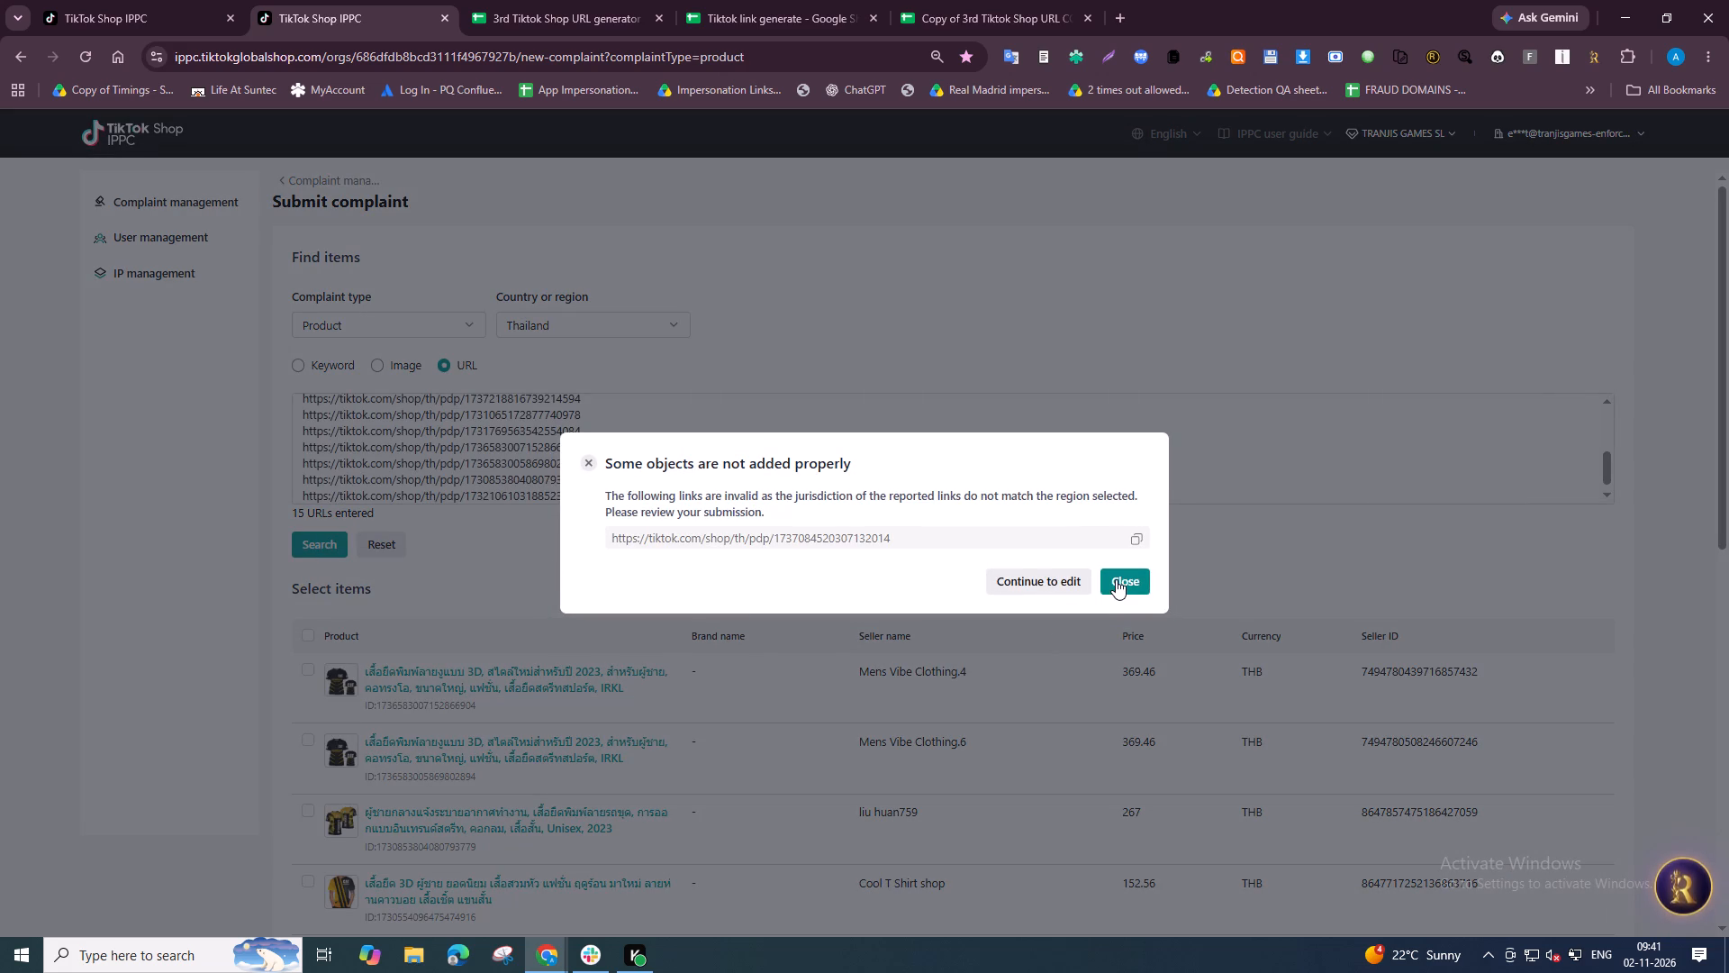
{"action": "double_click", "coordinate": [852, 535]}
{"action": "key", "text": "ctrl+c"}
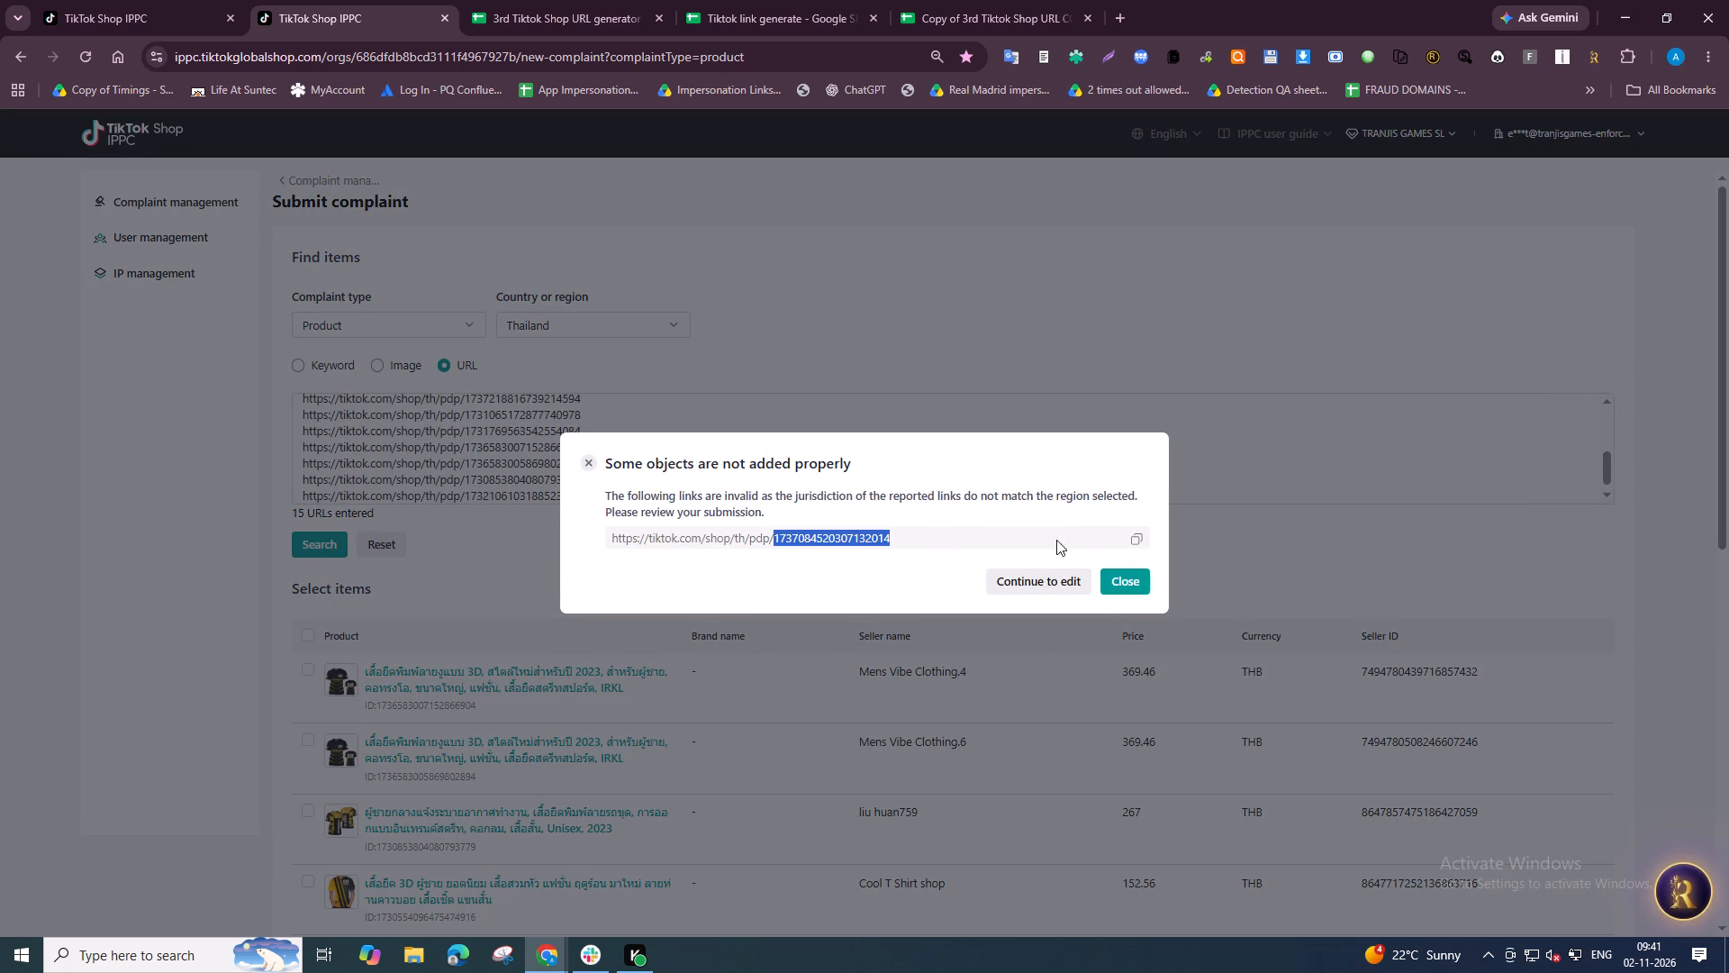
{"action": "left_click", "coordinate": [1137, 572]}
{"action": "scroll", "coordinate": [606, 501], "scroll_direction": "up", "scroll_amount": 9, "text": "ctrl"}
{"action": "scroll", "coordinate": [976, 627], "scroll_direction": "down", "scroll_amount": 4, "text": "ctrl"}
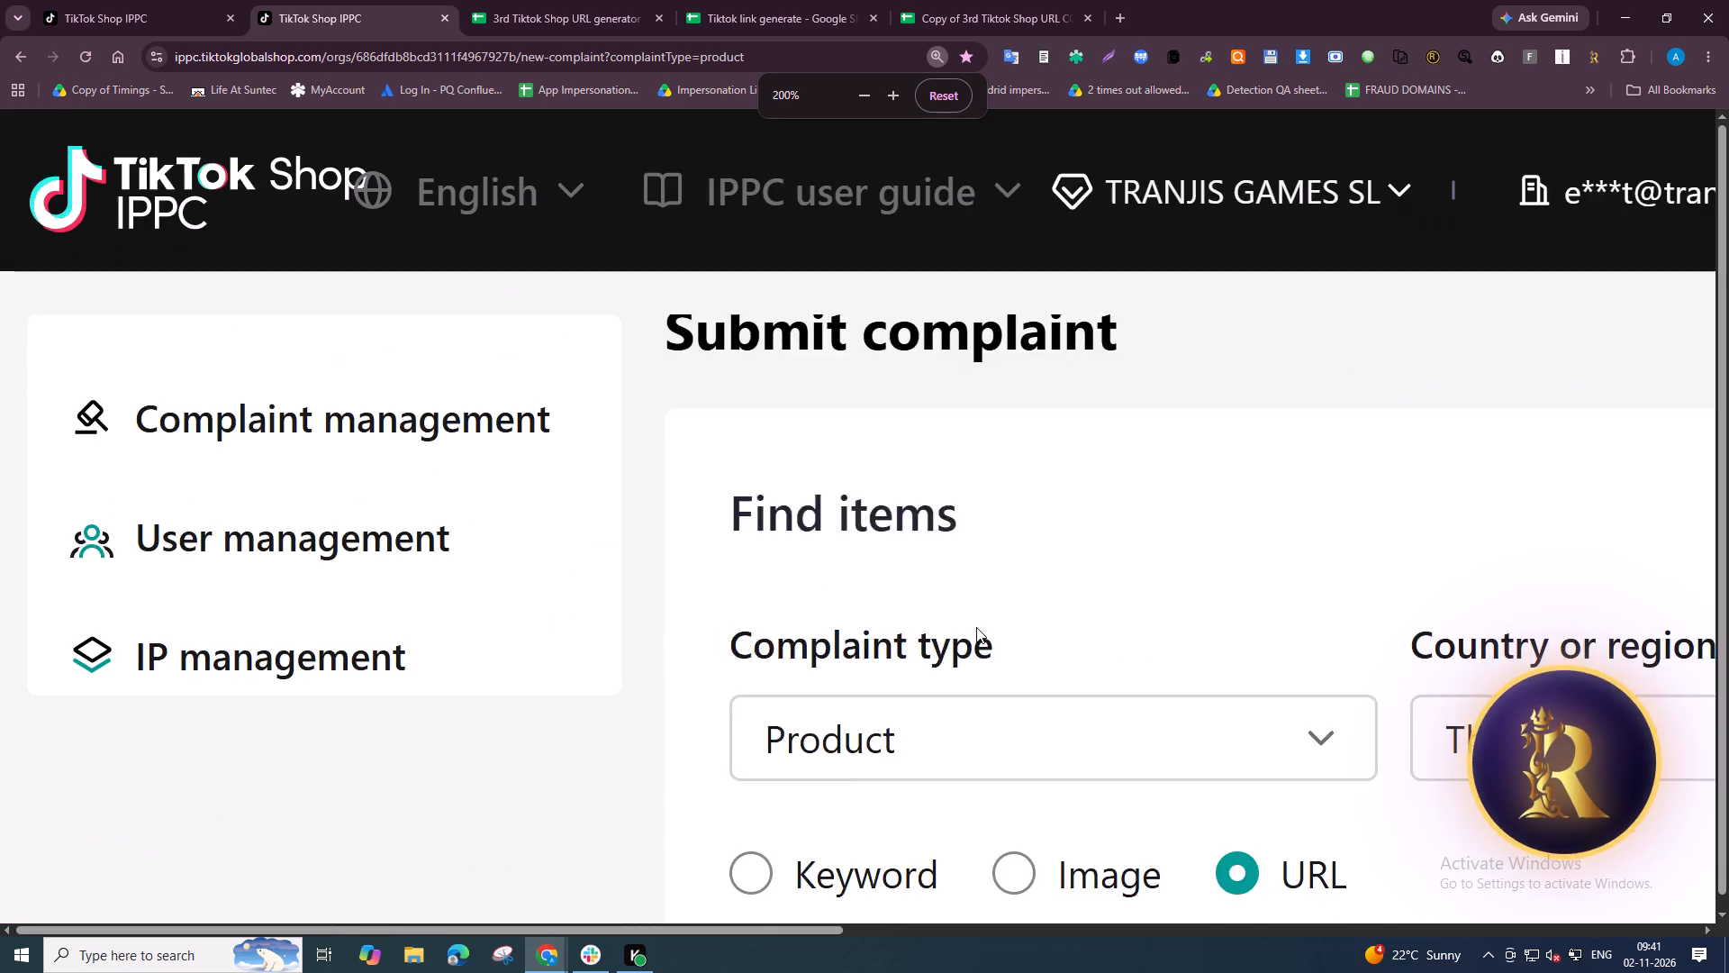
{"action": "scroll", "coordinate": [976, 627], "scroll_direction": "down", "scroll_amount": 5}
{"action": "scroll", "coordinate": [976, 627], "scroll_direction": "down", "scroll_amount": 4, "text": "ctrl"}
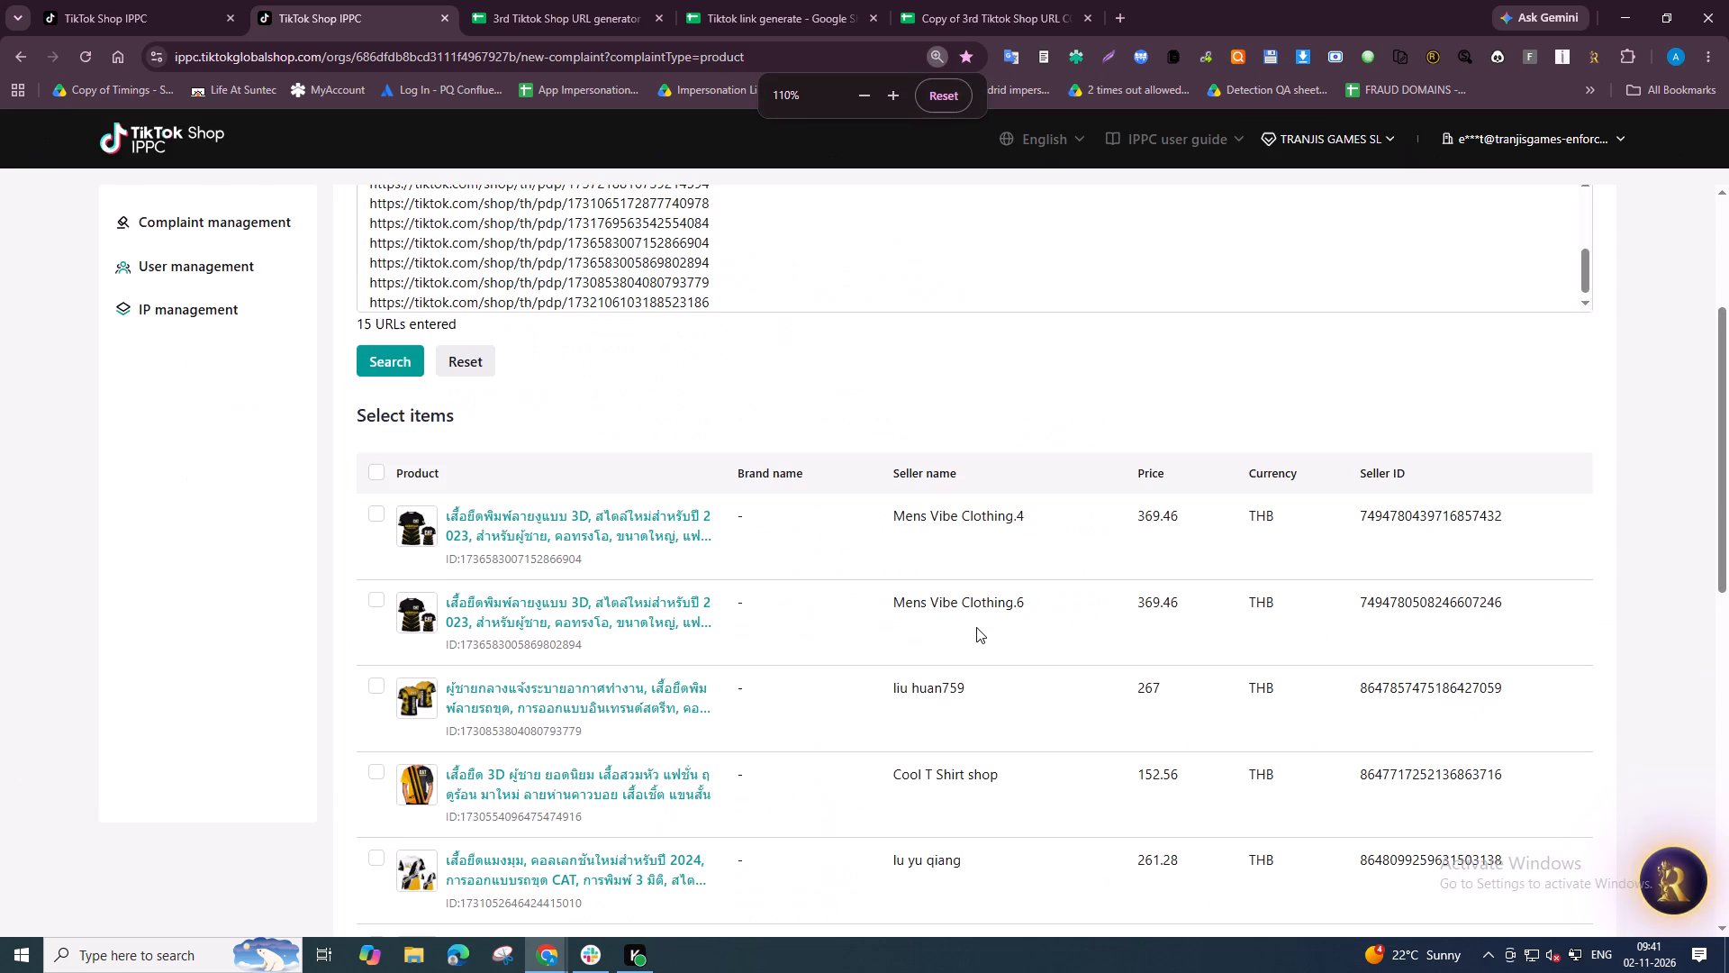
{"action": "key", "text": "ctrl+f"}
{"action": "key", "text": "ctrl+v"}
{"action": "scroll", "coordinate": [959, 625], "scroll_direction": "up", "scroll_amount": 2}
{"action": "triple_click", "coordinate": [706, 380]}
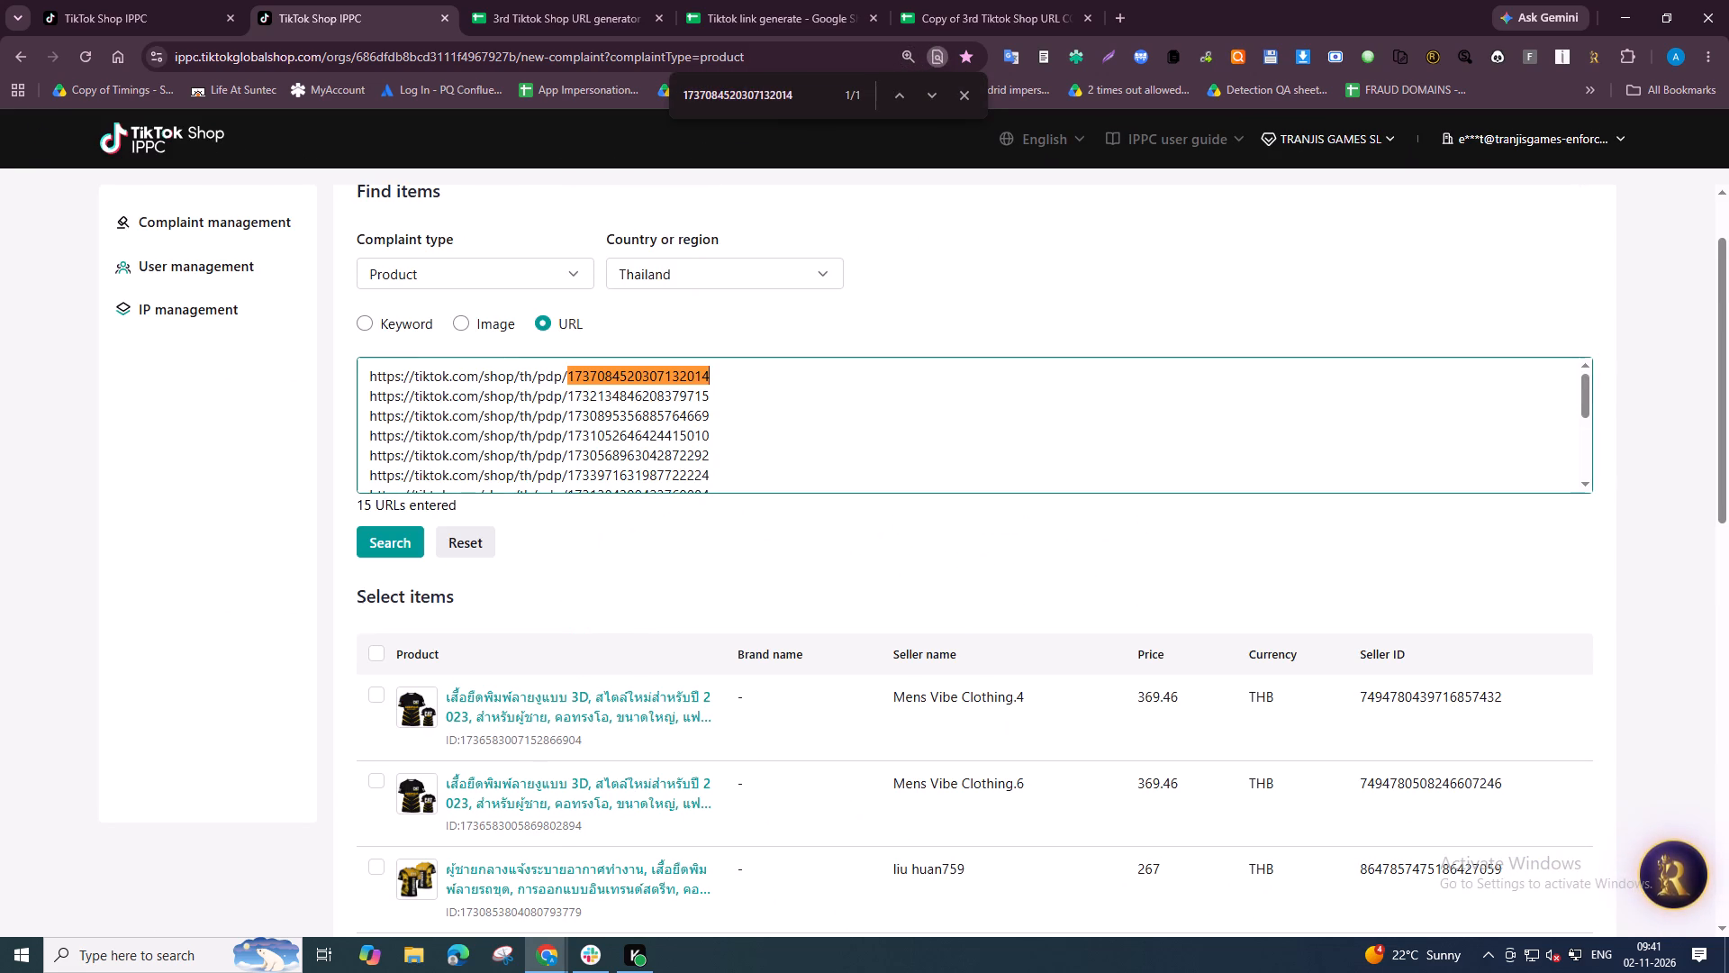
{"action": "key", "text": "Delete"}
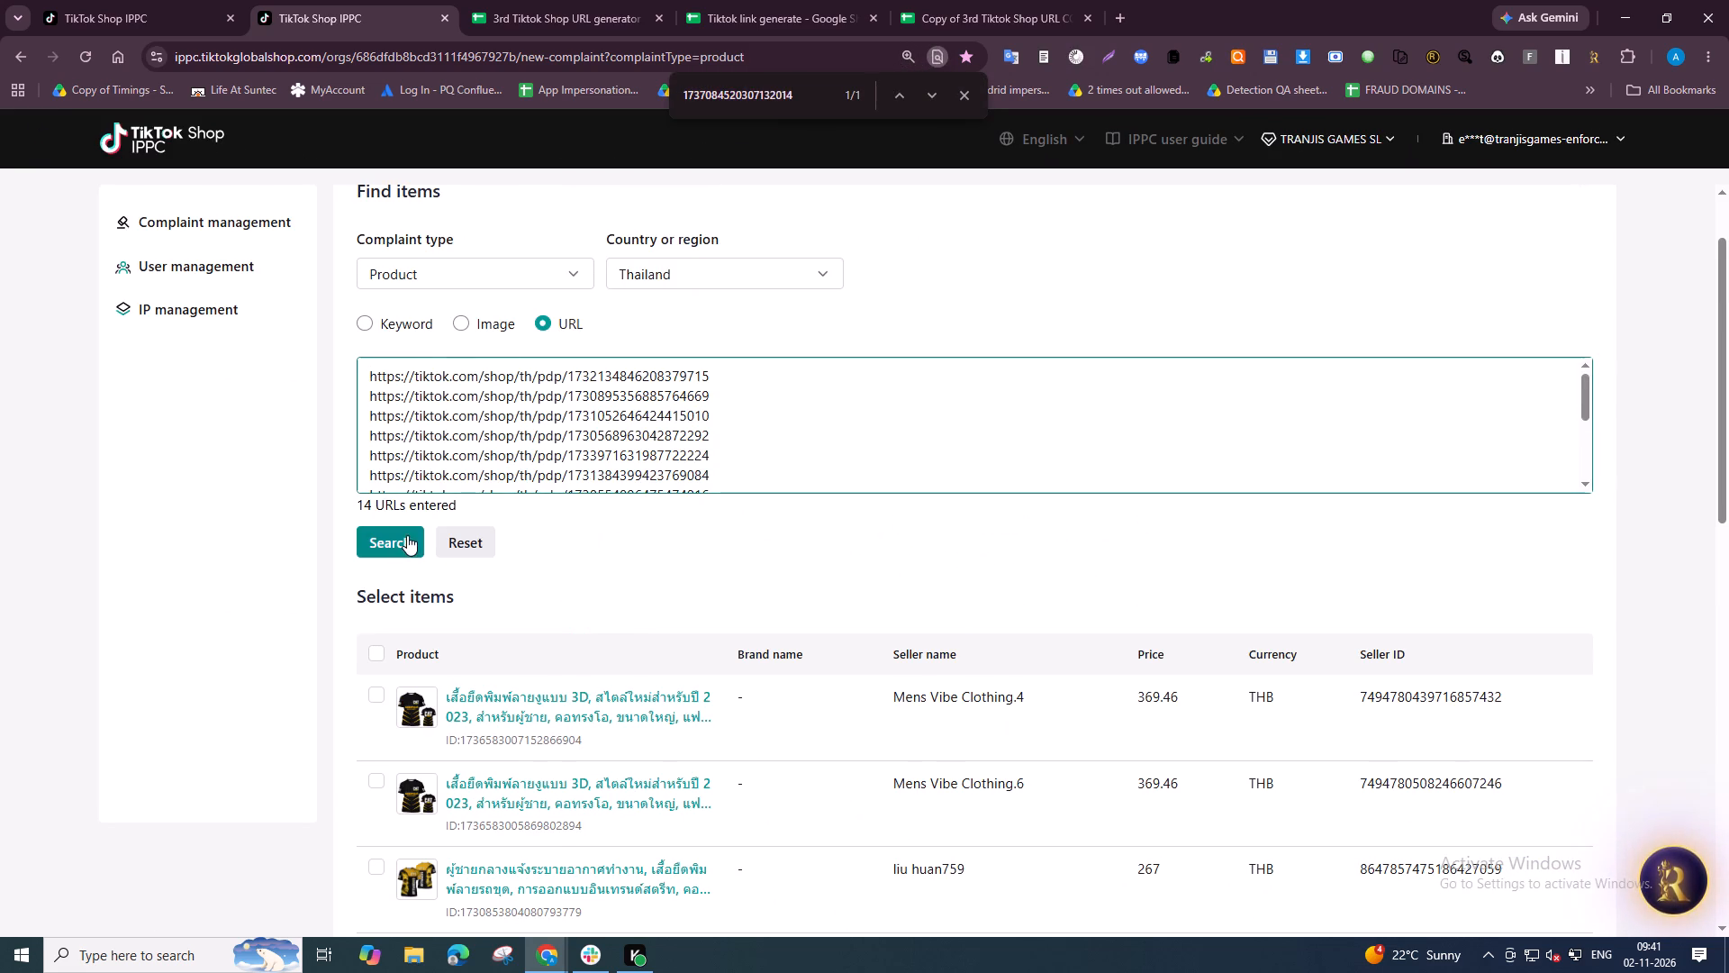
{"action": "left_click", "coordinate": [407, 535]}
Translate the Thai product results to English.
{"action": "scroll", "coordinate": [407, 535], "scroll_direction": "down", "scroll_amount": 4}
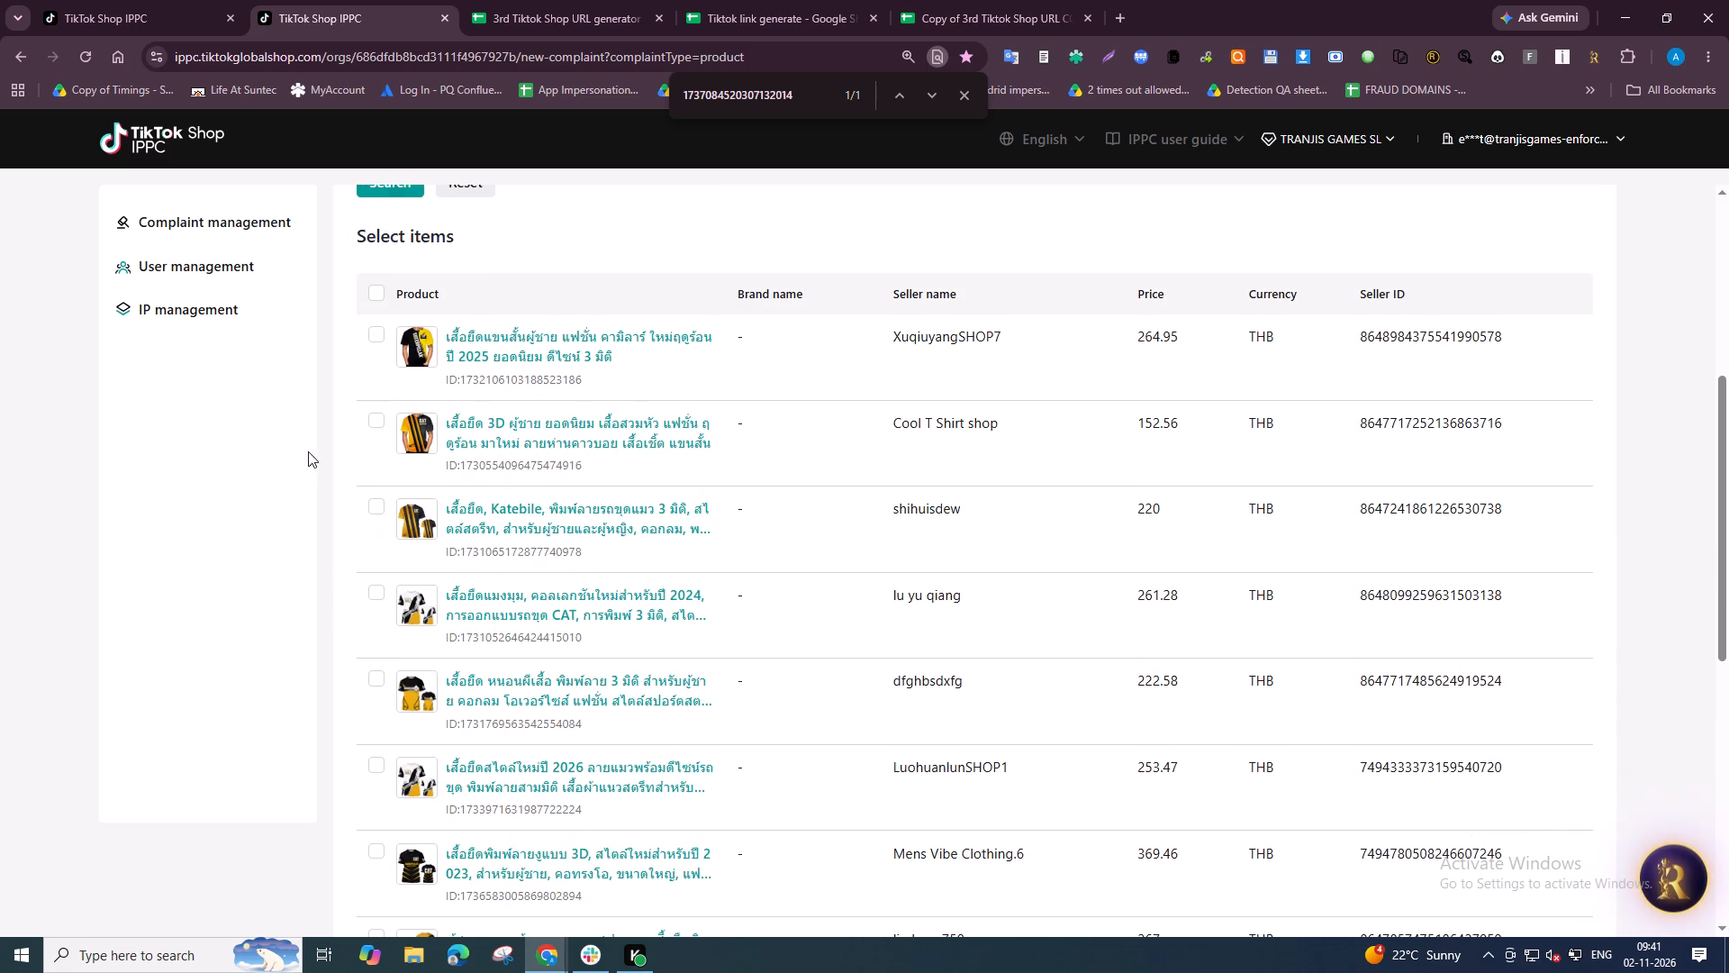
{"action": "right_click", "coordinate": [296, 454]}
{"action": "left_click", "coordinate": [346, 754]}
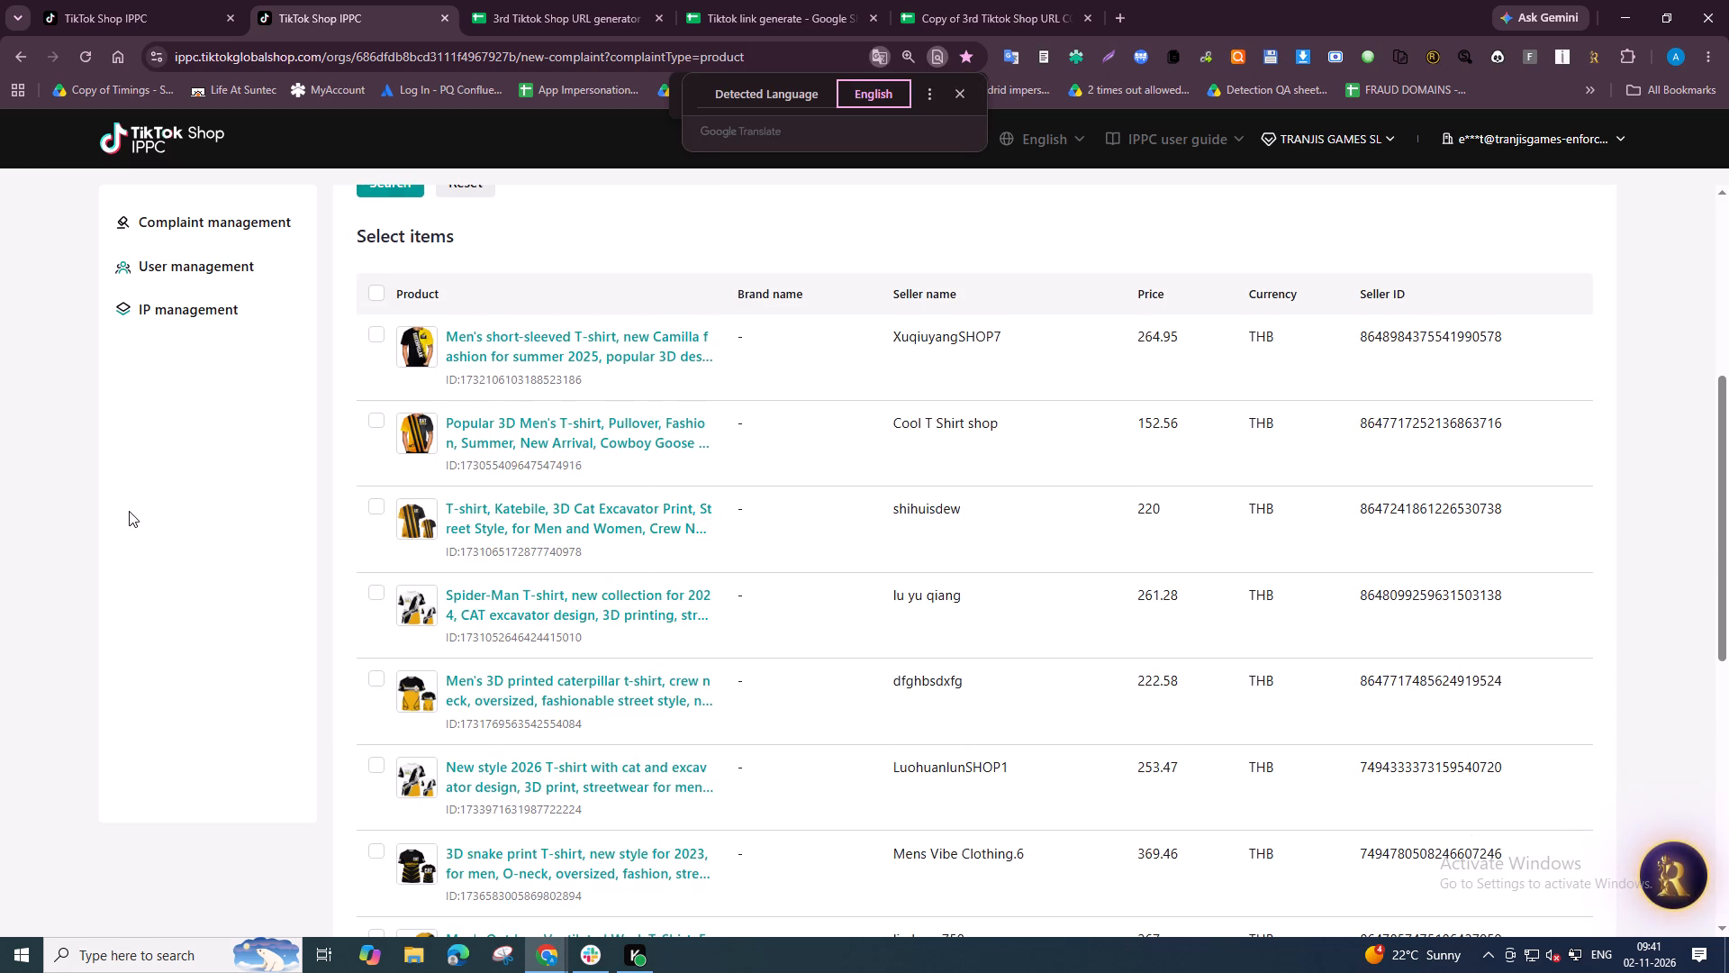
{"action": "left_click", "coordinate": [129, 511]}
Examine the enlarged product images of the first seven results, from XuqiuyangSHOP7 to Mens Vibe Clothing.6, for Caterpillar branding.
{"action": "left_click", "coordinate": [421, 349]}
{"action": "left_click", "coordinate": [250, 468]}
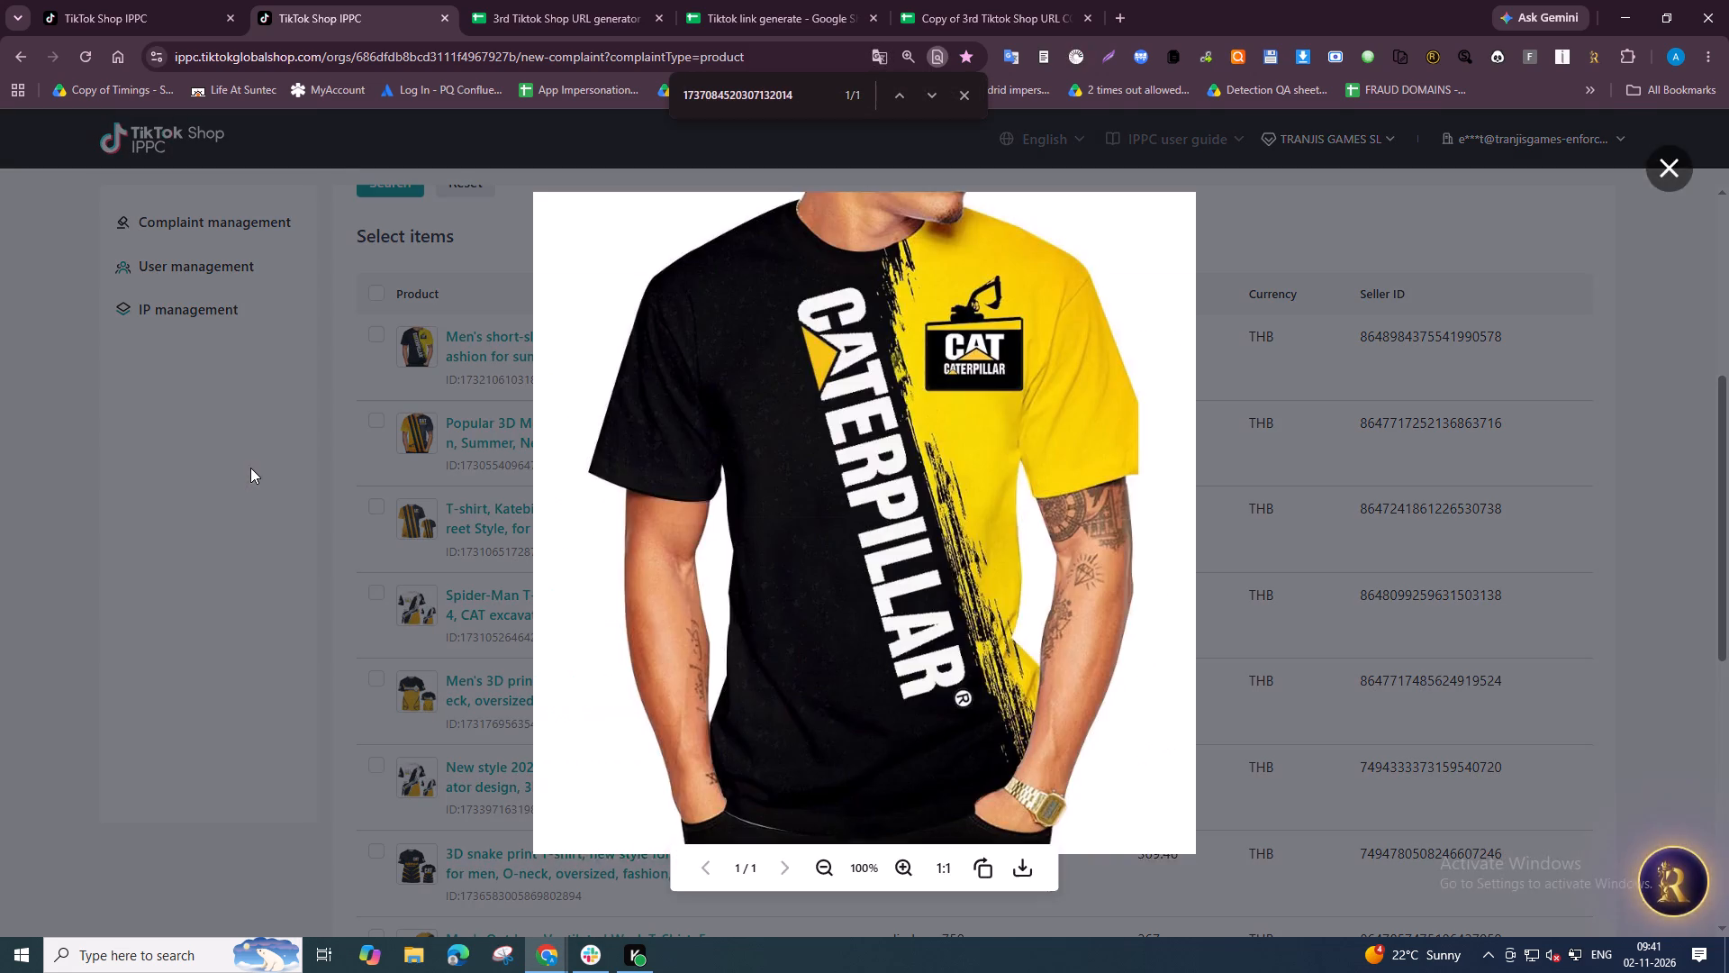
{"action": "left_click", "coordinate": [412, 433]}
{"action": "left_click", "coordinate": [265, 485]}
{"action": "left_click", "coordinate": [421, 526]}
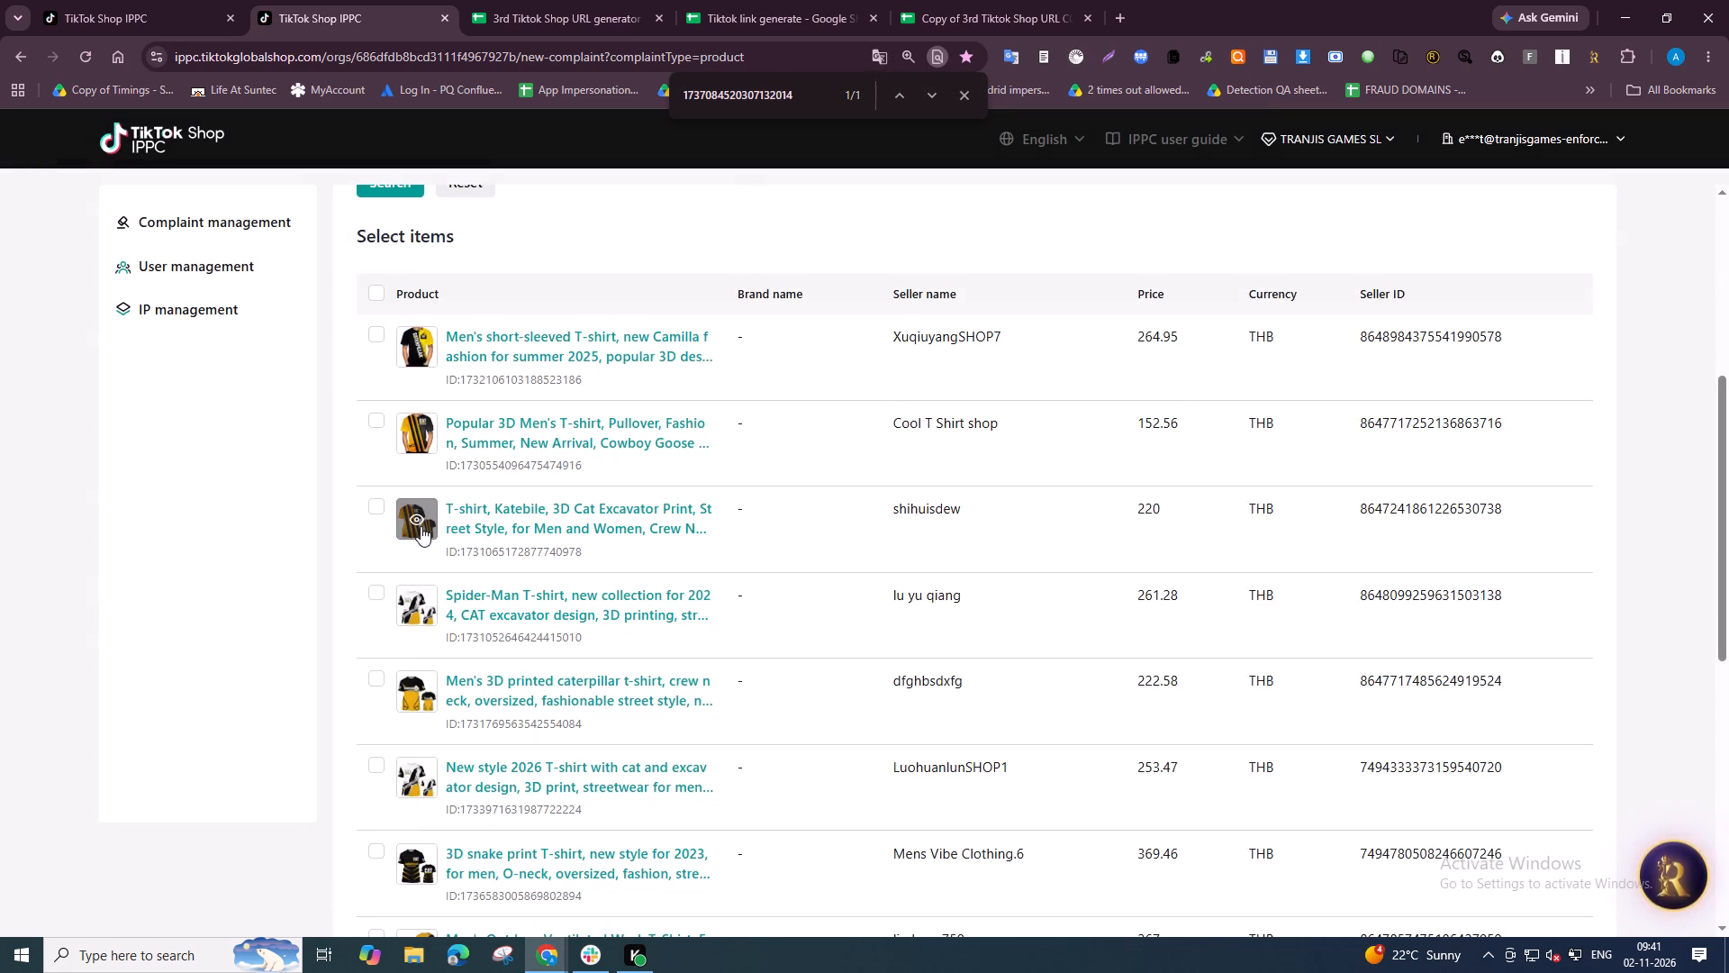
{"action": "left_click", "coordinate": [199, 563]}
{"action": "left_click", "coordinate": [434, 595]}
{"action": "left_click", "coordinate": [262, 636]}
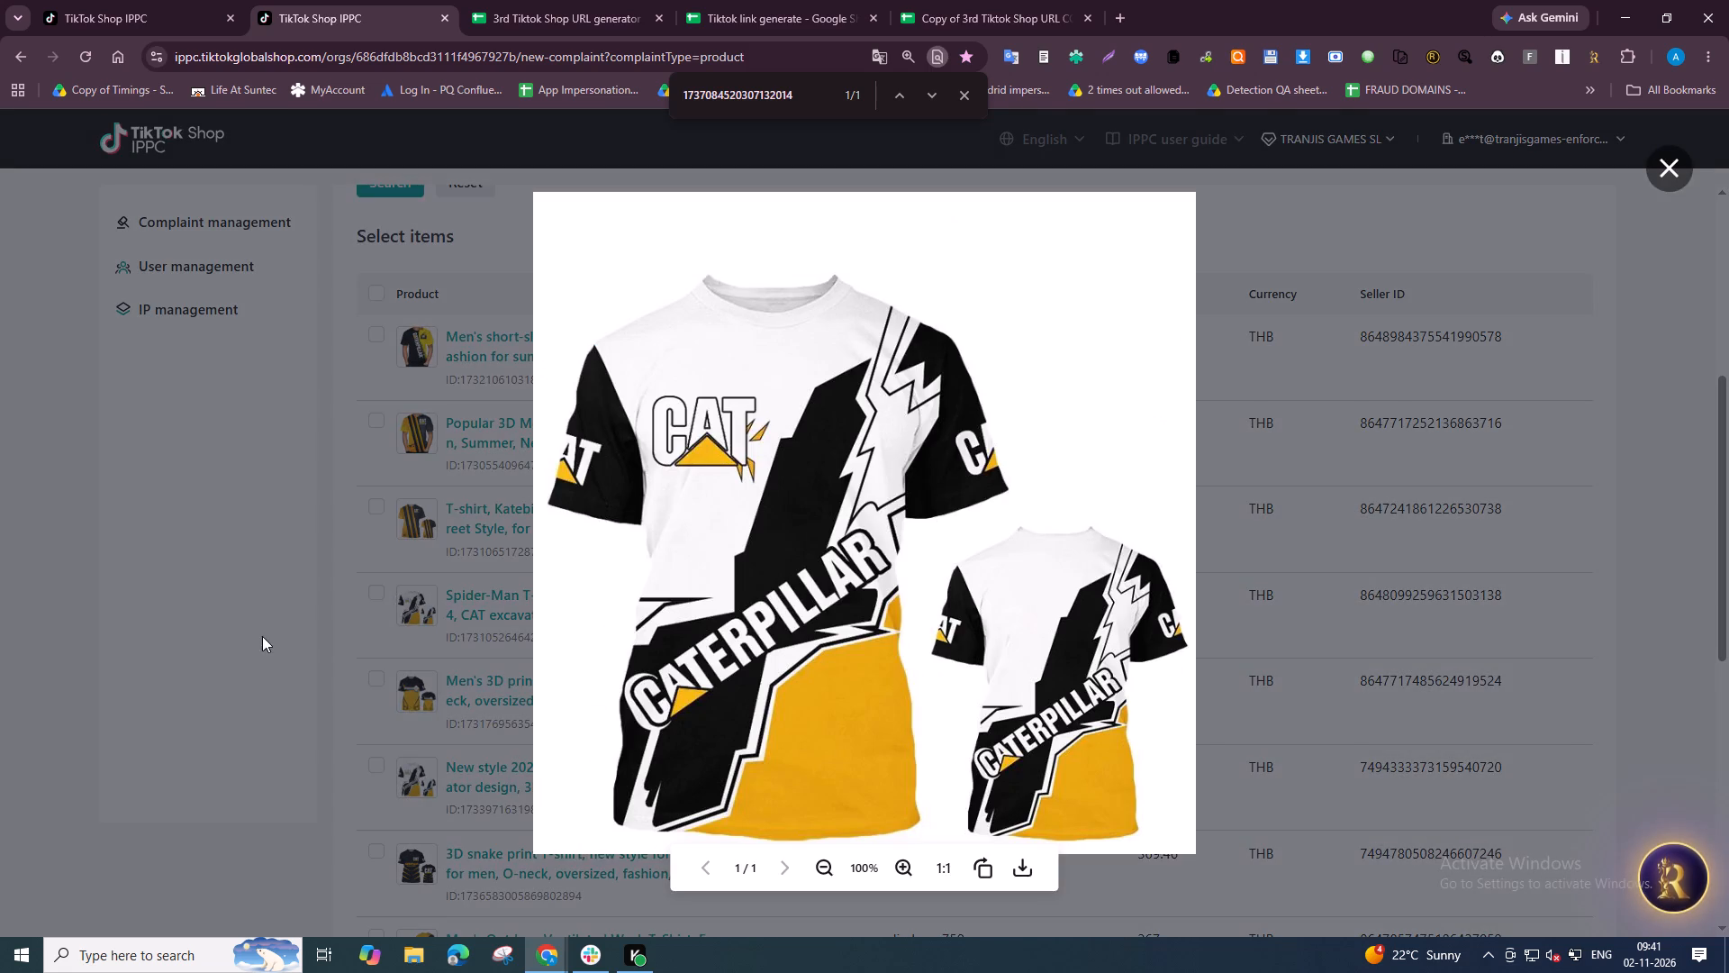
{"action": "left_click", "coordinate": [421, 698]}
{"action": "left_click", "coordinate": [266, 692]}
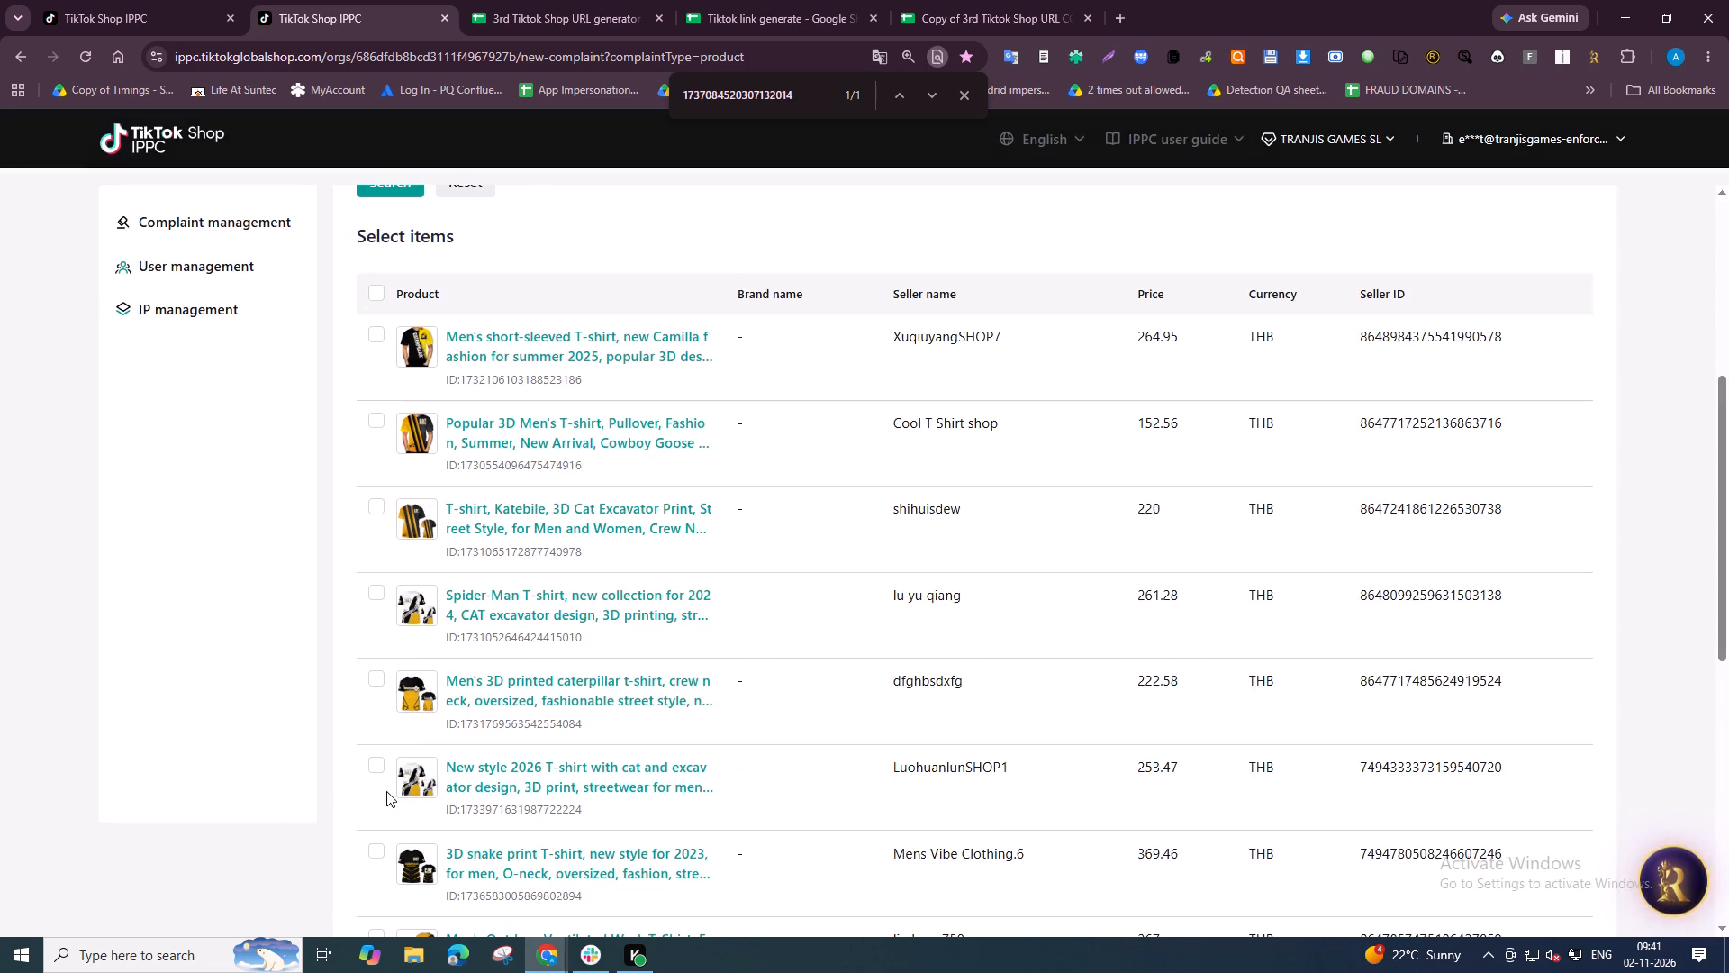
{"action": "left_click", "coordinate": [420, 791]}
{"action": "left_click", "coordinate": [262, 673]}
{"action": "left_click", "coordinate": [422, 870]}
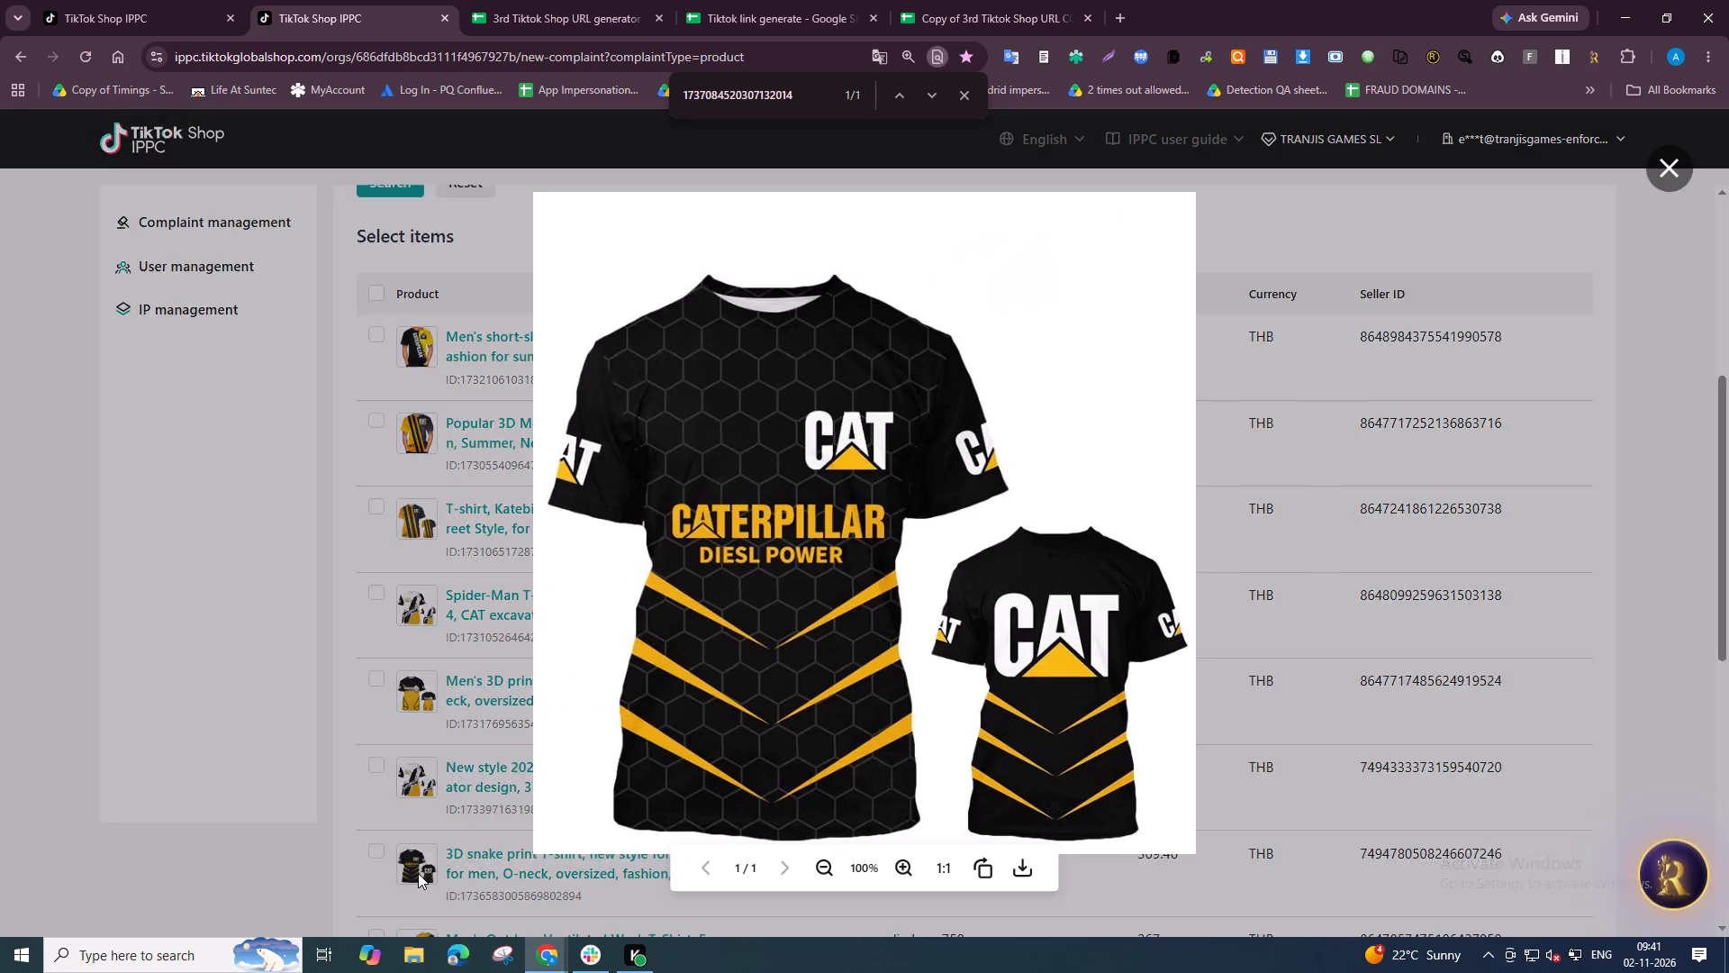
{"action": "left_click", "coordinate": [305, 752]}
{"action": "double_click", "coordinate": [487, 892]}
Examine the enlarged product images of the remaining seven results, from liu huan759 to Mens Vibe Clothing.4, for Caterpillar branding.
{"action": "scroll", "coordinate": [677, 720], "scroll_direction": "down", "scroll_amount": 5}
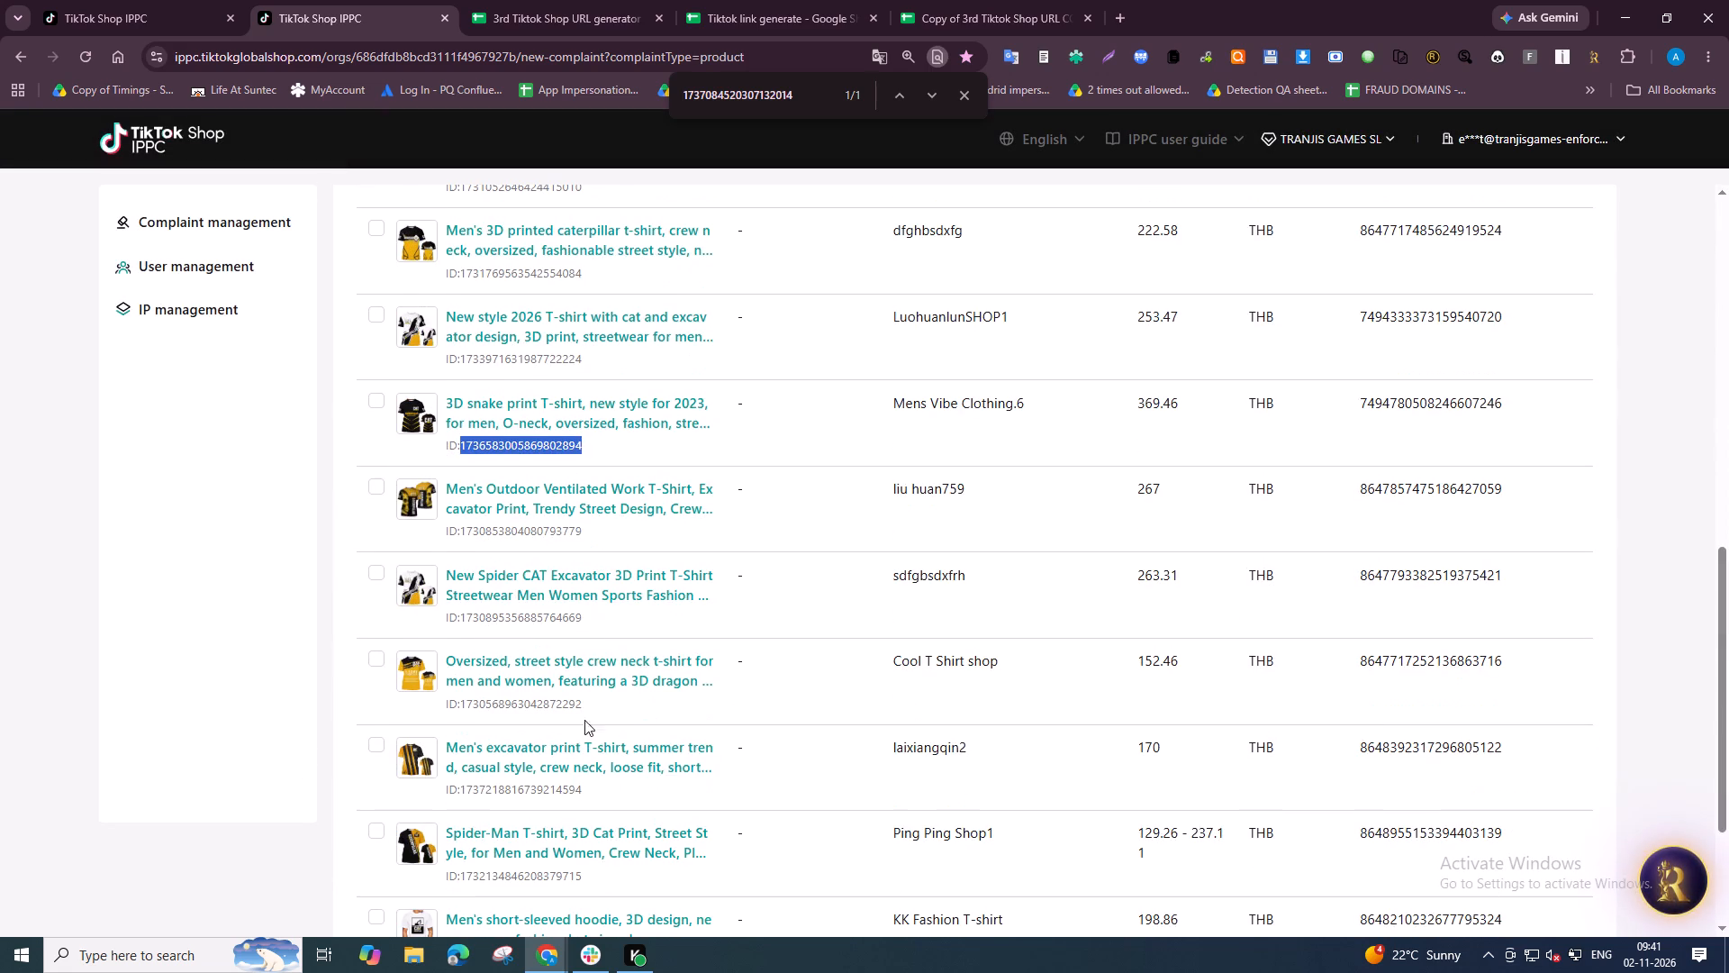
{"action": "left_click", "coordinate": [421, 504]}
{"action": "left_click", "coordinate": [244, 578]}
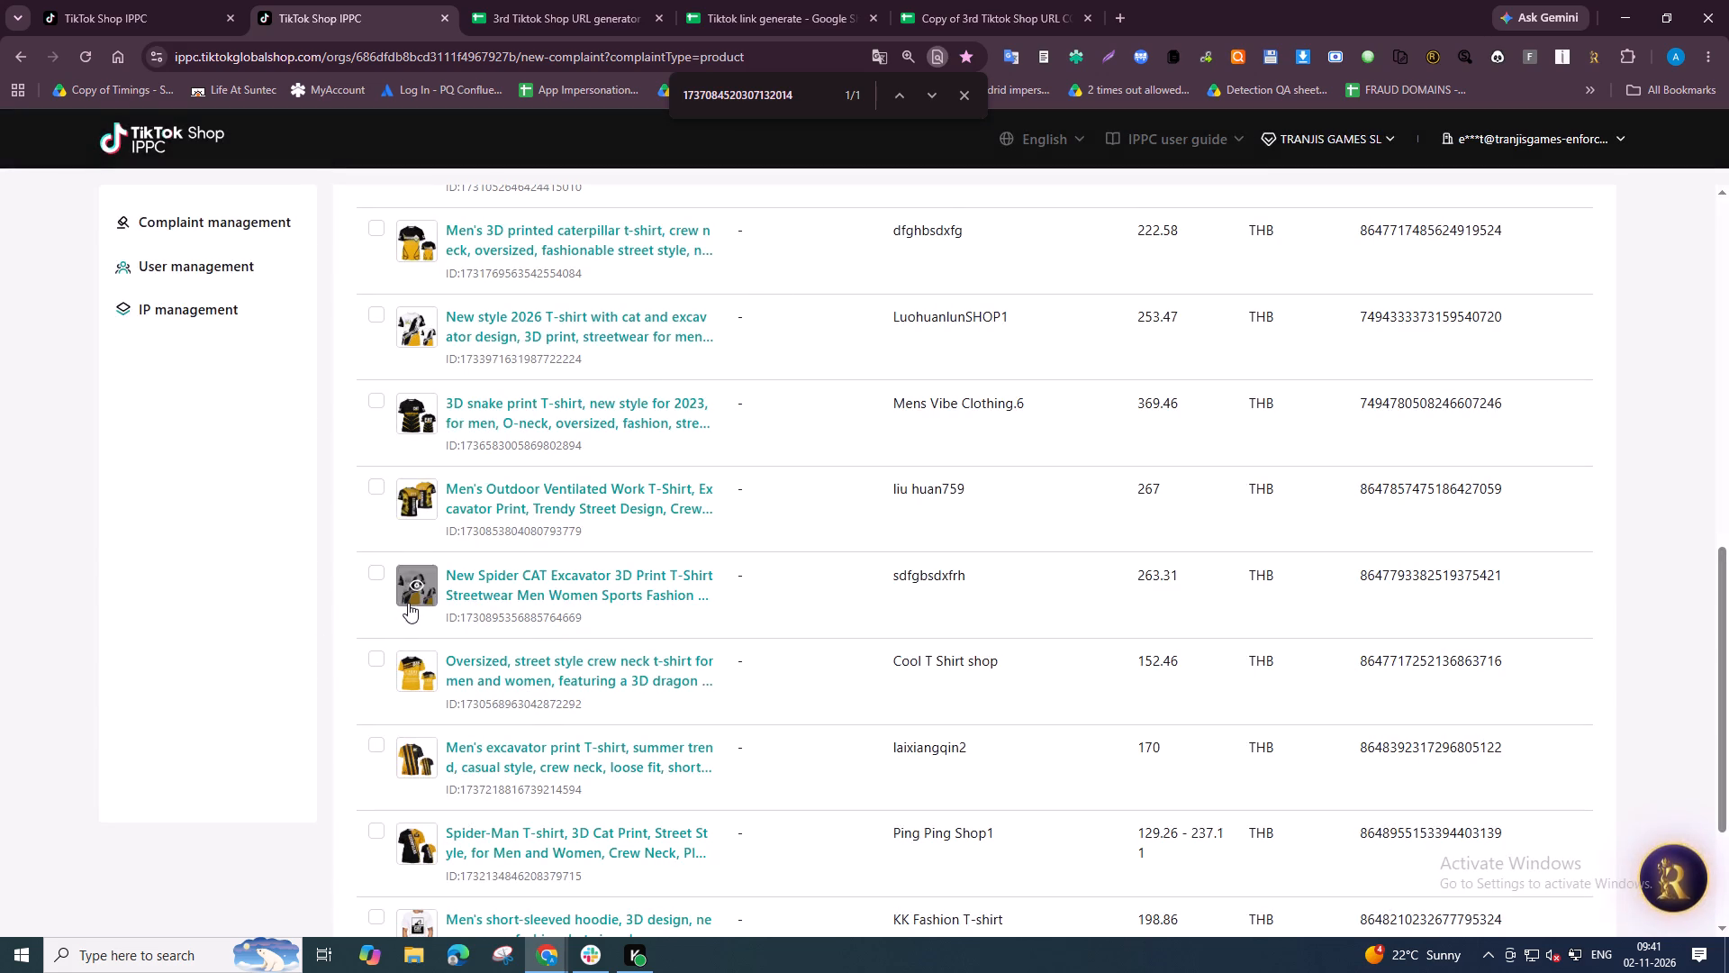
{"action": "left_click", "coordinate": [408, 603]}
{"action": "left_click", "coordinate": [246, 609]}
{"action": "left_click", "coordinate": [429, 675]}
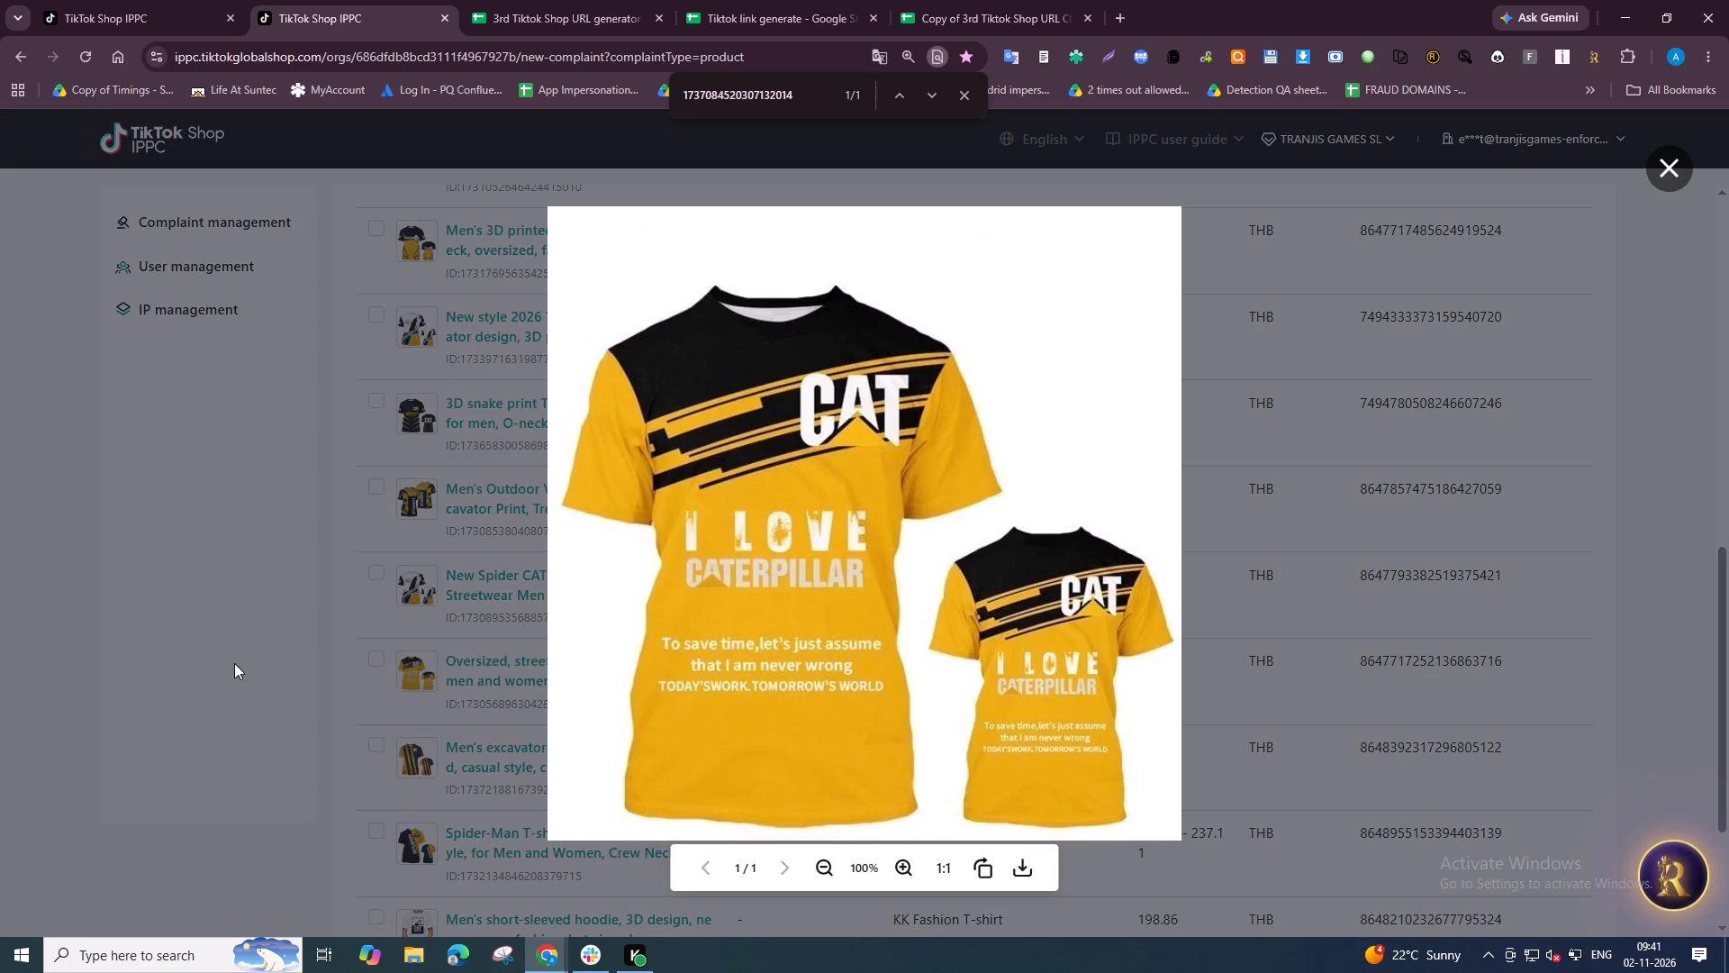
{"action": "left_click", "coordinate": [234, 663]}
{"action": "left_click", "coordinate": [414, 756]}
{"action": "left_click", "coordinate": [248, 721]}
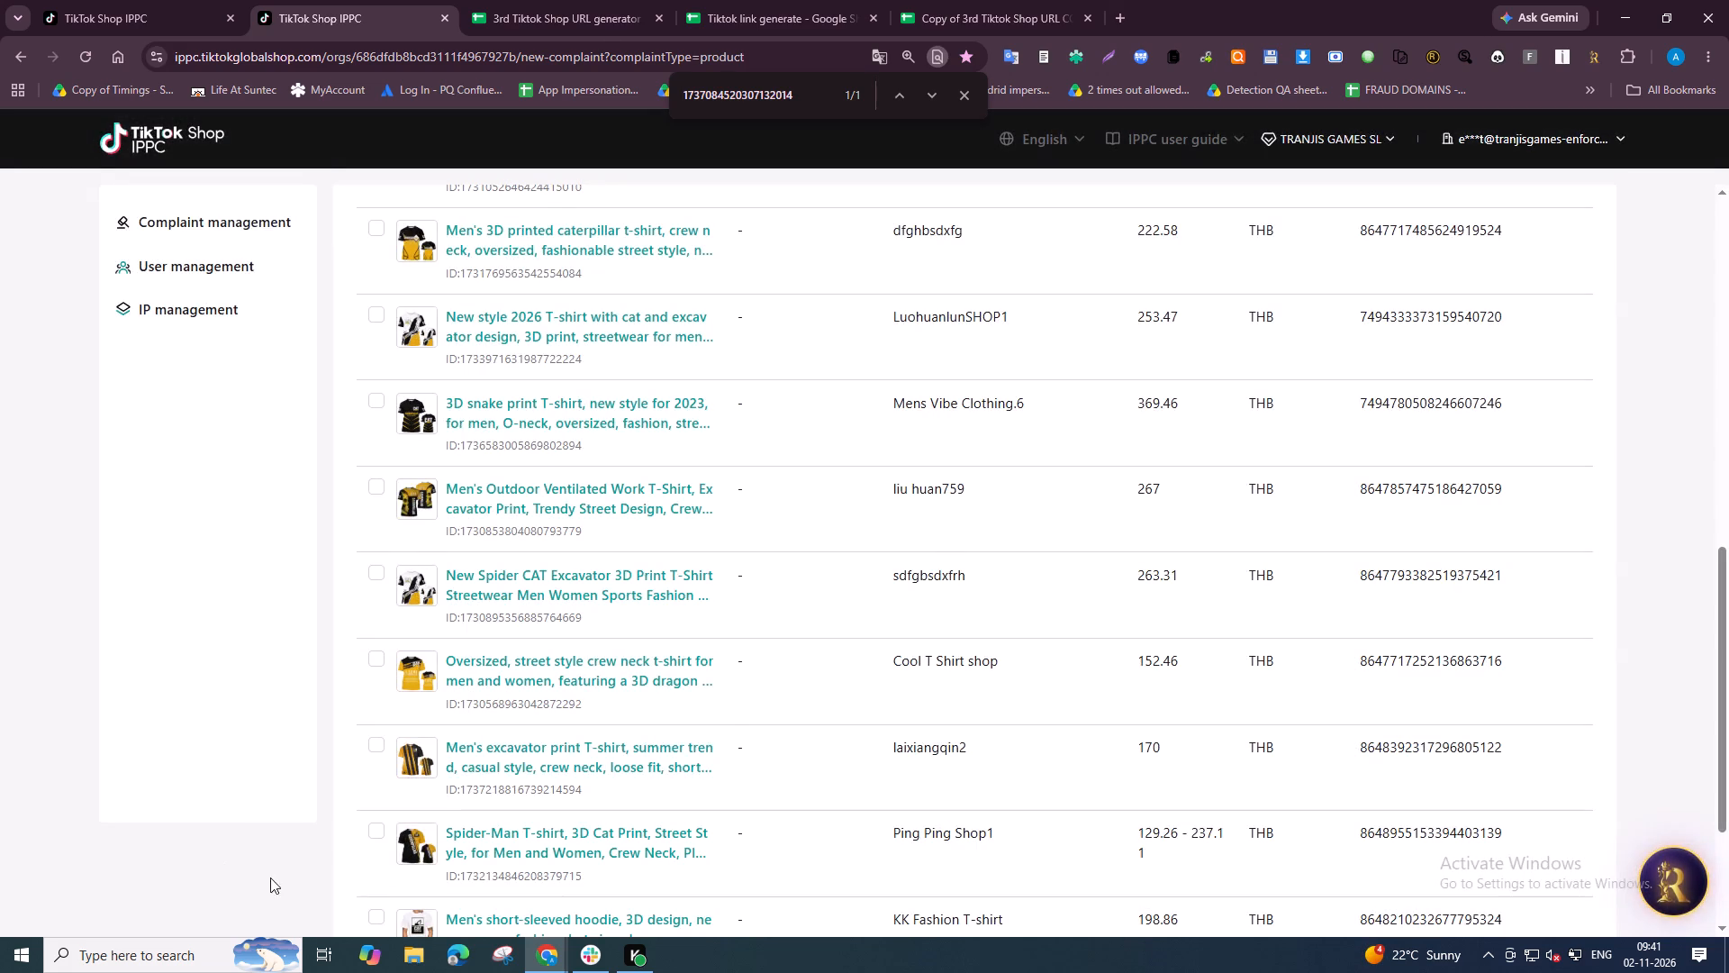
{"action": "left_click", "coordinate": [398, 861]}
{"action": "left_click", "coordinate": [315, 720]}
{"action": "double_click", "coordinate": [506, 868]}
{"action": "scroll", "coordinate": [593, 713], "scroll_direction": "down", "scroll_amount": 2}
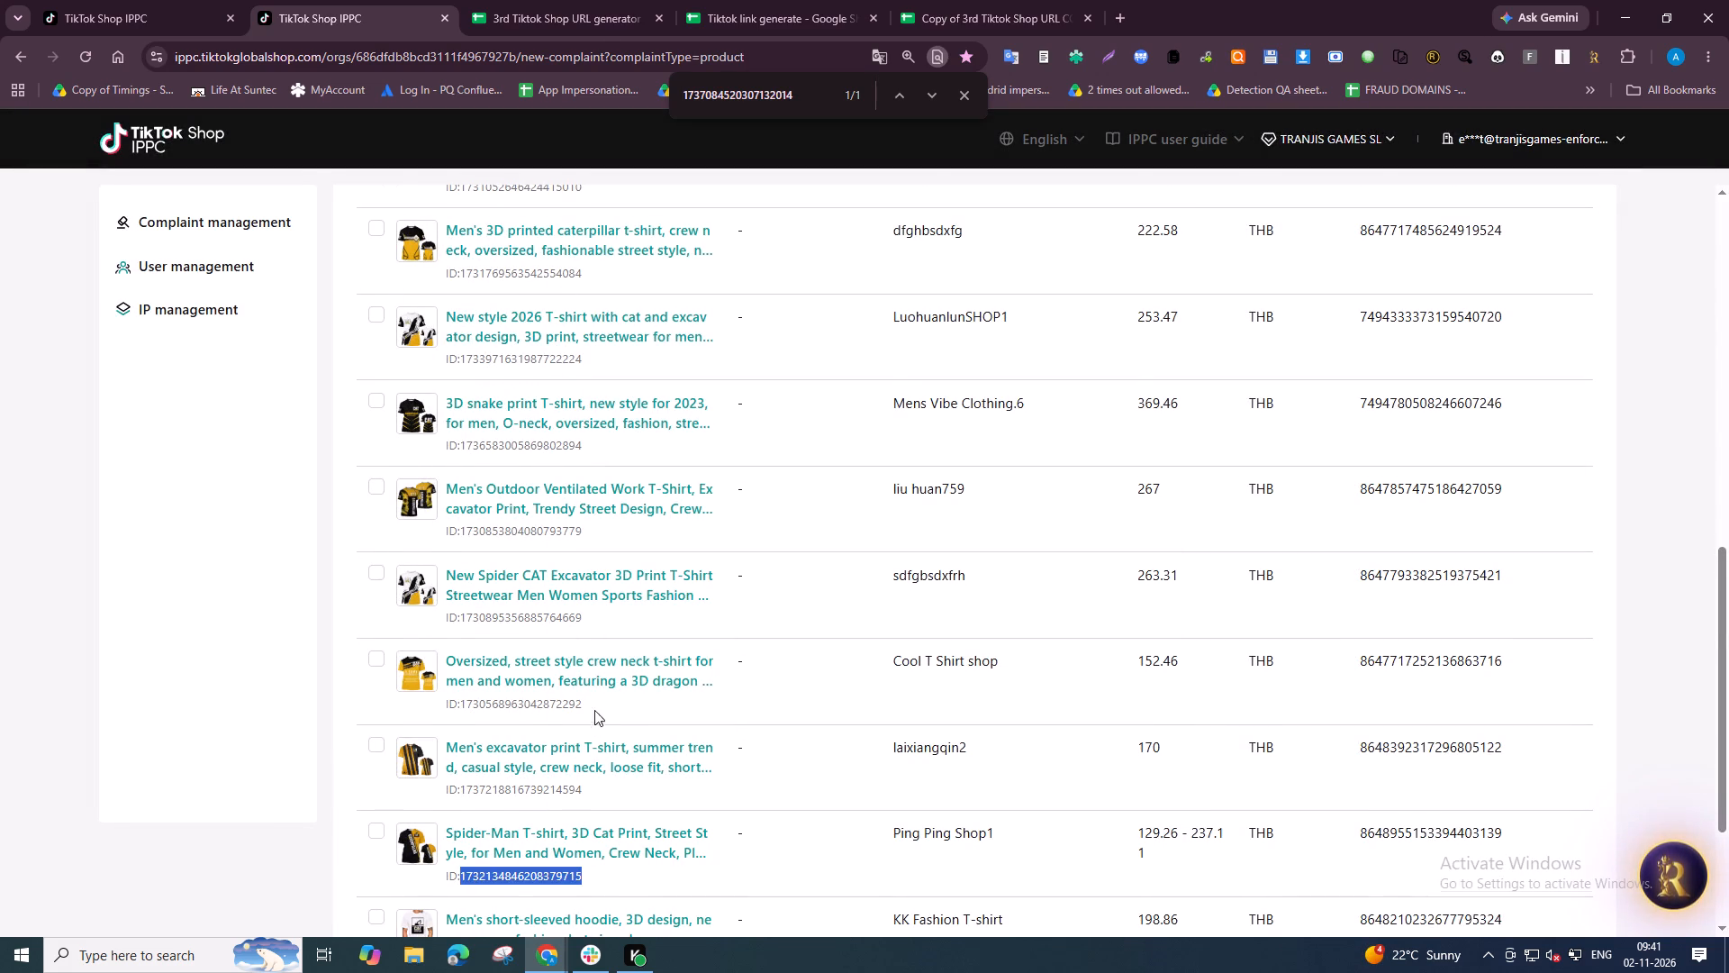
{"action": "scroll", "coordinate": [594, 710], "scroll_direction": "down", "scroll_amount": 4}
{"action": "left_click", "coordinate": [410, 696]}
{"action": "left_click", "coordinate": [307, 719]}
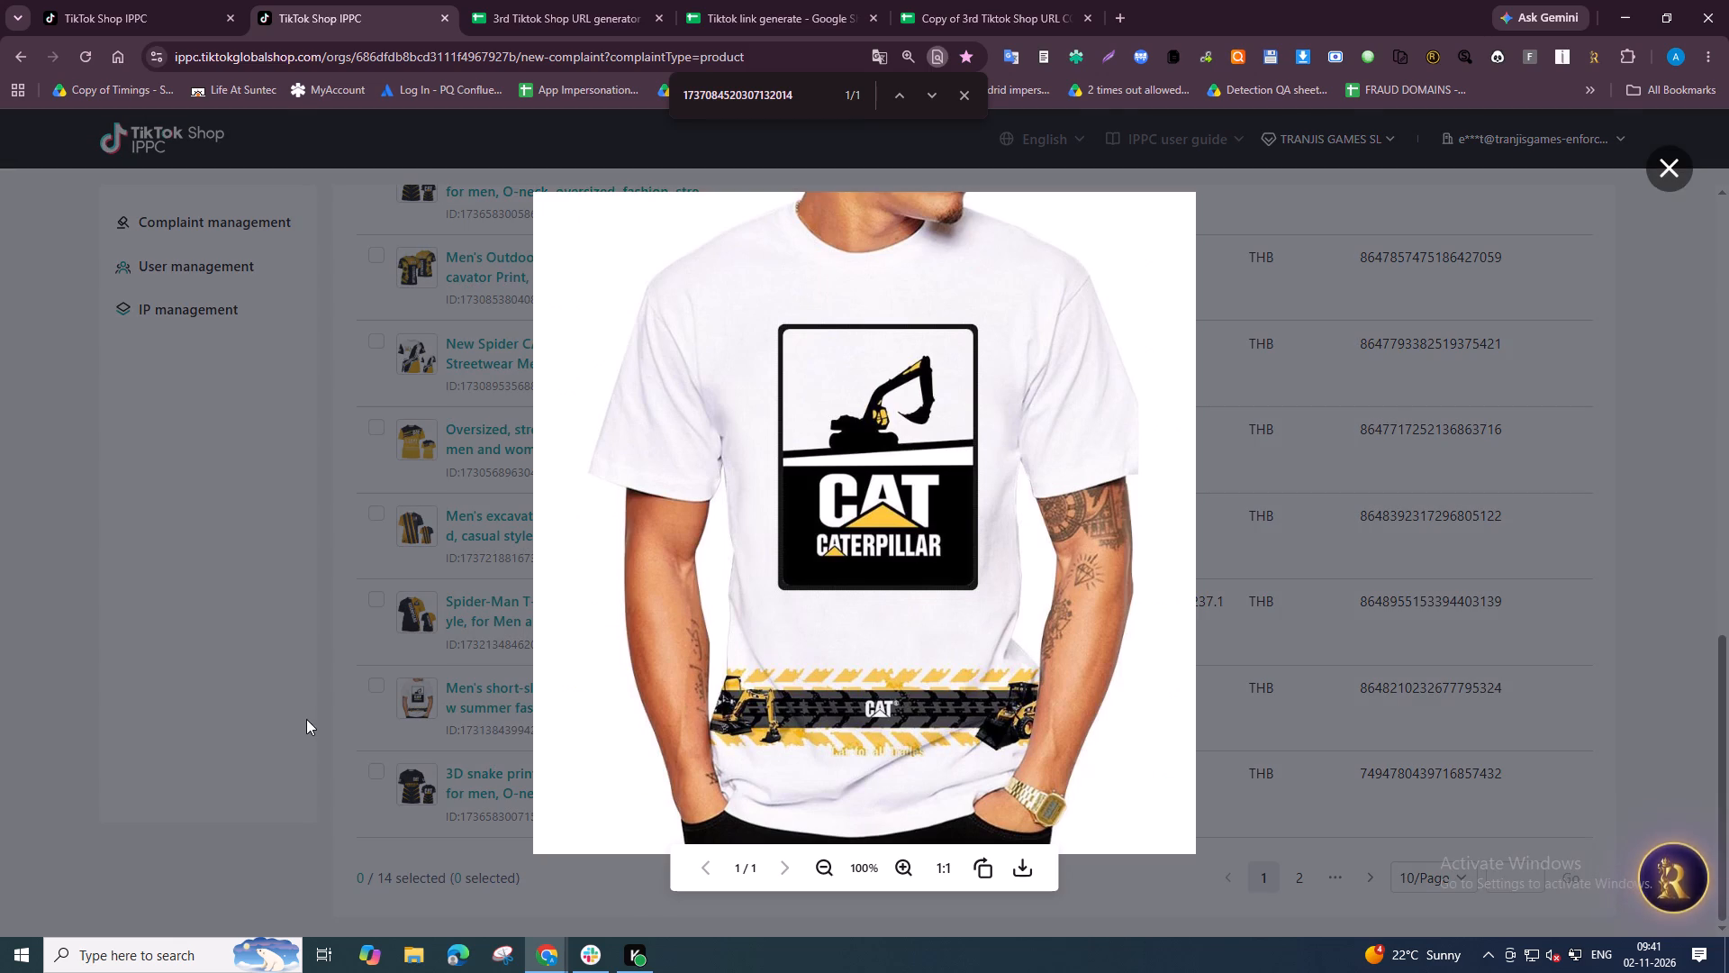
{"action": "left_click", "coordinate": [433, 789]}
{"action": "left_click", "coordinate": [255, 723]}
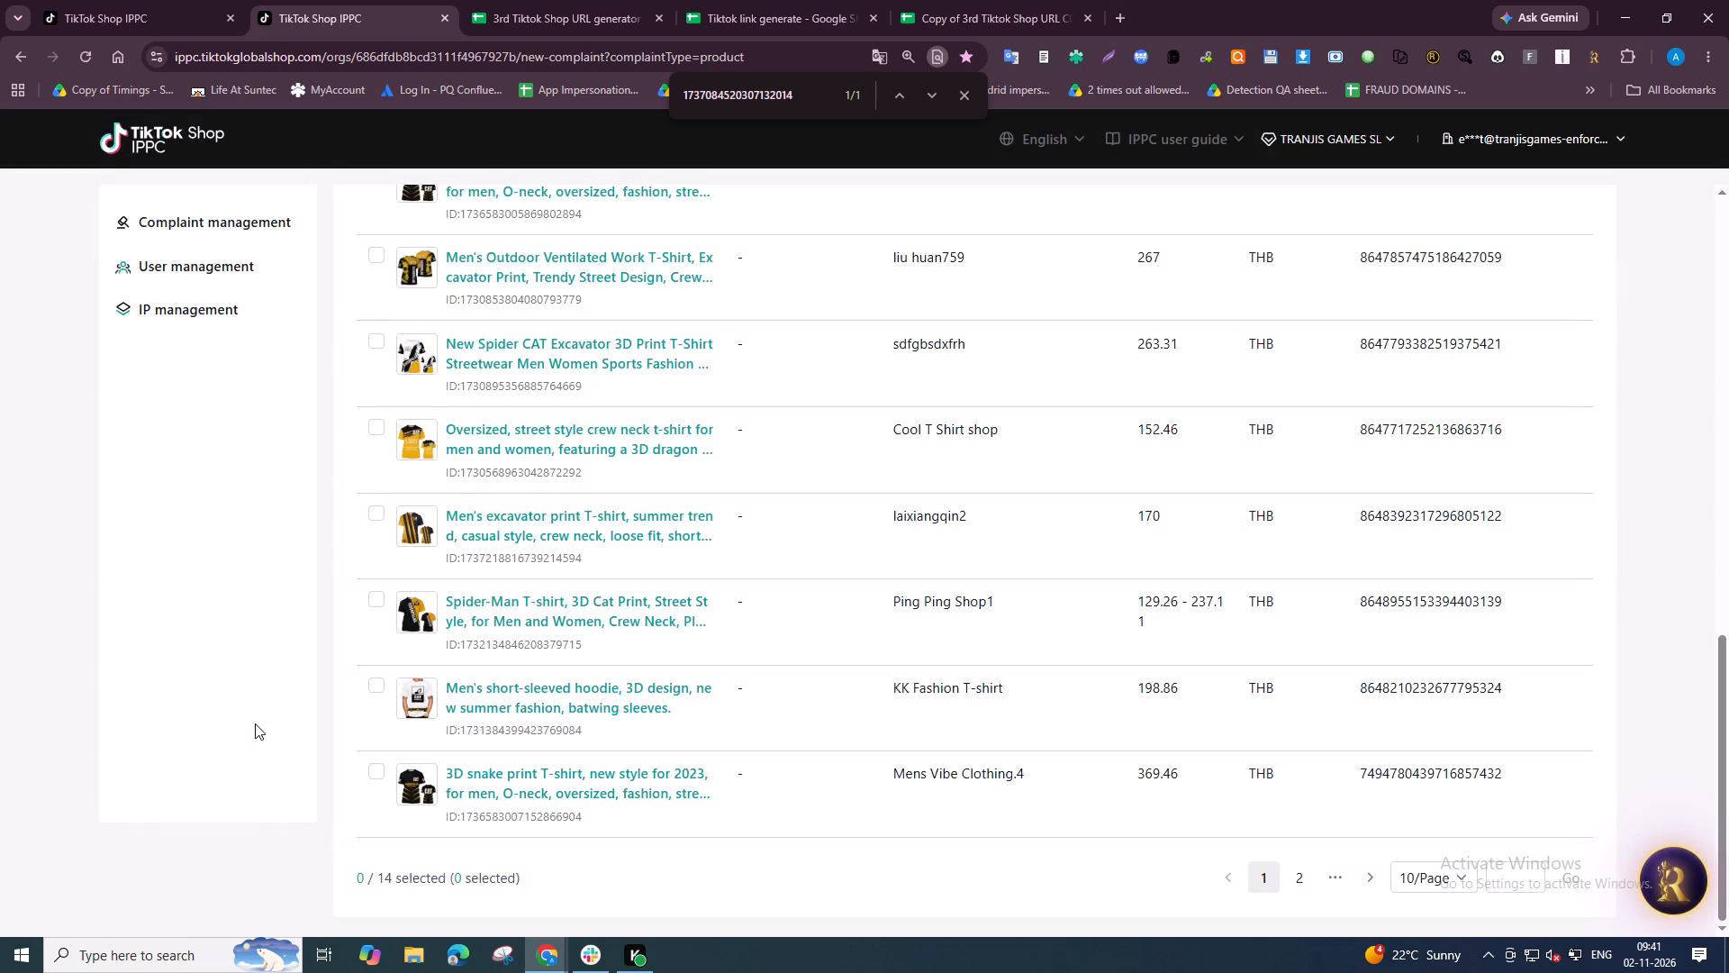
Copy all the remaining Thailand links from the complaint form's URL list.
{"action": "scroll", "coordinate": [255, 723], "scroll_direction": "up", "scroll_amount": 20}
{"action": "scroll", "coordinate": [255, 723], "scroll_direction": "up", "scroll_amount": 6}
{"action": "left_click", "coordinate": [759, 530]}
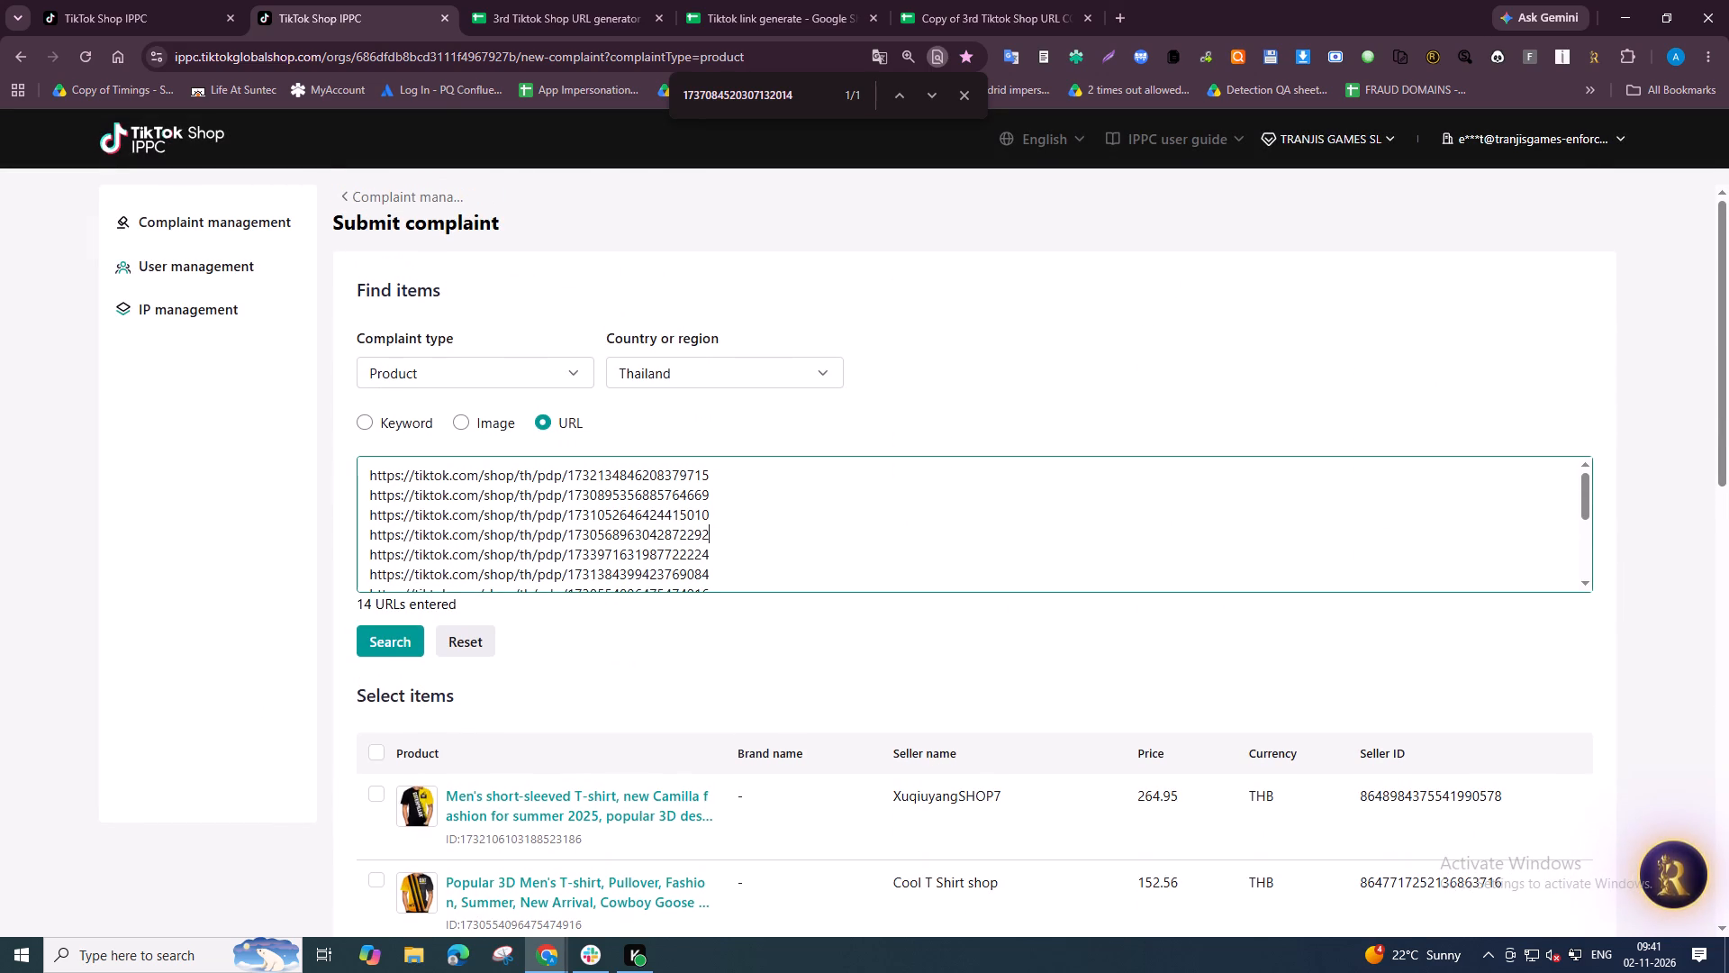
{"action": "key", "text": "ctrl+a"}
{"action": "key", "text": "ctrl+c"}
{"action": "key", "text": "ctrl+c"}
{"action": "key", "text": "ctrl+c"}
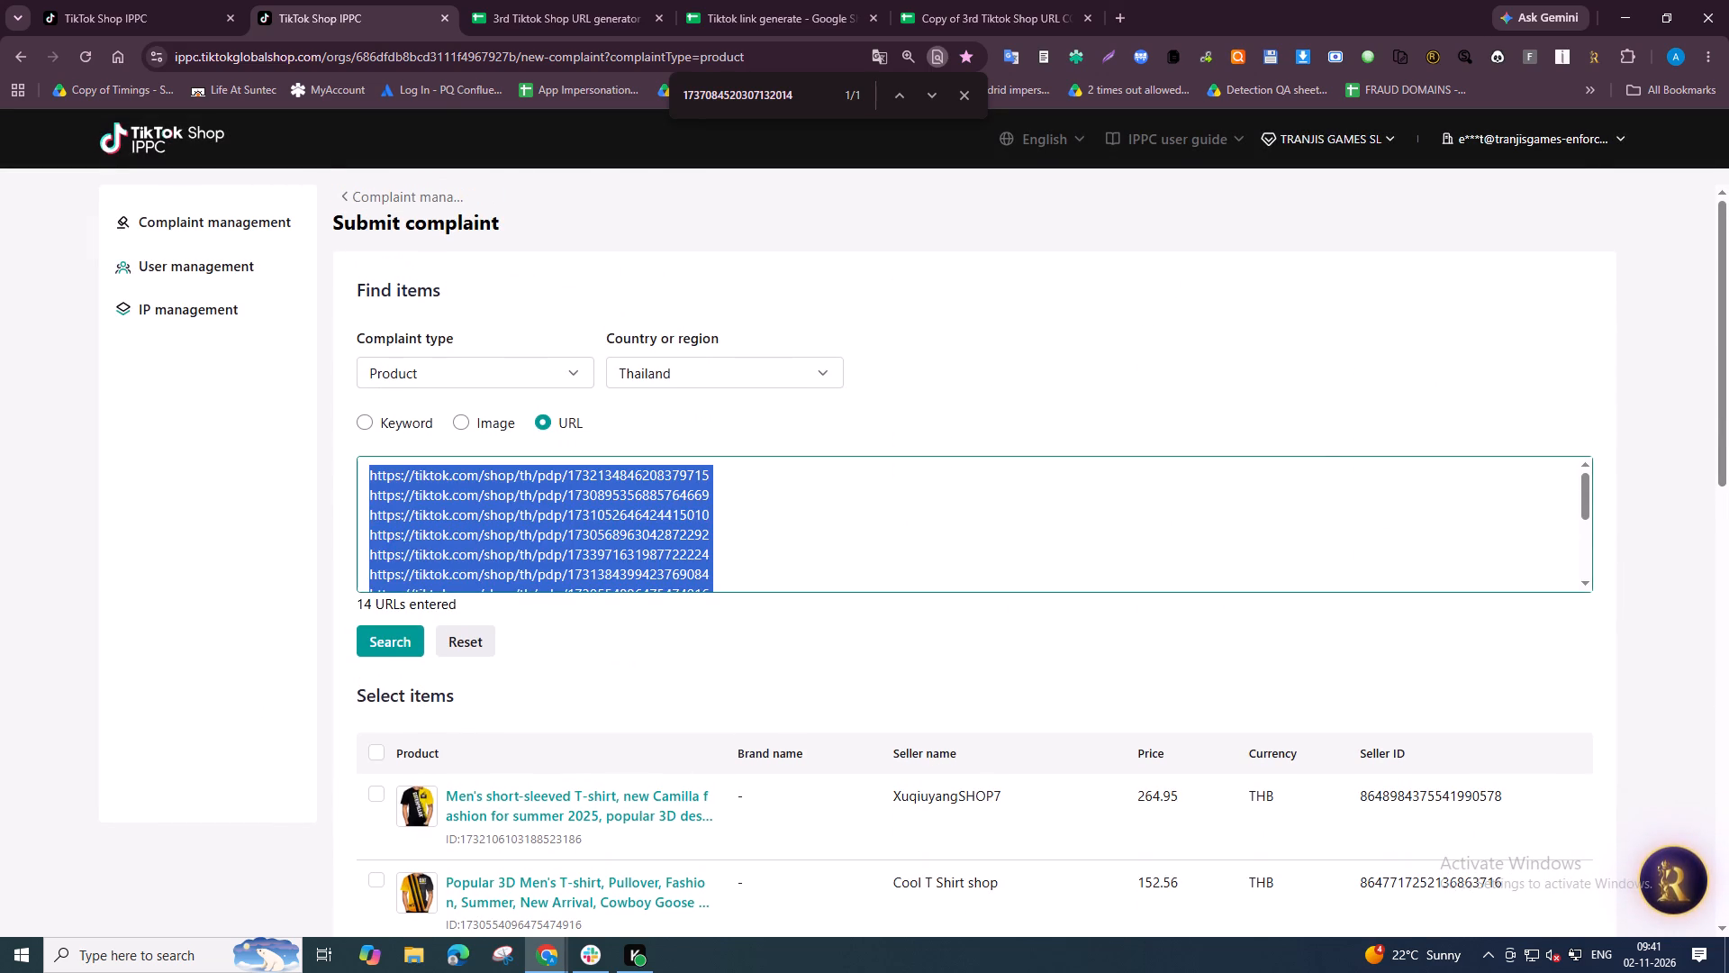
Switch to the other browser window and open the Red Points back office in a new tab.
{"action": "key", "text": "alt+Tab"}
{"action": "key", "text": "alt+Tab"}
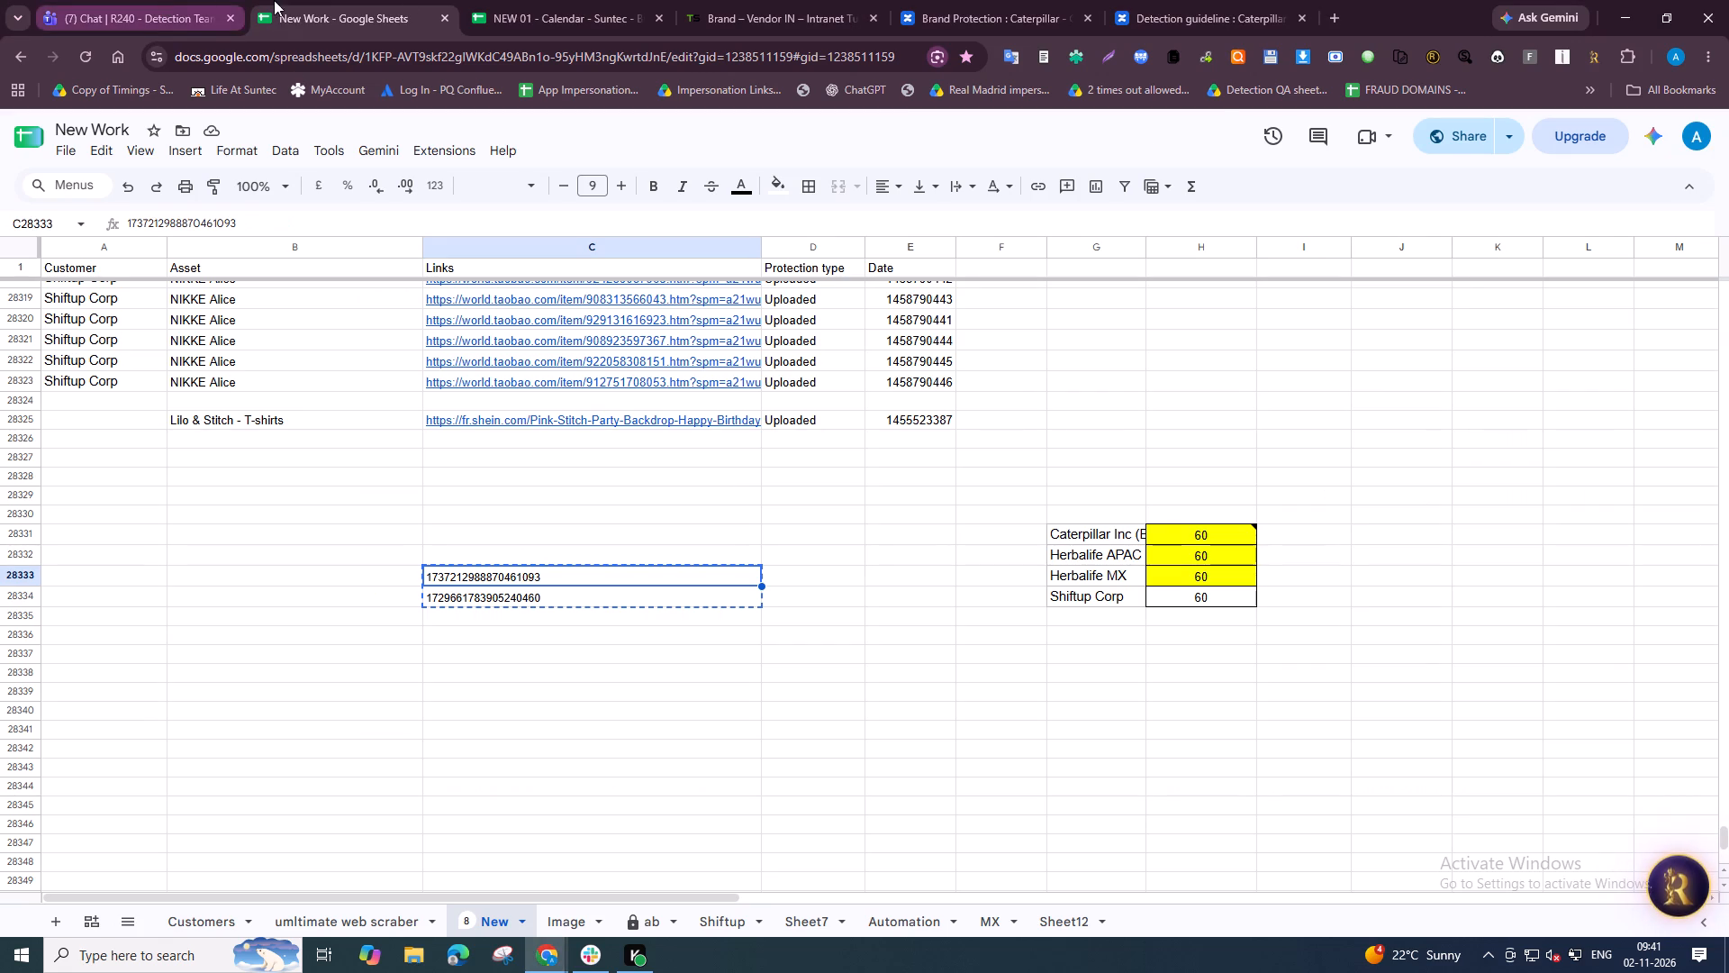
{"action": "left_click", "coordinate": [1330, 19]}
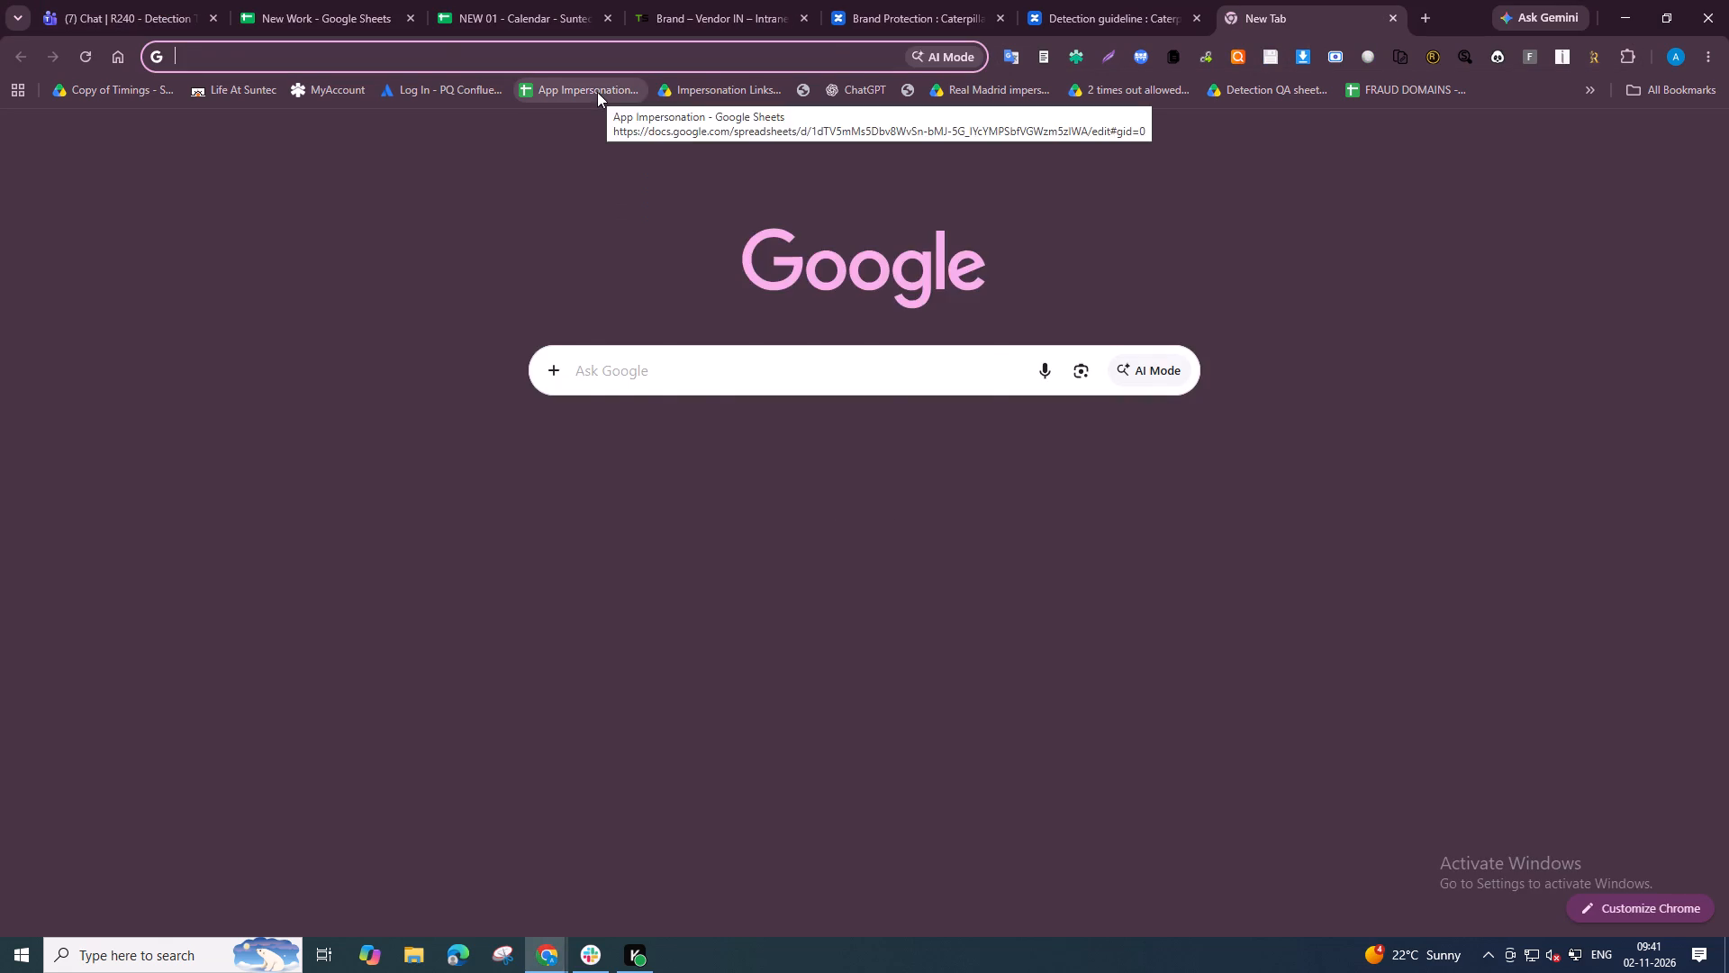
{"action": "type", "text": "ba"}
{"action": "key", "text": "Return"}
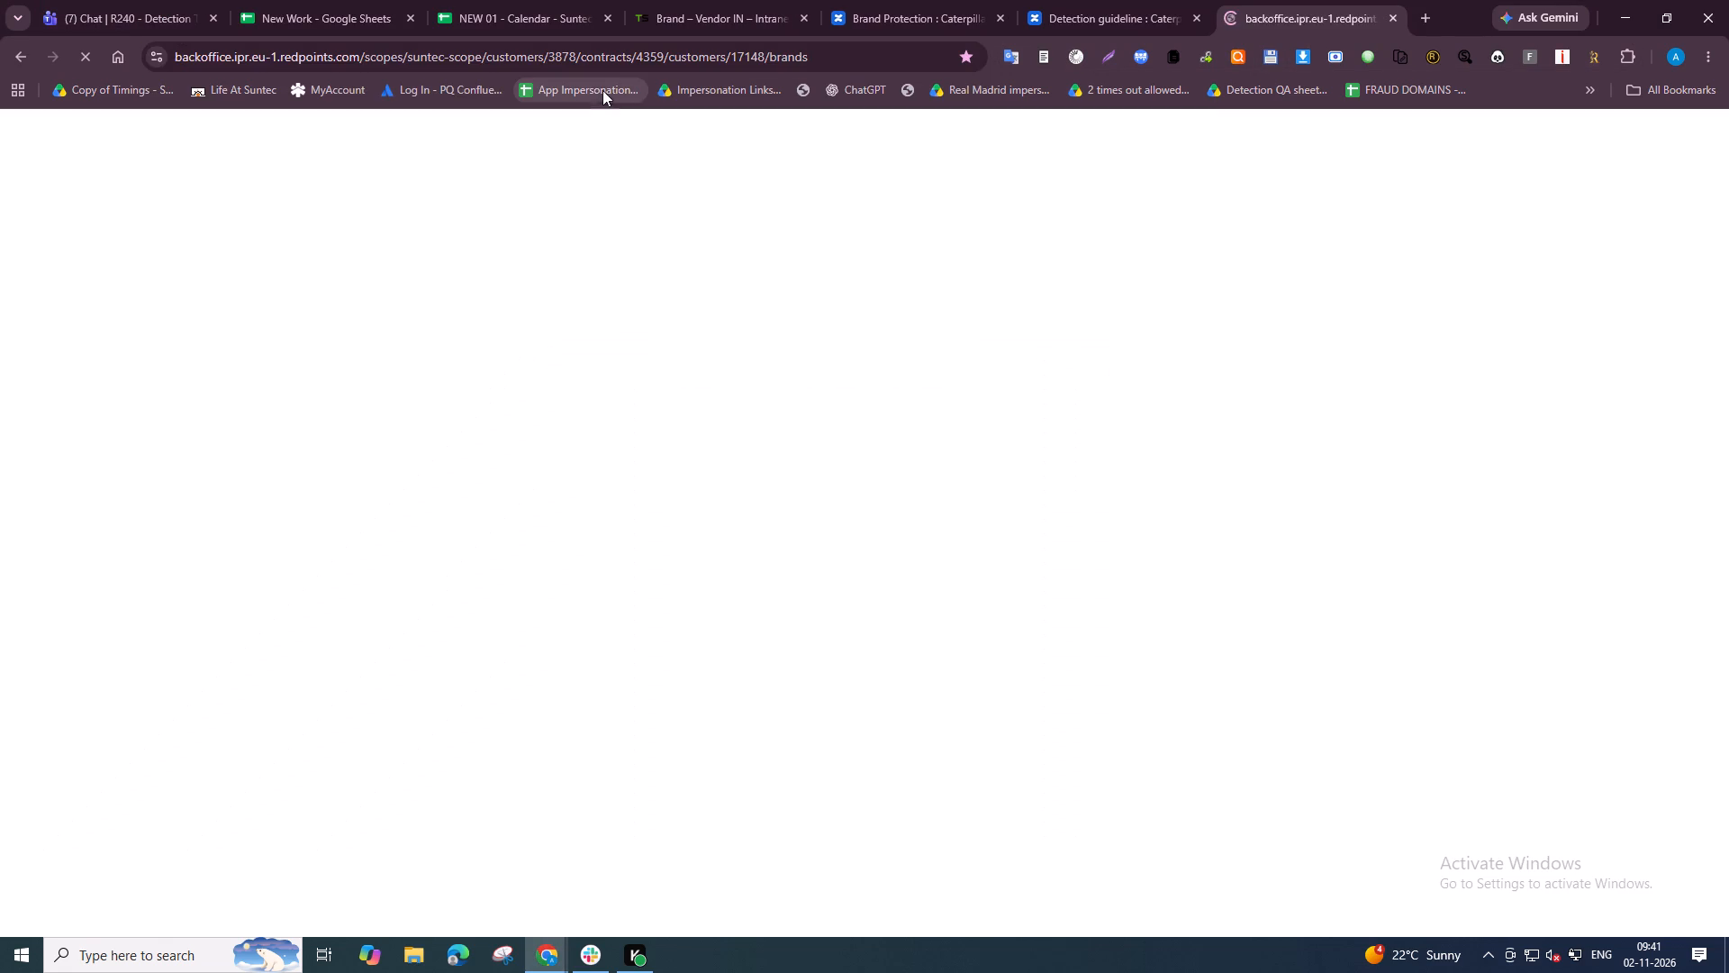
Open the Red Points FrontOffice New Incident page in another new tab.
{"action": "left_click", "coordinate": [1430, 14]}
{"action": "key", "text": "f"}
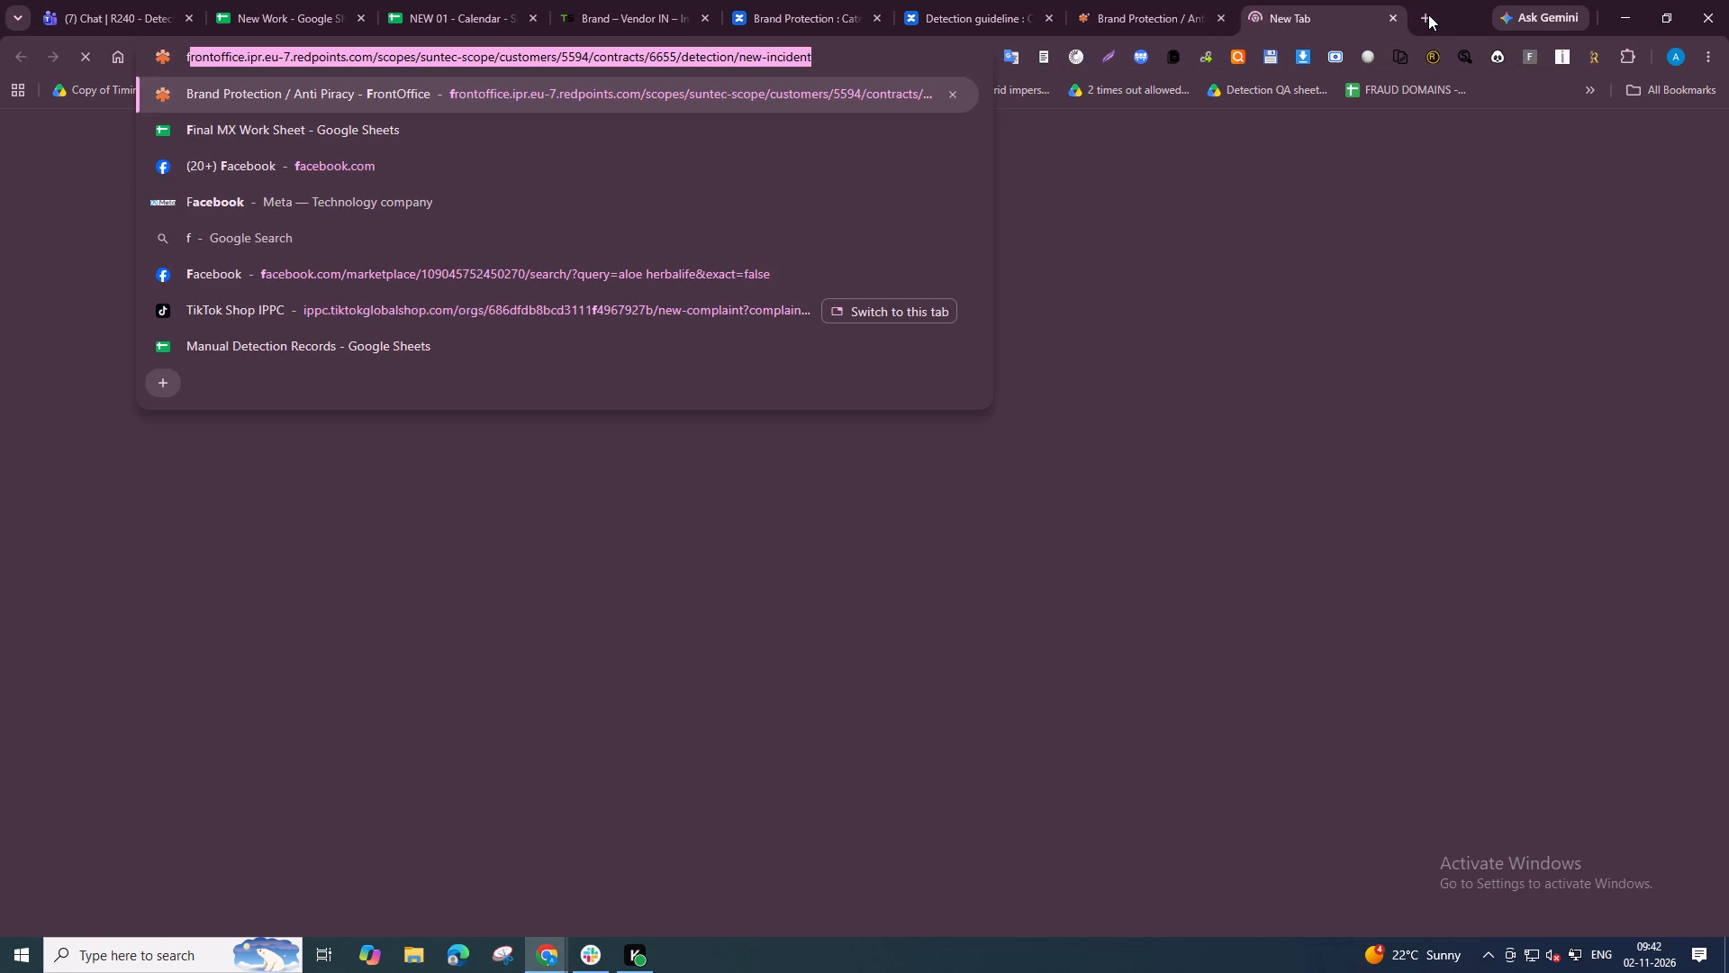
{"action": "key", "text": "Return"}
Move the FrontOffice and back office tabs directly after the chat tab, FrontOffice first, and show the New Incident form.
{"action": "left_click_drag", "start_coordinate": [1324, 17], "coordinate": [262, 0]}
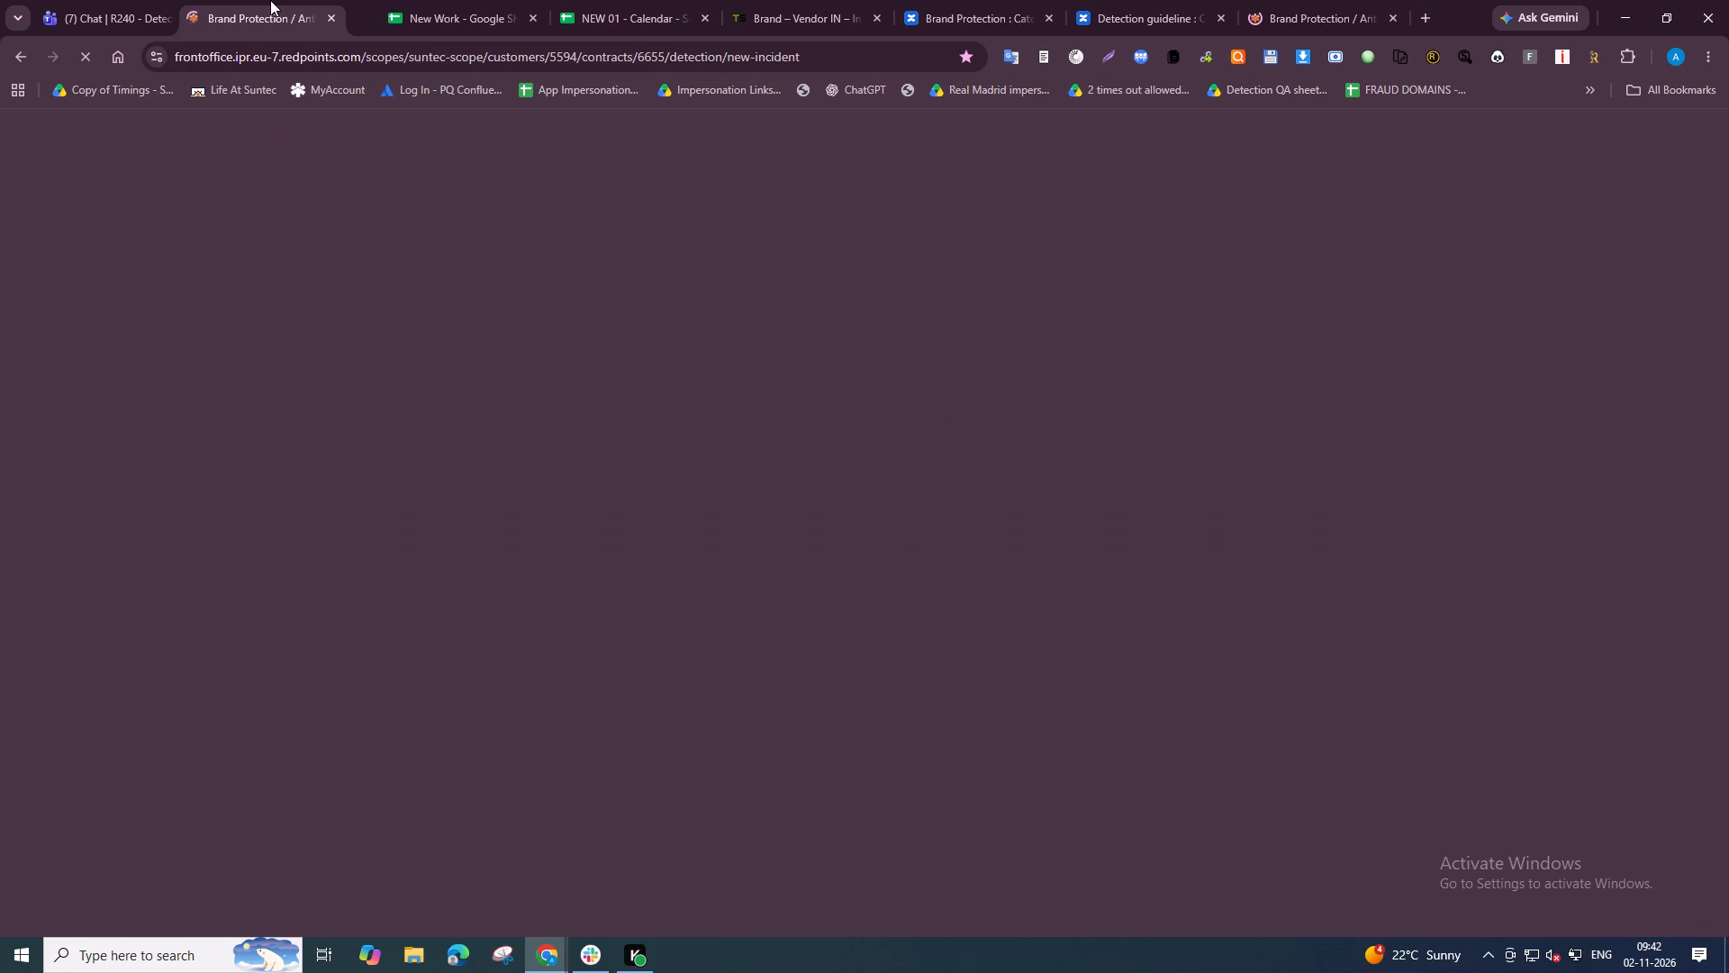
{"action": "left_click_drag", "start_coordinate": [1328, 19], "coordinate": [497, 0]}
{"action": "left_click", "coordinate": [233, 0]}
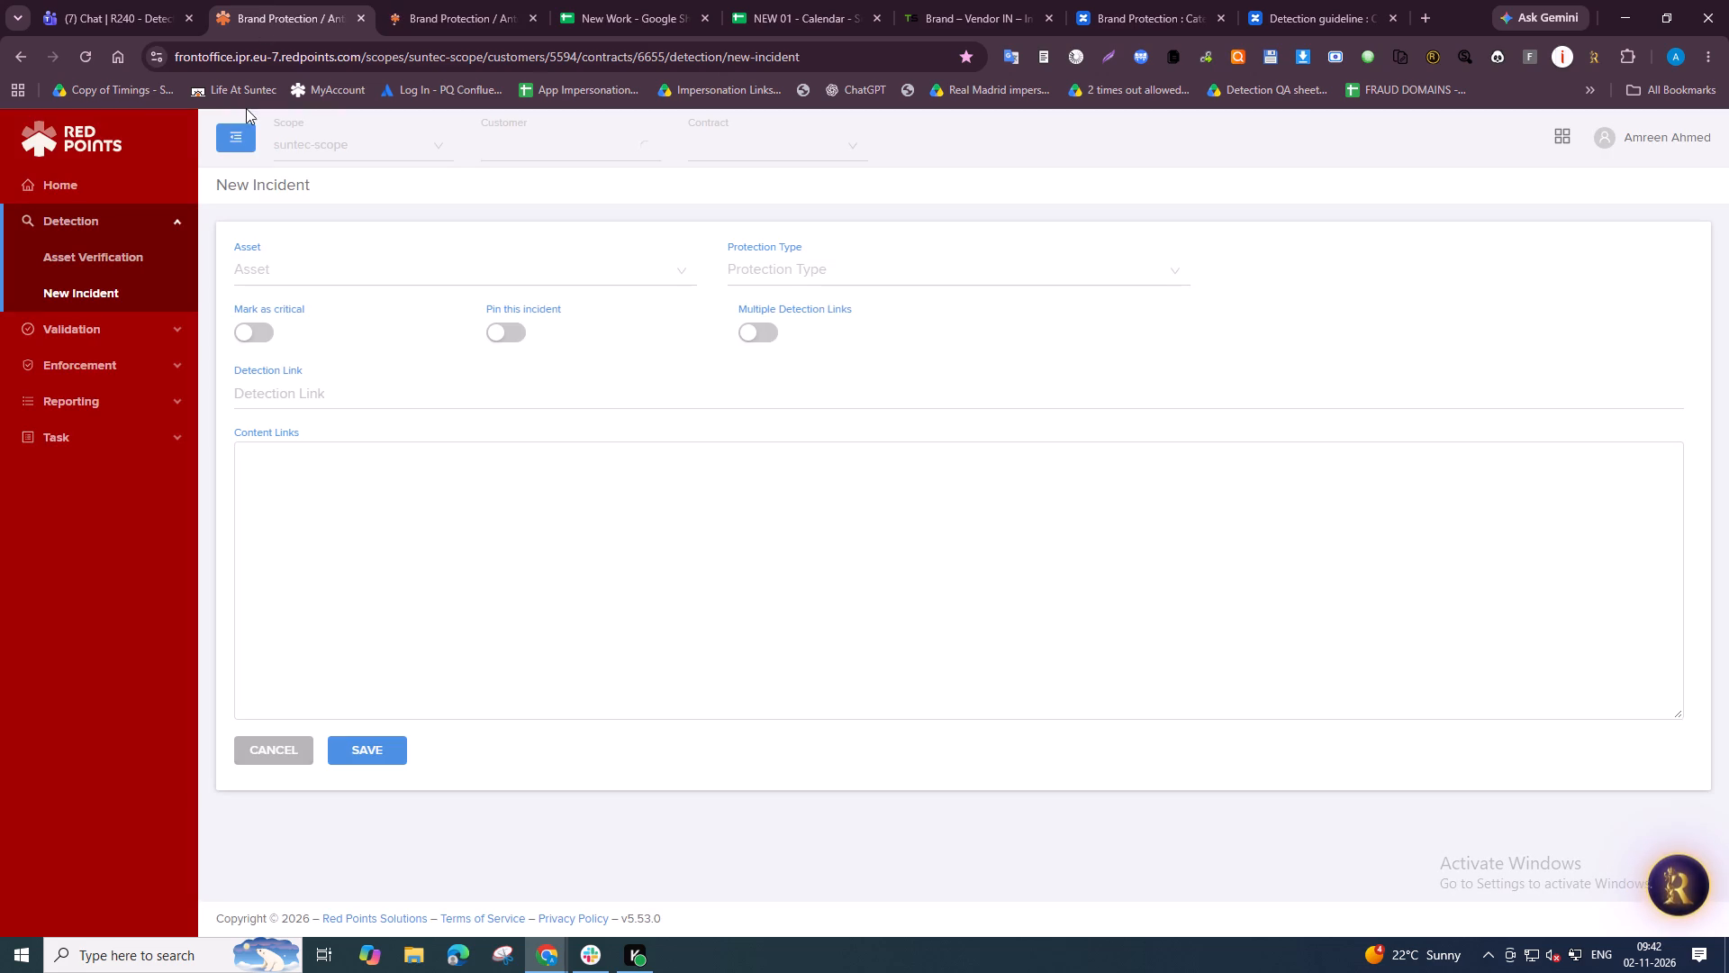
Switch the New Incident form's customer to Caterpillar Inc.
{"action": "left_click", "coordinate": [320, 273]}
{"action": "left_click", "coordinate": [568, 219]}
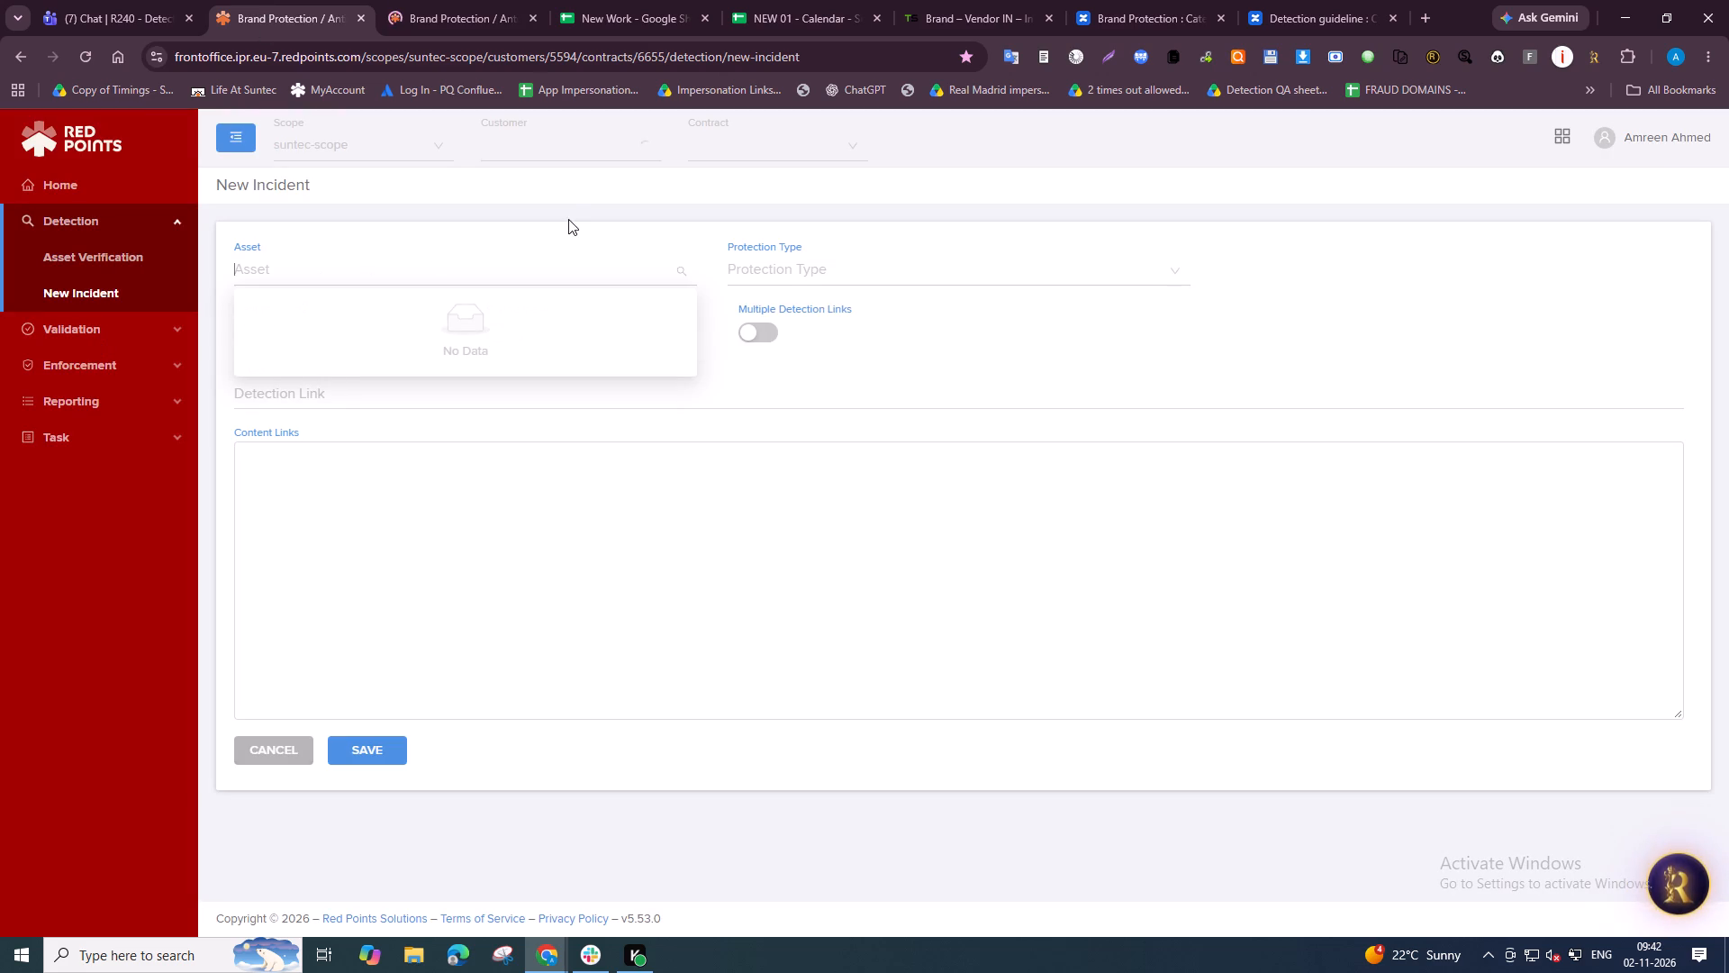
{"action": "left_click", "coordinate": [591, 154]}
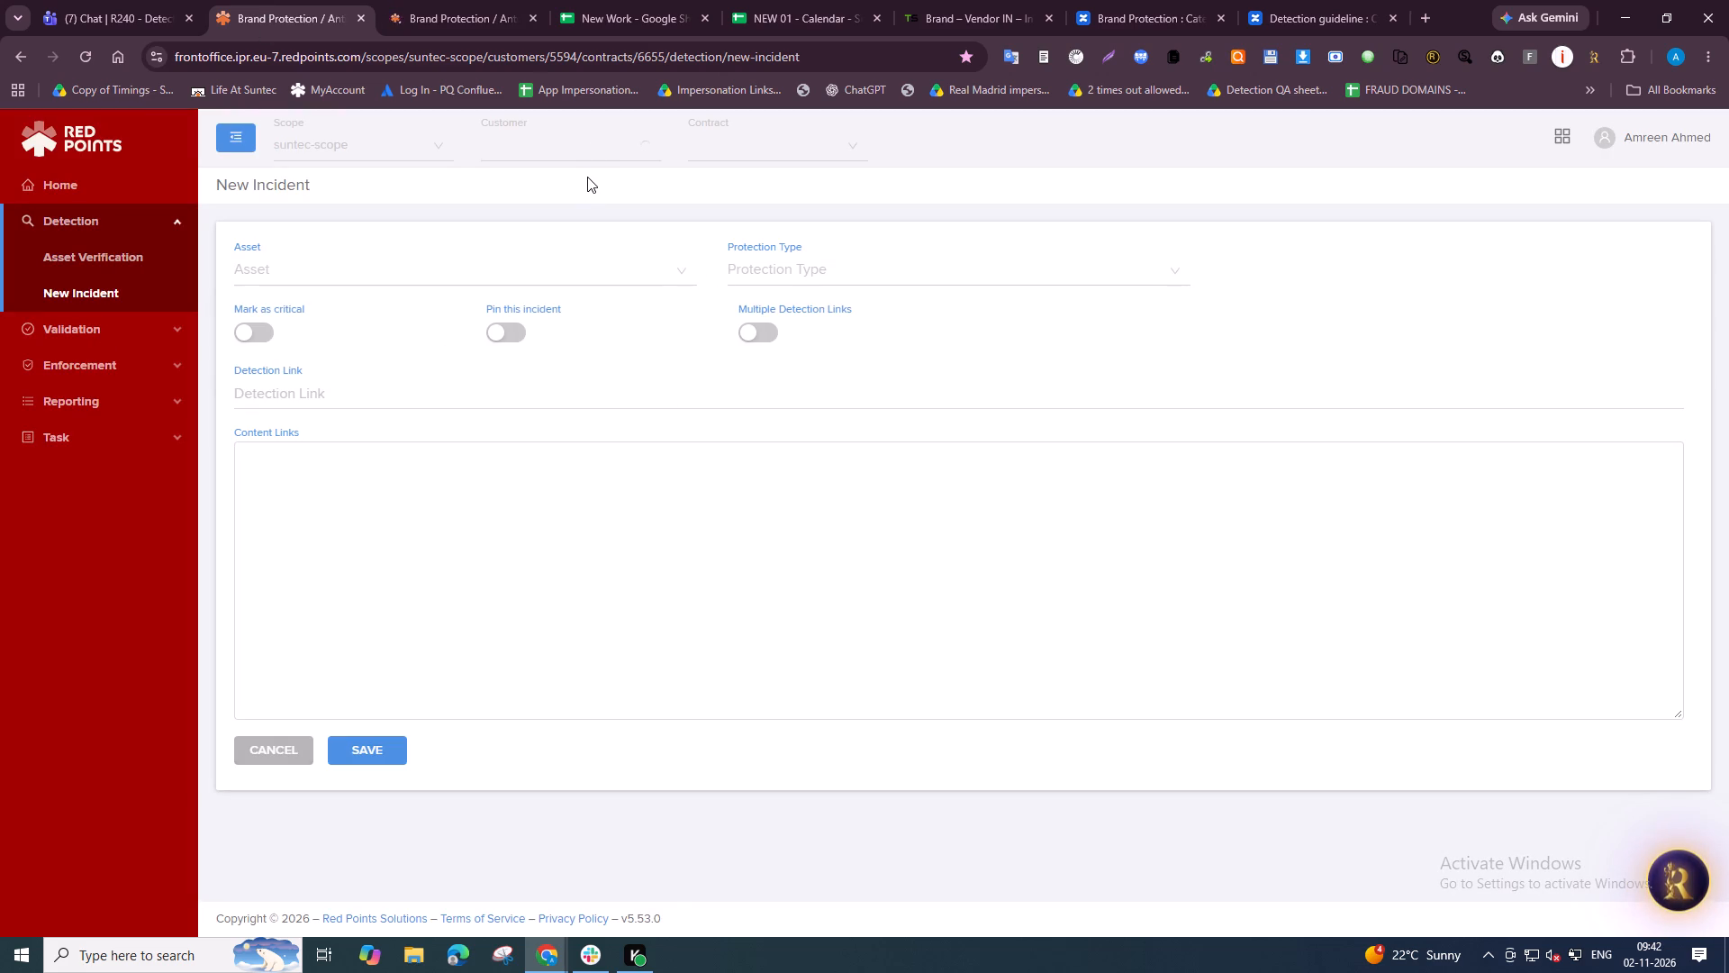
{"action": "left_click", "coordinate": [616, 154]}
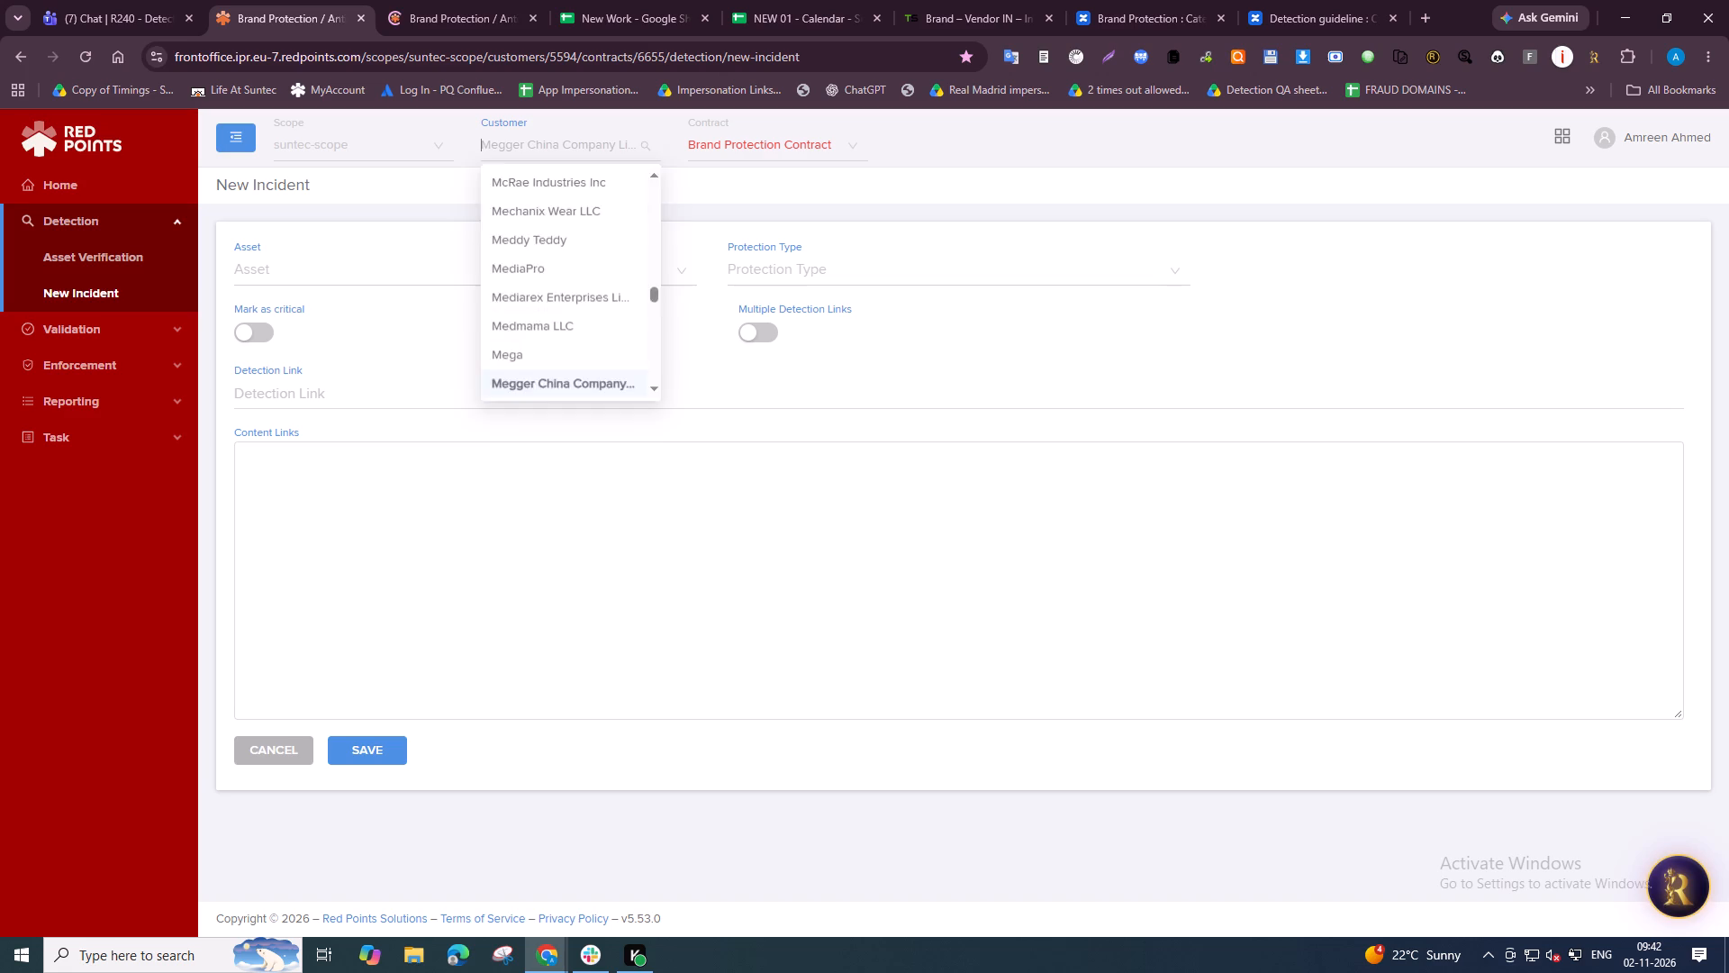
{"action": "type", "text": "cater"}
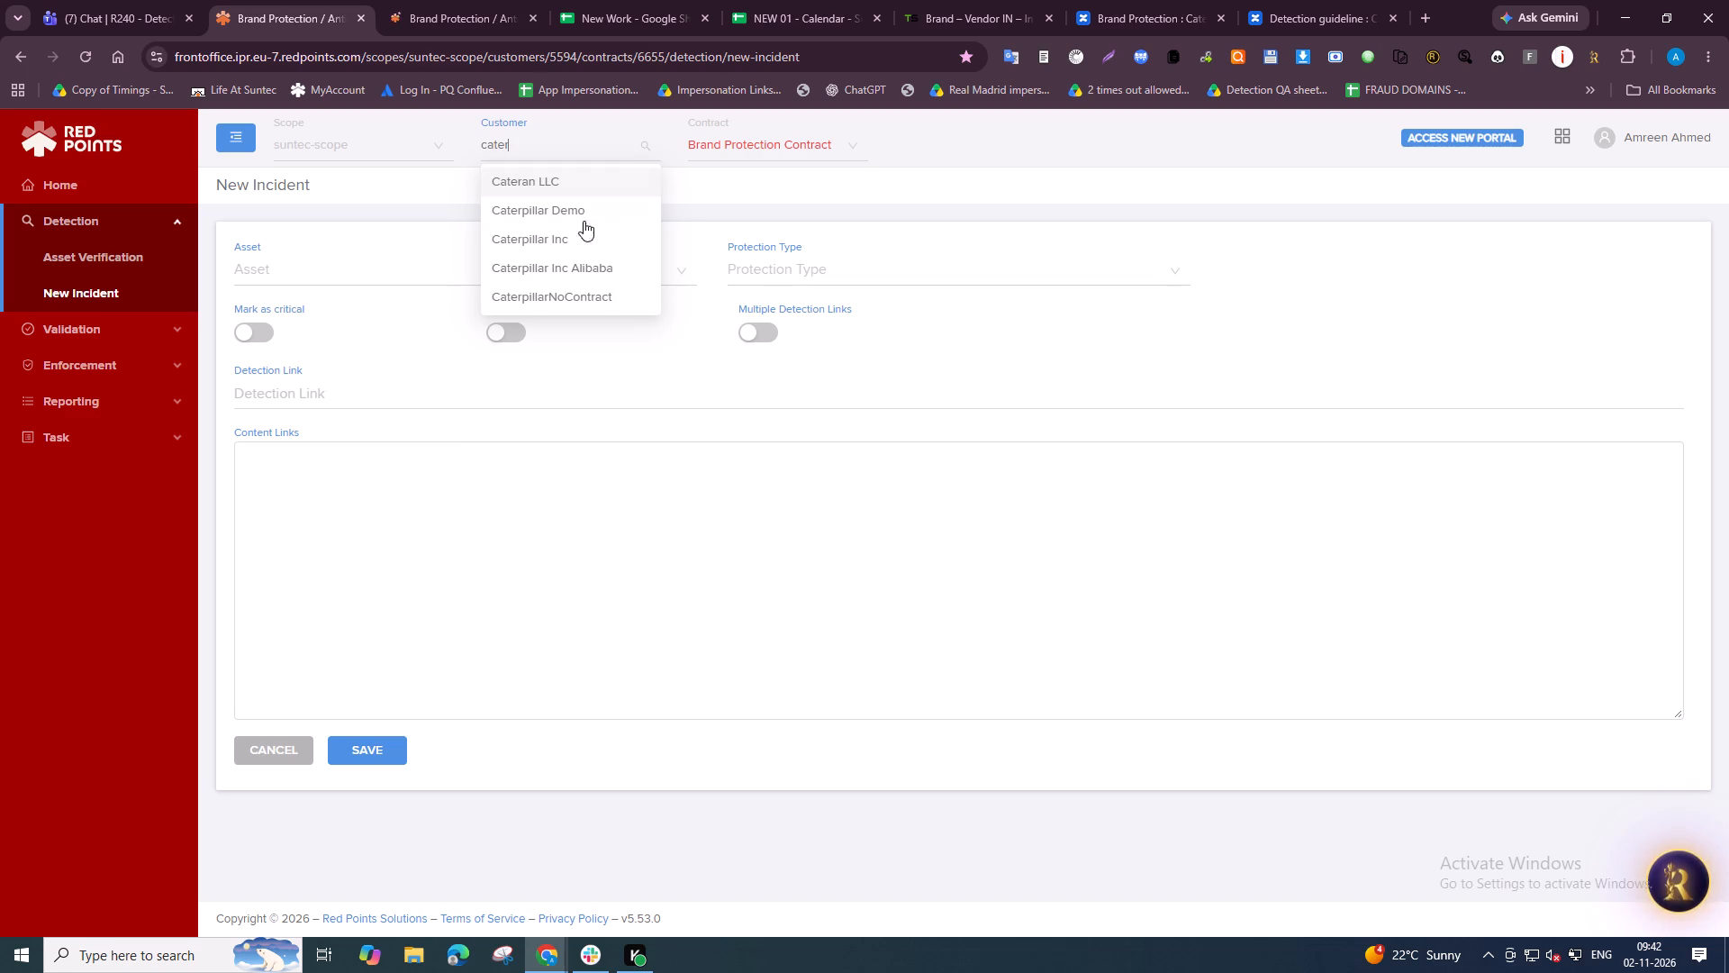
{"action": "left_click", "coordinate": [588, 238]}
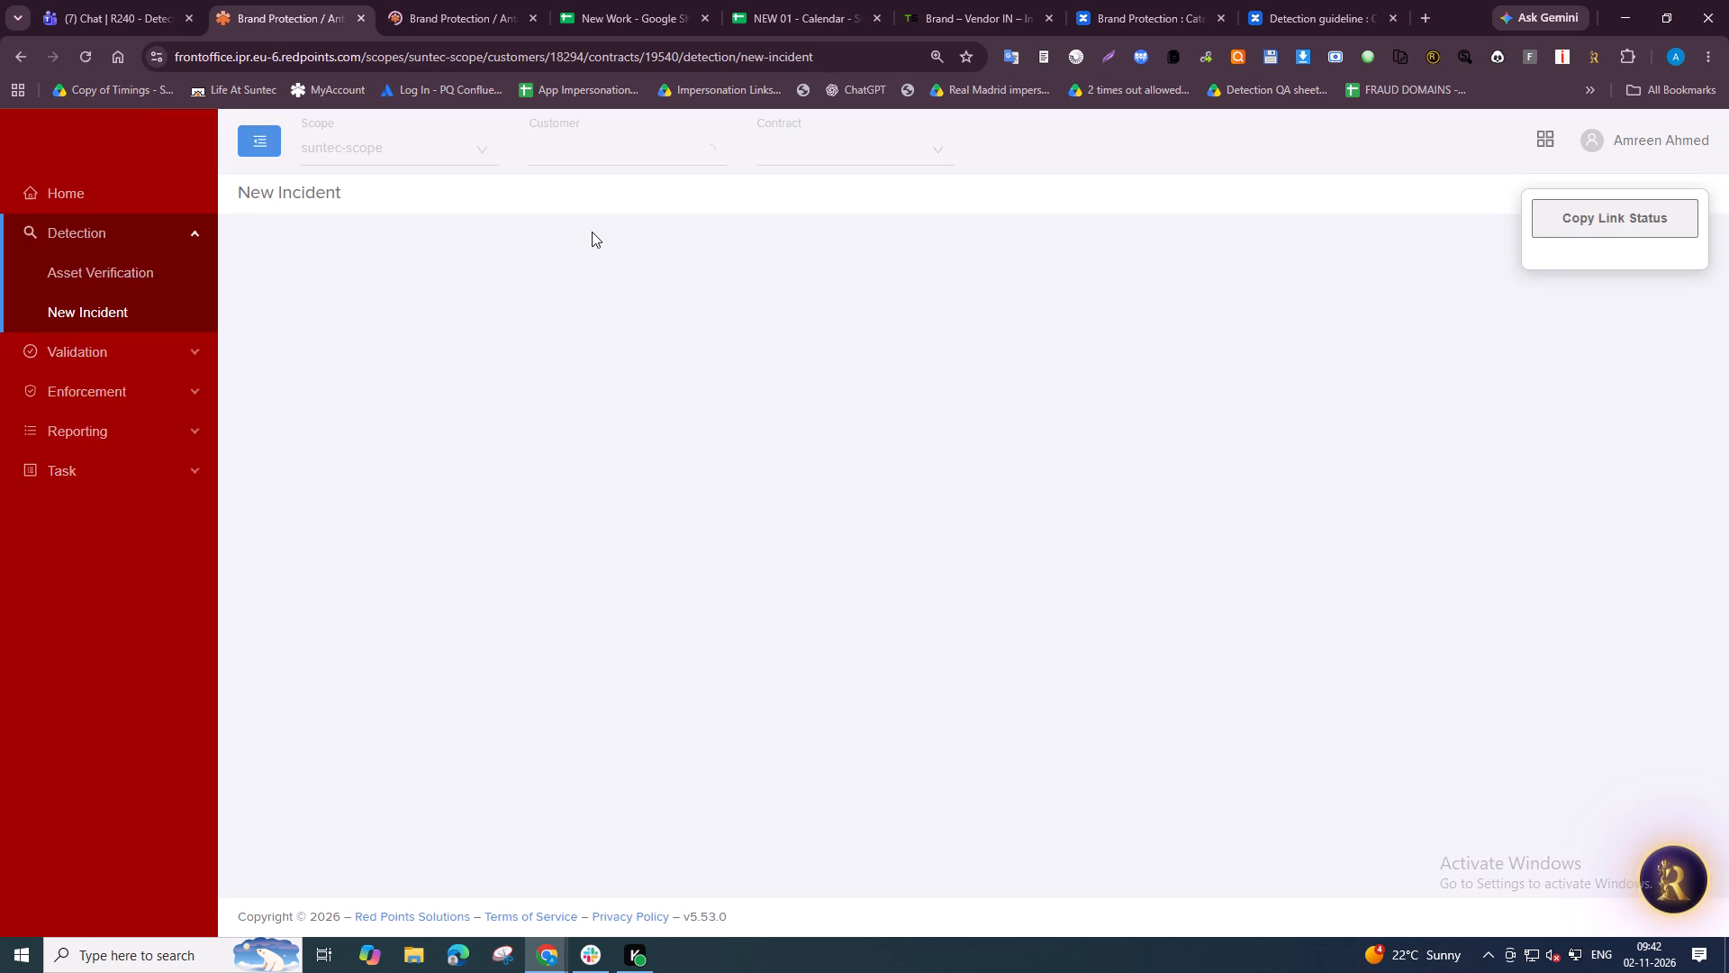
Set the asset to Caterpillar - 25 - T-Shirts, the protection type to Product counterfeit, and enable multiple detection links.
{"action": "left_click", "coordinate": [341, 286]}
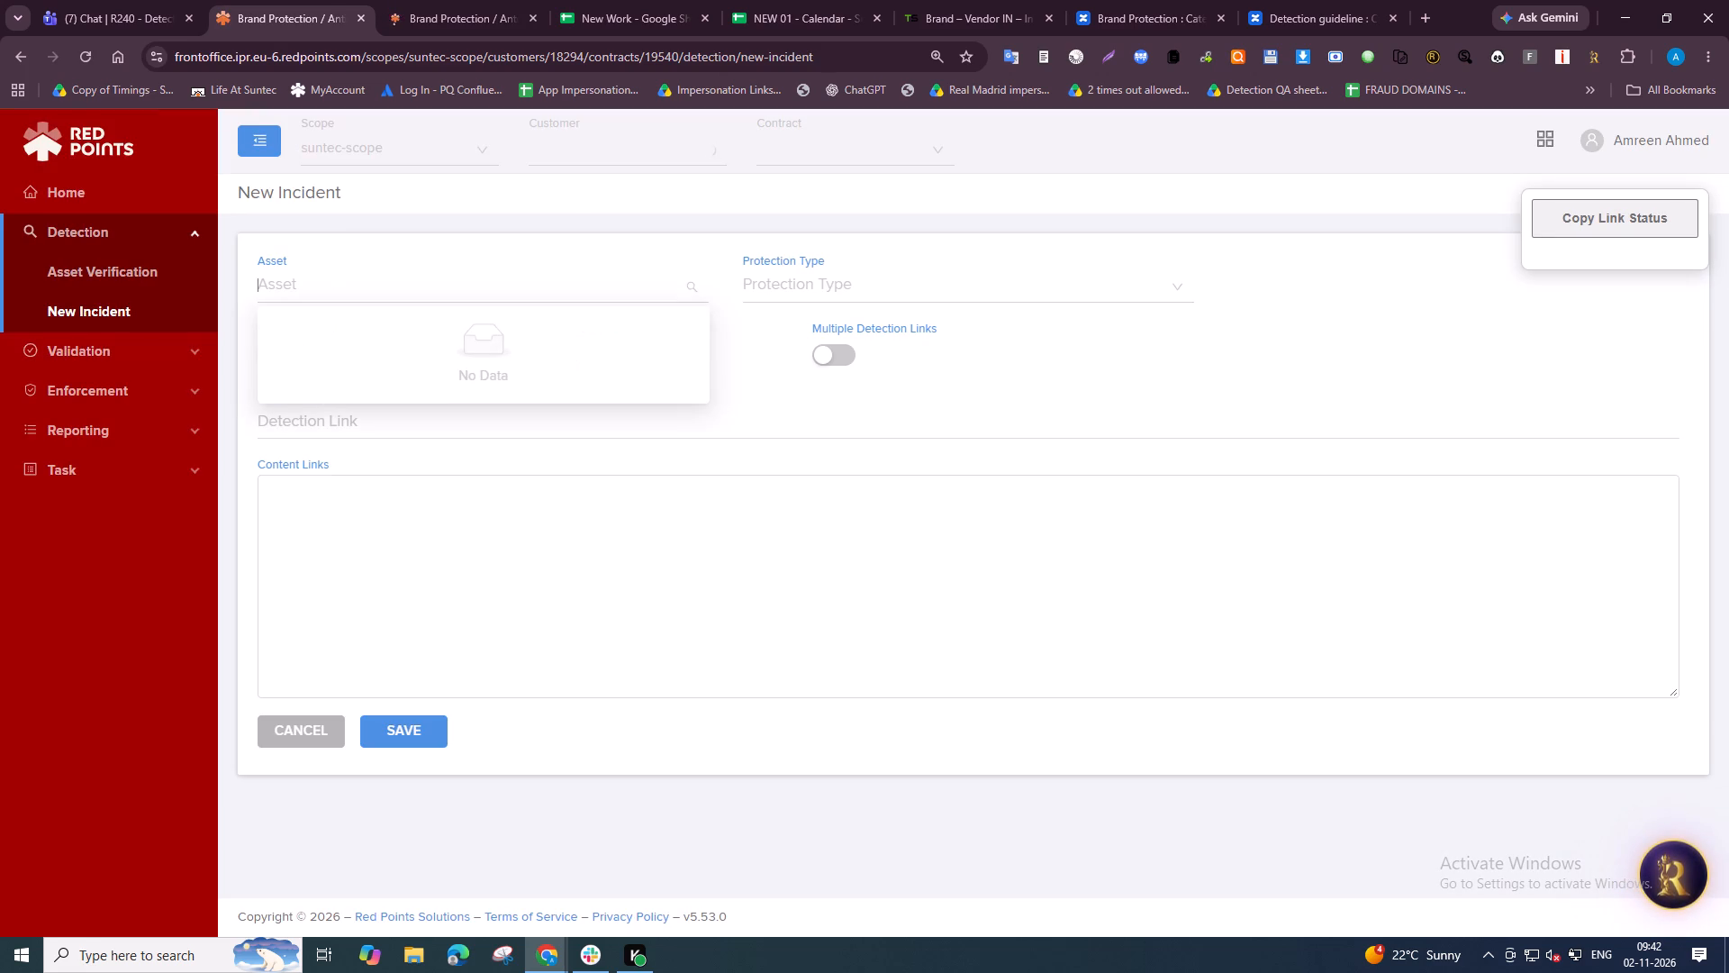
{"action": "scroll", "coordinate": [541, 437], "scroll_direction": "down", "scroll_amount": 6}
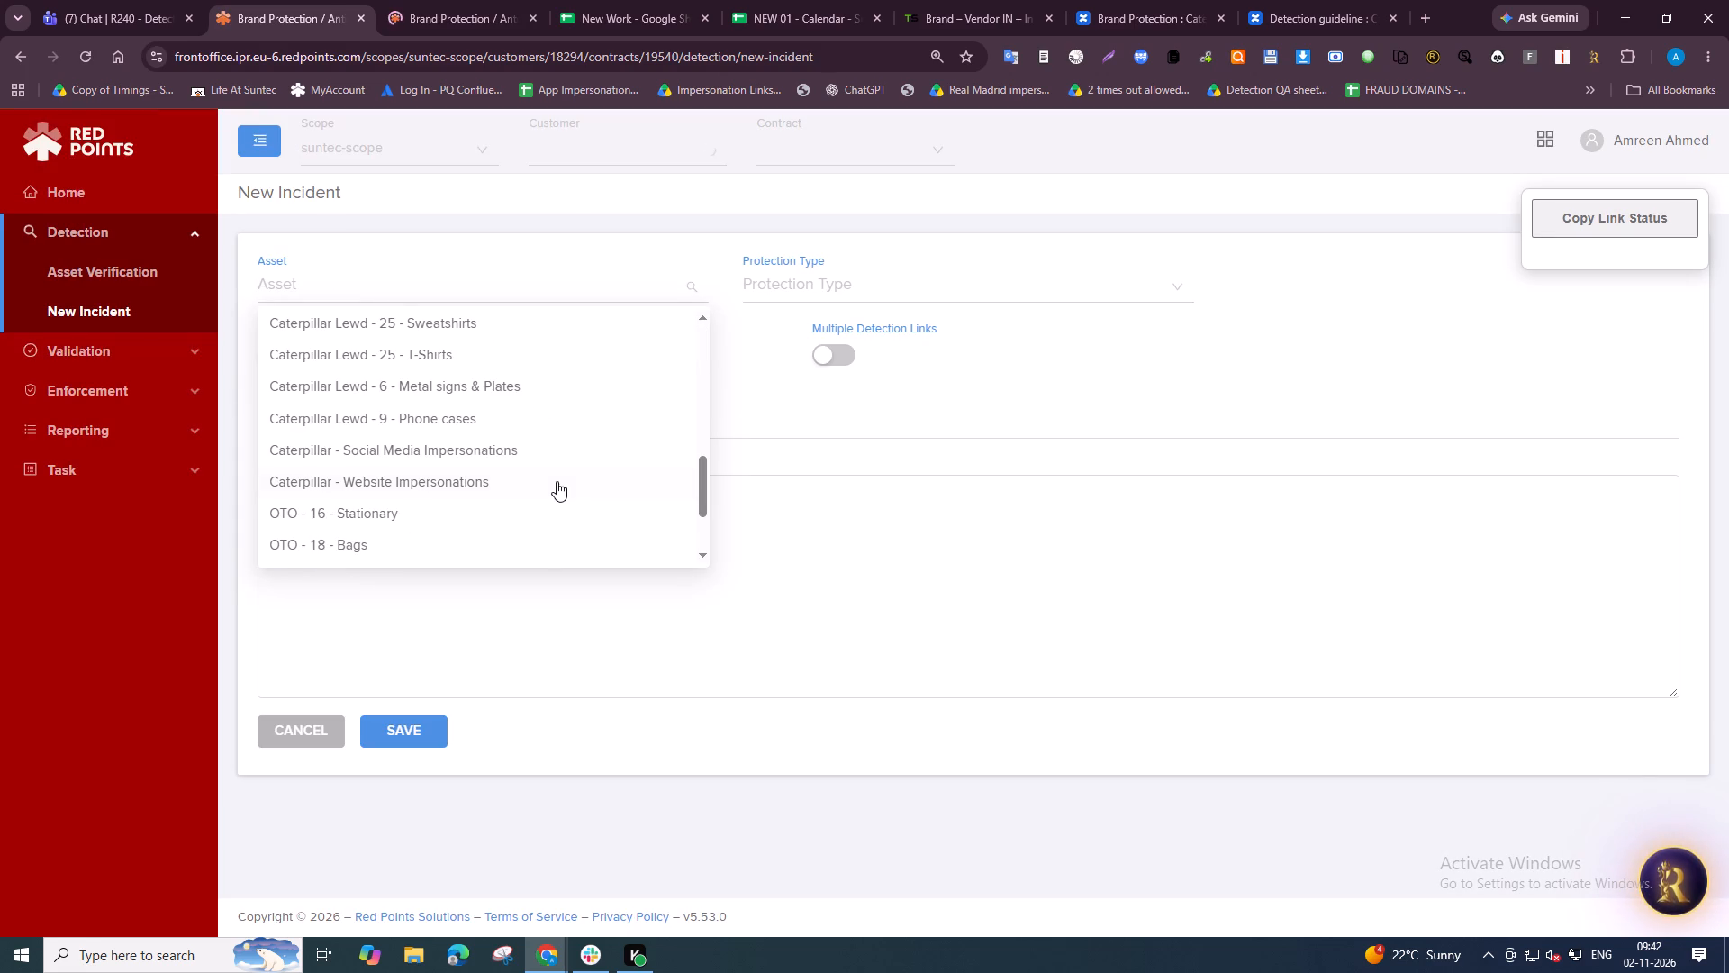
{"action": "key", "text": "s"}
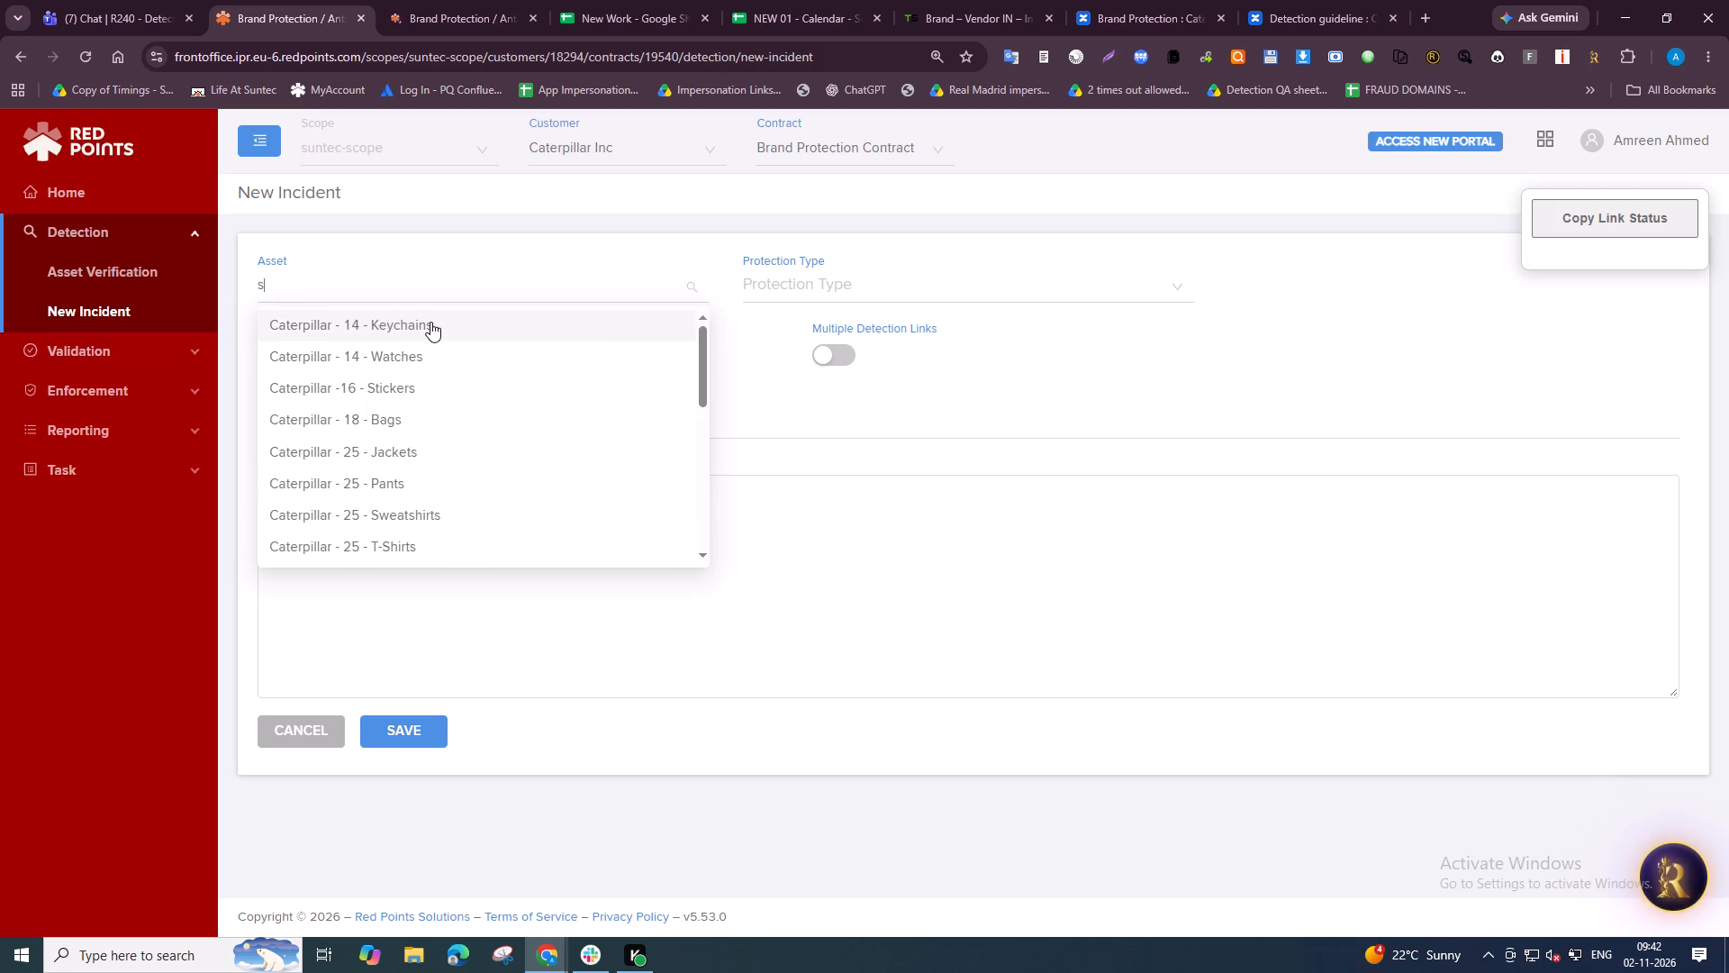
{"action": "key", "text": "h"}
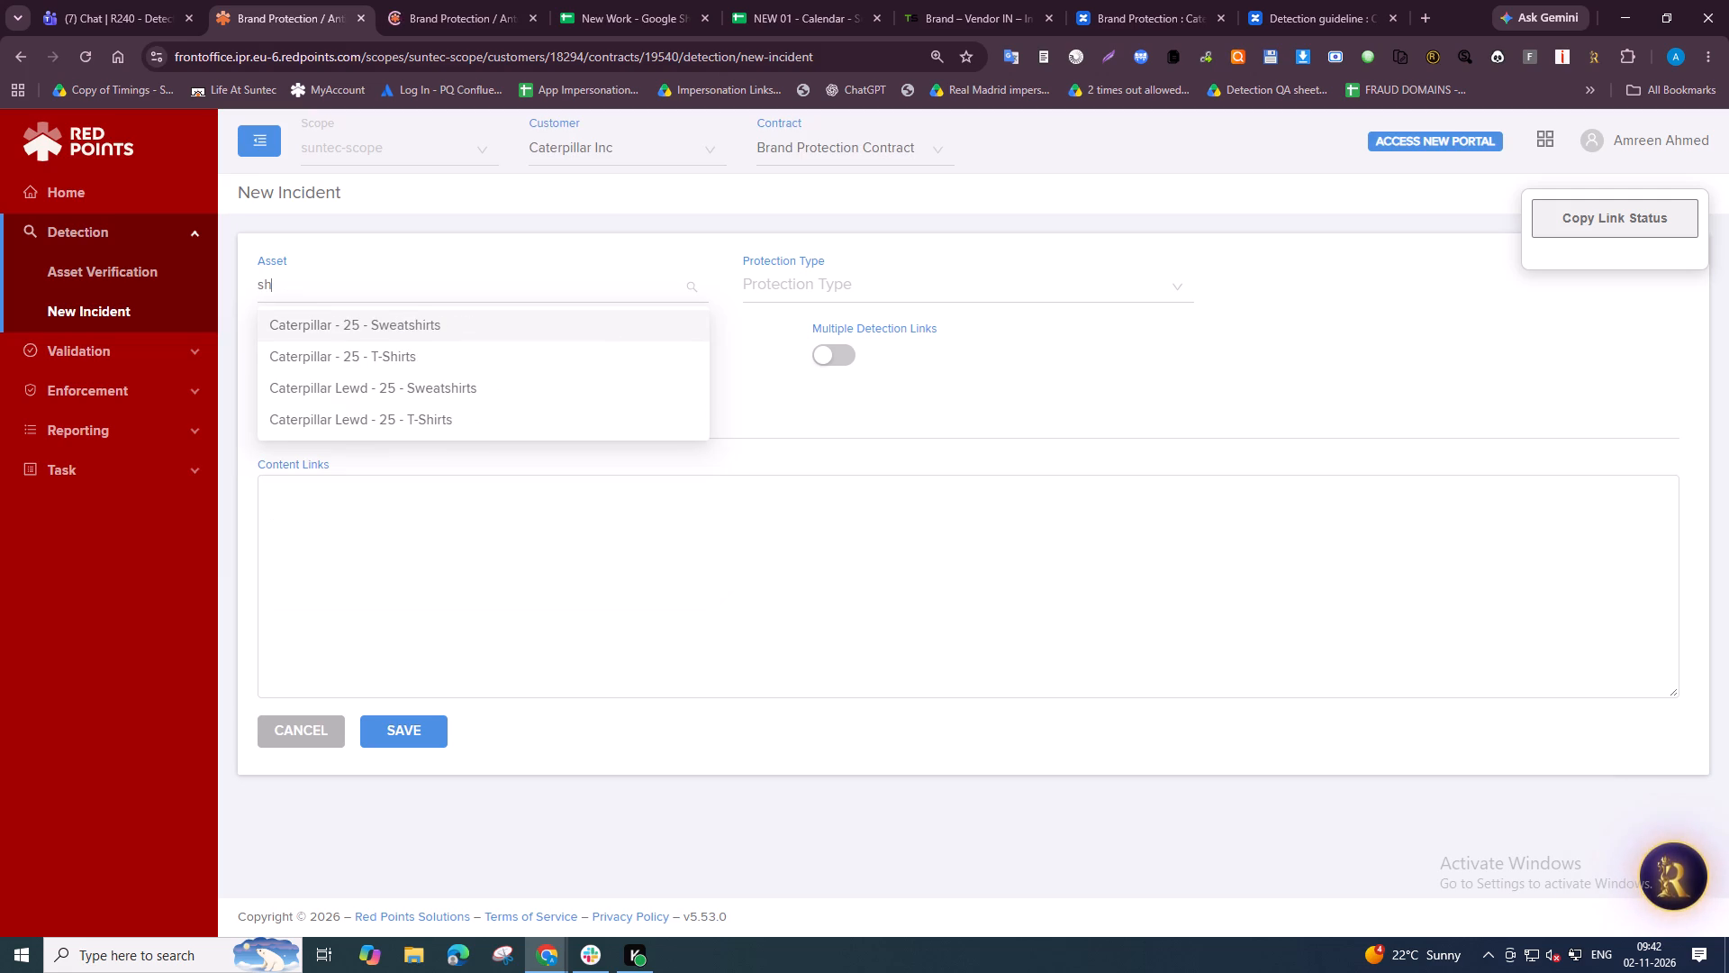
{"action": "left_click", "coordinate": [367, 352]}
{"action": "left_click", "coordinate": [879, 293]}
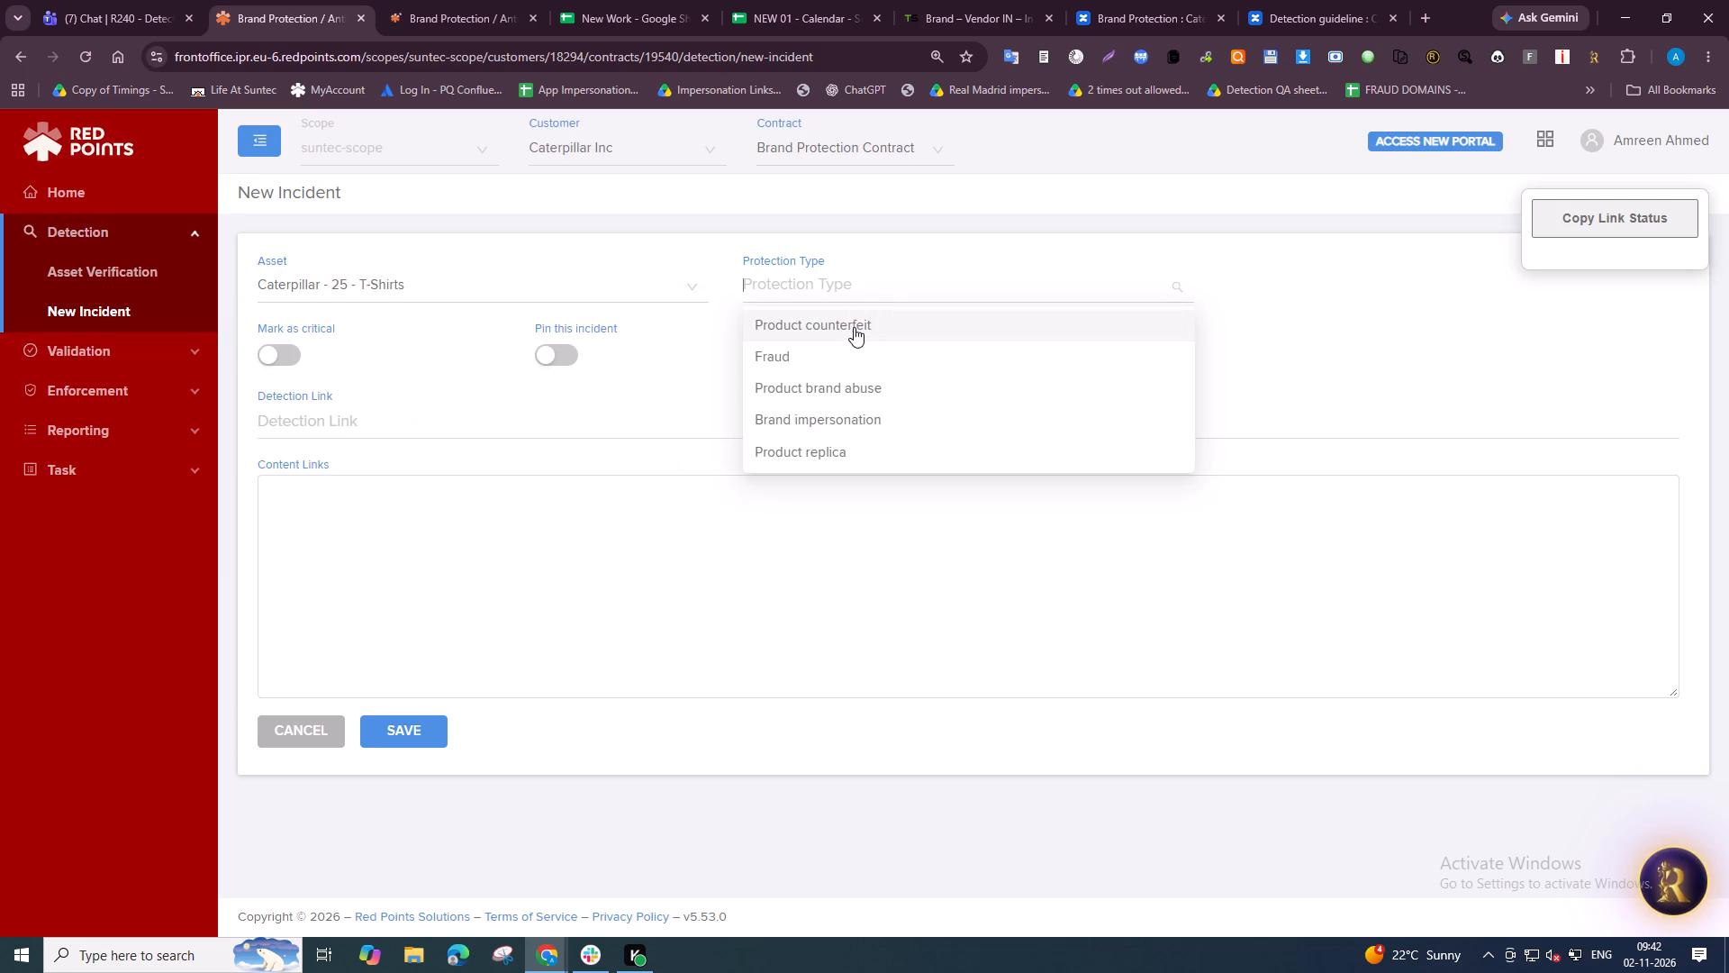
{"action": "left_click", "coordinate": [854, 326]}
{"action": "left_click", "coordinate": [826, 359]}
{"action": "left_click", "coordinate": [815, 518]}
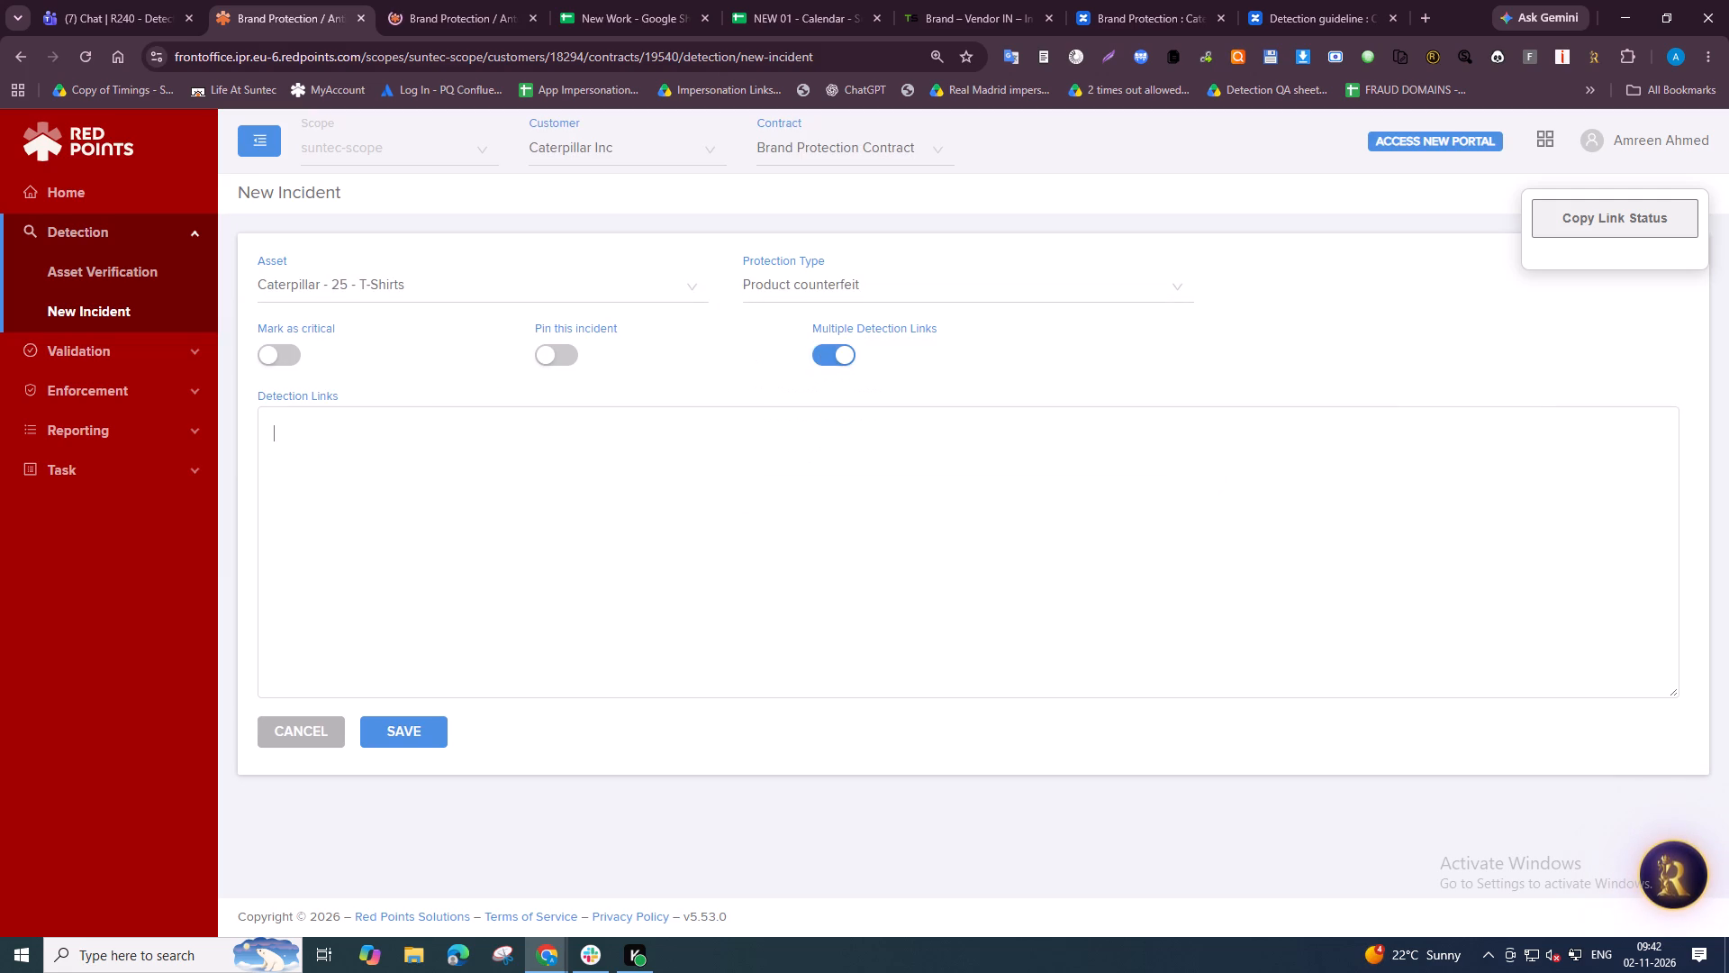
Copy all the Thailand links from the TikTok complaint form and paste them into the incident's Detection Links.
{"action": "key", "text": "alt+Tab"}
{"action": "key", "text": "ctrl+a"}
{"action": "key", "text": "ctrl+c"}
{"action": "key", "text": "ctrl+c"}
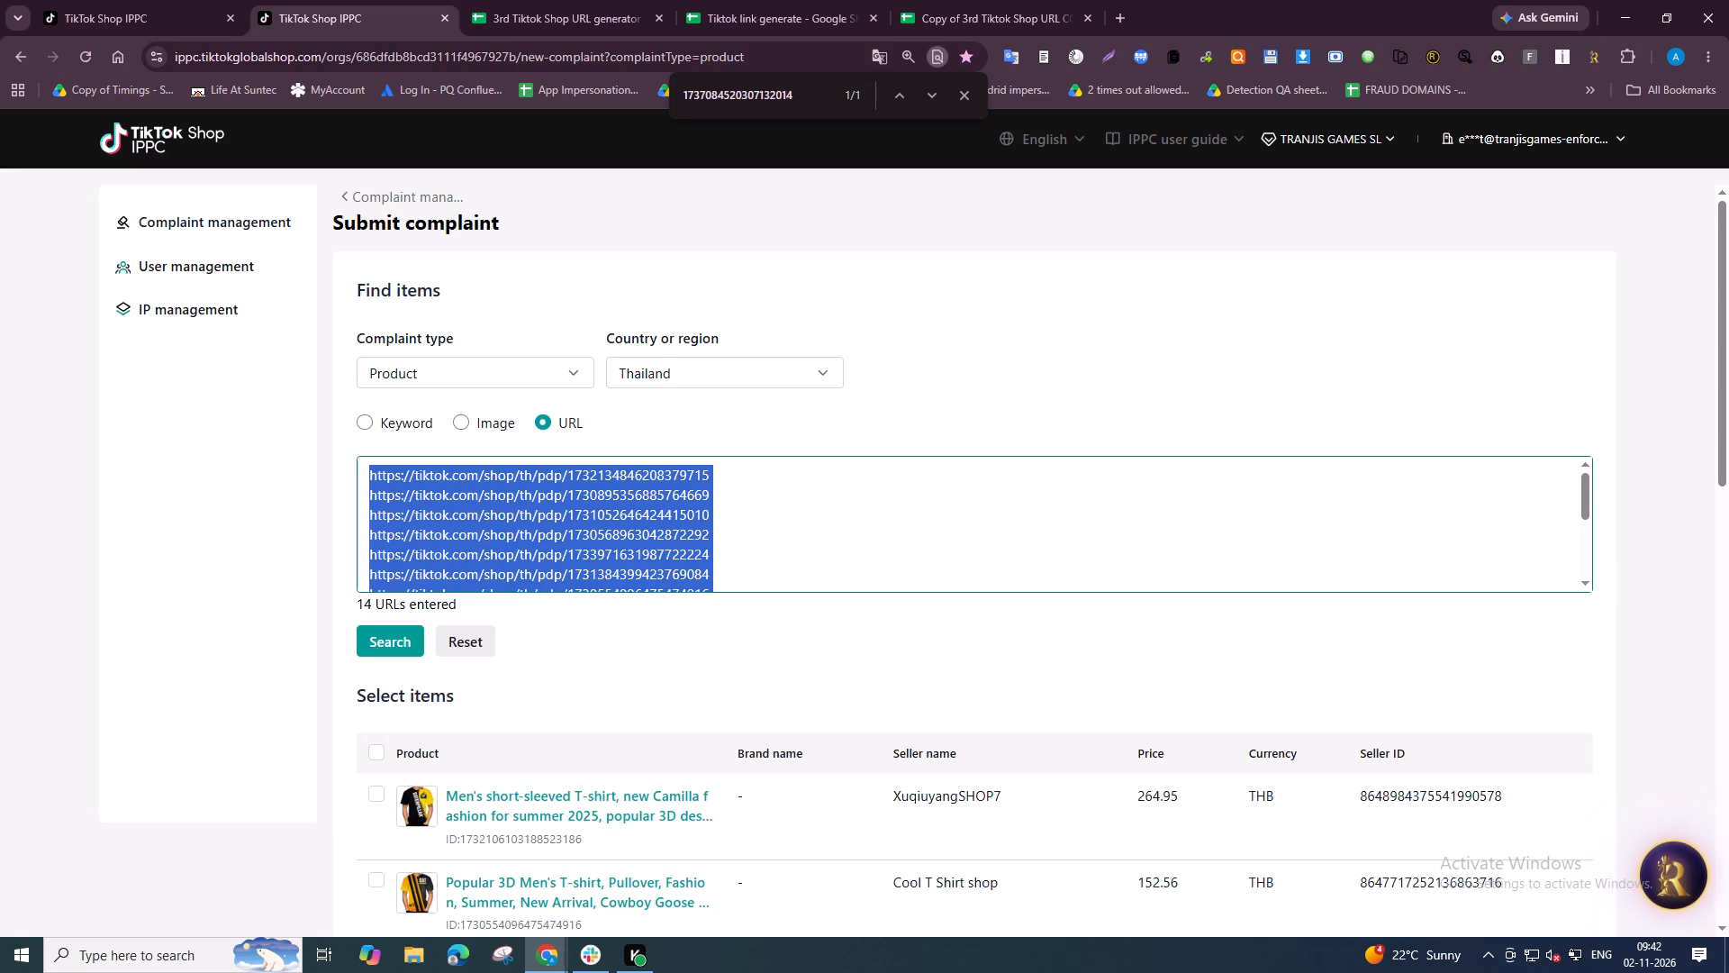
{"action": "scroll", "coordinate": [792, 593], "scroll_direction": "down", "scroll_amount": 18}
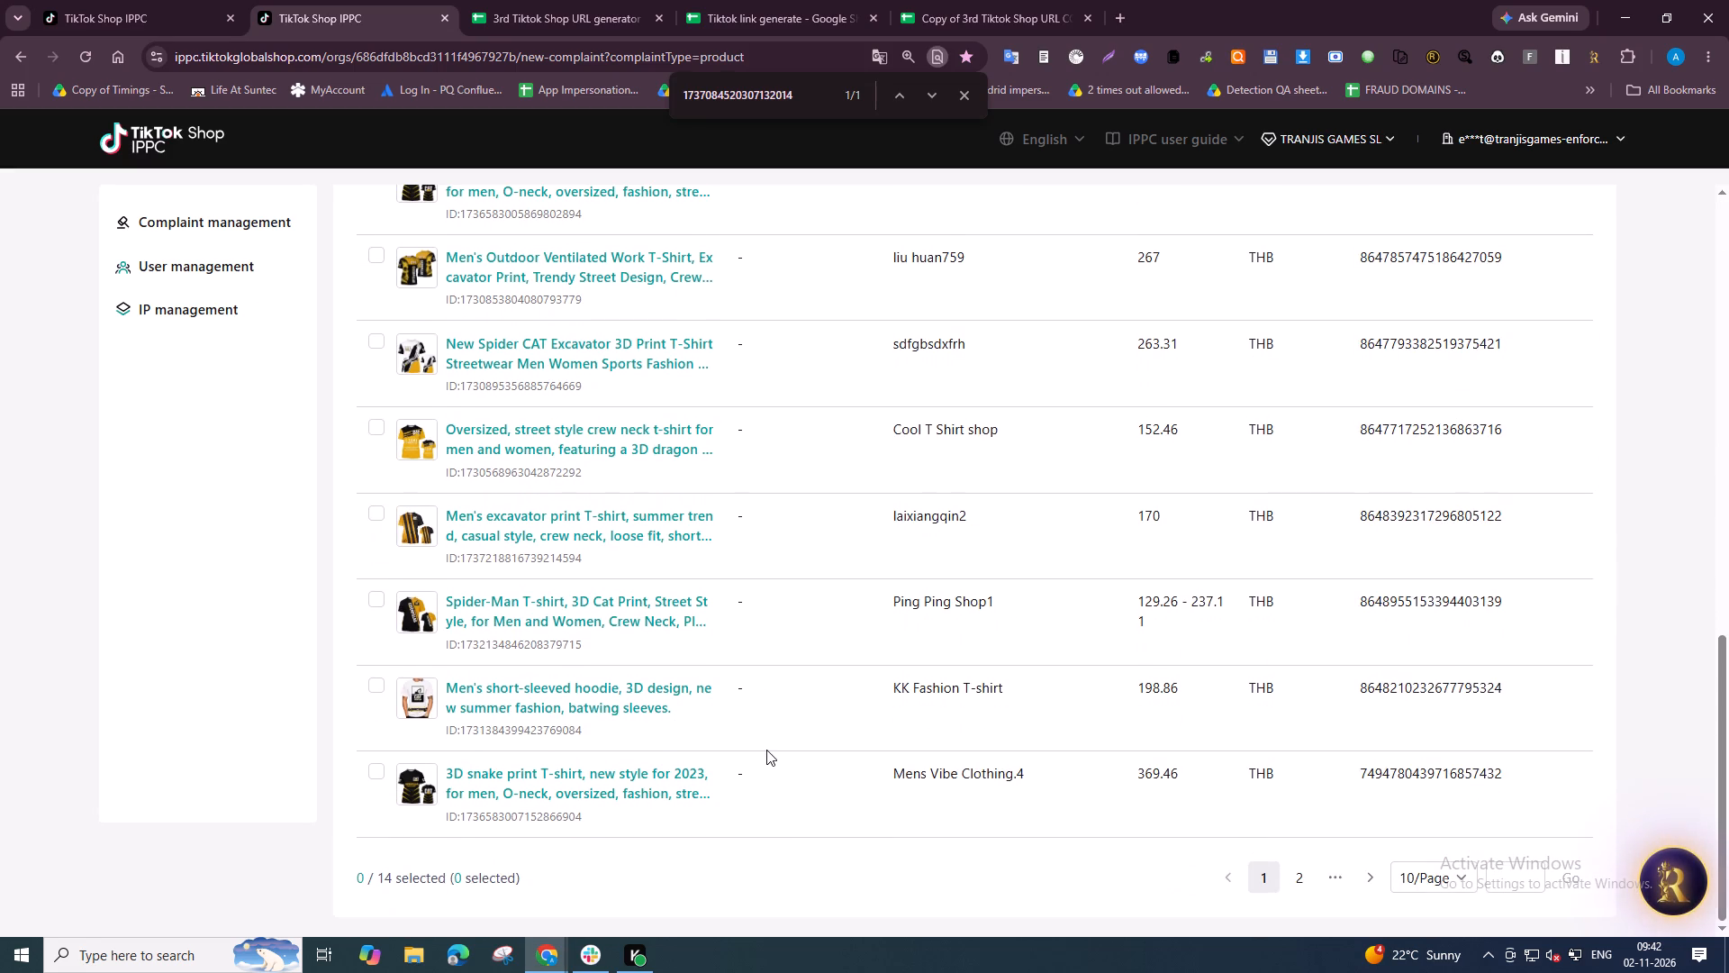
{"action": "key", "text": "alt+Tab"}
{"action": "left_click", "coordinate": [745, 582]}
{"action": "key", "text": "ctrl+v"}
Search the TikTok complaint results page for "pre".
{"action": "key", "text": "alt+Tab"}
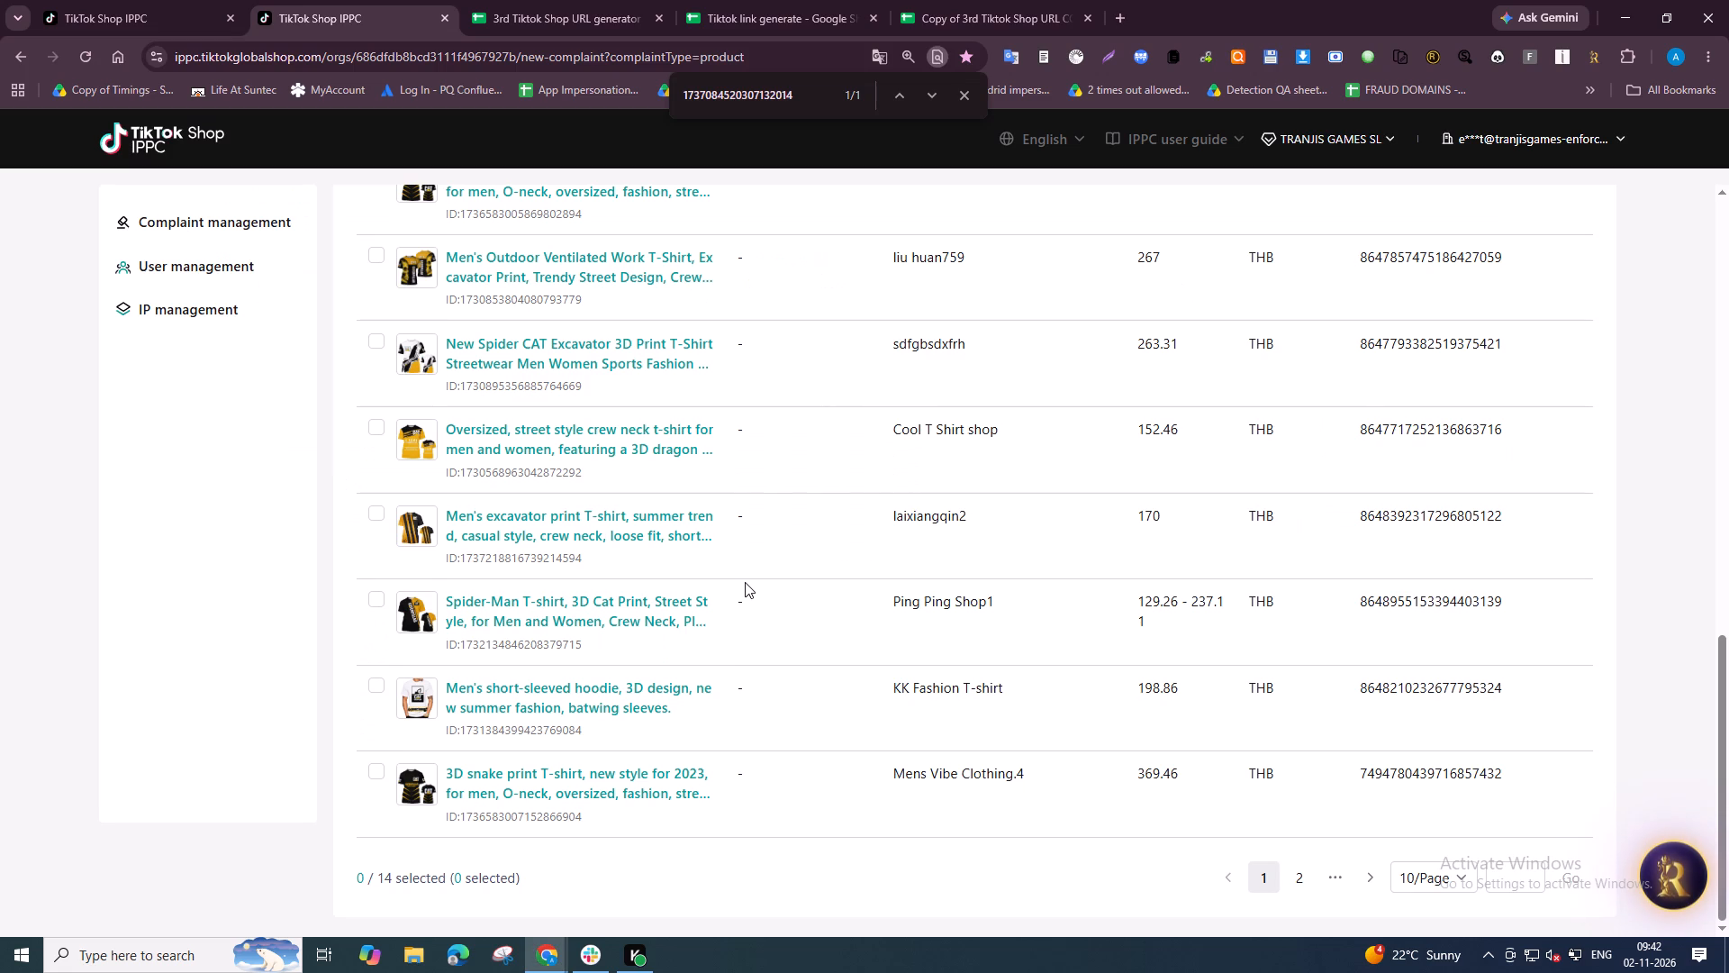
{"action": "key", "text": "ctrl+f"}
{"action": "type", "text": "compa"}
{"action": "key", "text": "BackSpace"}
{"action": "key", "text": "BackSpace"}
{"action": "key", "text": "BackSpace"}
{"action": "key", "text": "BackSpace"}
{"action": "key", "text": "BackSpace"}
{"action": "key", "text": "BackSpace"}
{"action": "key", "text": "BackSpace"}
{"action": "key", "text": "BackSpace"}
{"action": "key", "text": "BackSpace"}
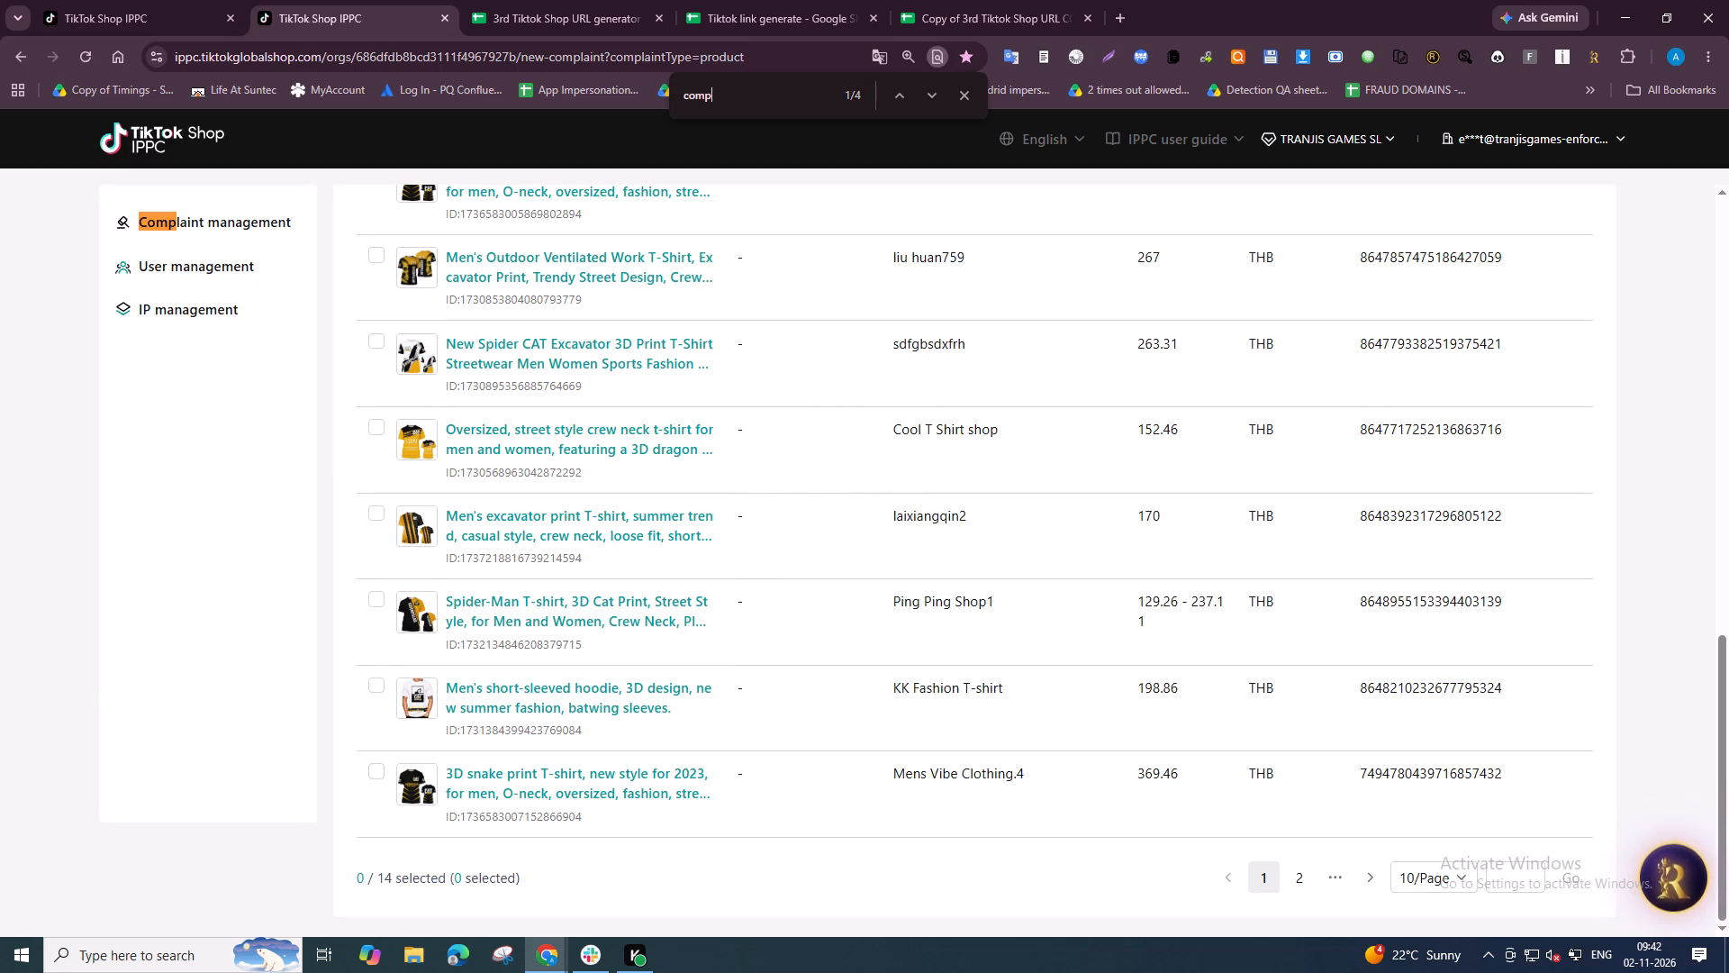
{"action": "type", "text": "pre"}
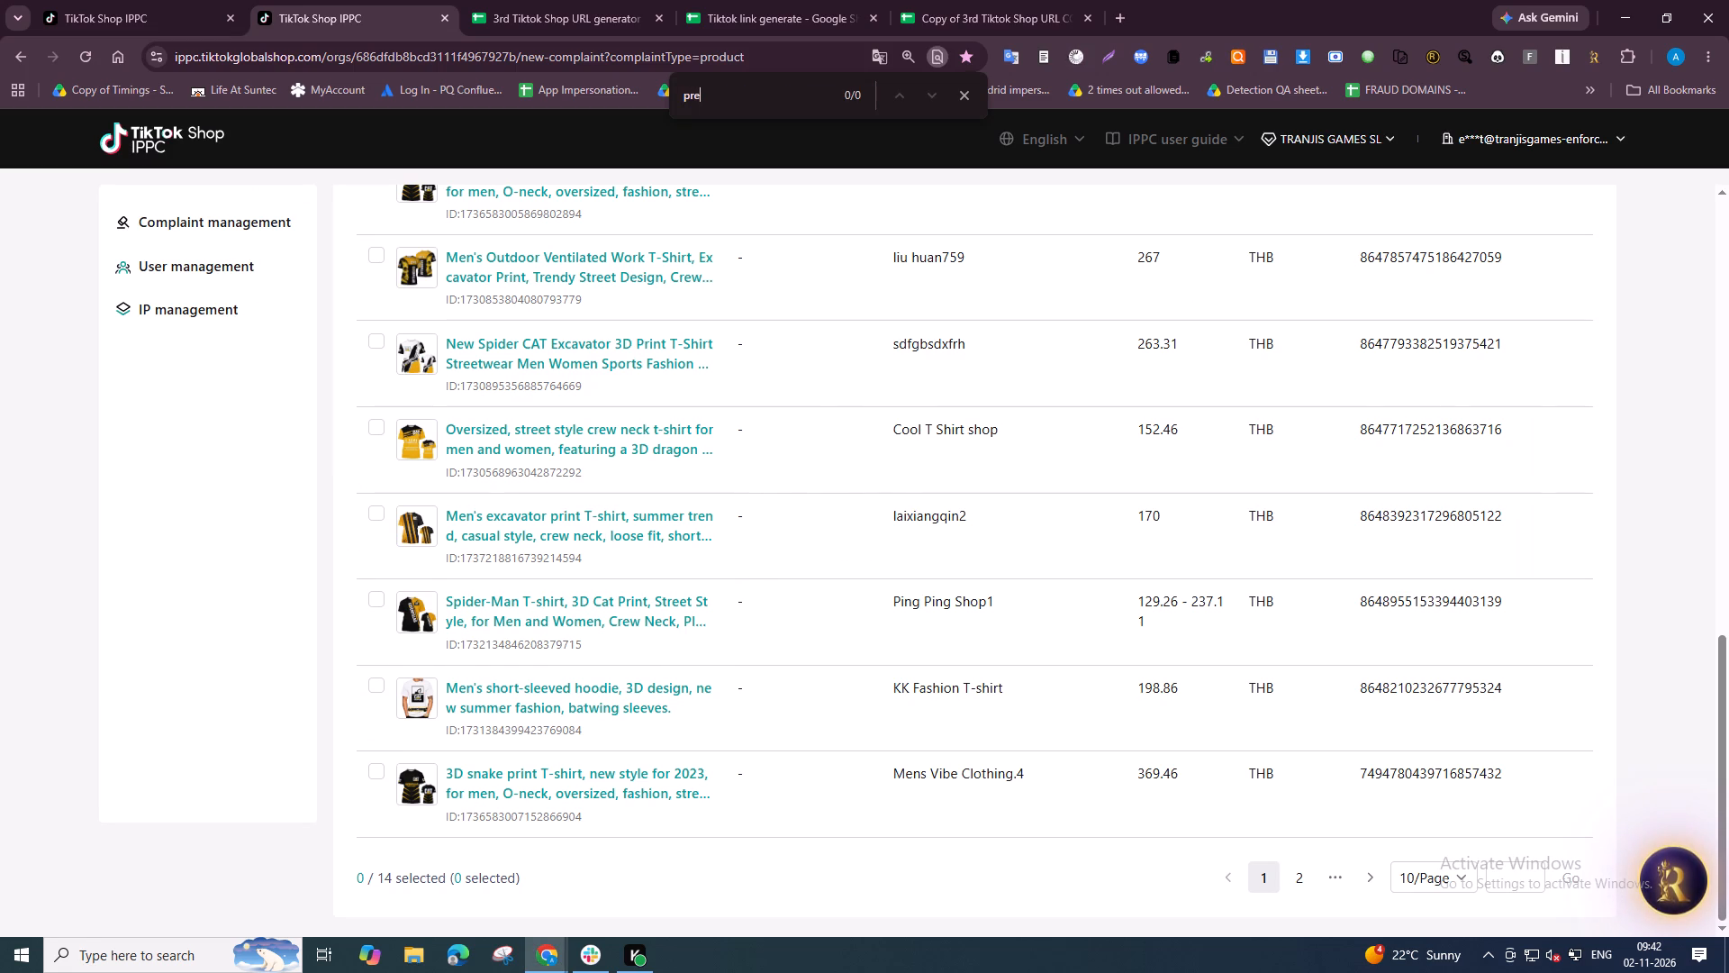
Recopy the complaint form's Thailand links, replace the incident's Detection Links with them, and save the incidents.
{"action": "key", "text": "alt+Tab"}
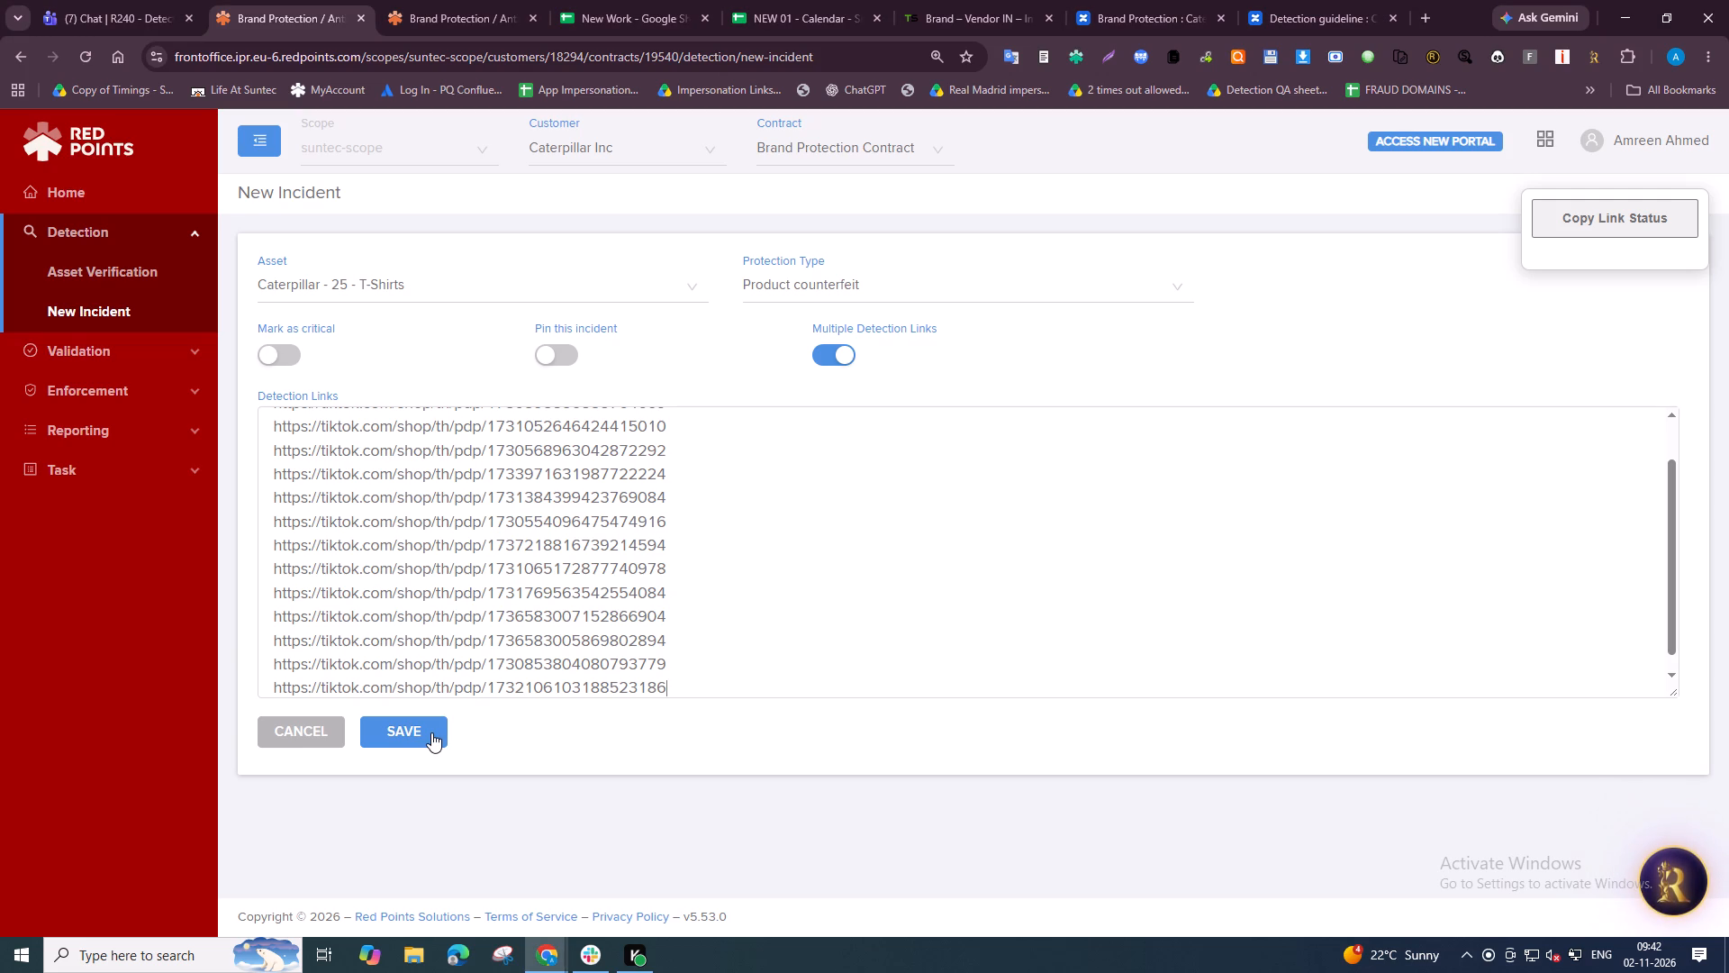
{"action": "scroll", "coordinate": [484, 660], "scroll_direction": "up", "scroll_amount": 8}
{"action": "key", "text": "alt+Tab"}
{"action": "scroll", "coordinate": [645, 619], "scroll_direction": "up", "scroll_amount": 9}
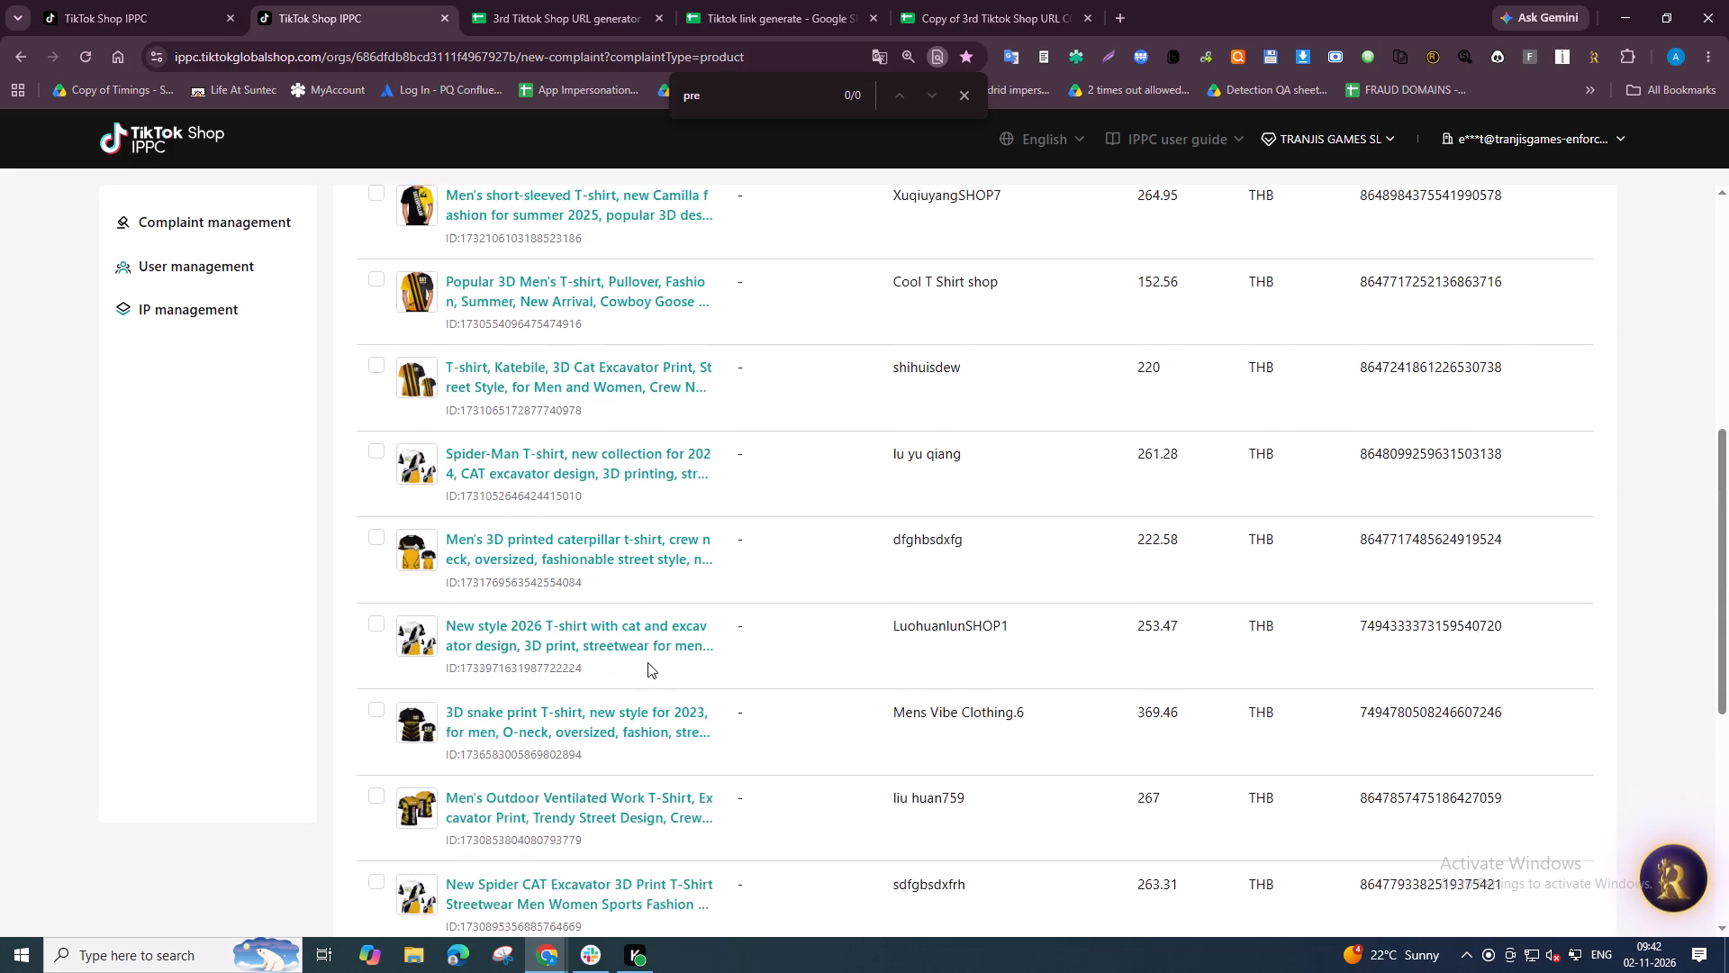
{"action": "scroll", "coordinate": [647, 662], "scroll_direction": "up", "scroll_amount": 8}
{"action": "left_click", "coordinate": [745, 531]}
{"action": "key", "text": "ctrl+a"}
{"action": "key", "text": "ctrl+c"}
{"action": "key", "text": "ctrl+c"}
{"action": "key", "text": "alt+Tab"}
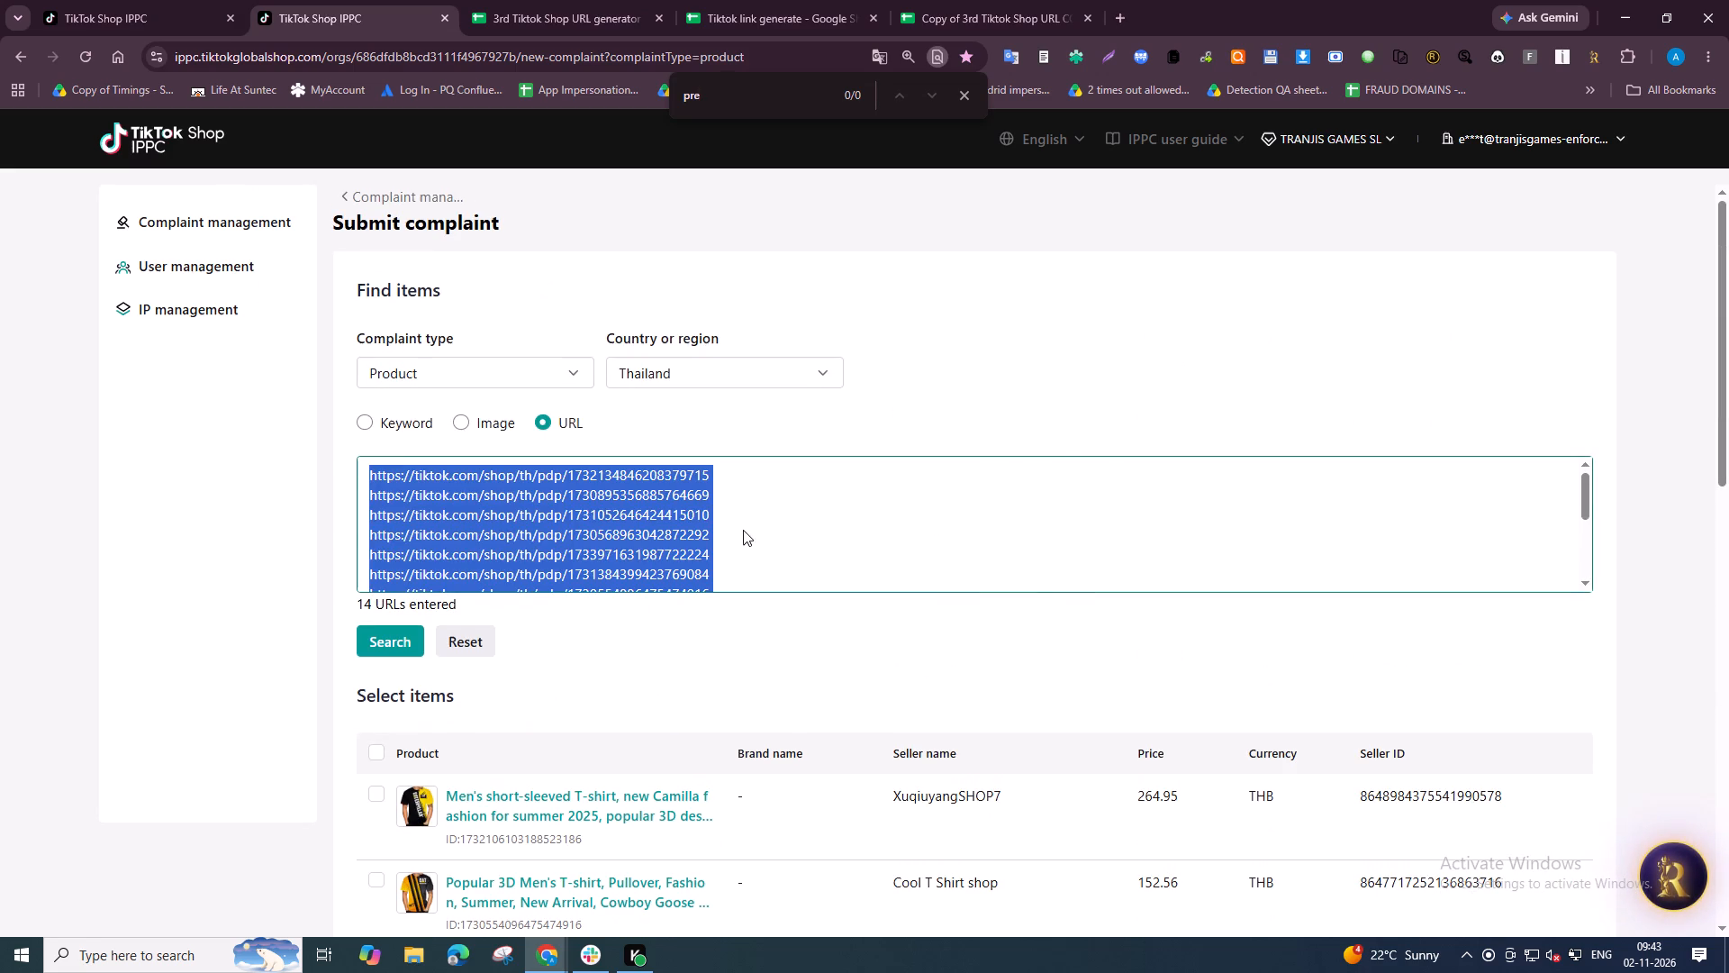
{"action": "left_click", "coordinate": [738, 540]}
{"action": "key", "text": "ctrl+a"}
{"action": "key", "text": "Delete"}
{"action": "key", "text": "ctrl+v"}
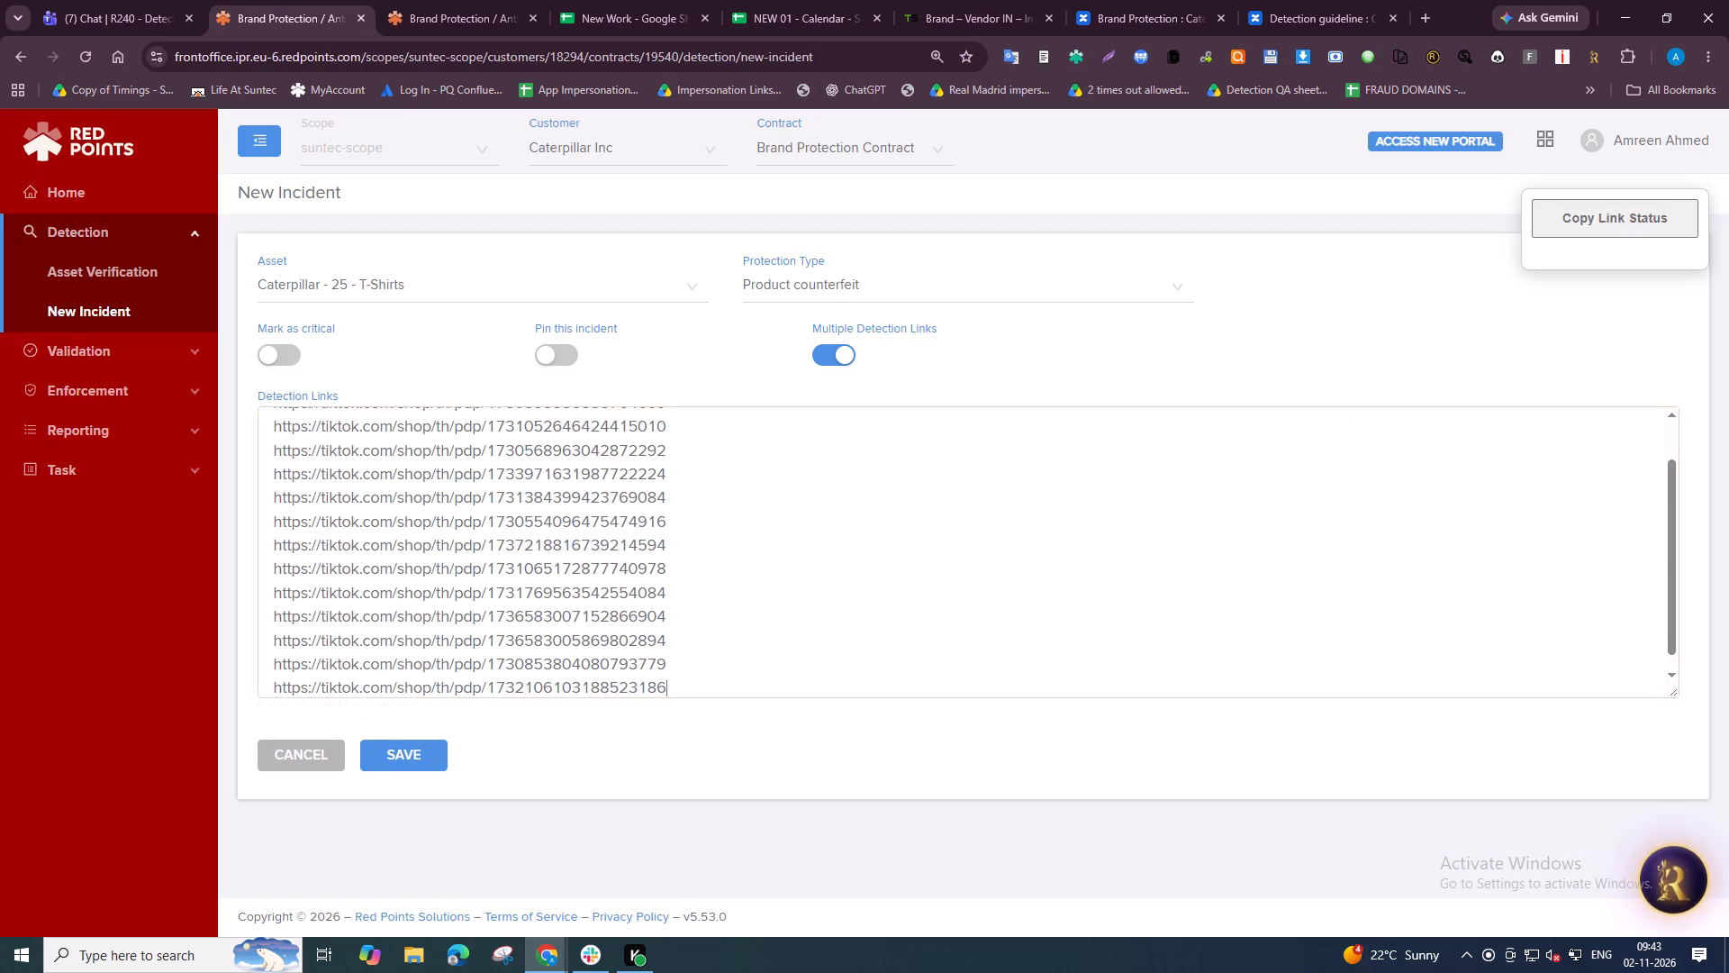
{"action": "left_click", "coordinate": [421, 739]}
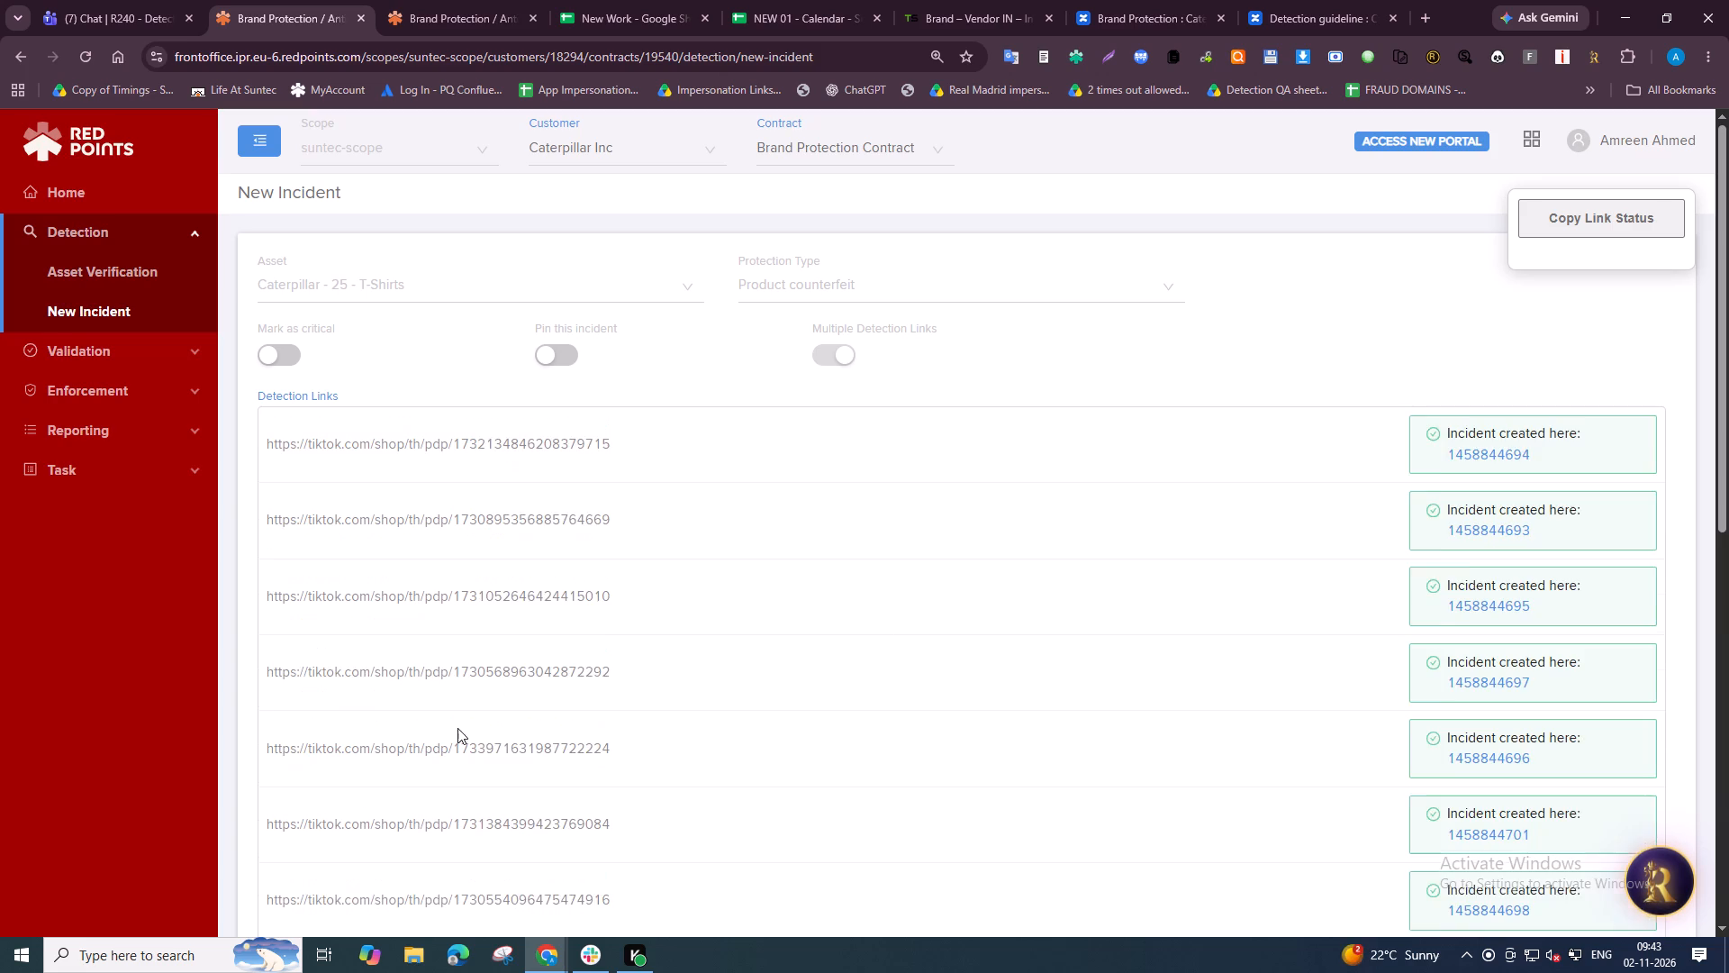
Copy the link status of the uploaded incidents and paste it as plain values into the New Work sheet from cell C28328.
{"action": "scroll", "coordinate": [966, 614], "scroll_direction": "down", "scroll_amount": 12}
{"action": "left_click", "coordinate": [1587, 224]}
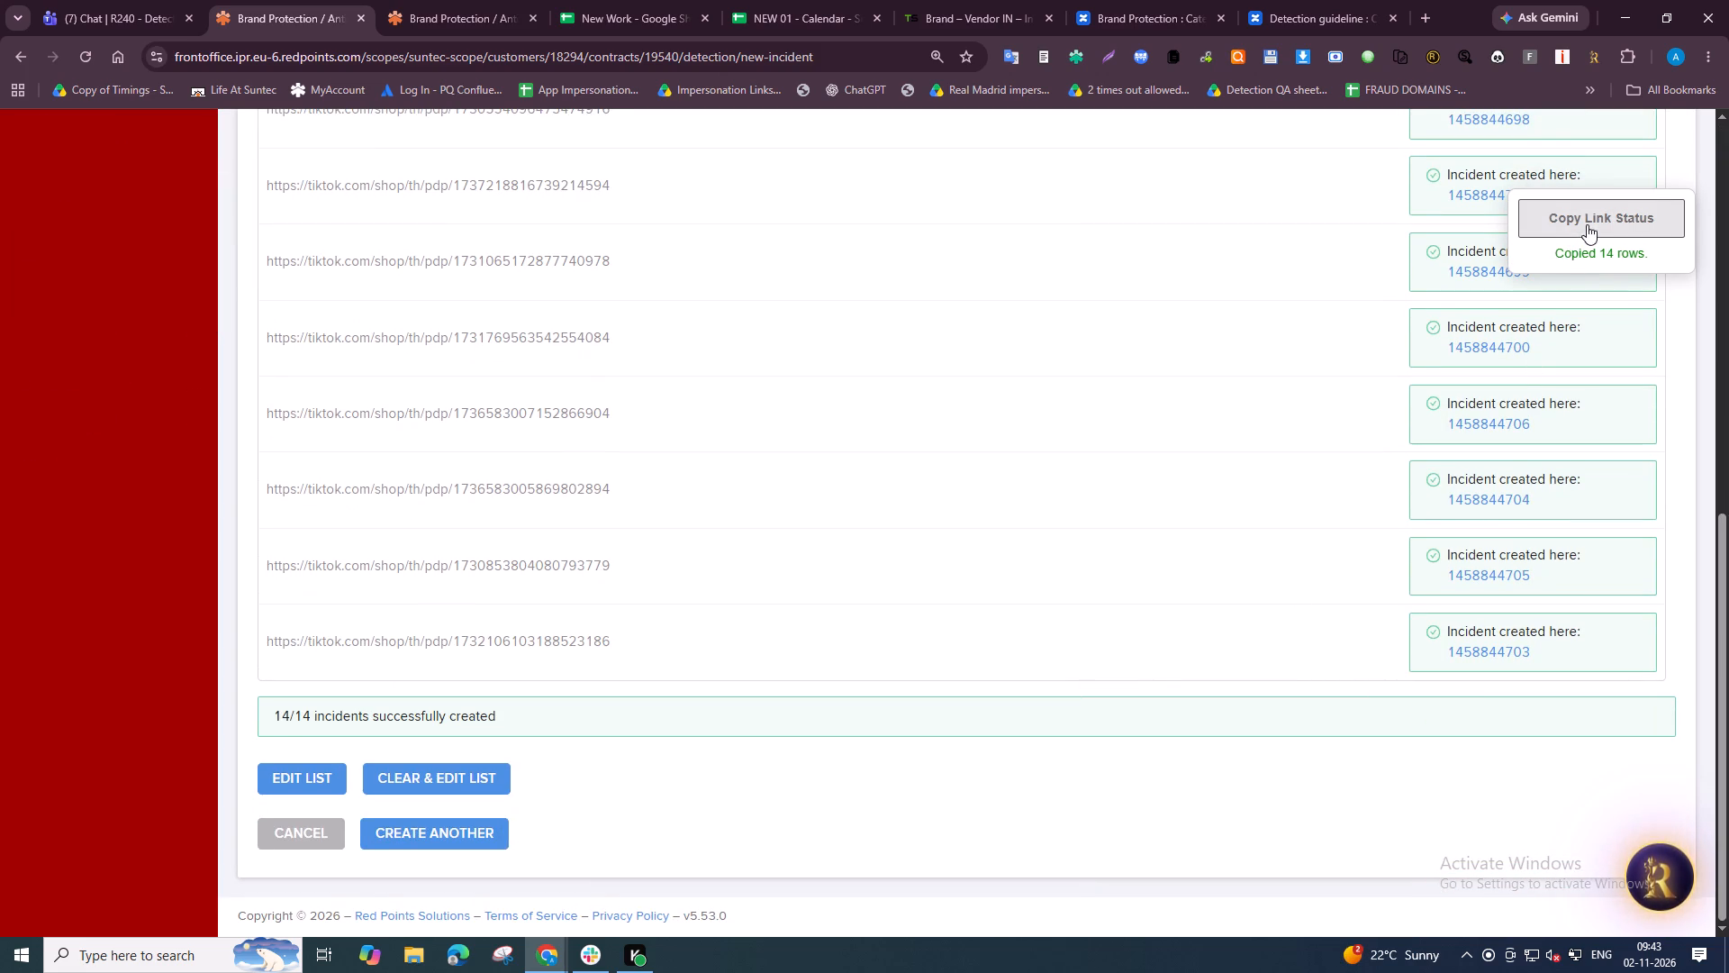
{"action": "left_click", "coordinate": [627, 0]}
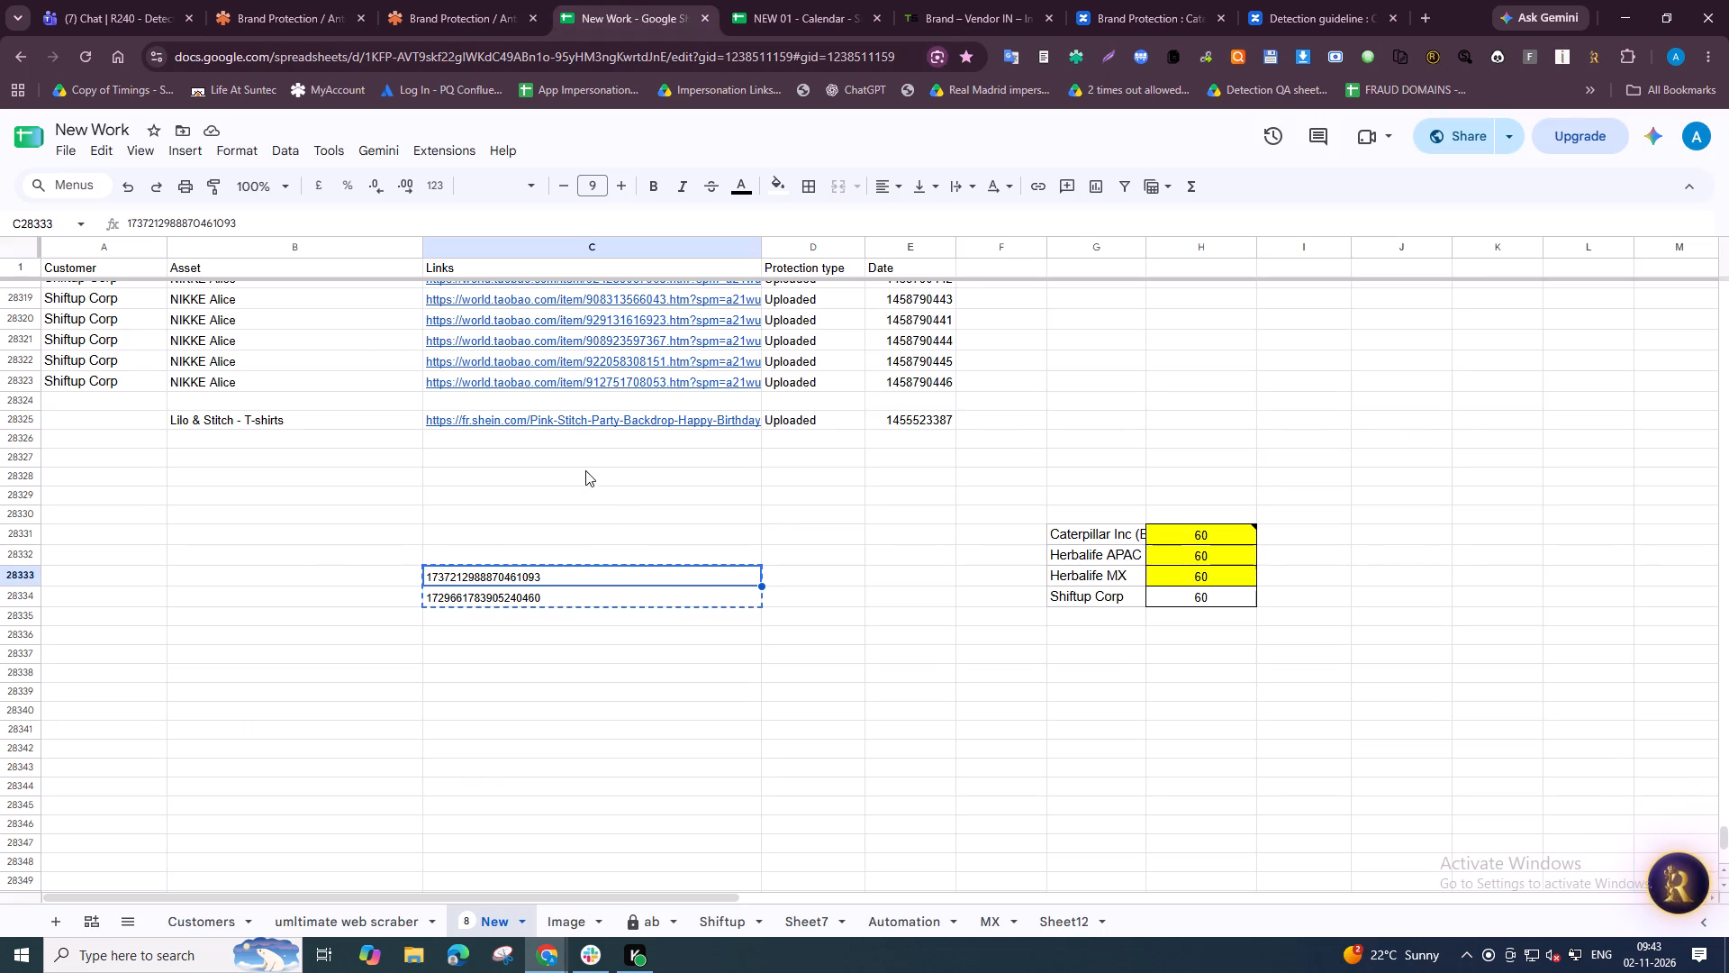
{"action": "left_click", "coordinate": [580, 475]}
{"action": "key", "text": "ctrl+shift+v"}
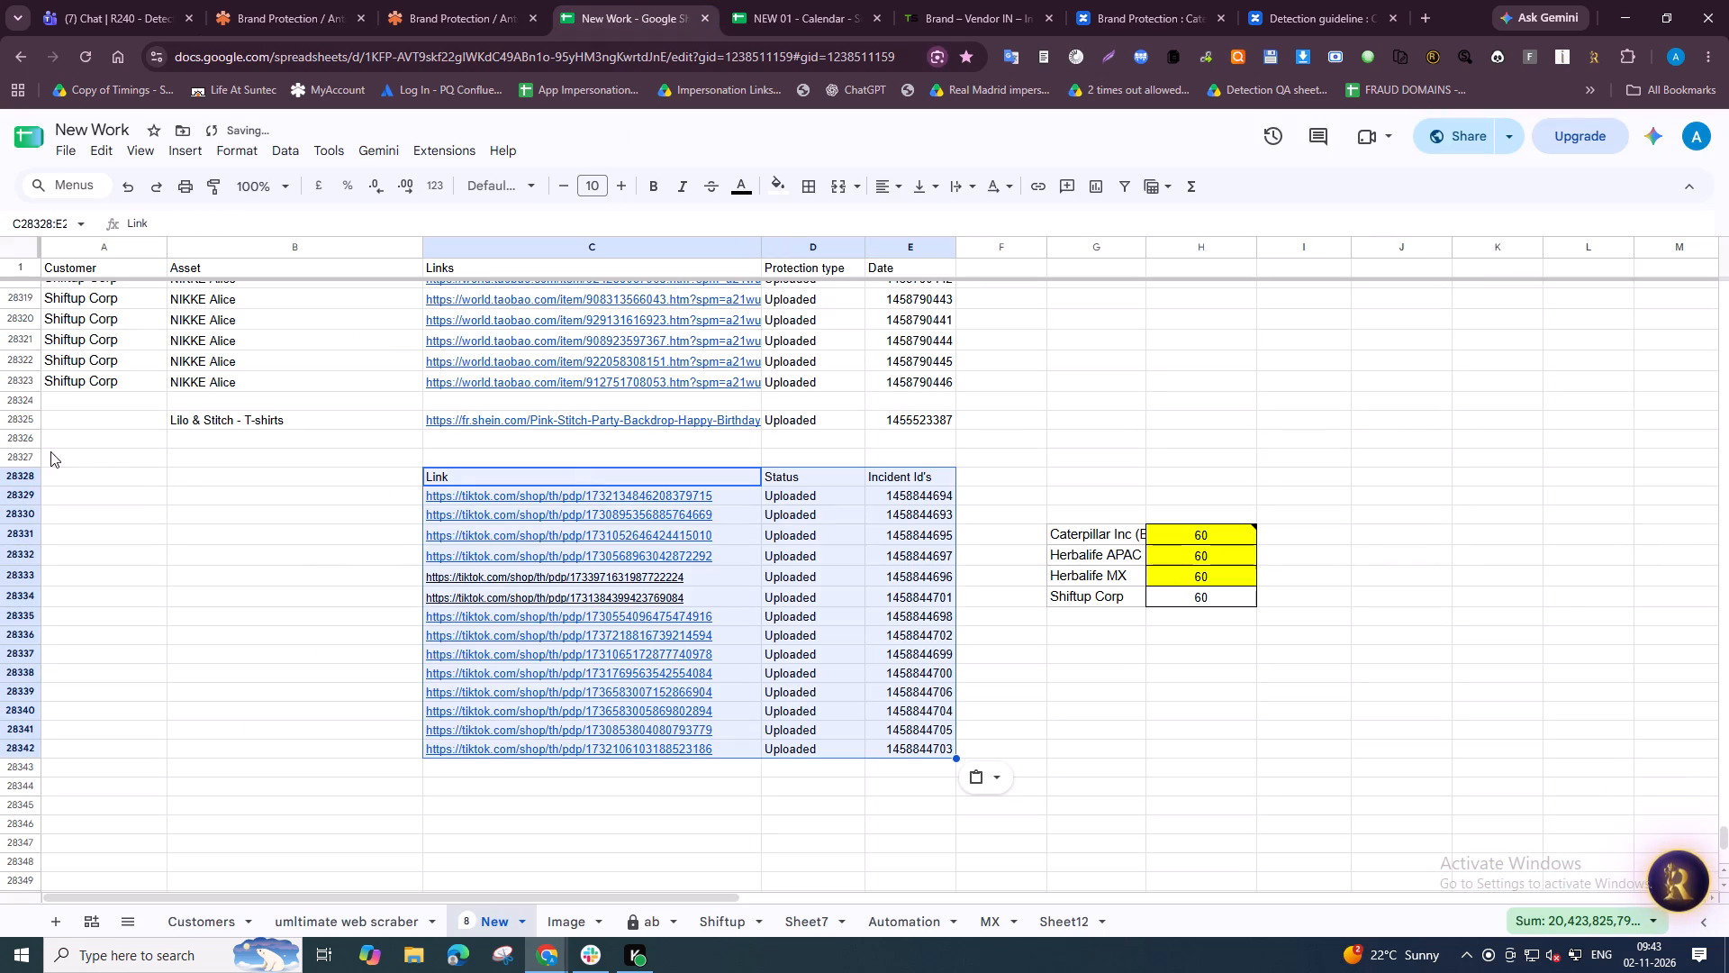
Fill the empty separator row 28326 with a pale orange colour.
{"action": "left_click", "coordinate": [25, 449]}
{"action": "left_click", "coordinate": [32, 438]}
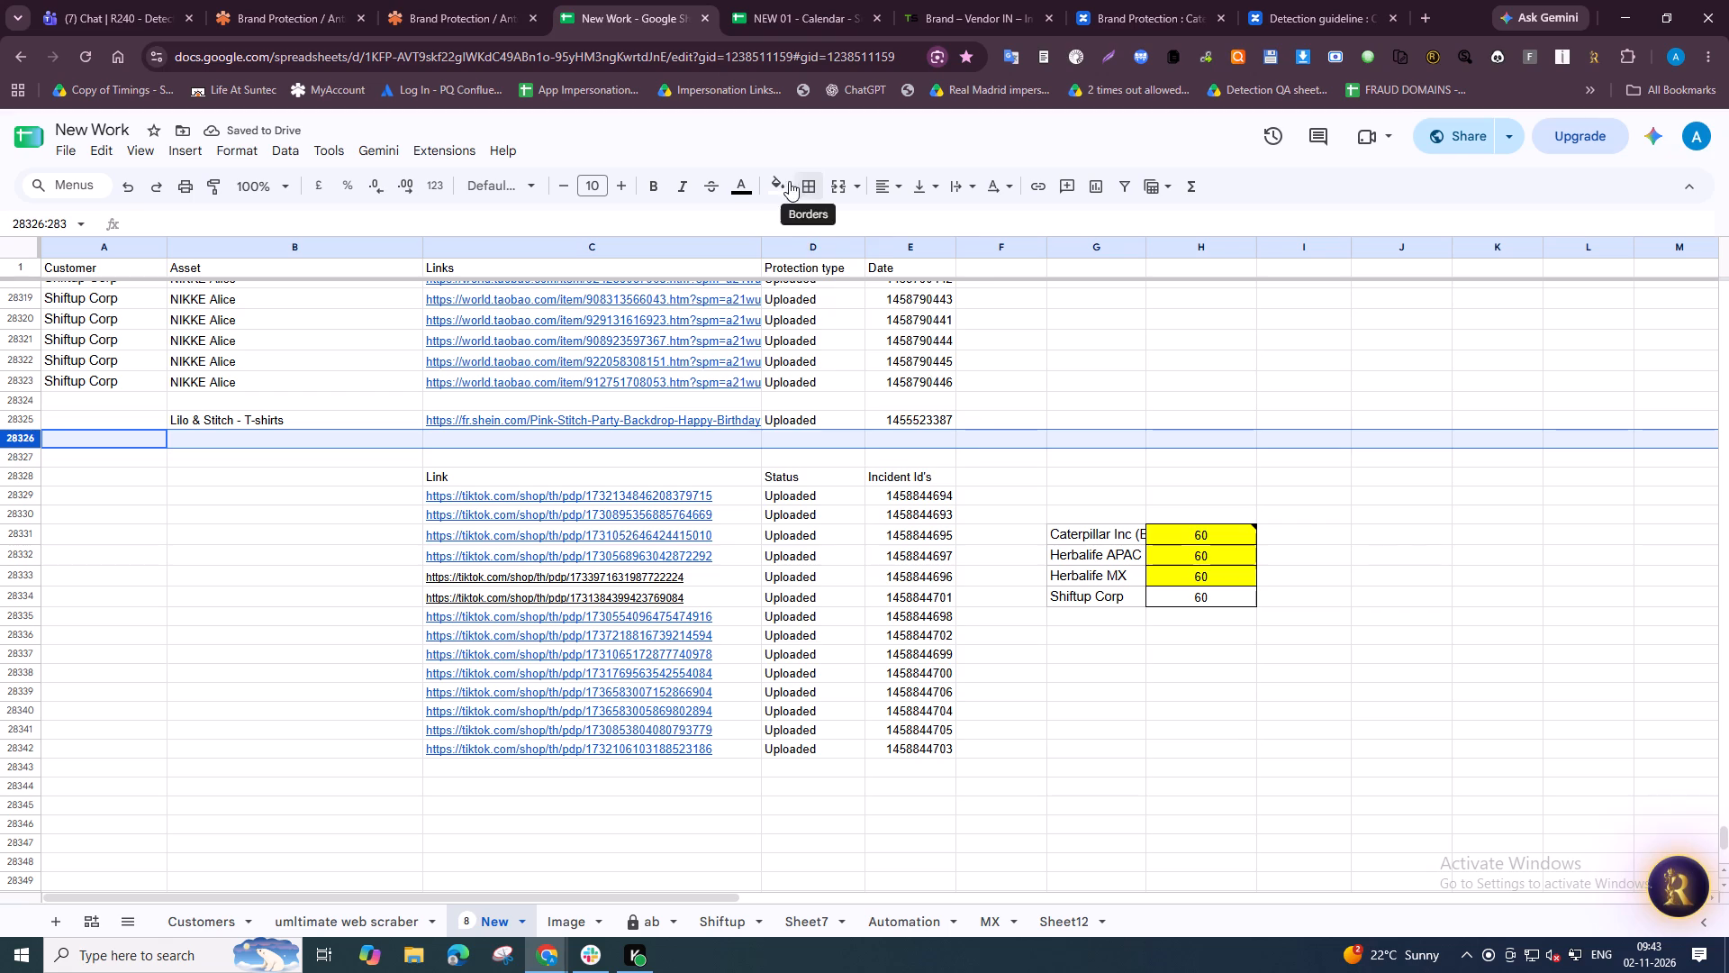
{"action": "left_click", "coordinate": [785, 182]}
{"action": "left_click", "coordinate": [840, 287]}
{"action": "left_click", "coordinate": [997, 630]}
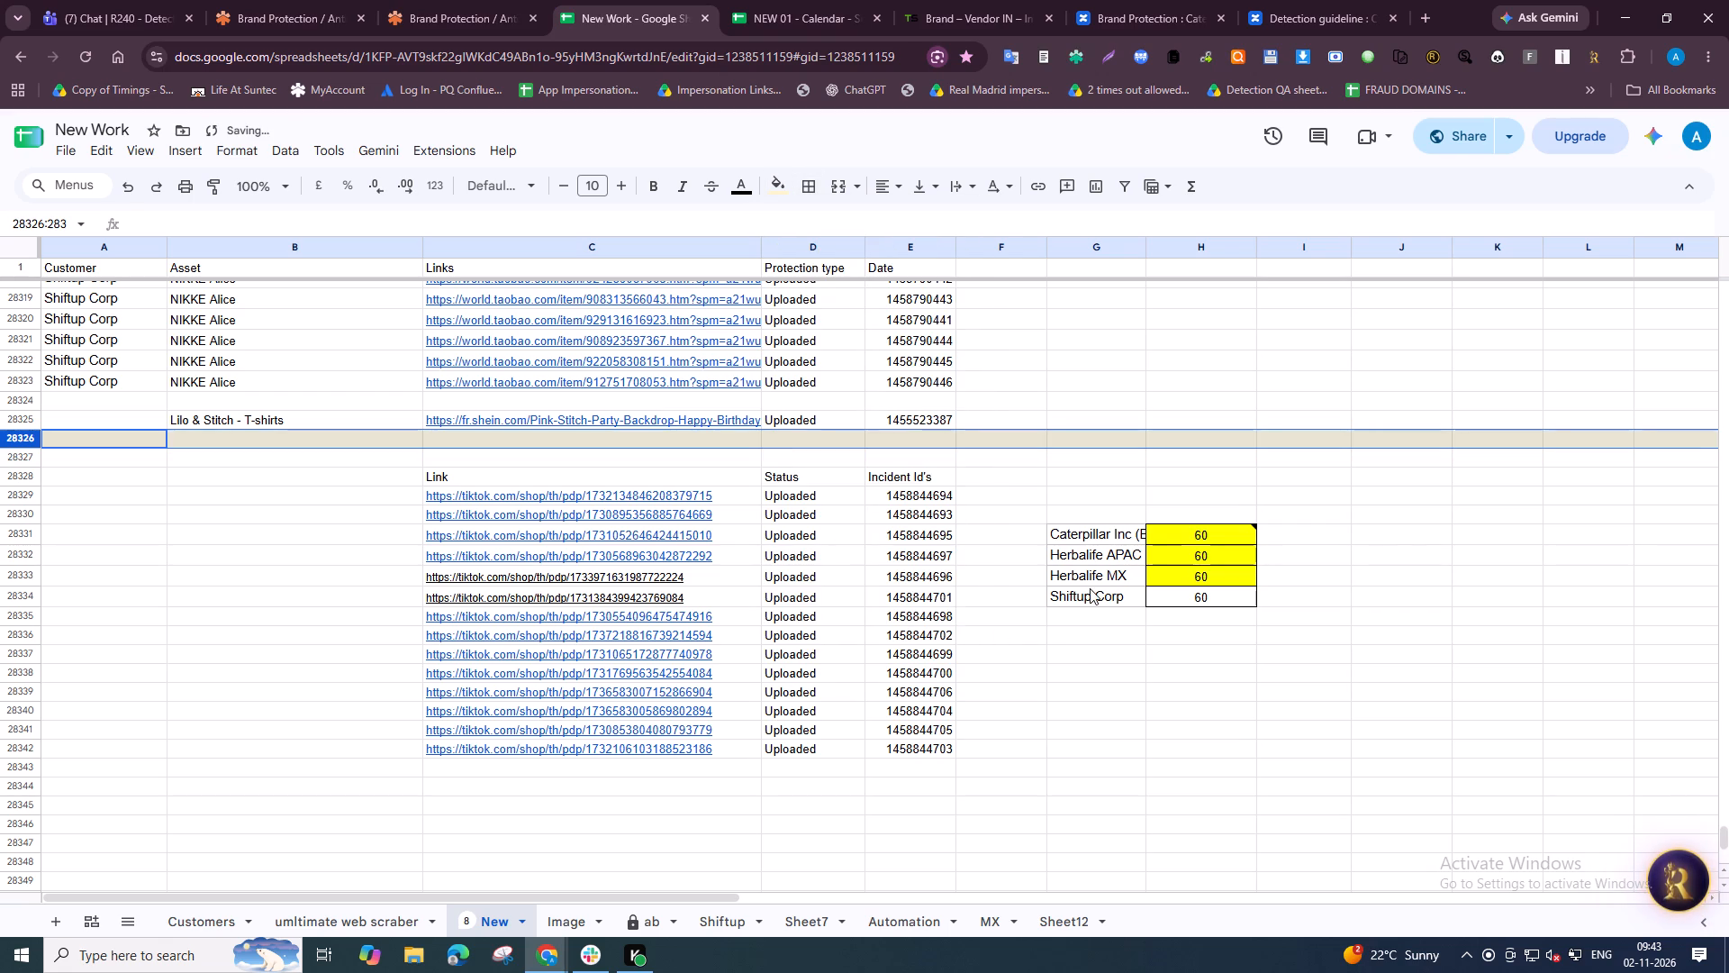
Enter customer Caterpillar Inc (Brand Protection) and asset Caterpillar - 25 - T-Shirts in row 28329, copying the asset name from the incident form.
{"action": "left_click", "coordinate": [1086, 534]}
{"action": "key", "text": "ctrl+c"}
{"action": "left_click", "coordinate": [136, 500]}
{"action": "key", "text": "ctrl+v"}
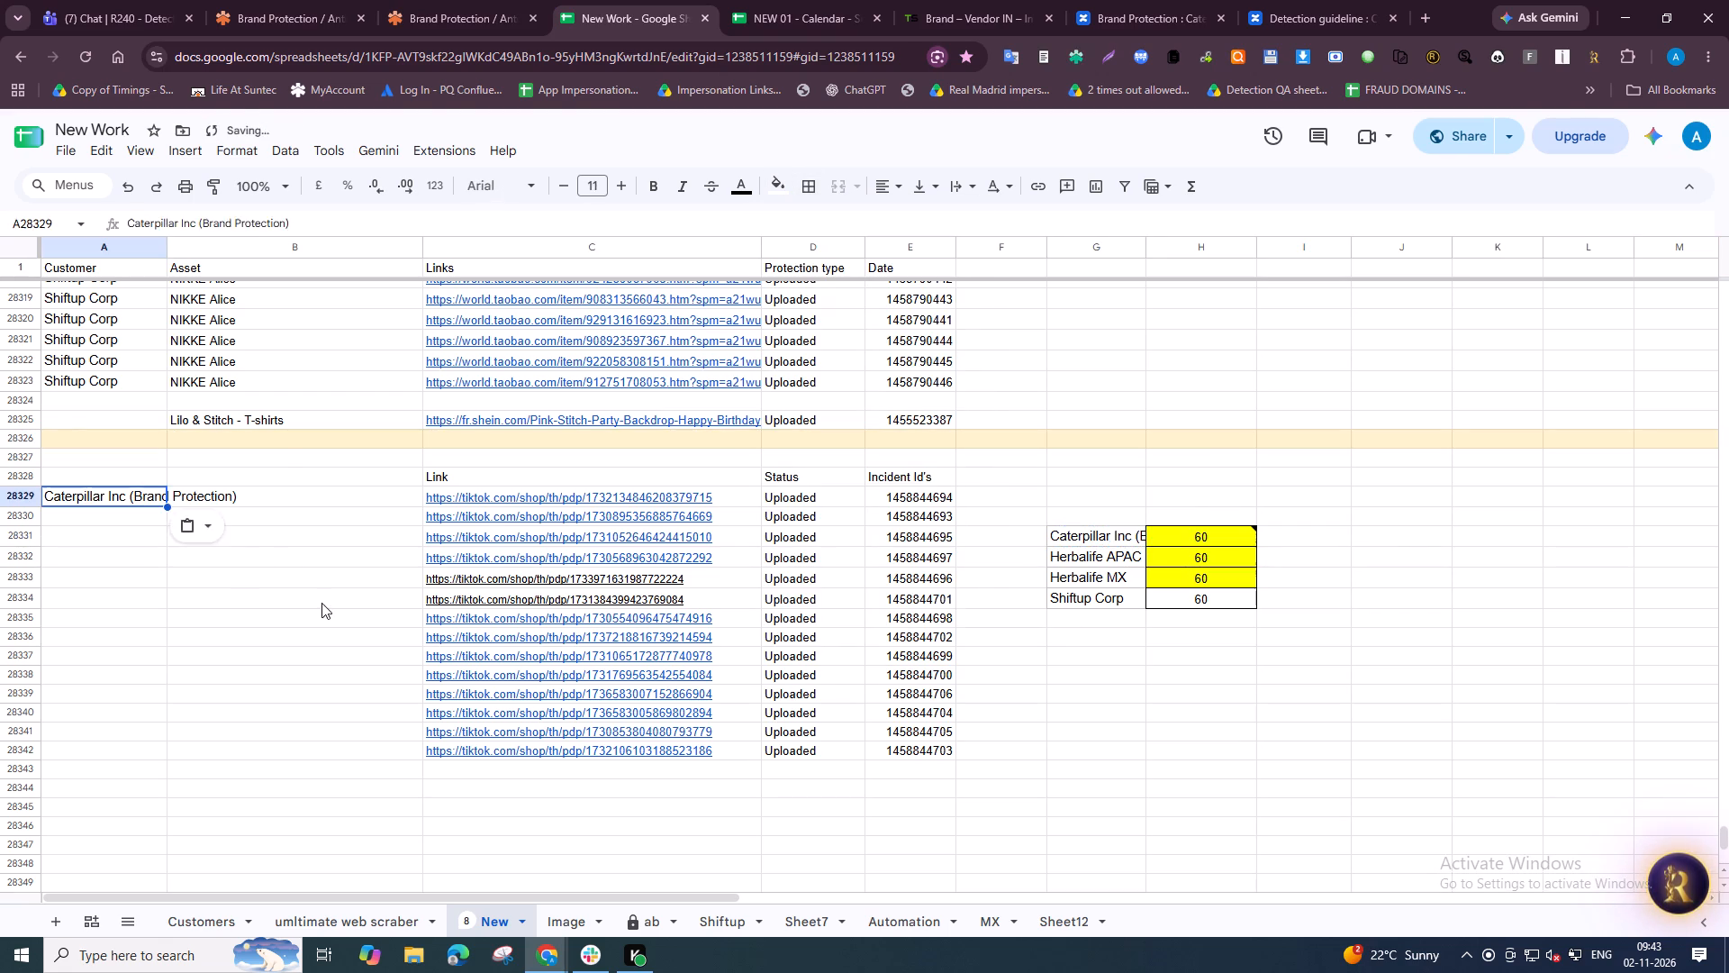
{"action": "left_click", "coordinate": [321, 603]}
{"action": "left_click", "coordinate": [260, 0]}
{"action": "scroll", "coordinate": [419, 323], "scroll_direction": "up", "scroll_amount": 13}
{"action": "left_click", "coordinate": [428, 281], "text": "alt"}
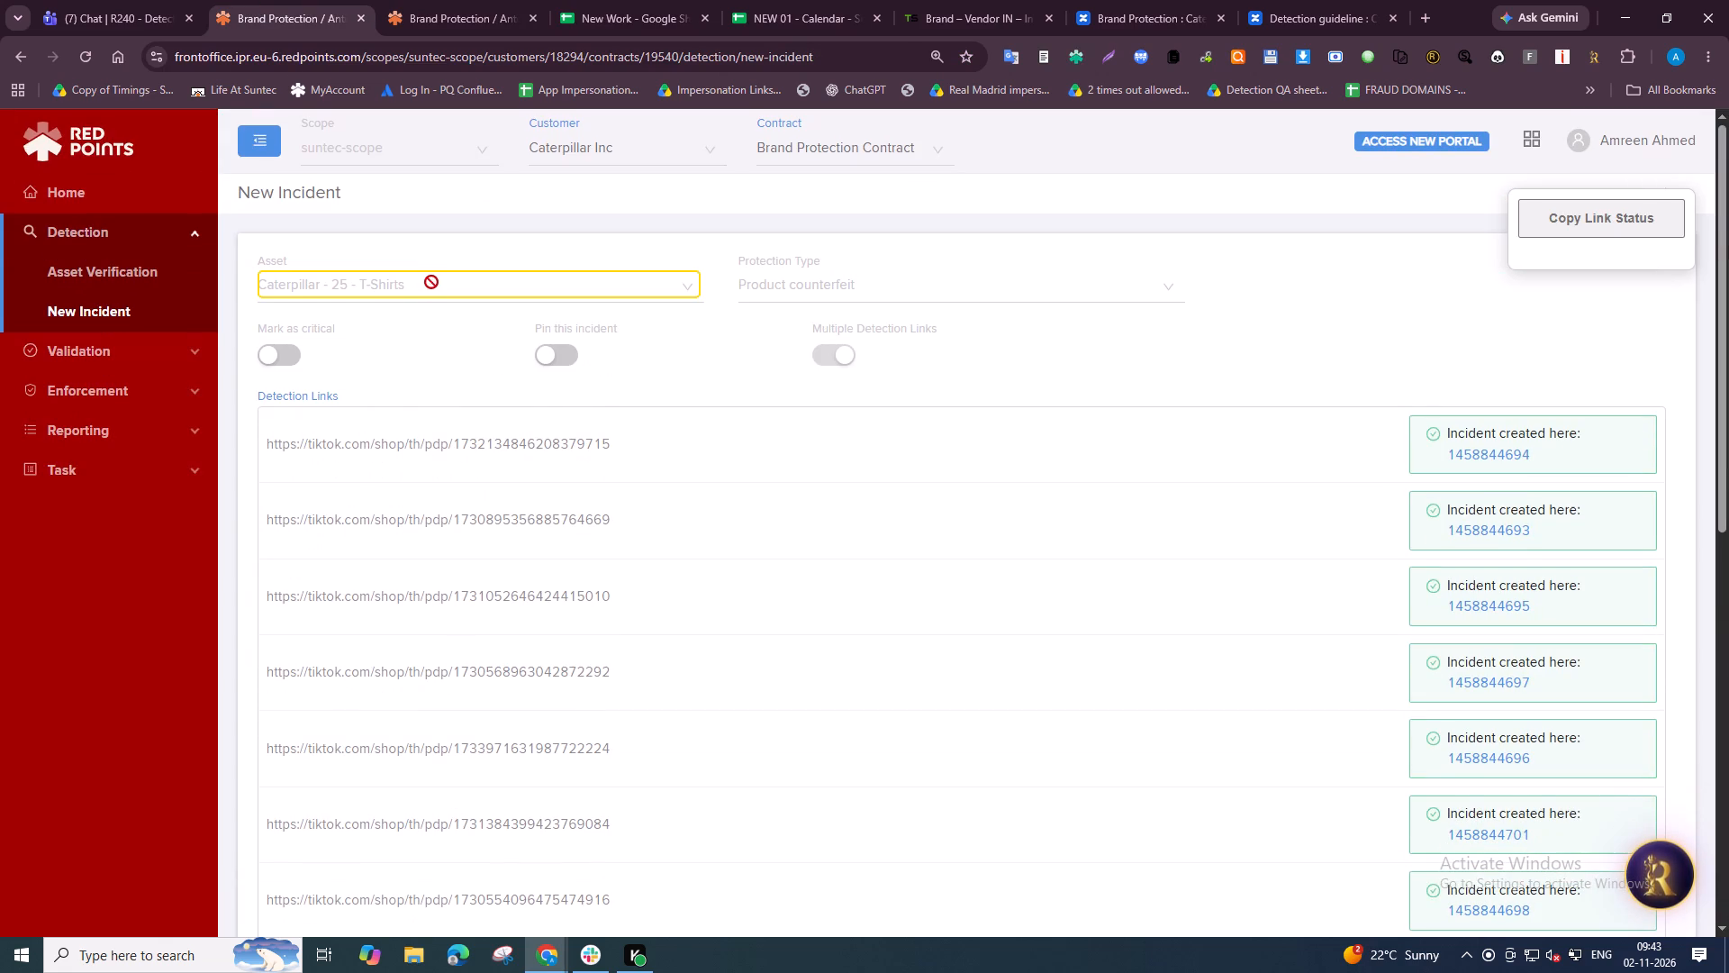
{"action": "left_click", "coordinate": [662, 0]}
{"action": "left_click", "coordinate": [317, 497]}
{"action": "key", "text": "ctrl+v"}
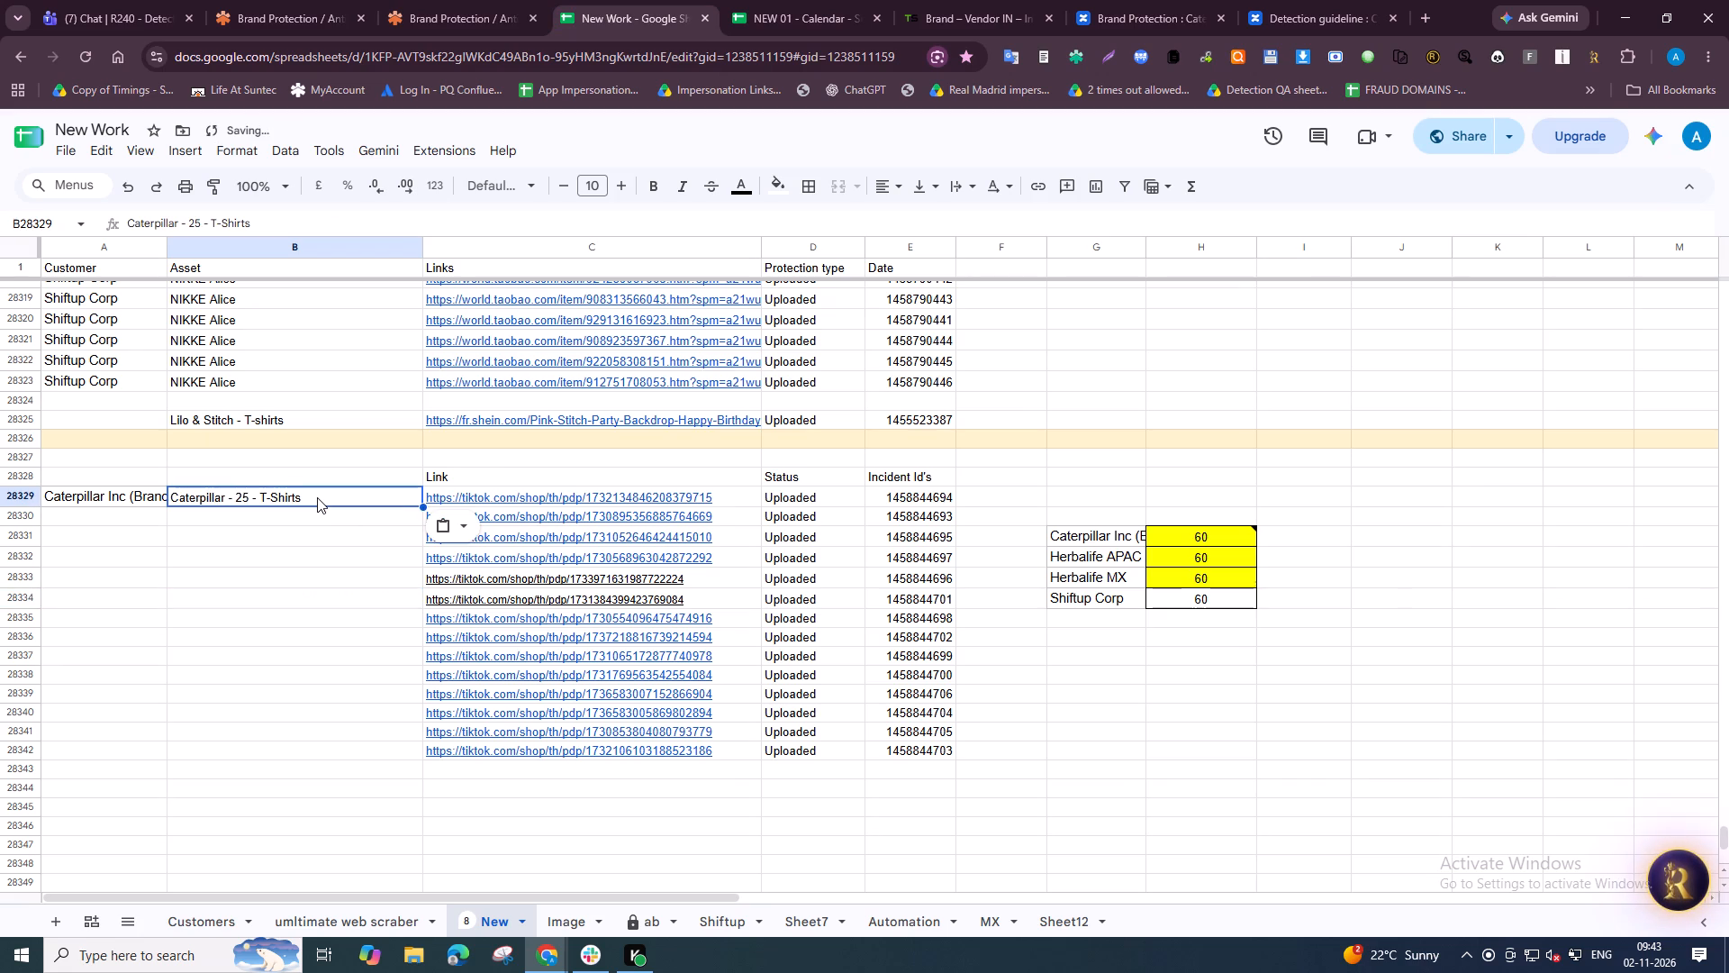
Fill the Caterpillar customer and asset values down through row 28342, beside the last TikTok link.
{"action": "key", "text": "Right"}
{"action": "key", "text": "ctrl+Down"}
{"action": "key", "text": "Left"}
{"action": "key", "text": "ctrl+shift+Up"}
{"action": "key", "text": "ctrl+shift+Left"}
{"action": "key", "text": "ctrl+d"}
{"action": "key", "text": "Right"}
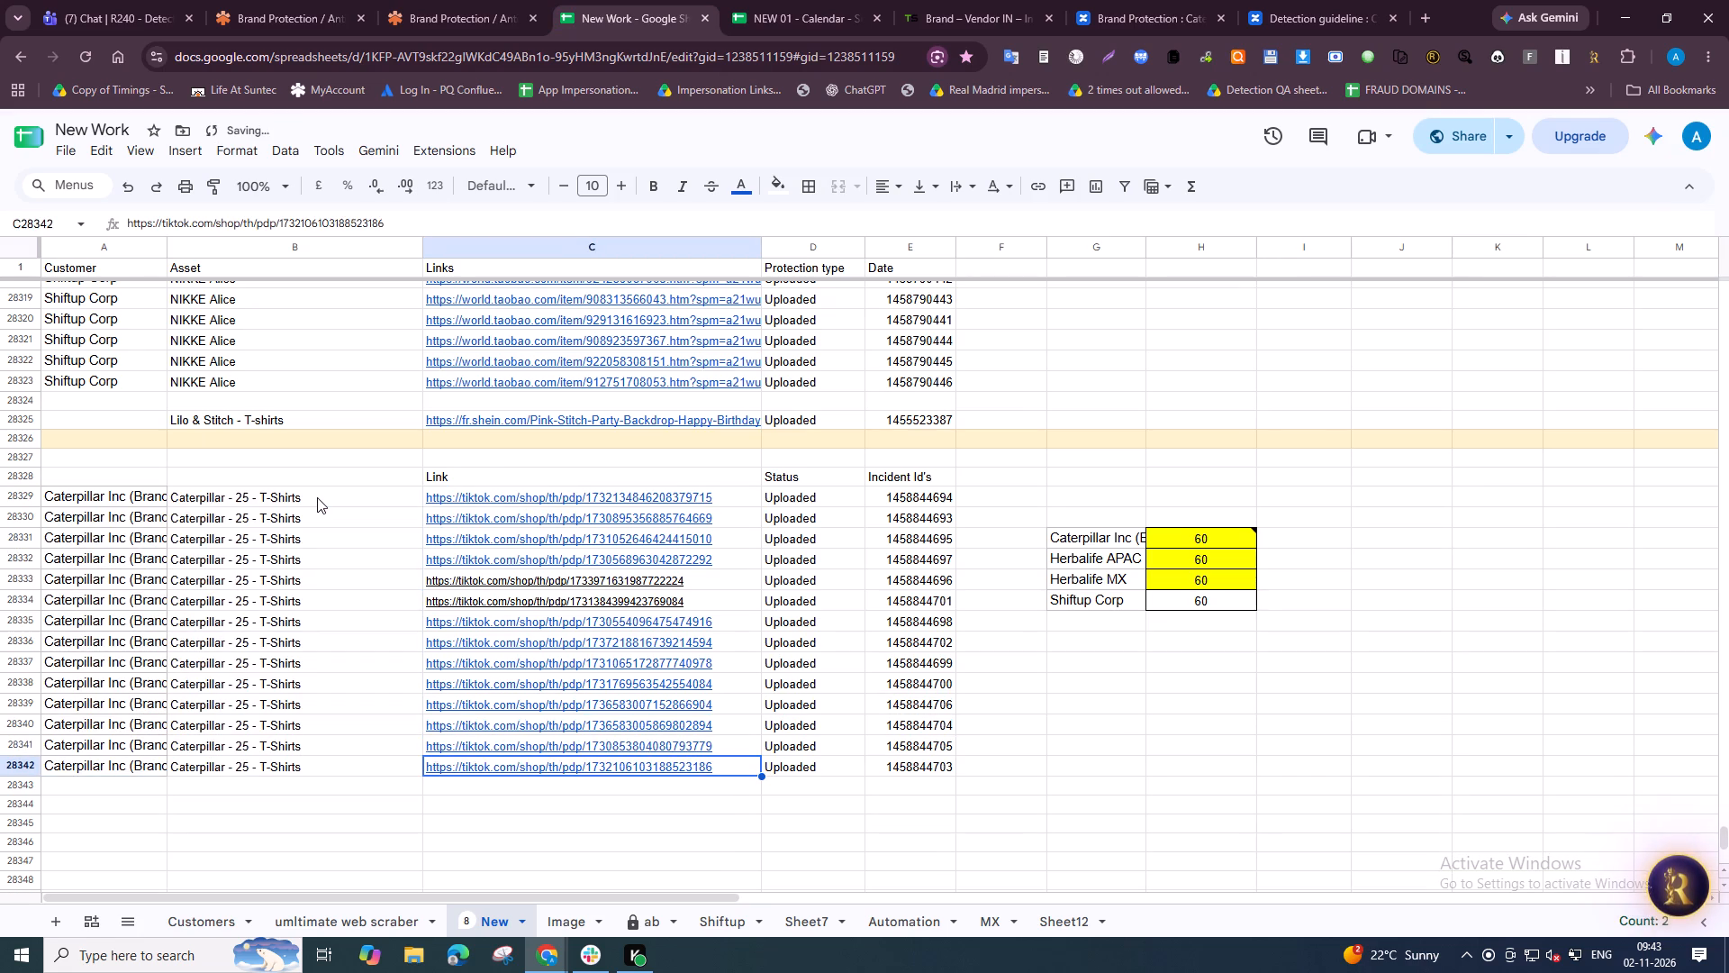
Clear the pasted Link, Status and Incident Id's headers from row 28328.
{"action": "key", "text": "ctrl+Up"}
{"action": "key", "text": "ctrl+shift+Right"}
{"action": "key", "text": "Delete"}
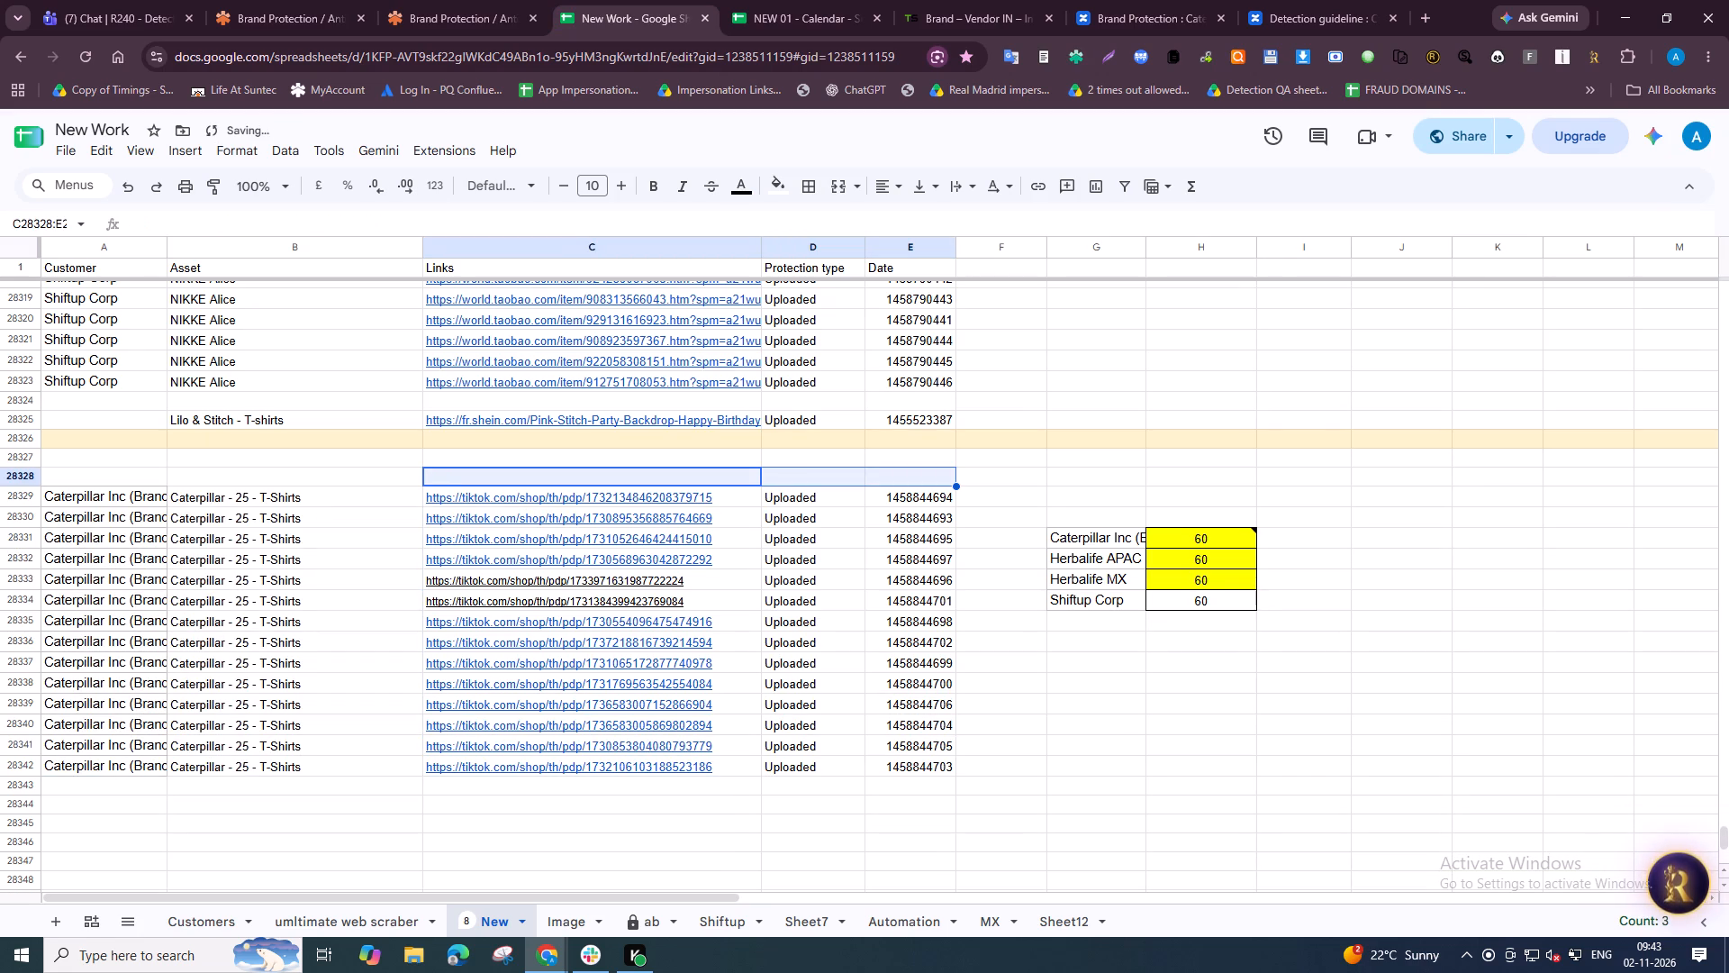
Copy the formatting of the first Caterpillar TikTok link onto the links below it, through row 28337.
{"action": "left_click", "coordinate": [515, 498]}
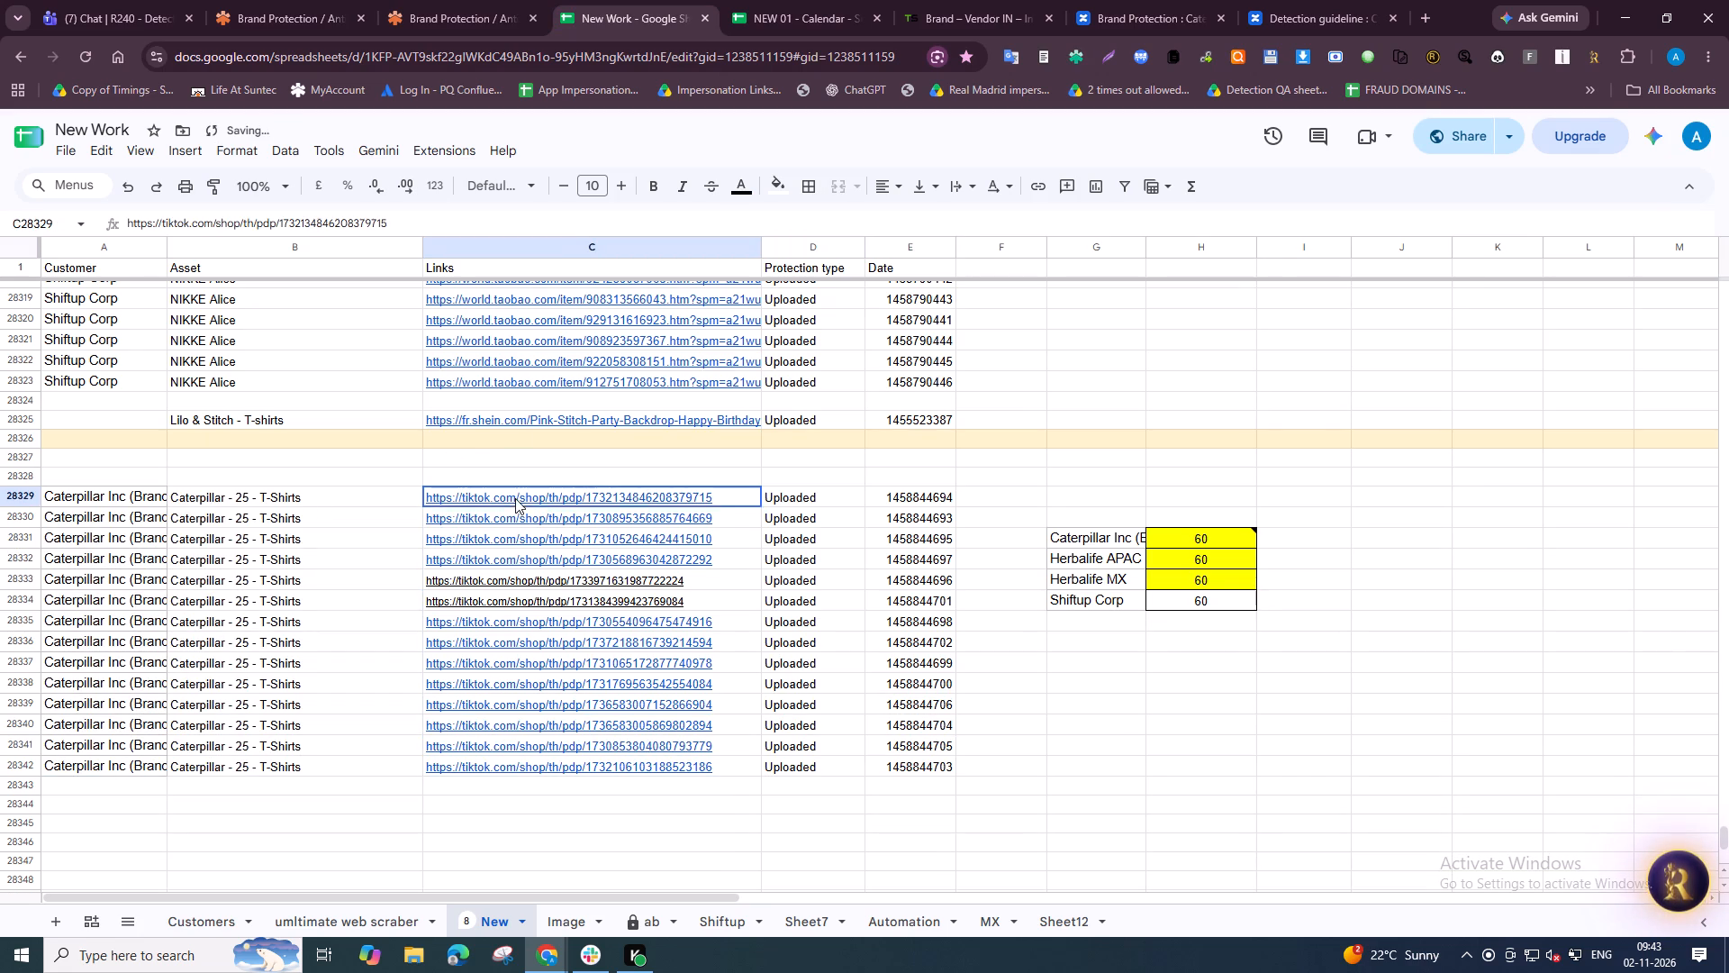
{"action": "left_click", "coordinate": [215, 185]}
{"action": "left_click", "coordinate": [485, 668], "text": "shift"}
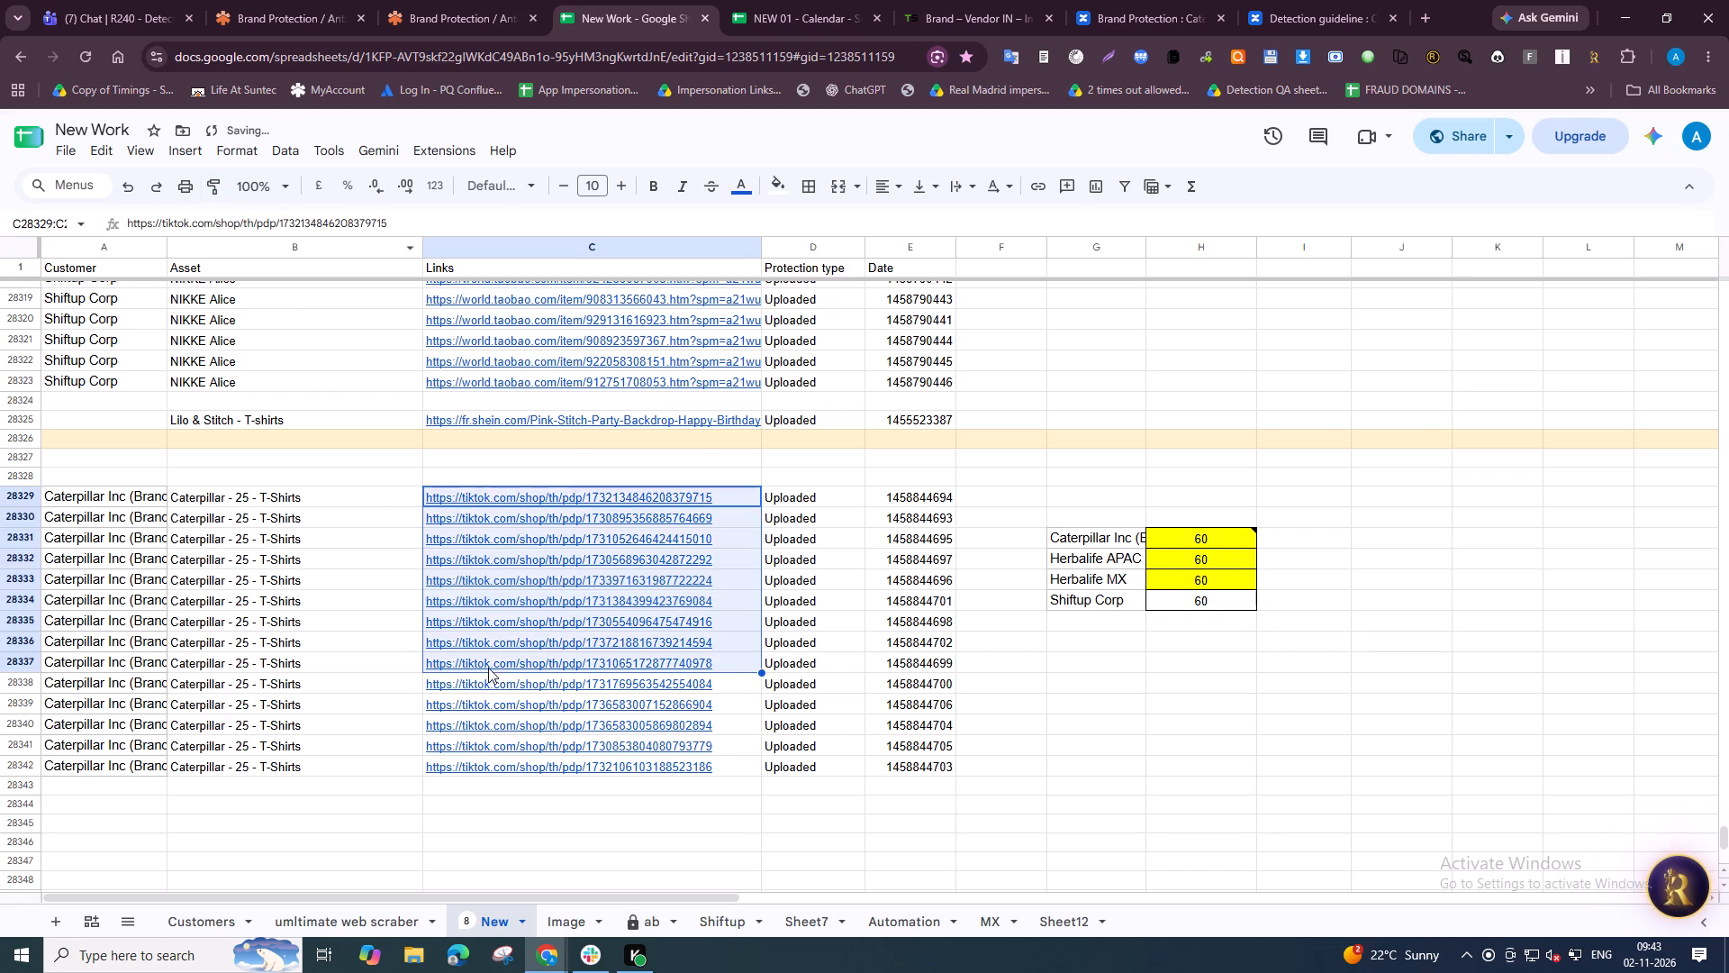
{"action": "left_click", "coordinate": [570, 832]}
Copy the next batch of Caterpillar Thailand upload URLs, rows 7786 to 7811, from the 3rd Tiktok Shop URL generator sheet.
{"action": "key", "text": "alt+Tab"}
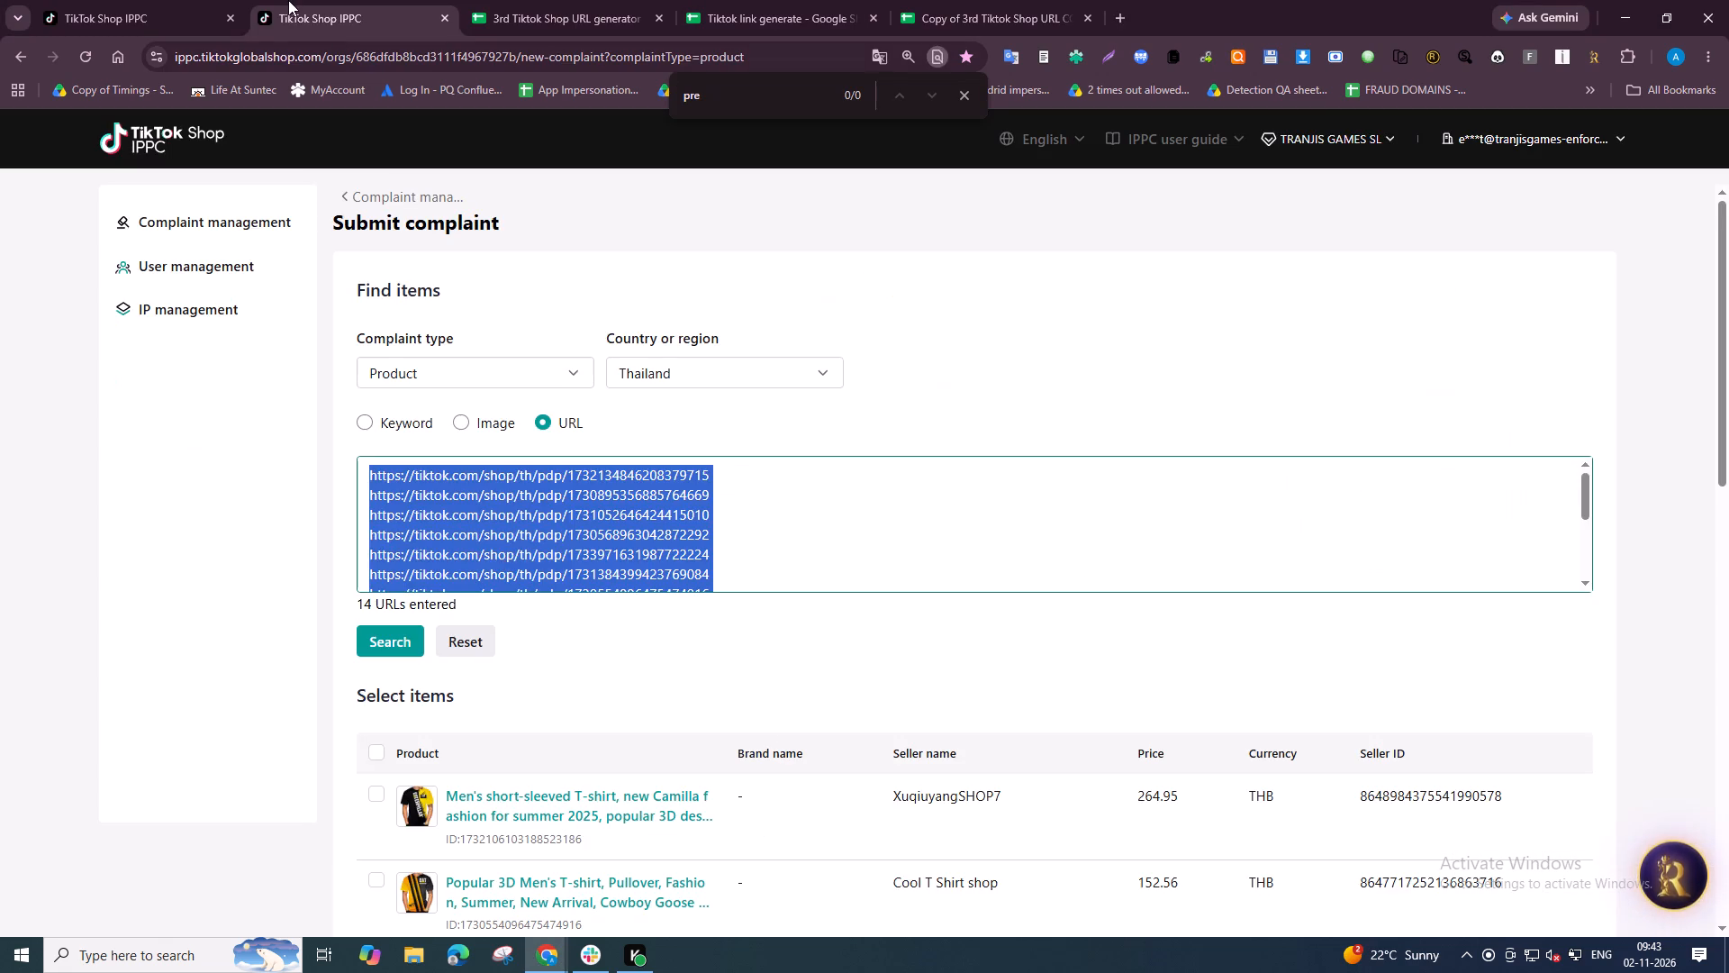
{"action": "left_click", "coordinate": [168, 0]}
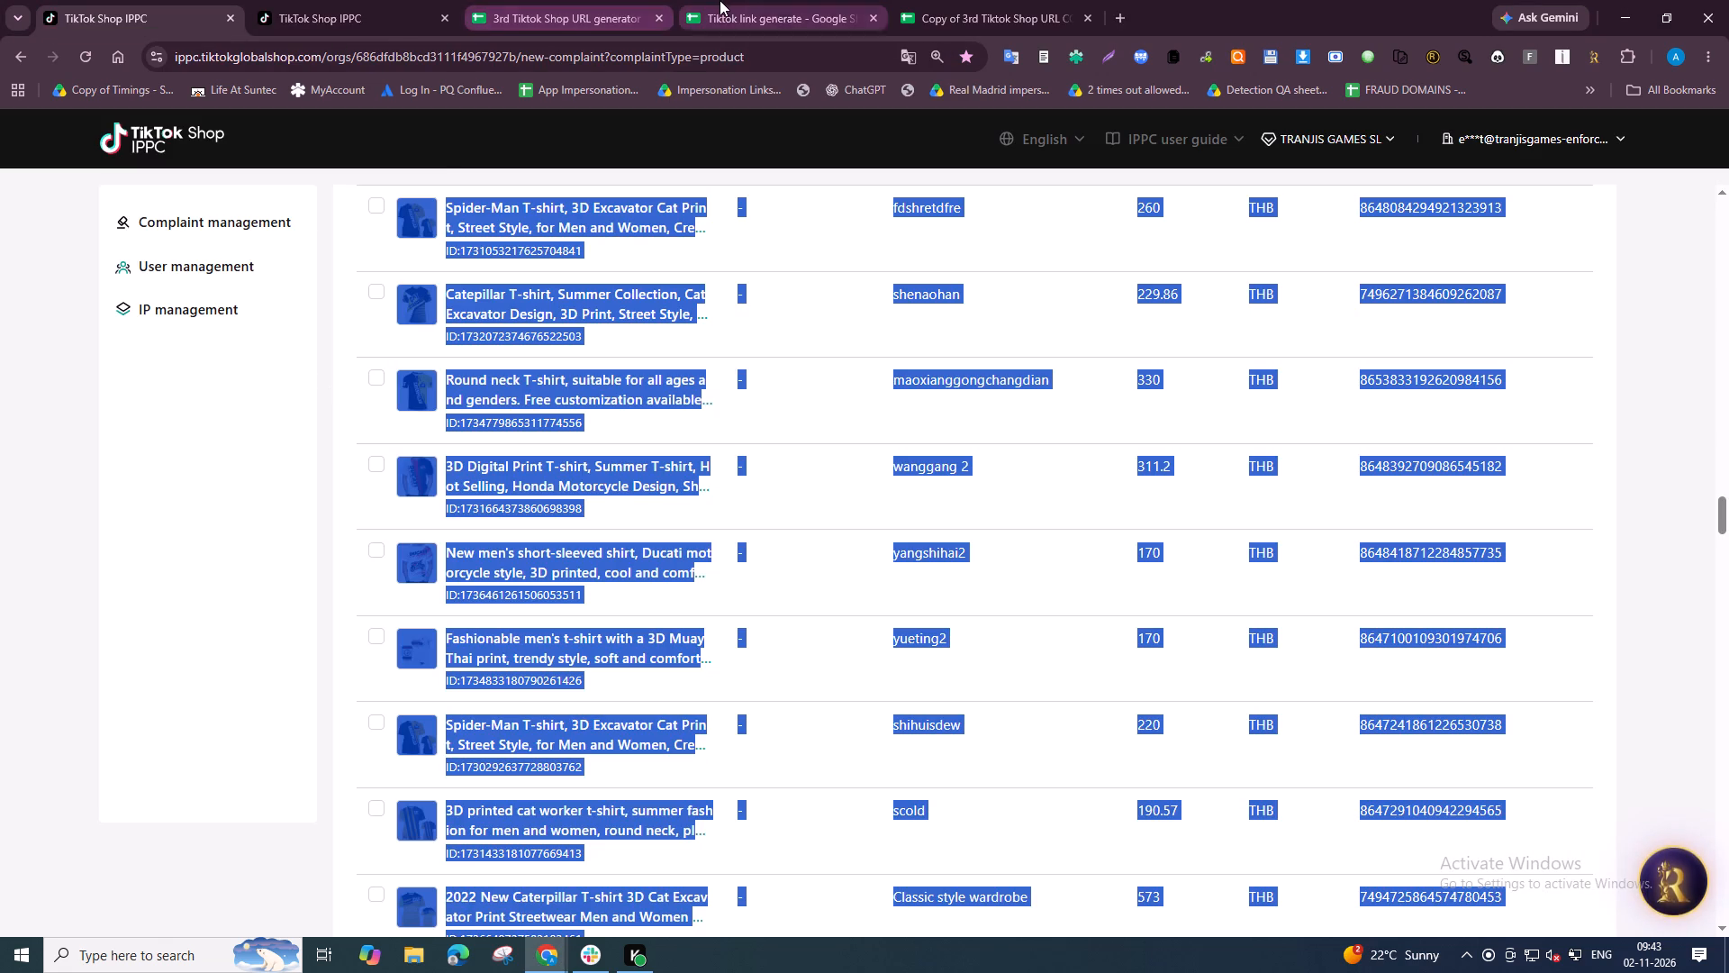
{"action": "left_click", "coordinate": [720, 0]}
{"action": "left_click", "coordinate": [549, 0]}
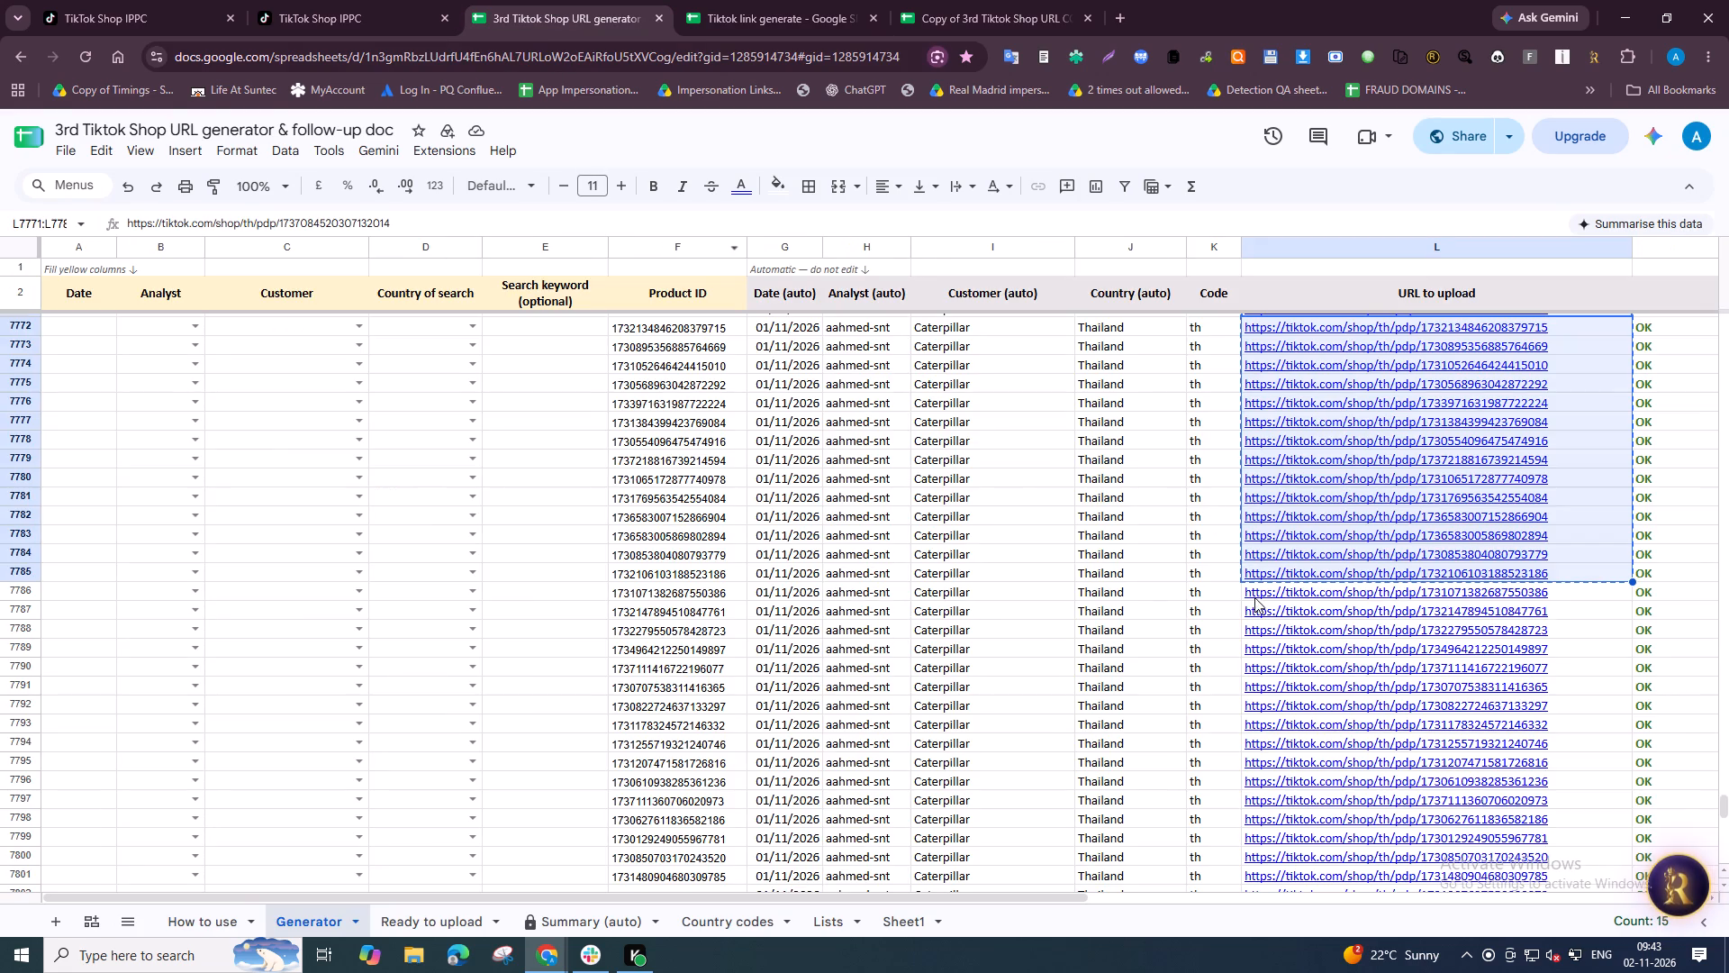
{"action": "left_click", "coordinate": [1259, 594]}
{"action": "scroll", "coordinate": [1172, 658], "scroll_direction": "down", "scroll_amount": 4}
{"action": "left_click", "coordinate": [1322, 711], "text": "shift"}
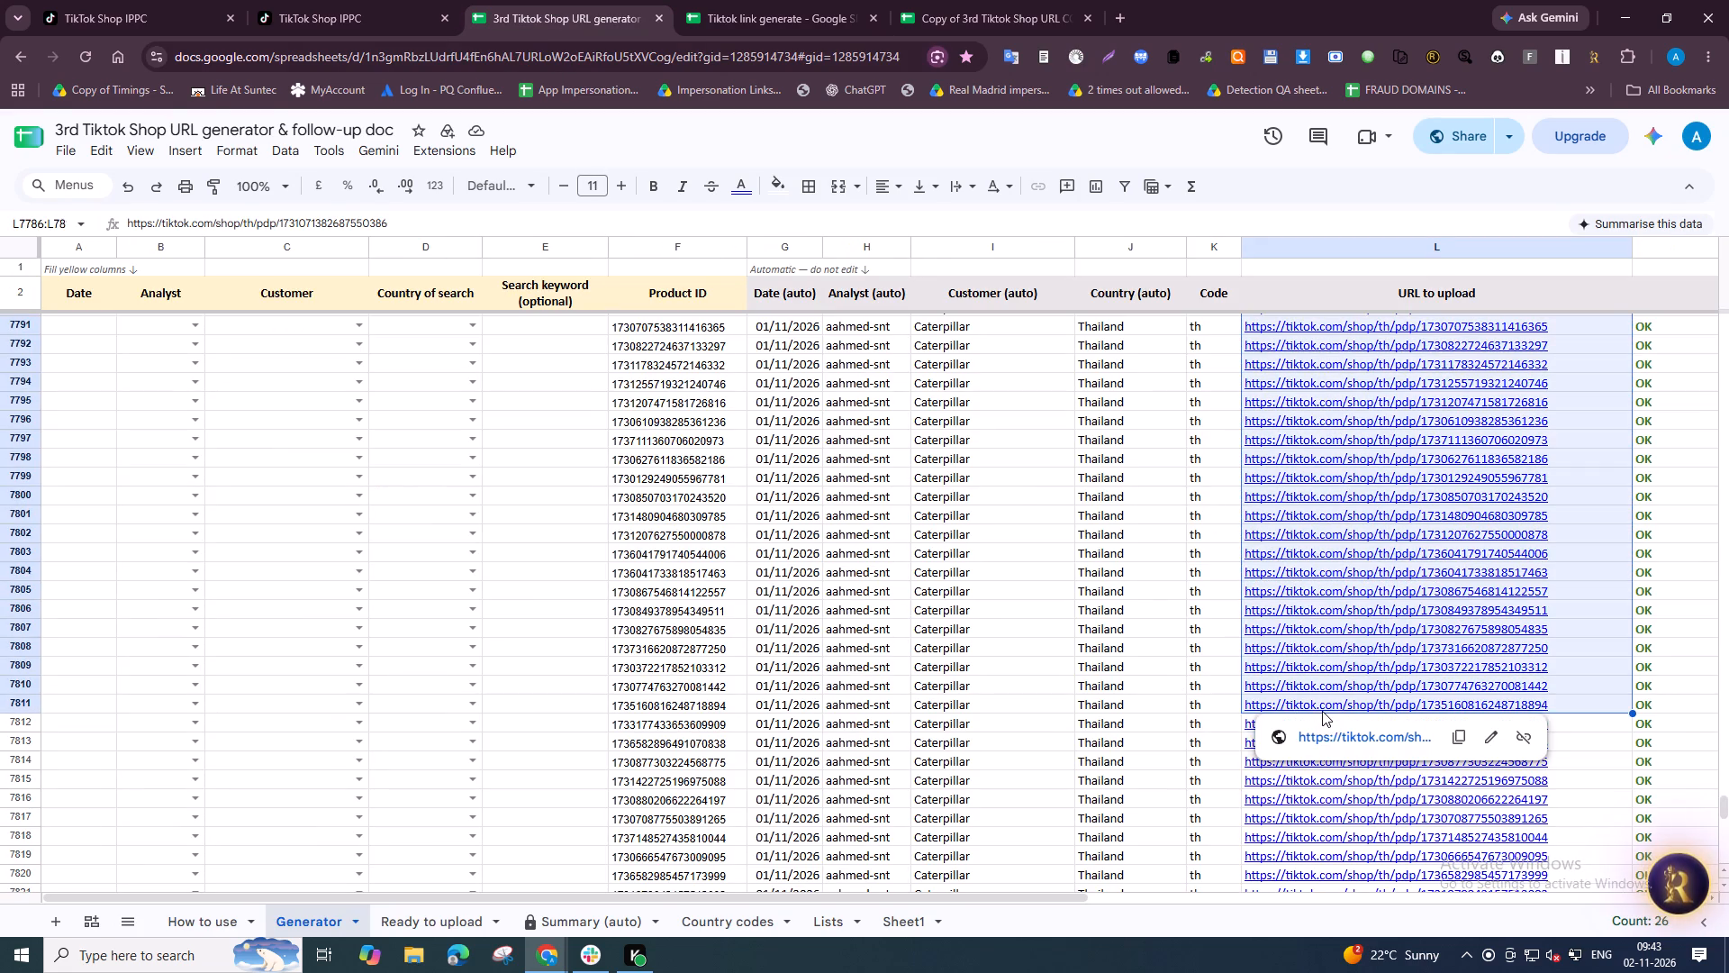
{"action": "key", "text": "ctrl+c"}
Replace the URLs in the second TikTok Shop IPPC Thailand product complaint with the copied batch and search for them.
{"action": "left_click", "coordinate": [267, 0]}
{"action": "left_click", "coordinate": [800, 554]}
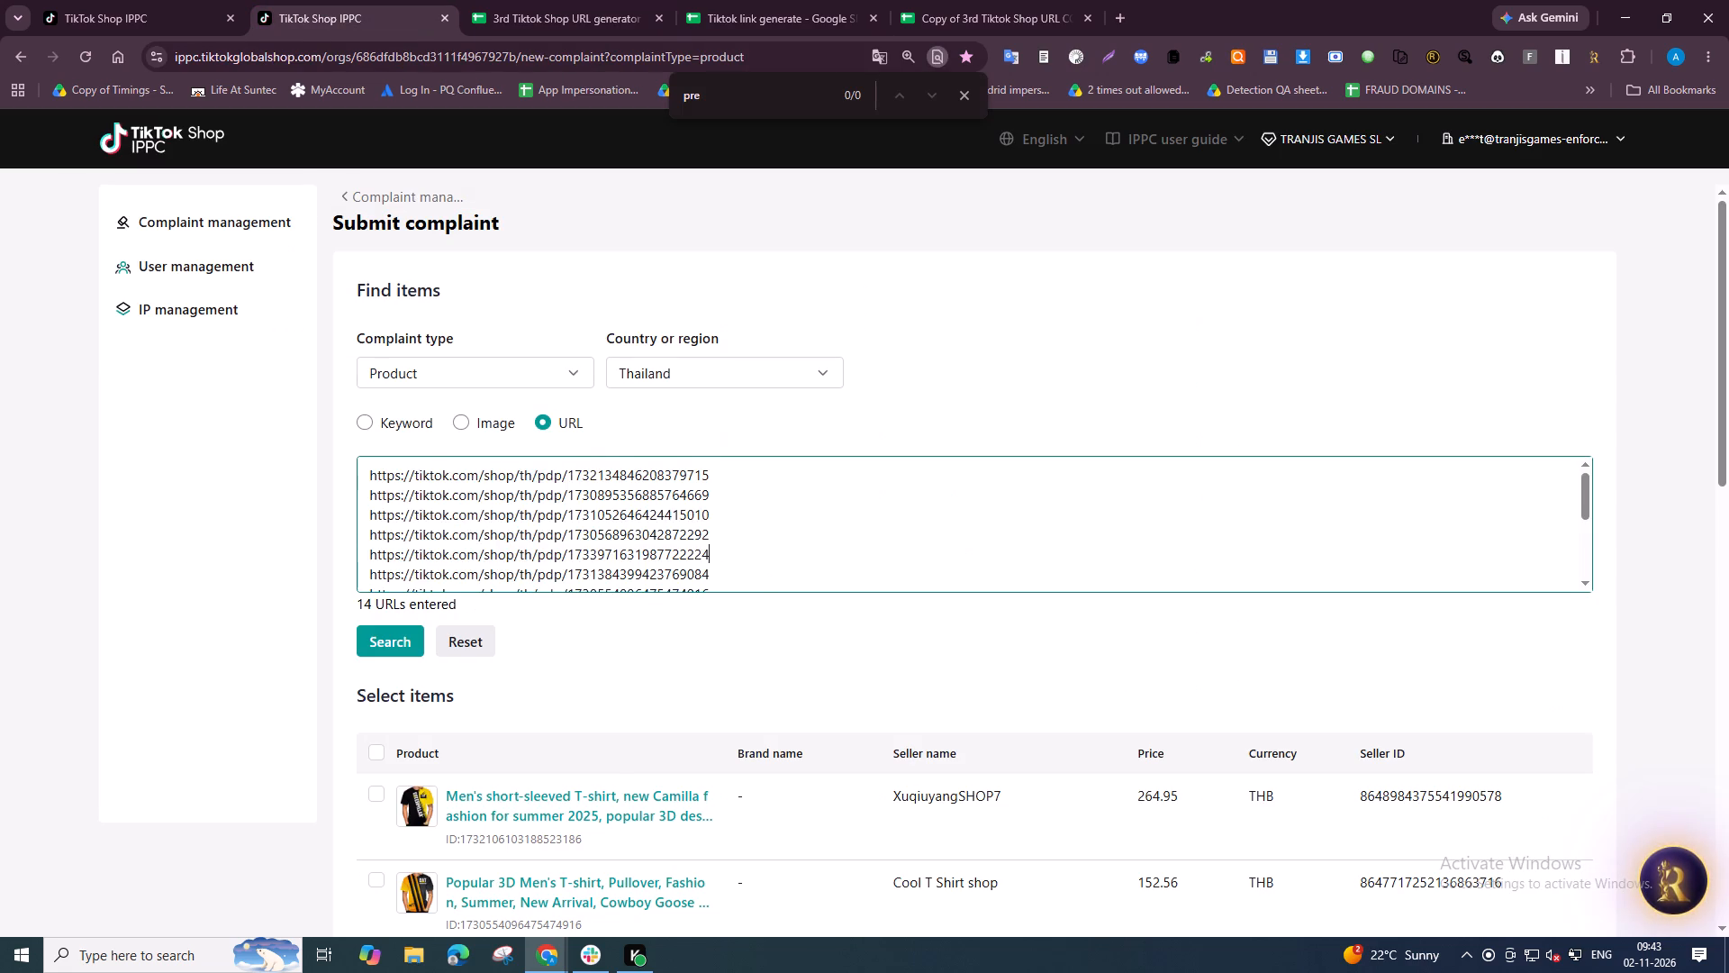
{"action": "key", "text": "ctrl+a"}
{"action": "key", "text": "Delete"}
{"action": "key", "text": "ctrl+v"}
{"action": "left_click", "coordinate": [424, 641]}
{"action": "left_click", "coordinate": [413, 642]}
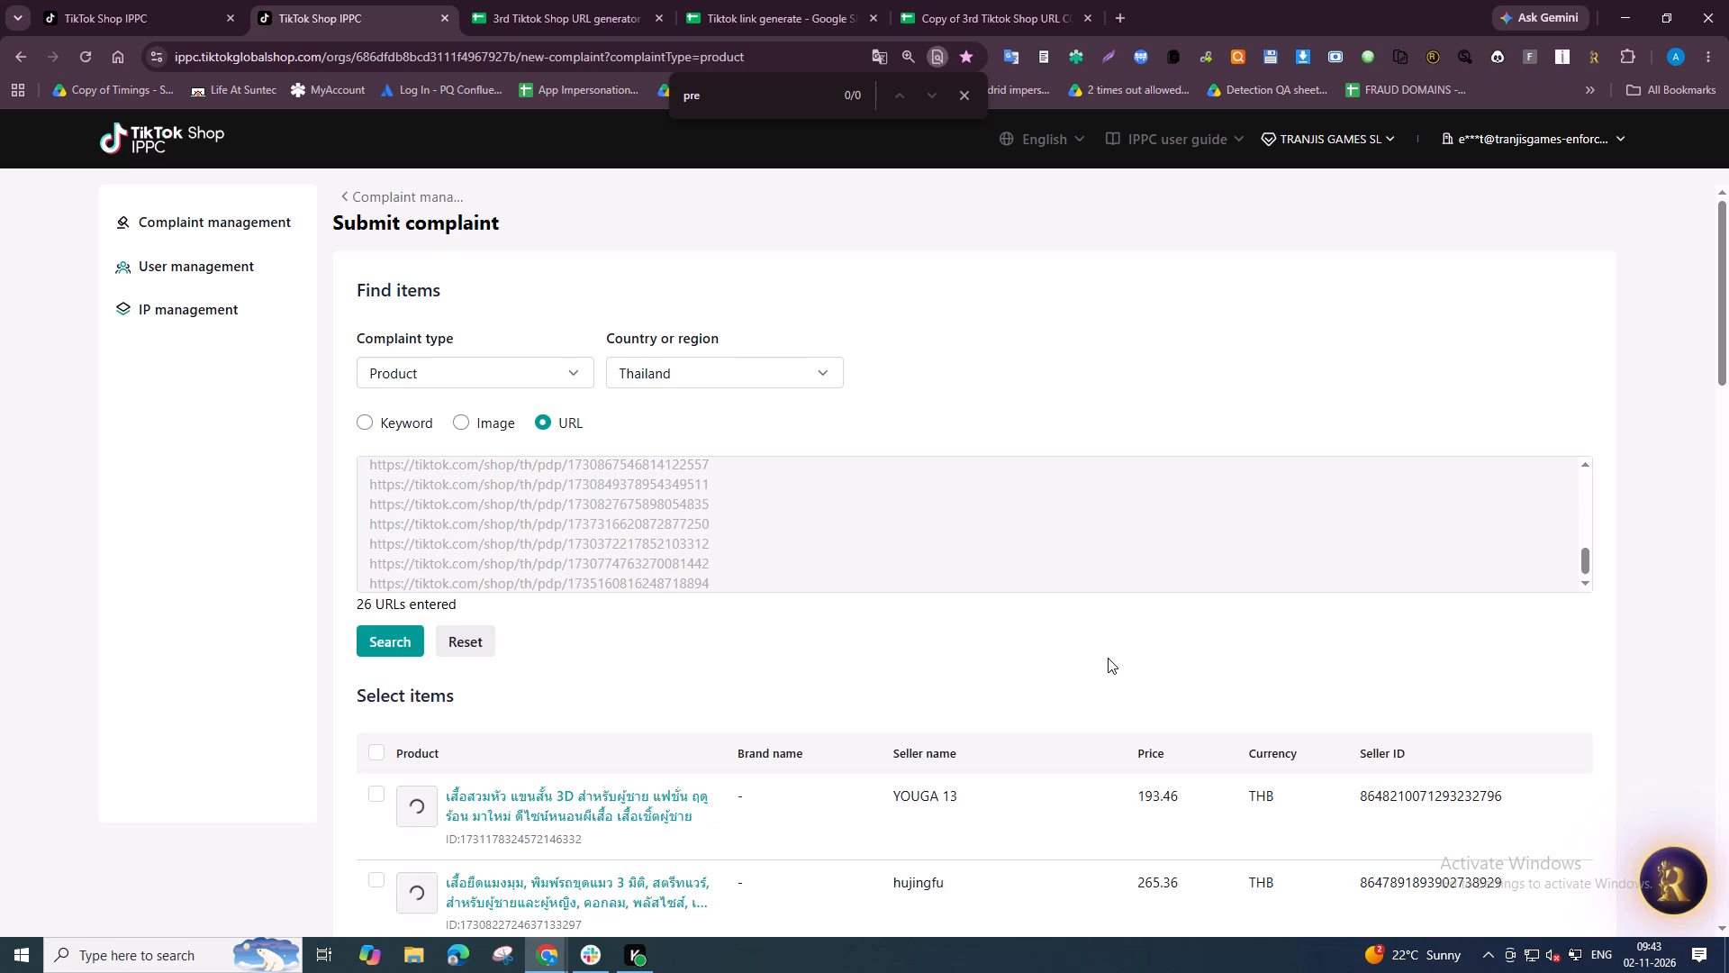
Translate the found product listings into English.
{"action": "scroll", "coordinate": [1108, 658], "scroll_direction": "down", "scroll_amount": 5}
{"action": "right_click", "coordinate": [212, 516]}
{"action": "left_click", "coordinate": [295, 767]}
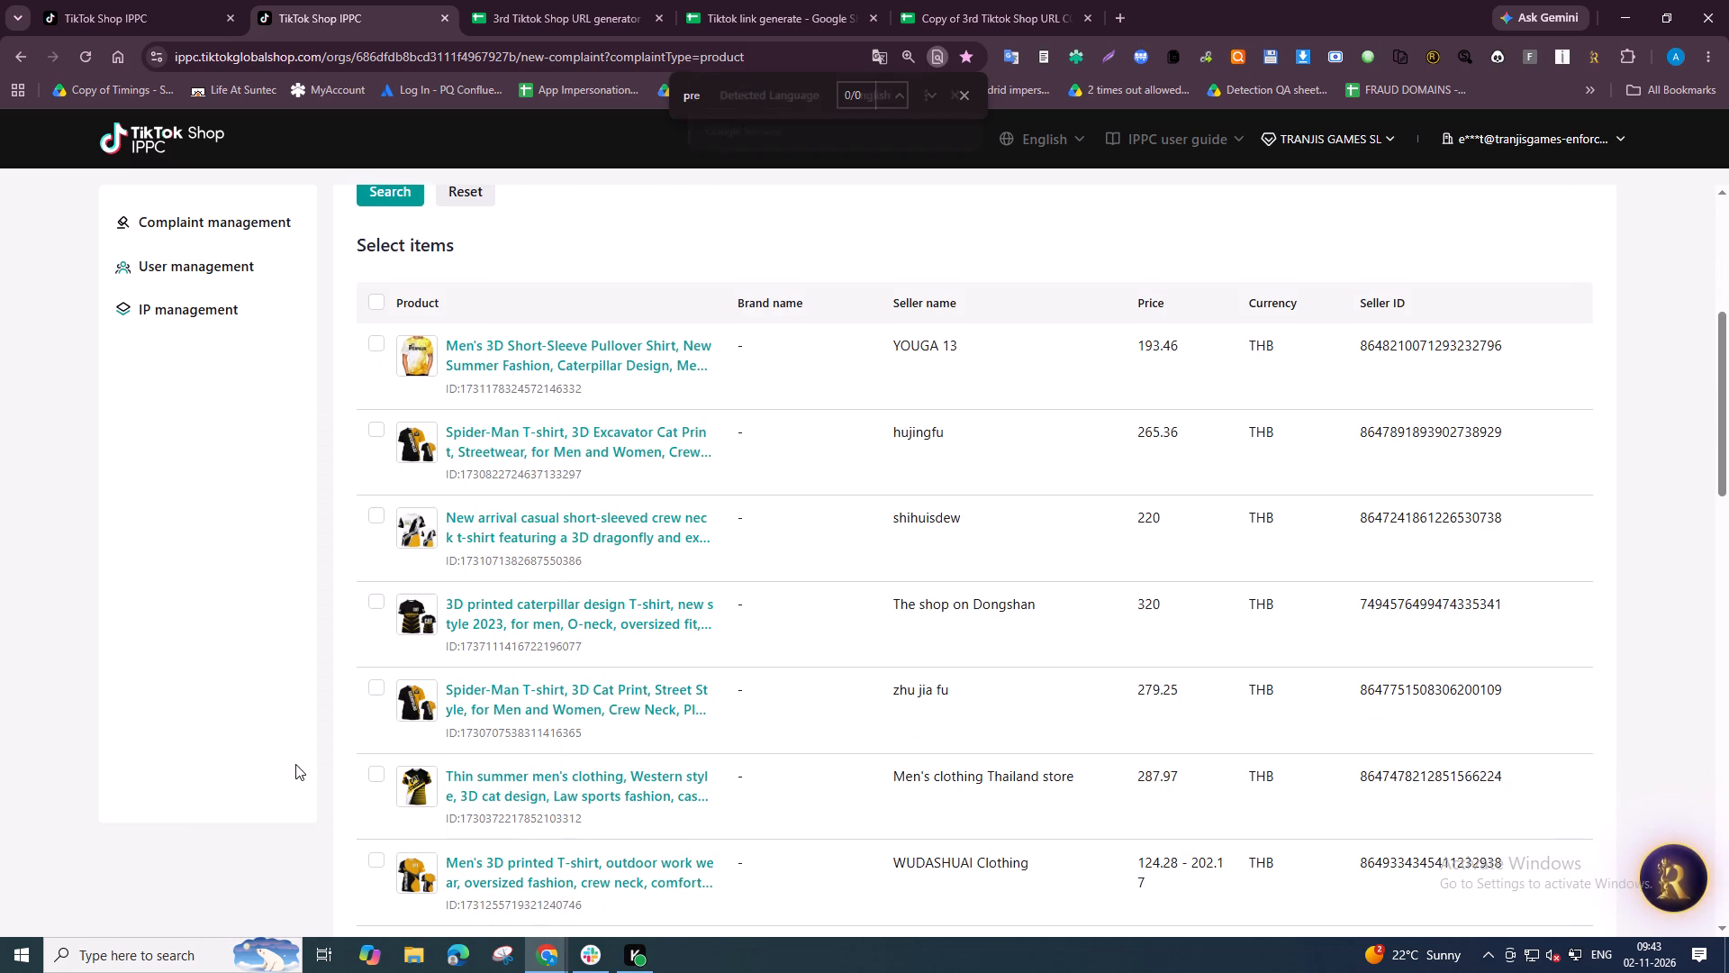
Inspect the product images of the first seven listings, from seller YOUGA 13 to WUDASHUAI Clothing, for Caterpillar branding.
{"action": "left_click", "coordinate": [416, 359]}
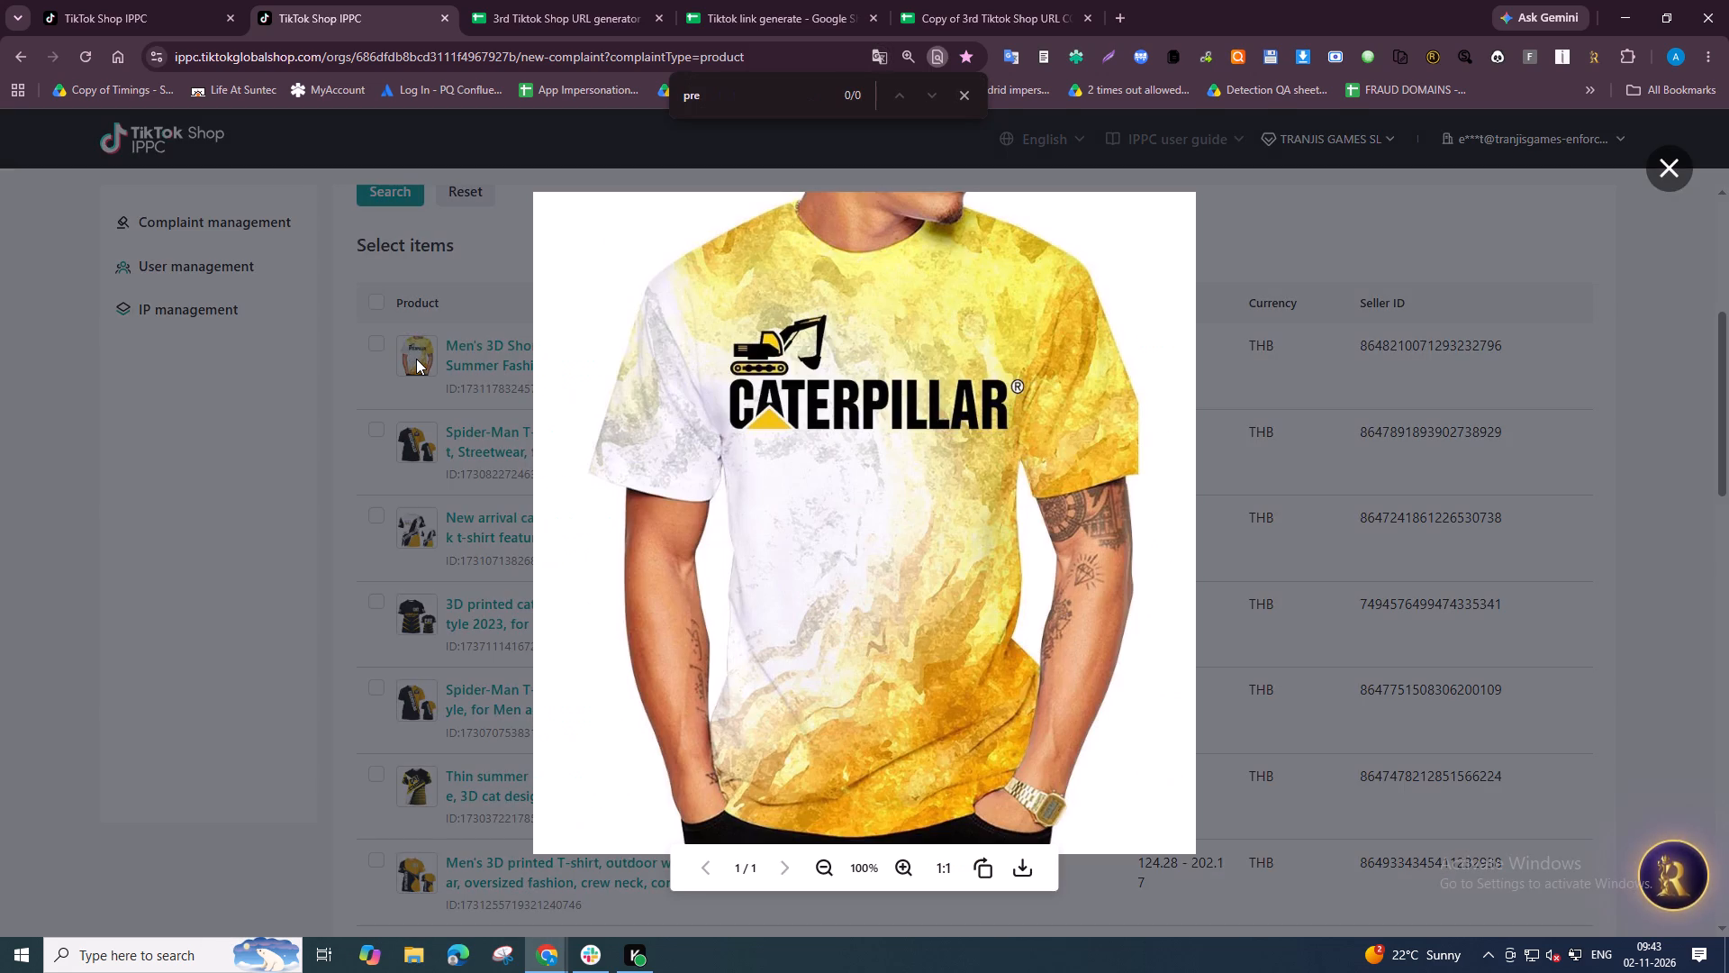
{"action": "left_click", "coordinate": [416, 359]}
{"action": "left_click", "coordinate": [403, 468]}
{"action": "left_click", "coordinate": [417, 457]}
{"action": "left_click", "coordinate": [210, 538]}
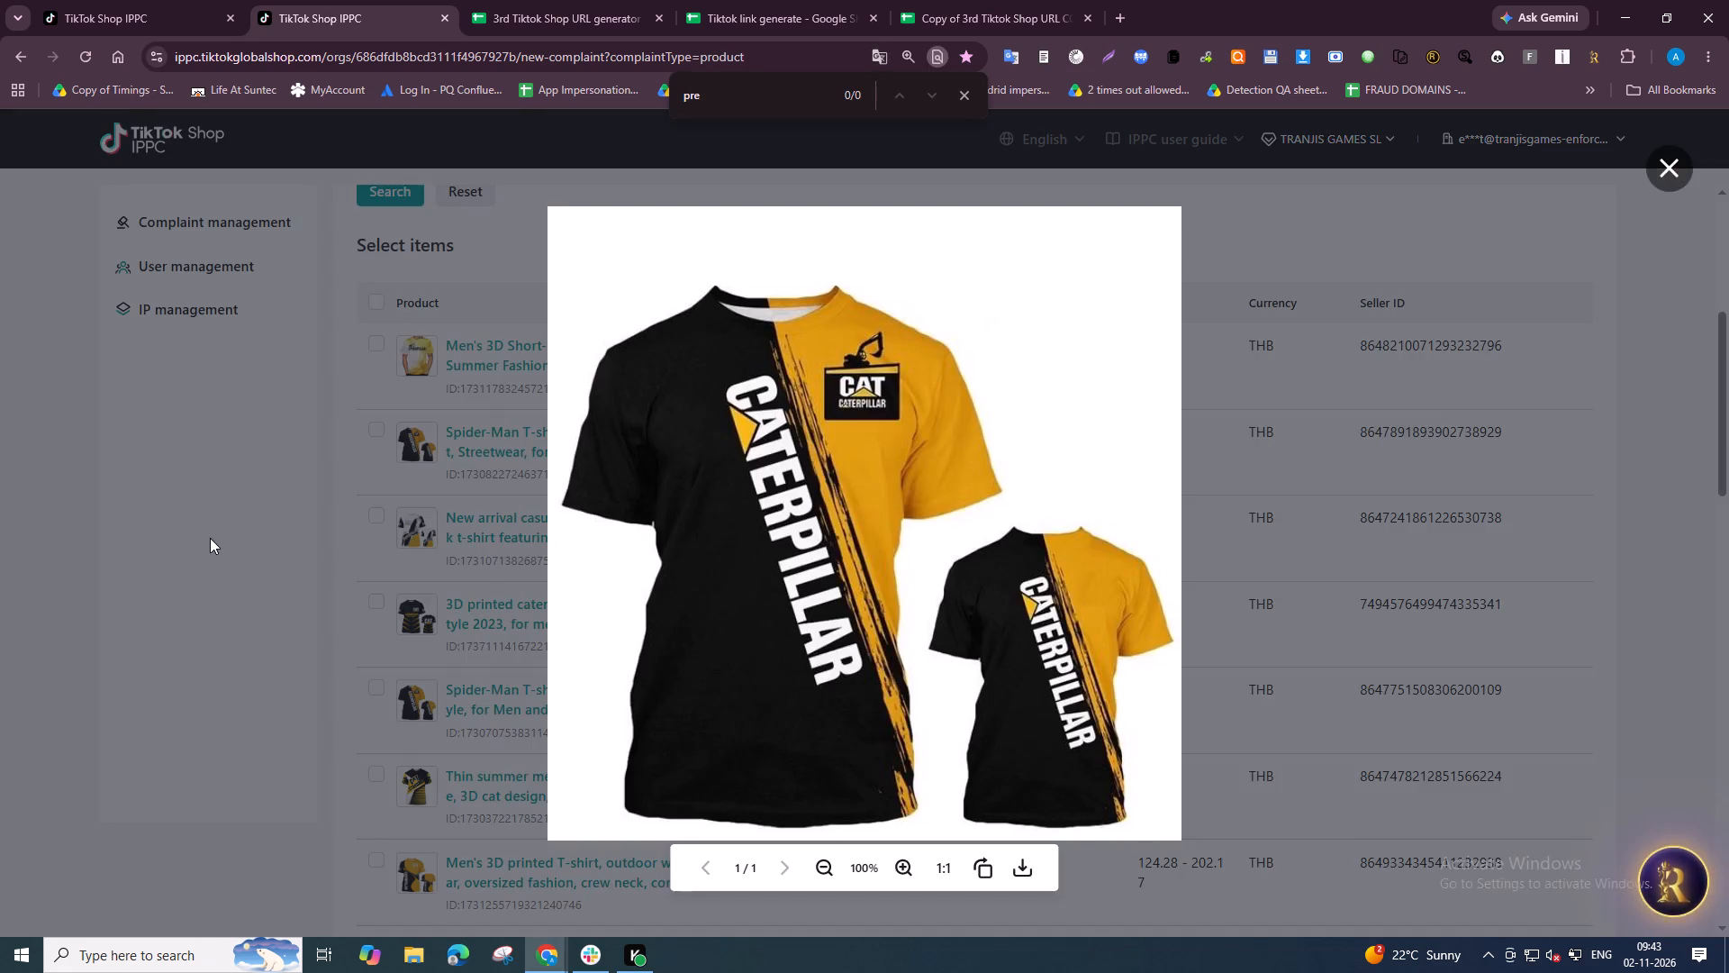
{"action": "left_click", "coordinate": [398, 534]}
{"action": "left_click", "coordinate": [260, 558]}
{"action": "left_click", "coordinate": [442, 617]}
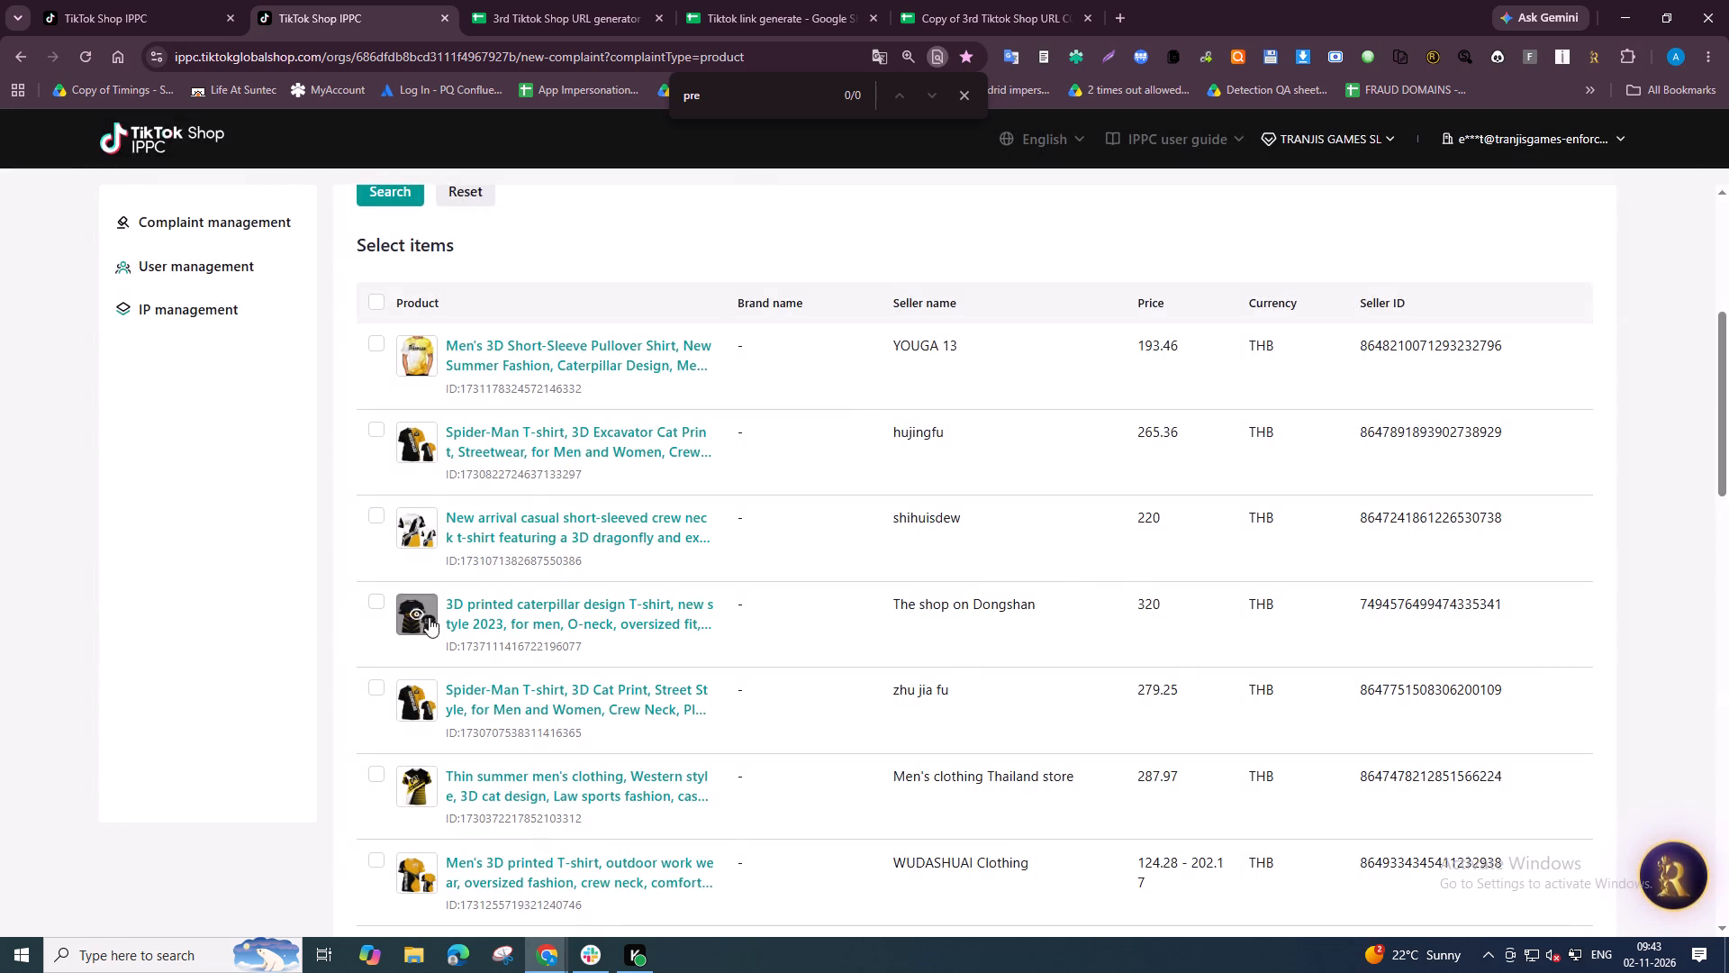
{"action": "left_click", "coordinate": [429, 617]}
{"action": "left_click", "coordinate": [253, 628]}
{"action": "left_click", "coordinate": [428, 706]}
{"action": "left_click", "coordinate": [270, 699]}
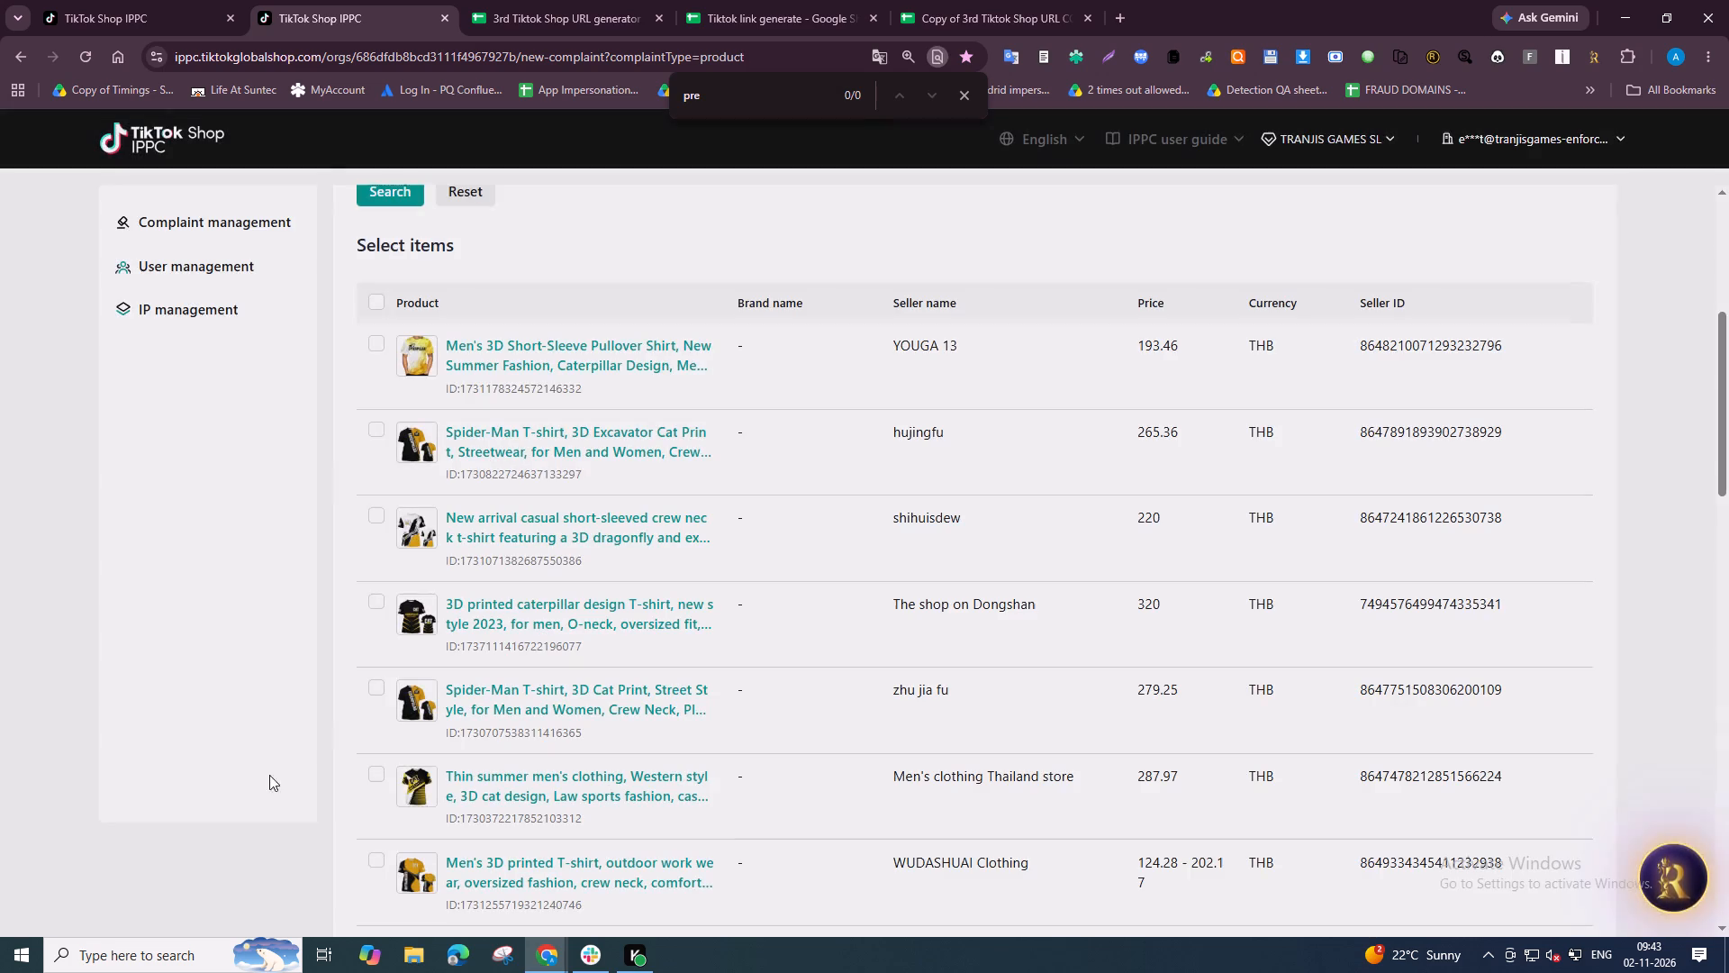
{"action": "left_click", "coordinate": [420, 795]}
{"action": "left_click", "coordinate": [294, 727]}
{"action": "left_click", "coordinate": [415, 881]}
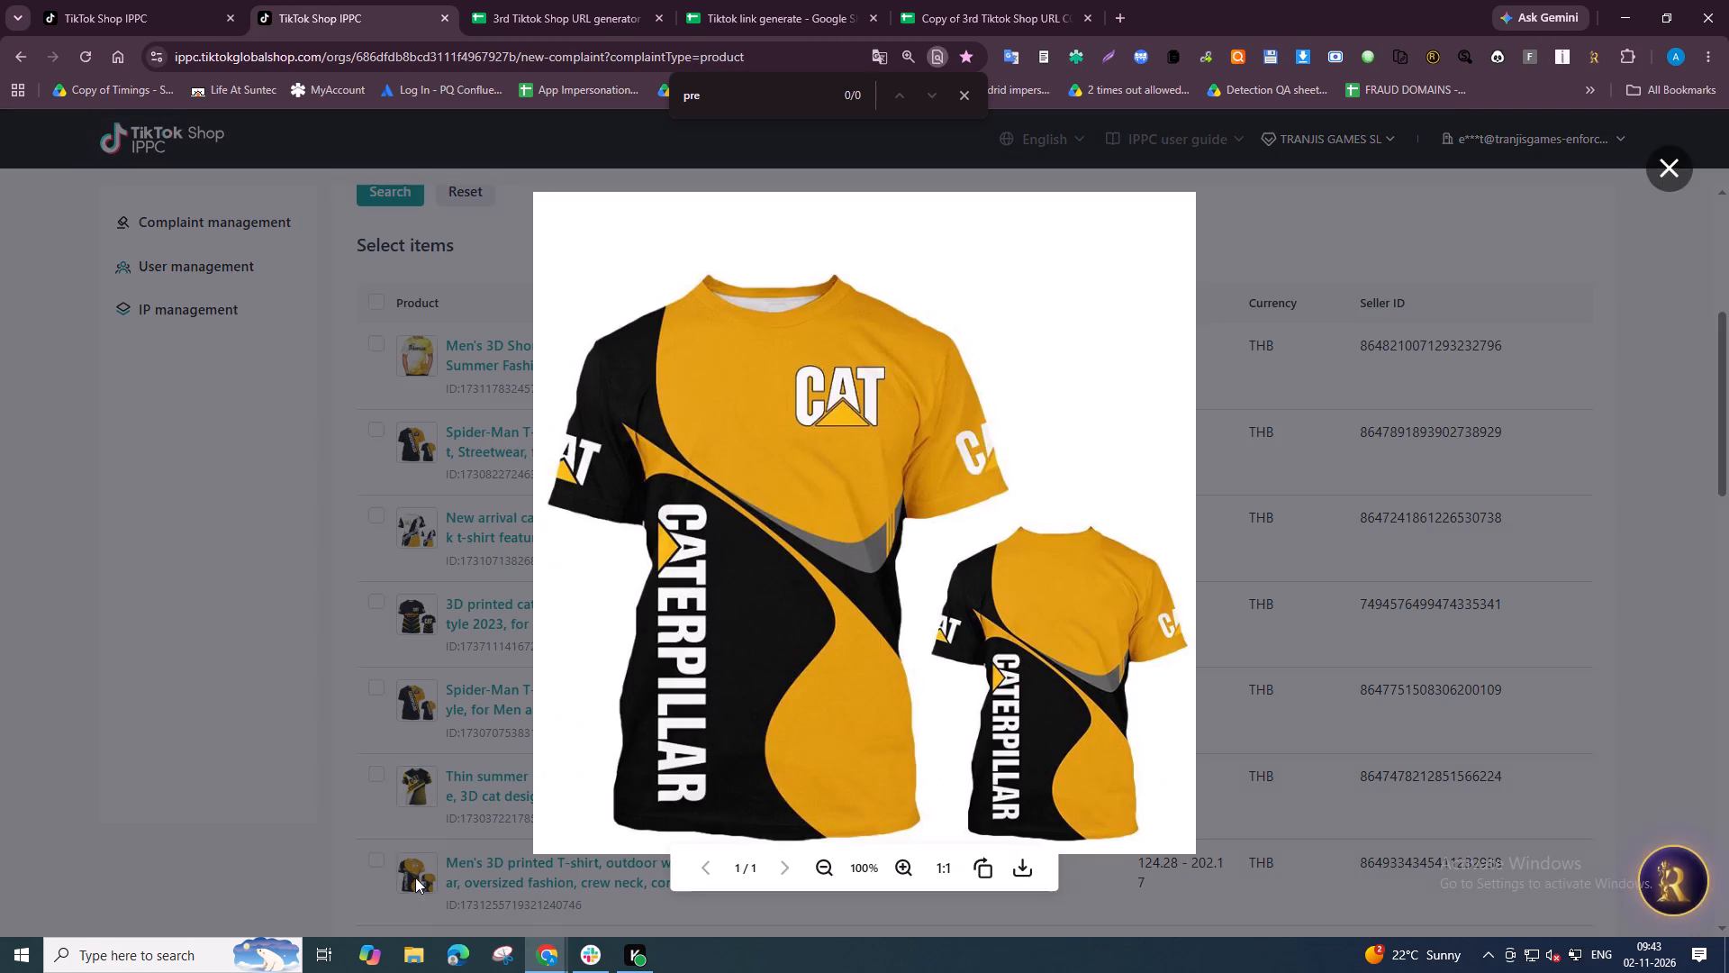
{"action": "left_click", "coordinate": [327, 753]}
{"action": "double_click", "coordinate": [505, 897]}
Inspect the product images of the listings from seller LZH Clothing to BGG9688 for Caterpillar branding.
{"action": "scroll", "coordinate": [672, 677], "scroll_direction": "down", "scroll_amount": 6}
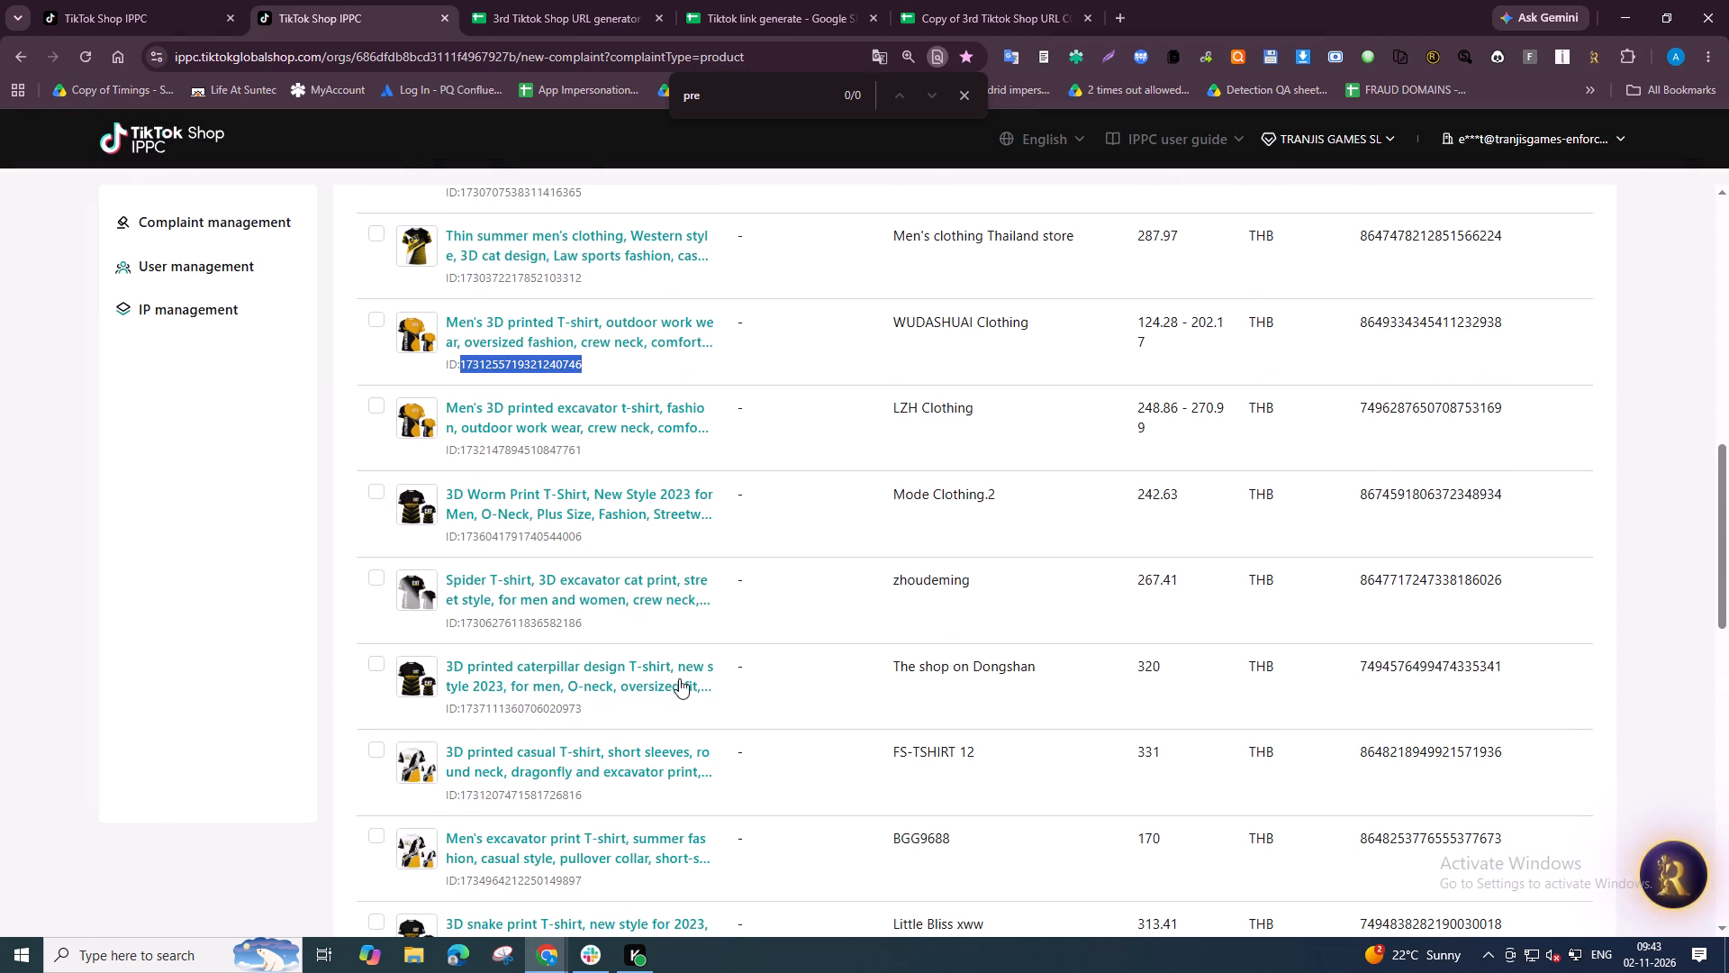
{"action": "left_click", "coordinate": [415, 419]}
{"action": "left_click", "coordinate": [302, 468]}
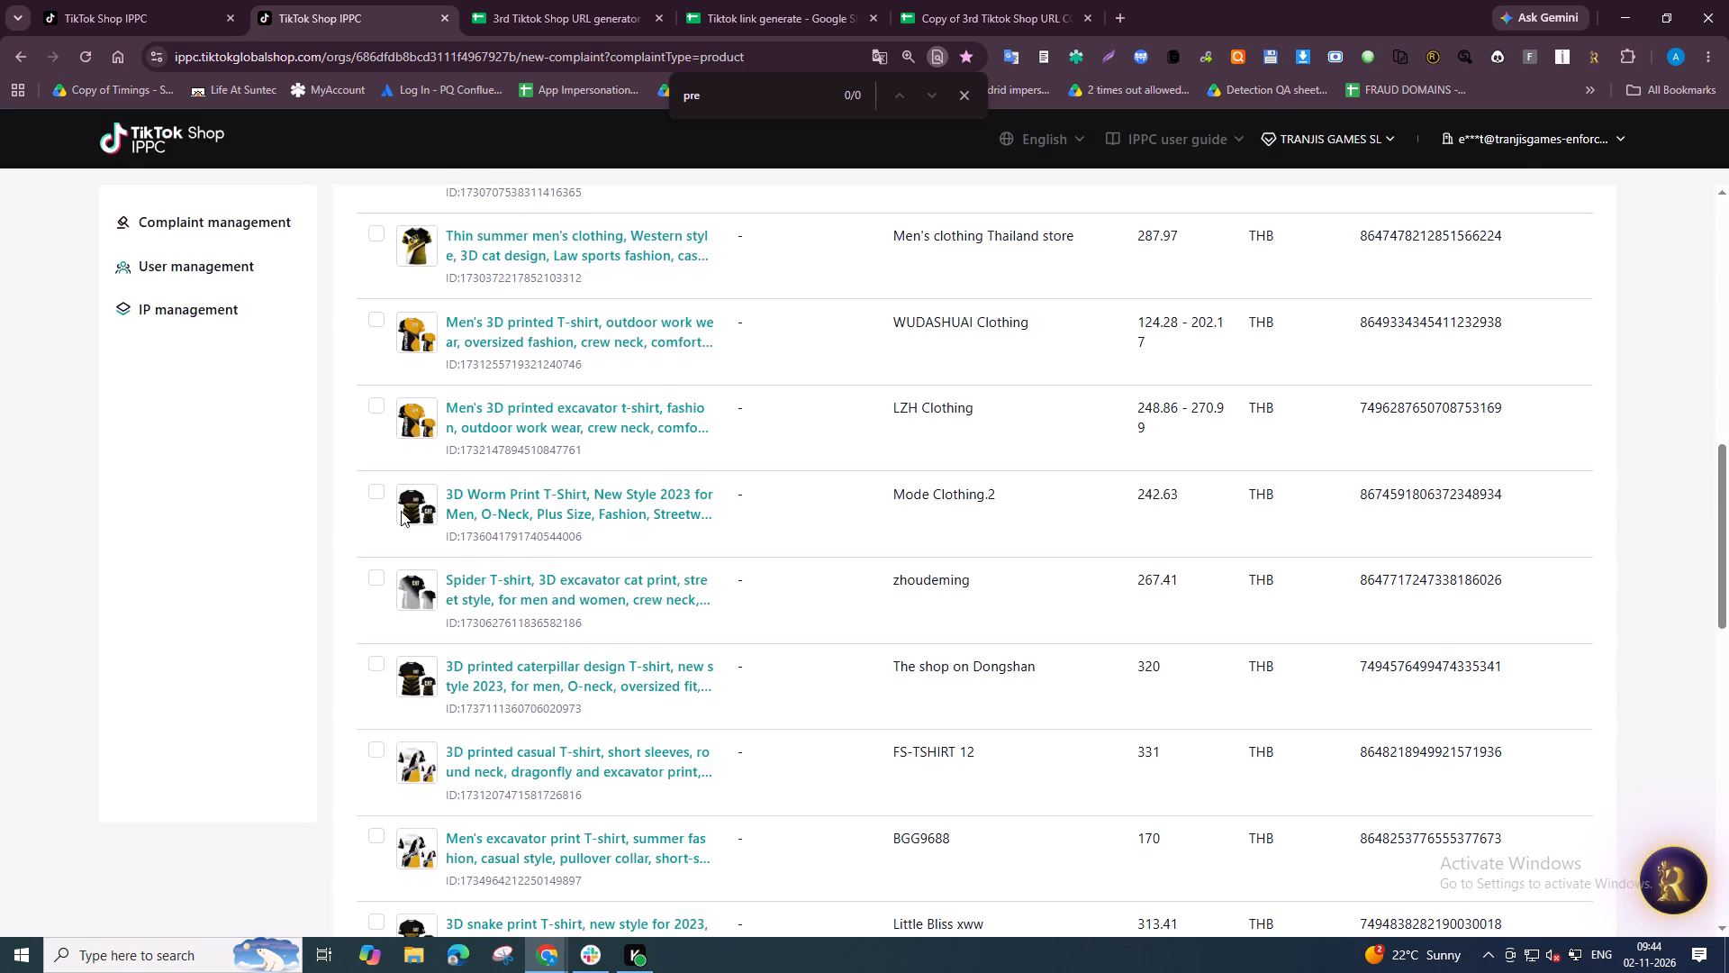
{"action": "left_click", "coordinate": [404, 508]}
{"action": "left_click", "coordinate": [297, 527]}
{"action": "left_click", "coordinate": [414, 592]}
{"action": "left_click", "coordinate": [286, 579]}
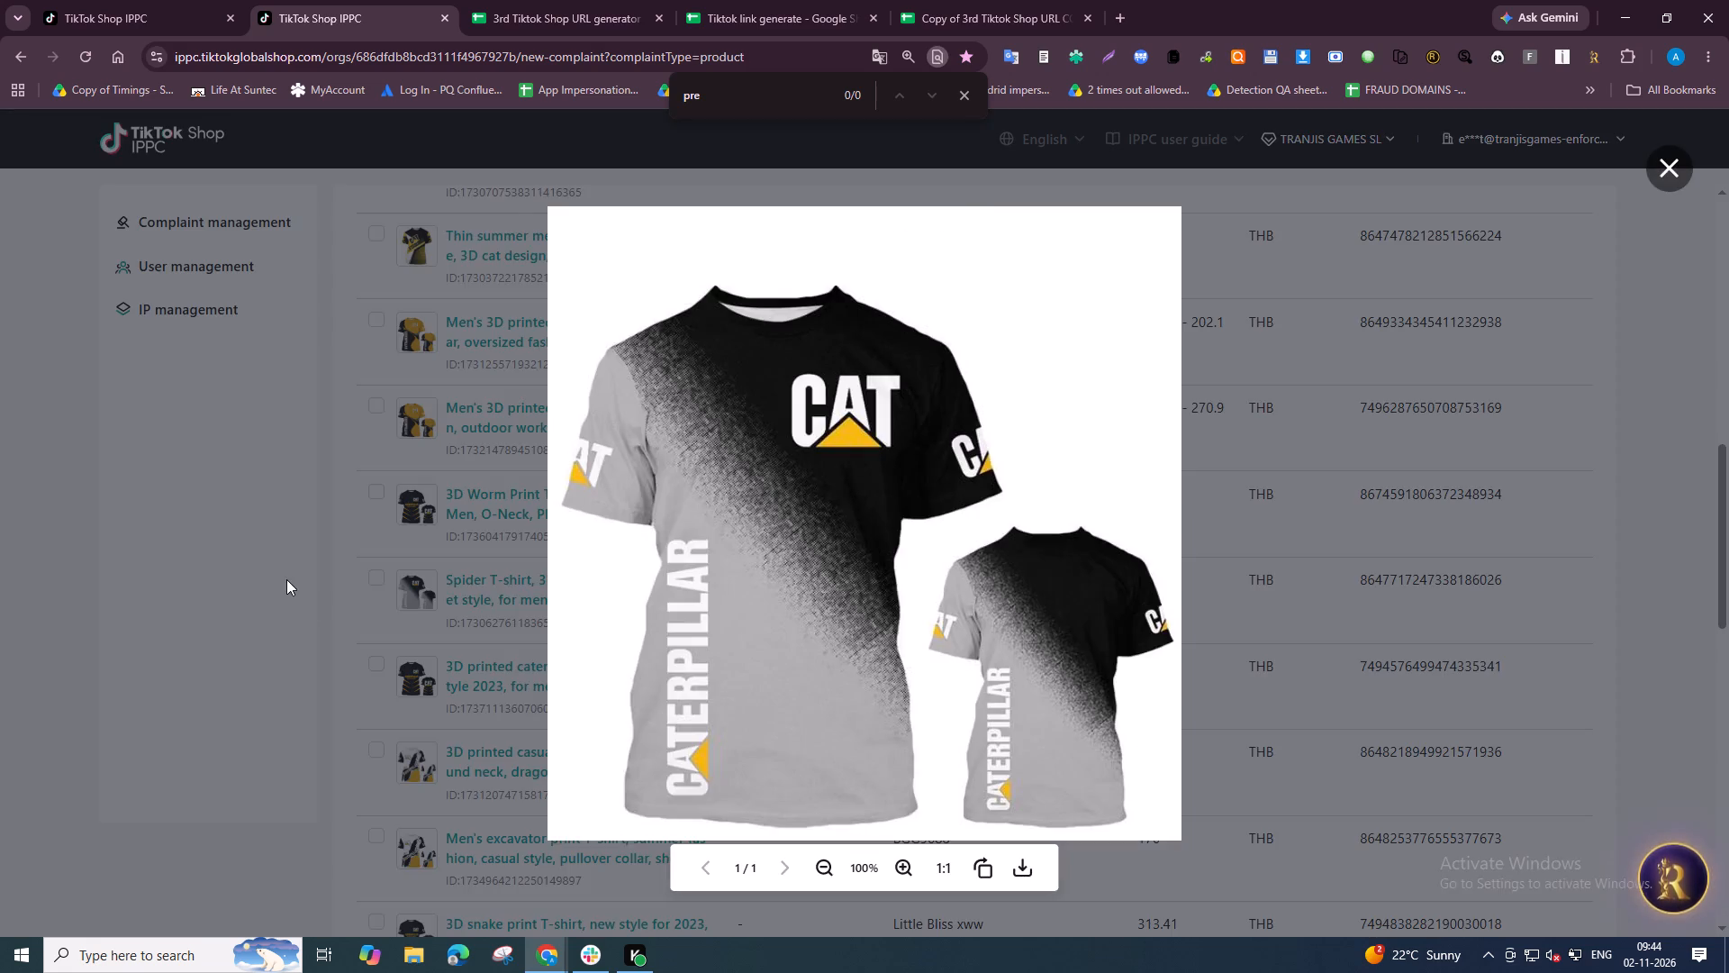
{"action": "left_click", "coordinate": [421, 682]}
{"action": "left_click", "coordinate": [356, 676]}
{"action": "left_click", "coordinate": [411, 763]}
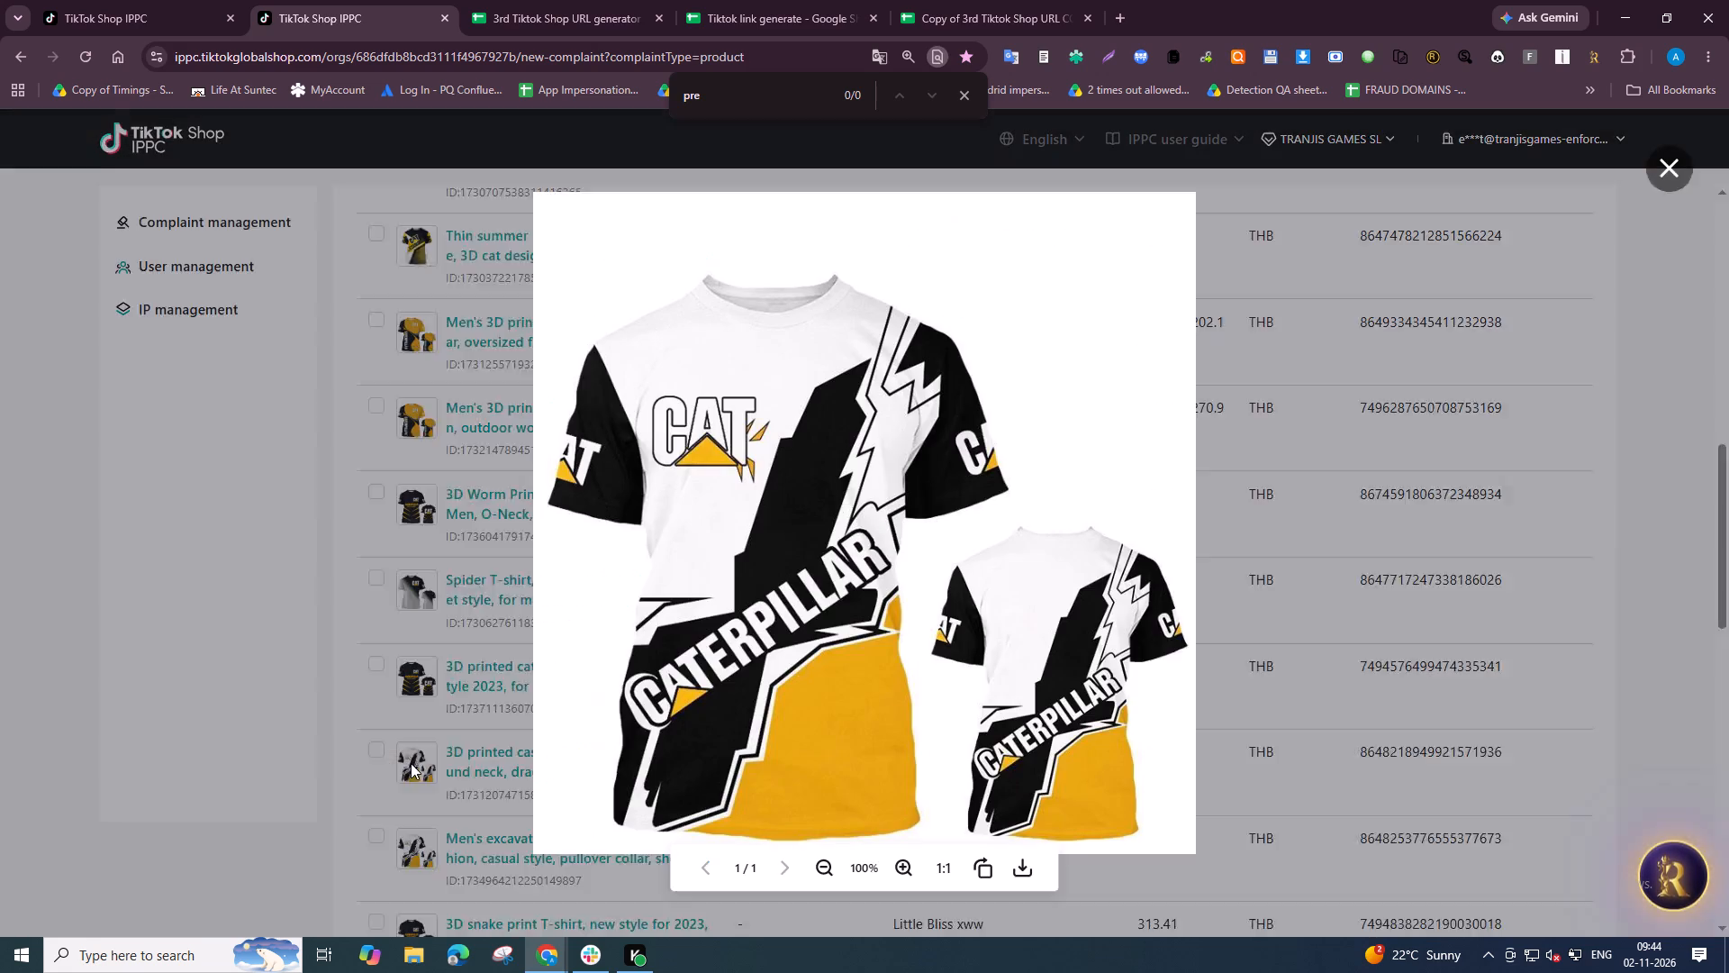
{"action": "left_click", "coordinate": [339, 714]}
{"action": "left_click", "coordinate": [418, 850]}
{"action": "left_click", "coordinate": [354, 805]}
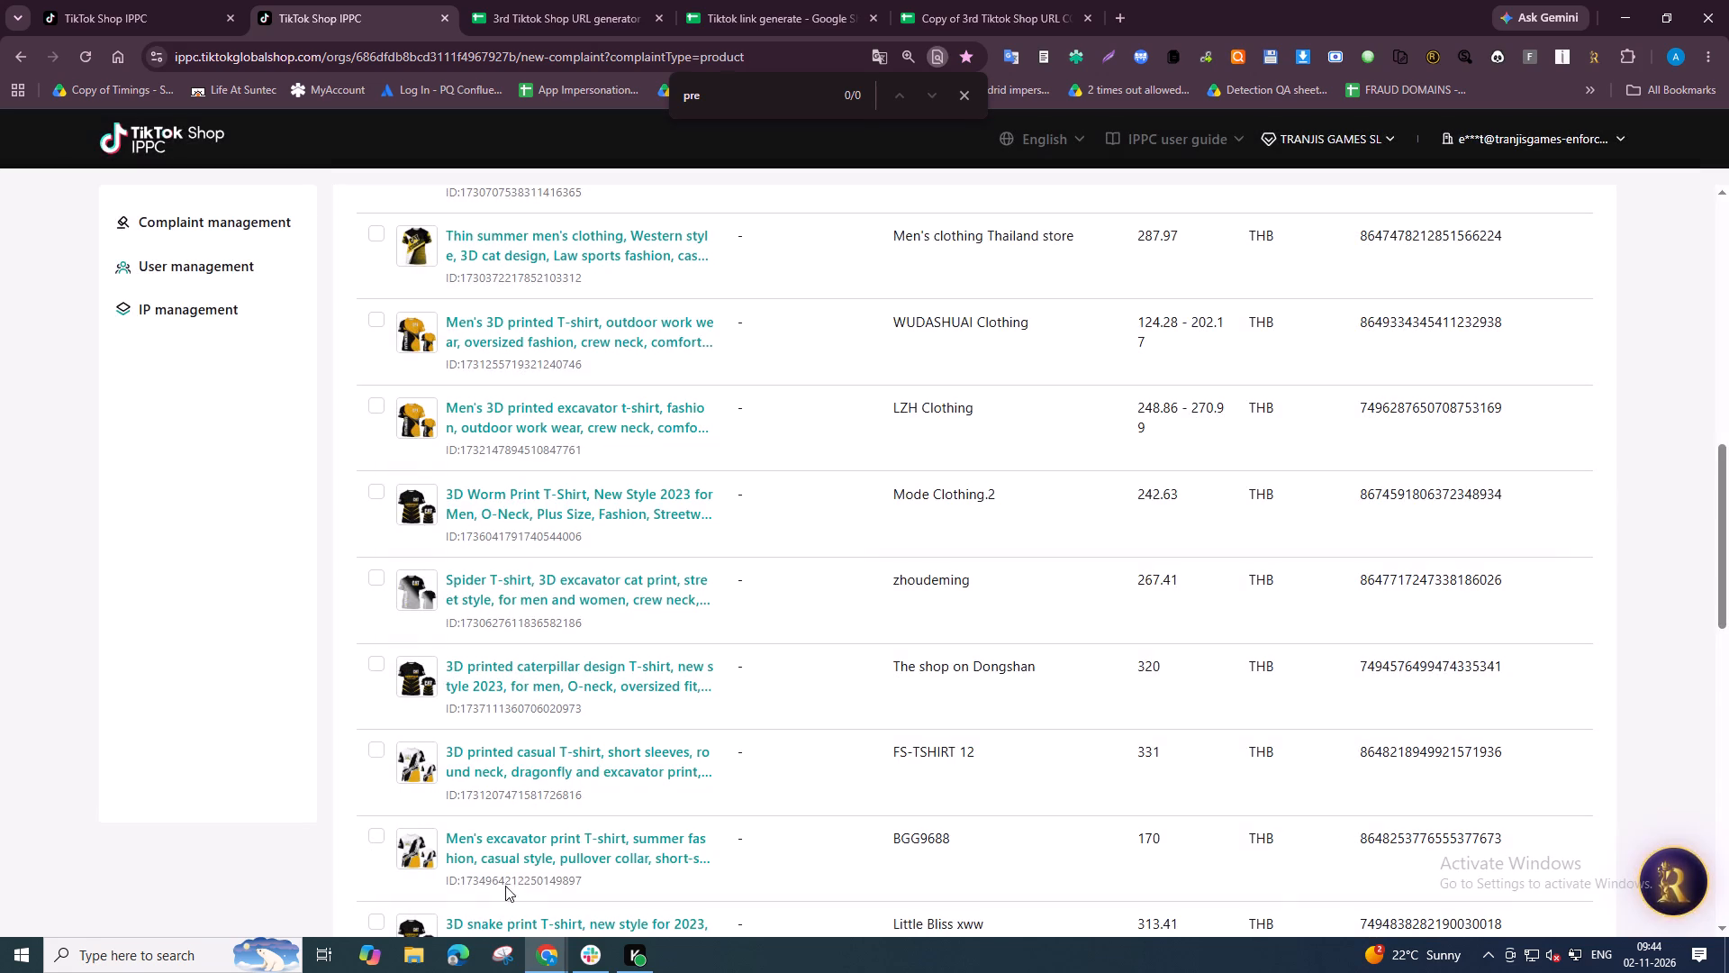
{"action": "double_click", "coordinate": [529, 875]}
Inspect the product images of the listings from seller Little Bliss xww to zhenyida2 for Caterpillar branding.
{"action": "scroll", "coordinate": [826, 540], "scroll_direction": "down", "scroll_amount": 7}
{"action": "left_click", "coordinate": [415, 311]}
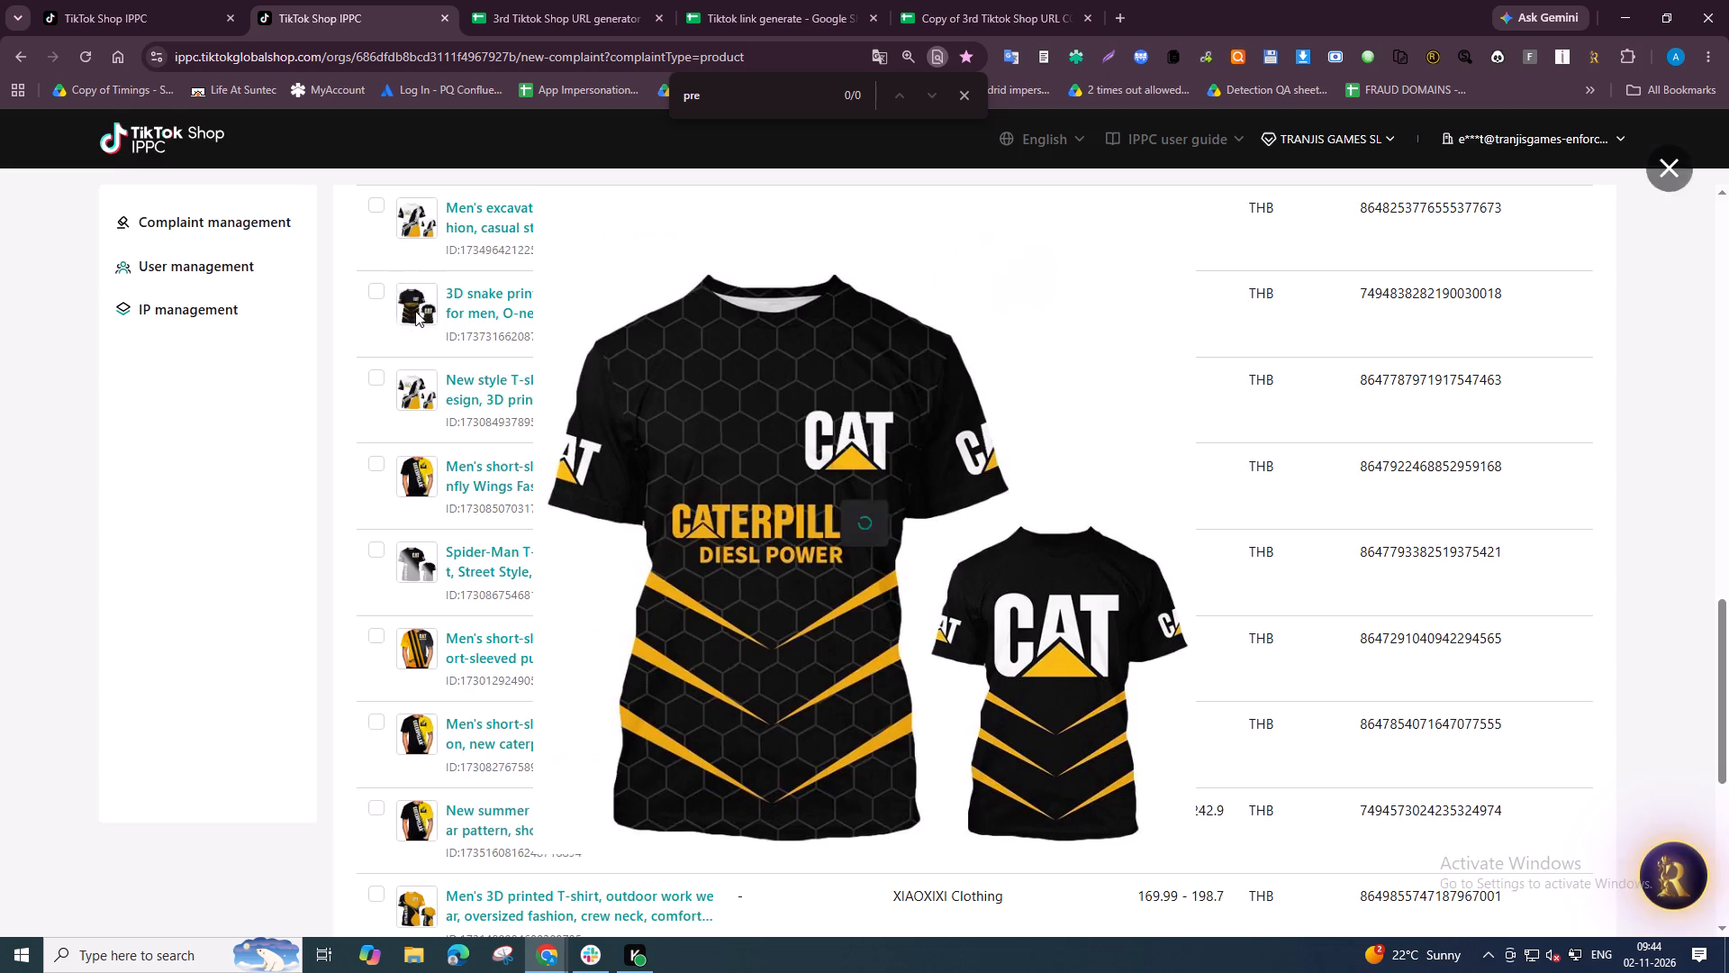
{"action": "left_click", "coordinate": [360, 359]}
{"action": "left_click", "coordinate": [414, 389]}
{"action": "left_click", "coordinate": [320, 421]}
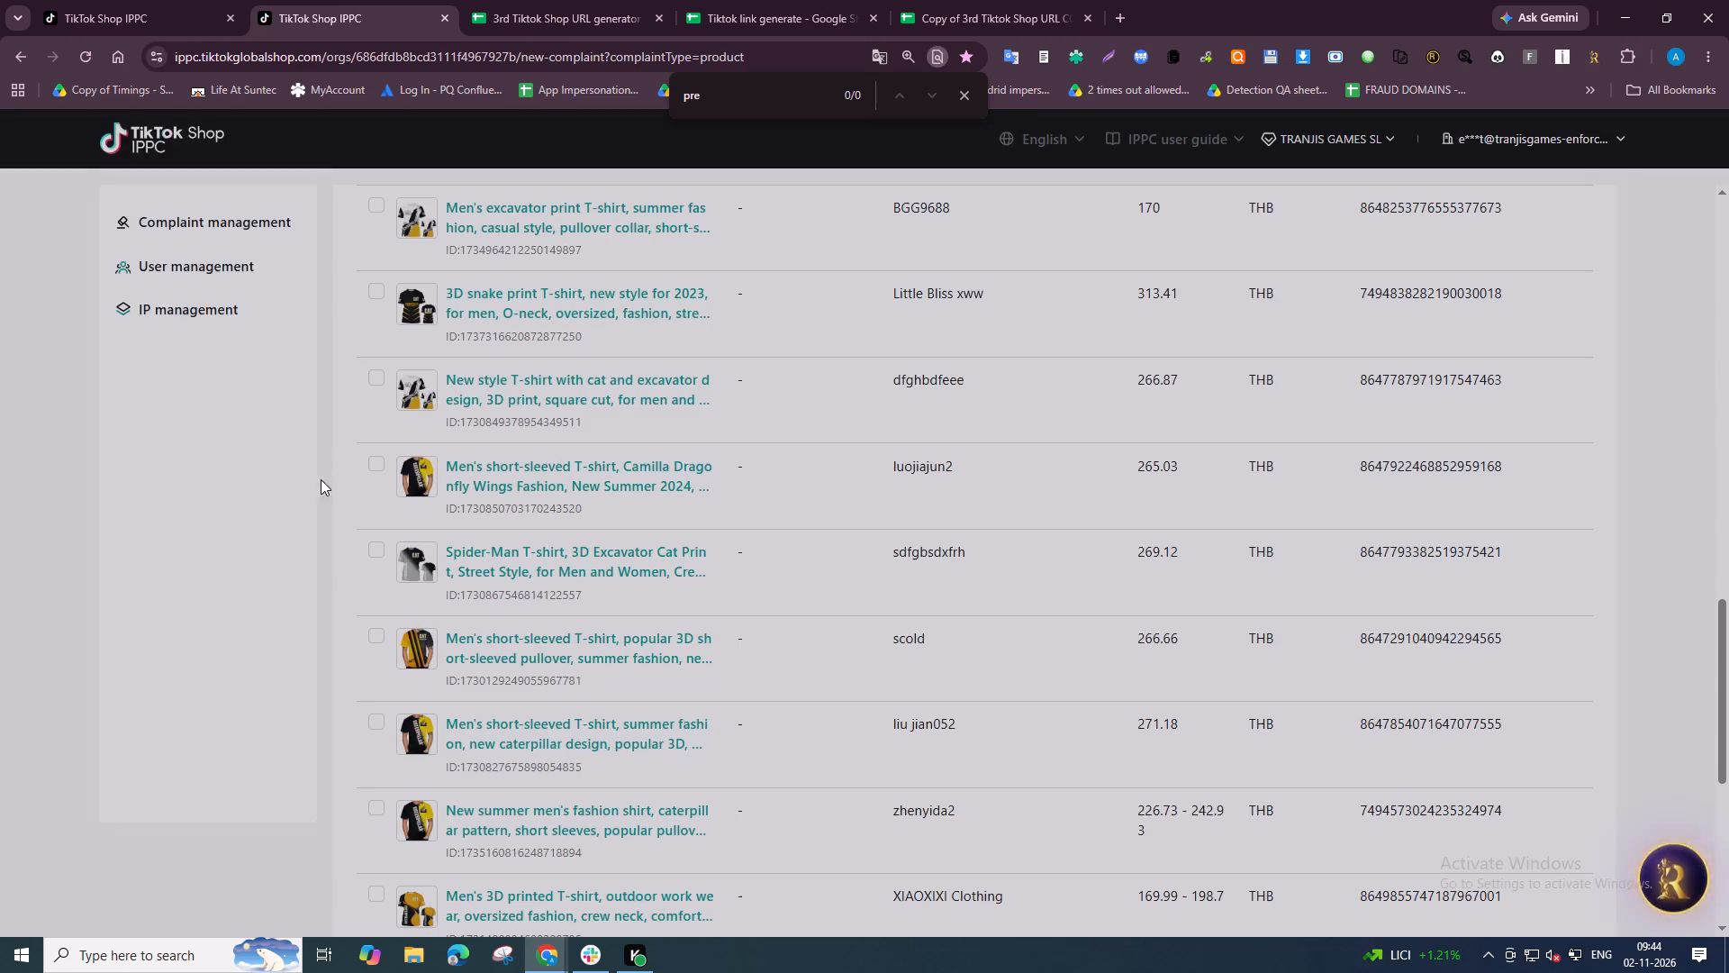
{"action": "left_click", "coordinate": [411, 468]}
{"action": "left_click", "coordinate": [338, 484]}
{"action": "left_click", "coordinate": [417, 569]}
{"action": "left_click", "coordinate": [367, 561]}
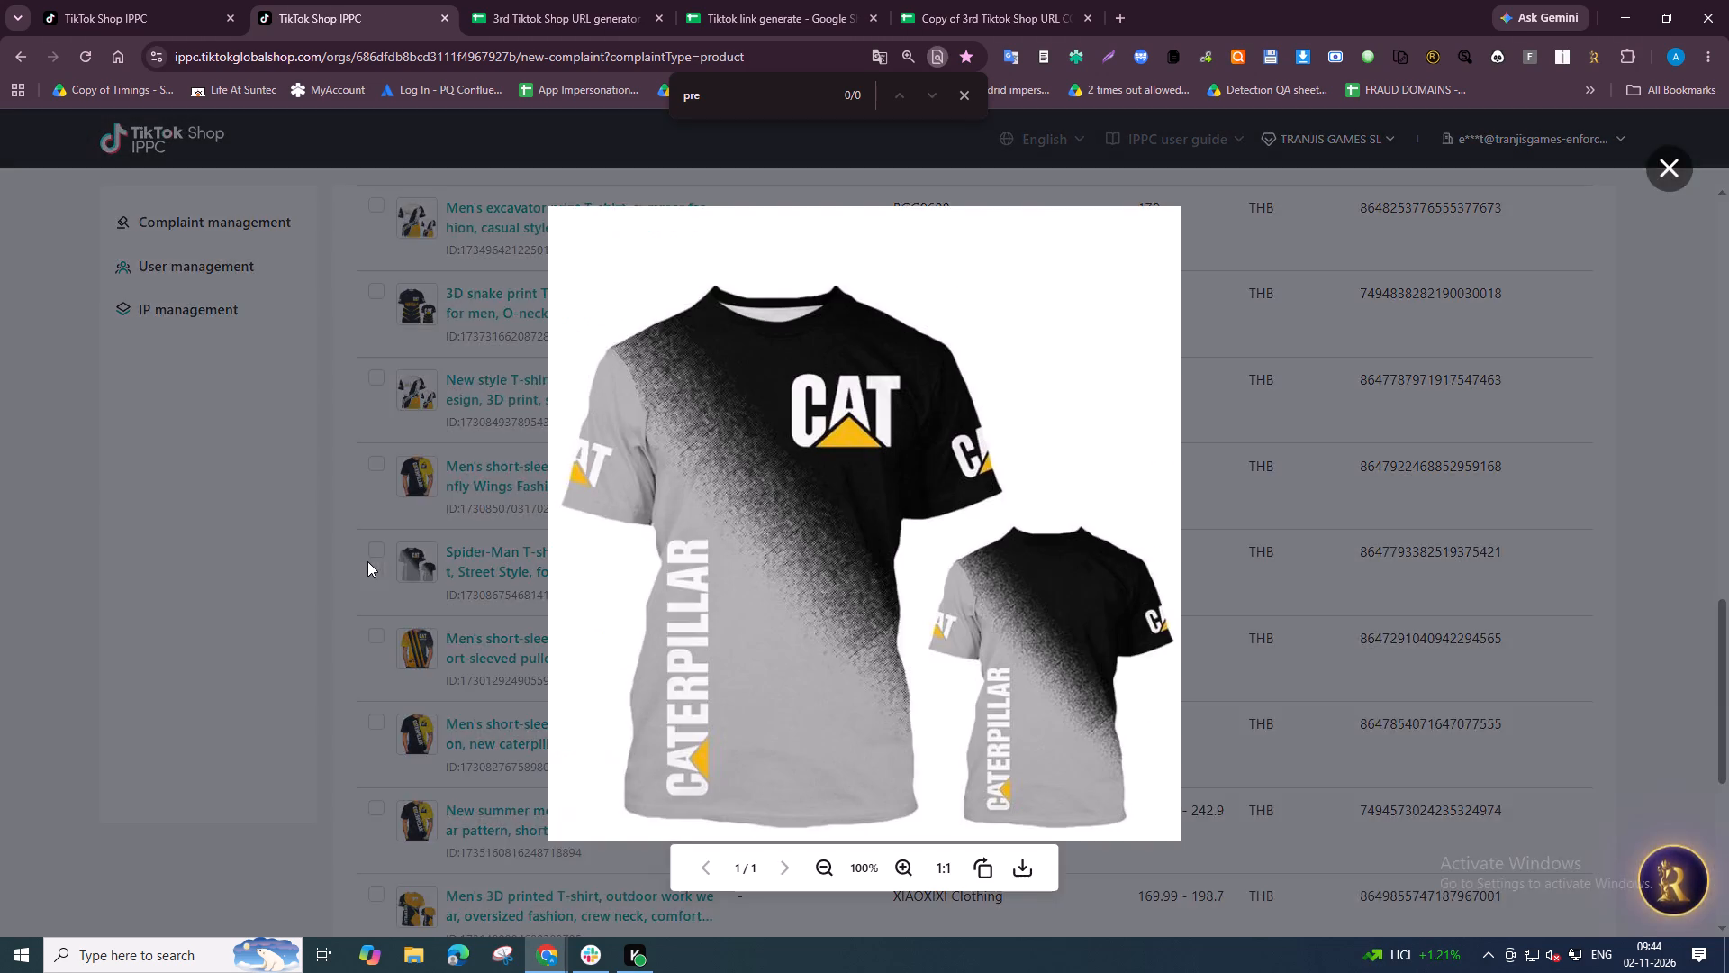
{"action": "left_click", "coordinate": [412, 651]}
{"action": "left_click", "coordinate": [338, 674]}
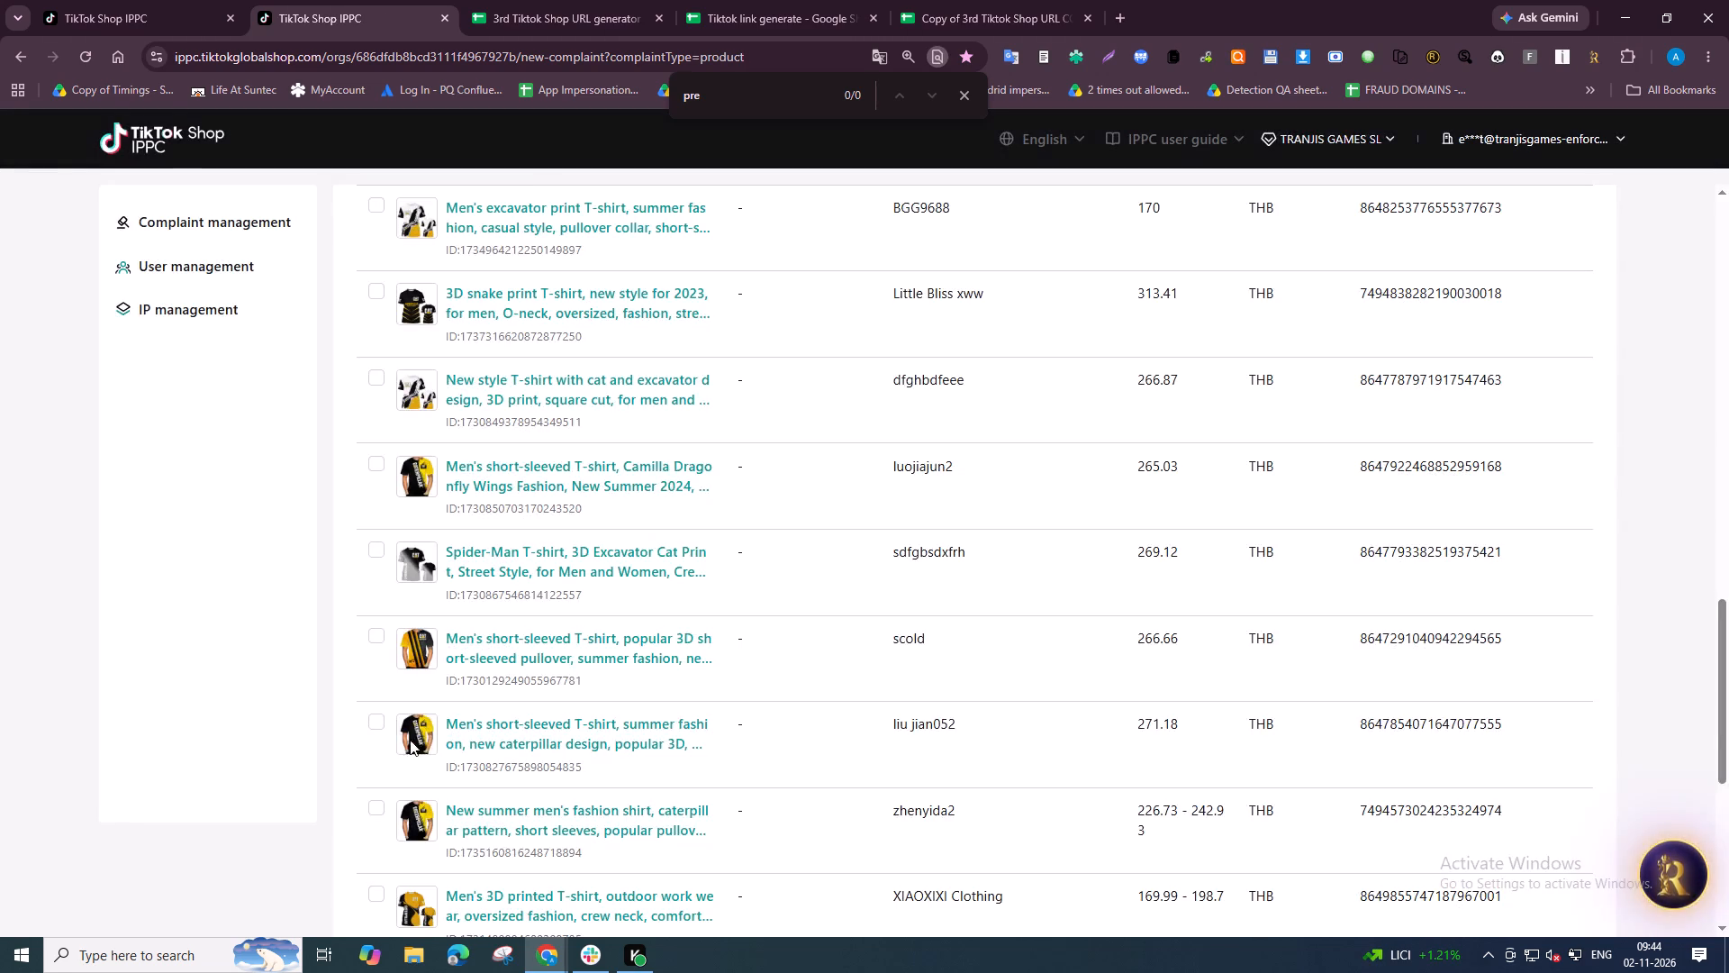
{"action": "left_click", "coordinate": [413, 740]}
{"action": "left_click", "coordinate": [358, 728]}
{"action": "left_click", "coordinate": [424, 833]}
{"action": "left_click", "coordinate": [357, 780]}
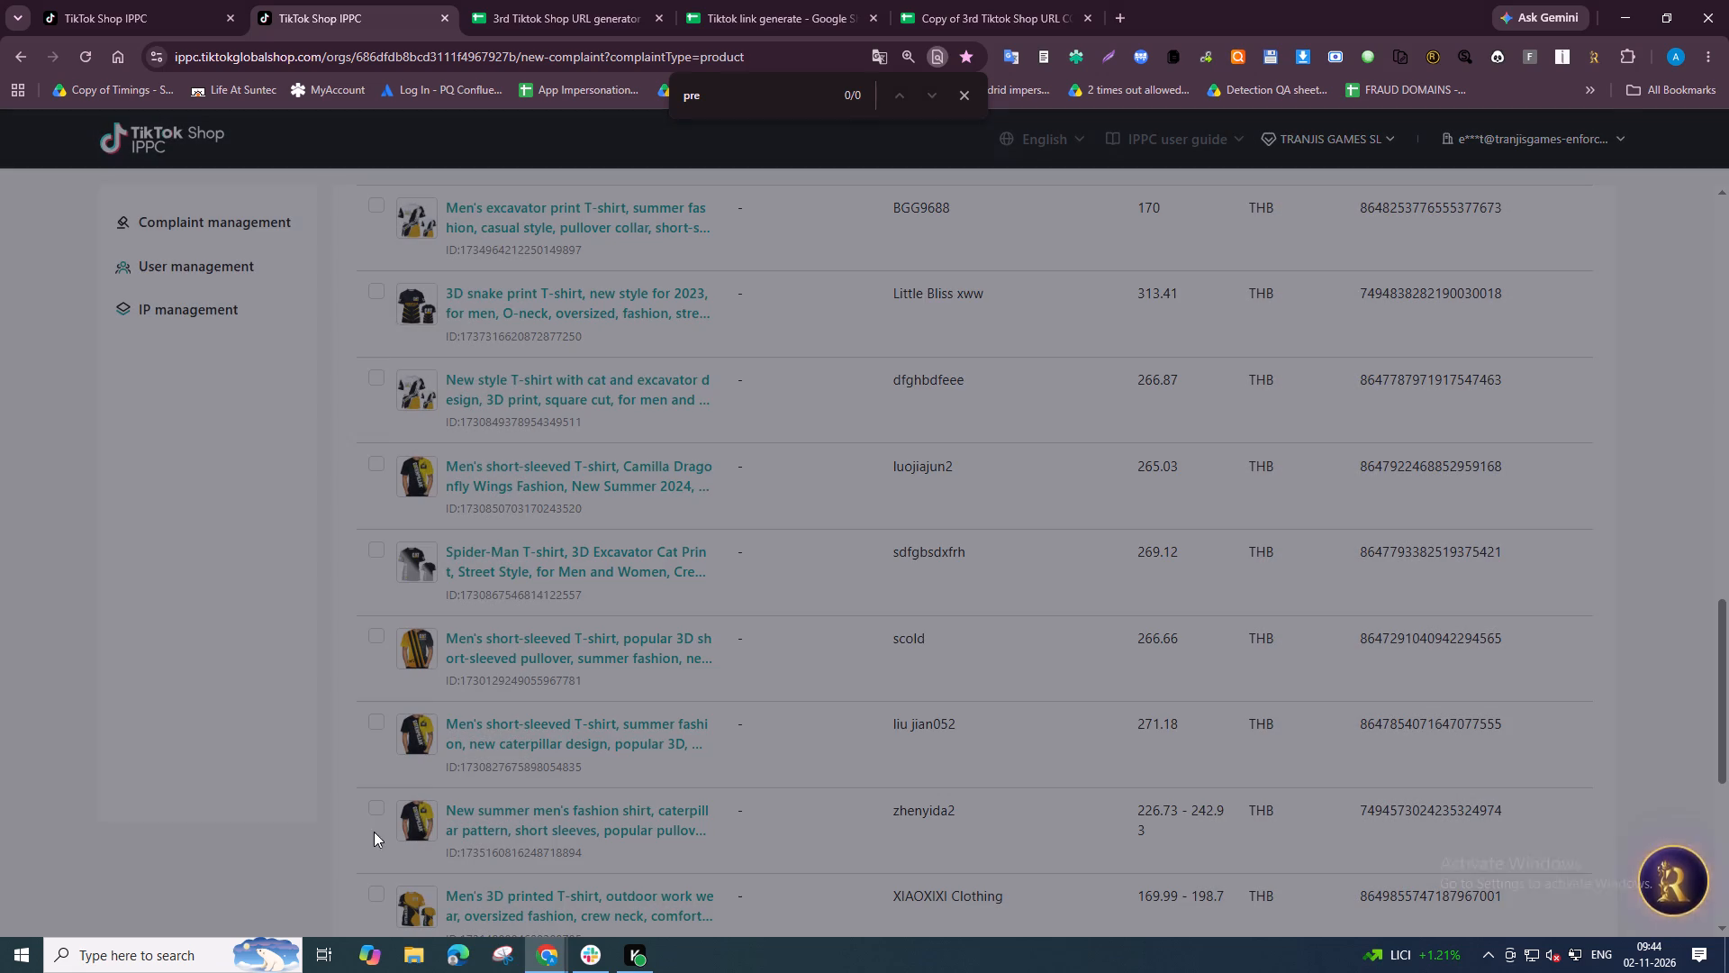
{"action": "double_click", "coordinate": [485, 858]}
Inspect the product images of the remaining listings, from seller XIAOXIXI Clothing to Huajin Clothing, for Caterpillar branding.
{"action": "scroll", "coordinate": [848, 526], "scroll_direction": "down", "scroll_amount": 5}
{"action": "scroll", "coordinate": [574, 479], "scroll_direction": "down", "scroll_amount": 2}
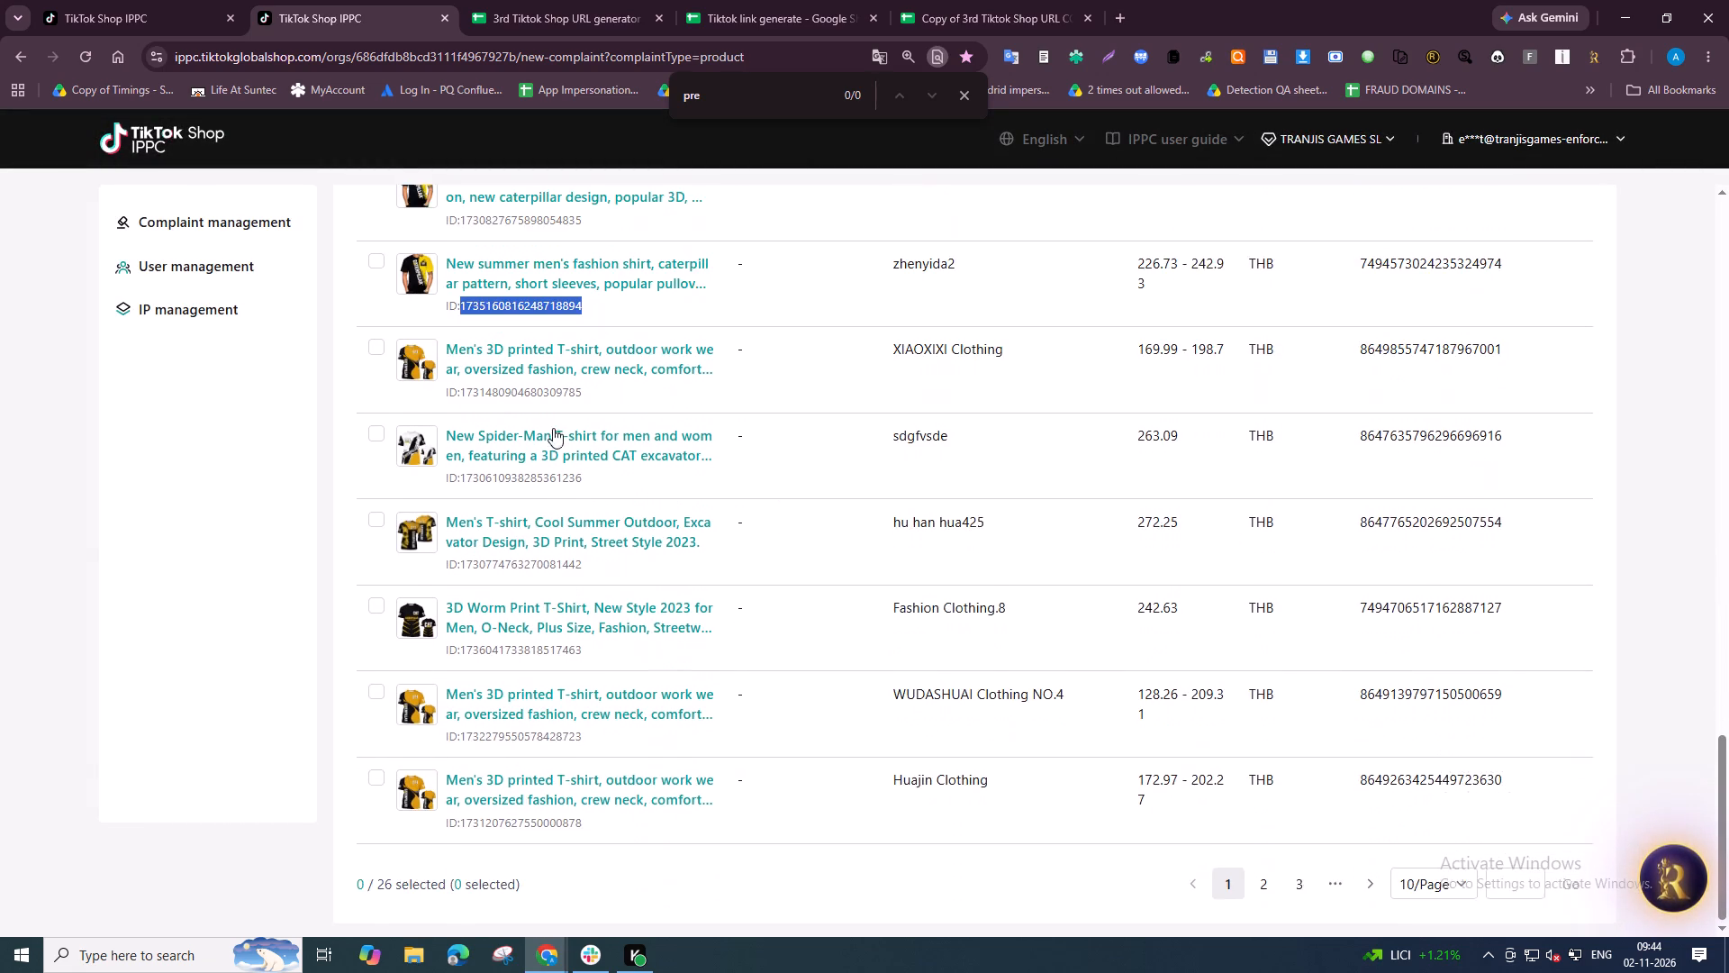
{"action": "left_click", "coordinate": [428, 351]}
{"action": "left_click", "coordinate": [351, 433]}
{"action": "left_click", "coordinate": [423, 453]}
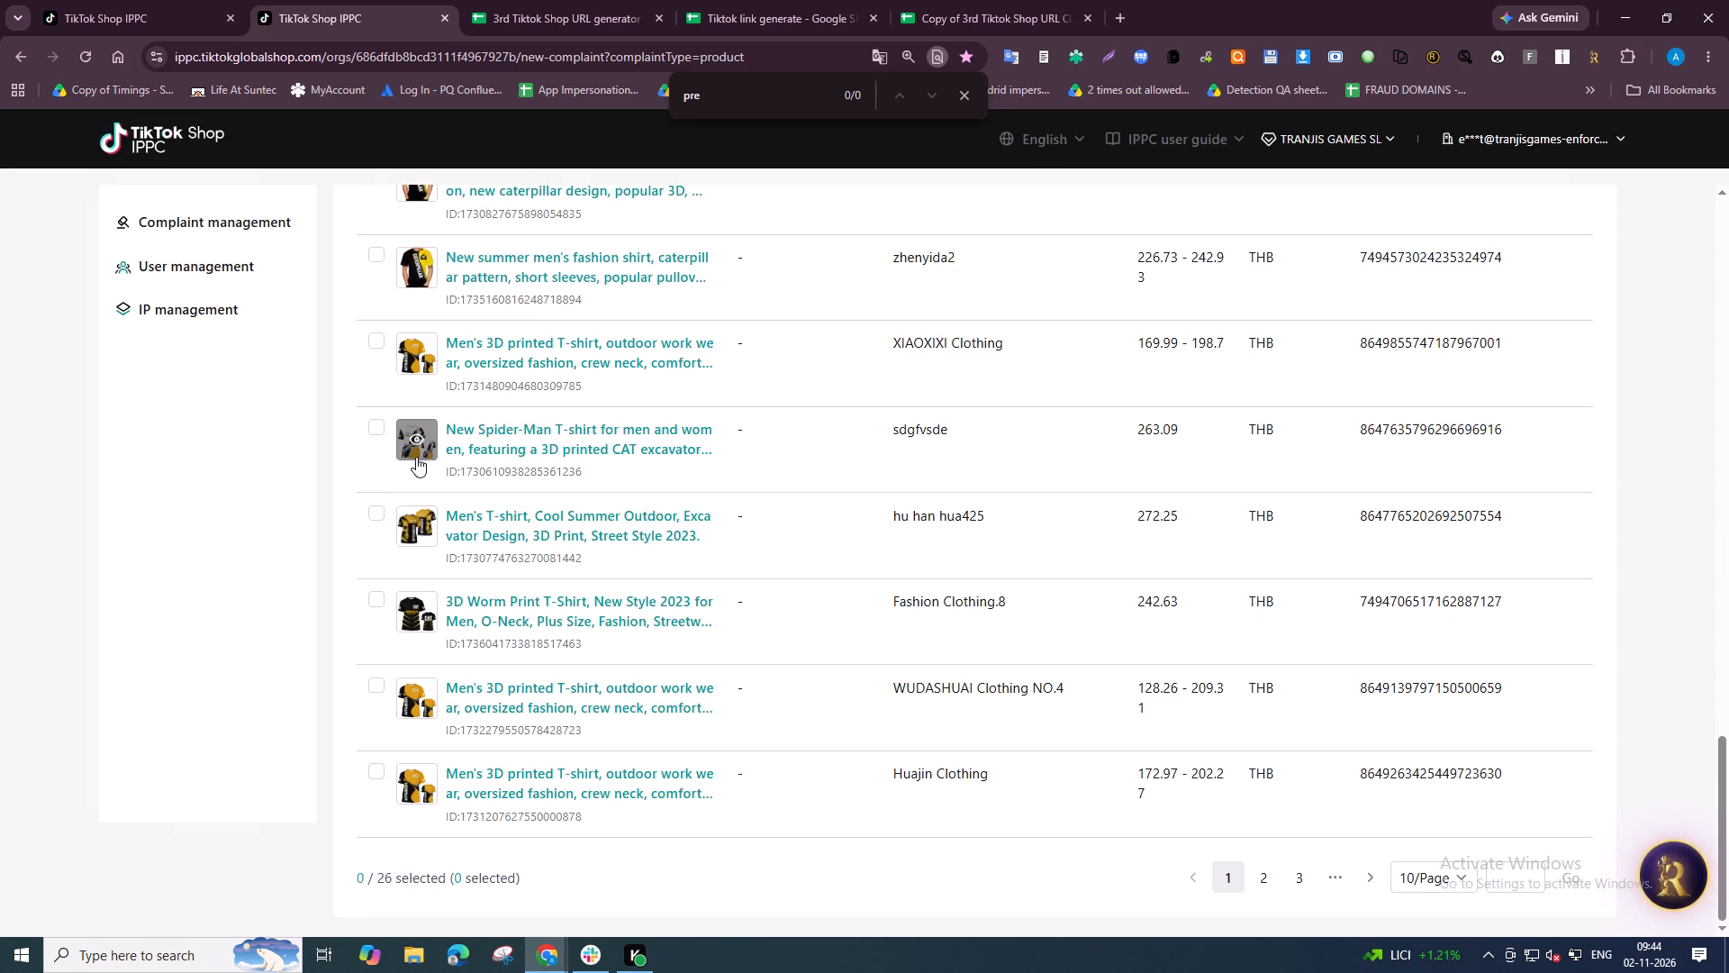
{"action": "left_click", "coordinate": [405, 450]}
{"action": "left_click", "coordinate": [336, 478]}
{"action": "left_click", "coordinate": [434, 517]}
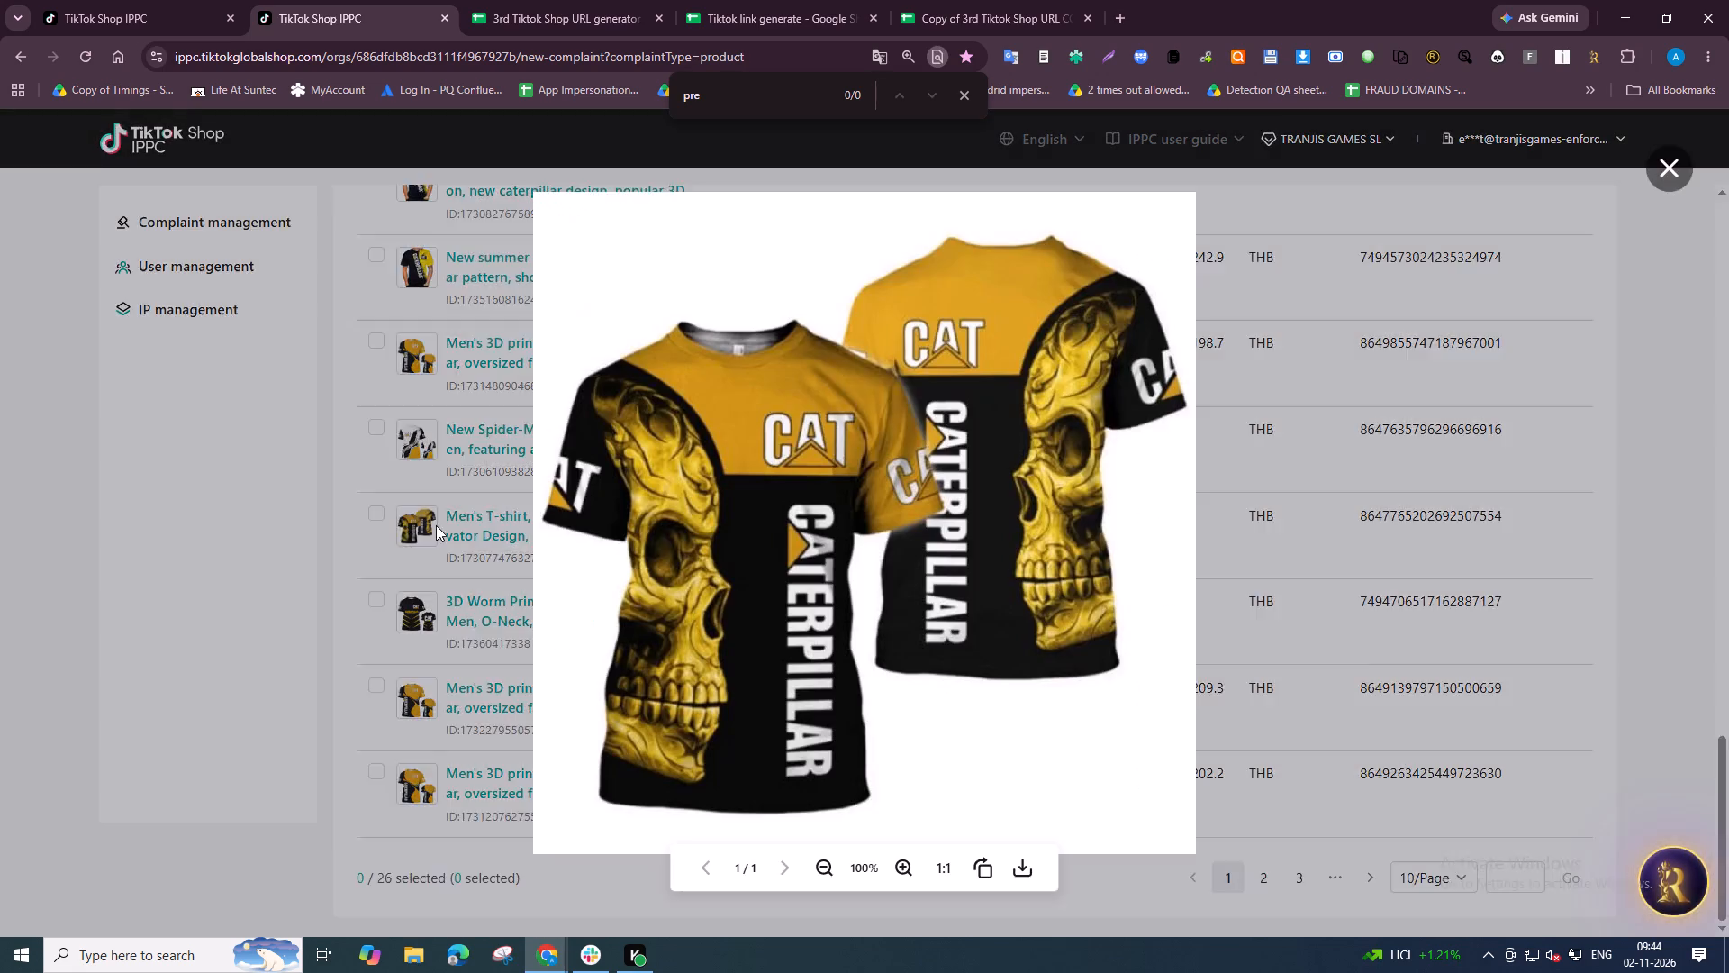
{"action": "left_click", "coordinate": [364, 549]}
{"action": "left_click", "coordinate": [438, 619]}
{"action": "left_click", "coordinate": [342, 611]}
{"action": "left_click", "coordinate": [414, 697]}
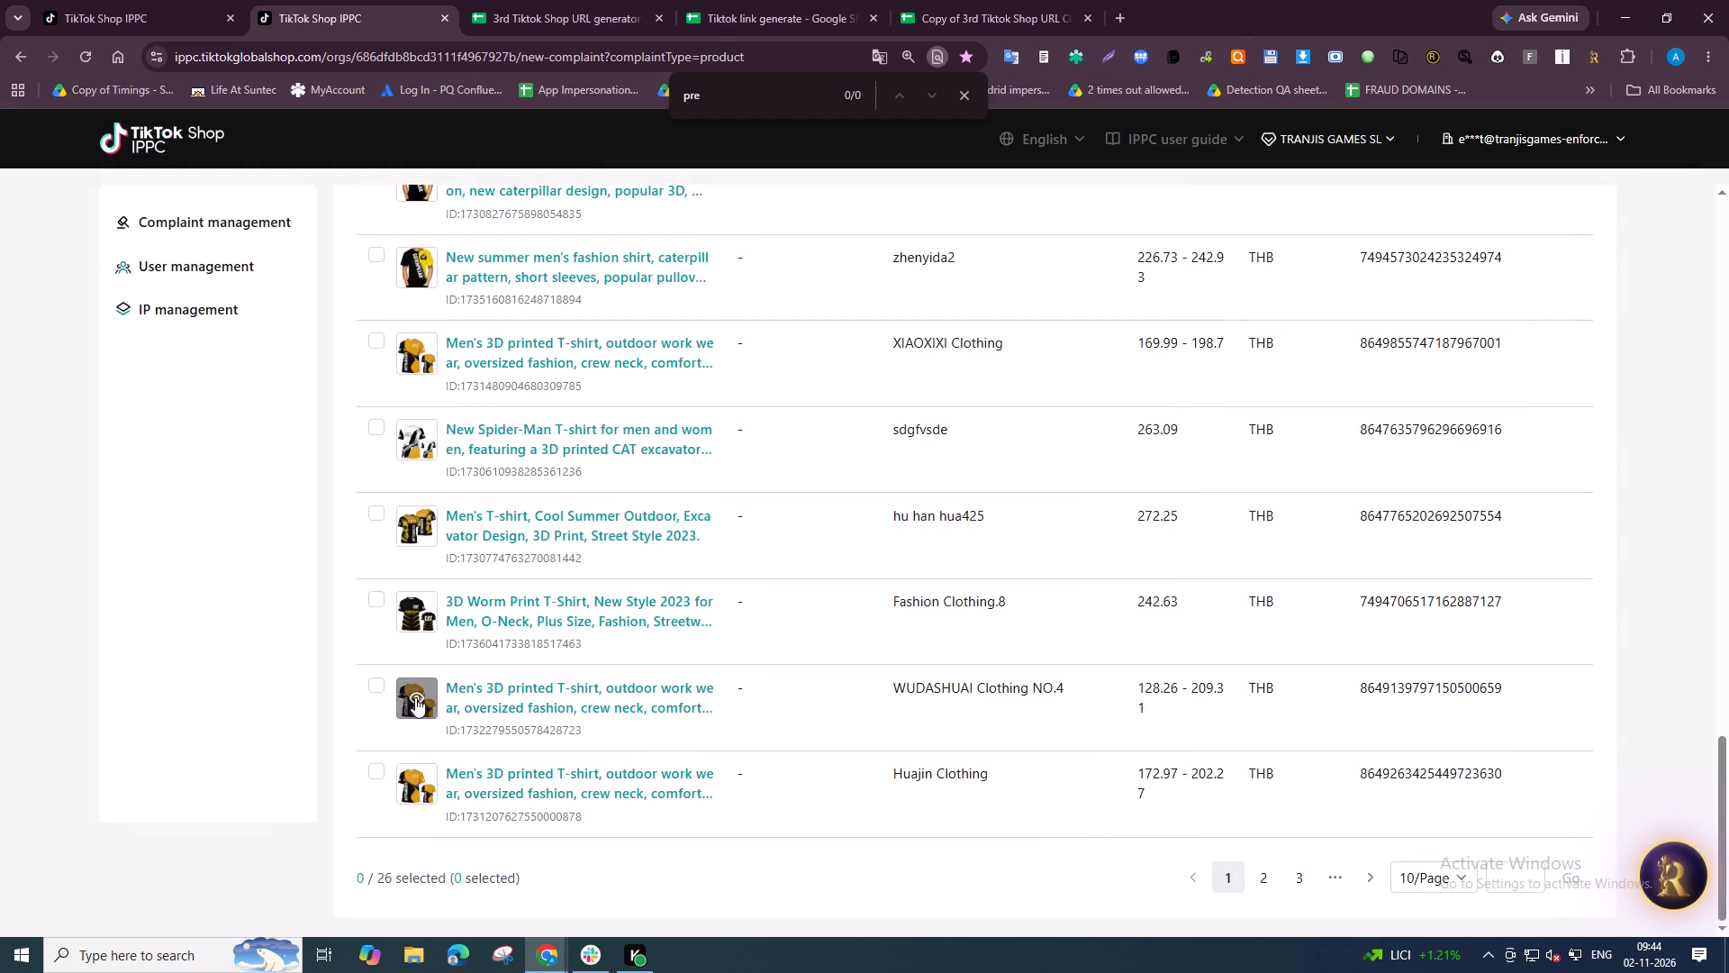
{"action": "left_click", "coordinate": [381, 696]}
{"action": "left_click", "coordinate": [421, 773]}
{"action": "left_click", "coordinate": [366, 720]}
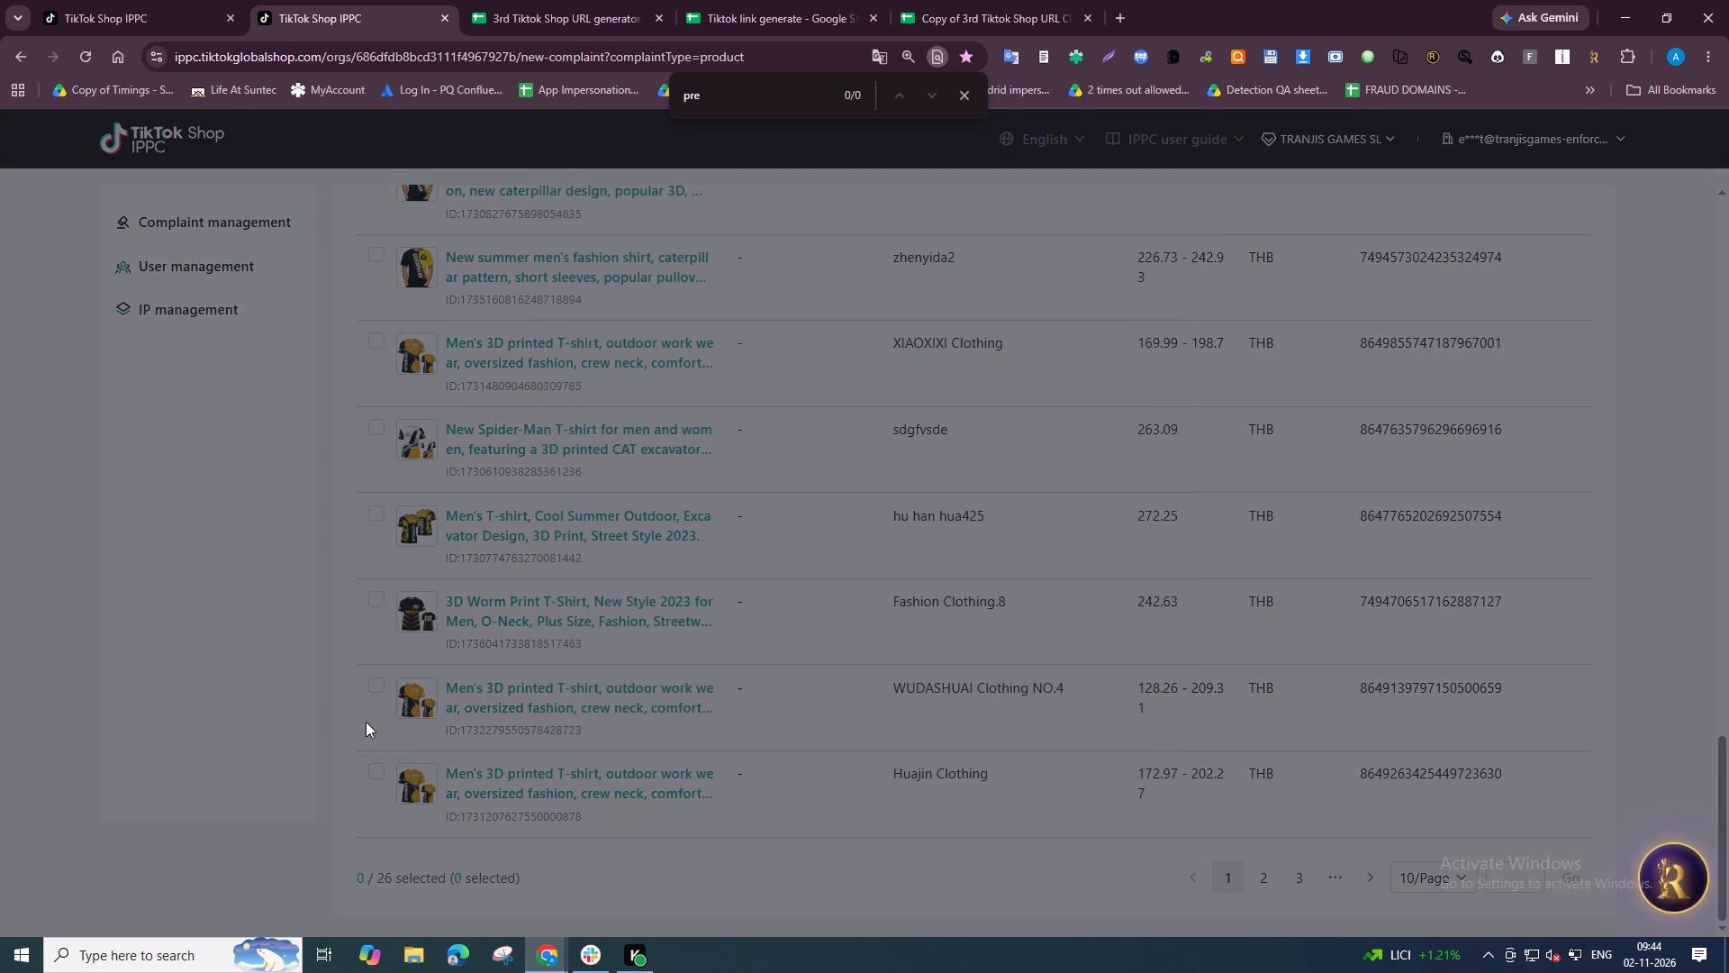
Submit all the reviewed complaint URLs as new Red Points incidents for asset Caterpillar - 25 - T-Shirts, protection type Product counterfeit.
{"action": "scroll", "coordinate": [580, 574], "scroll_direction": "up", "scroll_amount": 20}
{"action": "scroll", "coordinate": [580, 574], "scroll_direction": "up", "scroll_amount": 18}
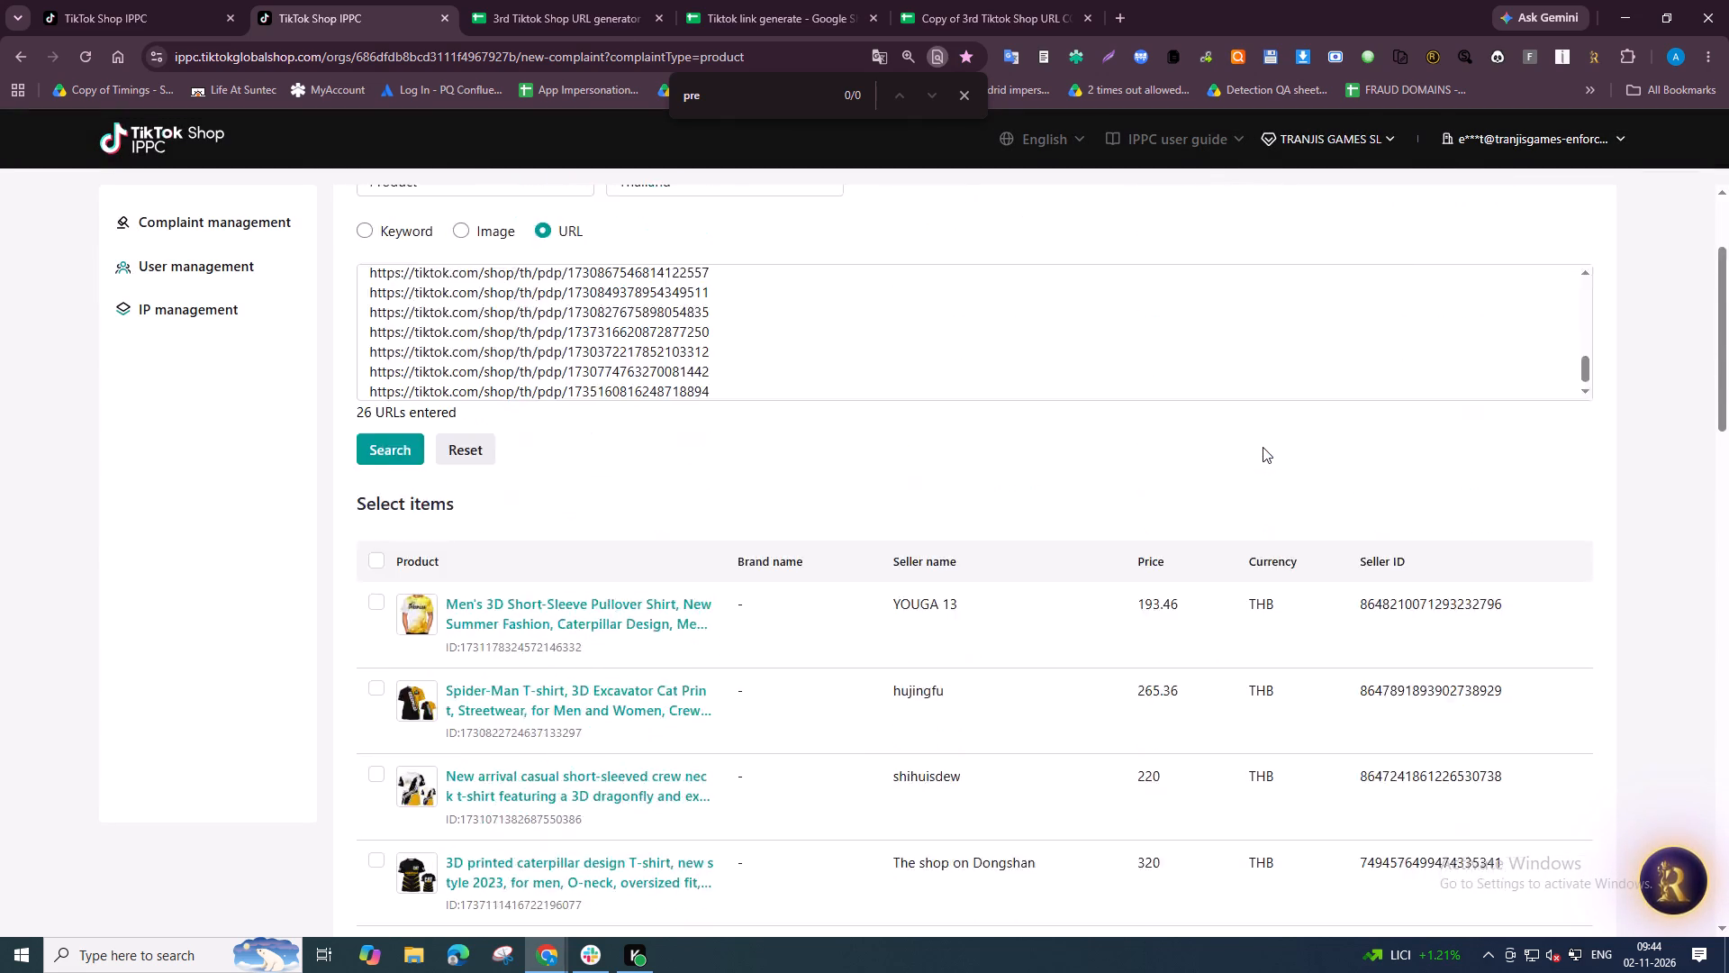
{"action": "scroll", "coordinate": [1263, 447], "scroll_direction": "up", "scroll_amount": 7}
{"action": "left_click", "coordinate": [1040, 535]}
{"action": "key", "text": "ctrl+a"}
{"action": "key", "text": "ctrl+c"}
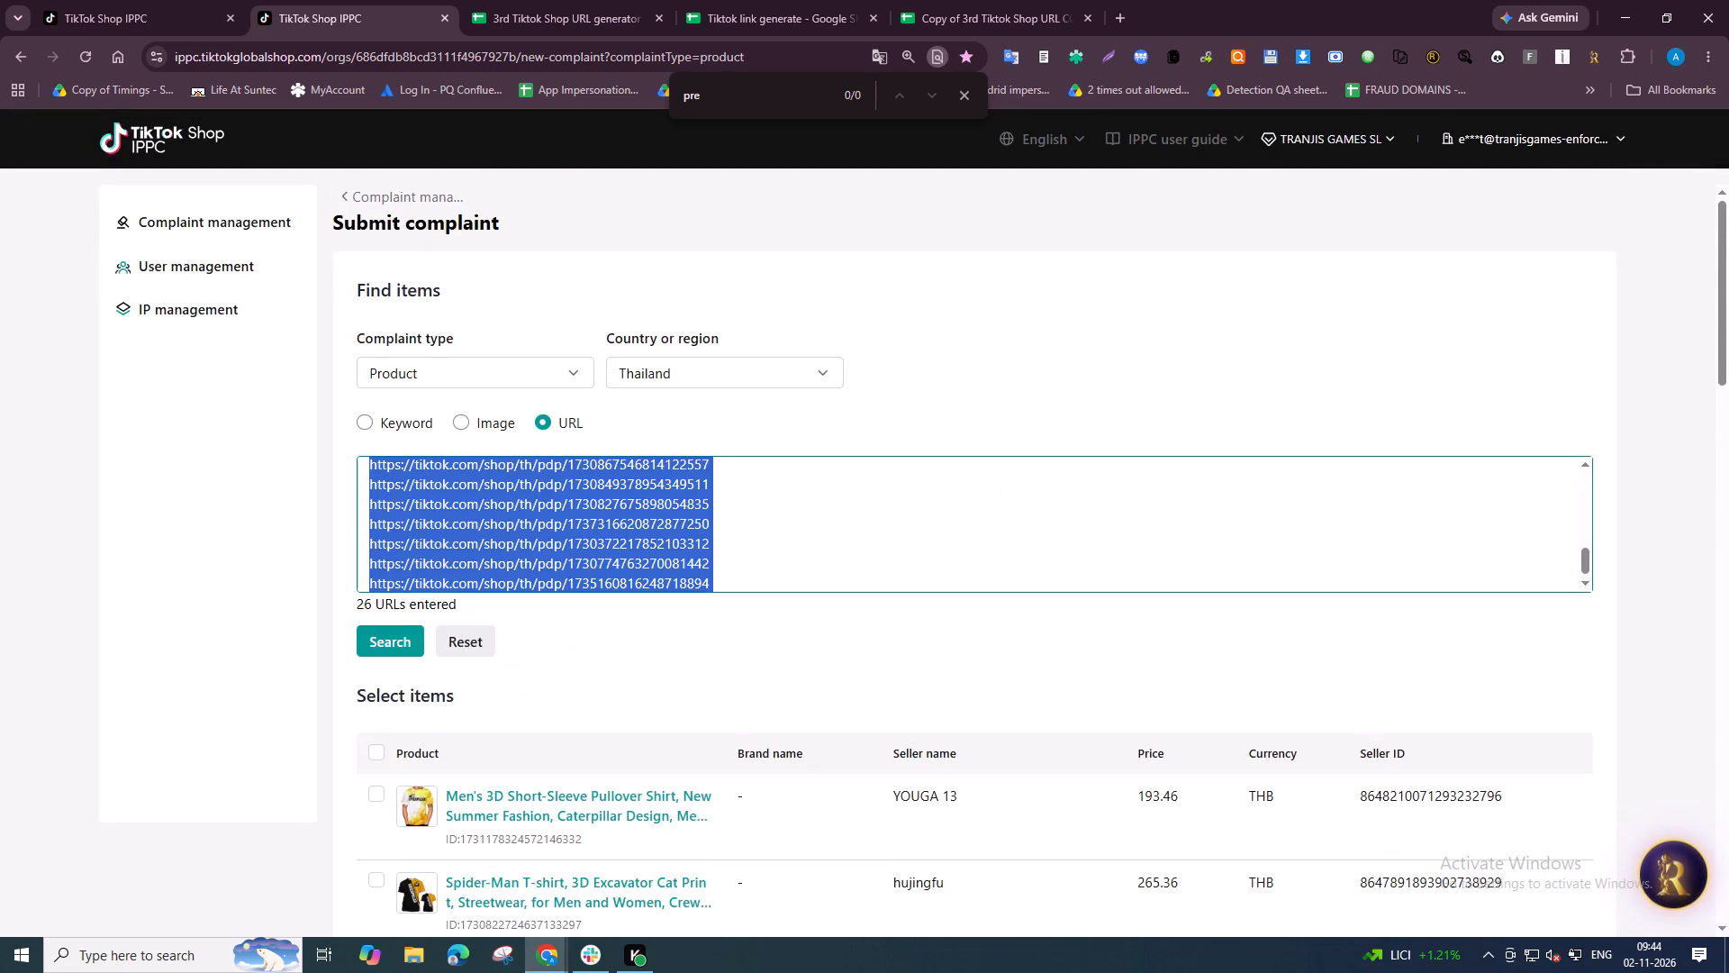
{"action": "key", "text": "ctrl+c"}
{"action": "key", "text": "ctrl+c"}
{"action": "key", "text": "ctrl+c"}
{"action": "key", "text": "alt+Tab"}
{"action": "left_click", "coordinate": [283, 0]}
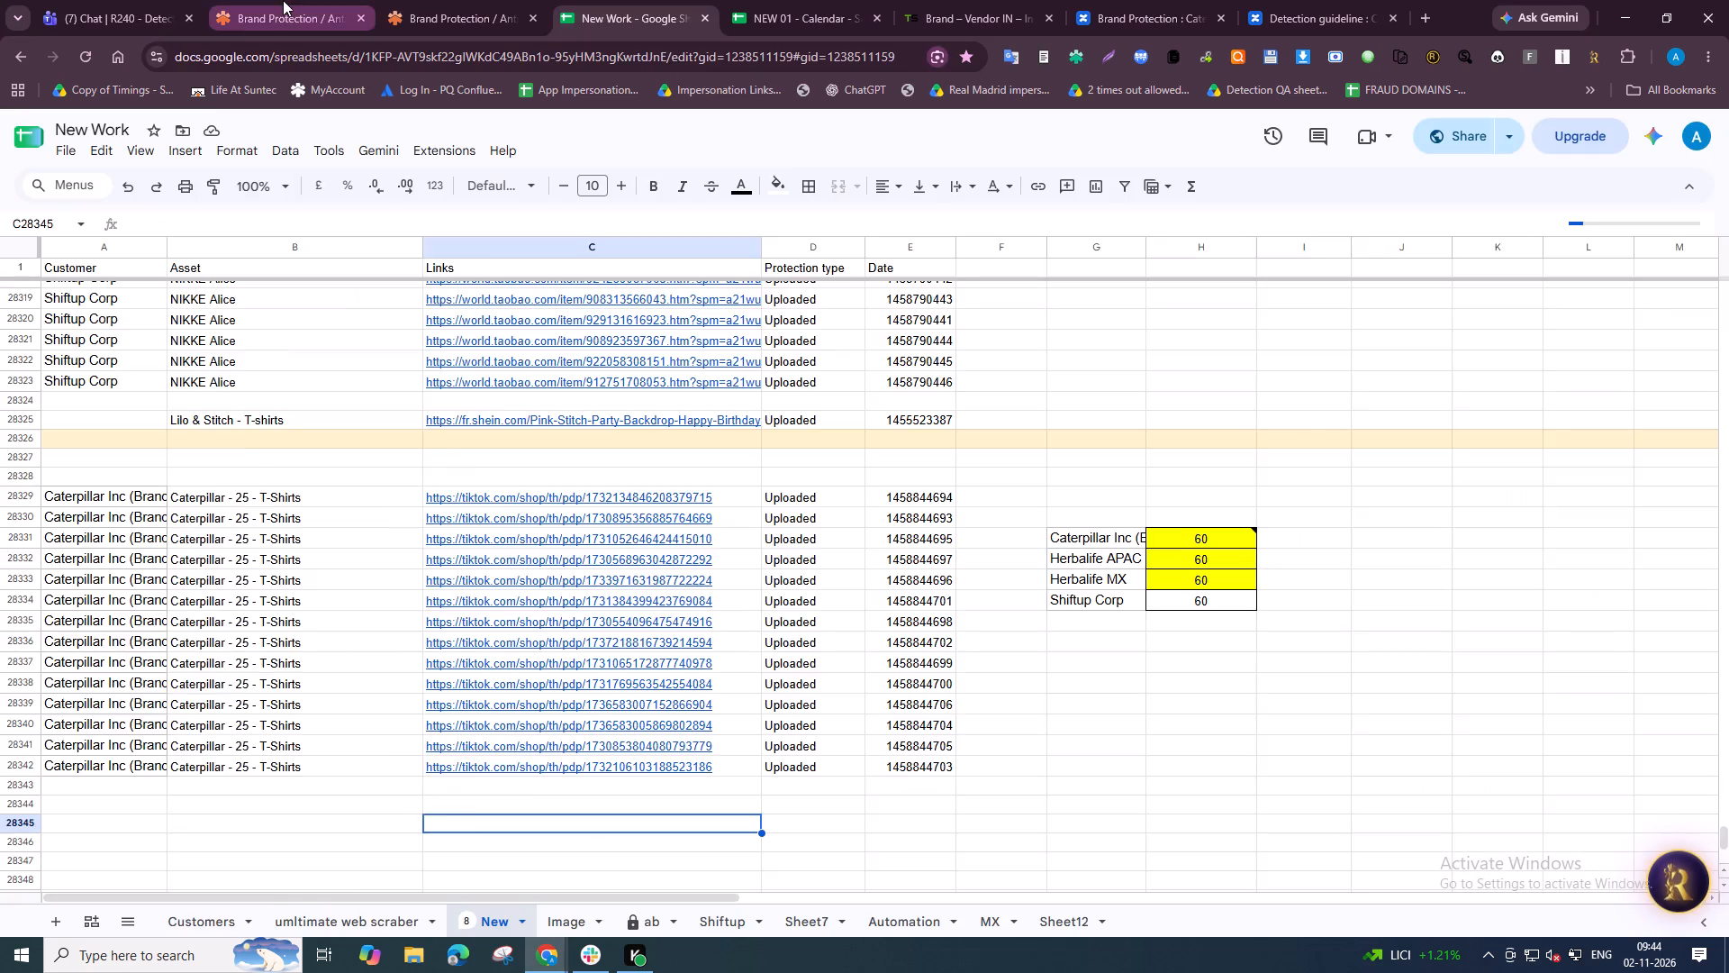
{"action": "scroll", "coordinate": [459, 587], "scroll_direction": "down", "scroll_amount": 17}
{"action": "left_click", "coordinate": [453, 764]}
{"action": "left_click", "coordinate": [447, 483]}
{"action": "key", "text": "ctrl+v"}
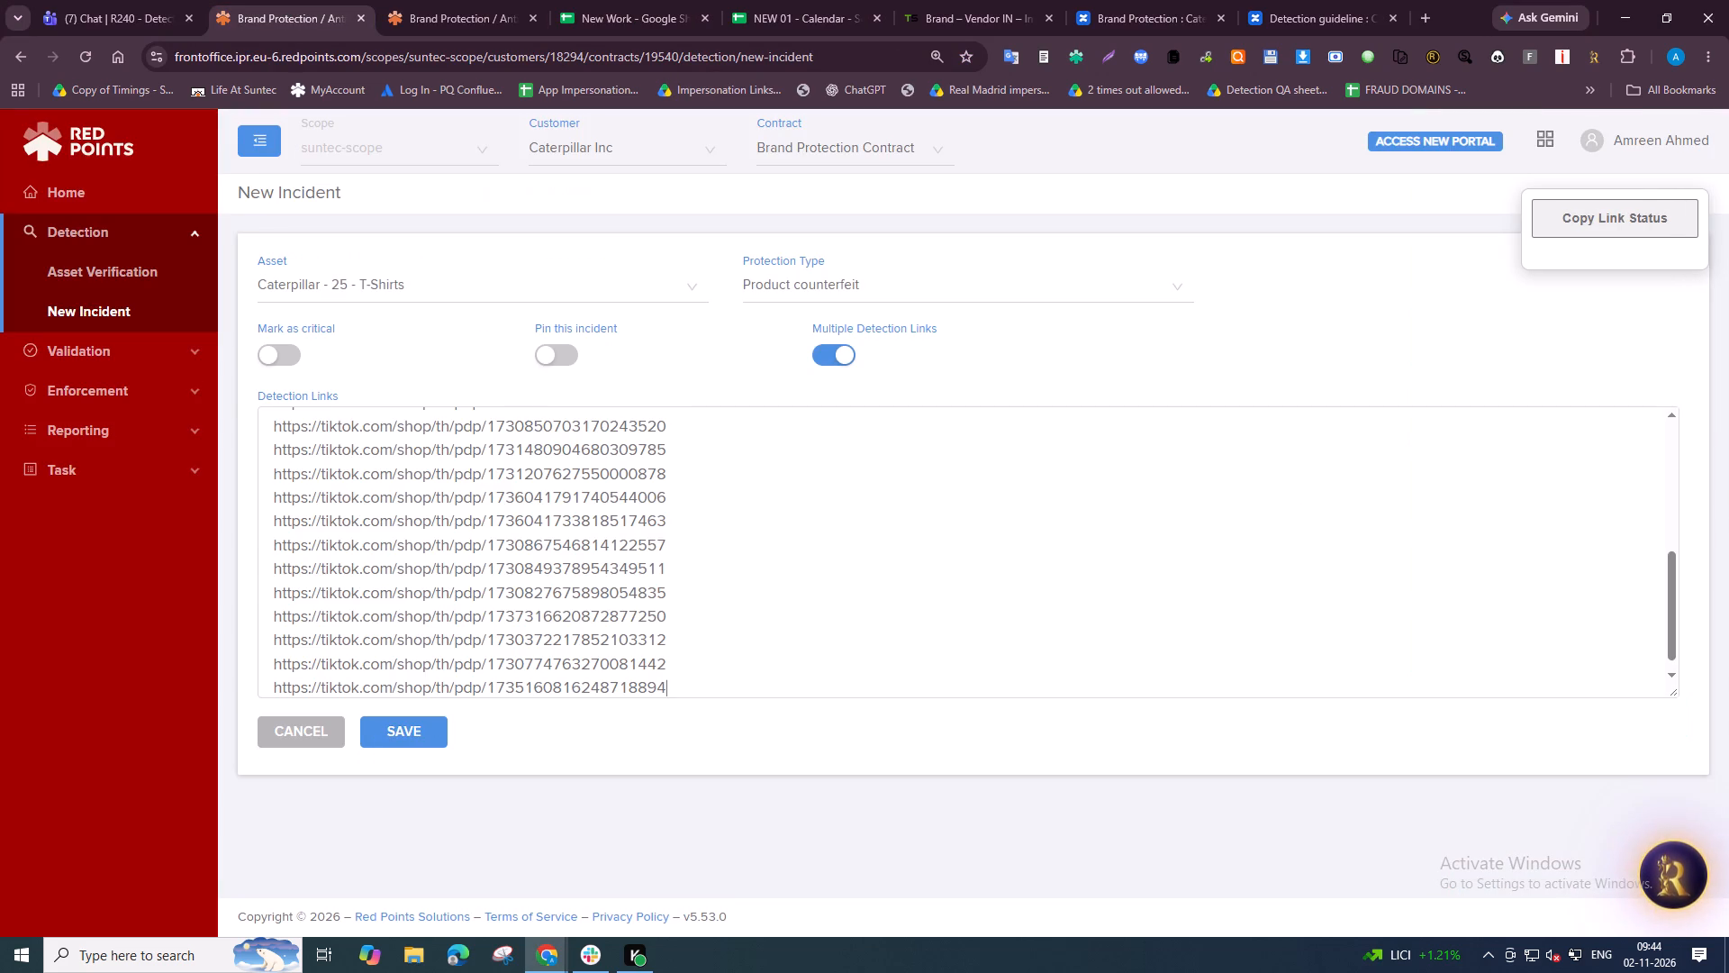
{"action": "left_click", "coordinate": [403, 718]}
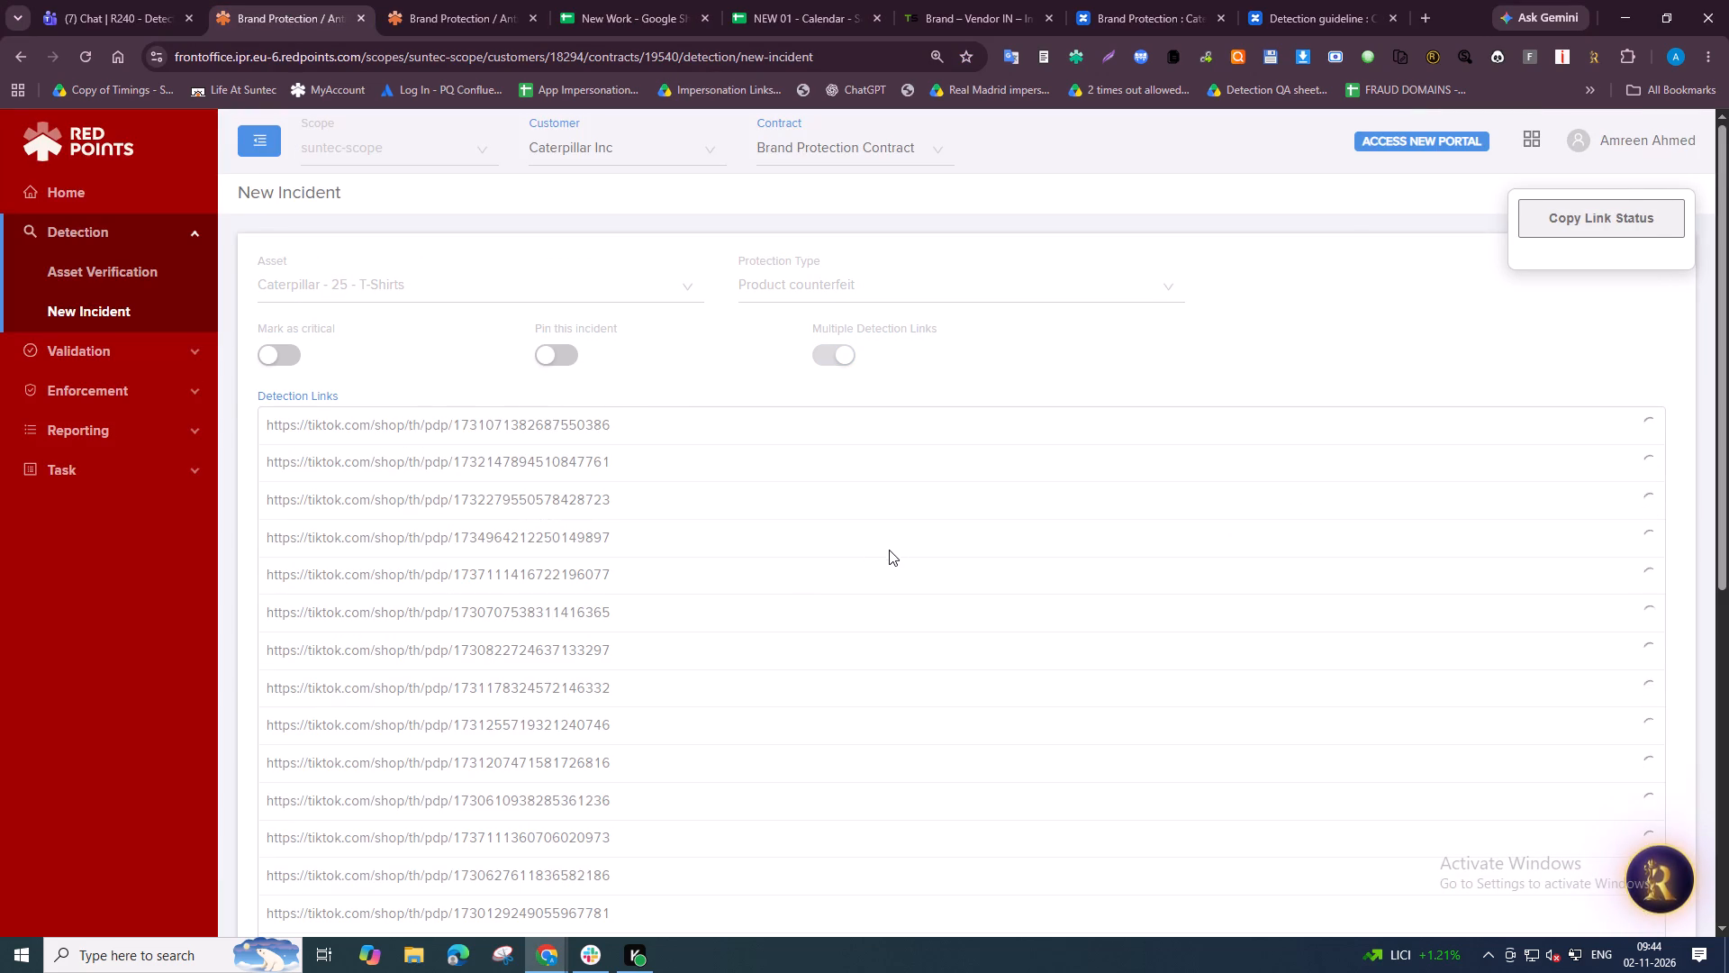
Copy the link statuses of the newly submitted incidents and paste them into the New Work sheet from cell C28345.
{"action": "scroll", "coordinate": [1345, 436], "scroll_direction": "down", "scroll_amount": 7}
{"action": "scroll", "coordinate": [1138, 517], "scroll_direction": "down", "scroll_amount": 7}
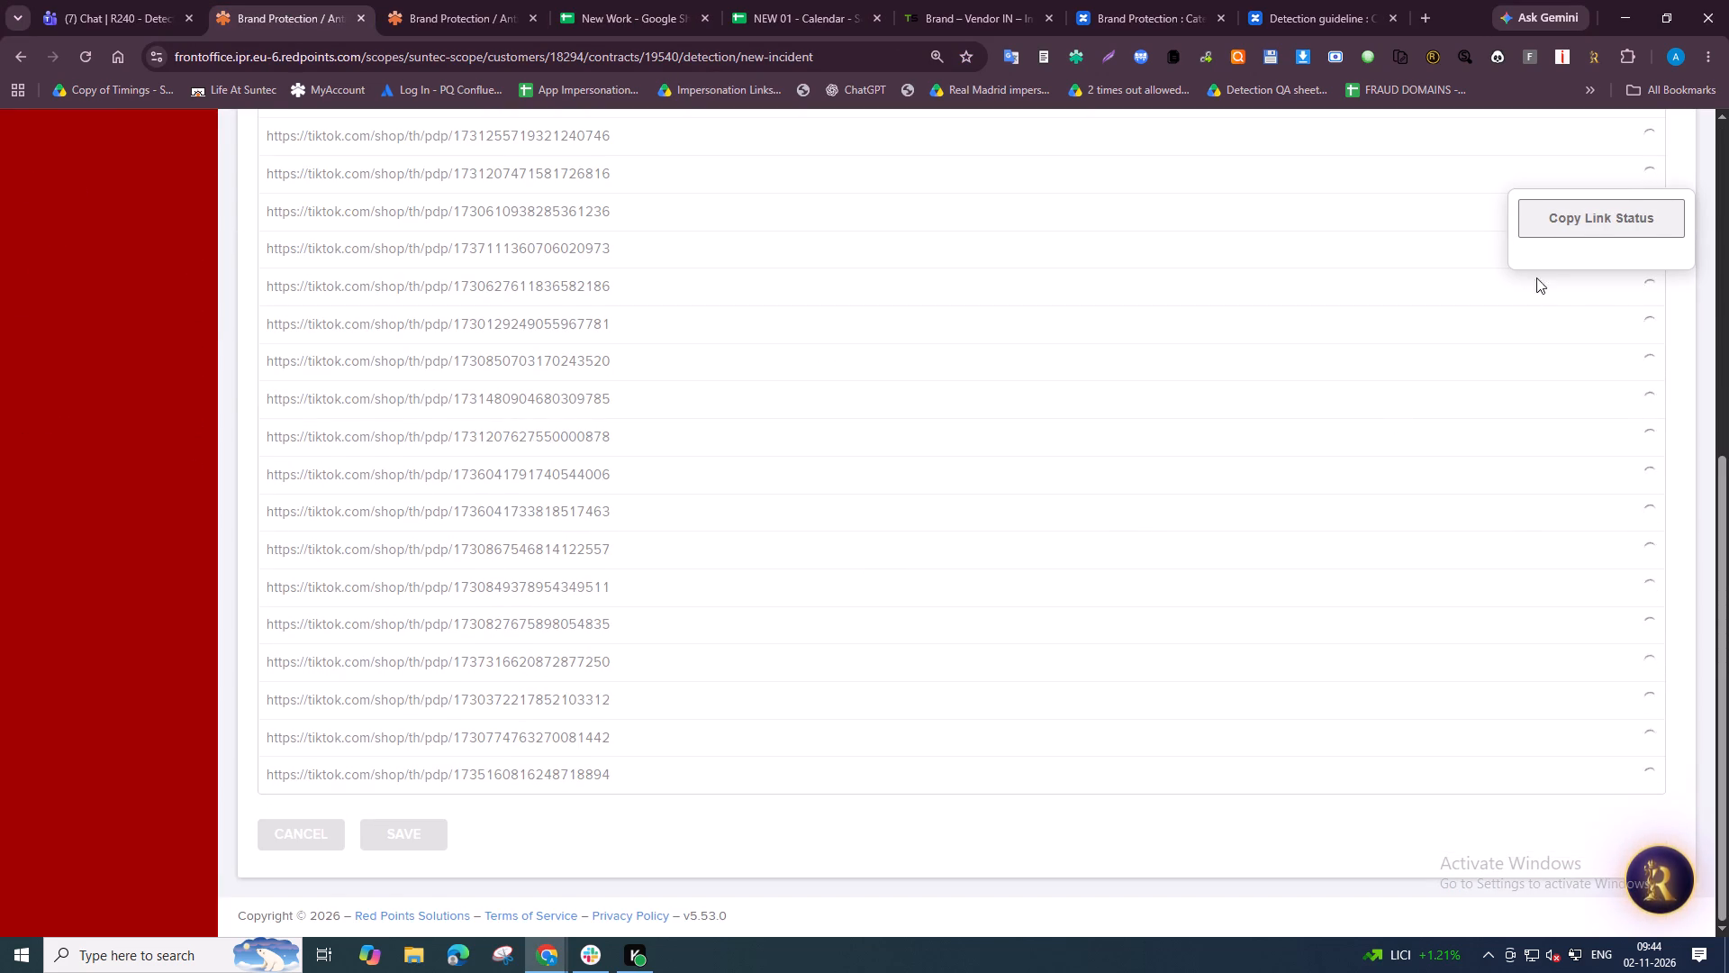
{"action": "left_click", "coordinate": [1581, 215]}
{"action": "scroll", "coordinate": [1277, 507], "scroll_direction": "down", "scroll_amount": 8}
{"action": "left_click", "coordinate": [1580, 215]}
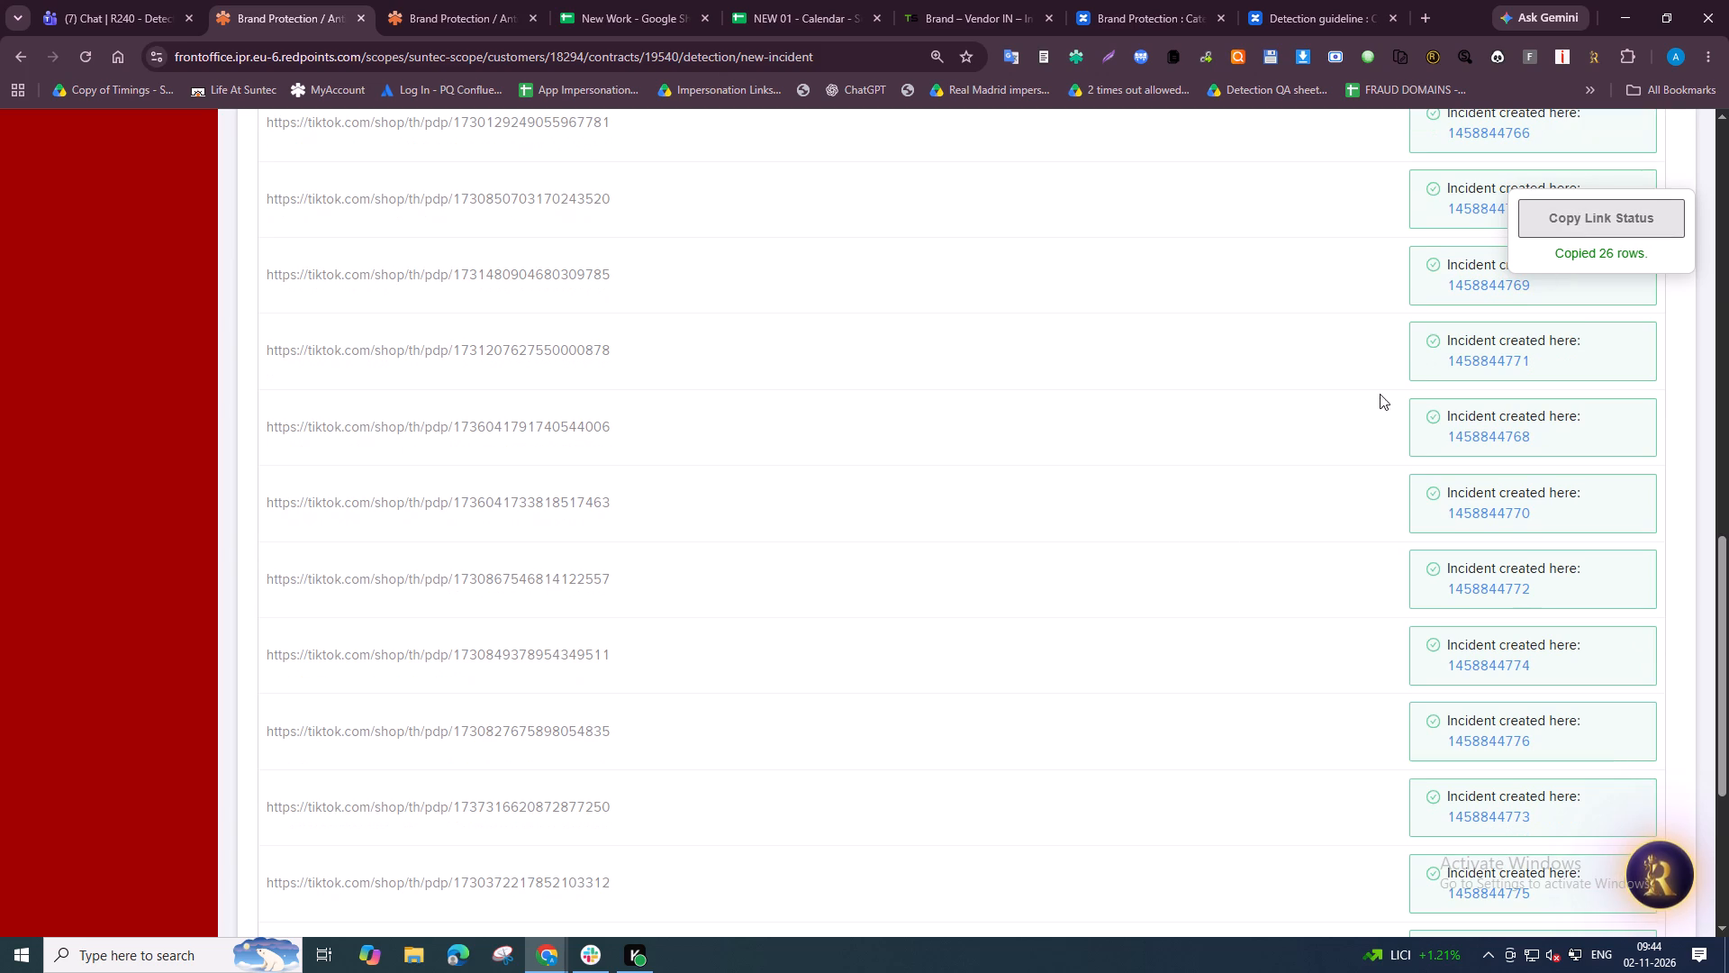
{"action": "scroll", "coordinate": [1237, 490], "scroll_direction": "down", "scroll_amount": 15}
{"action": "left_click", "coordinate": [610, 0]}
{"action": "key", "text": "ctrl+v"}
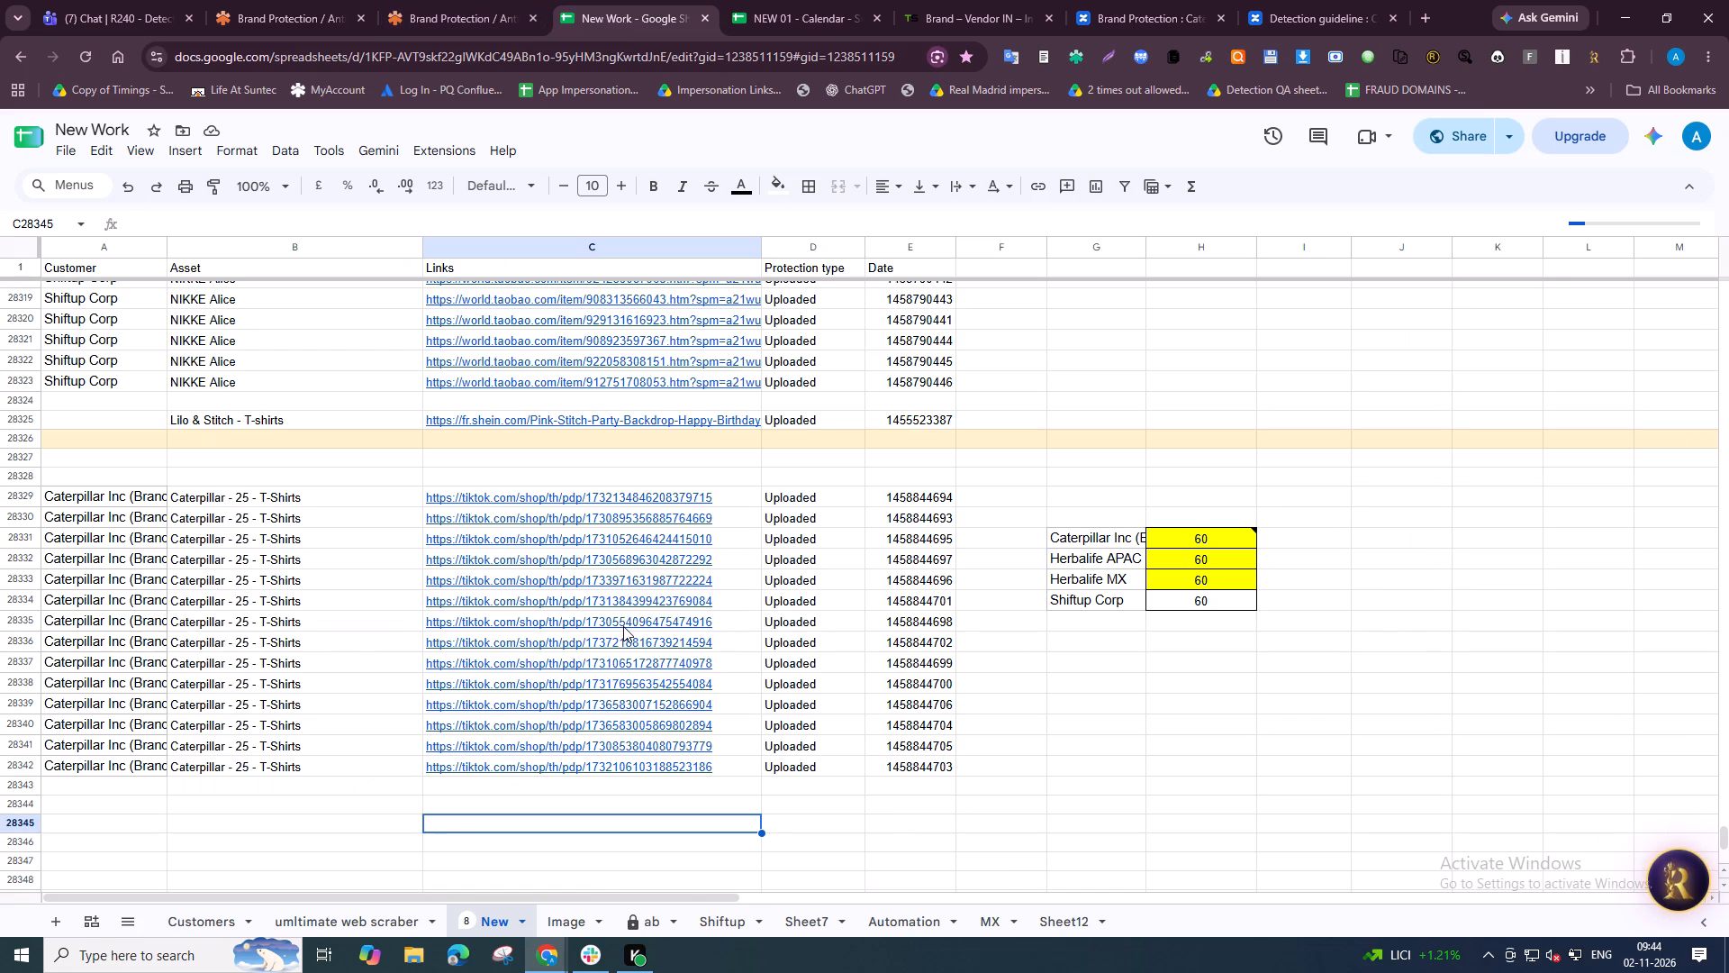
Move the pasted link, status and incident ID rows up in New Work to start at C28343, overwriting their header row.
{"action": "key", "text": "Down"}
{"action": "key", "text": "ctrl+shift+Down"}
{"action": "key", "text": "ctrl+shift+Right"}
{"action": "key", "text": "ctrl+x"}
{"action": "key", "text": "Up"}
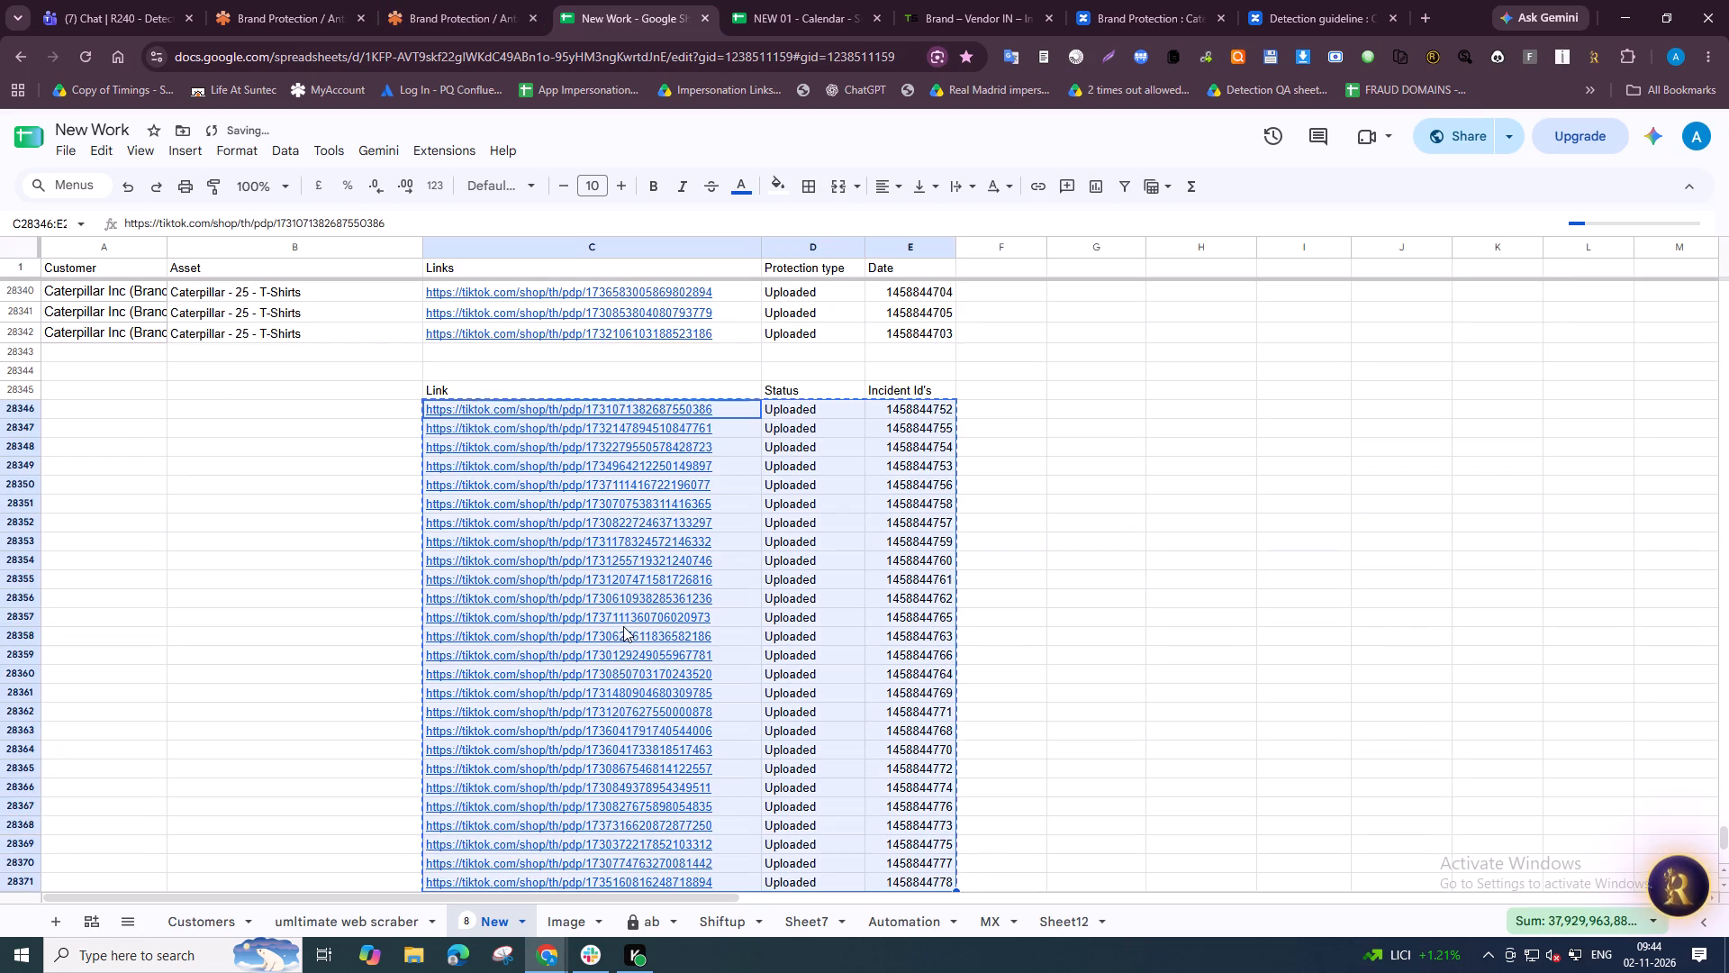
{"action": "key", "text": "Up"}
{"action": "key", "text": "ctrl+v"}
{"action": "key", "text": "ctrl+x"}
{"action": "key", "text": "Up"}
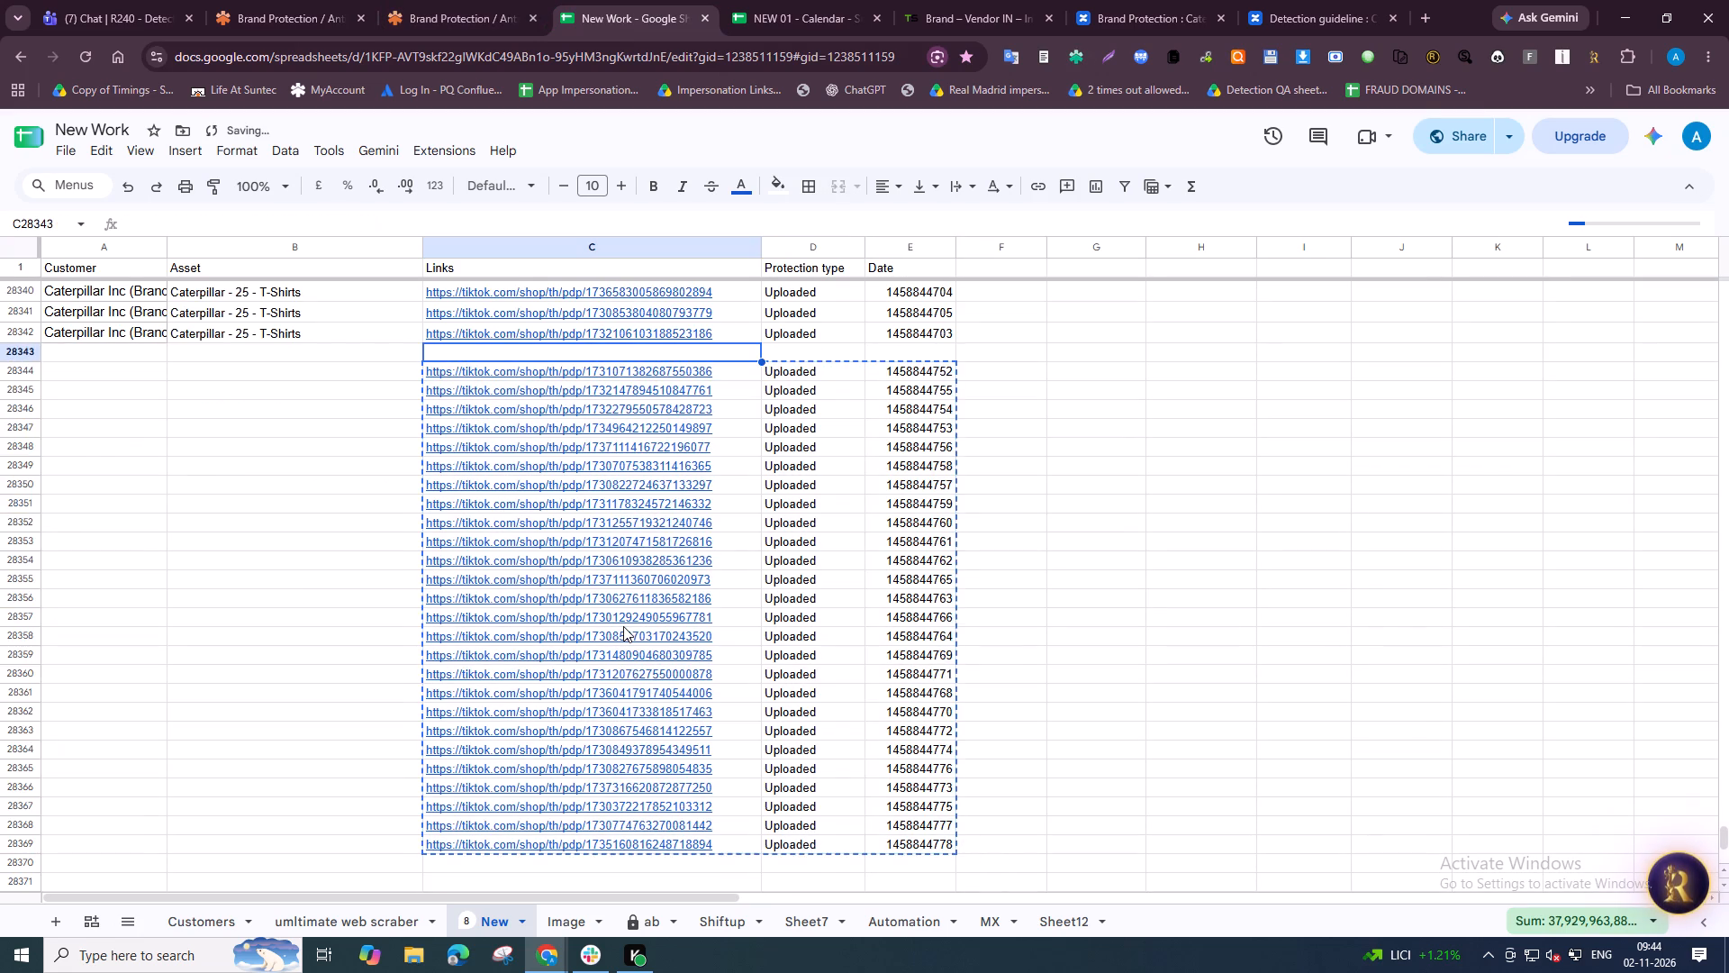
{"action": "key", "text": "ctrl+v"}
Fill the Caterpillar Inc customer and Caterpillar - 25 - T-Shirts asset down to row 28368, and check the count of uploaded rows.
{"action": "key", "text": "ctrl+Down"}
{"action": "key", "text": "Left"}
{"action": "key", "text": "ctrl+shift+Up"}
{"action": "key", "text": "shift+Left"}
{"action": "key", "text": "ctrl+d"}
{"action": "key", "text": "Right"}
{"action": "key", "text": "Right"}
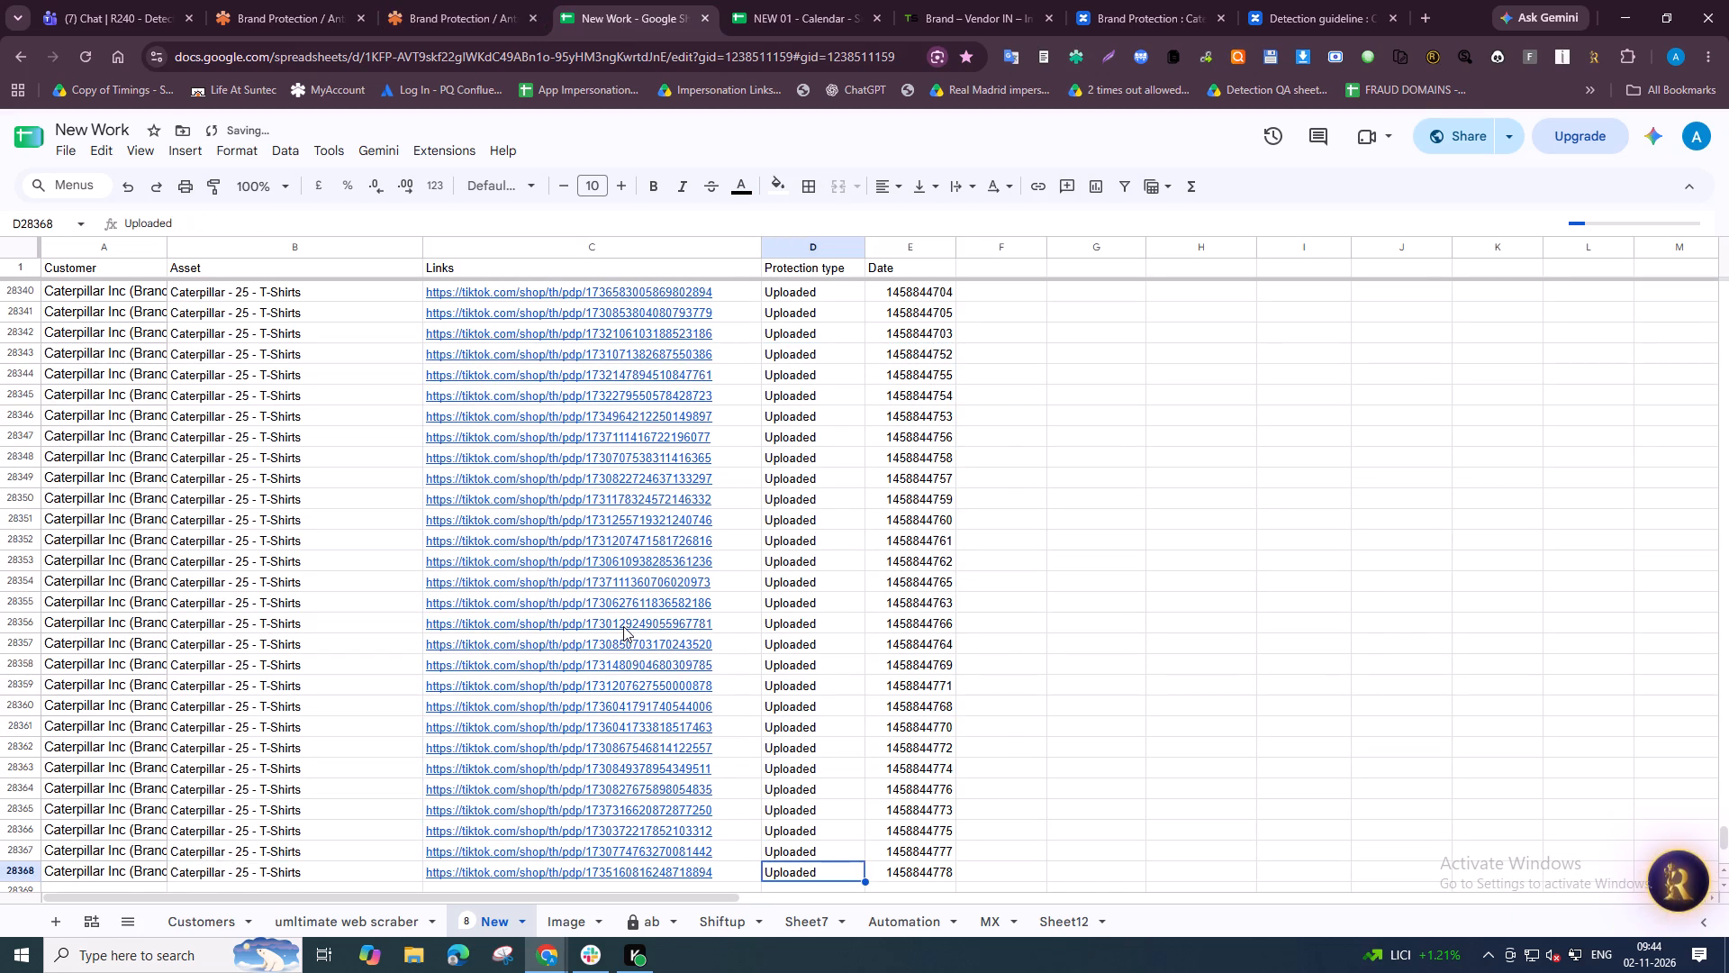
{"action": "key", "text": "ctrl+shift+Up"}
{"action": "scroll", "coordinate": [623, 626], "scroll_direction": "up", "scroll_amount": 4}
{"action": "scroll", "coordinate": [623, 626], "scroll_direction": "down", "scroll_amount": 7}
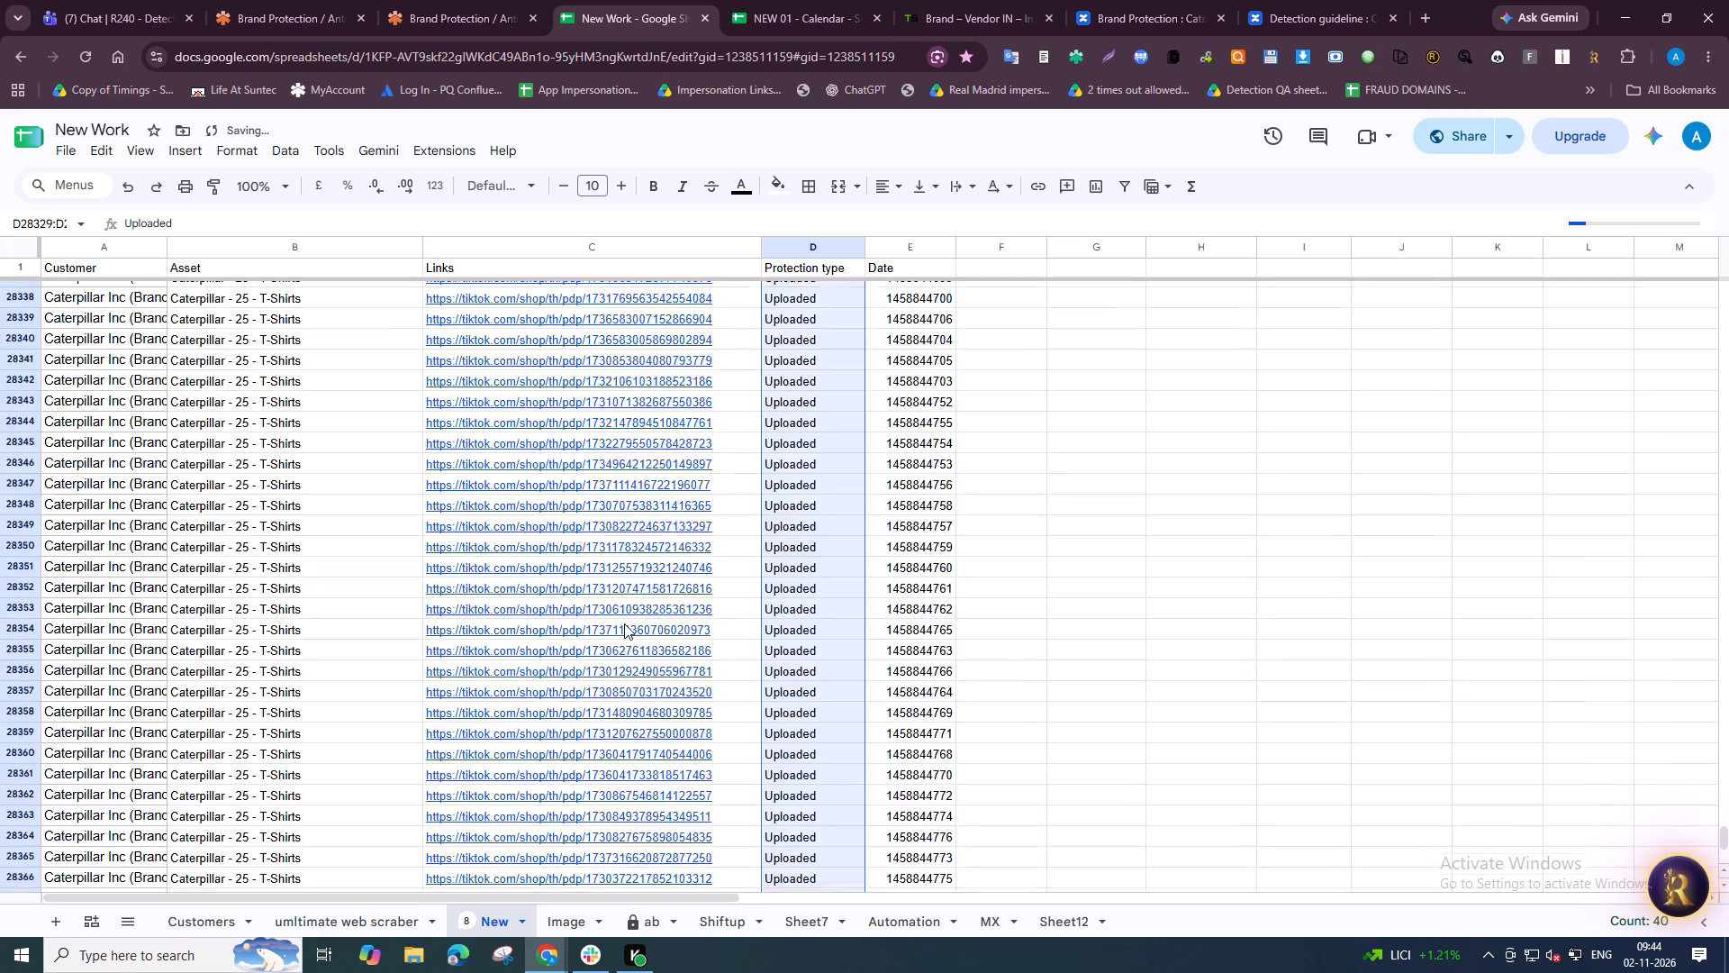
{"action": "scroll", "coordinate": [624, 623], "scroll_direction": "down", "scroll_amount": 6}
{"action": "left_click", "coordinate": [620, 520]}
Copy the next 20 Thailand Caterpillar URLs, L7812 to L7831, from the Generator sheet of the 3rd Tiktok Shop URL generator.
{"action": "key", "text": "alt+Tab"}
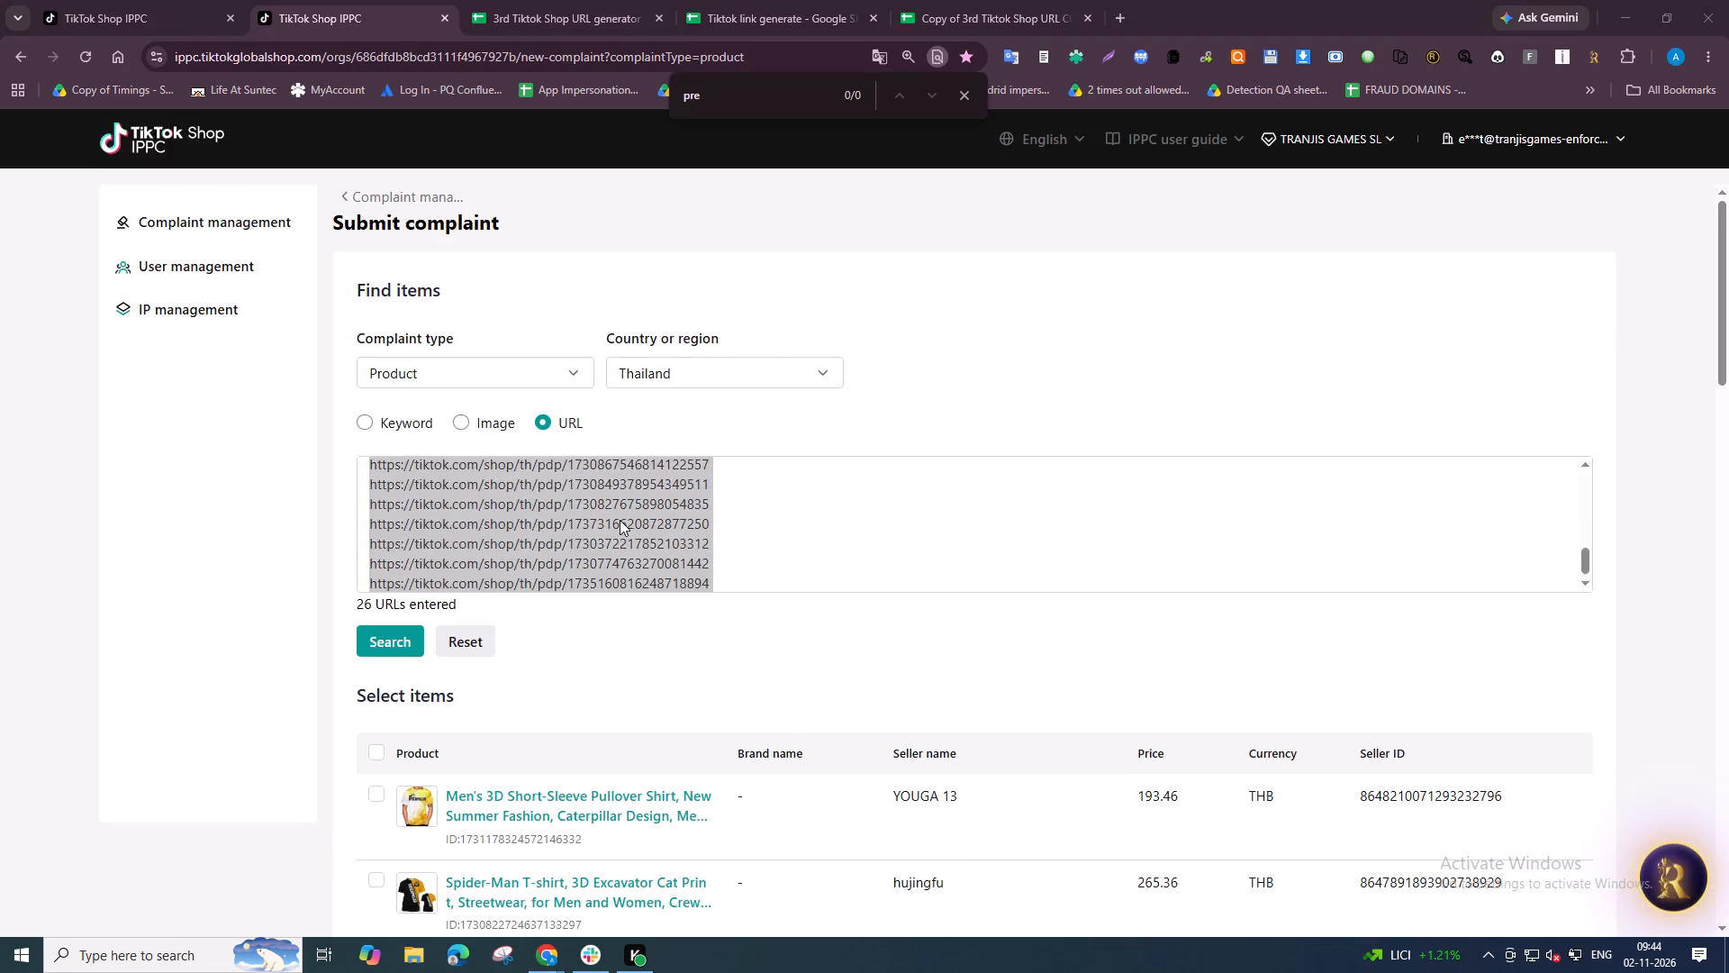
{"action": "left_click", "coordinate": [561, 0]}
{"action": "left_click", "coordinate": [700, 0]}
{"action": "left_click", "coordinate": [572, 0]}
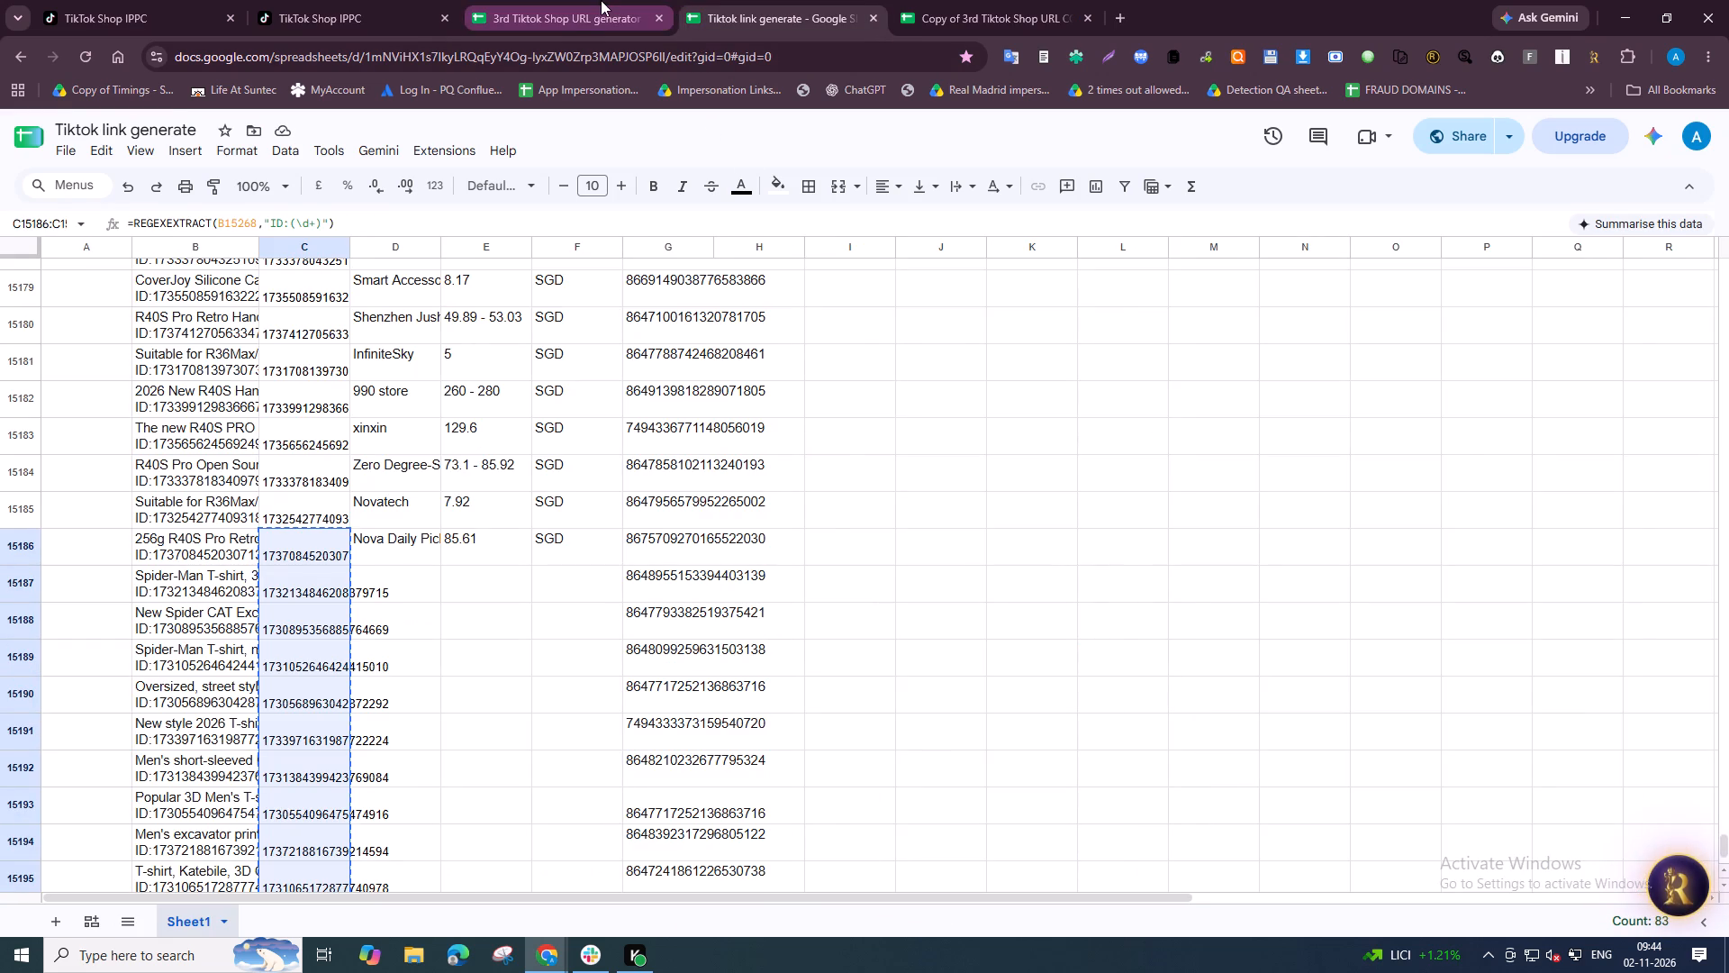
{"action": "scroll", "coordinate": [1146, 426], "scroll_direction": "down", "scroll_amount": 4}
{"action": "left_click", "coordinate": [1258, 359]}
{"action": "scroll", "coordinate": [1237, 580], "scroll_direction": "down", "scroll_amount": 4}
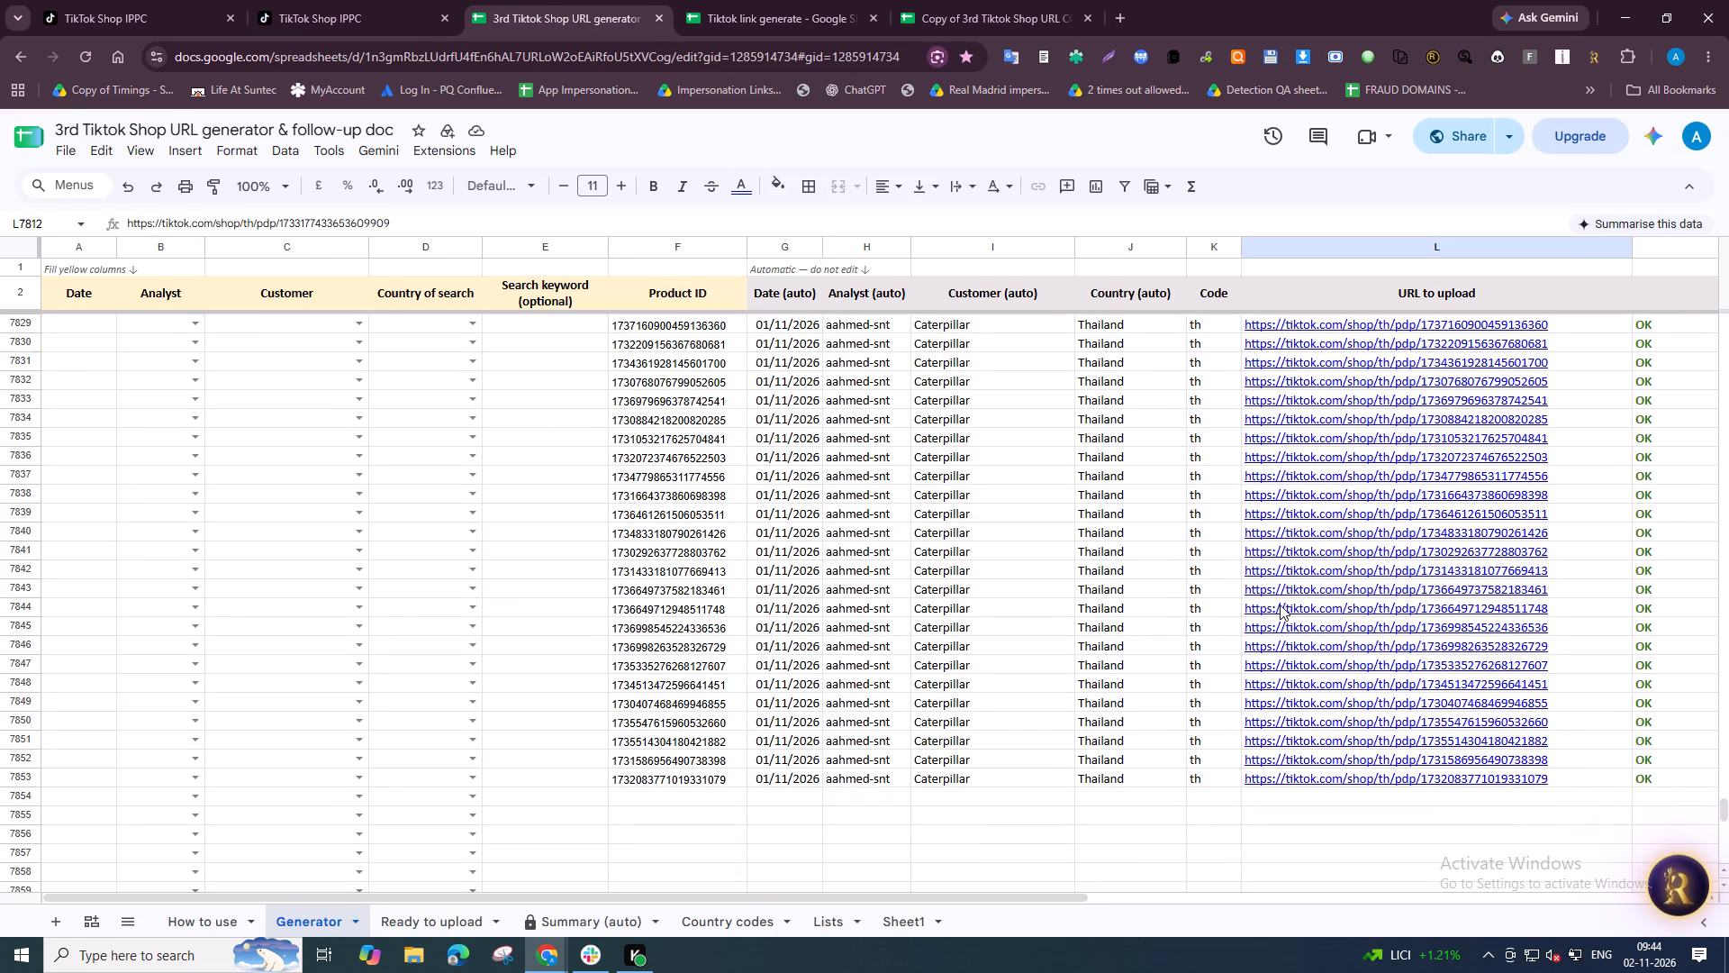
{"action": "left_click", "coordinate": [1280, 605], "text": "shift"}
{"action": "left_click", "coordinate": [1307, 490], "text": "shift"}
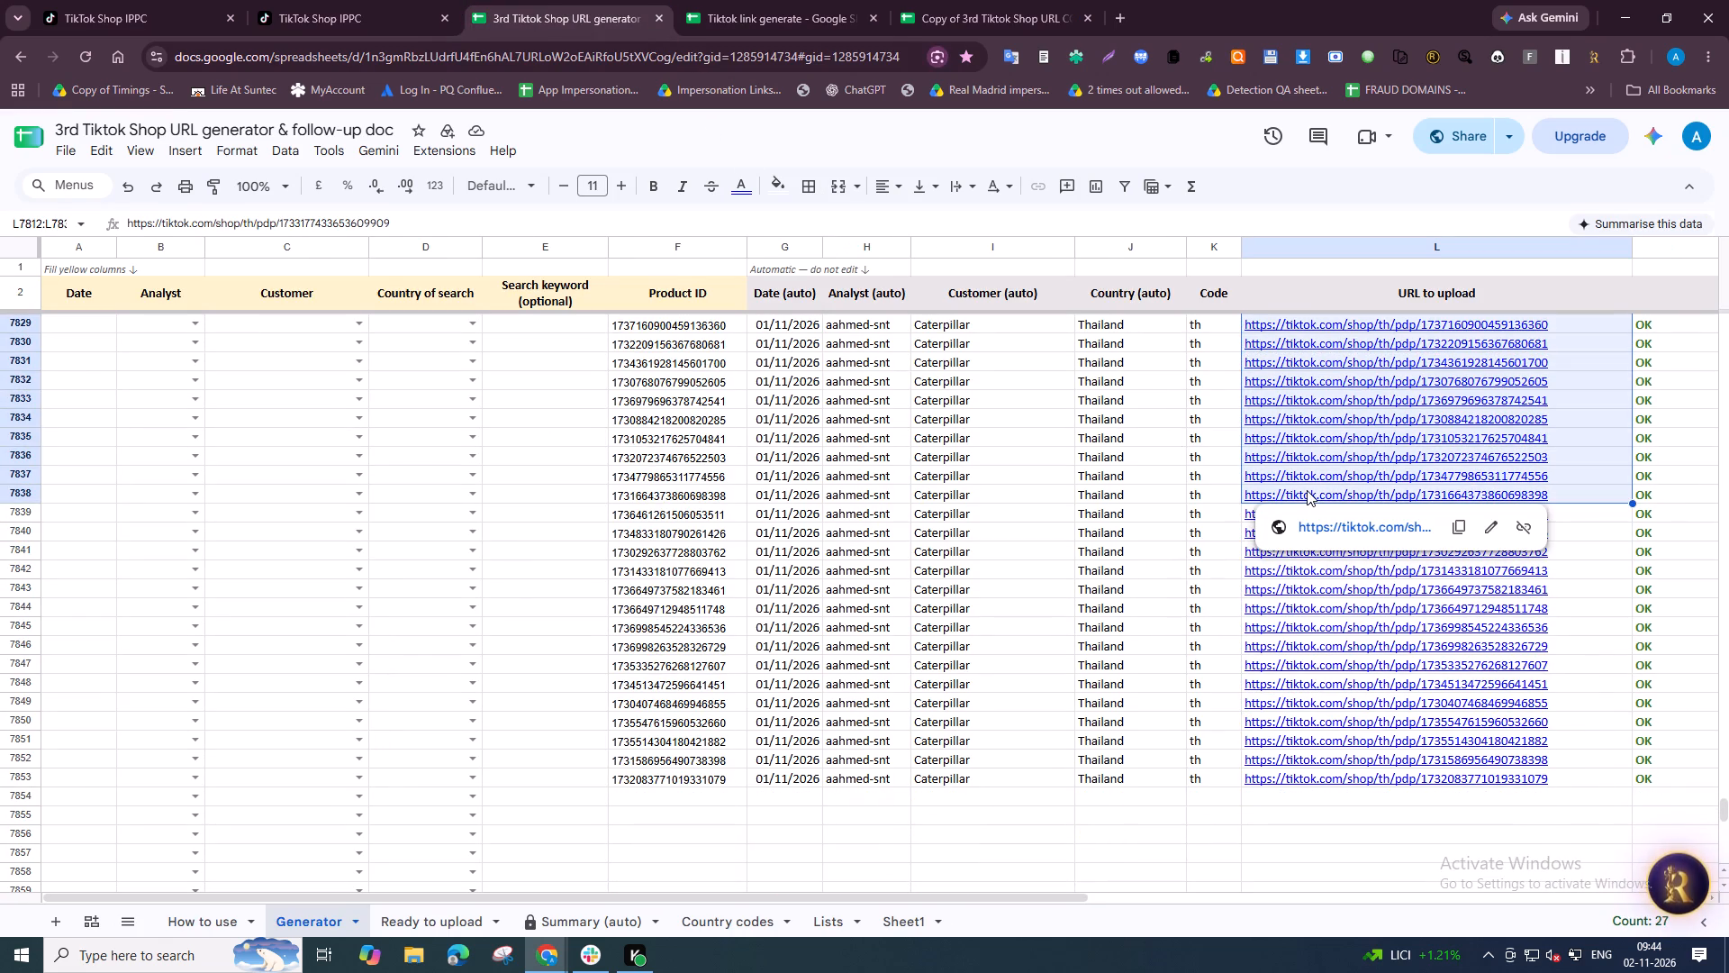
{"action": "key", "text": "shift+Up"}
{"action": "key", "text": "shift+Up"}
{"action": "key", "text": "shift+Up"}
{"action": "key", "text": "shift+Up"}
{"action": "key", "text": "shift+Up"}
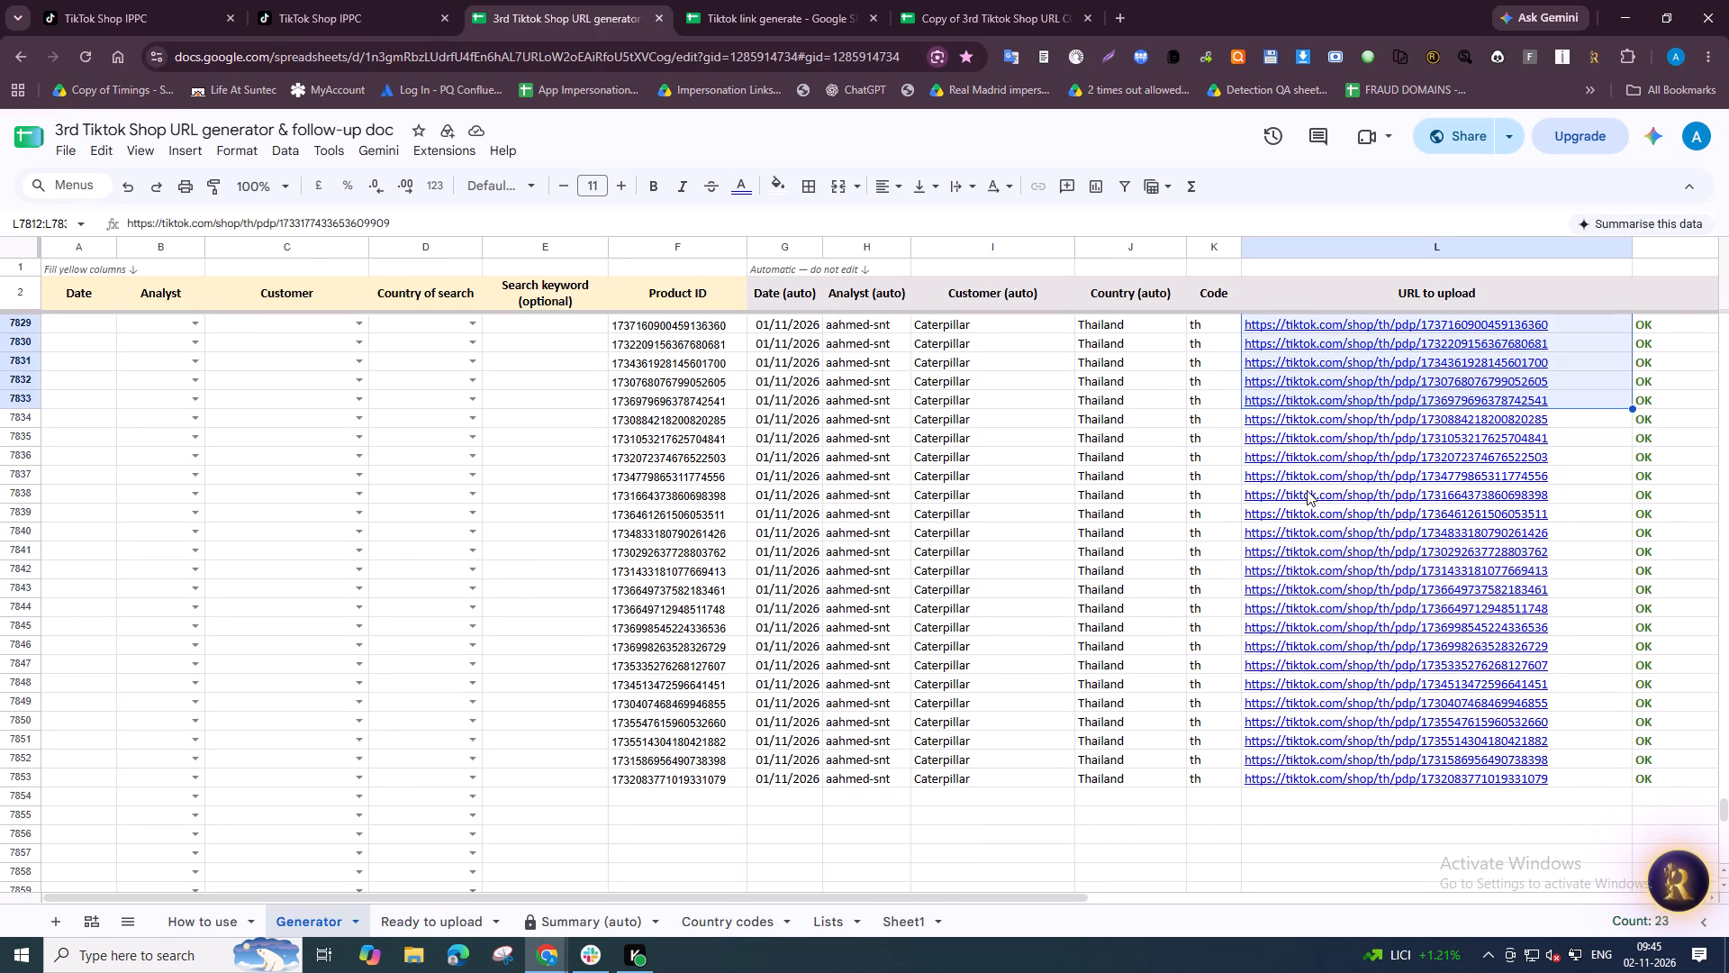
{"action": "key", "text": "shift+Up"}
{"action": "key", "text": "shift+Up"}
{"action": "key", "text": "shift+Up"}
{"action": "key", "text": "shift+Down"}
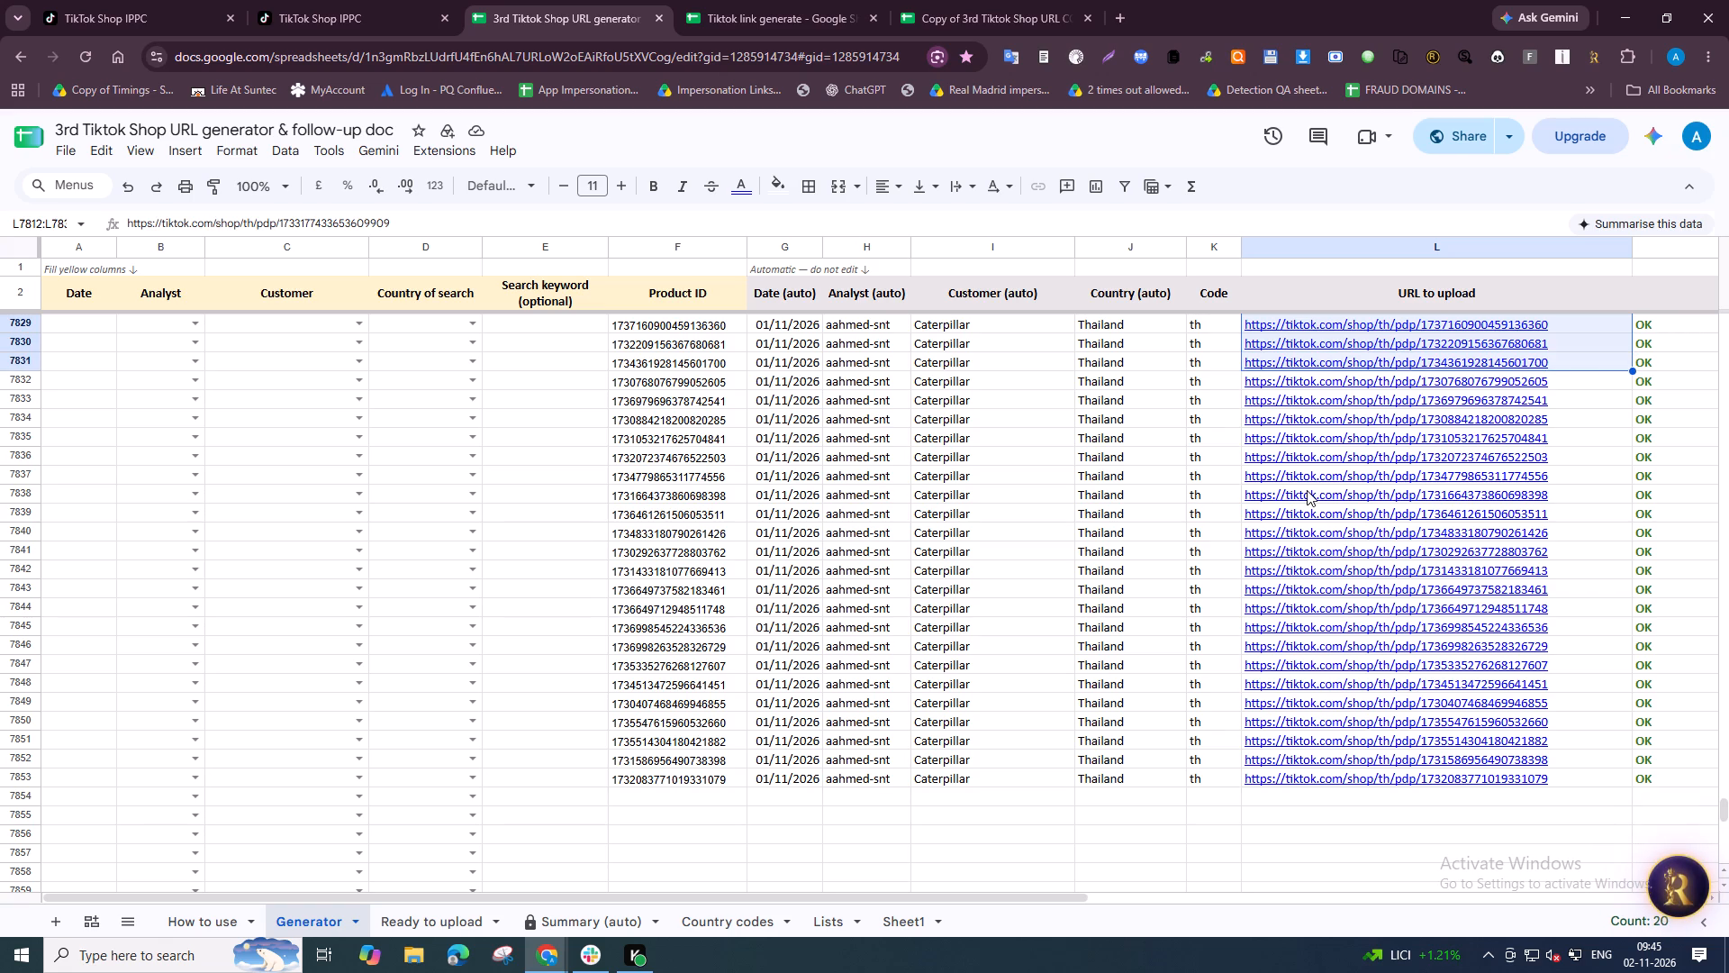
{"action": "key", "text": "ctrl+c"}
{"action": "key", "text": "ctrl+c"}
{"action": "key", "text": "ctrl+c"}
{"action": "key", "text": "ctrl+c"}
Replace the URLs in the TikTok Shop IPPC complaint form with the 20 copied ones and search for their items.
{"action": "left_click", "coordinate": [332, 0]}
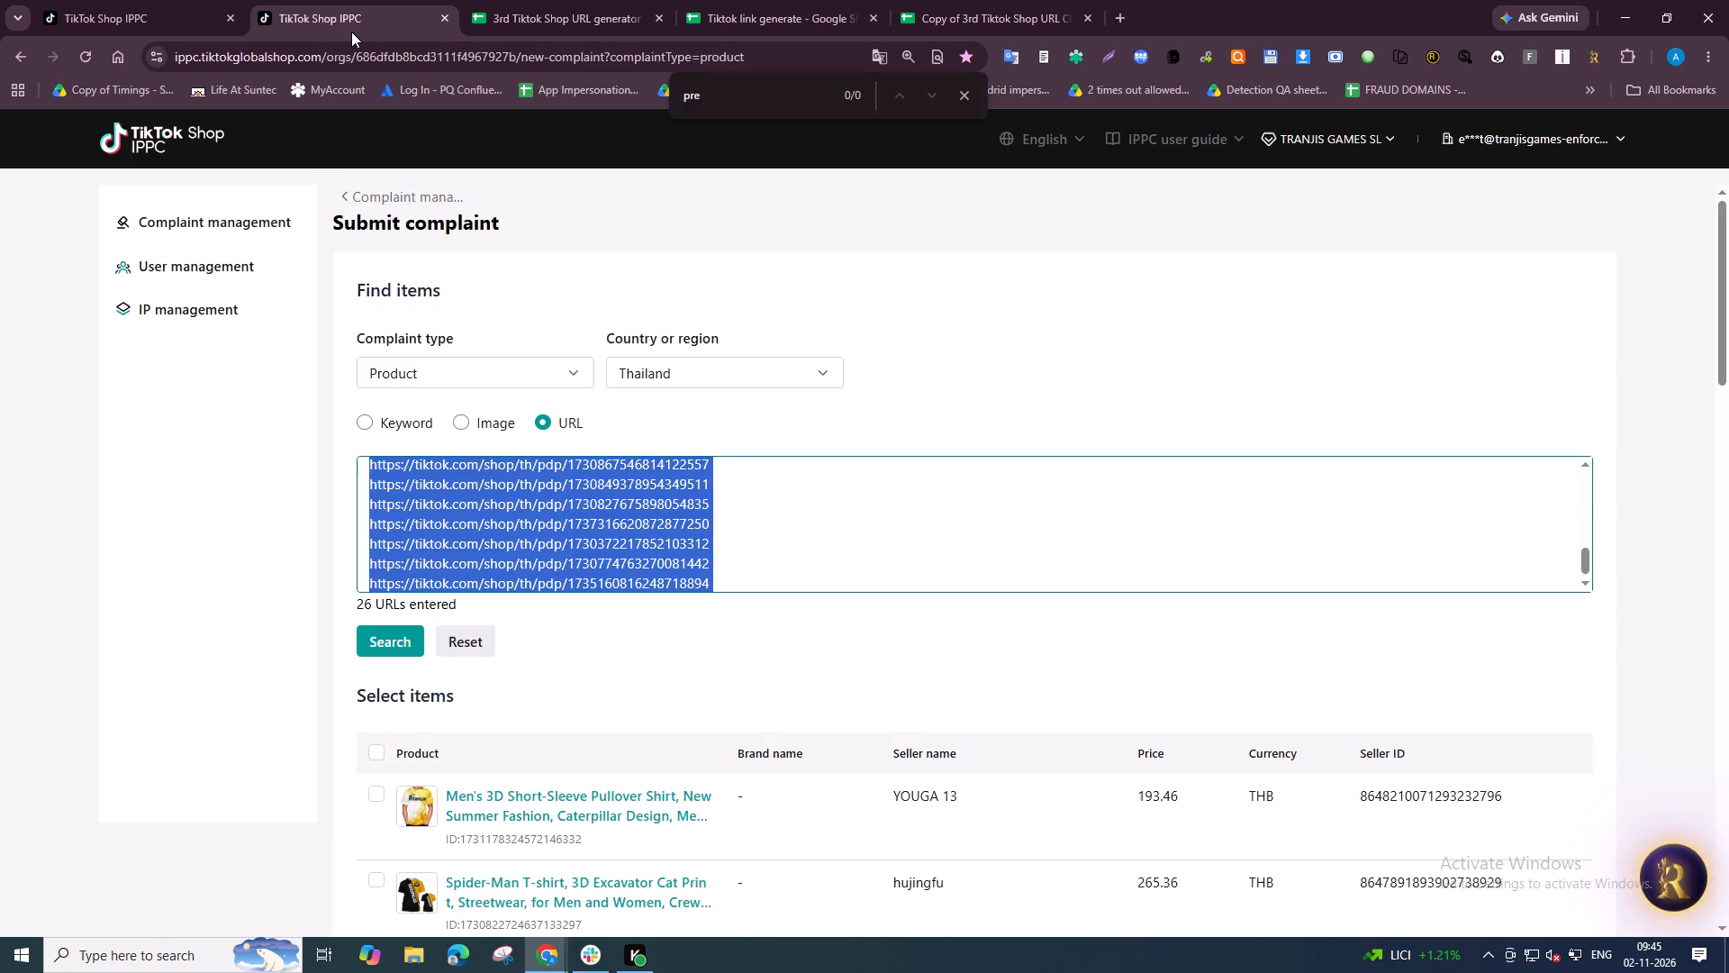
{"action": "key", "text": "Delete"}
{"action": "key", "text": "ctrl+v"}
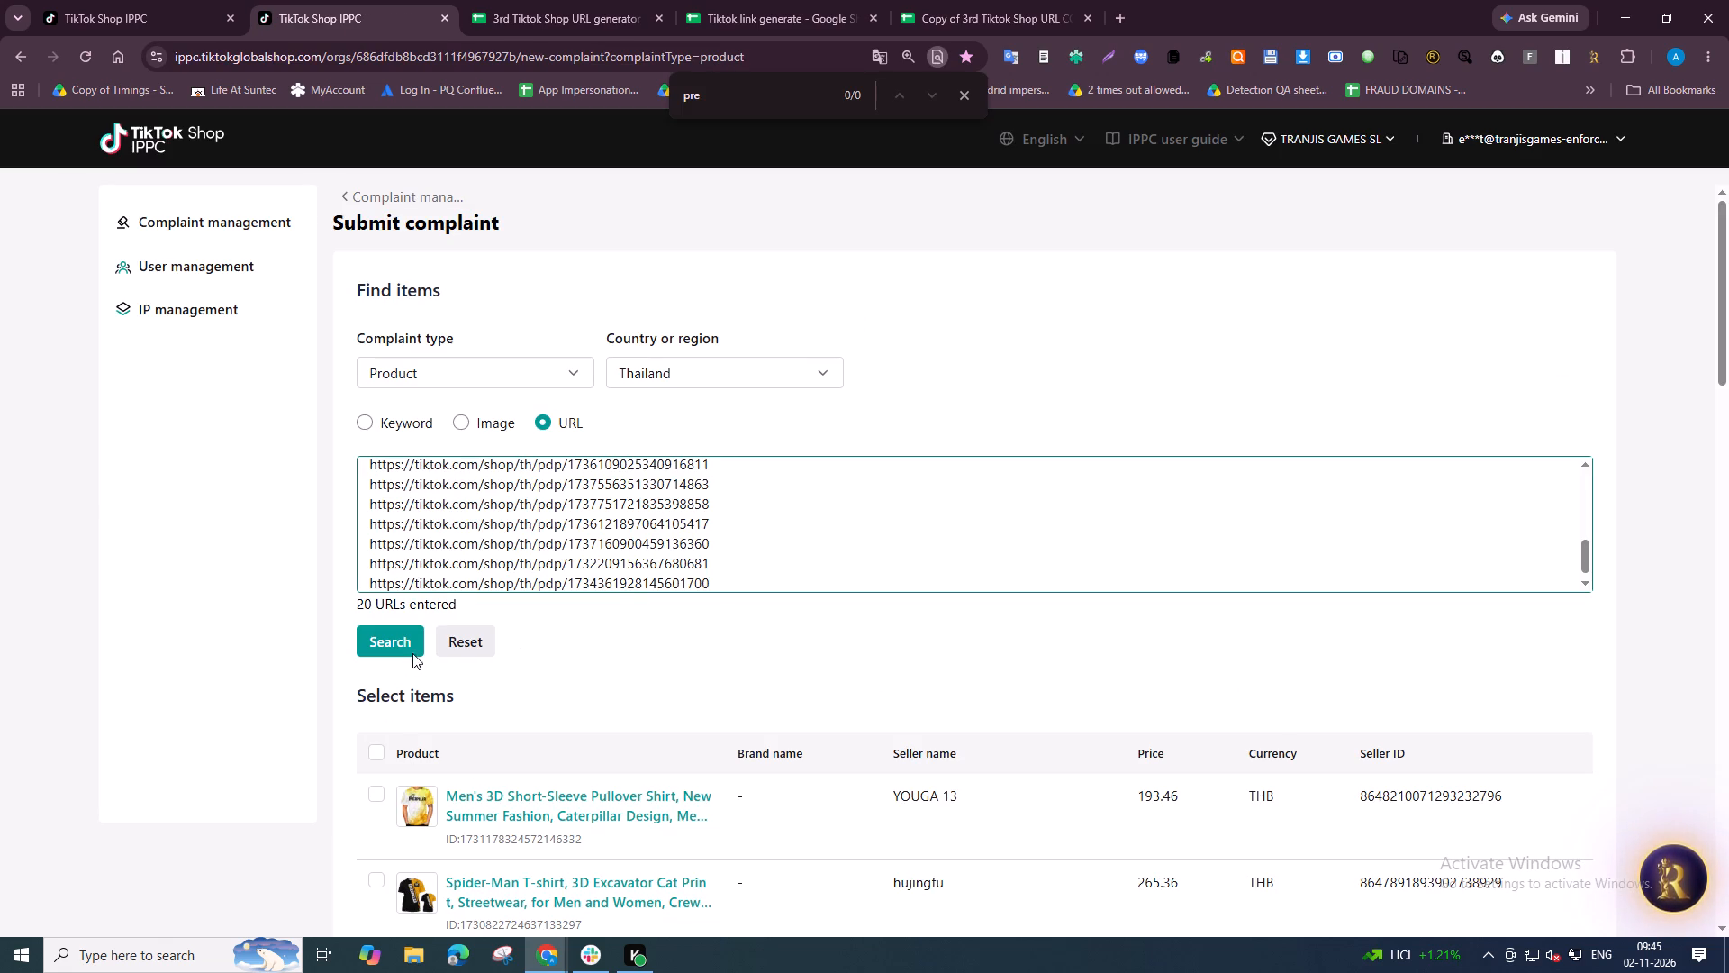
{"action": "left_click", "coordinate": [412, 641]}
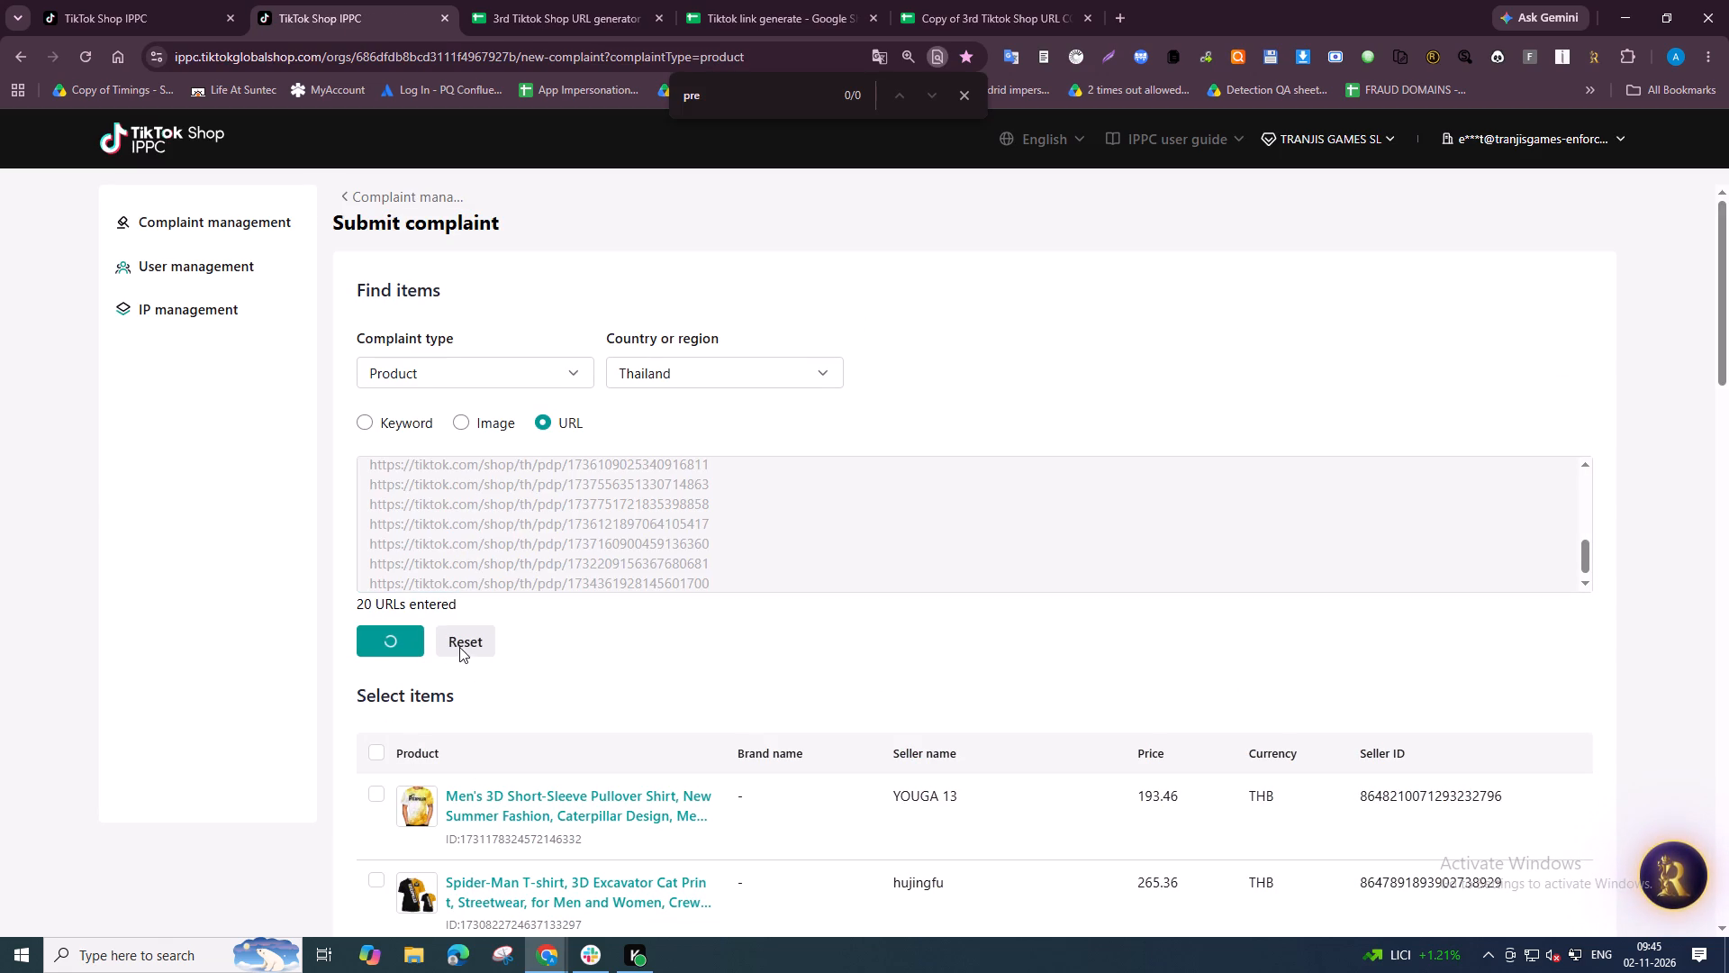
{"action": "scroll", "coordinate": [856, 494], "scroll_direction": "down", "scroll_amount": 4}
{"action": "scroll", "coordinate": [651, 677], "scroll_direction": "down", "scroll_amount": 4}
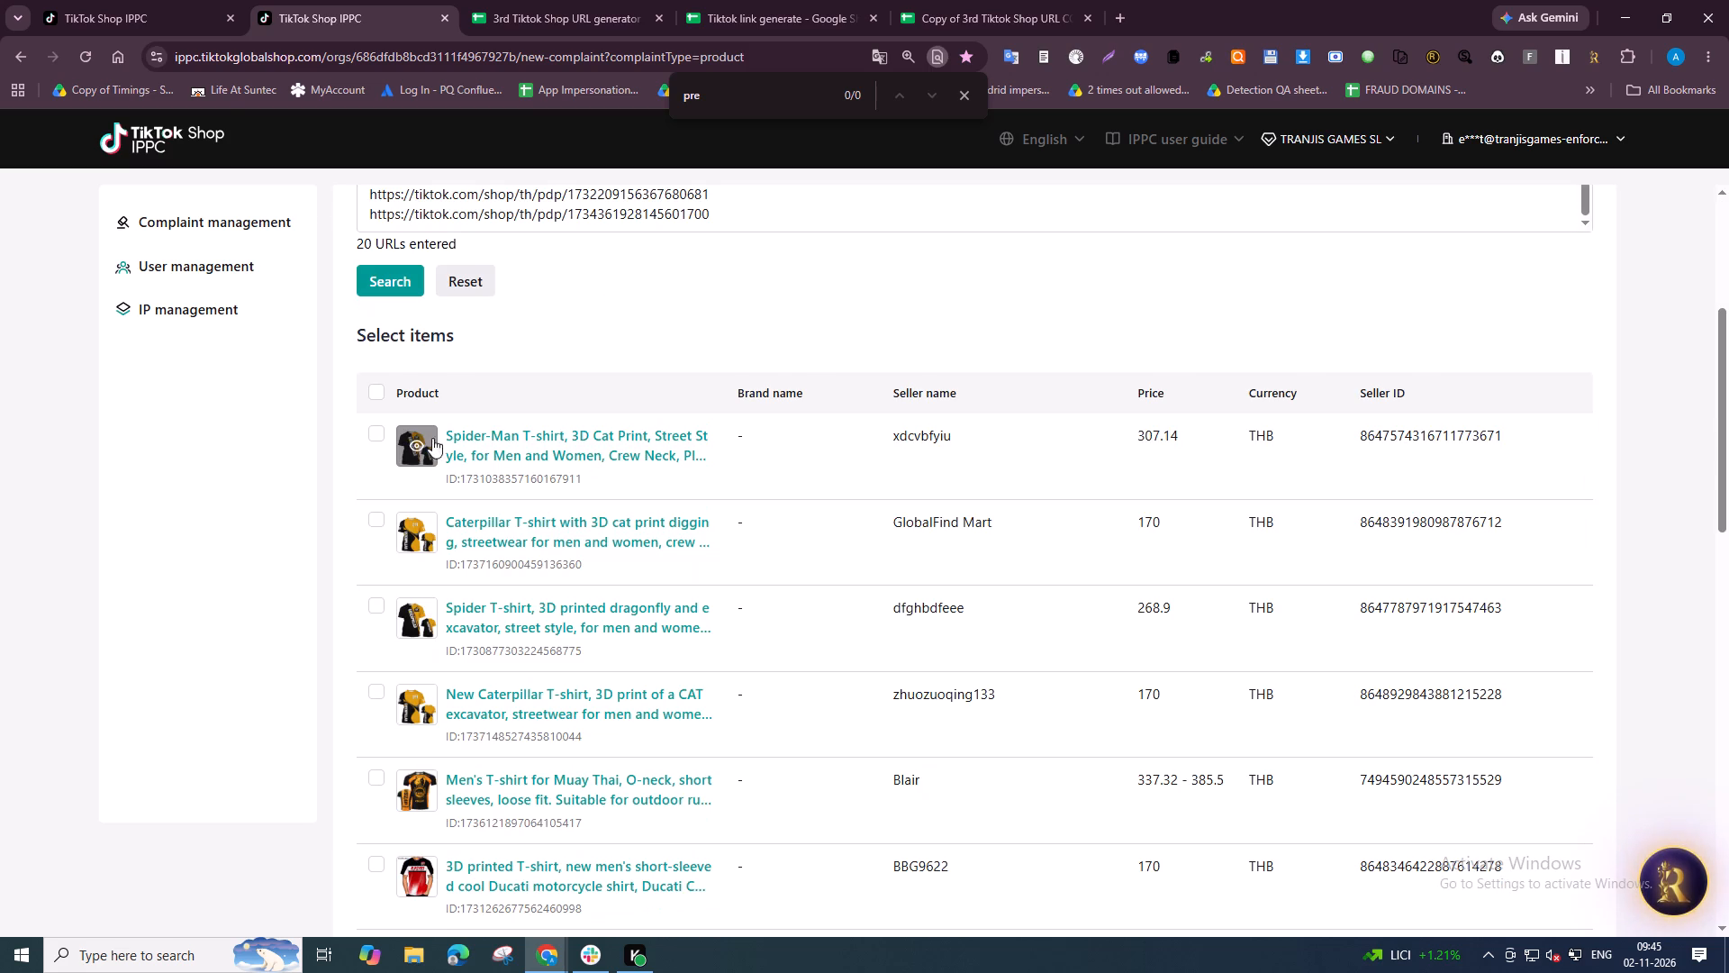
{"action": "left_click", "coordinate": [435, 435]}
{"action": "left_click", "coordinate": [293, 504]}
{"action": "left_click", "coordinate": [399, 537]}
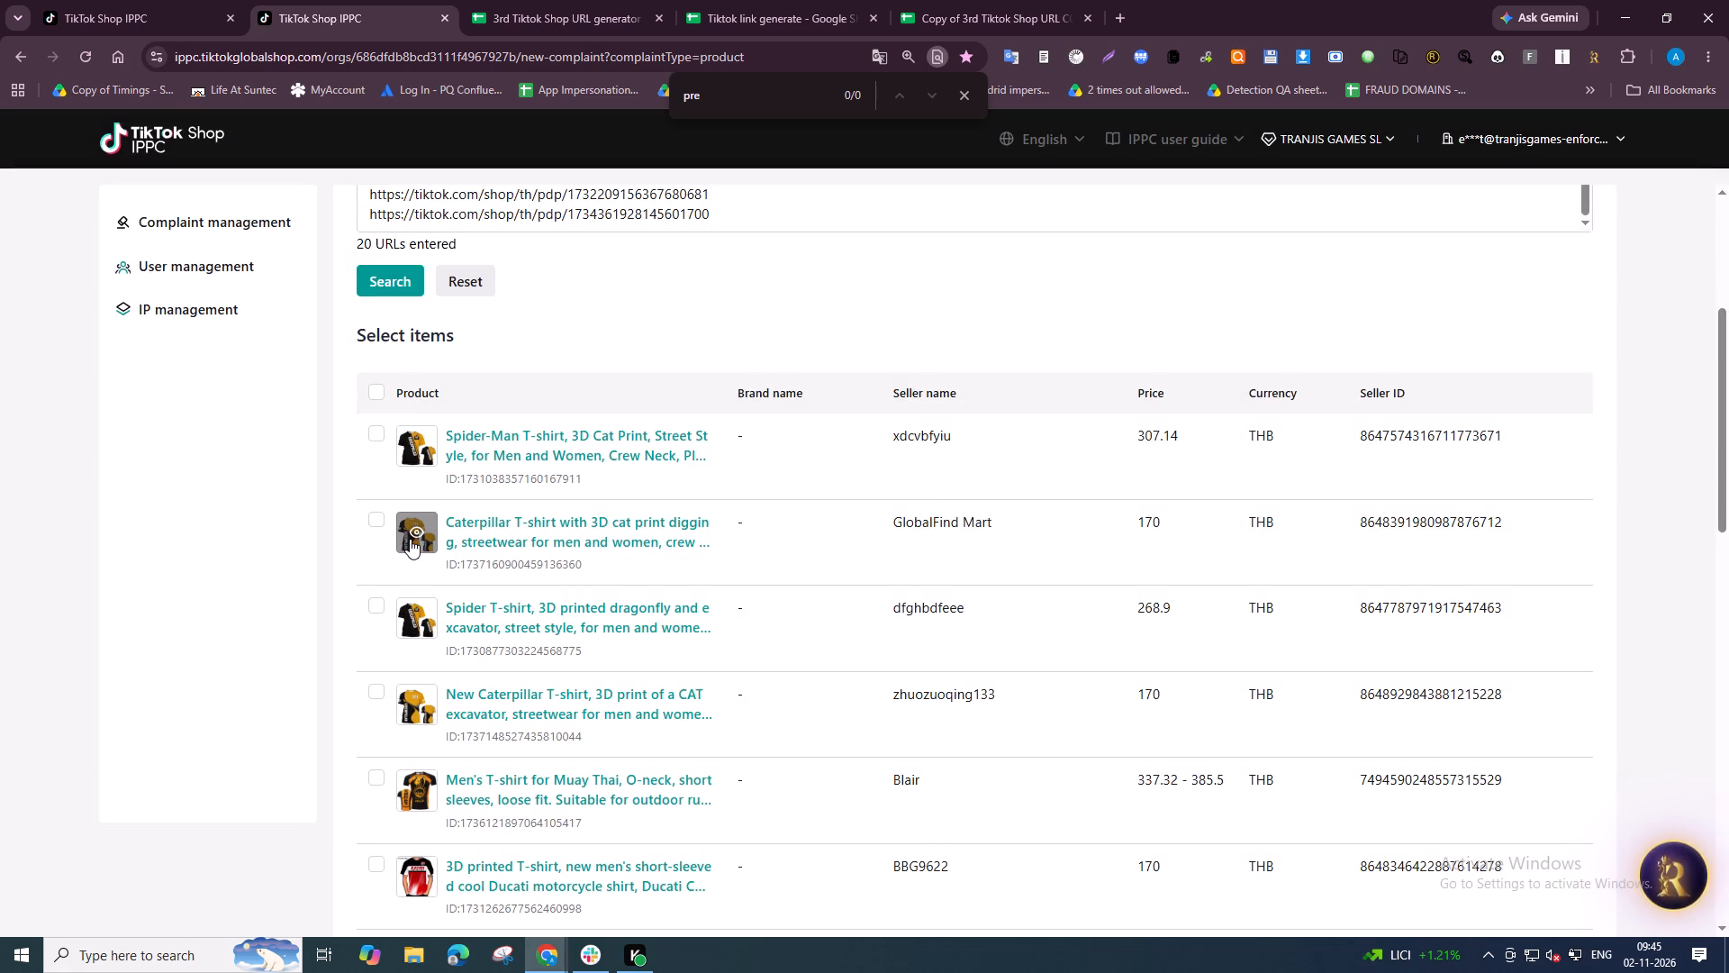
{"action": "left_click", "coordinate": [410, 539]}
{"action": "left_click", "coordinate": [314, 577]}
{"action": "left_click", "coordinate": [406, 623]}
{"action": "left_click", "coordinate": [339, 637]}
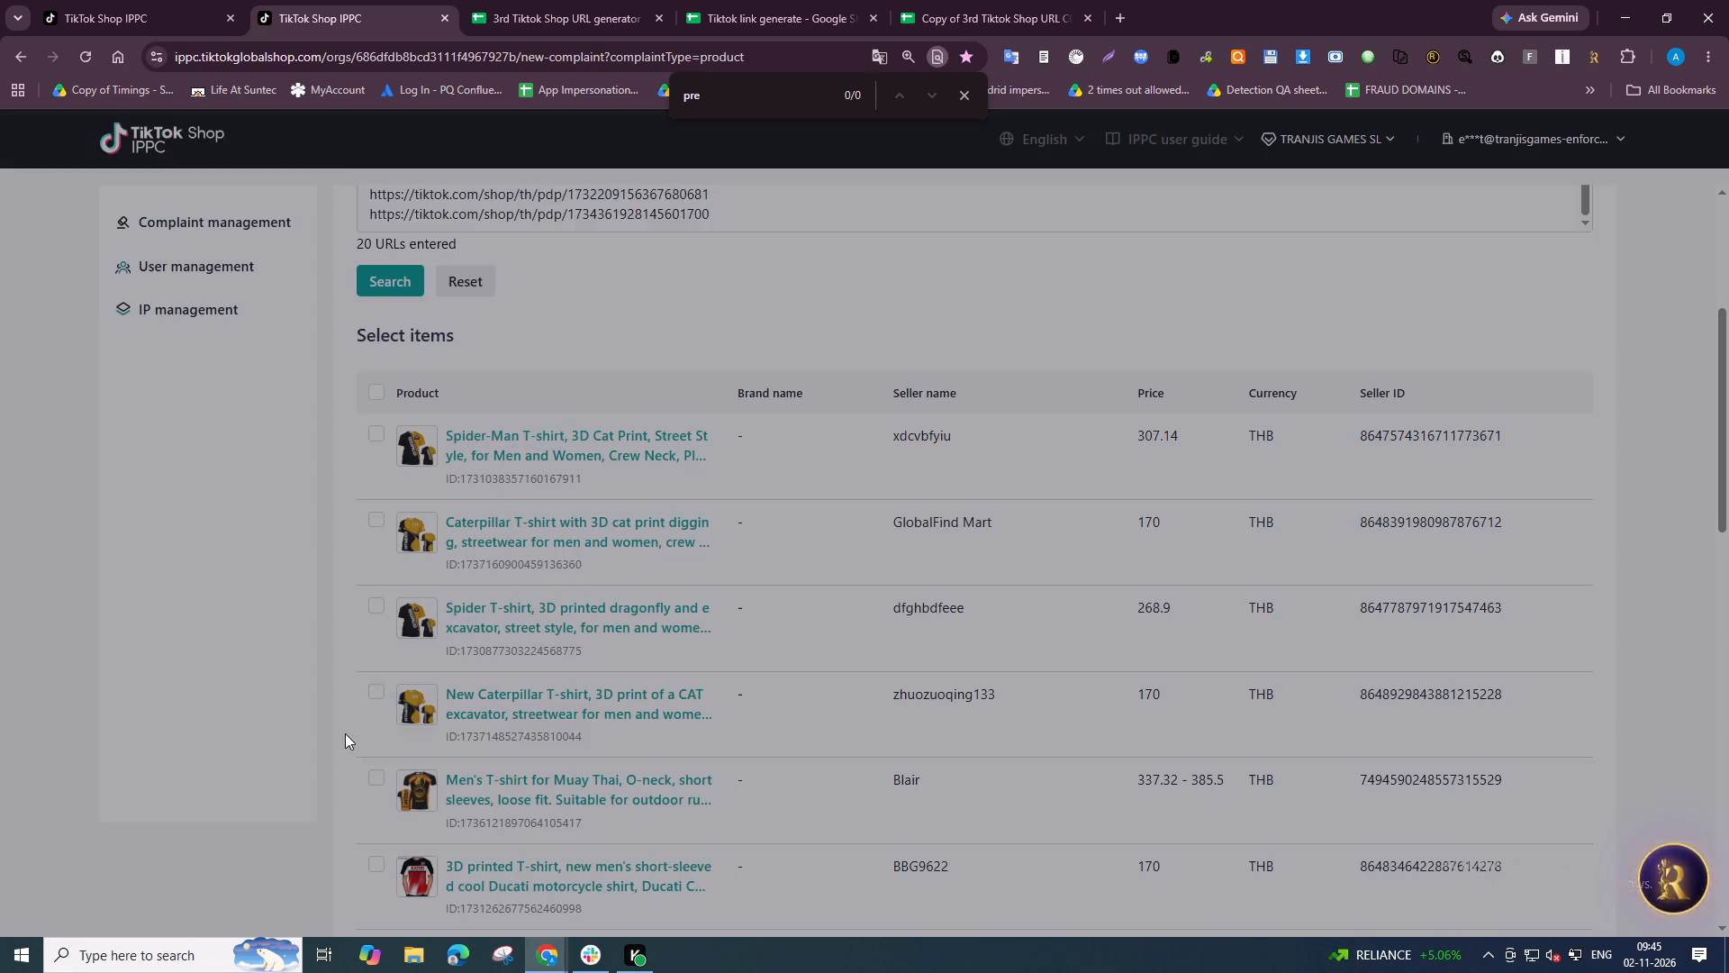
{"action": "left_click", "coordinate": [404, 706]}
{"action": "left_click", "coordinate": [334, 705]}
{"action": "left_click", "coordinate": [426, 809]}
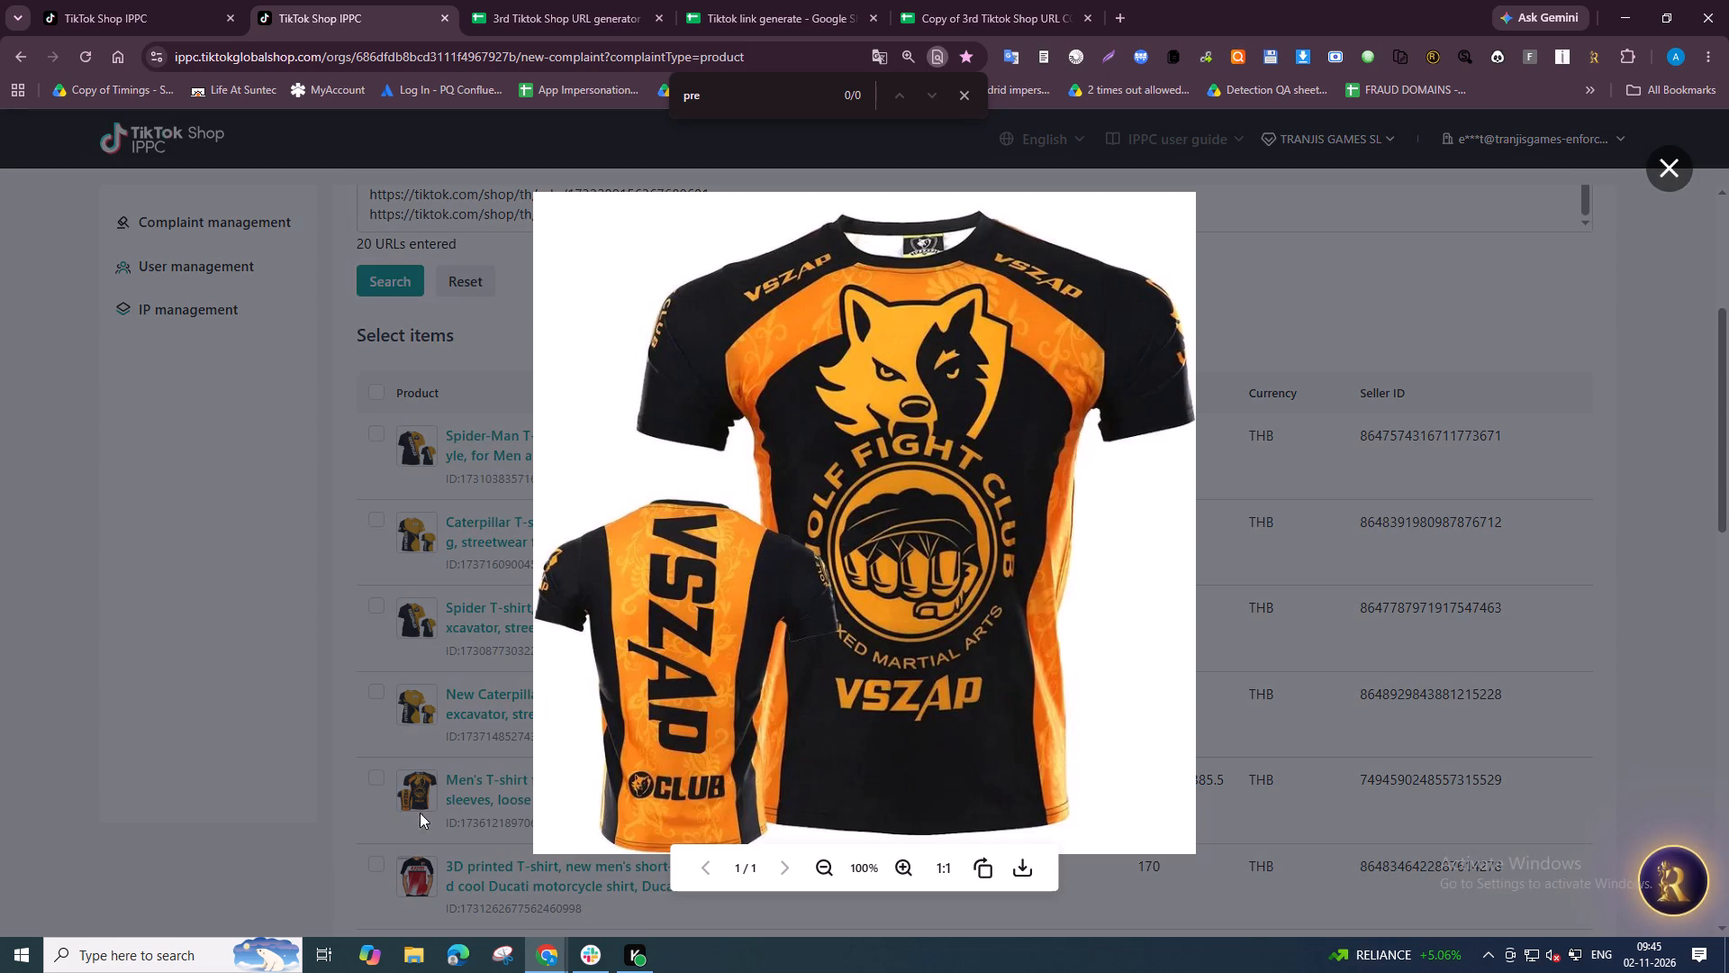
{"action": "left_click", "coordinate": [345, 763]}
{"action": "double_click", "coordinate": [509, 820]}
{"action": "key", "text": "ctrl+c"}
{"action": "key", "text": "ctrl+f"}
{"action": "key", "text": "ctrl+v"}
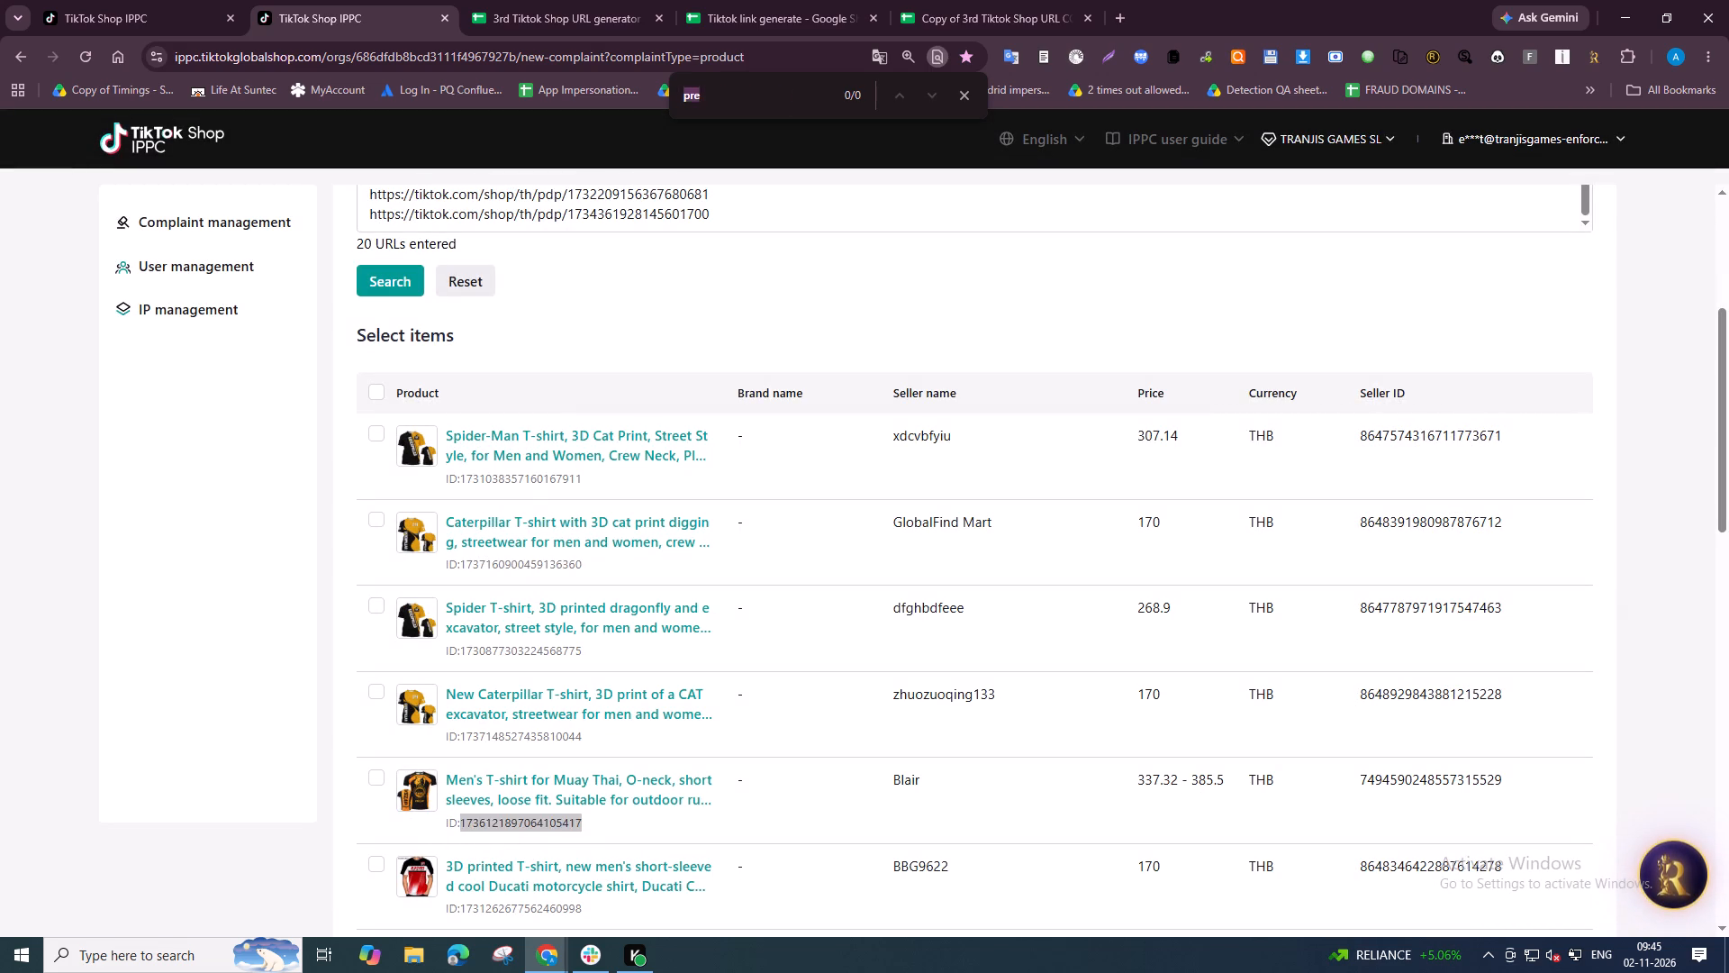
{"action": "key", "text": "ctrl+f"}
{"action": "key", "text": "ctrl+v"}
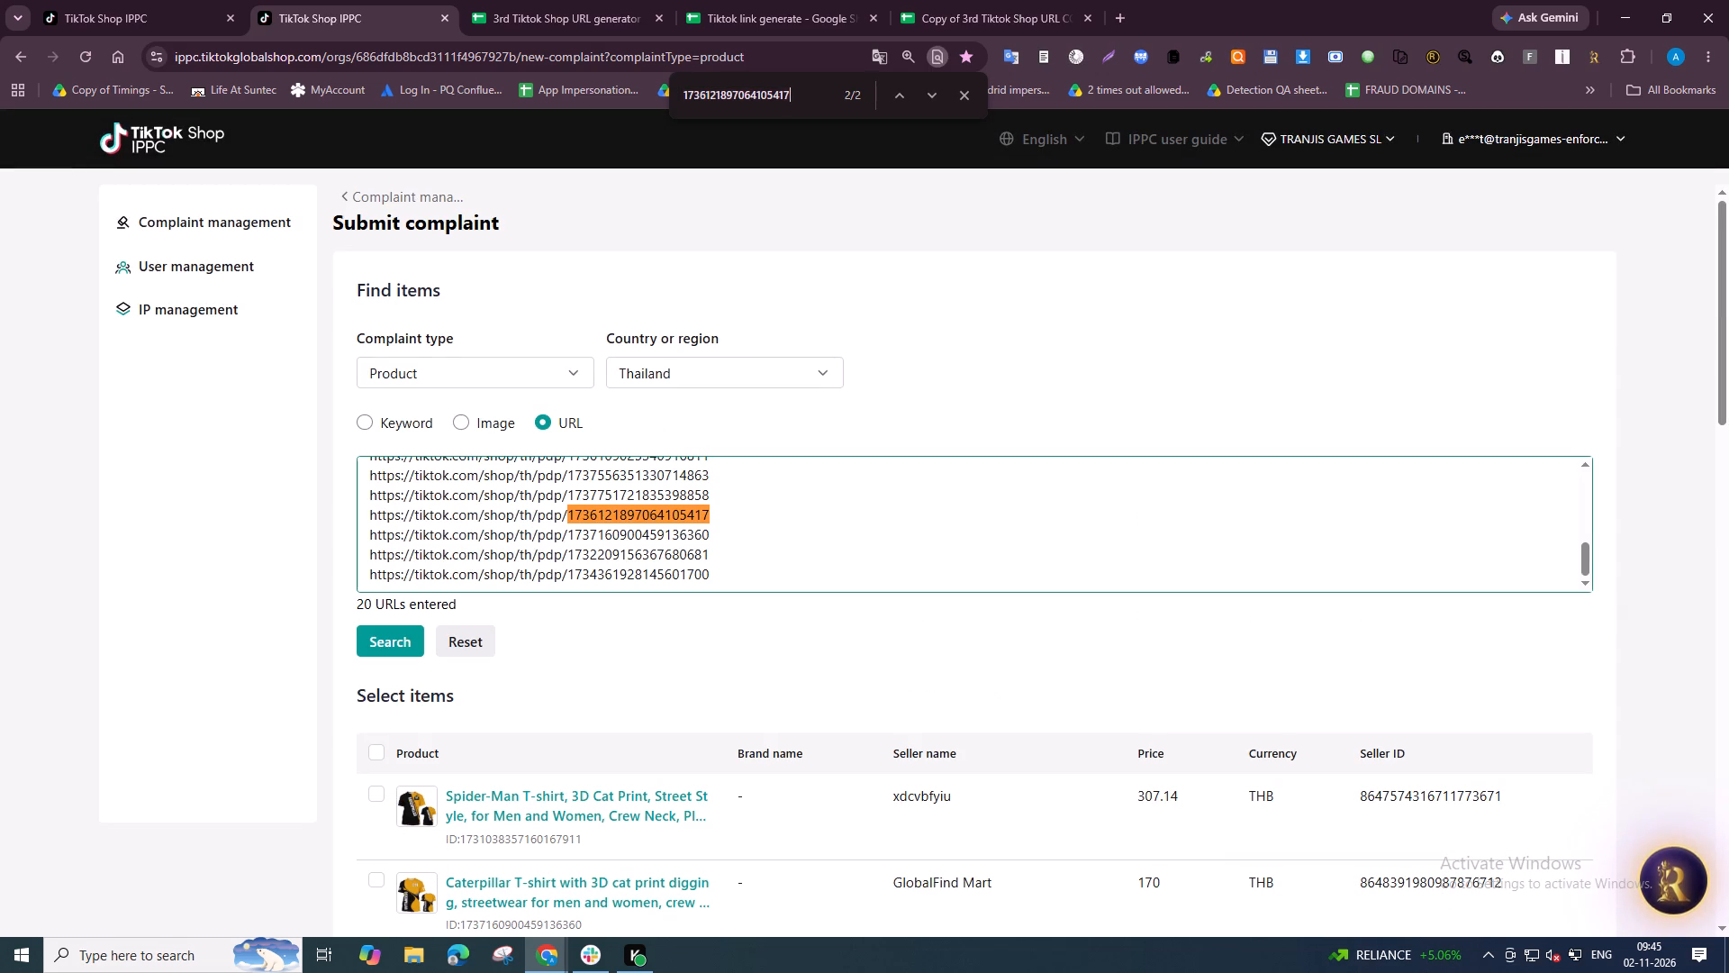
{"action": "left_click", "coordinate": [693, 524]}
{"action": "triple_click", "coordinate": [694, 515]}
{"action": "left_click", "coordinate": [692, 514]}
{"action": "key", "text": "Delete"}
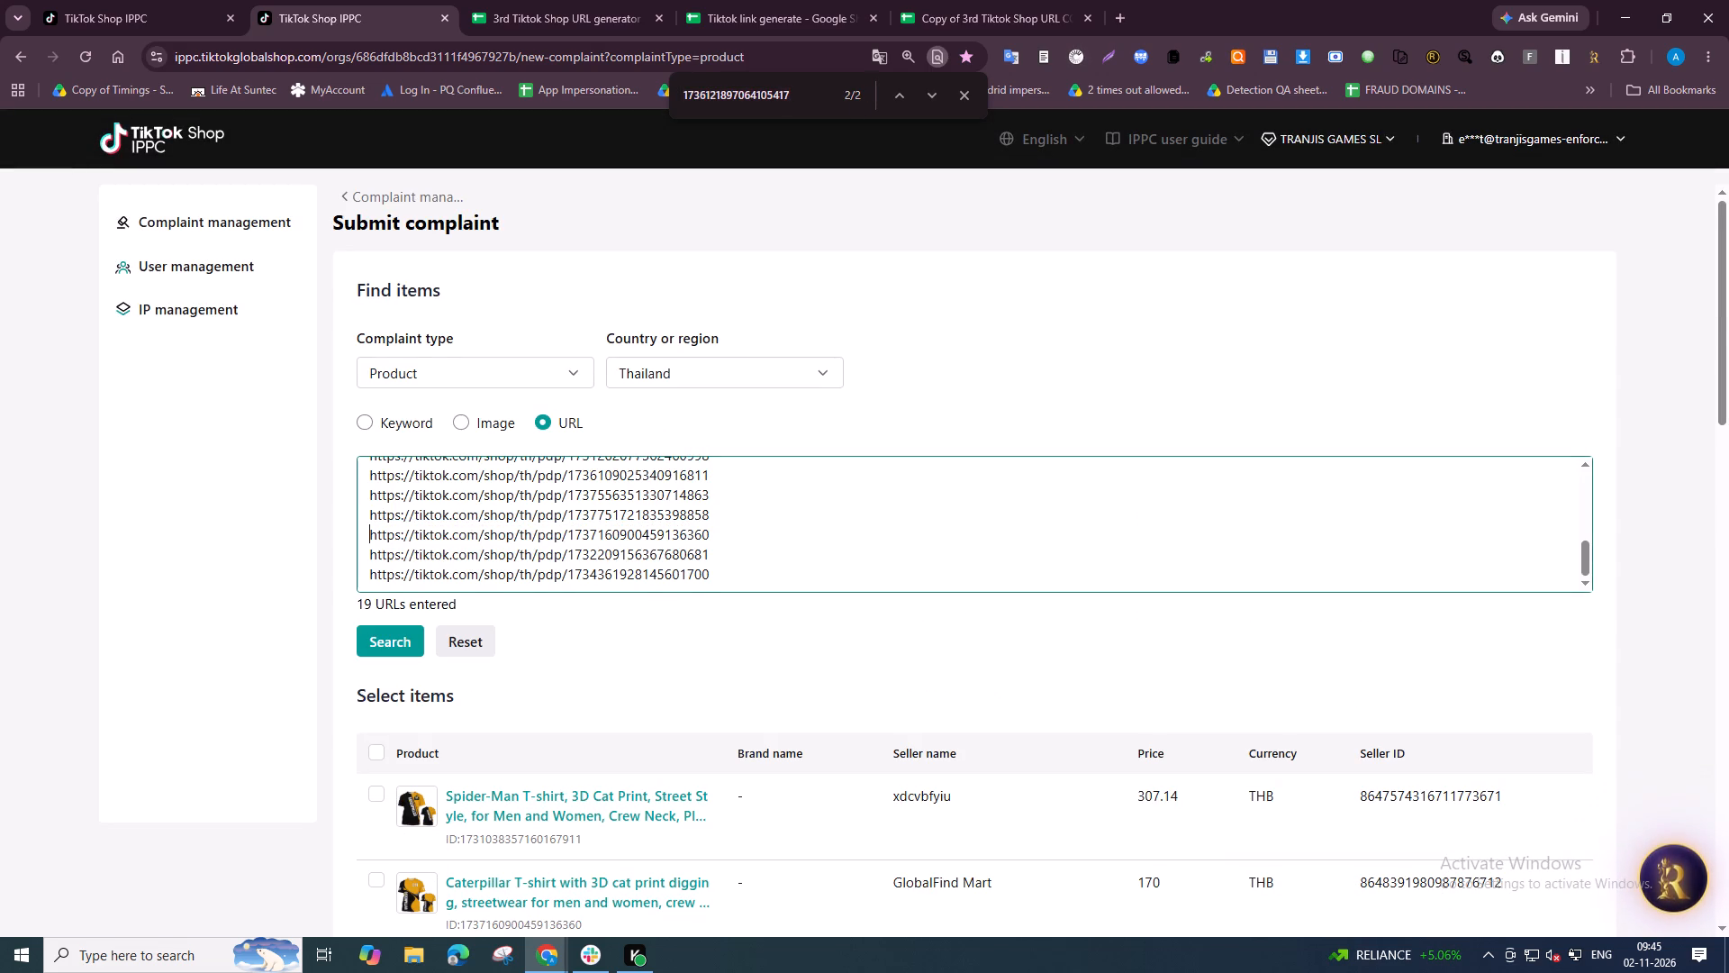
{"action": "scroll", "coordinate": [630, 624], "scroll_direction": "down", "scroll_amount": 9}
{"action": "left_click", "coordinate": [528, 458]}
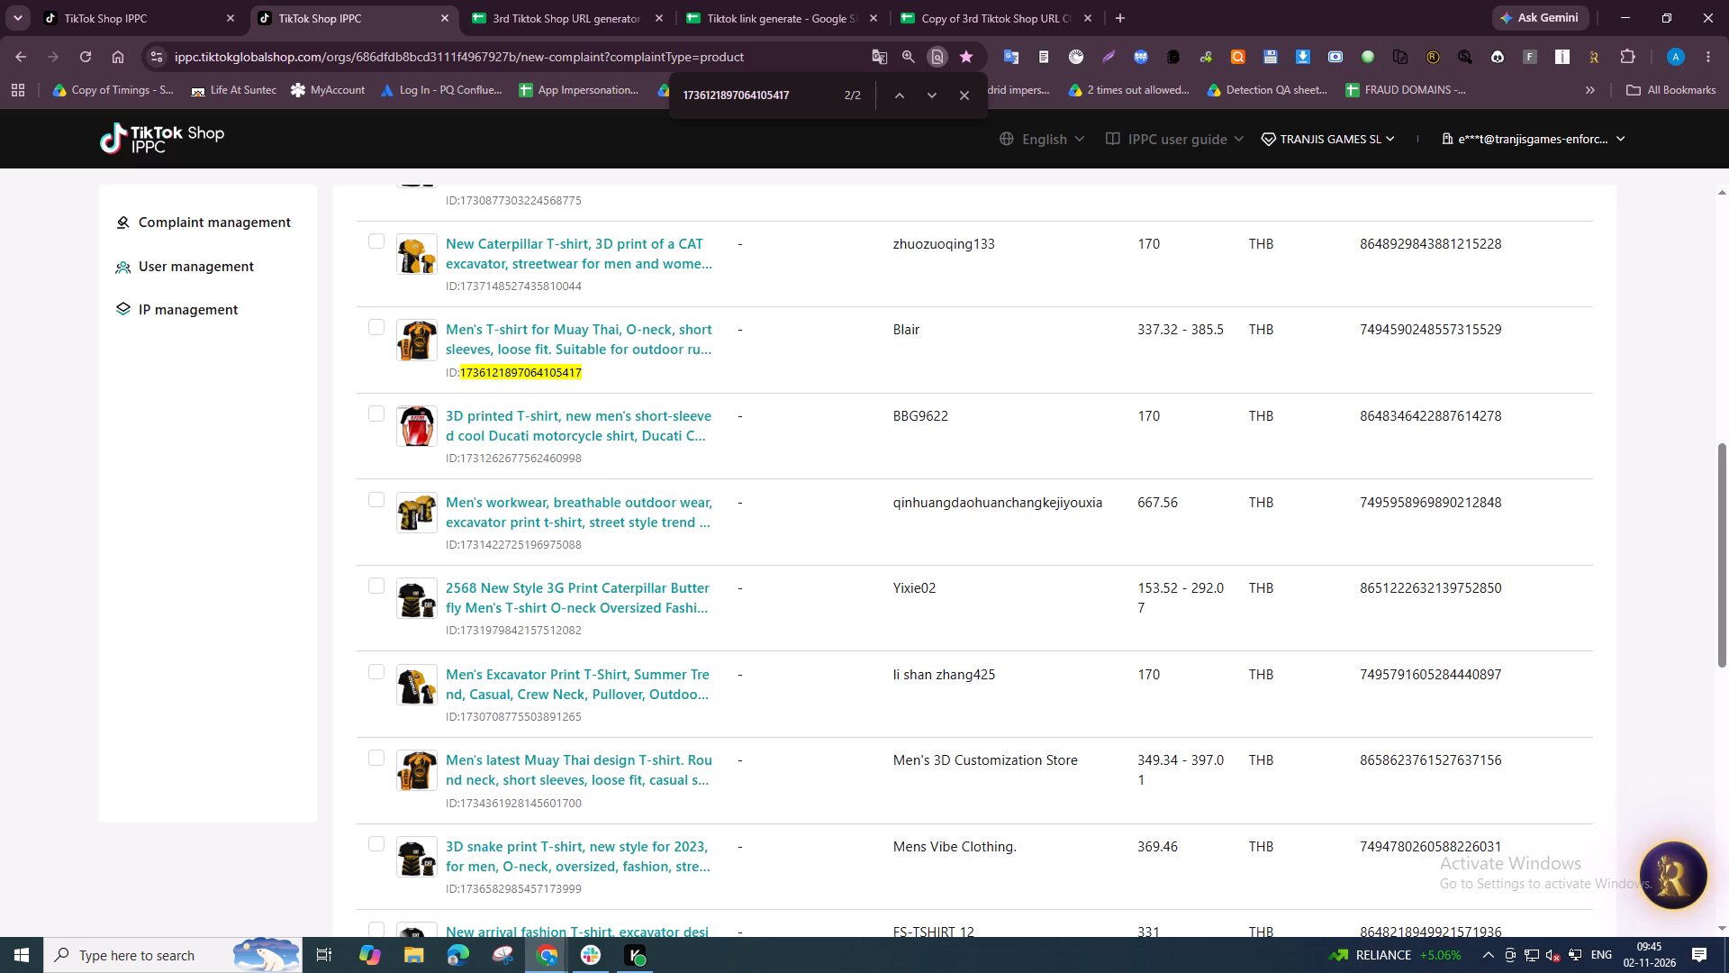
{"action": "double_click", "coordinate": [528, 463]}
{"action": "key", "text": "ctrl+c"}
{"action": "key", "text": "ctrl+c"}
{"action": "key", "text": "ctrl+f"}
{"action": "key", "text": "ctrl+v"}
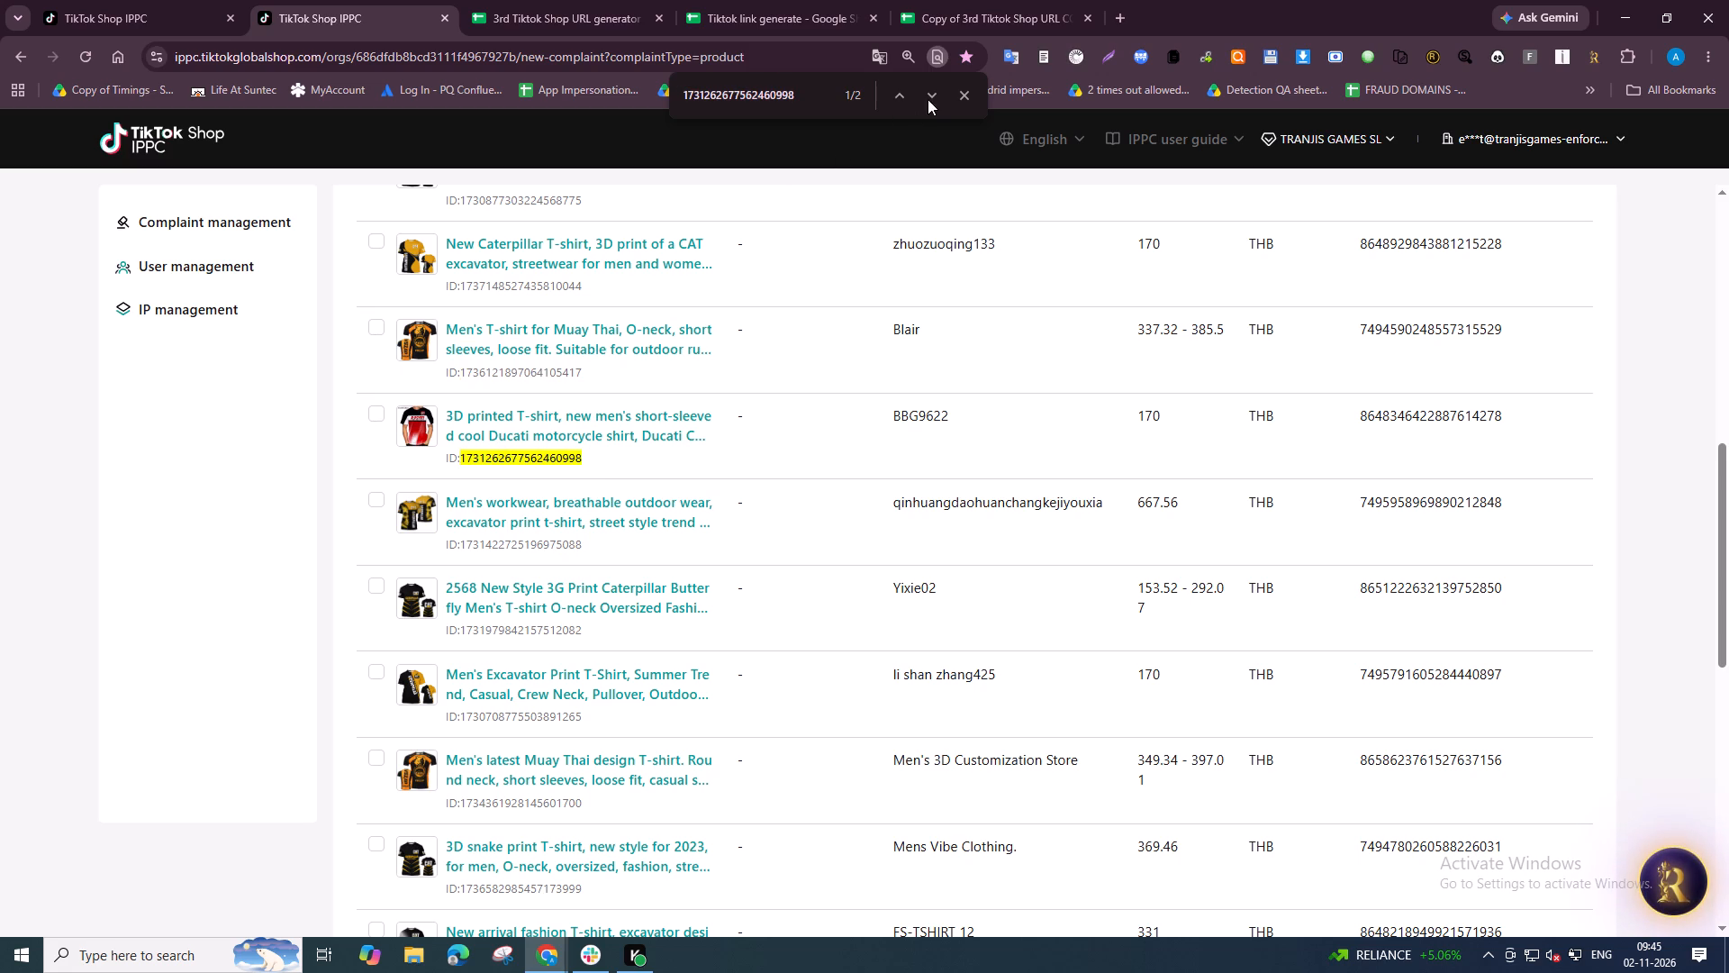
{"action": "left_click", "coordinate": [928, 99]}
{"action": "triple_click", "coordinate": [667, 467]}
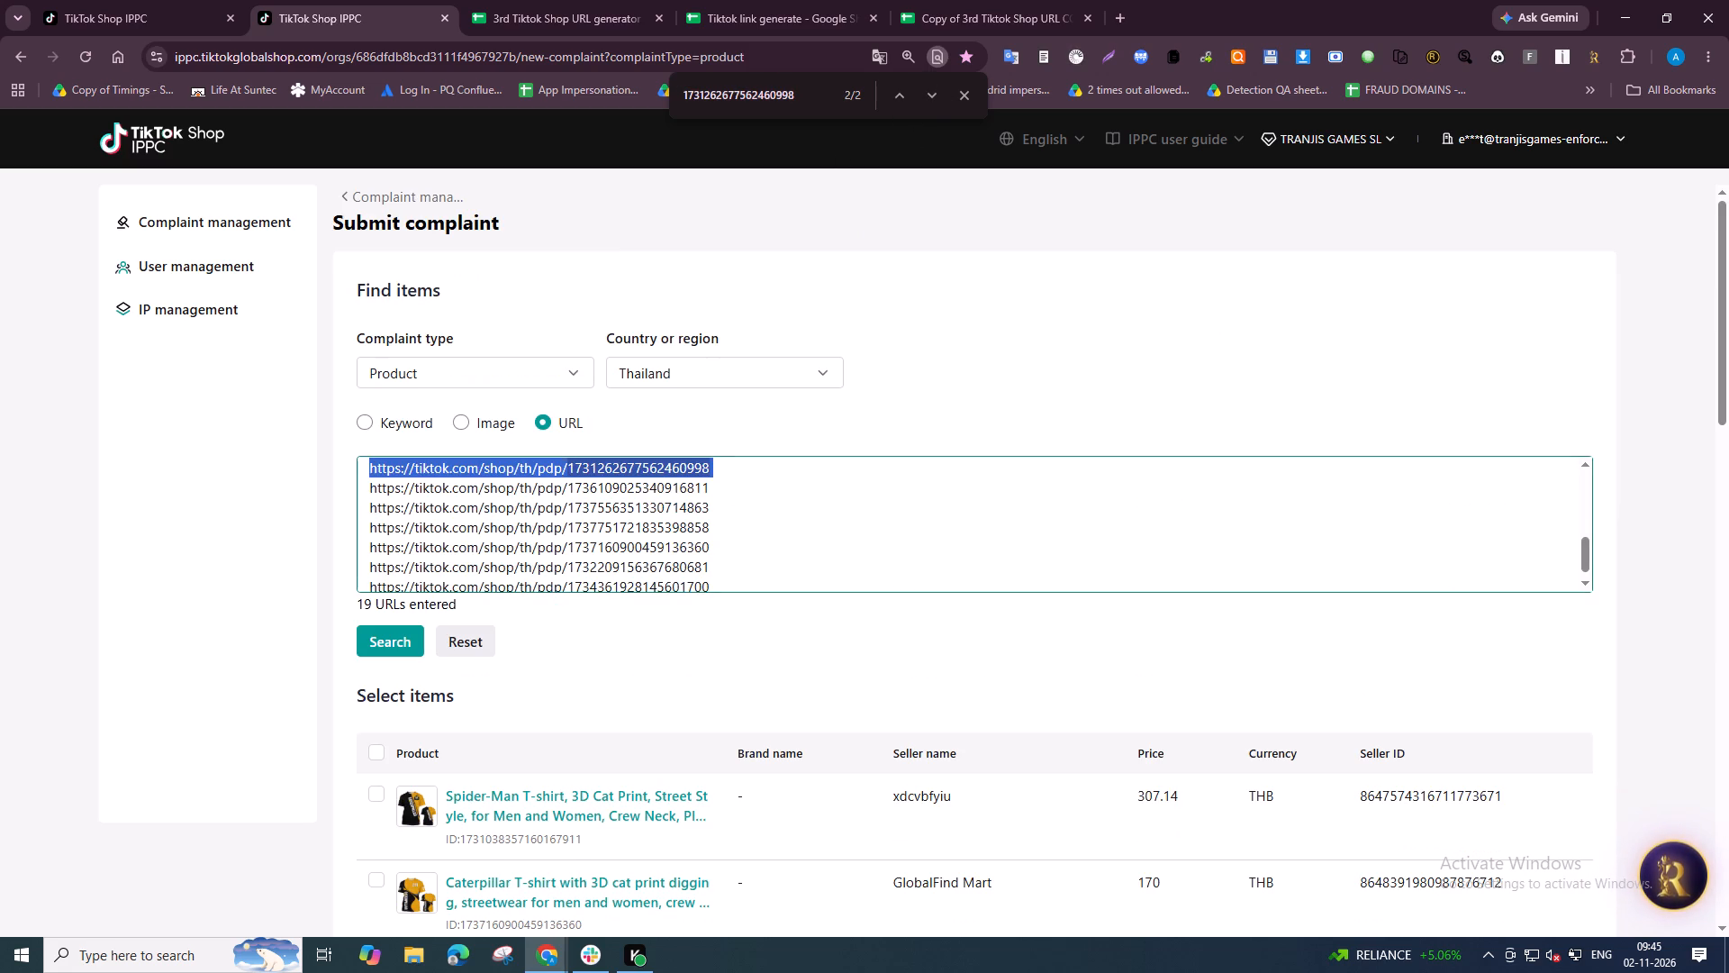
{"action": "key", "text": "Delete"}
{"action": "left_click", "coordinate": [378, 634]}
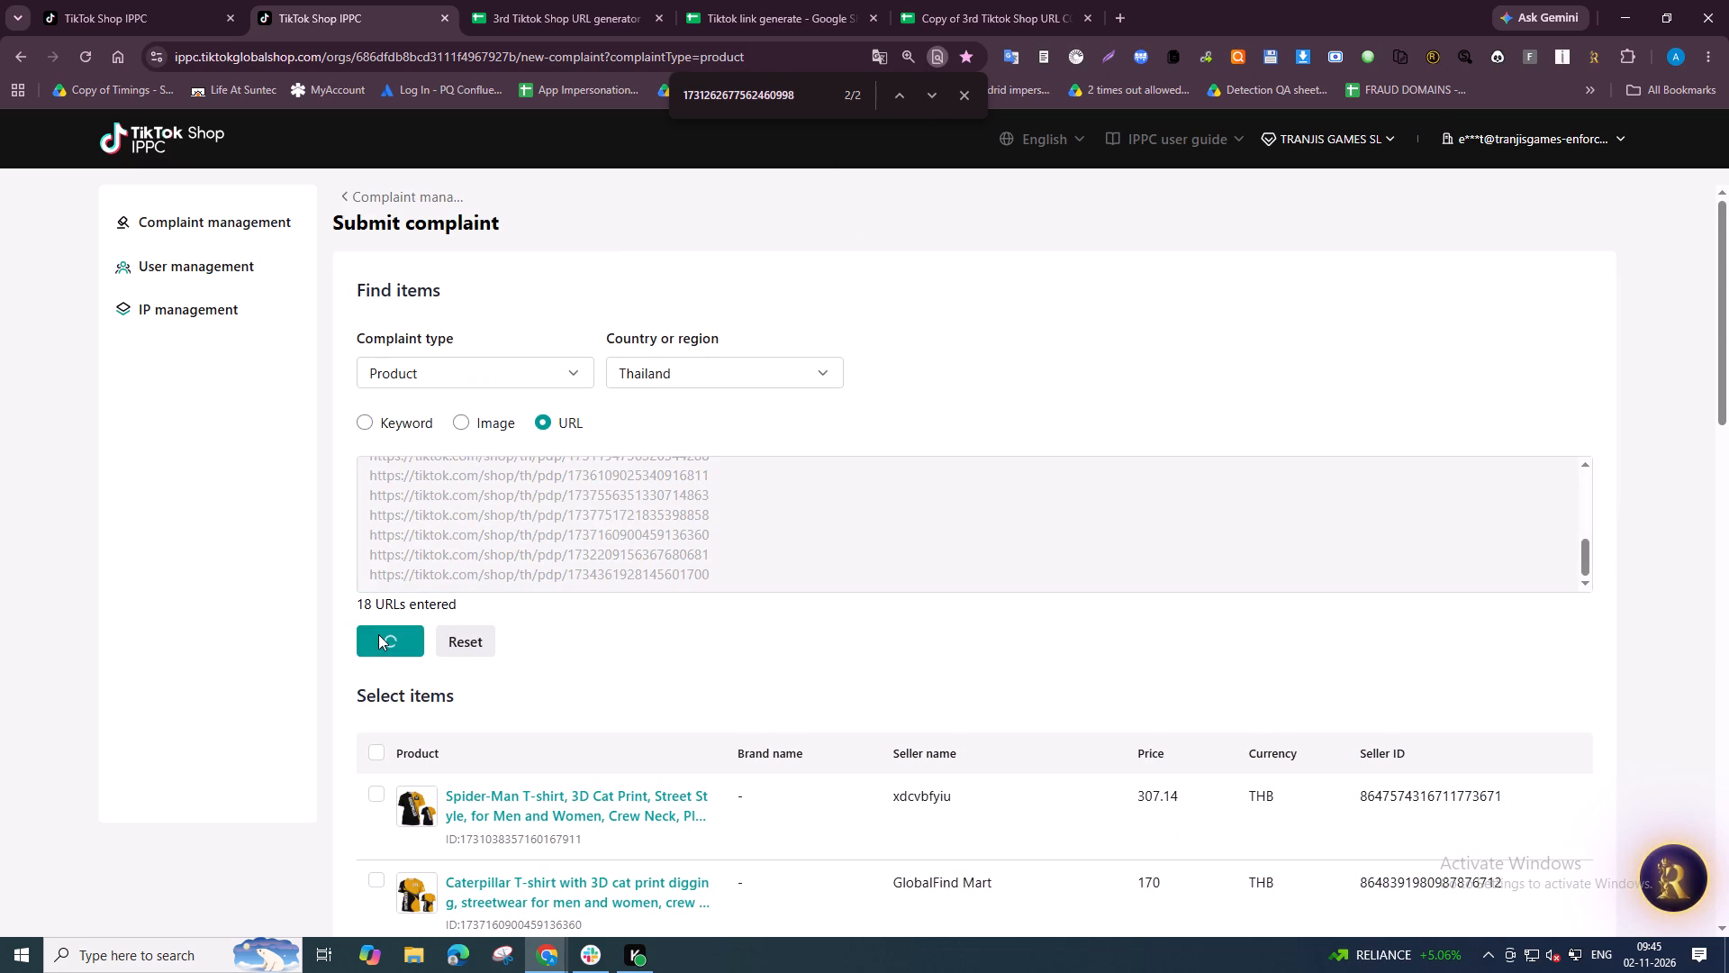
{"action": "scroll", "coordinate": [545, 747], "scroll_direction": "down", "scroll_amount": 5}
{"action": "scroll", "coordinate": [498, 722], "scroll_direction": "down", "scroll_amount": 16}
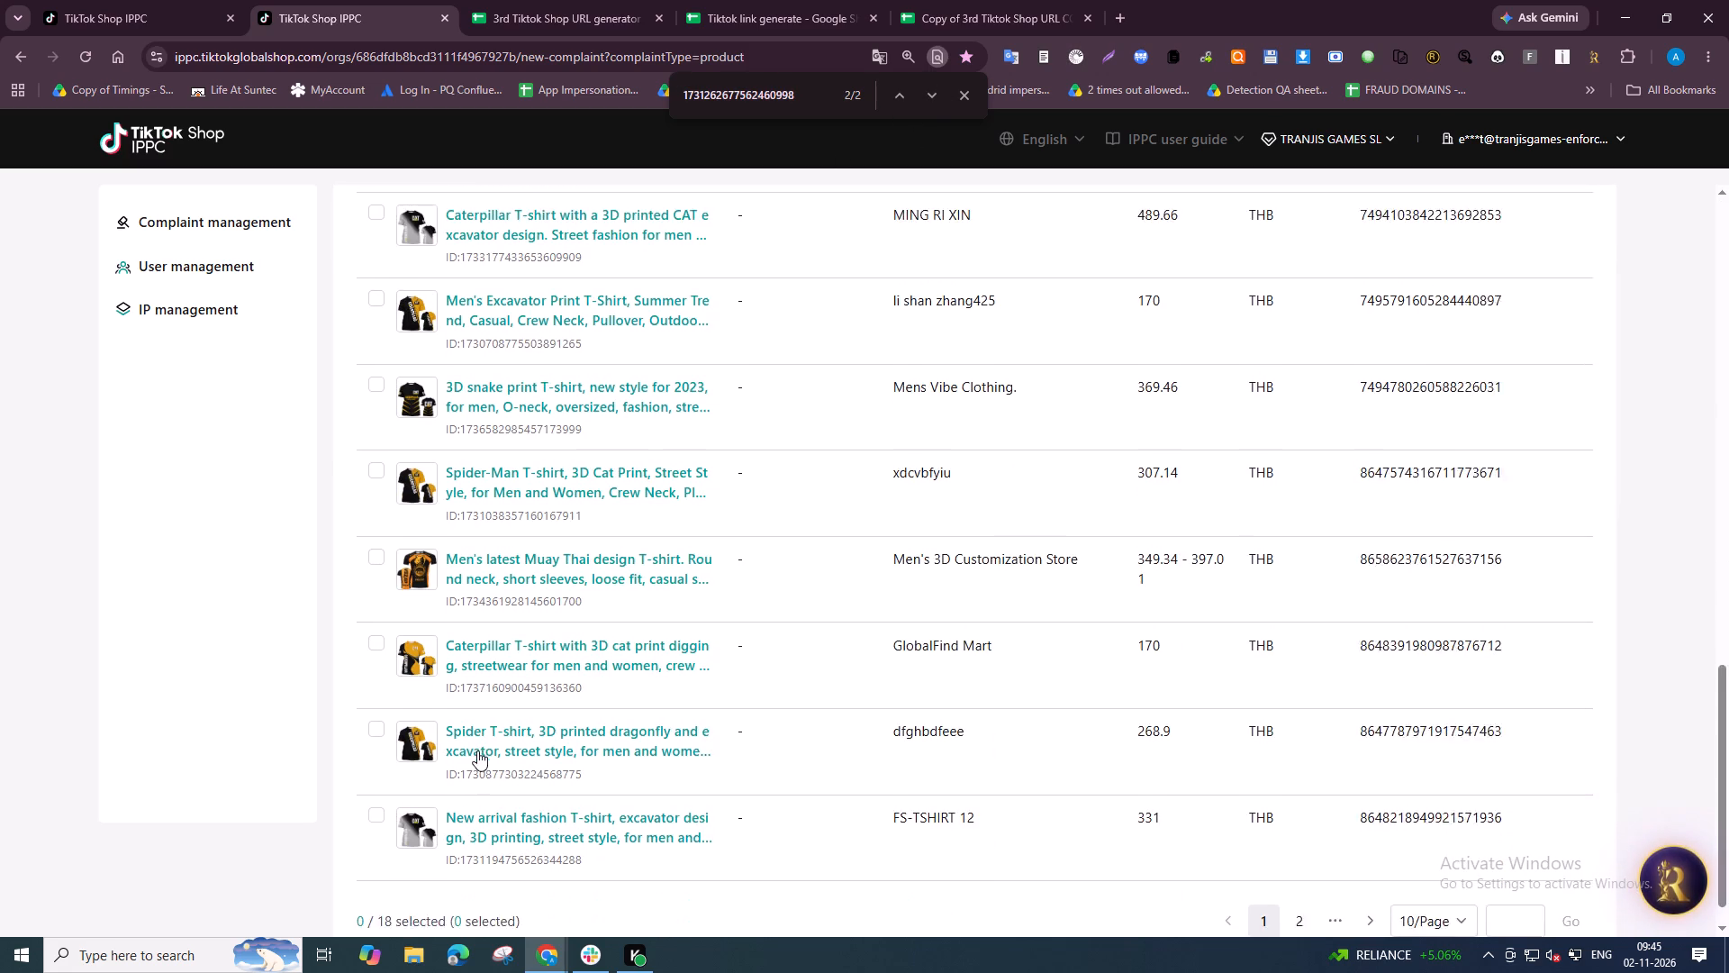
{"action": "left_click", "coordinate": [421, 787]}
{"action": "left_click", "coordinate": [326, 731]}
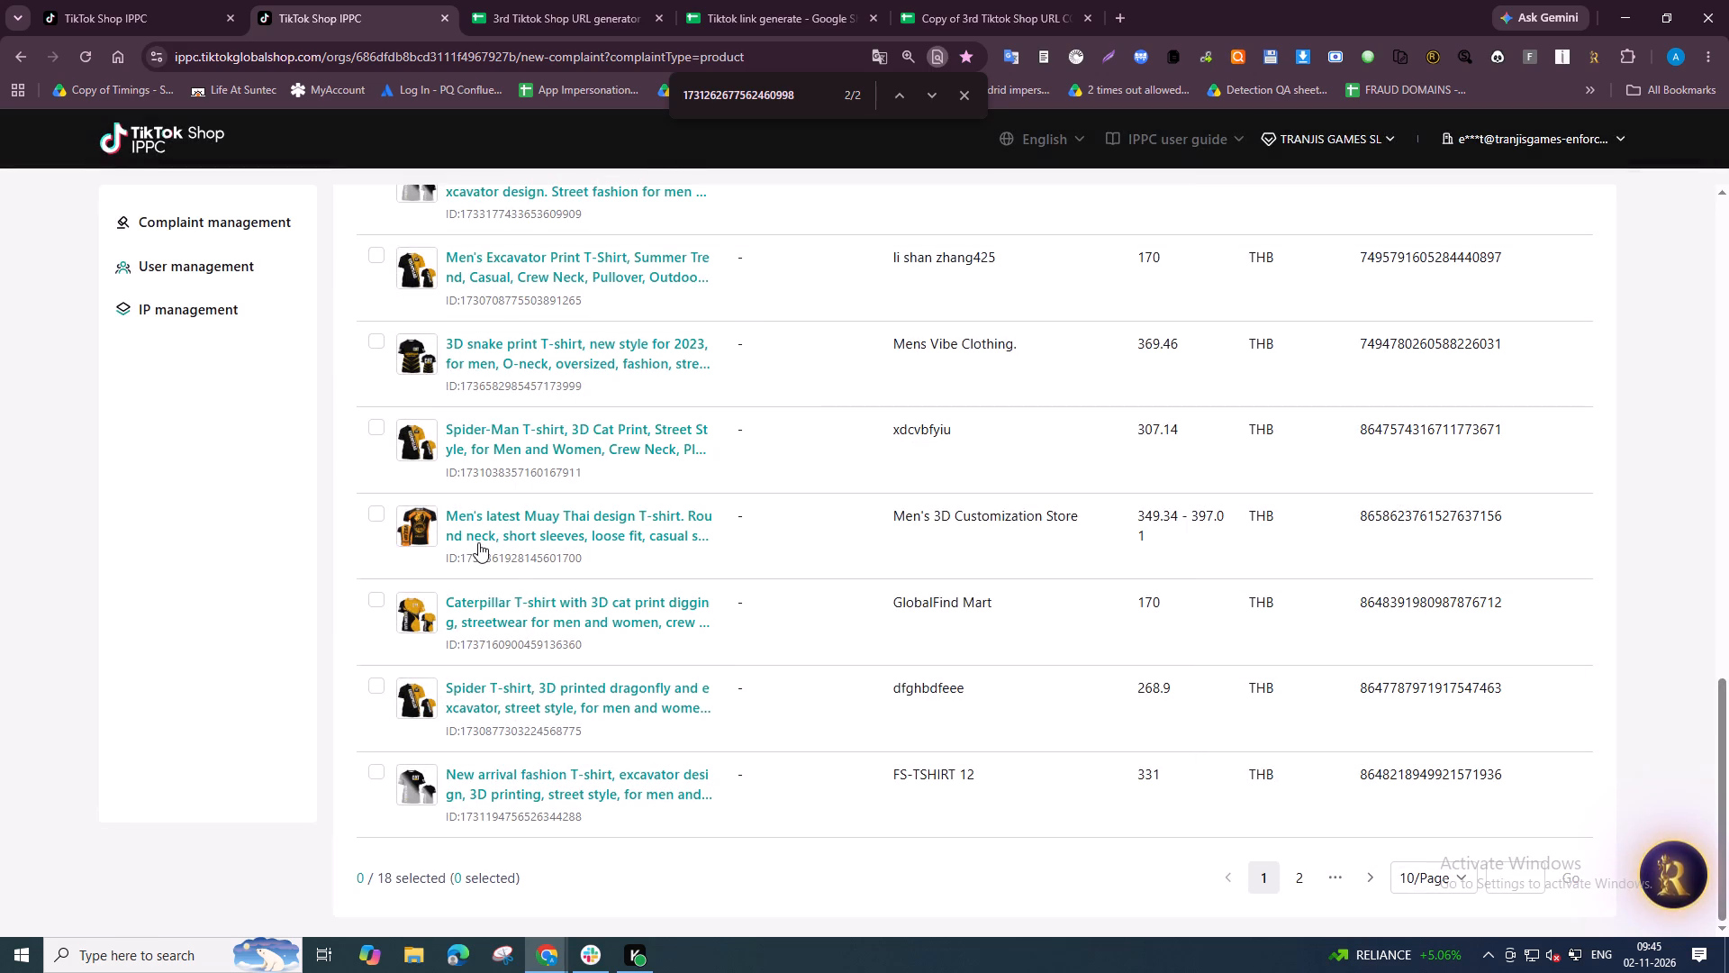
{"action": "left_click", "coordinate": [478, 542]}
{"action": "triple_click", "coordinate": [505, 562]}
{"action": "key", "text": "ctrl+c"}
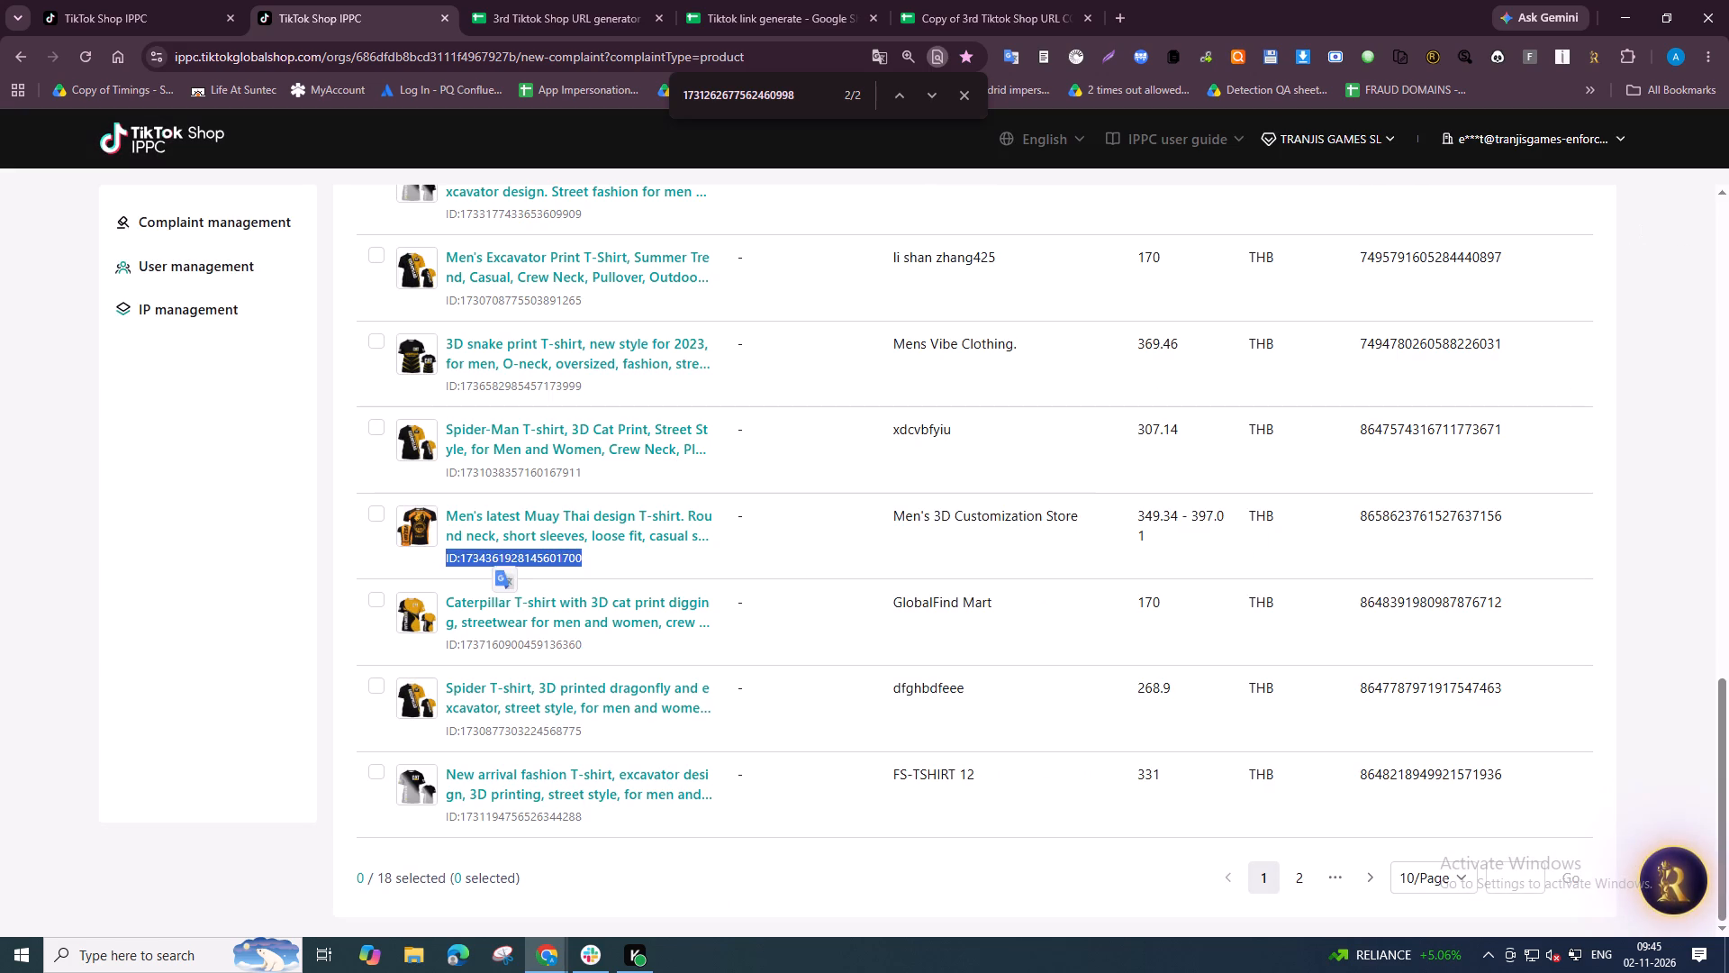
{"action": "key", "text": "ctrl+f"}
{"action": "key", "text": "ctrl+v"}
{"action": "left_click", "coordinate": [930, 96]}
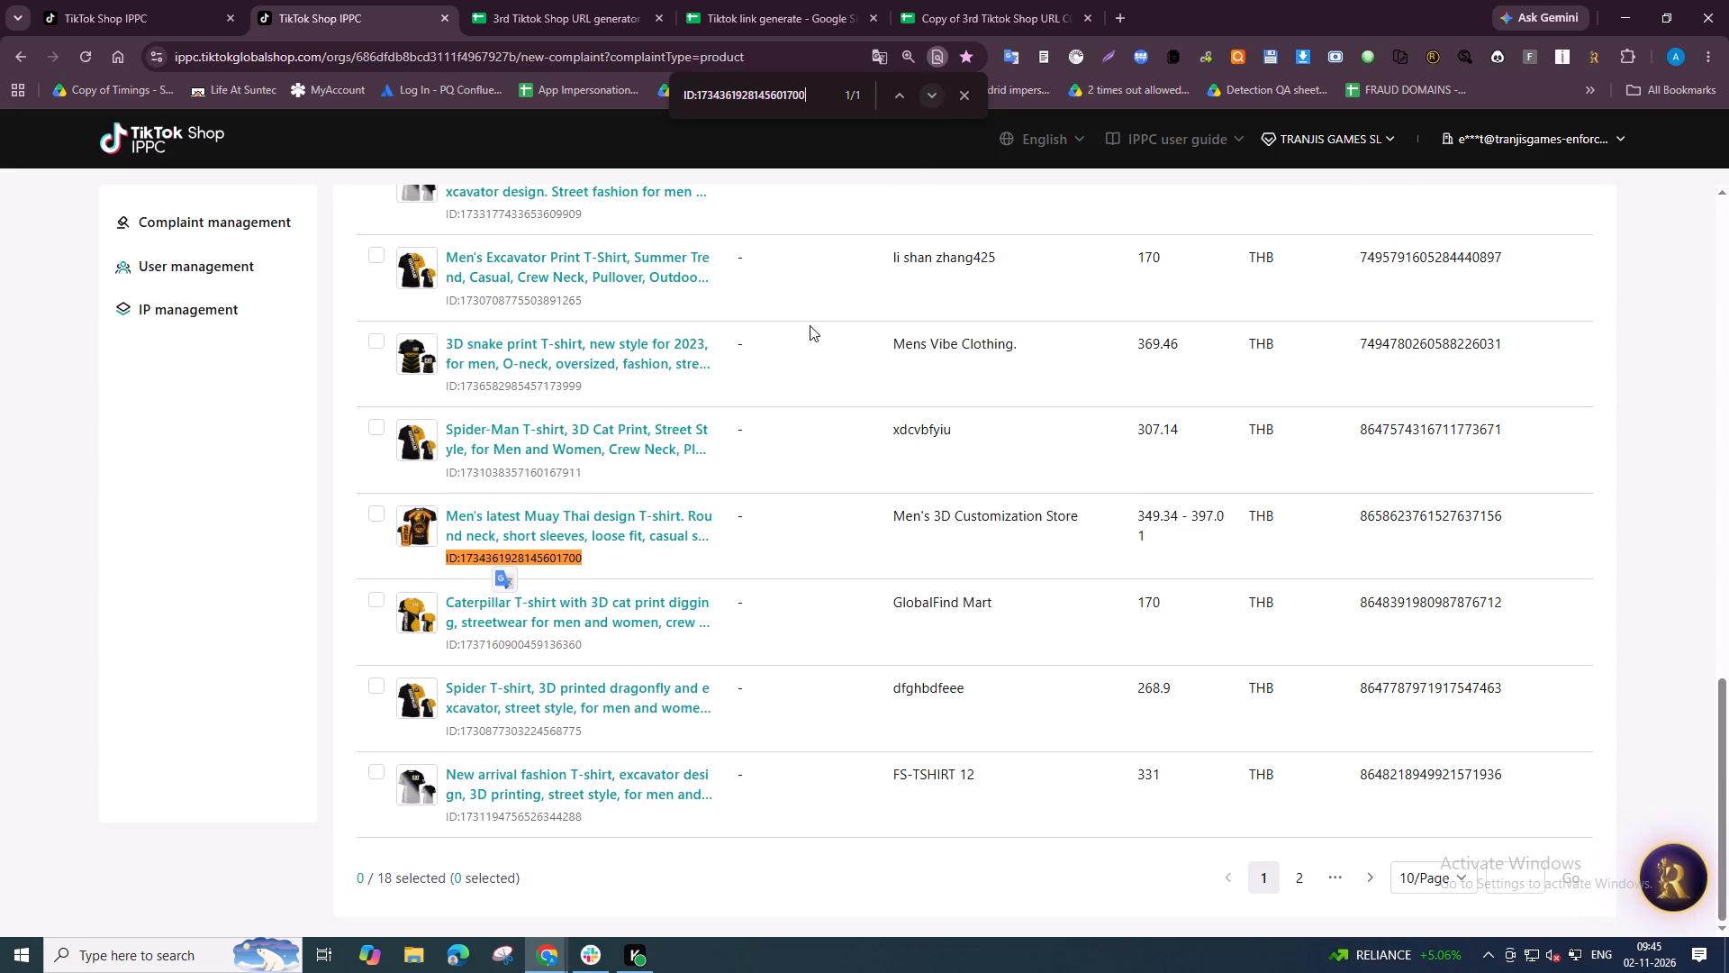
{"action": "left_click", "coordinate": [549, 548]}
{"action": "scroll", "coordinate": [668, 475], "scroll_direction": "up", "scroll_amount": 19}
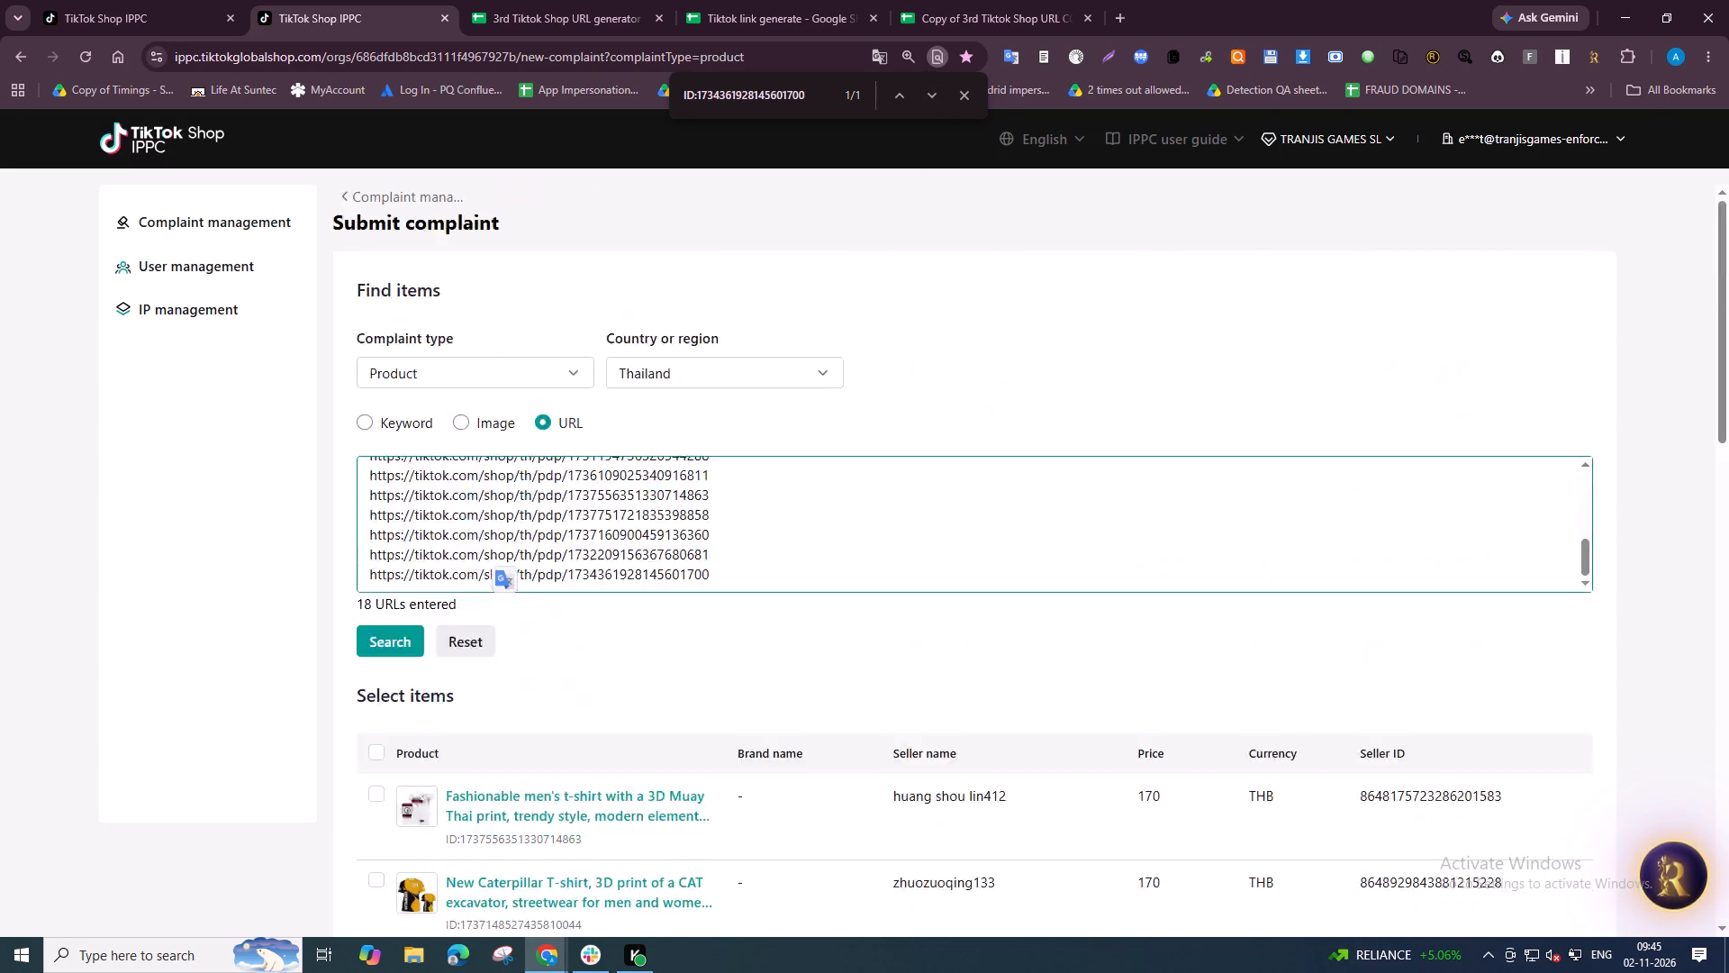
{"action": "left_click", "coordinate": [391, 641]}
{"action": "scroll", "coordinate": [607, 670], "scroll_direction": "down", "scroll_amount": 14}
{"action": "scroll", "coordinate": [435, 837], "scroll_direction": "down", "scroll_amount": 7}
{"action": "left_click", "coordinate": [421, 805]}
{"action": "left_click", "coordinate": [421, 790]}
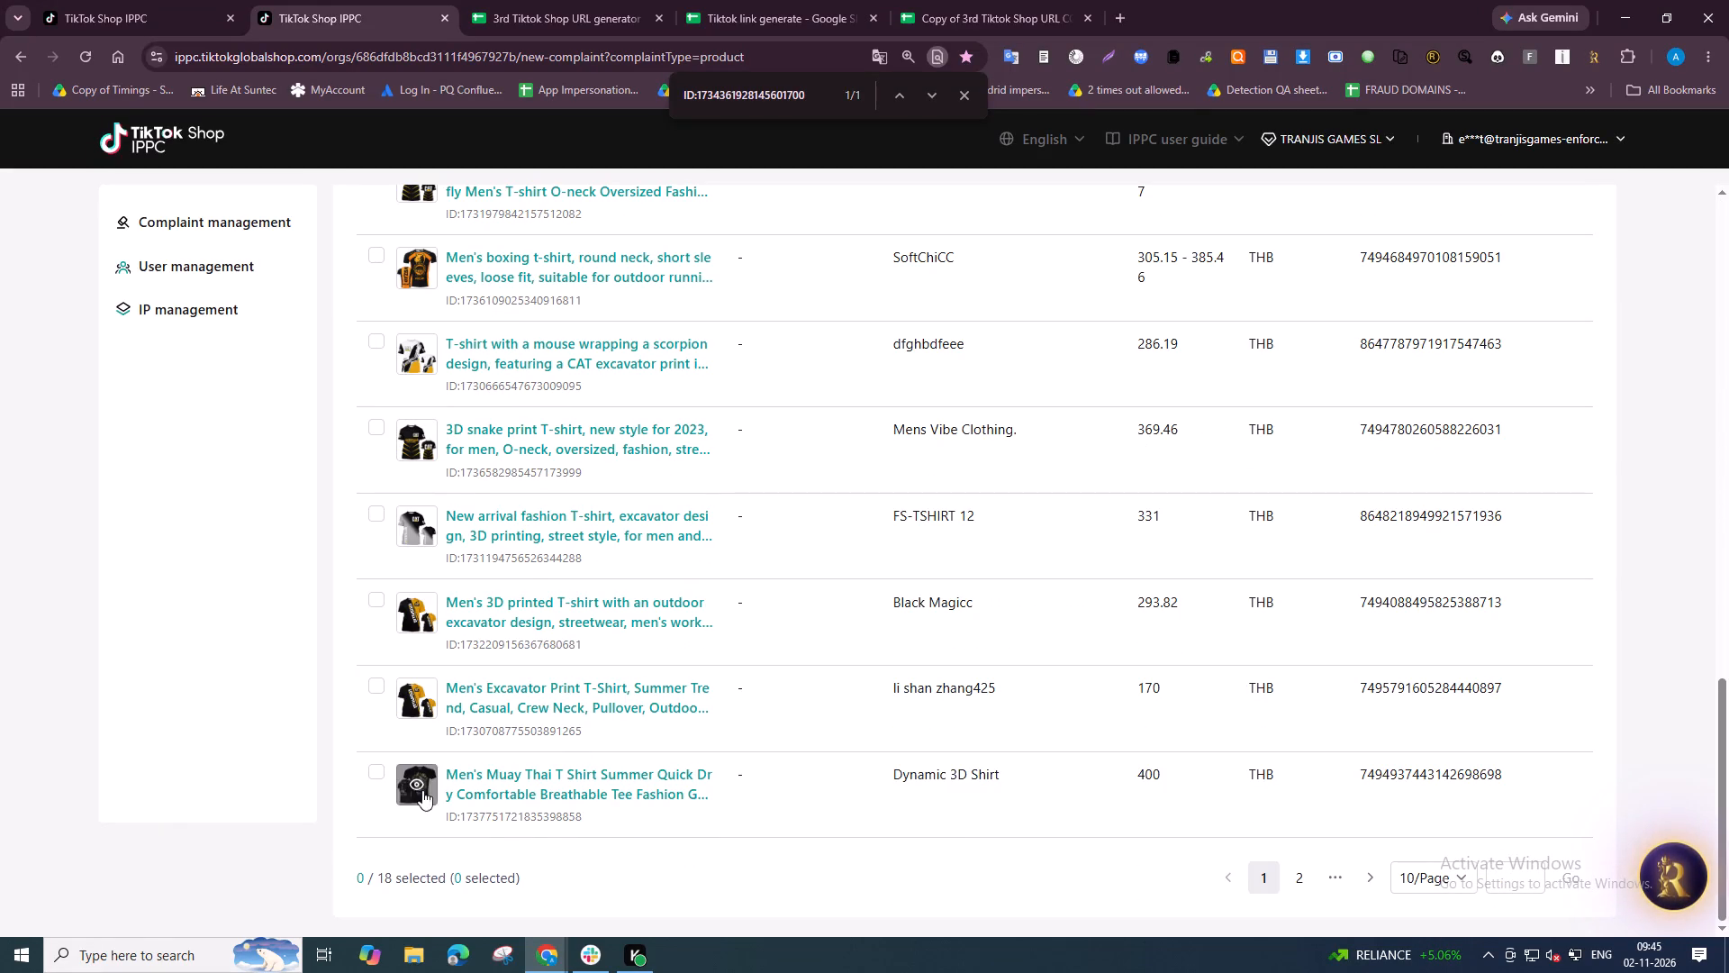
{"action": "left_click", "coordinate": [302, 748]}
{"action": "double_click", "coordinate": [561, 814]}
{"action": "key", "text": "ctrl+c"}
{"action": "key", "text": "ctrl+f"}
{"action": "key", "text": "ctrl+v"}
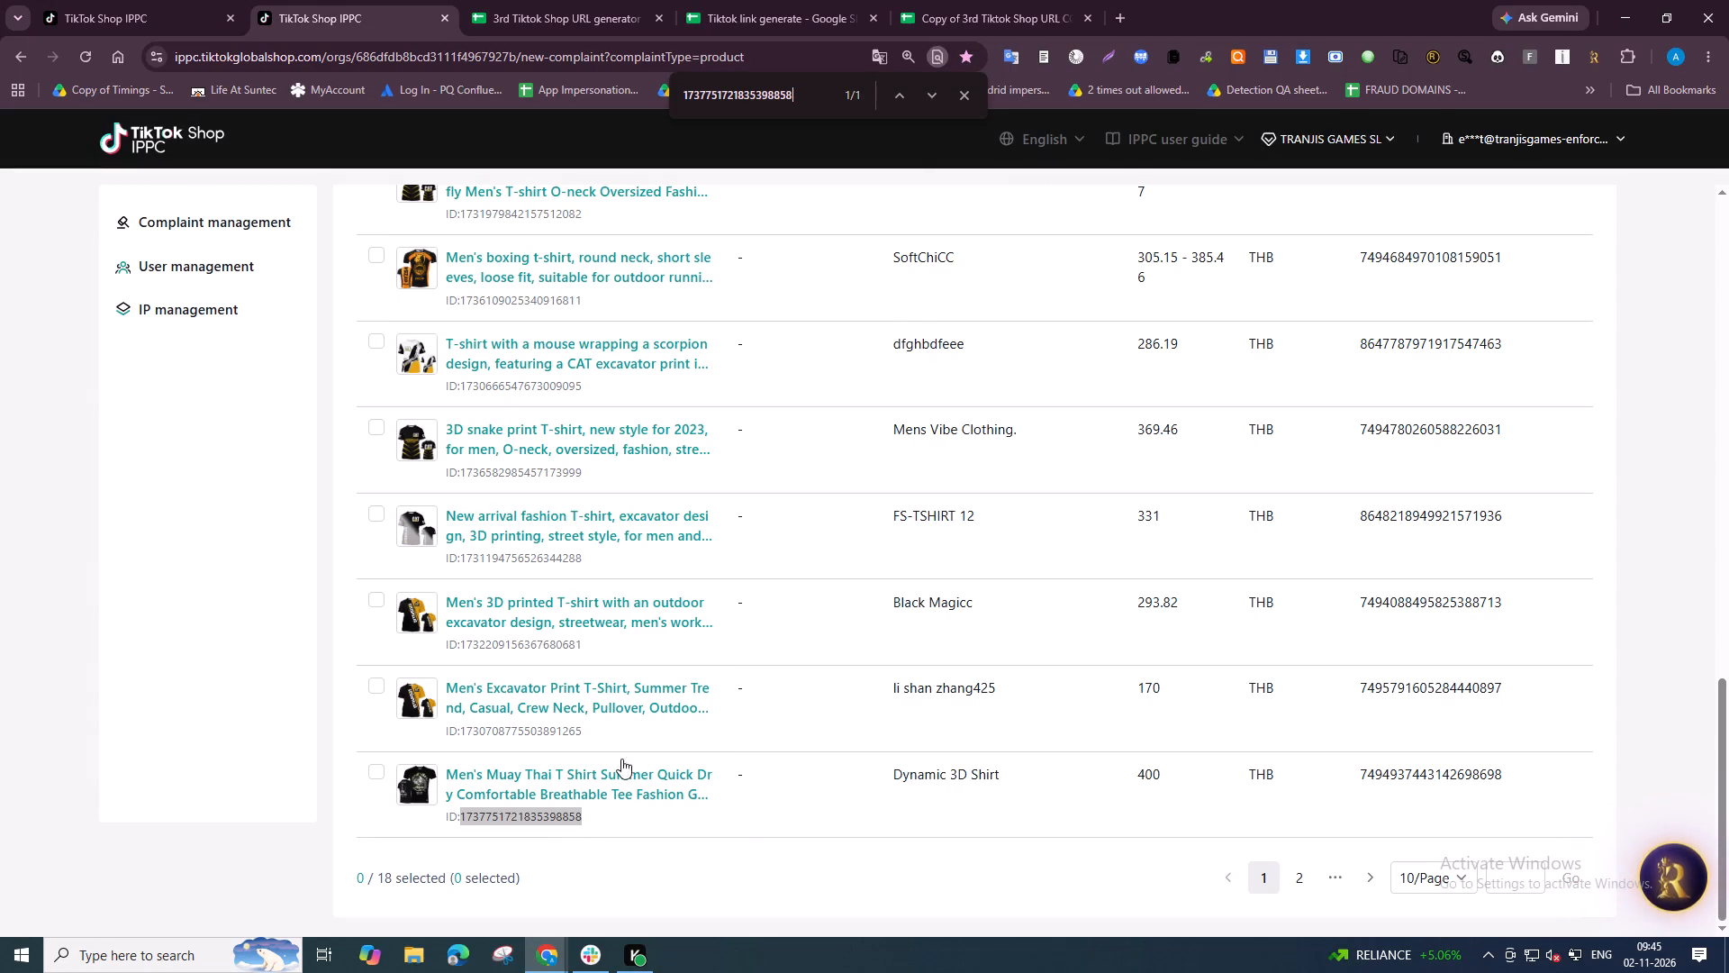
{"action": "left_click", "coordinate": [923, 98]}
{"action": "triple_click", "coordinate": [672, 516]}
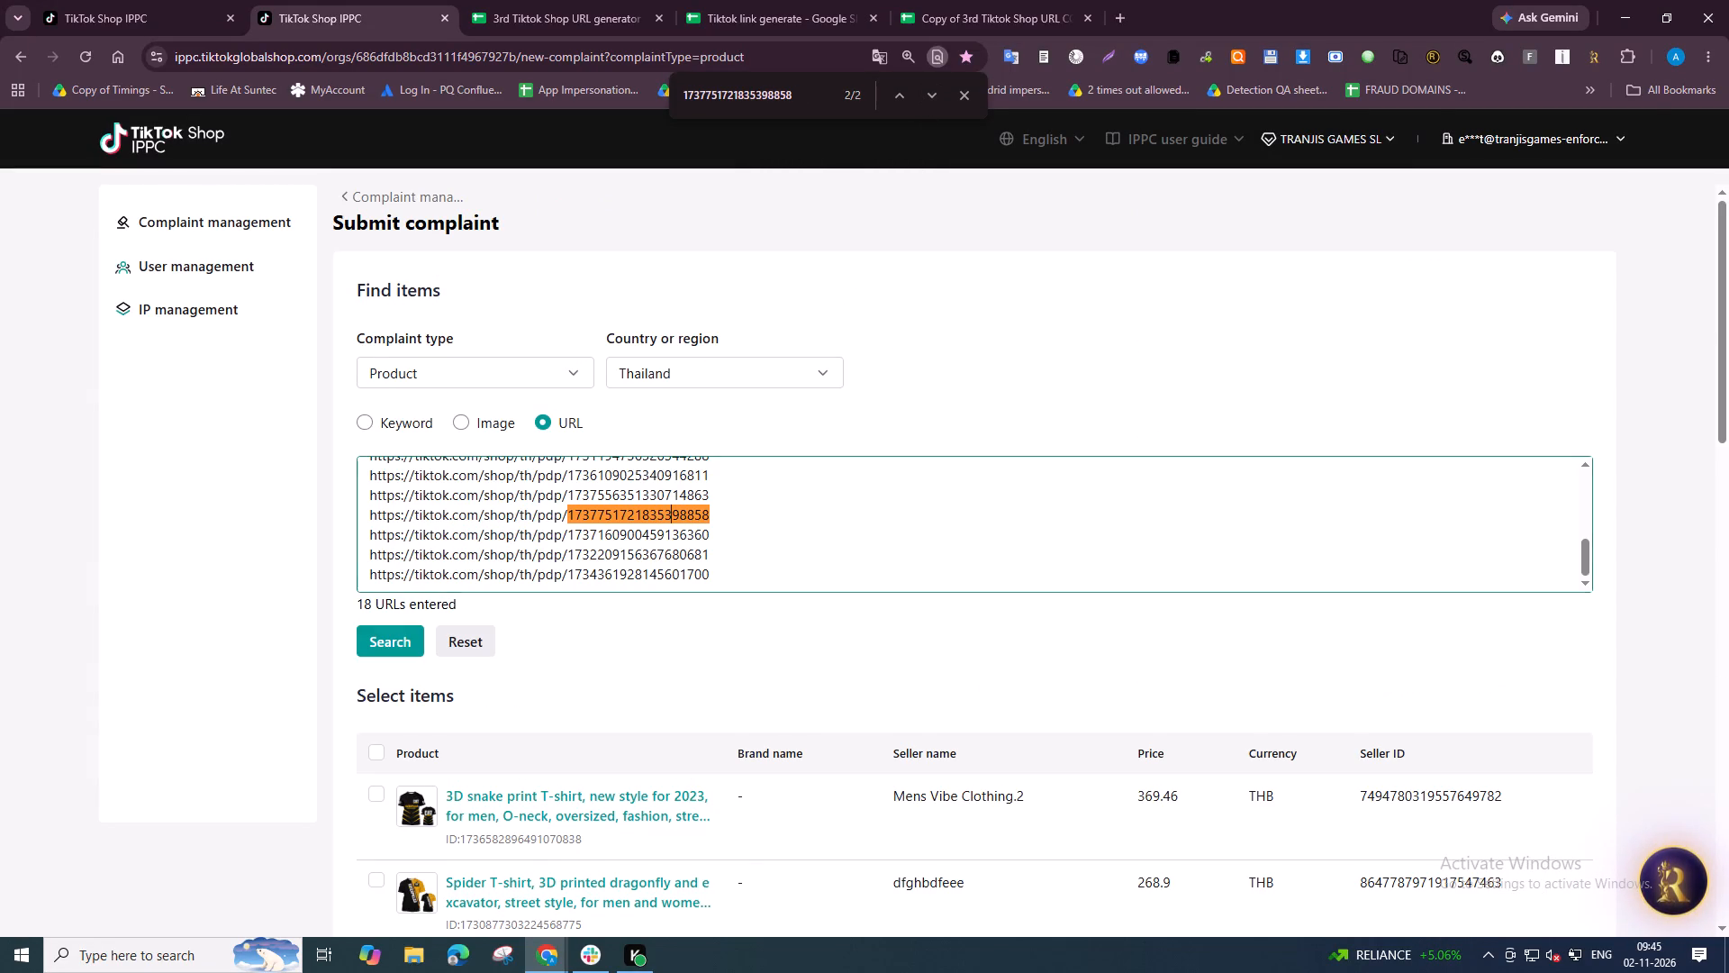
{"action": "key", "text": "Delete"}
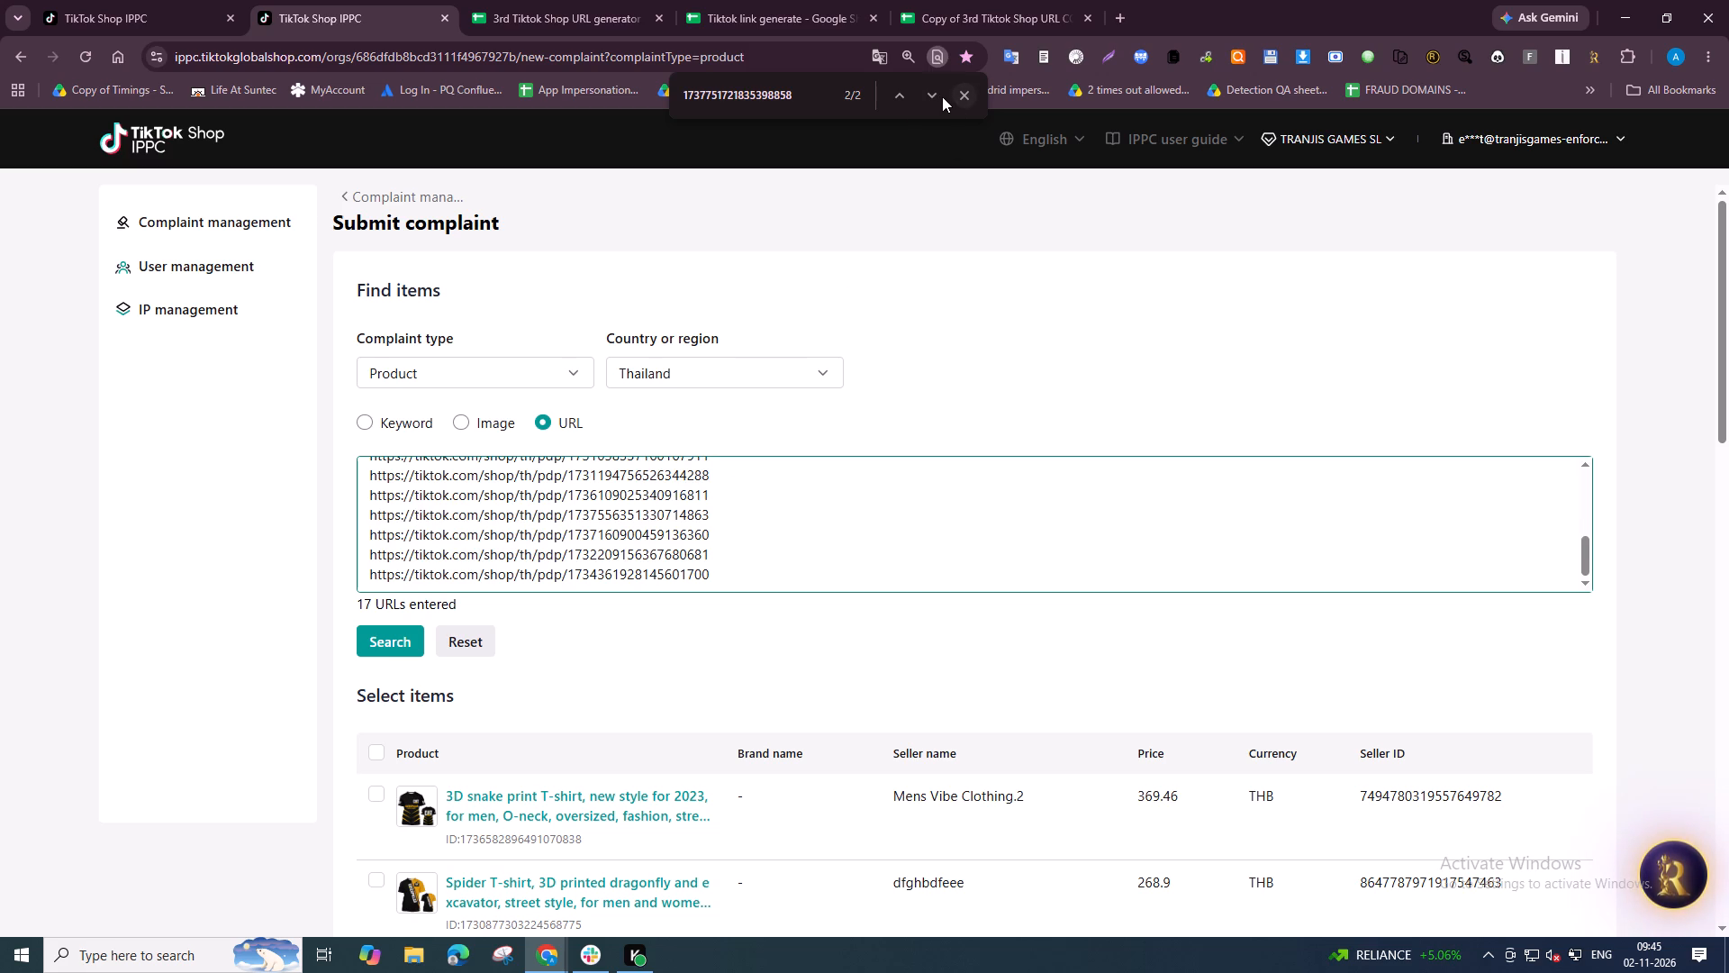
{"action": "left_click", "coordinate": [386, 632]}
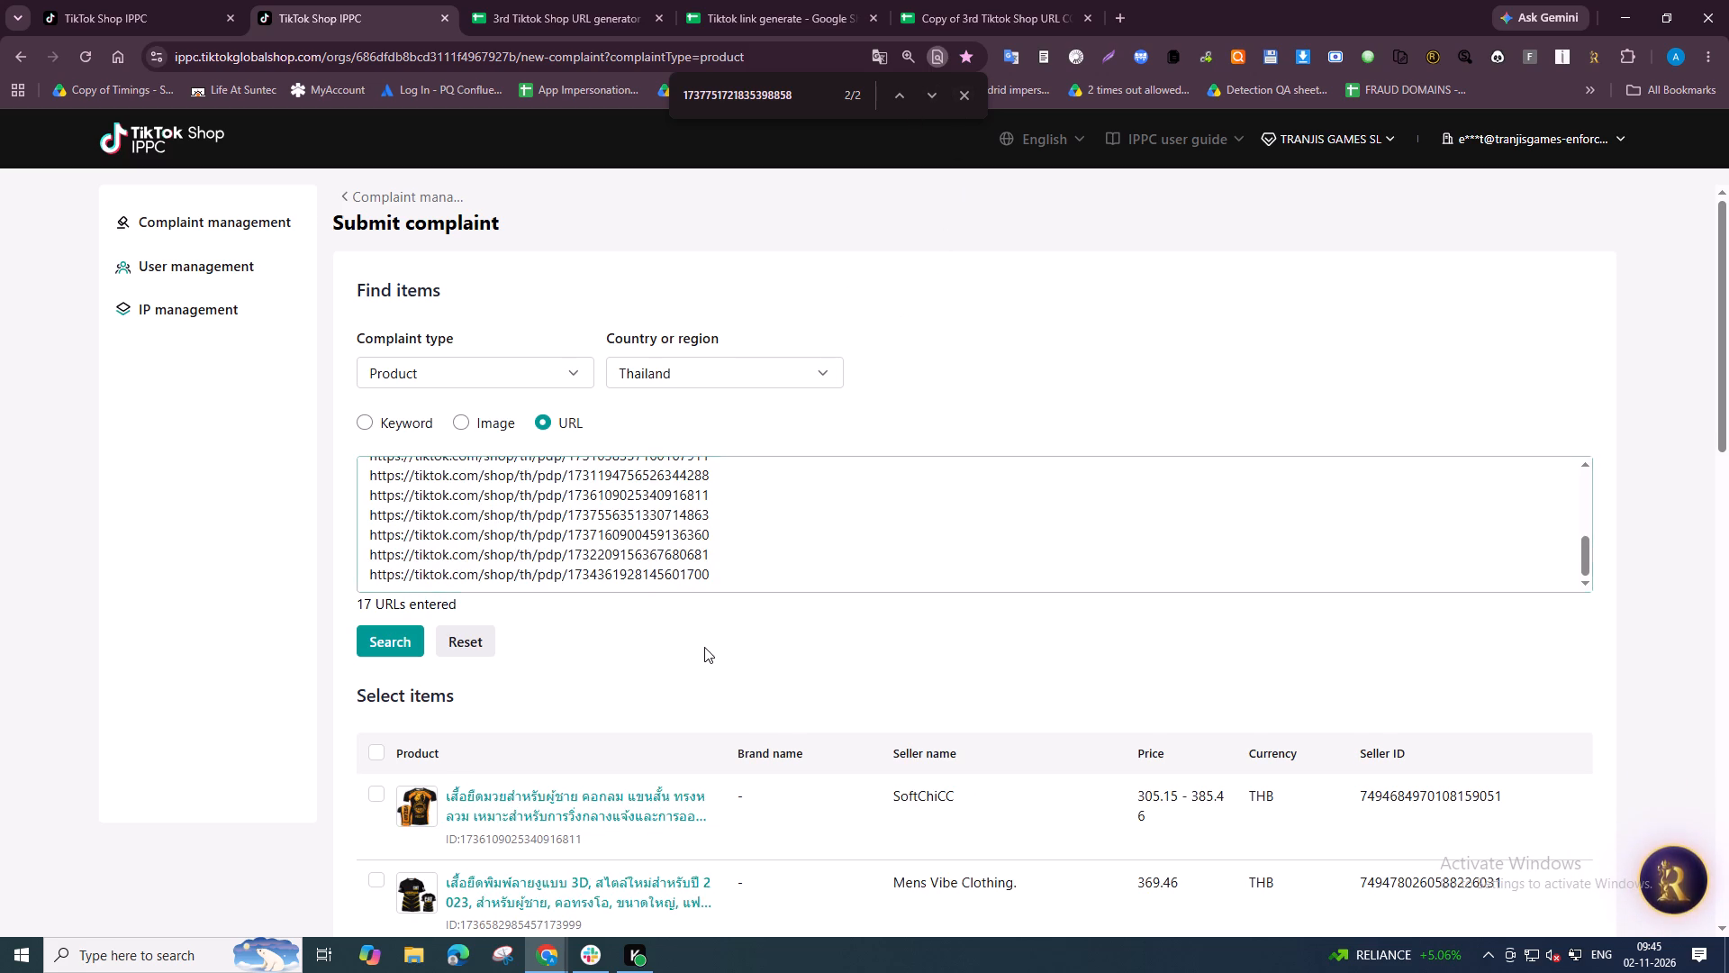
{"action": "left_click", "coordinate": [704, 647]}
{"action": "double_click", "coordinate": [548, 840]}
{"action": "key", "text": "ctrl+c"}
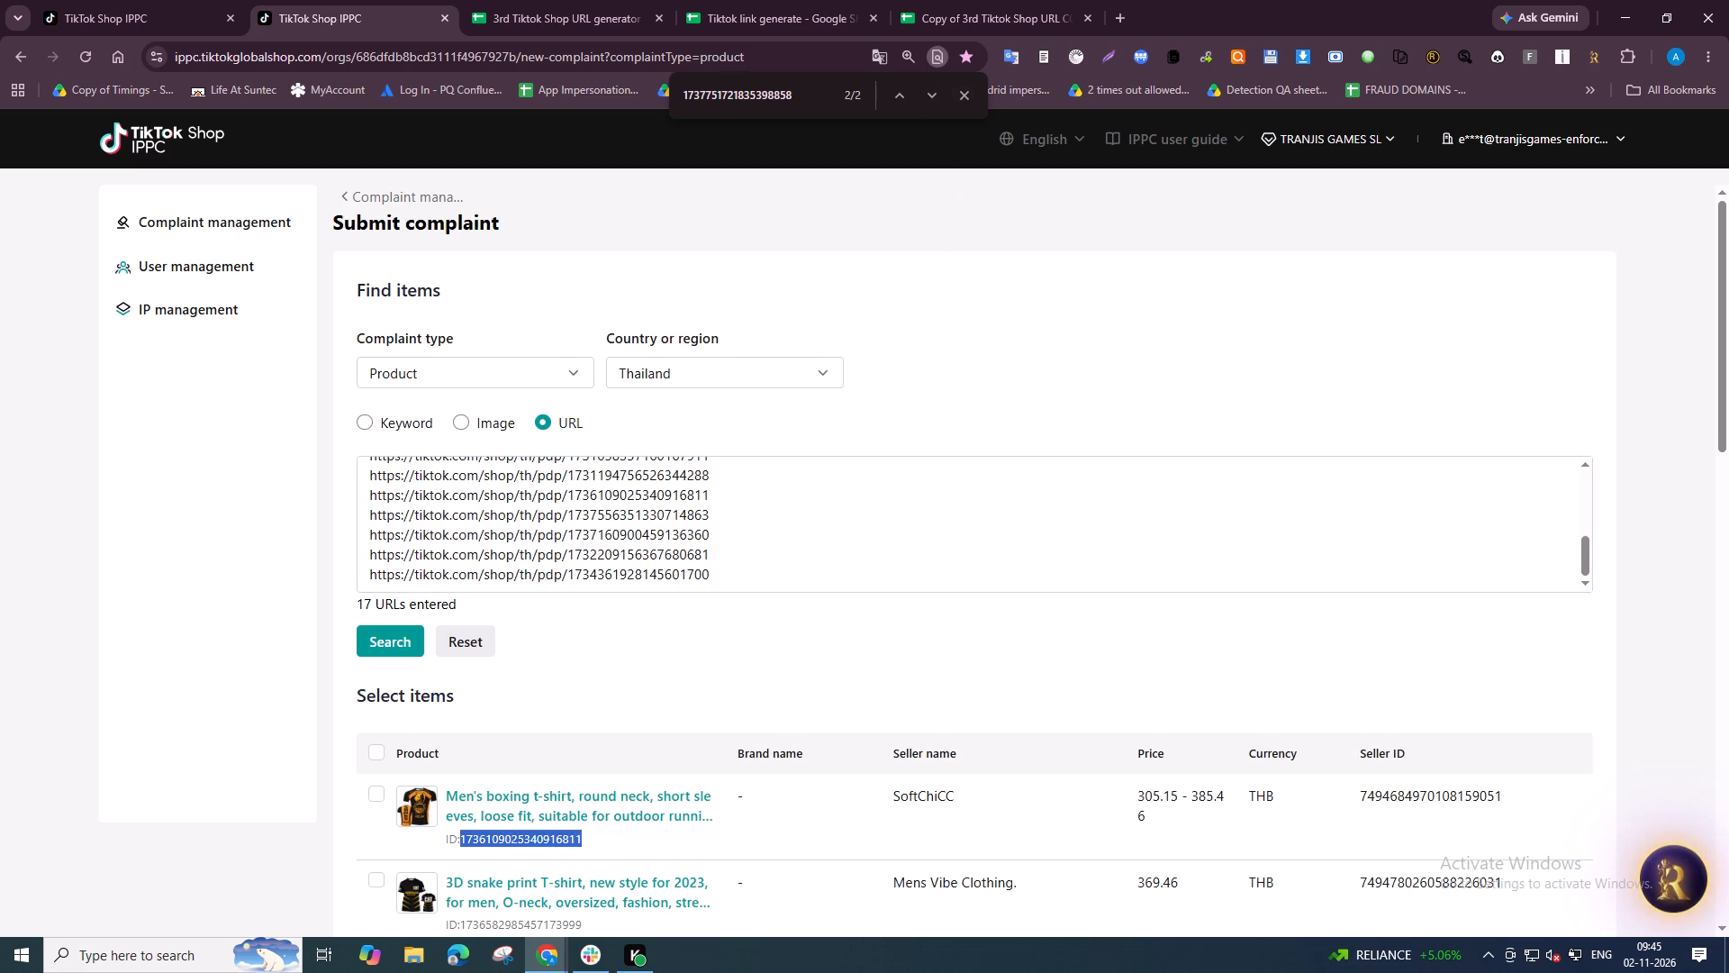
{"action": "key", "text": "ctrl+f"}
{"action": "key", "text": "ctrl+v"}
{"action": "triple_click", "coordinate": [674, 500]}
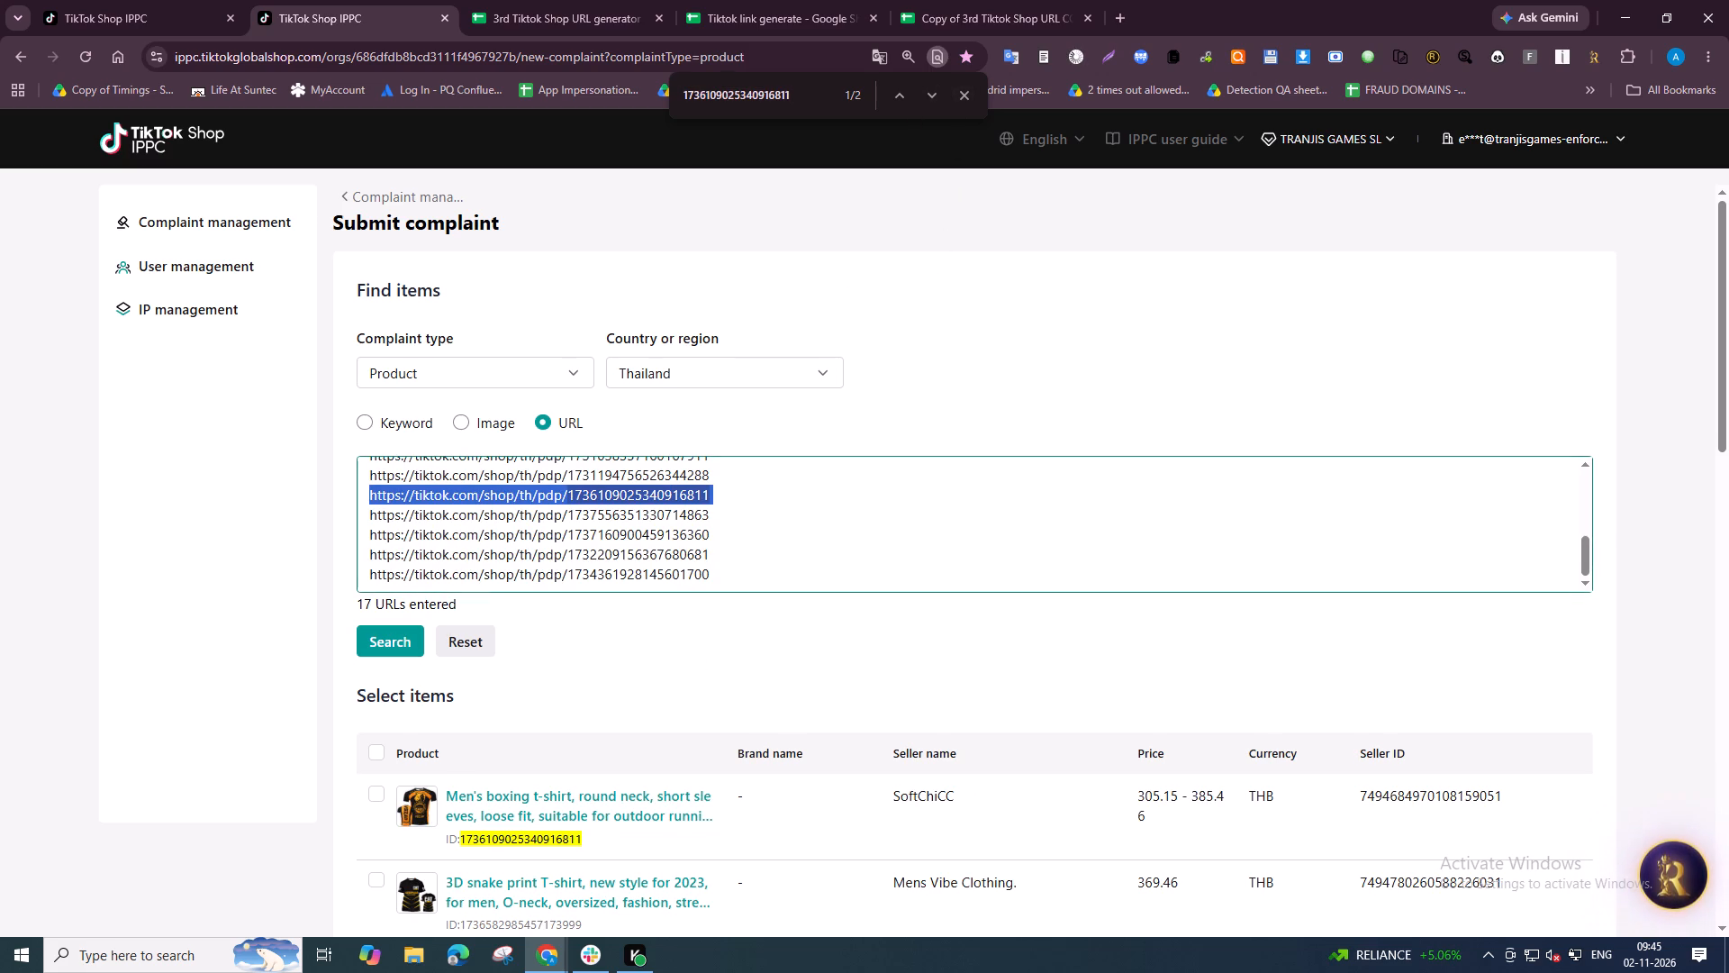
{"action": "key", "text": "Delete"}
{"action": "left_click", "coordinate": [404, 632]}
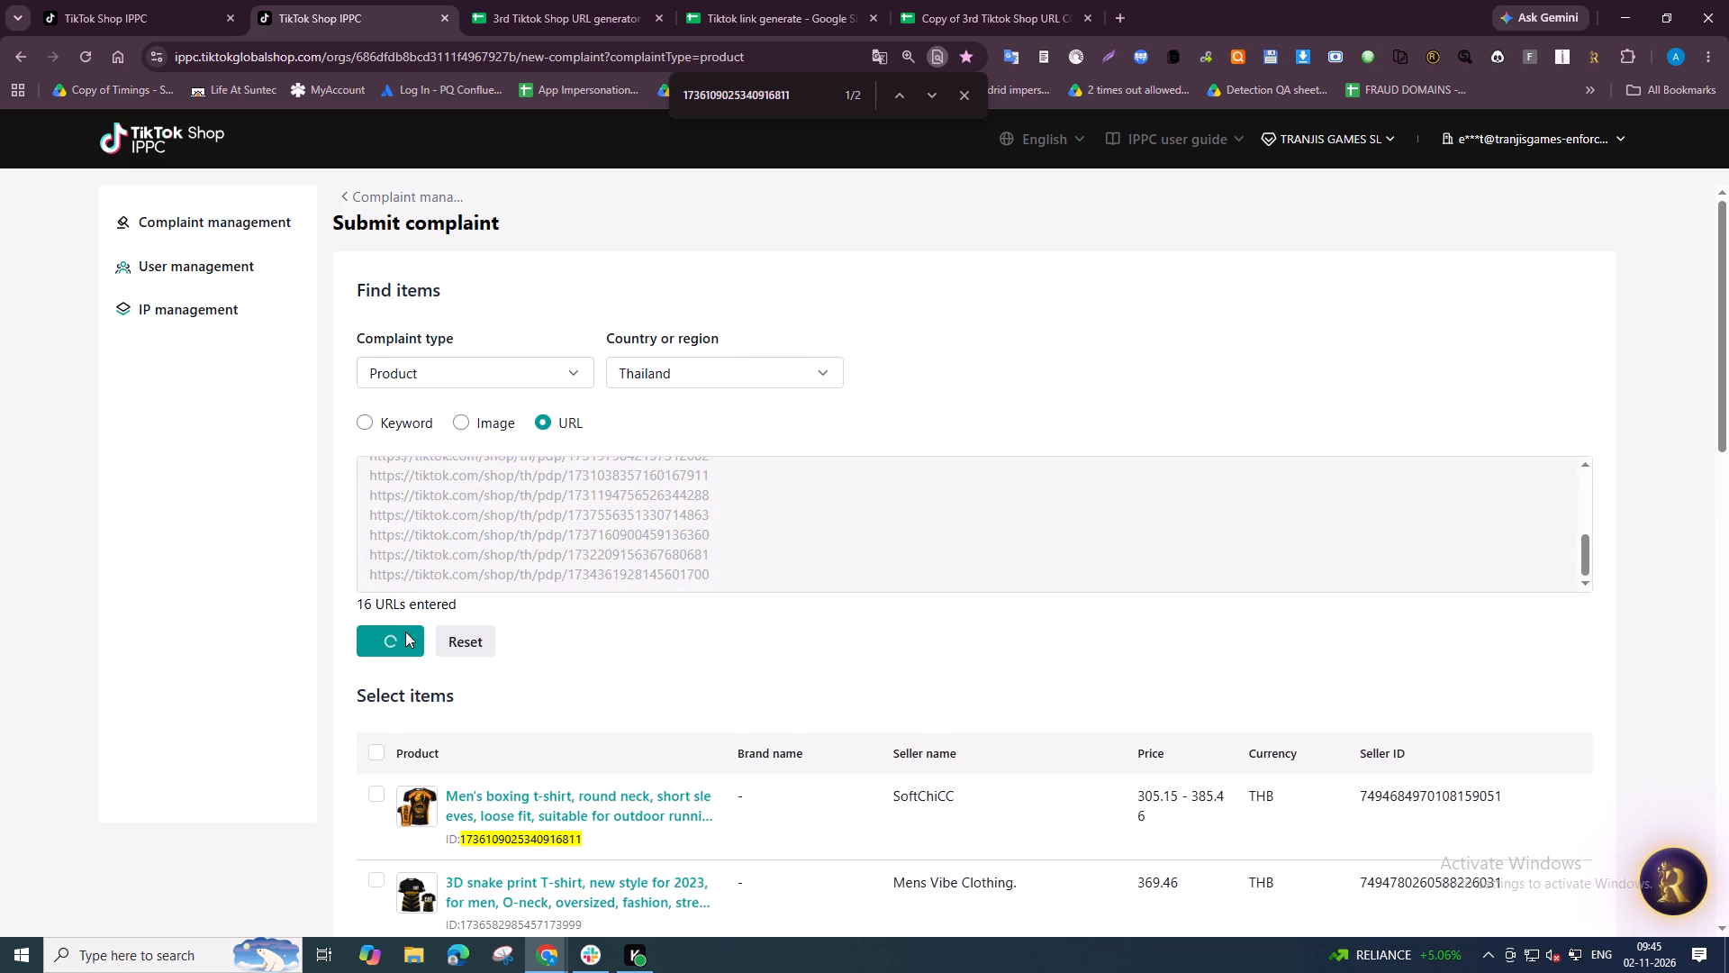
{"action": "scroll", "coordinate": [405, 632], "scroll_direction": "down", "scroll_amount": 6}
{"action": "left_click", "coordinate": [249, 641]}
{"action": "scroll", "coordinate": [249, 664], "scroll_direction": "down", "scroll_amount": 7}
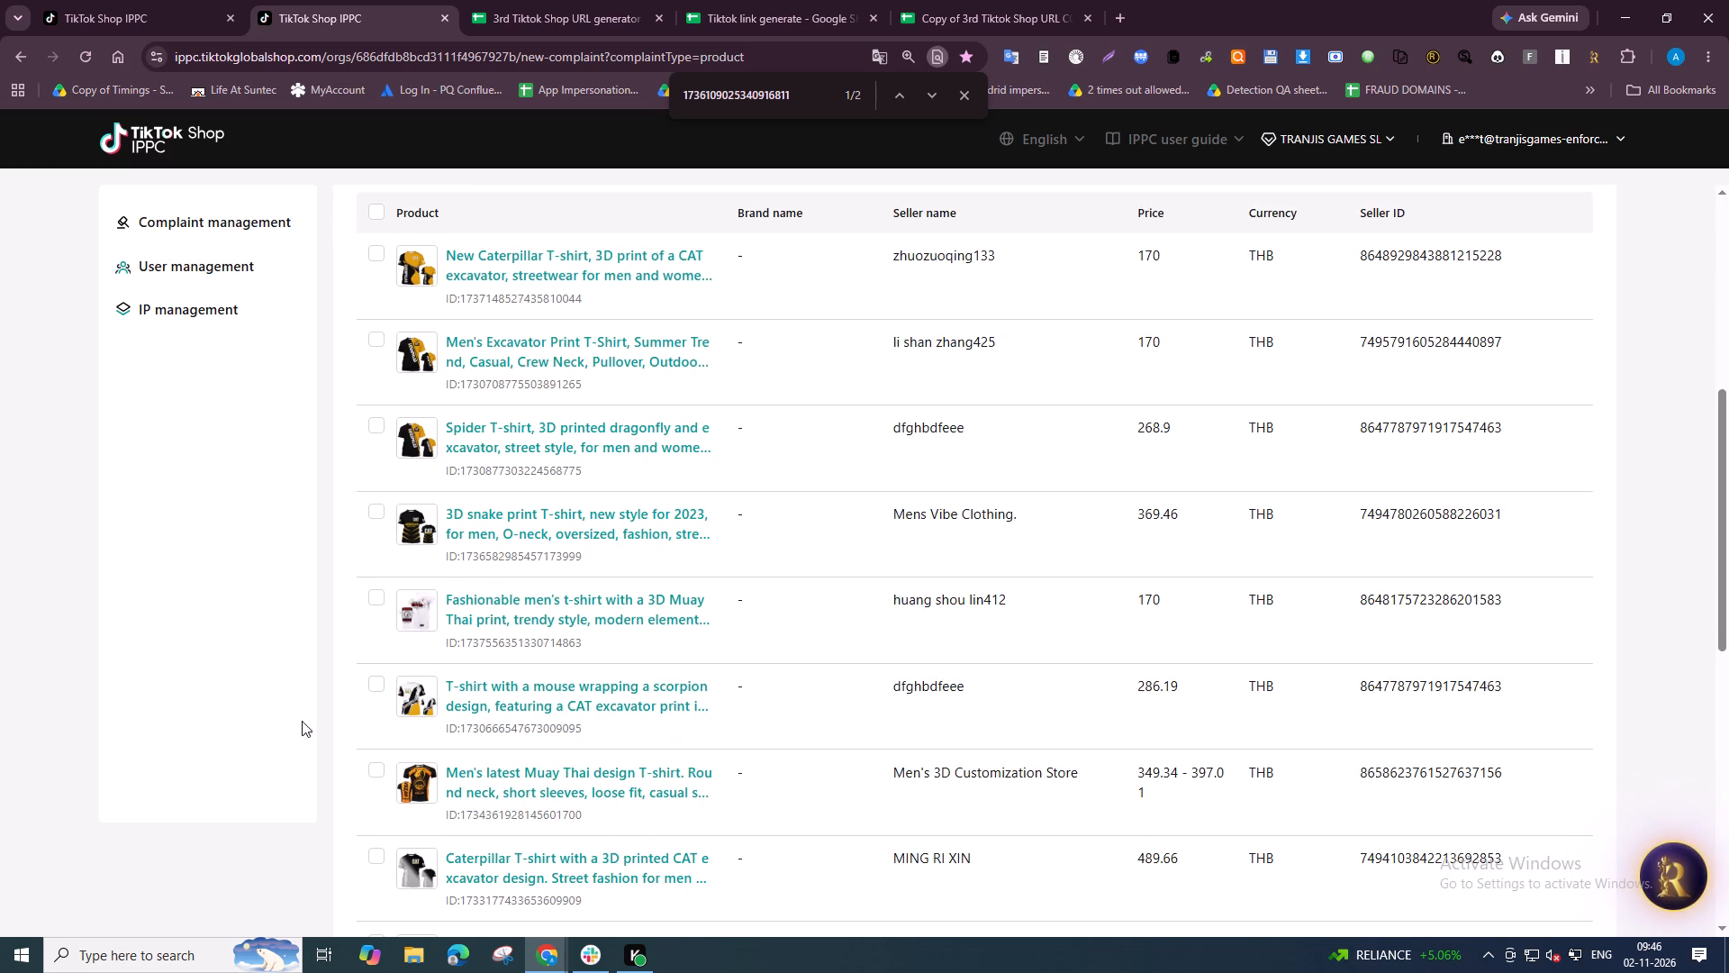
{"action": "left_click", "coordinate": [410, 793]}
{"action": "left_click", "coordinate": [268, 758]}
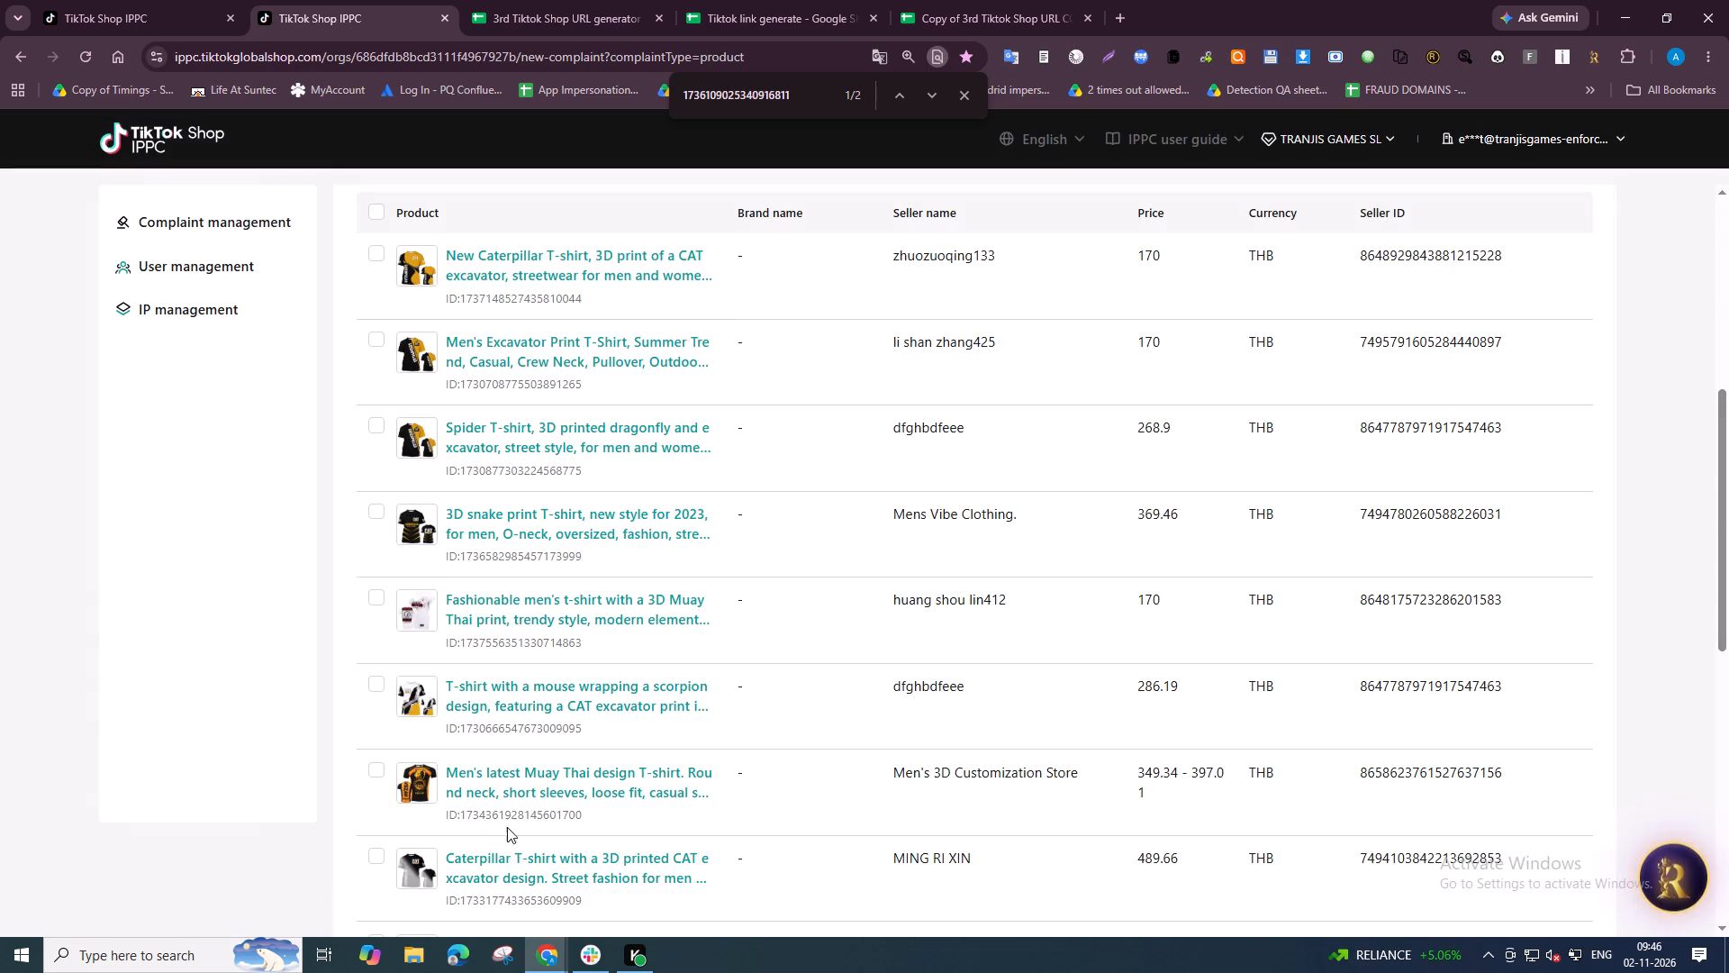
{"action": "double_click", "coordinate": [508, 827]}
{"action": "key", "text": "ctrl+c"}
{"action": "key", "text": "ctrl+f"}
{"action": "key", "text": "ctrl+v"}
{"action": "left_click", "coordinate": [923, 98]}
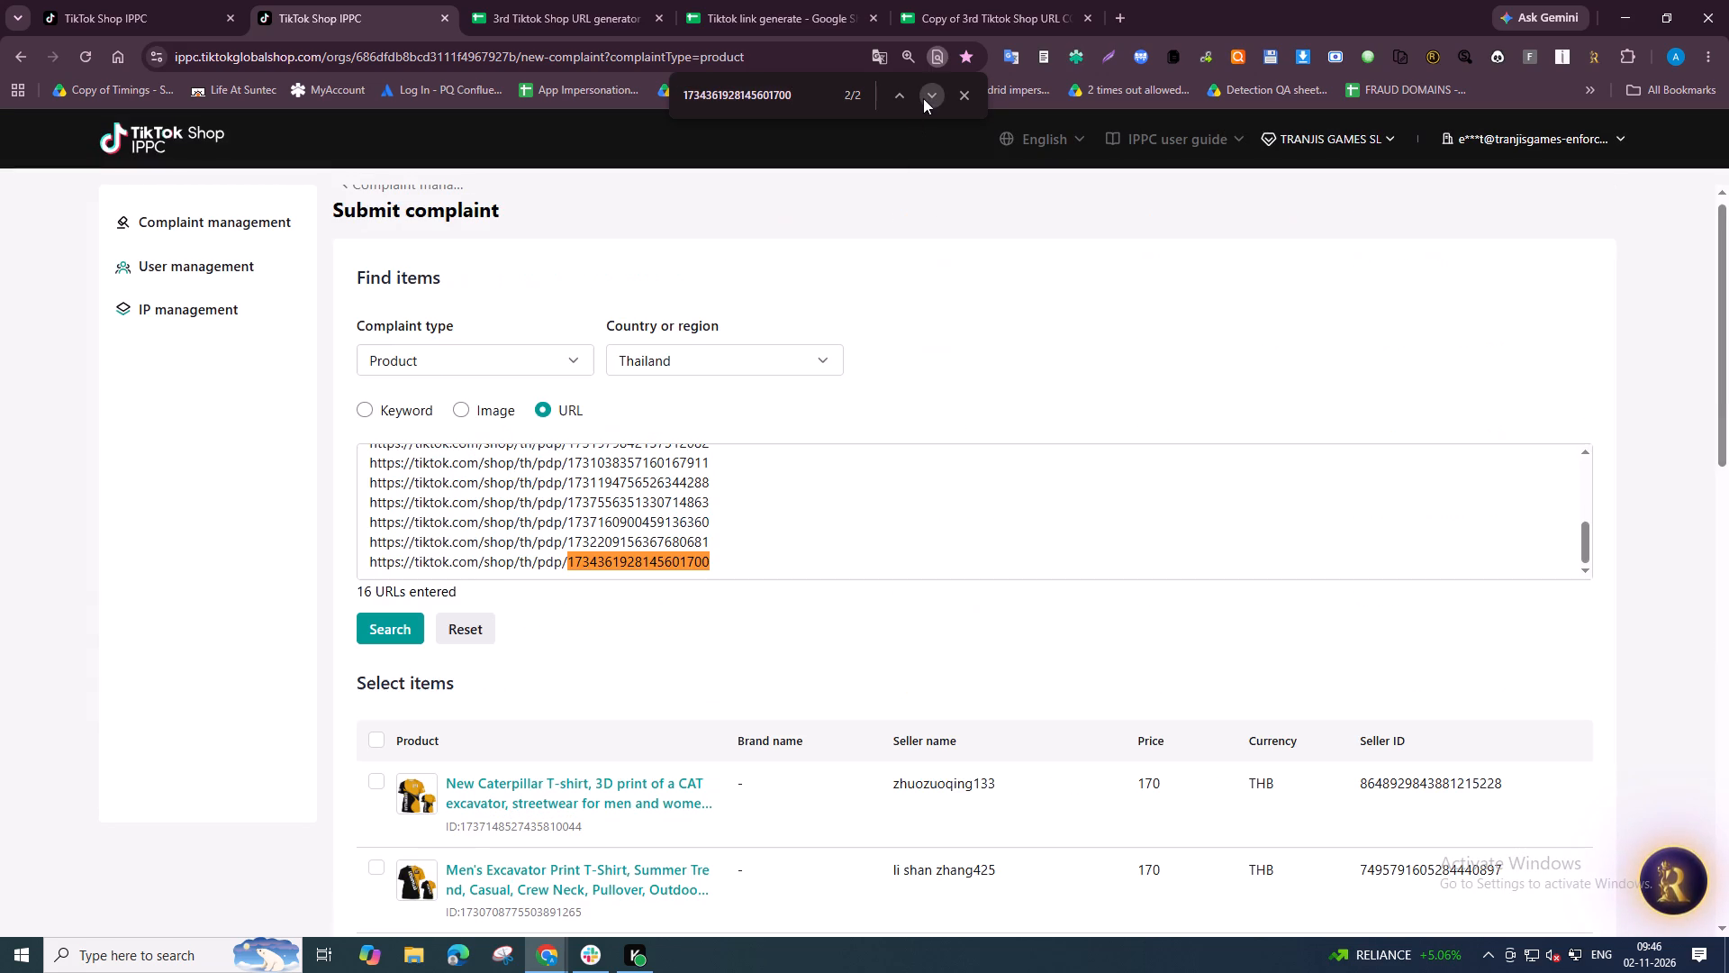
{"action": "triple_click", "coordinate": [620, 565]}
{"action": "key", "text": "Delete"}
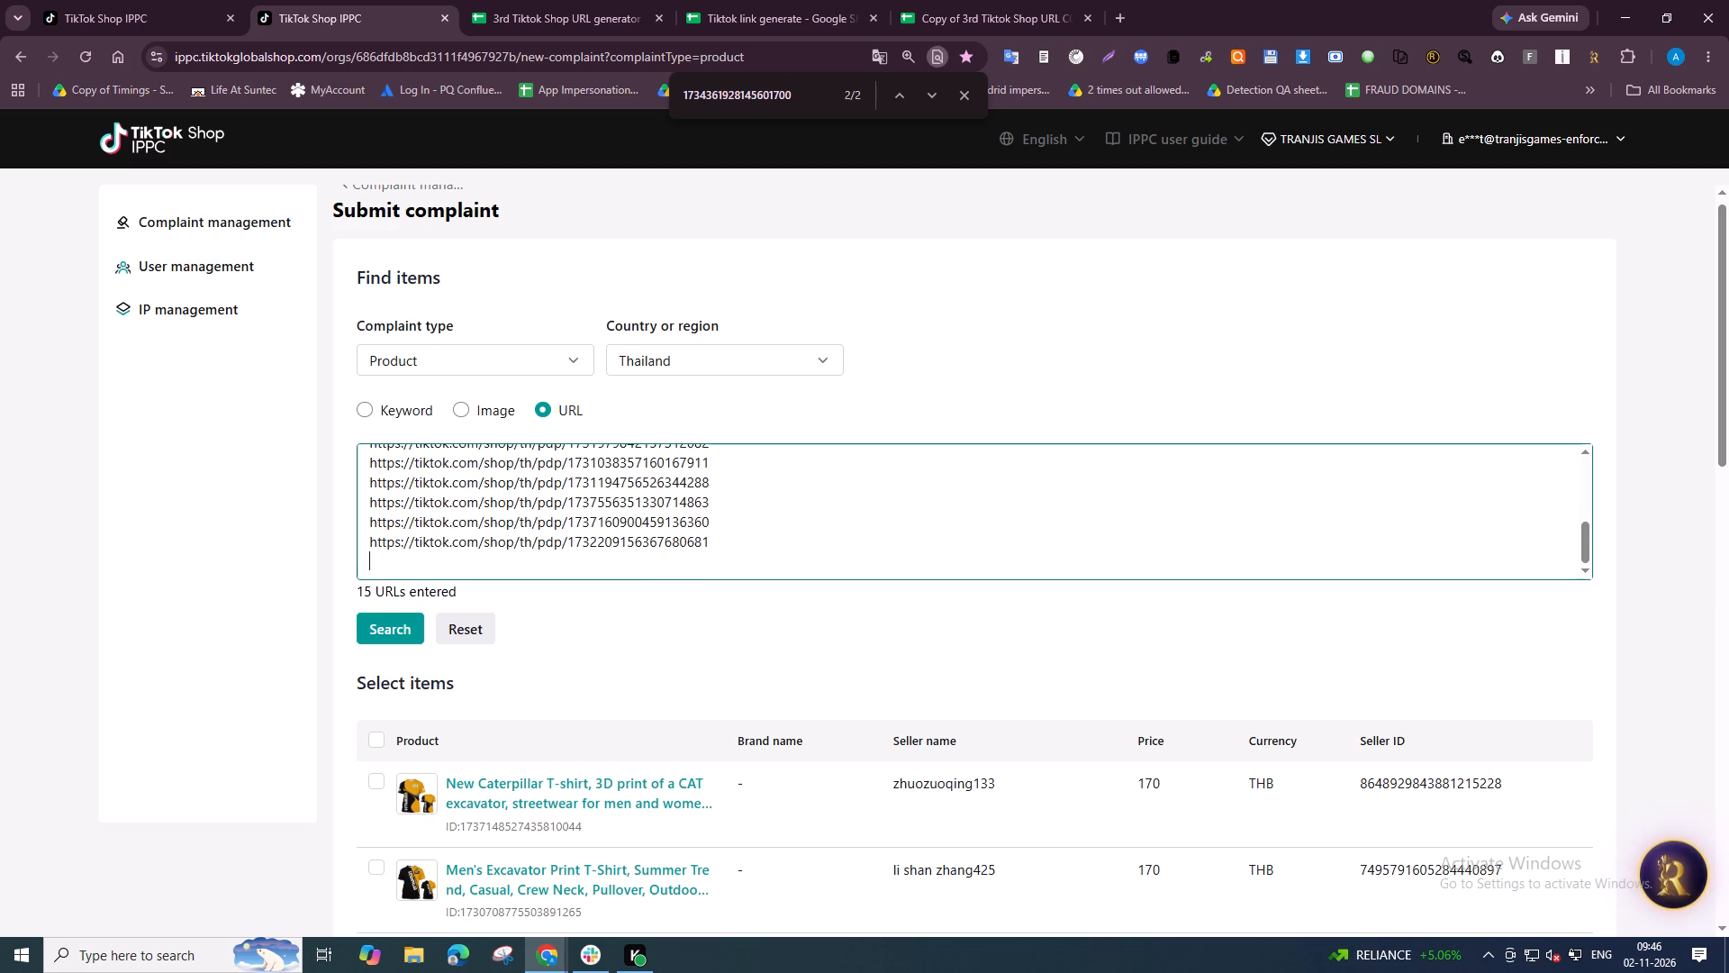
{"action": "left_click", "coordinate": [379, 628]}
Inspect the product images of the first seven listings for Caterpillar branding, from Black Magicc's excavator T-shirt to xdcvbfyiu's Spider-Man T-shirt.
{"action": "scroll", "coordinate": [304, 667], "scroll_direction": "down", "scroll_amount": 6}
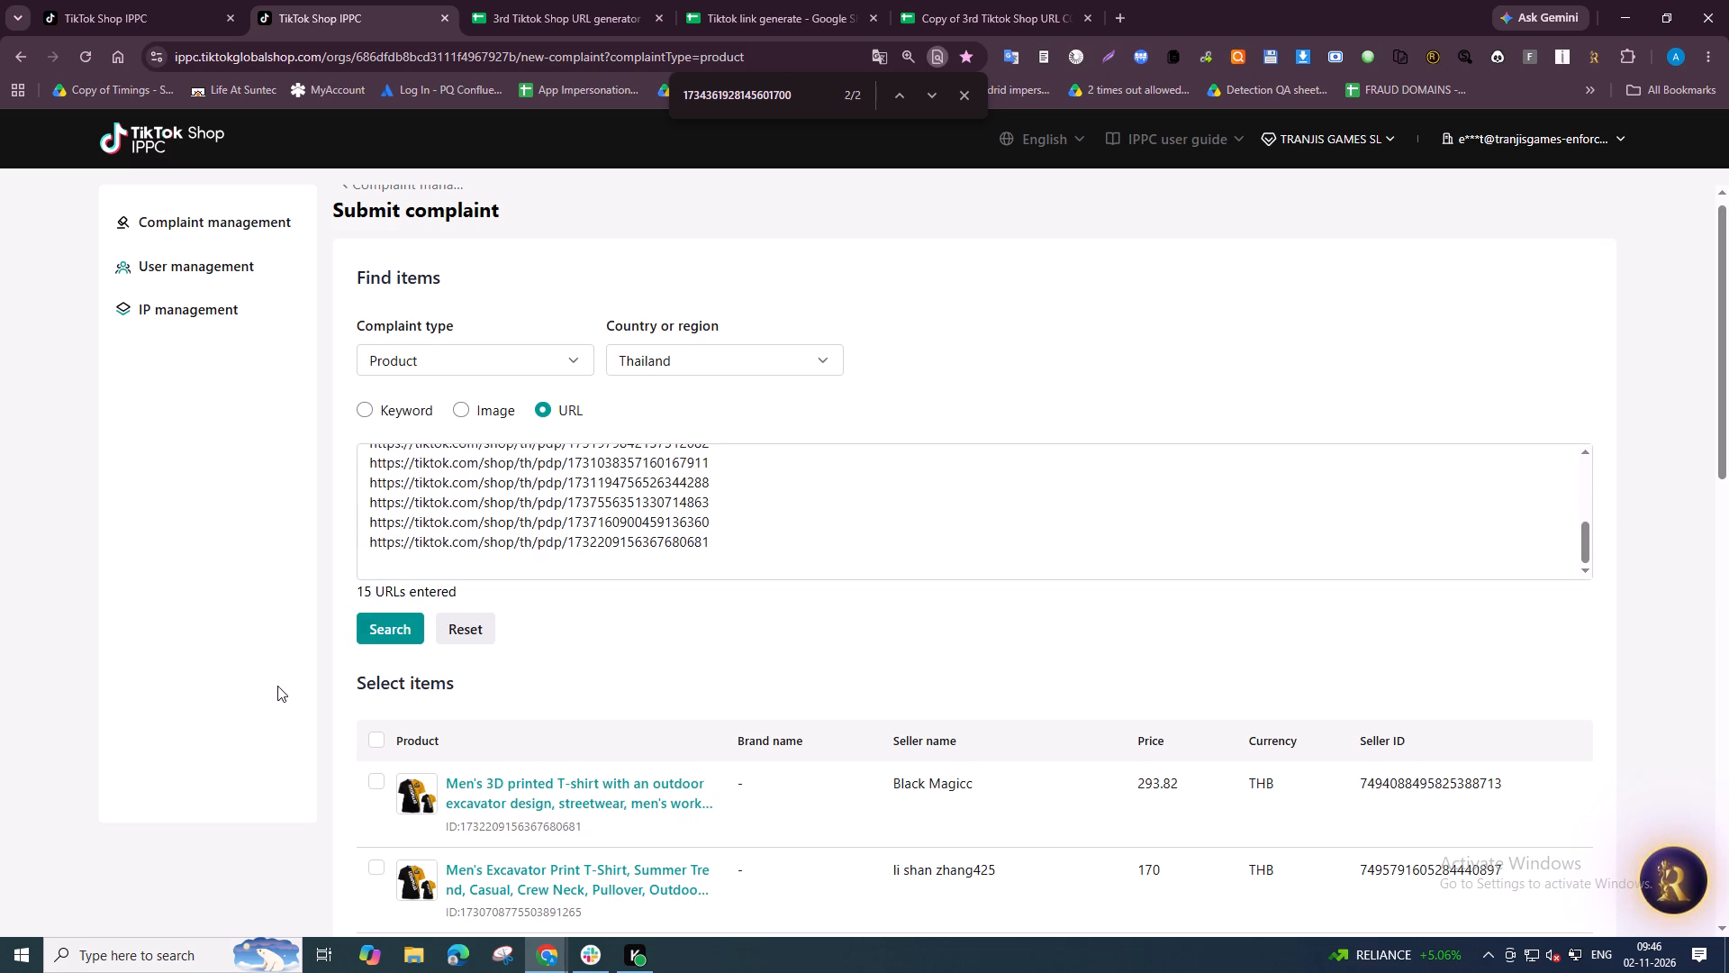
{"action": "scroll", "coordinate": [303, 679], "scroll_direction": "down", "scroll_amount": 10}
{"action": "left_click", "coordinate": [427, 340]}
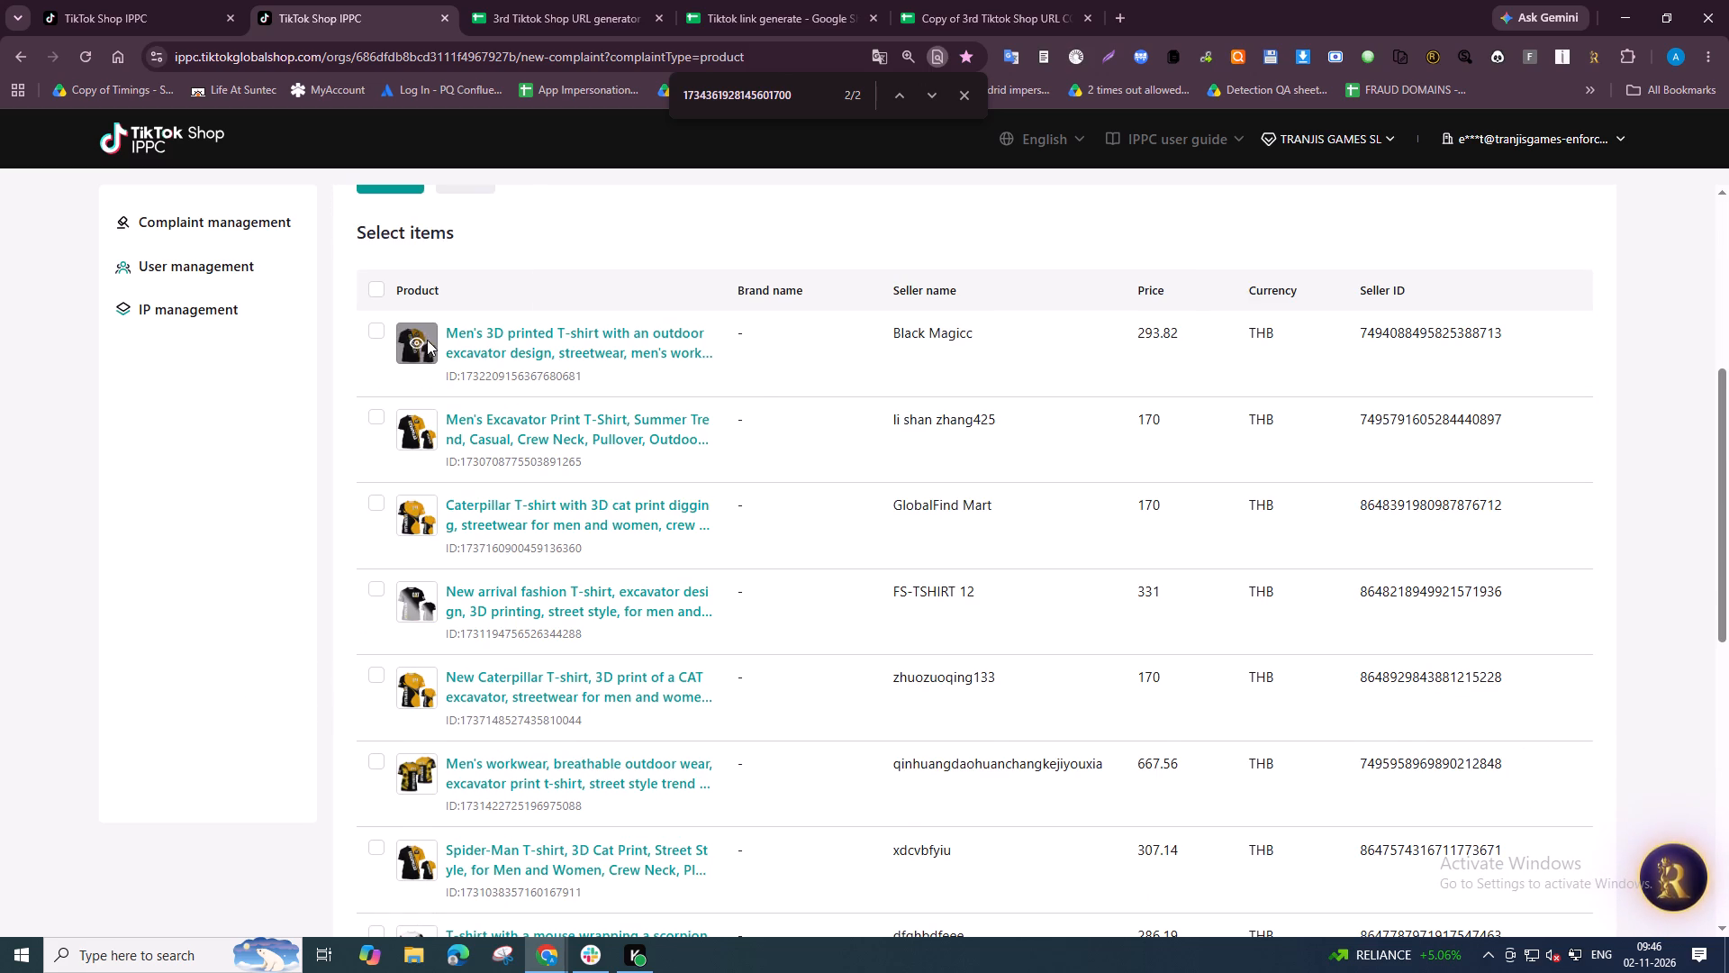
{"action": "left_click", "coordinate": [278, 441]}
{"action": "left_click", "coordinate": [436, 429]}
{"action": "left_click", "coordinate": [300, 478]}
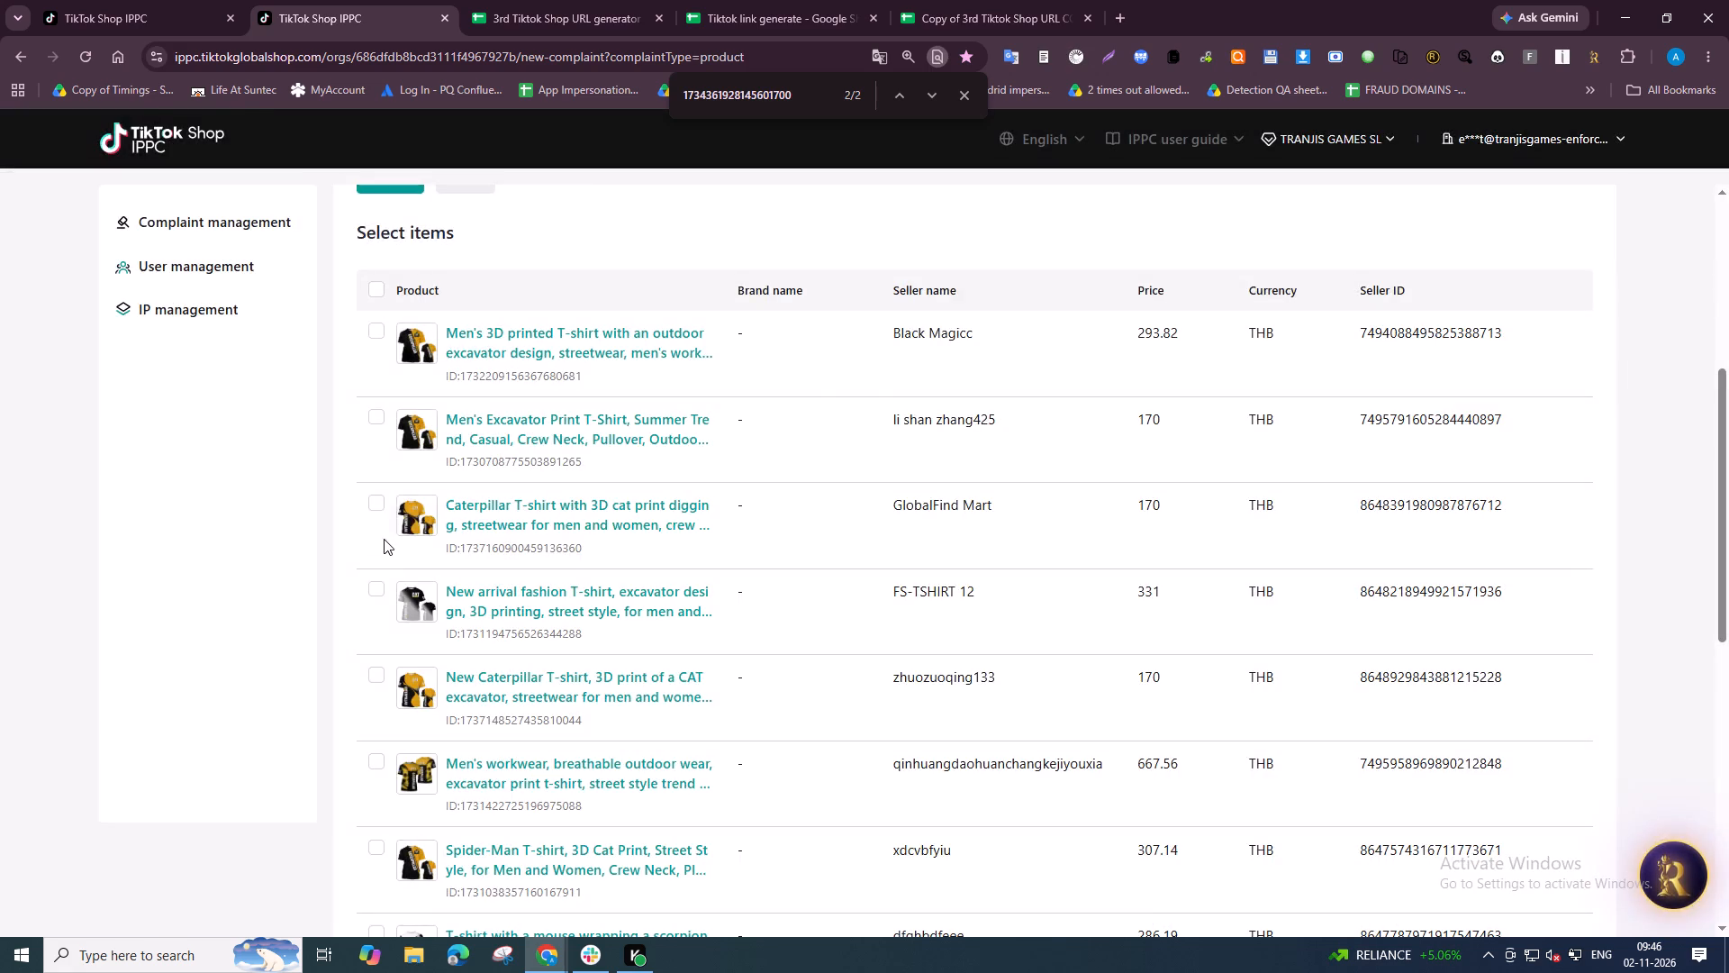
{"action": "left_click", "coordinate": [402, 517]}
{"action": "left_click", "coordinate": [305, 541]}
{"action": "left_click", "coordinate": [410, 591]}
{"action": "left_click", "coordinate": [327, 593]}
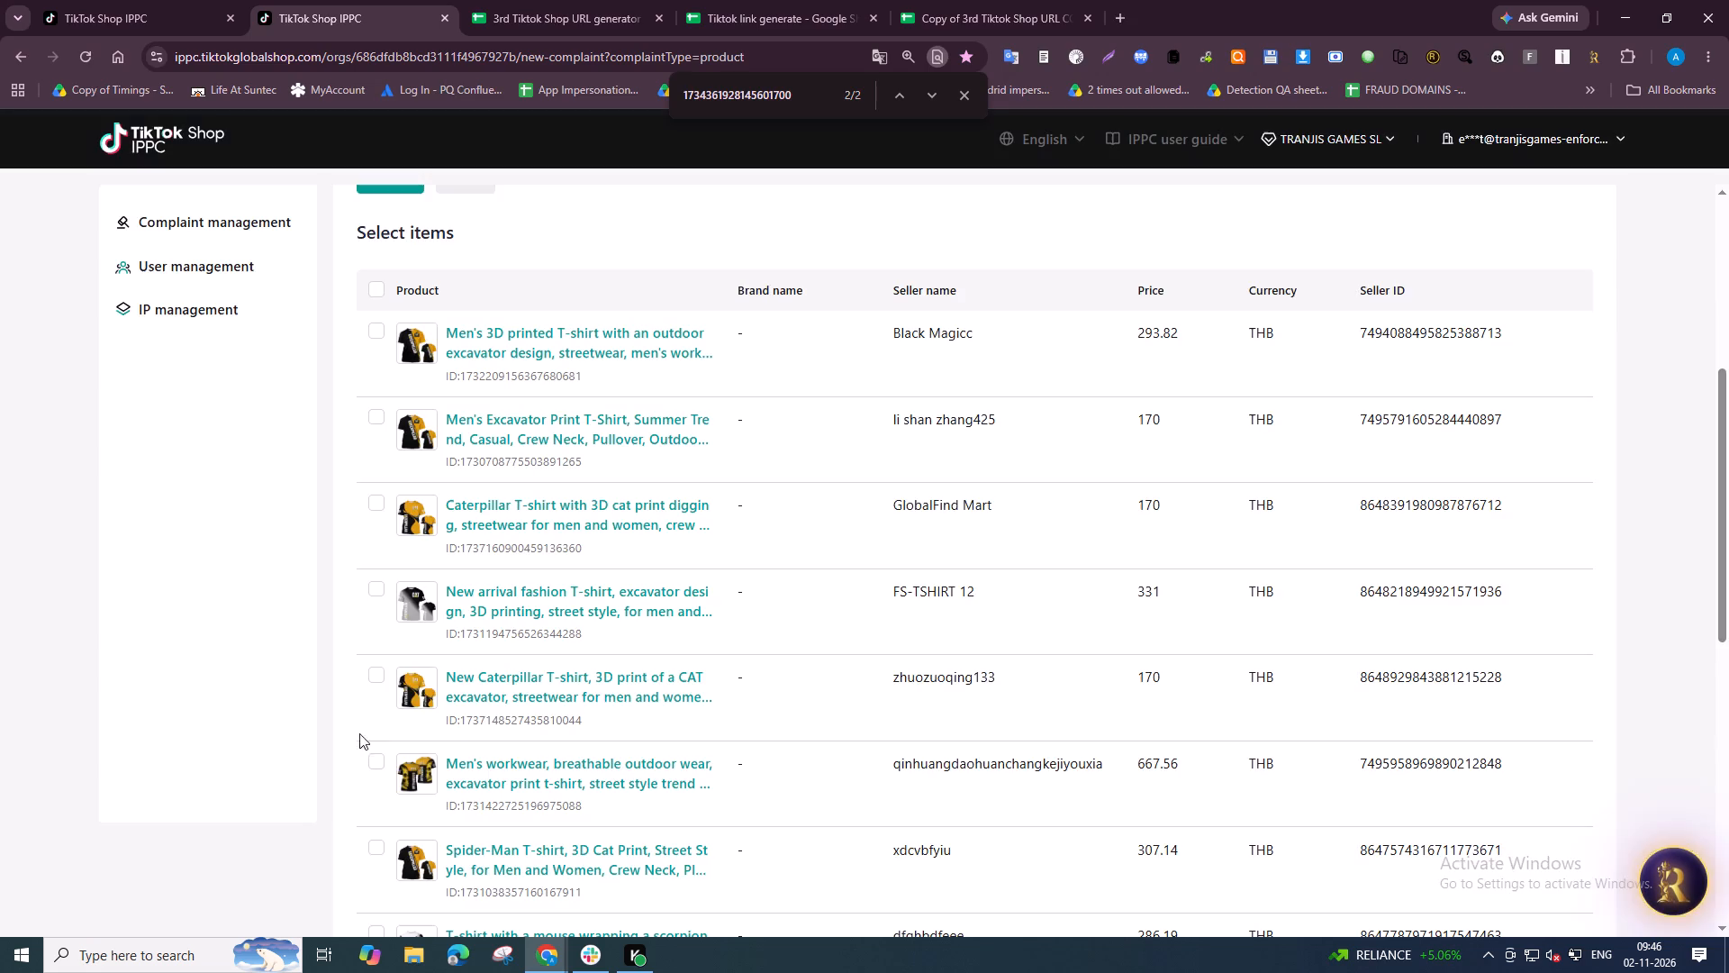
{"action": "left_click", "coordinate": [421, 704]}
{"action": "left_click", "coordinate": [313, 678]}
{"action": "left_click", "coordinate": [426, 781]}
{"action": "left_click", "coordinate": [327, 735]}
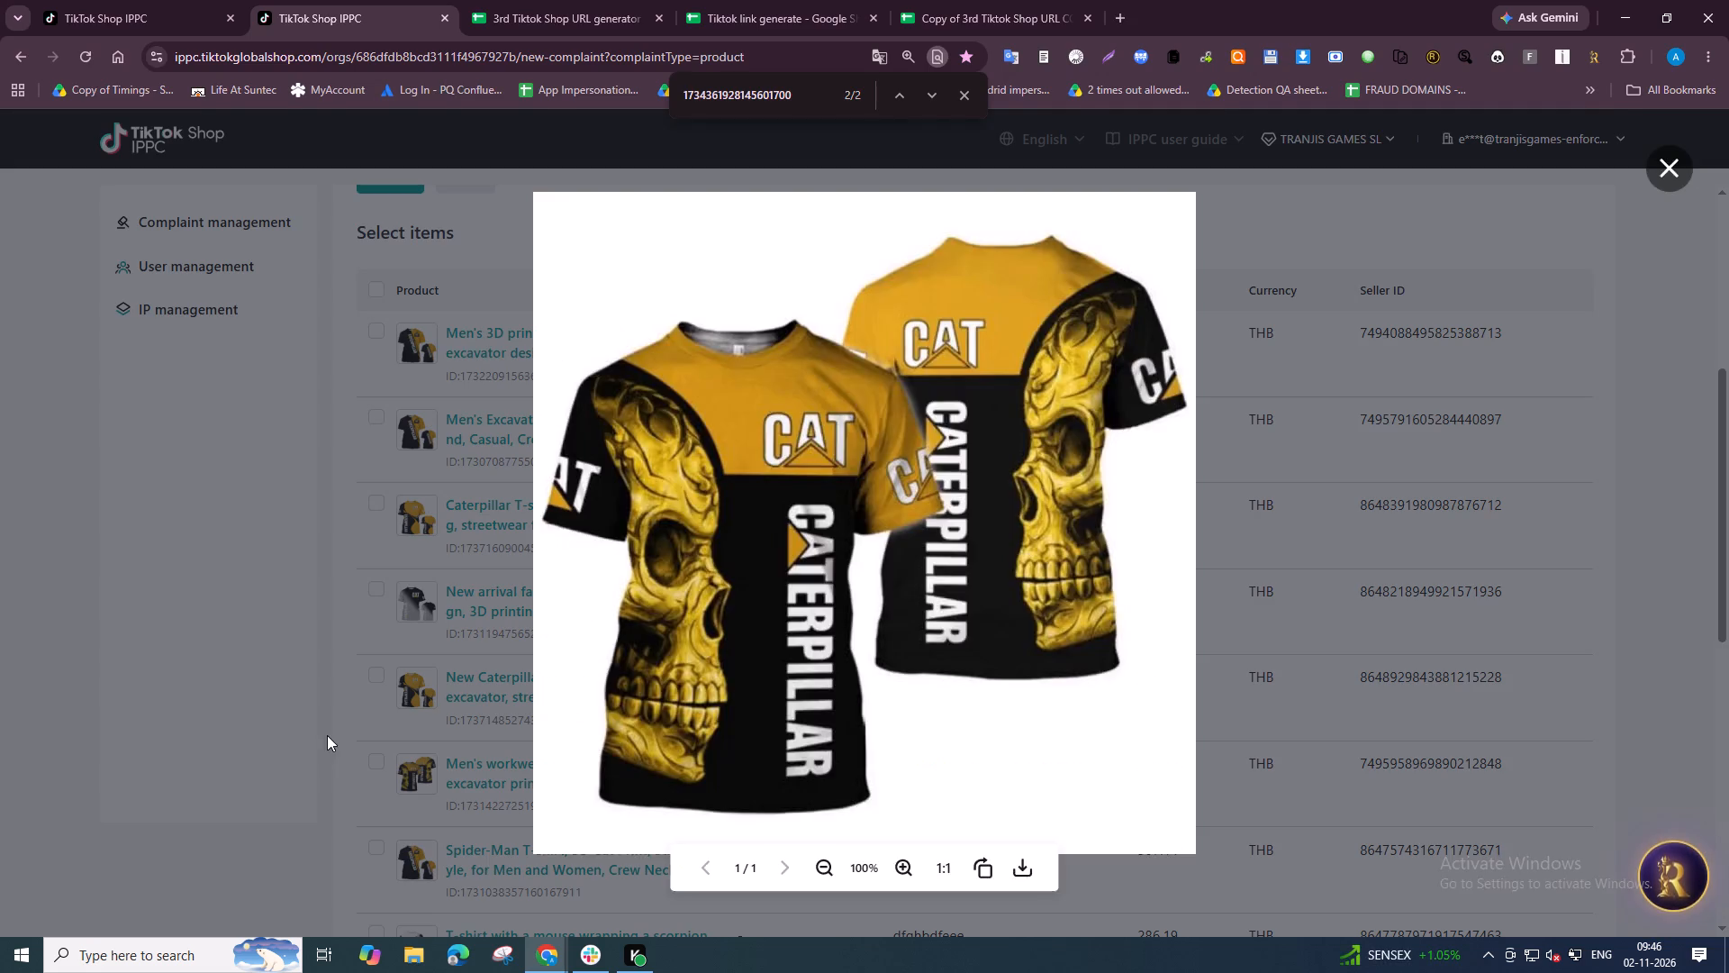
{"action": "left_click", "coordinate": [414, 864]}
{"action": "left_click", "coordinate": [348, 762]}
{"action": "double_click", "coordinate": [512, 896]}
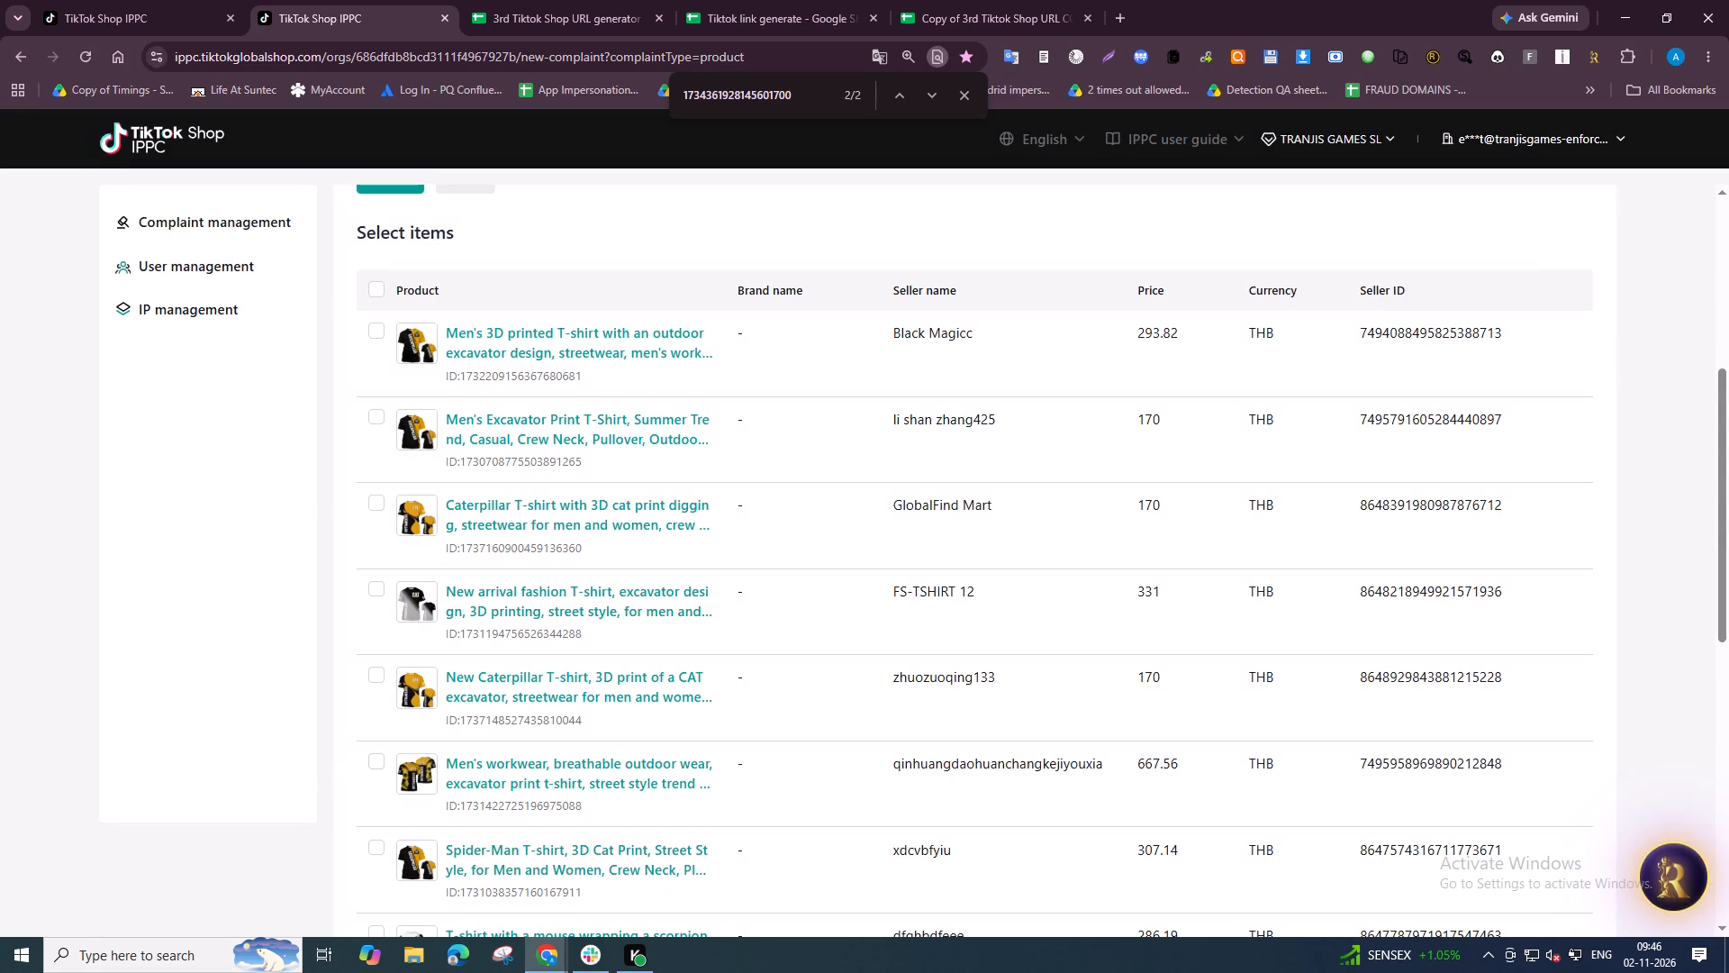
Inspect the product images of the remaining listings on the page, from dfghbdfeee's scorpion T-shirt to Mens Vibe Clothing.2's snake print T-shirt.
{"action": "scroll", "coordinate": [661, 721], "scroll_direction": "down", "scroll_amount": 6}
{"action": "left_click", "coordinate": [432, 392]}
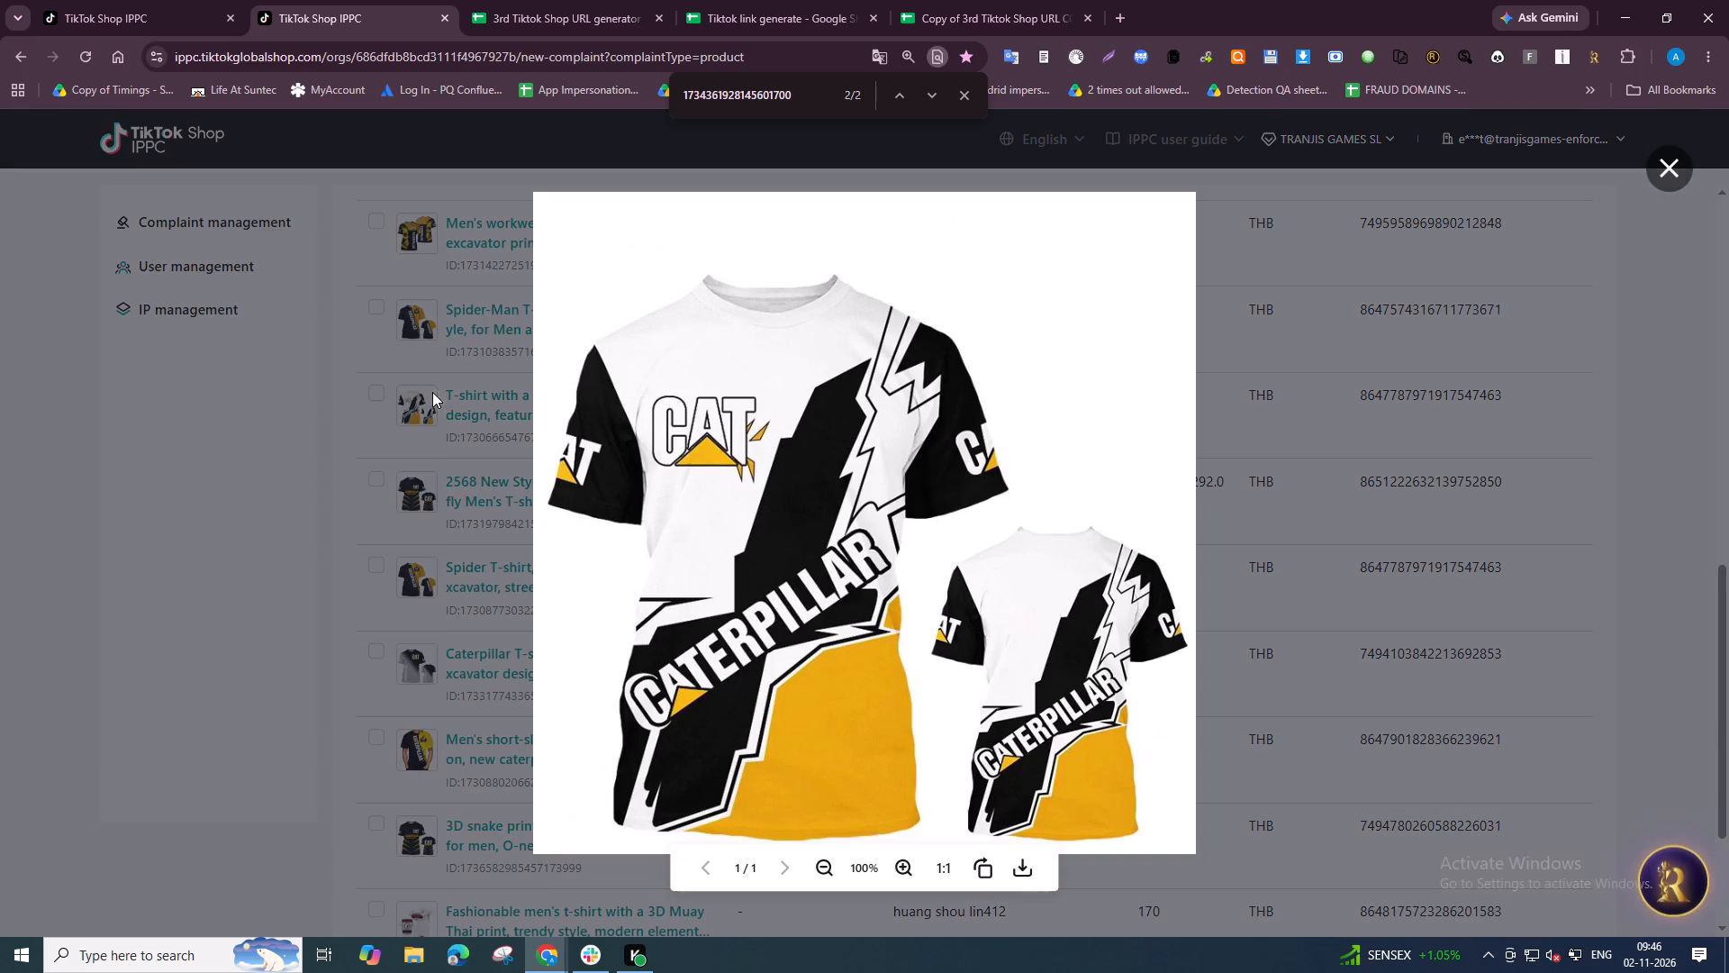
{"action": "left_click", "coordinate": [312, 483]}
{"action": "left_click", "coordinate": [421, 489]}
{"action": "left_click", "coordinate": [420, 499]}
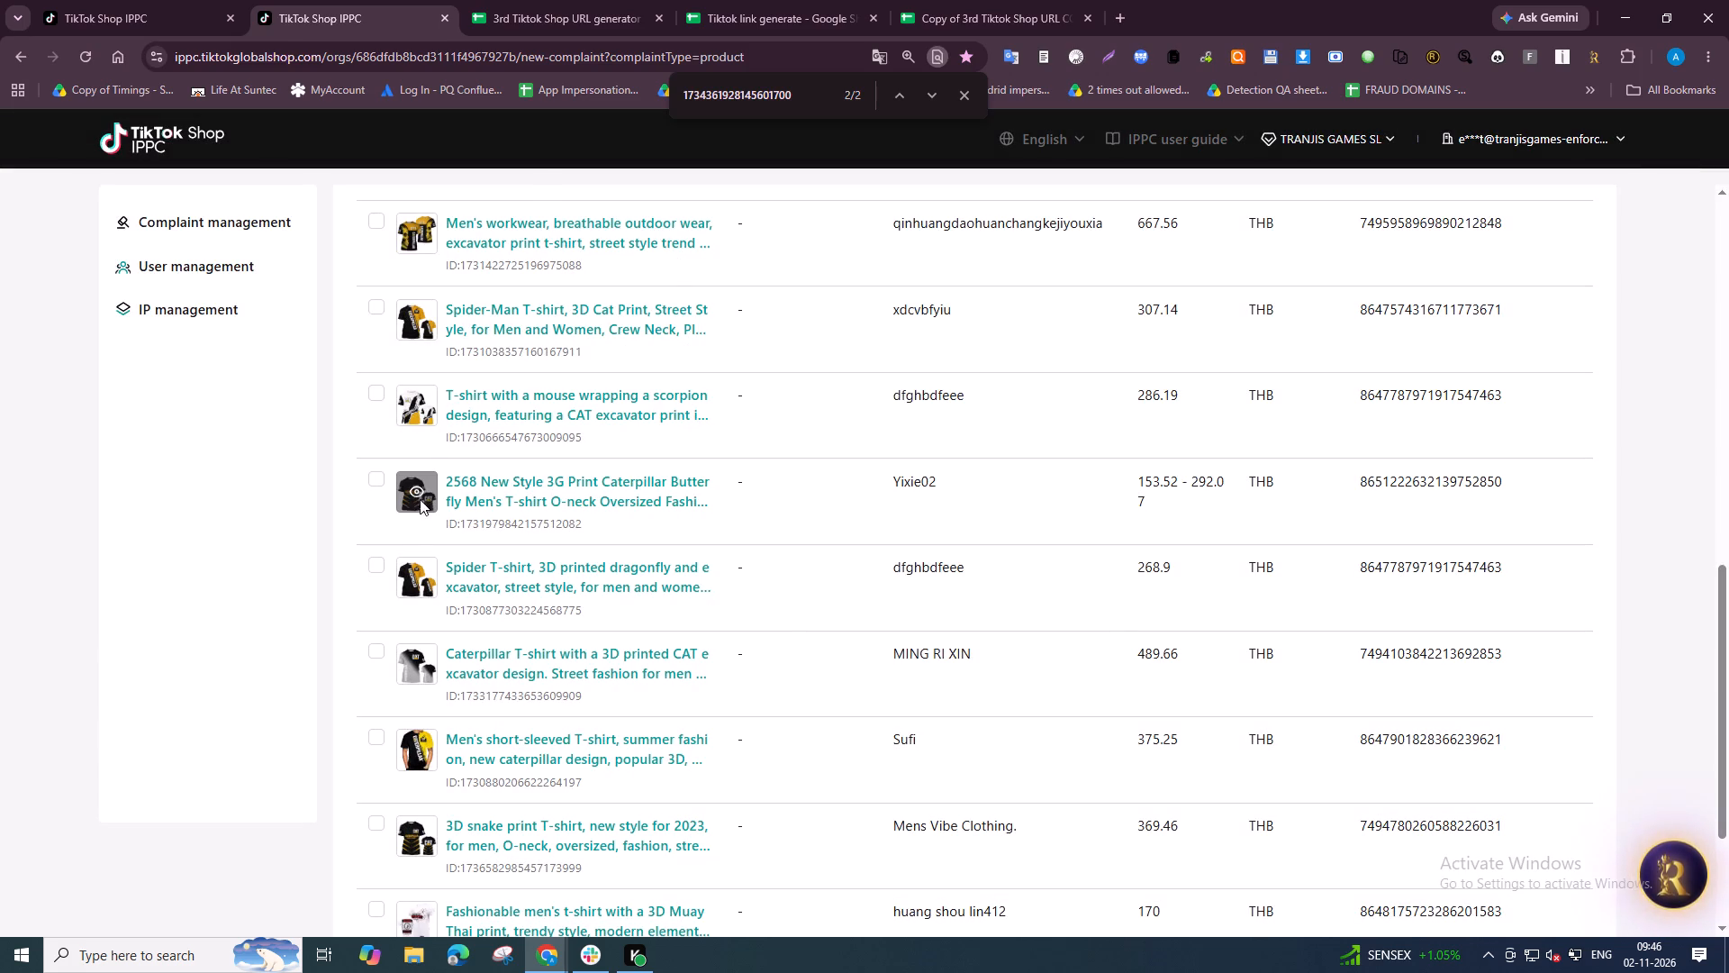
{"action": "left_click", "coordinate": [341, 544]}
{"action": "left_click", "coordinate": [402, 576]}
{"action": "left_click", "coordinate": [352, 605]}
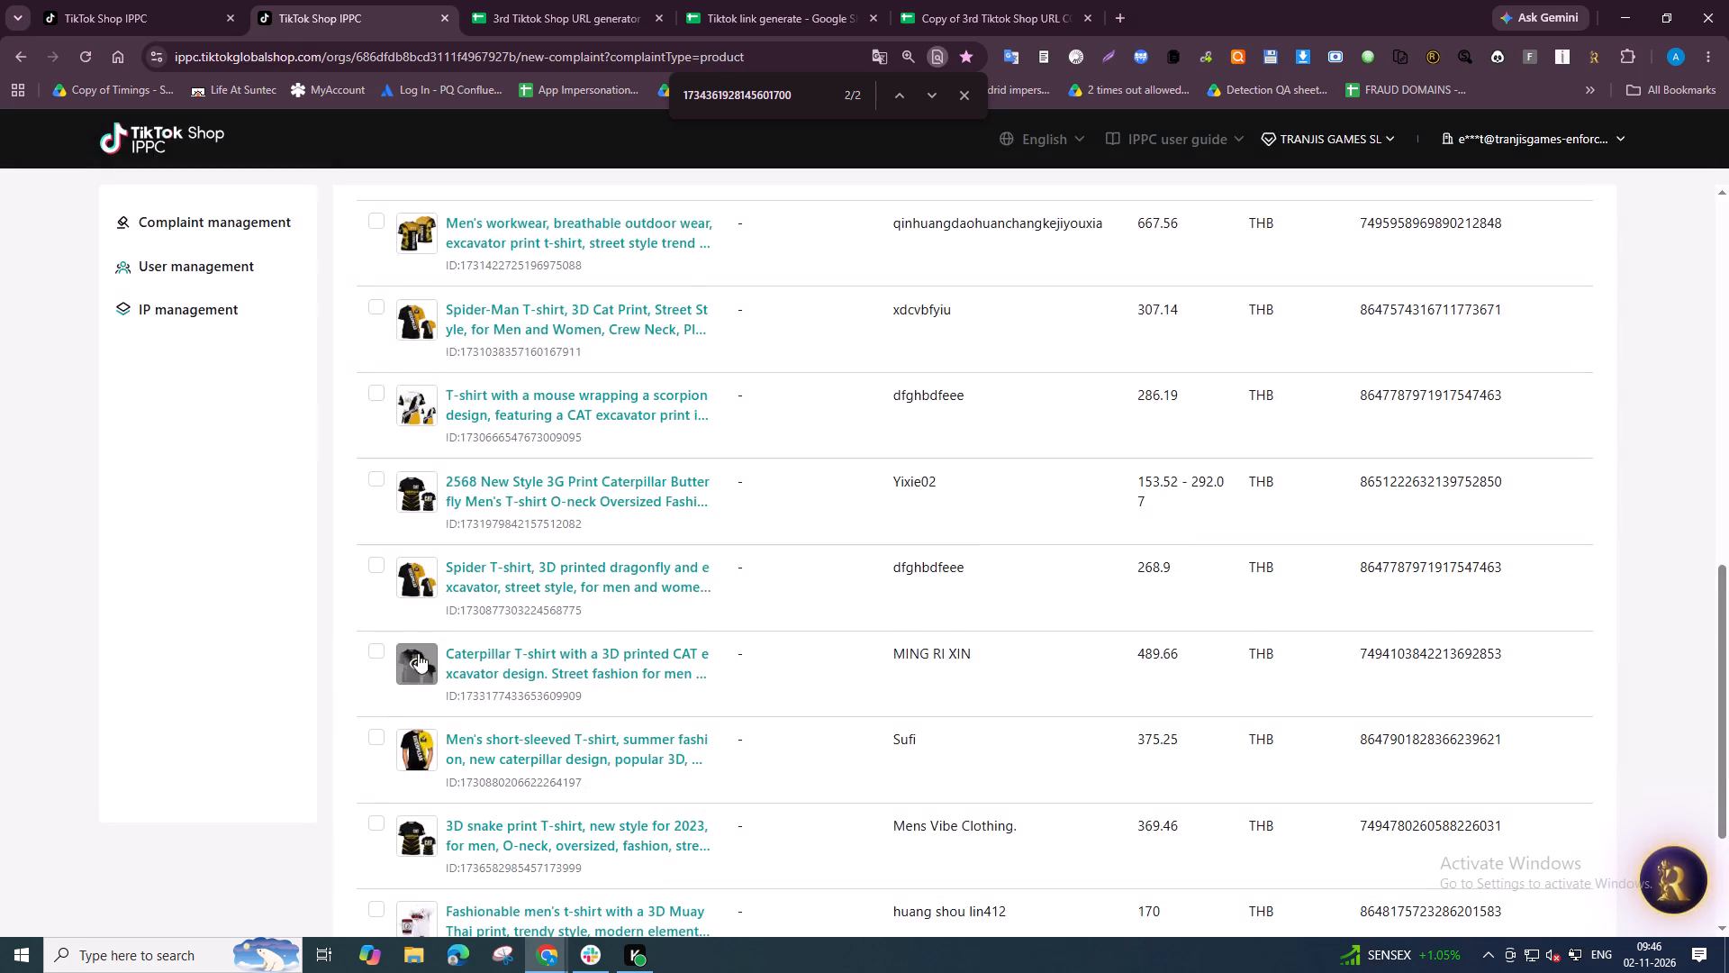
{"action": "left_click", "coordinate": [418, 653]}
{"action": "left_click", "coordinate": [358, 649]}
{"action": "left_click", "coordinate": [422, 753]}
{"action": "left_click", "coordinate": [334, 752]}
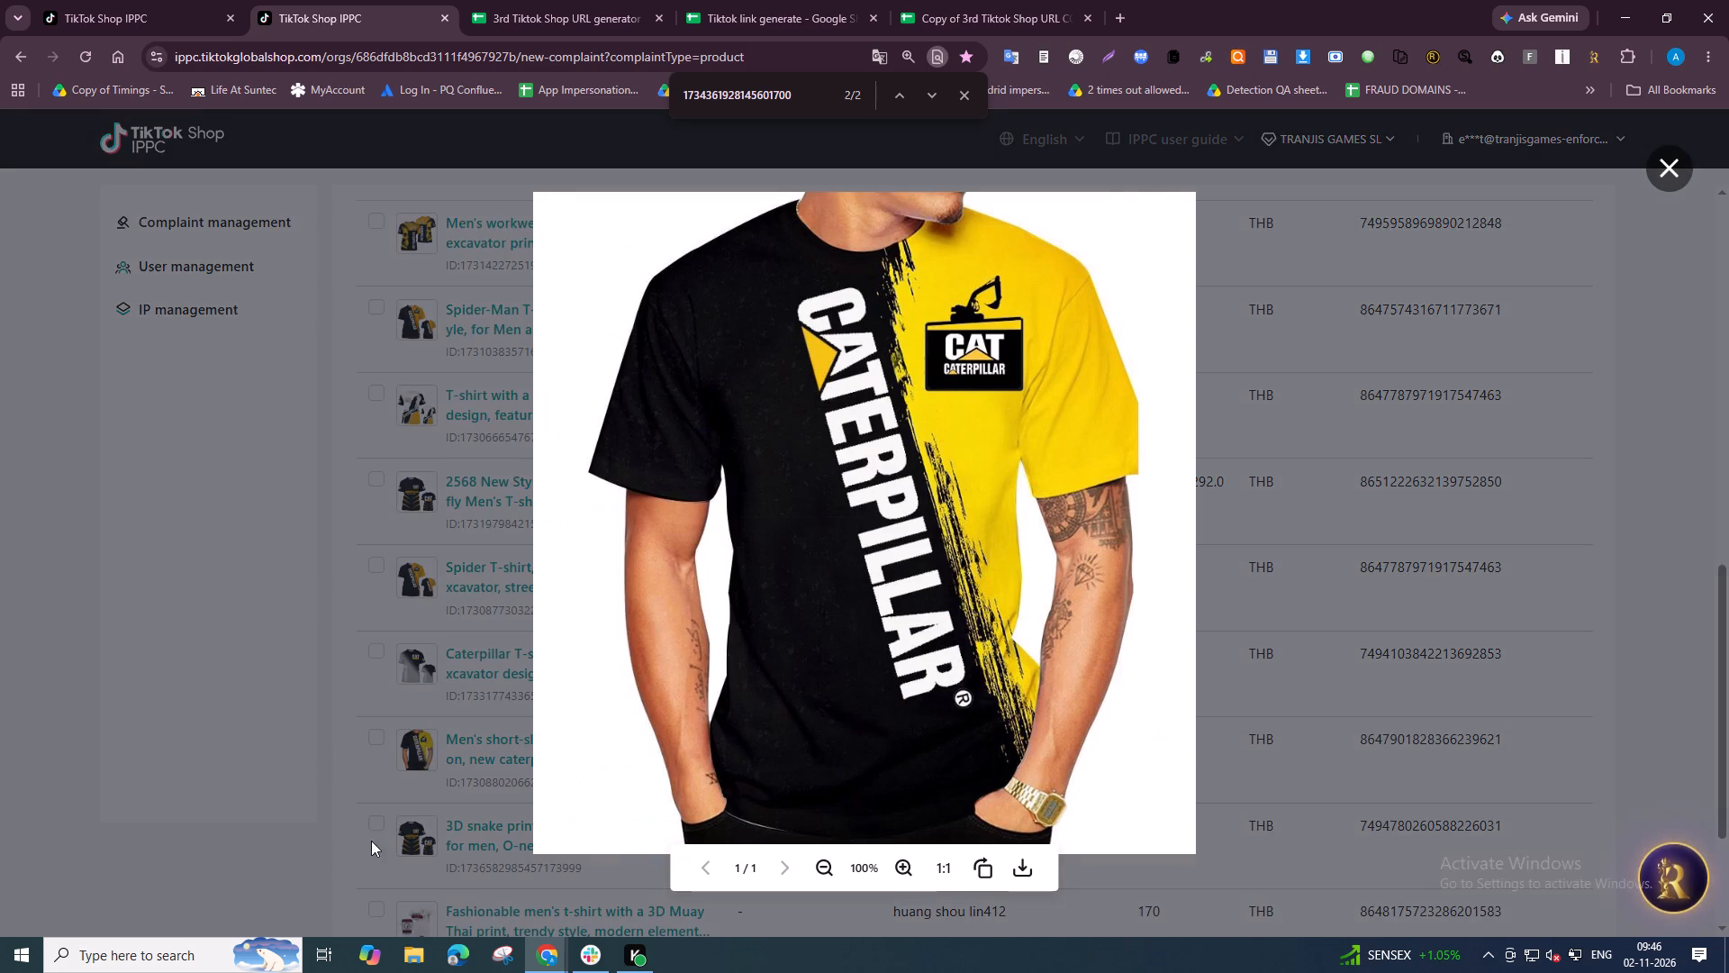
{"action": "left_click", "coordinate": [415, 854]}
{"action": "left_click", "coordinate": [369, 780]}
{"action": "double_click", "coordinate": [503, 880]}
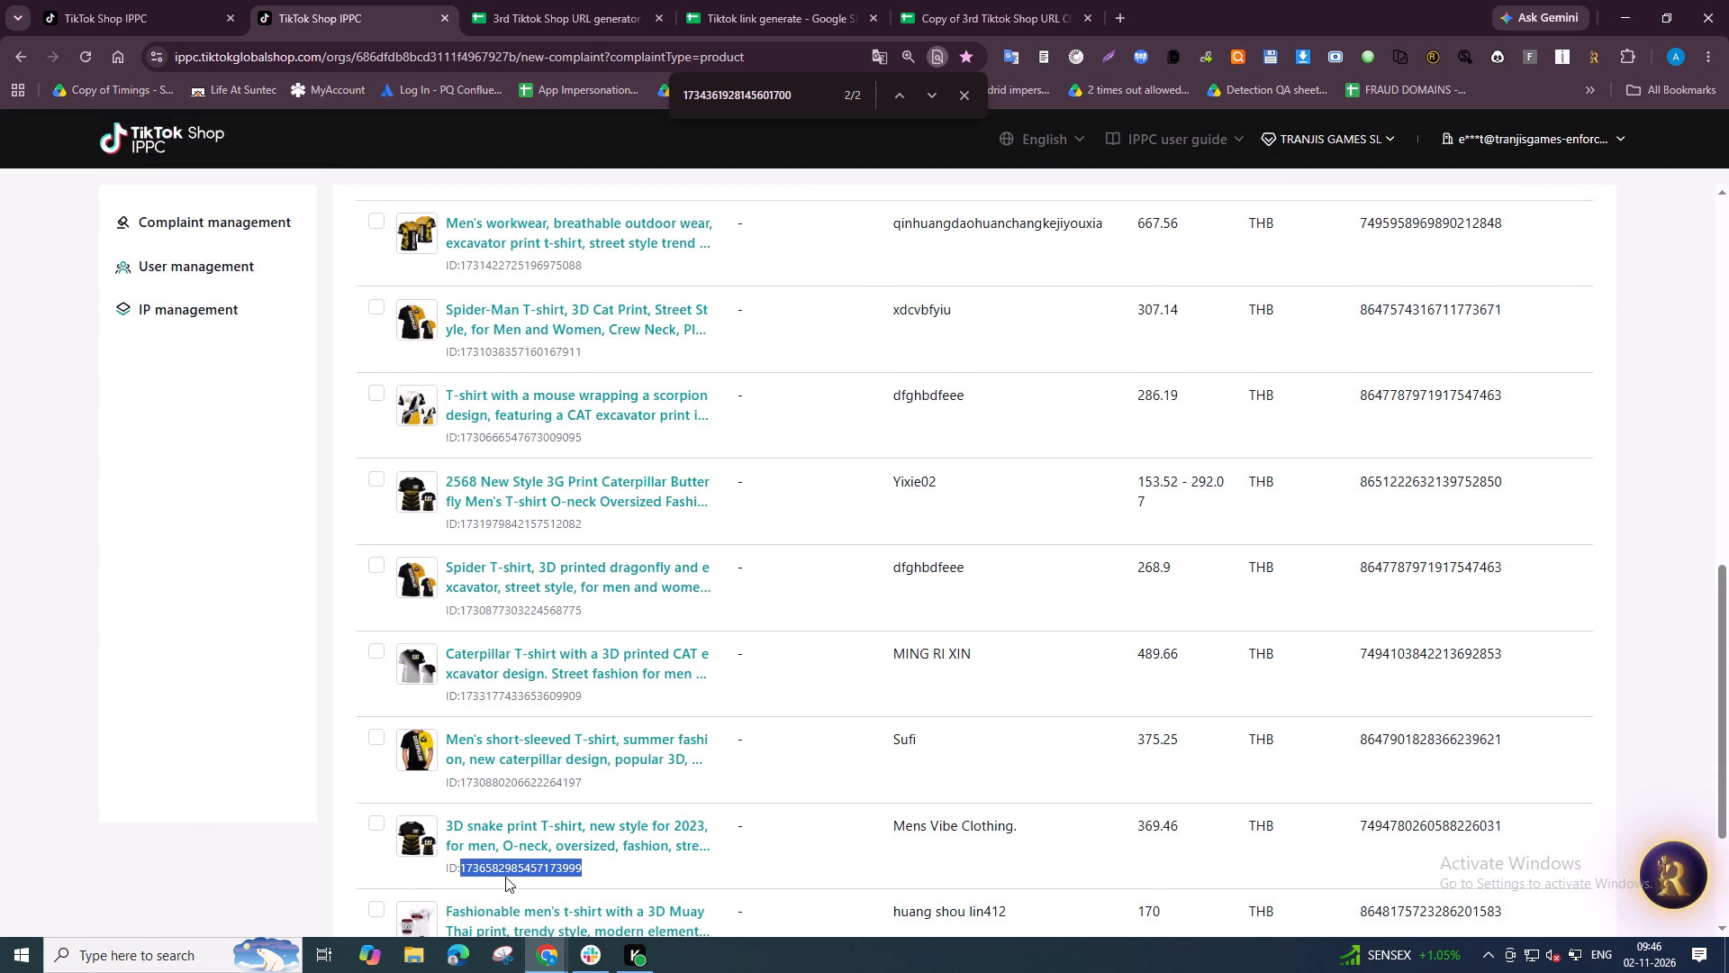
{"action": "scroll", "coordinate": [726, 608], "scroll_direction": "down", "scroll_amount": 6}
{"action": "left_click", "coordinate": [432, 682]}
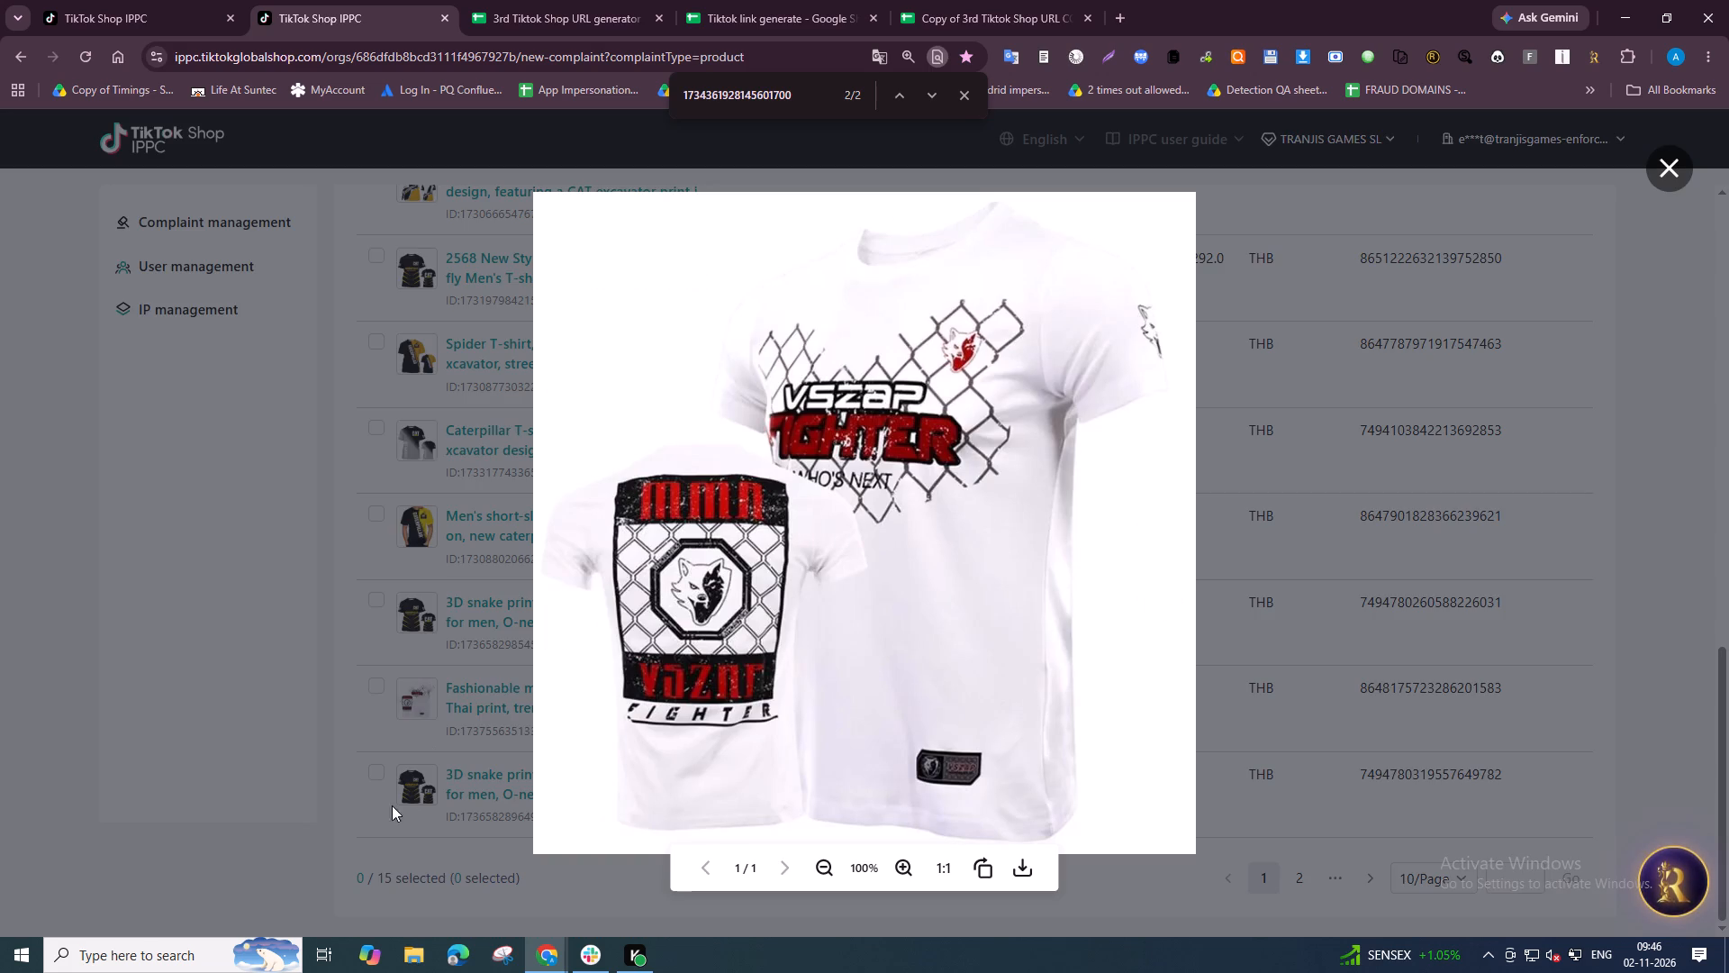
{"action": "left_click", "coordinate": [331, 789]}
{"action": "left_click", "coordinate": [421, 793]}
{"action": "left_click", "coordinate": [426, 790]}
{"action": "left_click", "coordinate": [332, 751]}
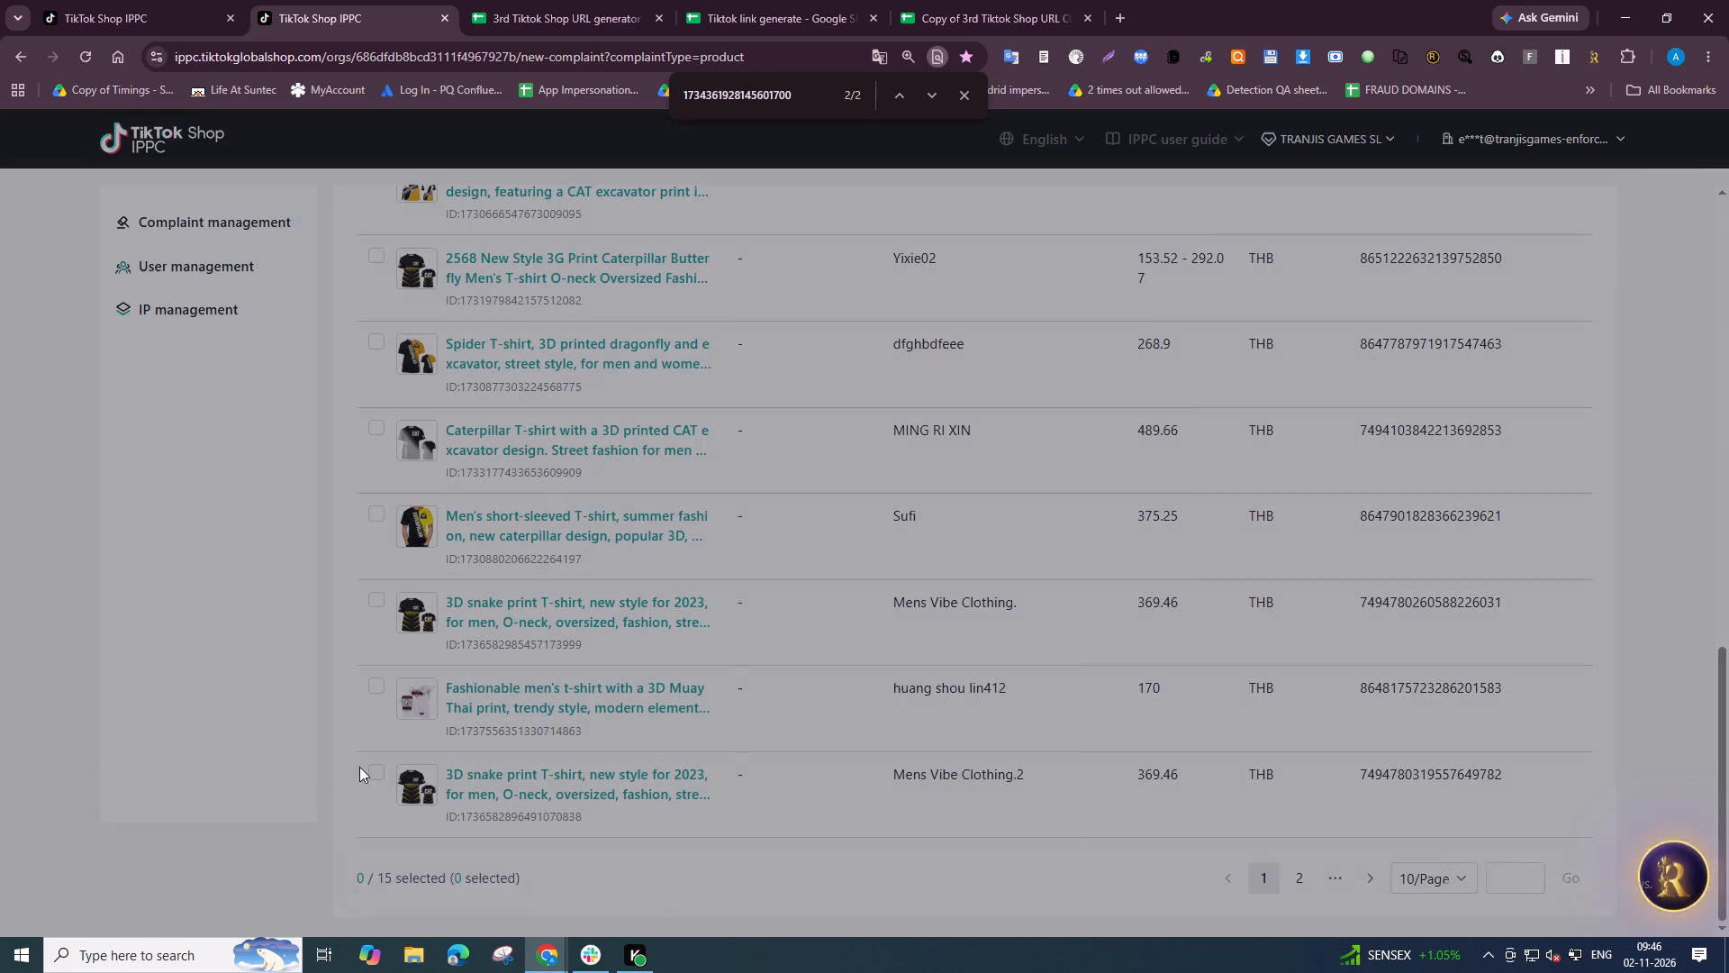
{"action": "double_click", "coordinate": [521, 732]}
{"action": "key", "text": "ctrl+c"}
{"action": "key", "text": "ctrl+f"}
{"action": "key", "text": "ctrl+v"}
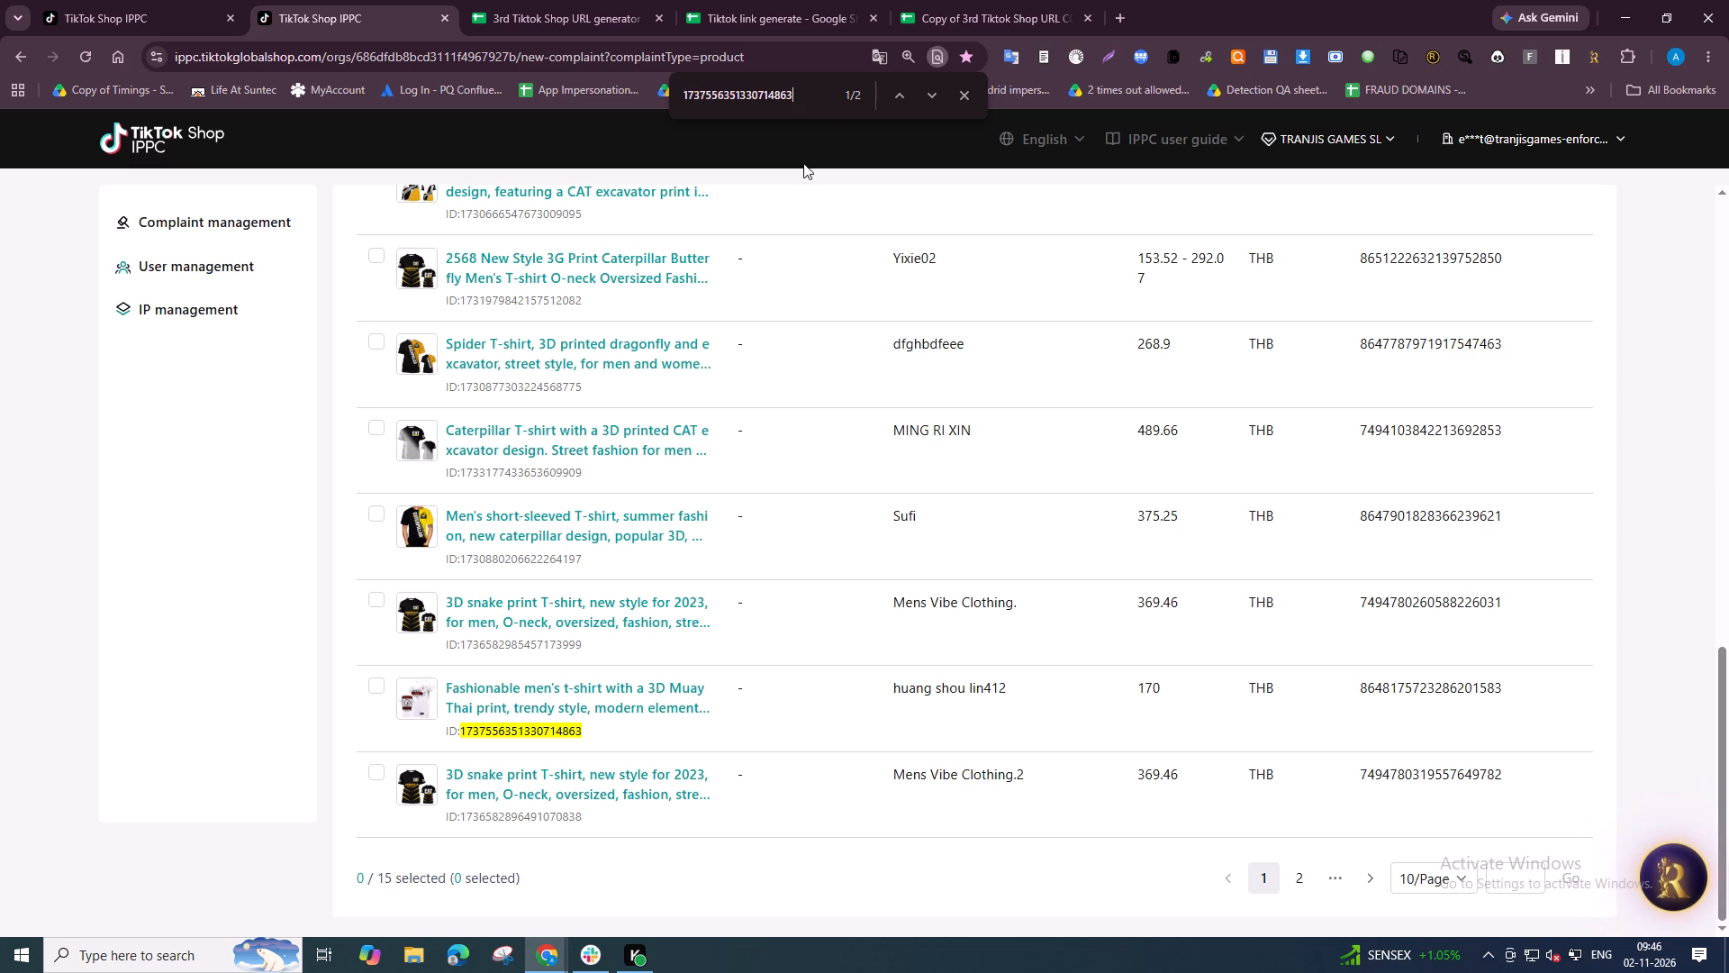
{"action": "left_click", "coordinate": [942, 87]}
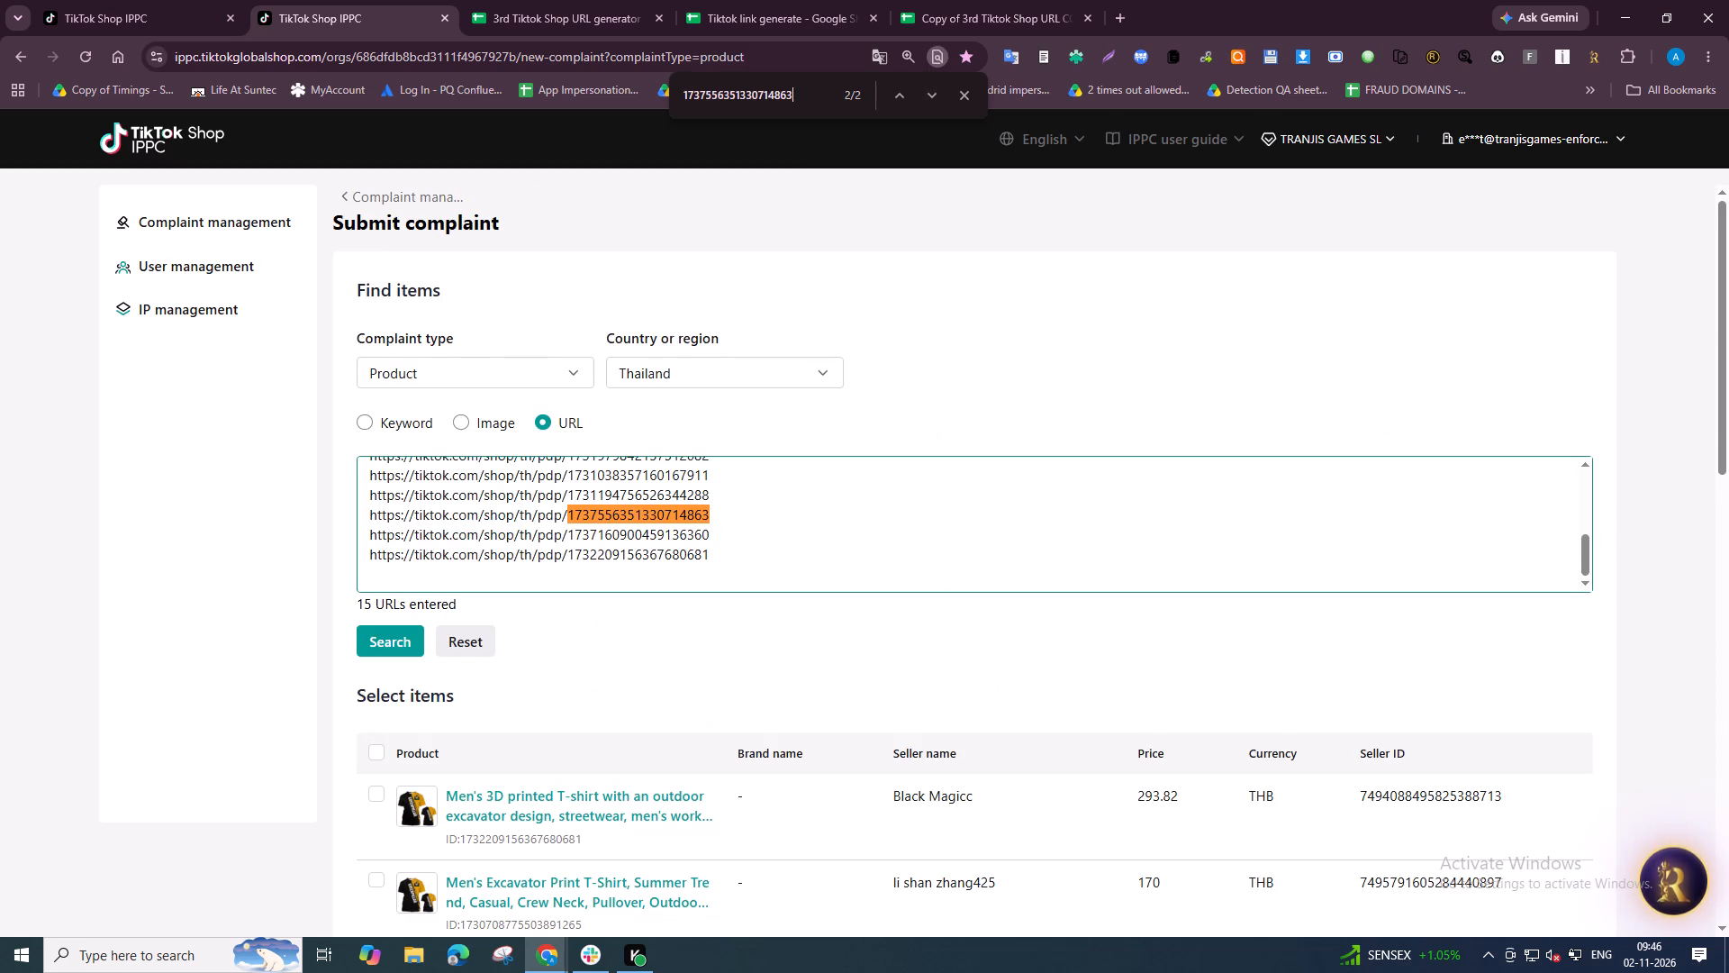
{"action": "triple_click", "coordinate": [689, 509]}
{"action": "key", "text": "Delete"}
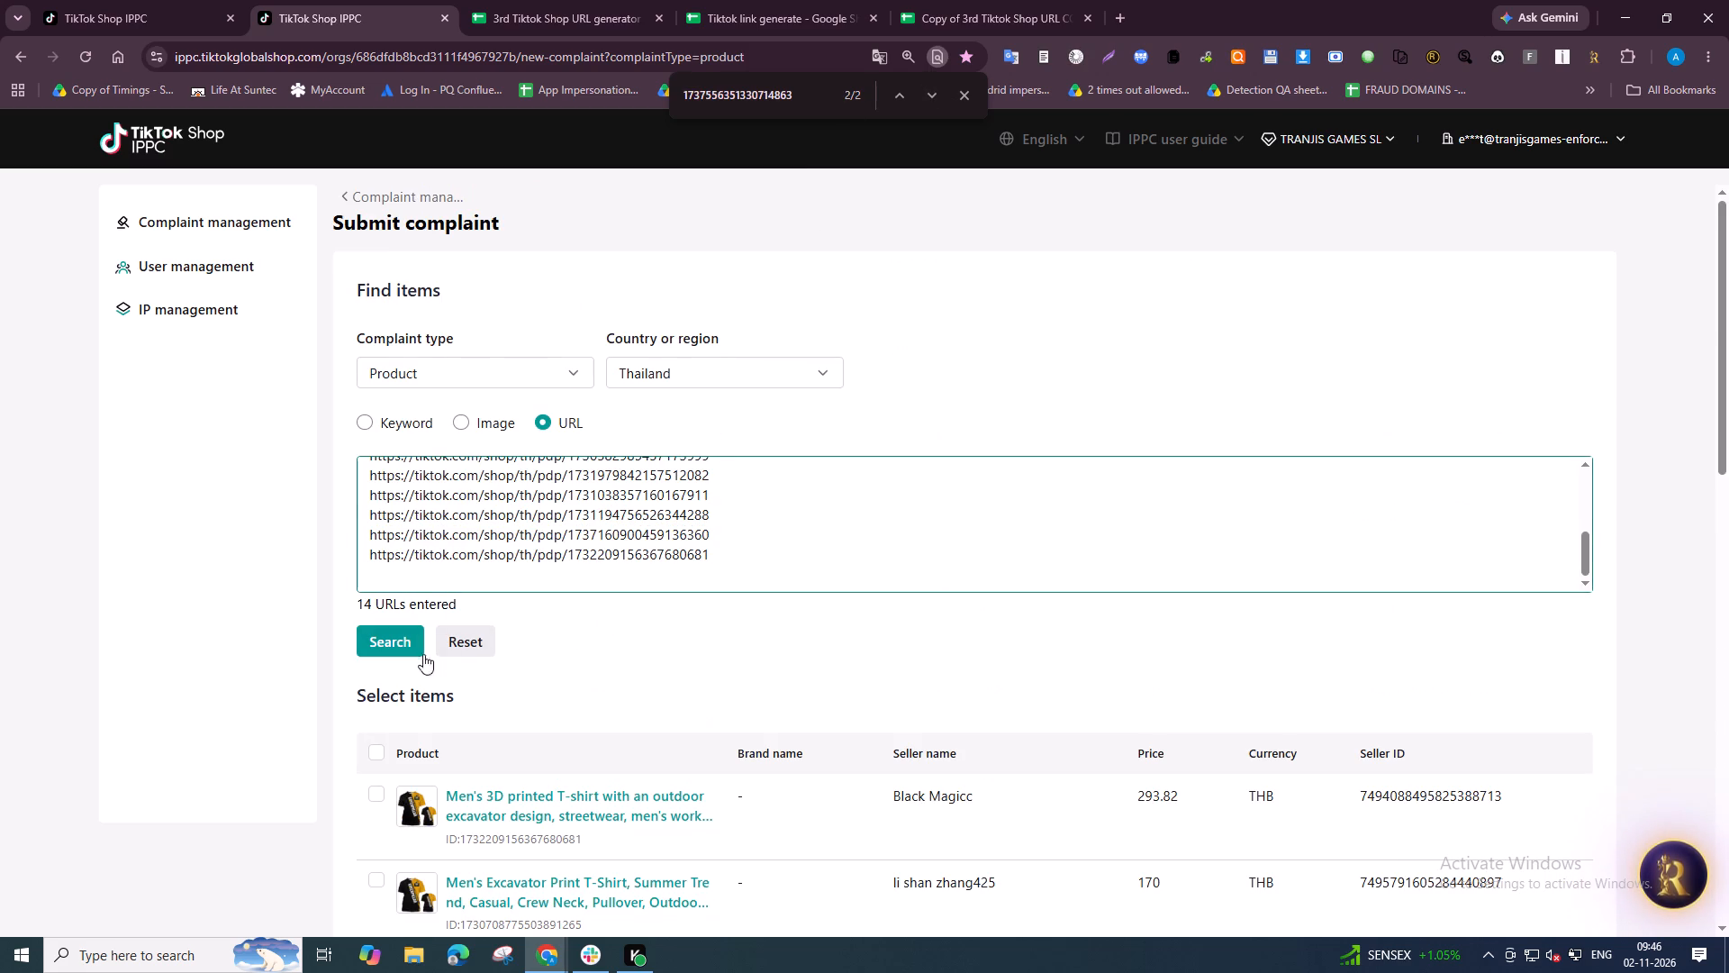
{"action": "left_click", "coordinate": [423, 654]}
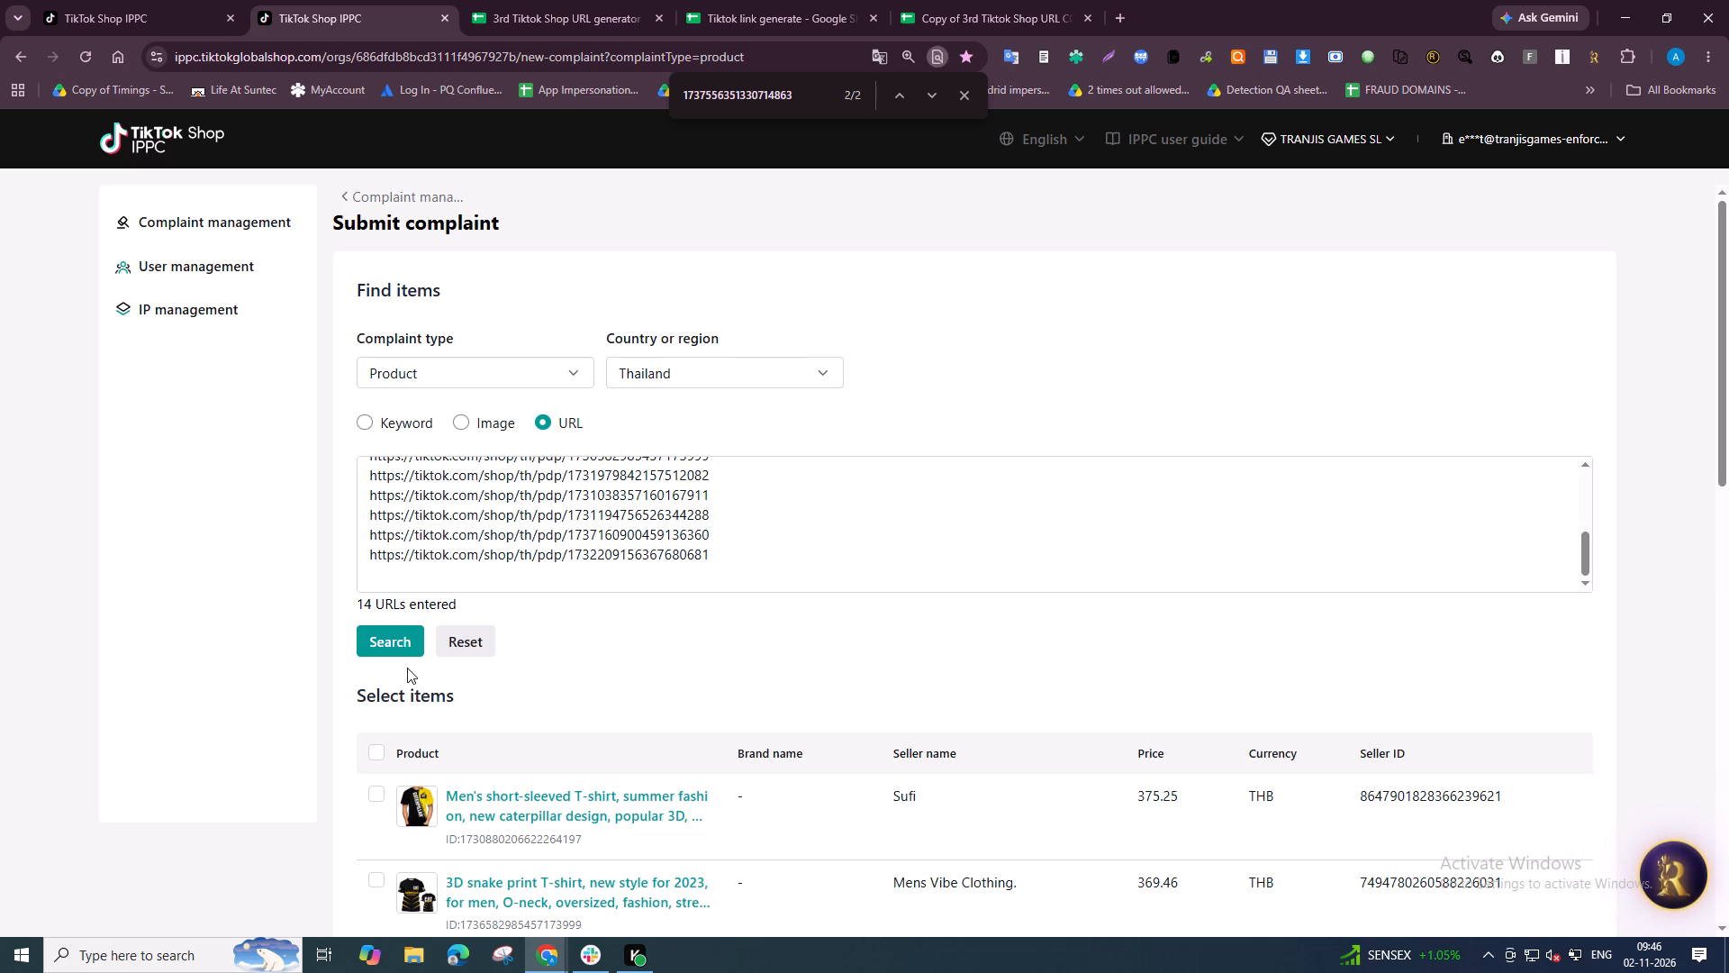
Review the refreshed search results for non-infringing items, including the image of qinhuangdaohuanchangkejiyouxia's excavator workwear T-shirt.
{"action": "scroll", "coordinate": [408, 668], "scroll_direction": "down", "scroll_amount": 19}
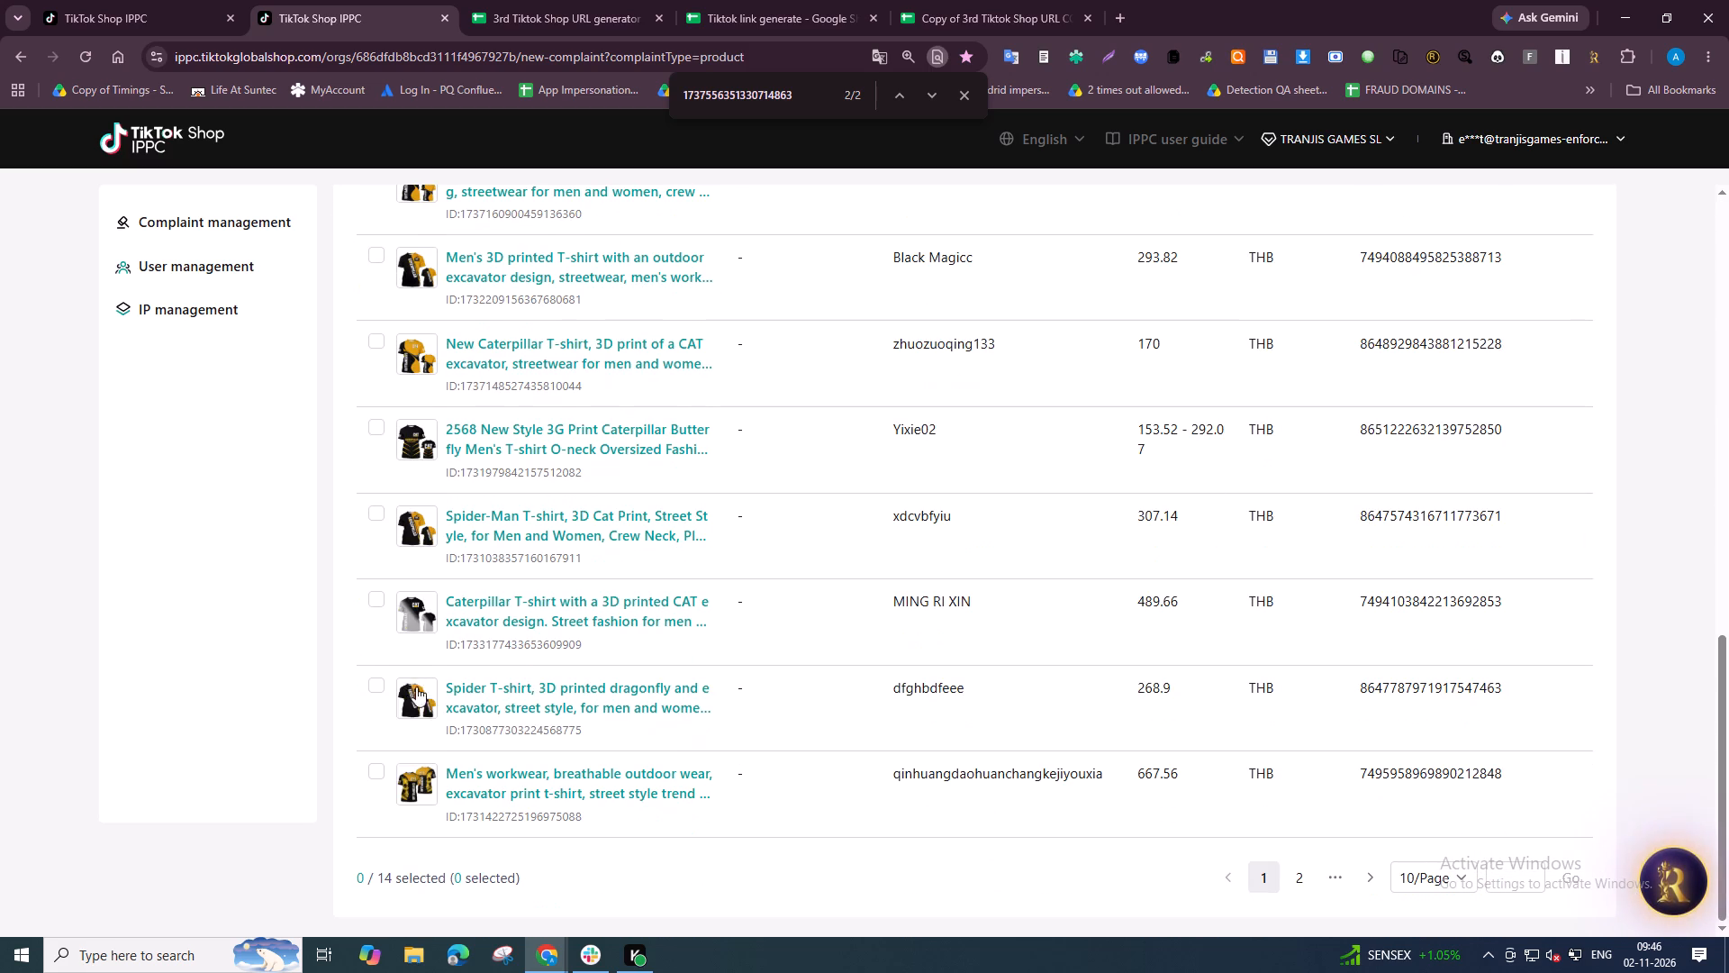
{"action": "left_click", "coordinate": [429, 800]}
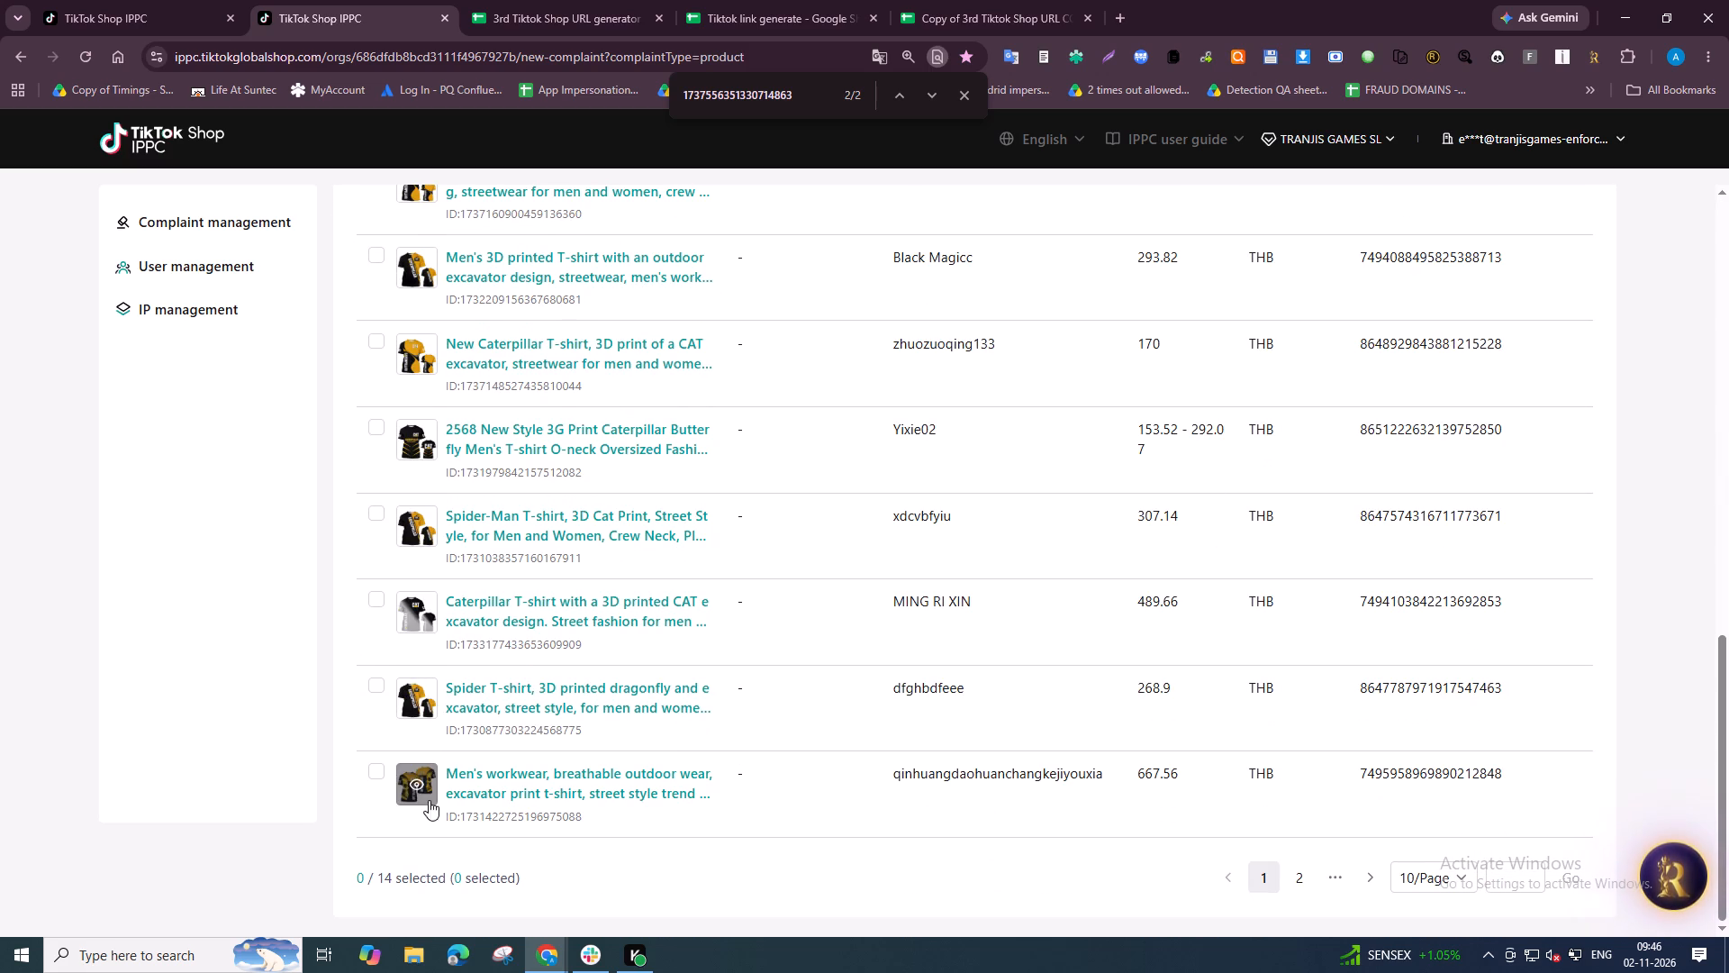
{"action": "left_click", "coordinate": [429, 800]}
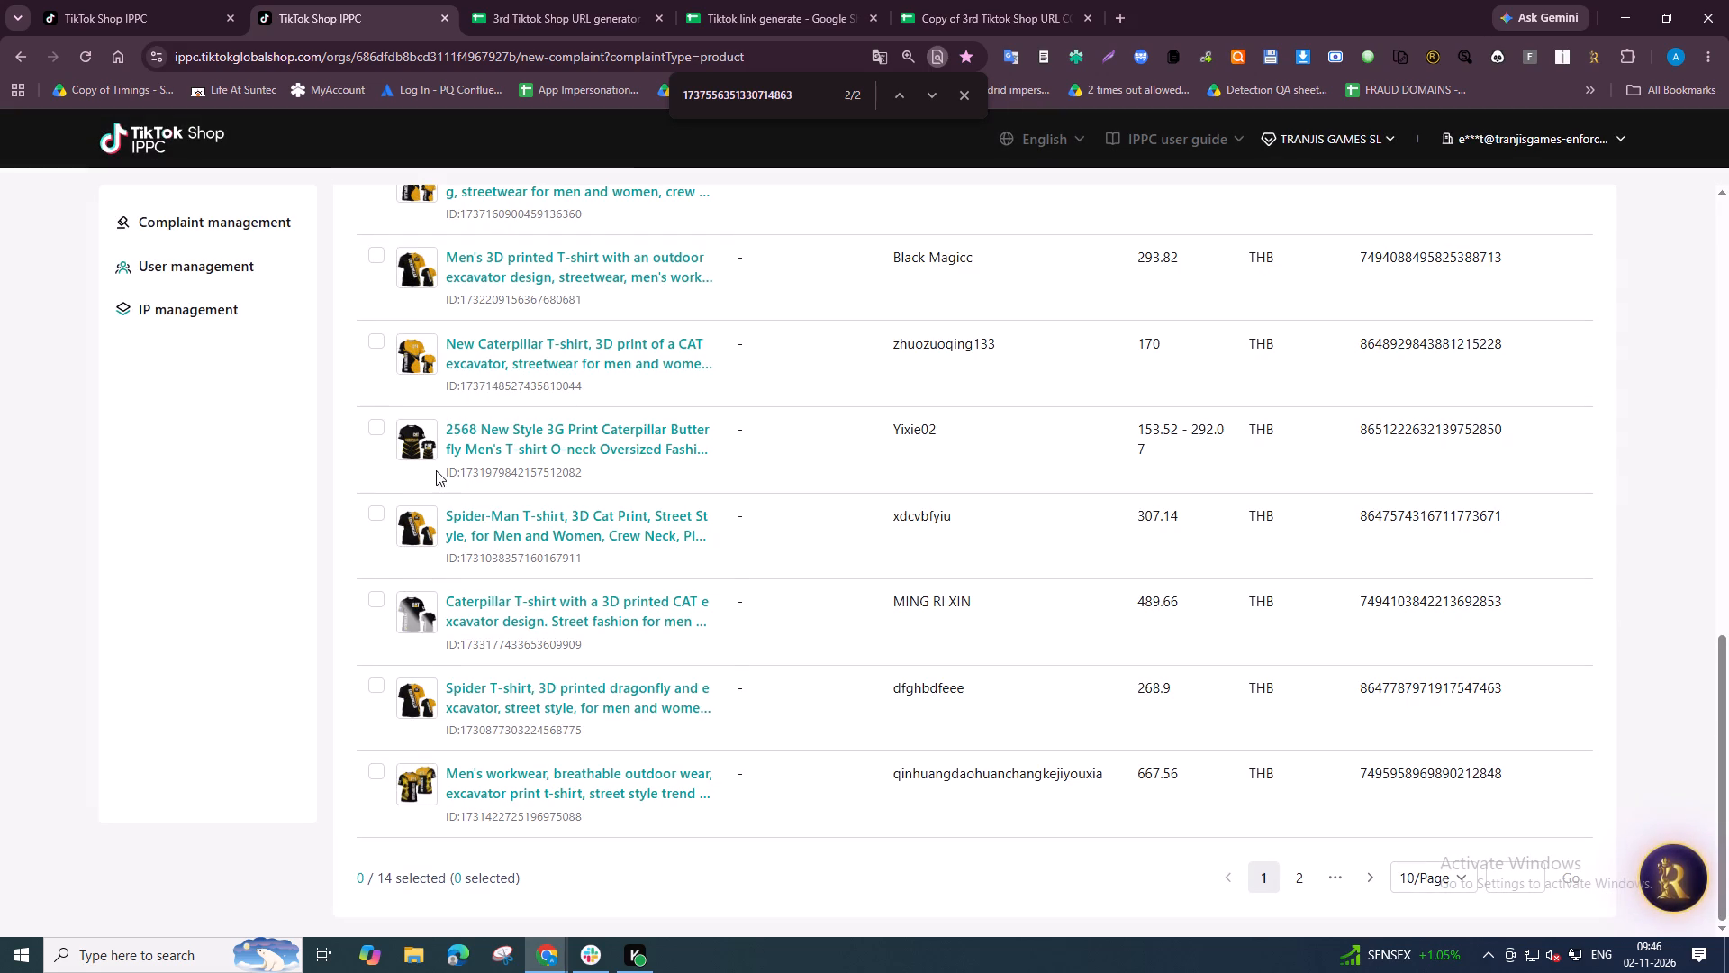
{"action": "double_click", "coordinate": [470, 303]}
{"action": "scroll", "coordinate": [588, 736], "scroll_direction": "up", "scroll_amount": 4}
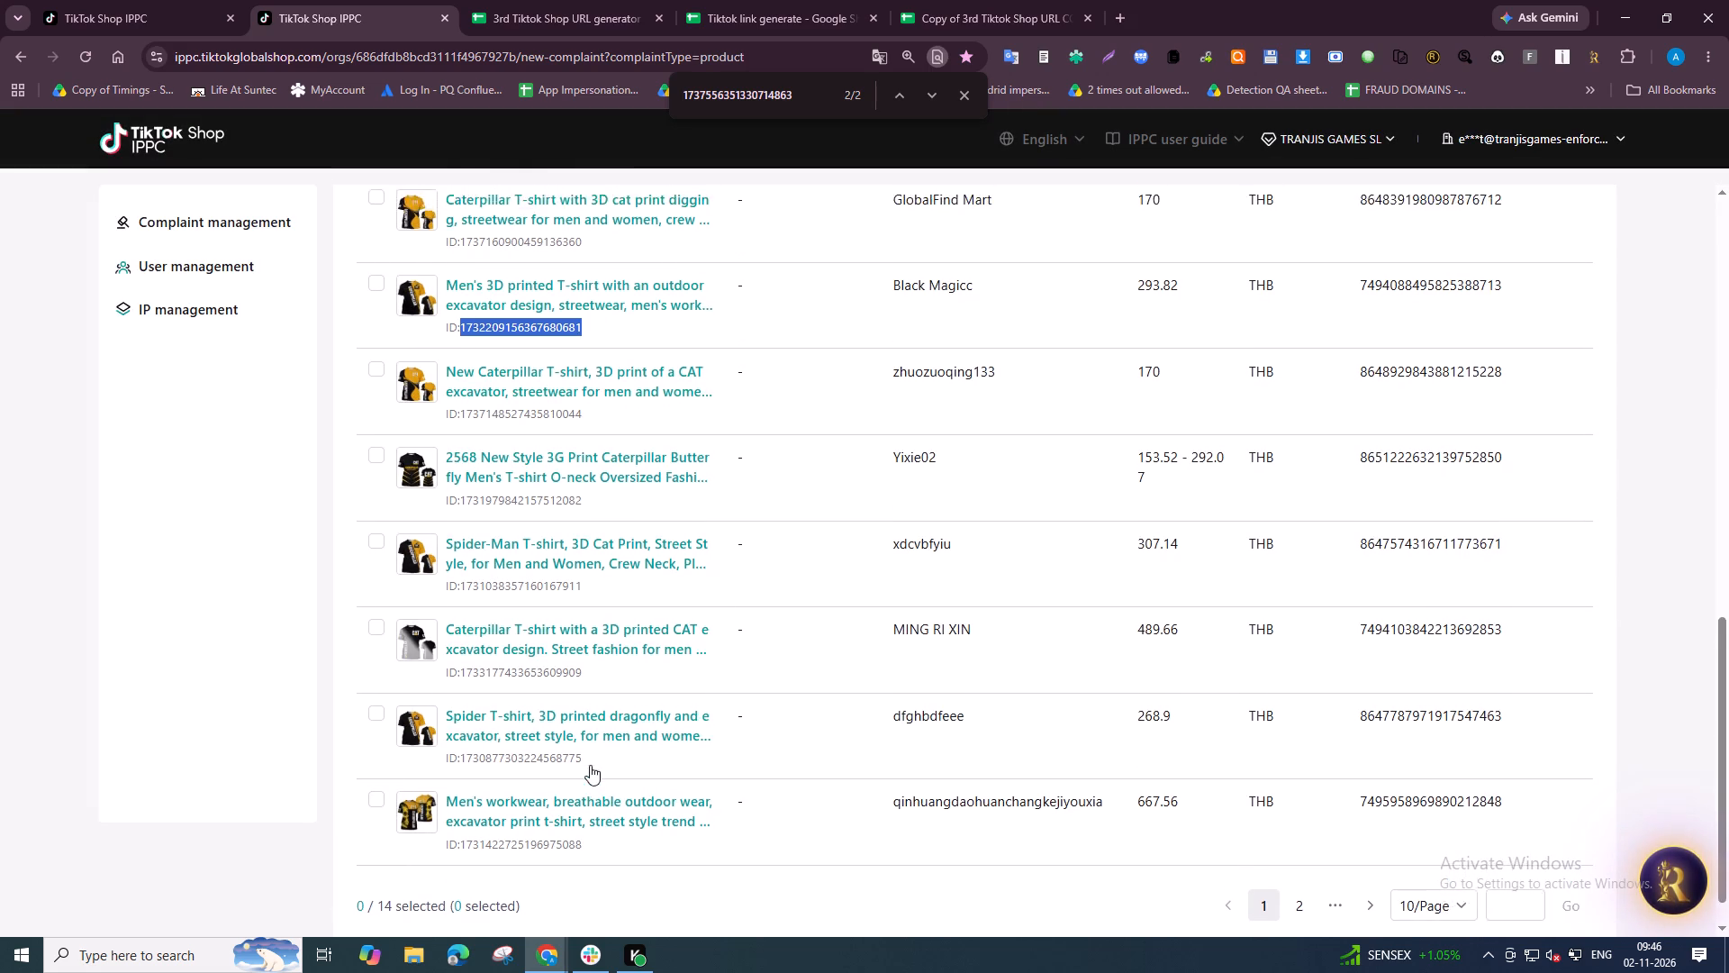
{"action": "scroll", "coordinate": [590, 765], "scroll_direction": "up", "scroll_amount": 8}
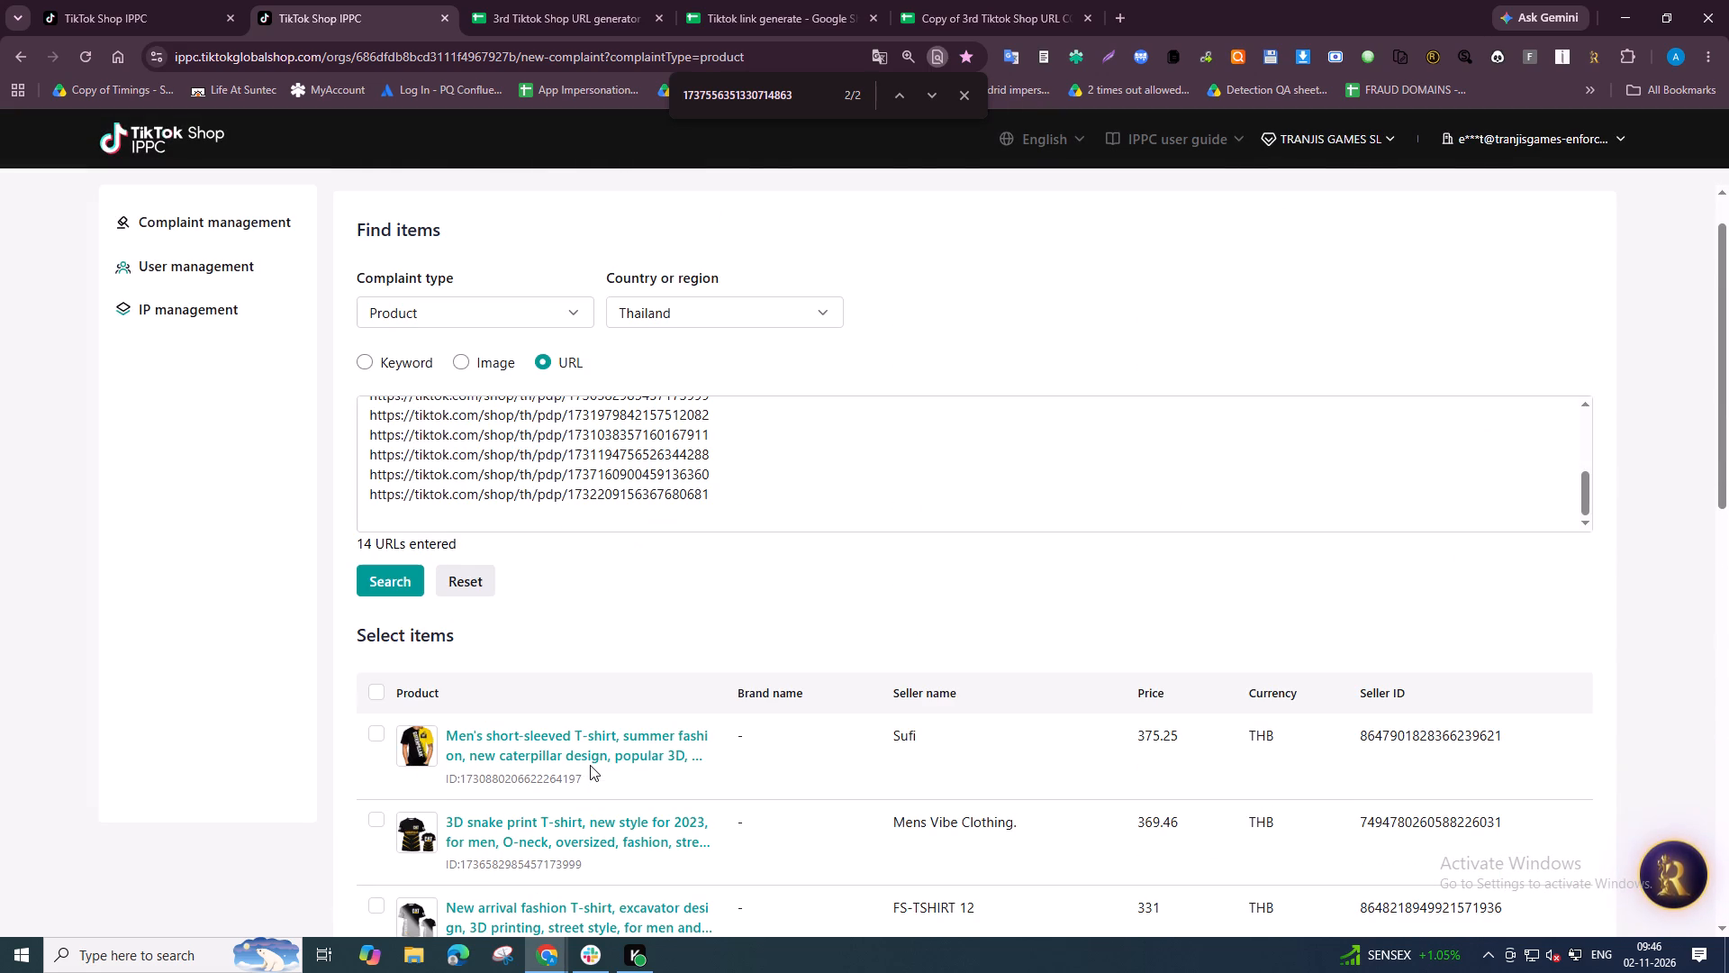
Copy the whole vetted URL list into Red Points' new-incident Detection Links for Caterpillar - 25 - T-Shirts, clearing the previously submitted links.
{"action": "left_click", "coordinate": [815, 405]}
{"action": "key", "text": "ctrl+a"}
{"action": "key", "text": "ctrl+c"}
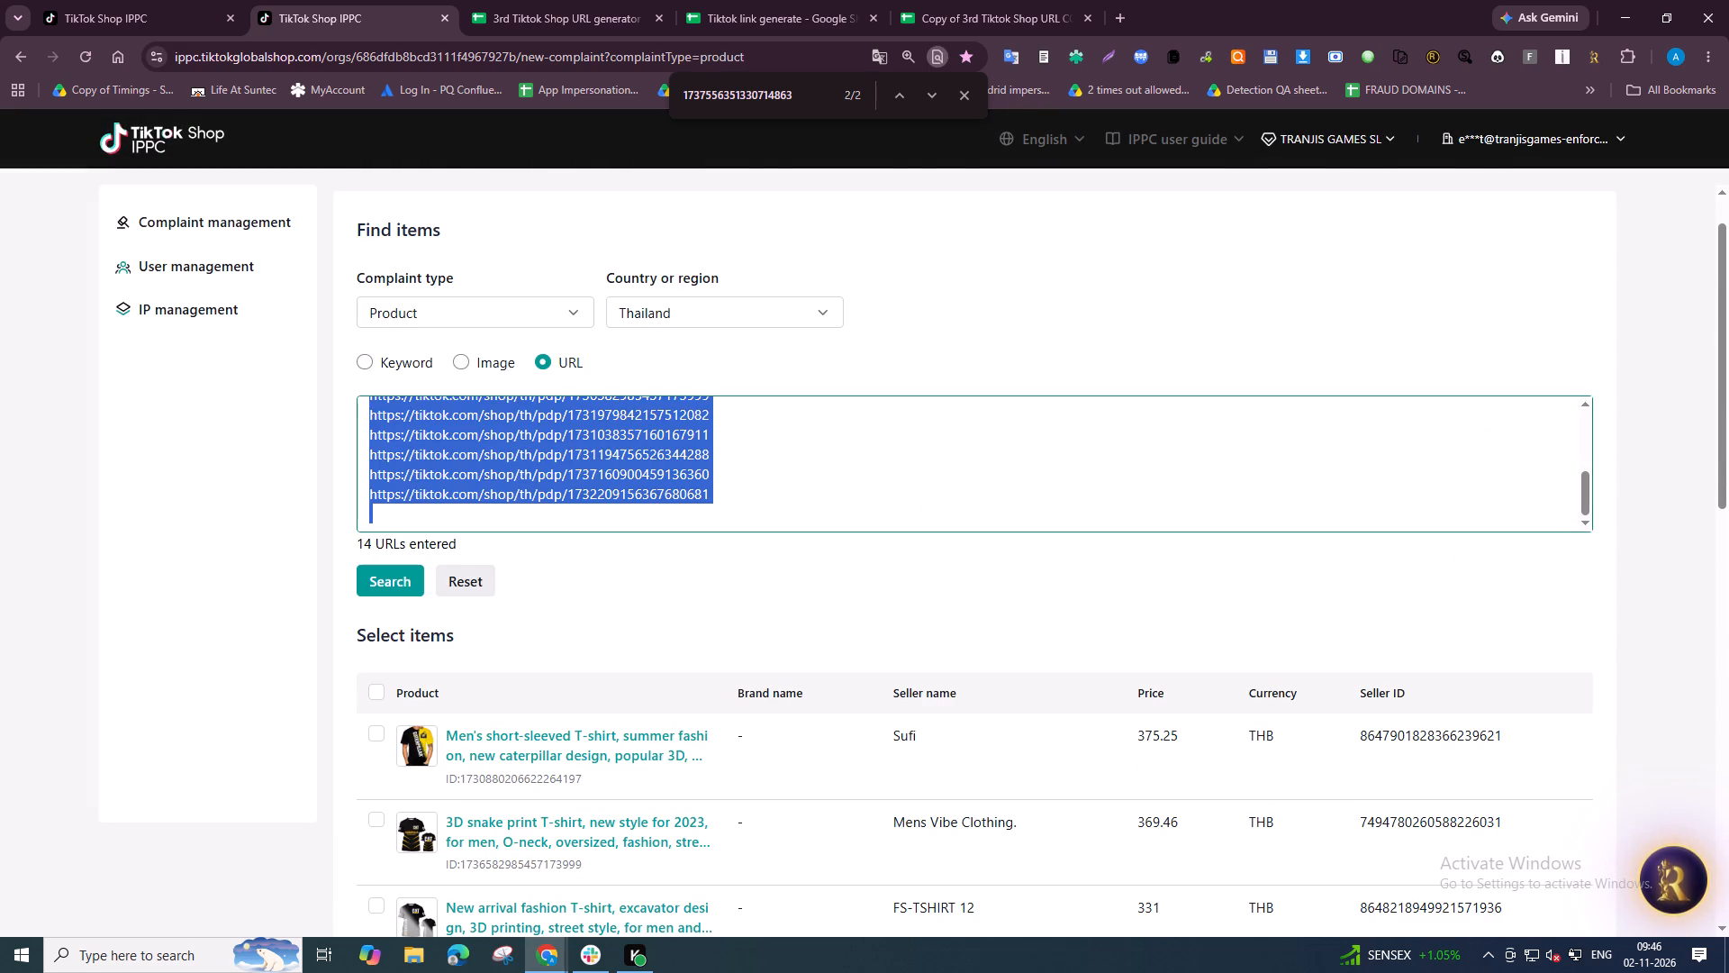
{"action": "key", "text": "ctrl+c"}
{"action": "key", "text": "ctrl+c"}
{"action": "key", "text": "alt+Tab"}
{"action": "left_click", "coordinate": [254, 0]}
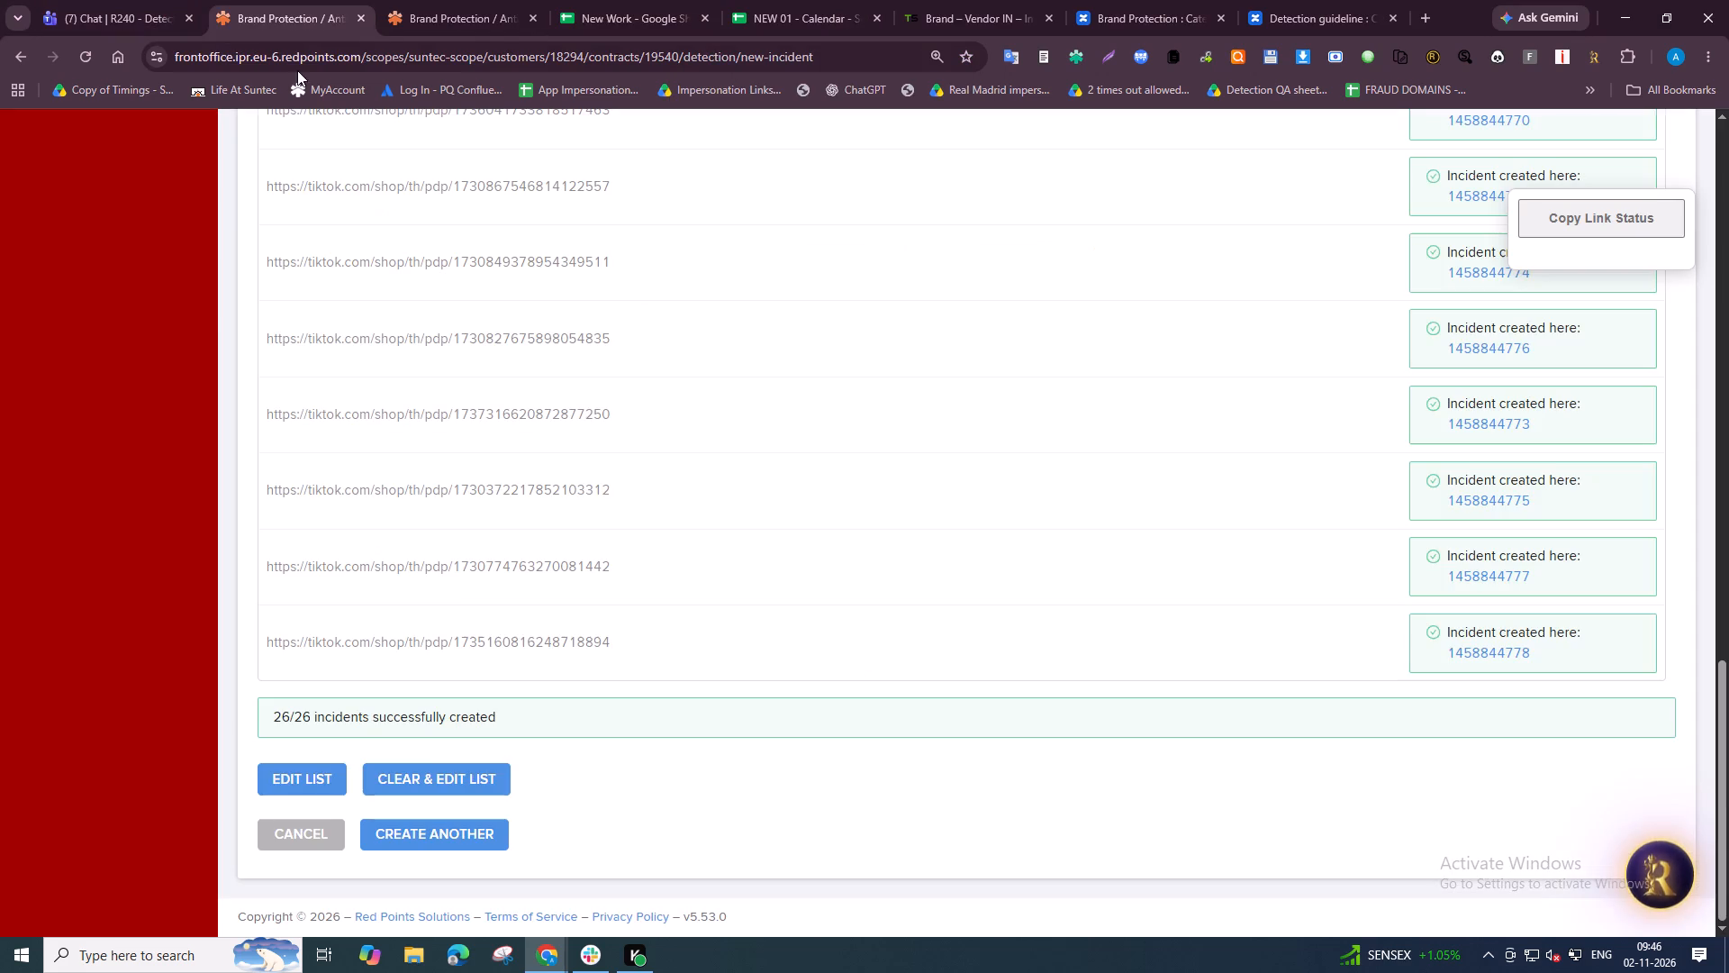
{"action": "left_click", "coordinate": [432, 776]}
{"action": "left_click", "coordinate": [461, 549]}
{"action": "key", "text": "ctrl+v"}
{"action": "scroll", "coordinate": [461, 559], "scroll_direction": "up", "scroll_amount": 7}
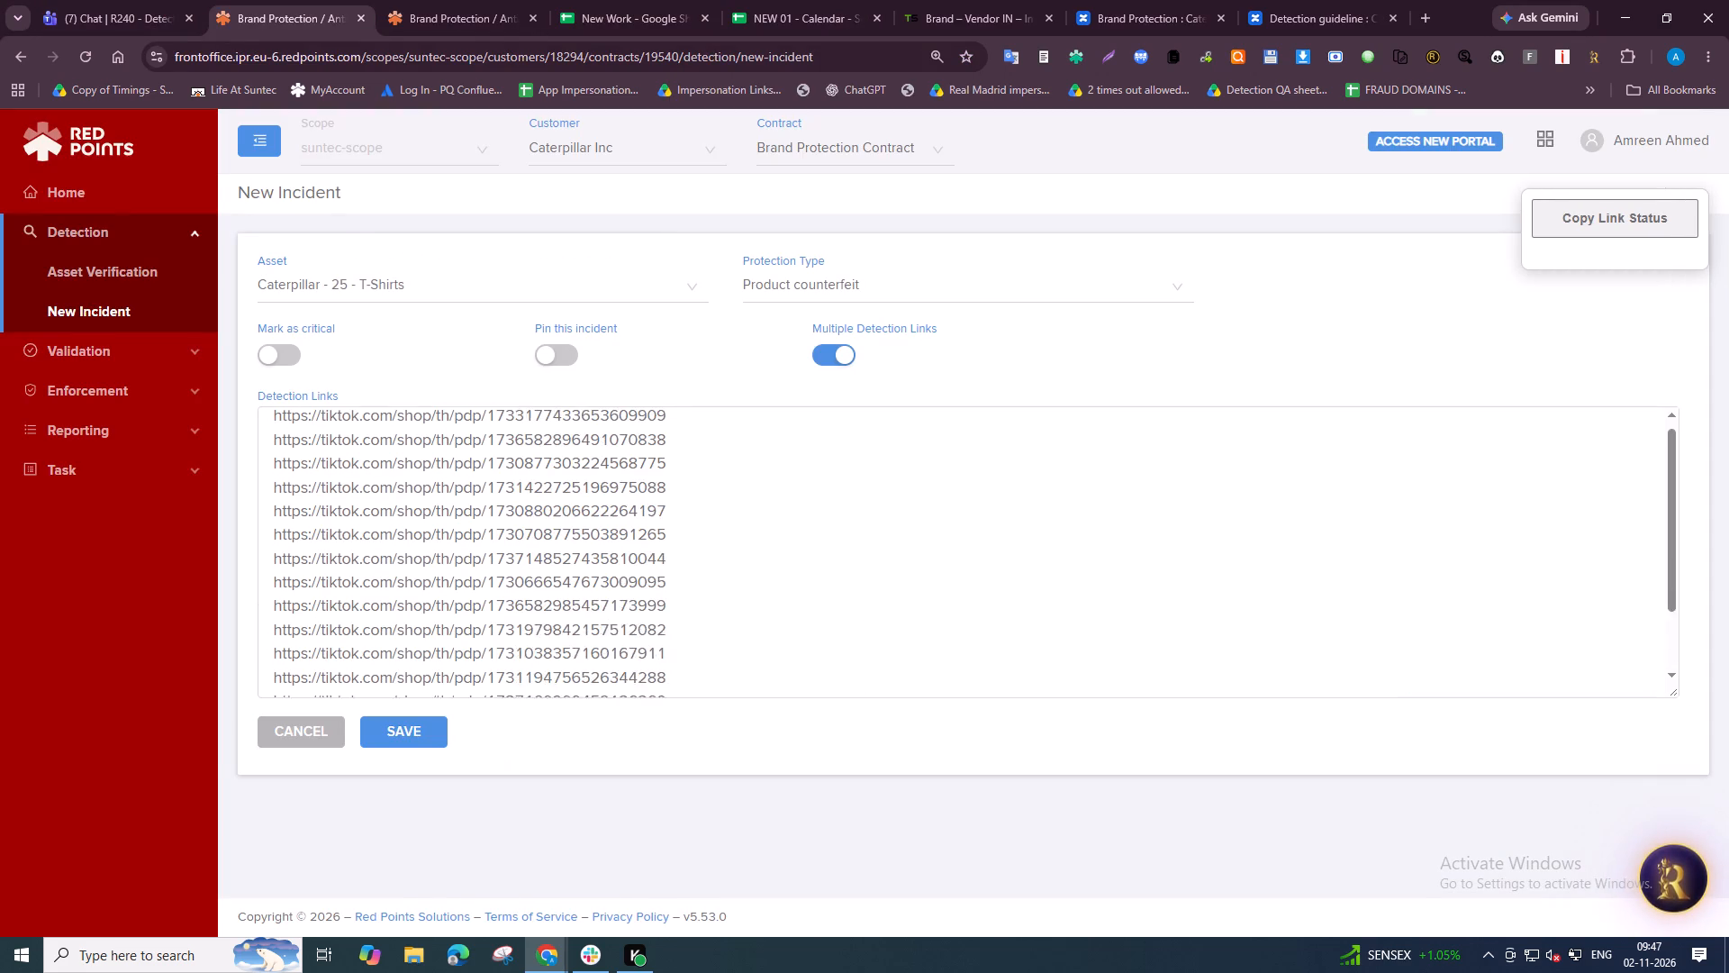
Check the links against the TikTok Shop complaint list and save them as Product counterfeit incidents for Caterpillar Inc.
{"action": "key", "text": "alt+Tab"}
{"action": "scroll", "coordinate": [563, 497], "scroll_direction": "up", "scroll_amount": 11}
{"action": "scroll", "coordinate": [566, 501], "scroll_direction": "down", "scroll_amount": 9}
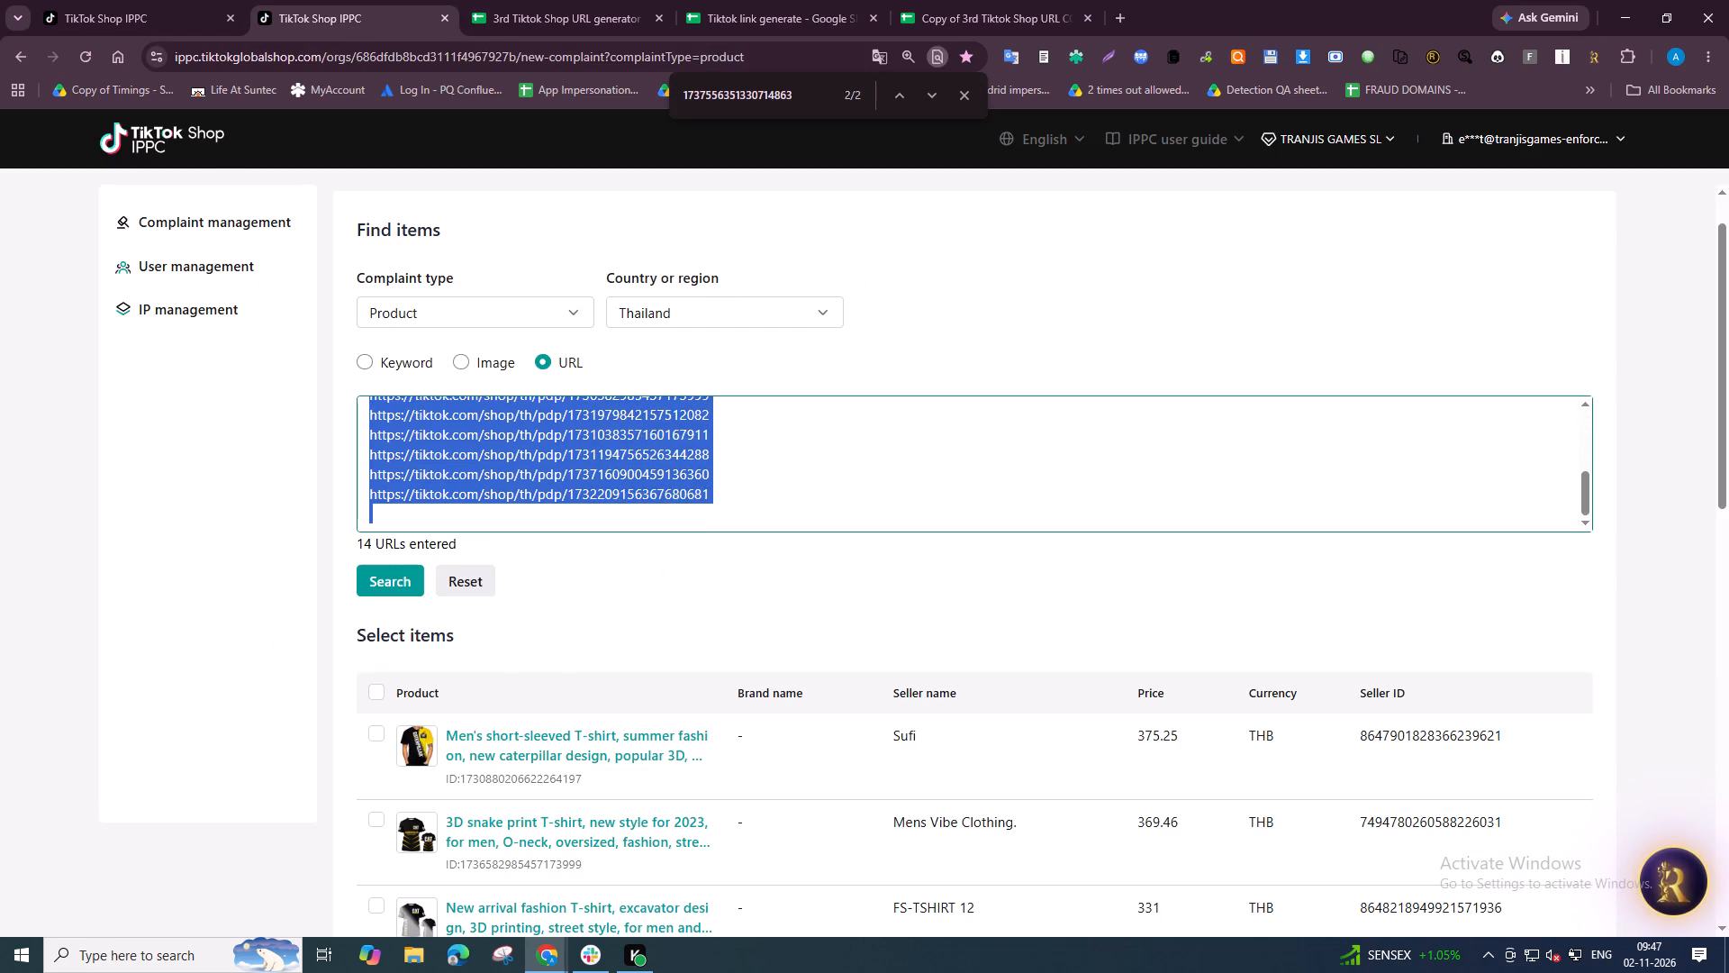
{"action": "key", "text": "alt+Tab"}
{"action": "scroll", "coordinate": [557, 611], "scroll_direction": "down", "scroll_amount": 13}
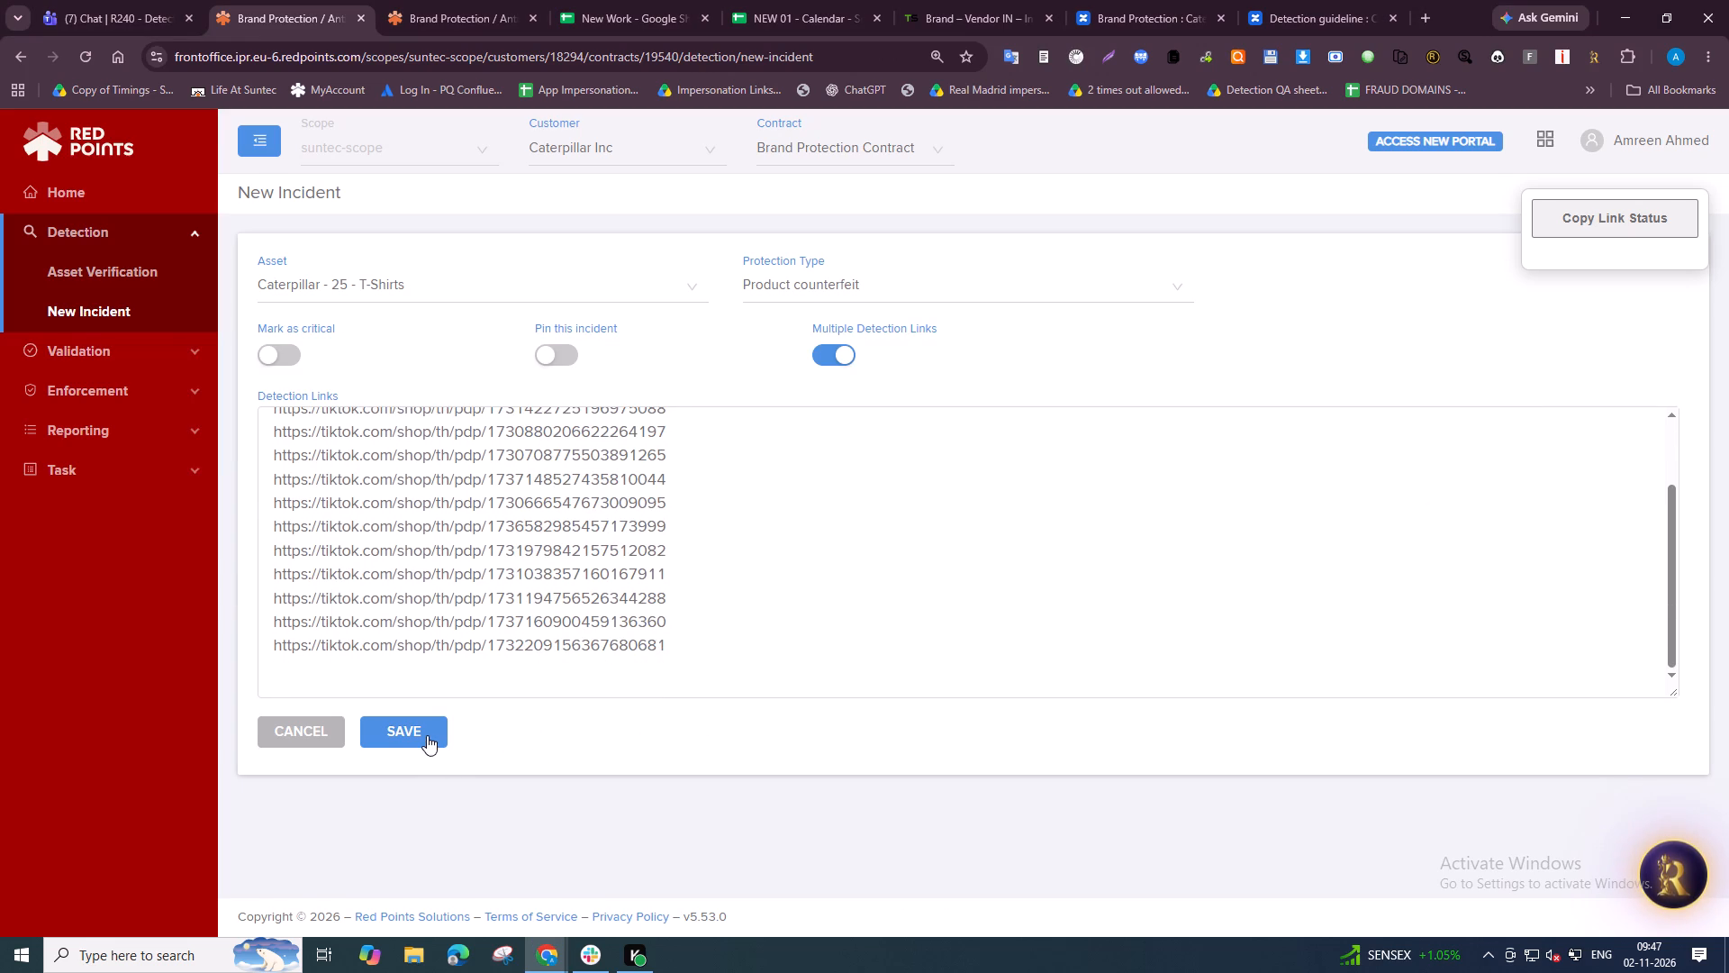
{"action": "left_click", "coordinate": [427, 735]}
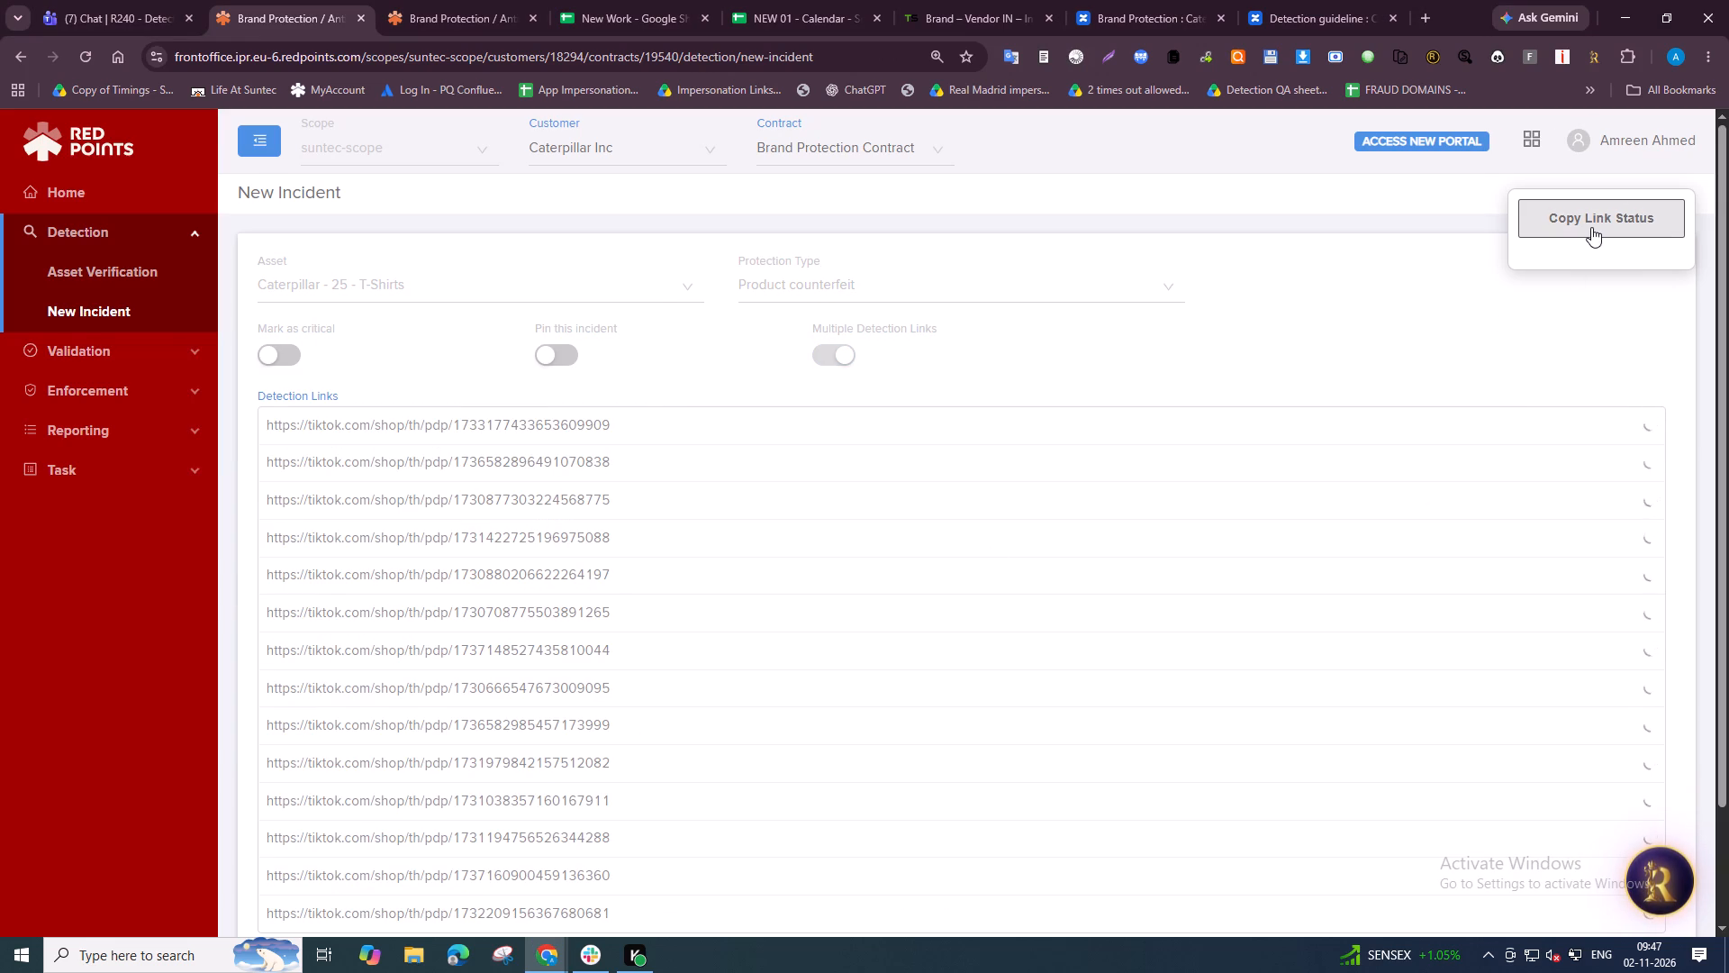
Copy the new incidents' link status into the New Work sheet and move its data rows directly beneath the last logged Caterpillar entry.
{"action": "left_click", "coordinate": [1591, 226]}
{"action": "scroll", "coordinate": [1352, 523], "scroll_direction": "down", "scroll_amount": 8}
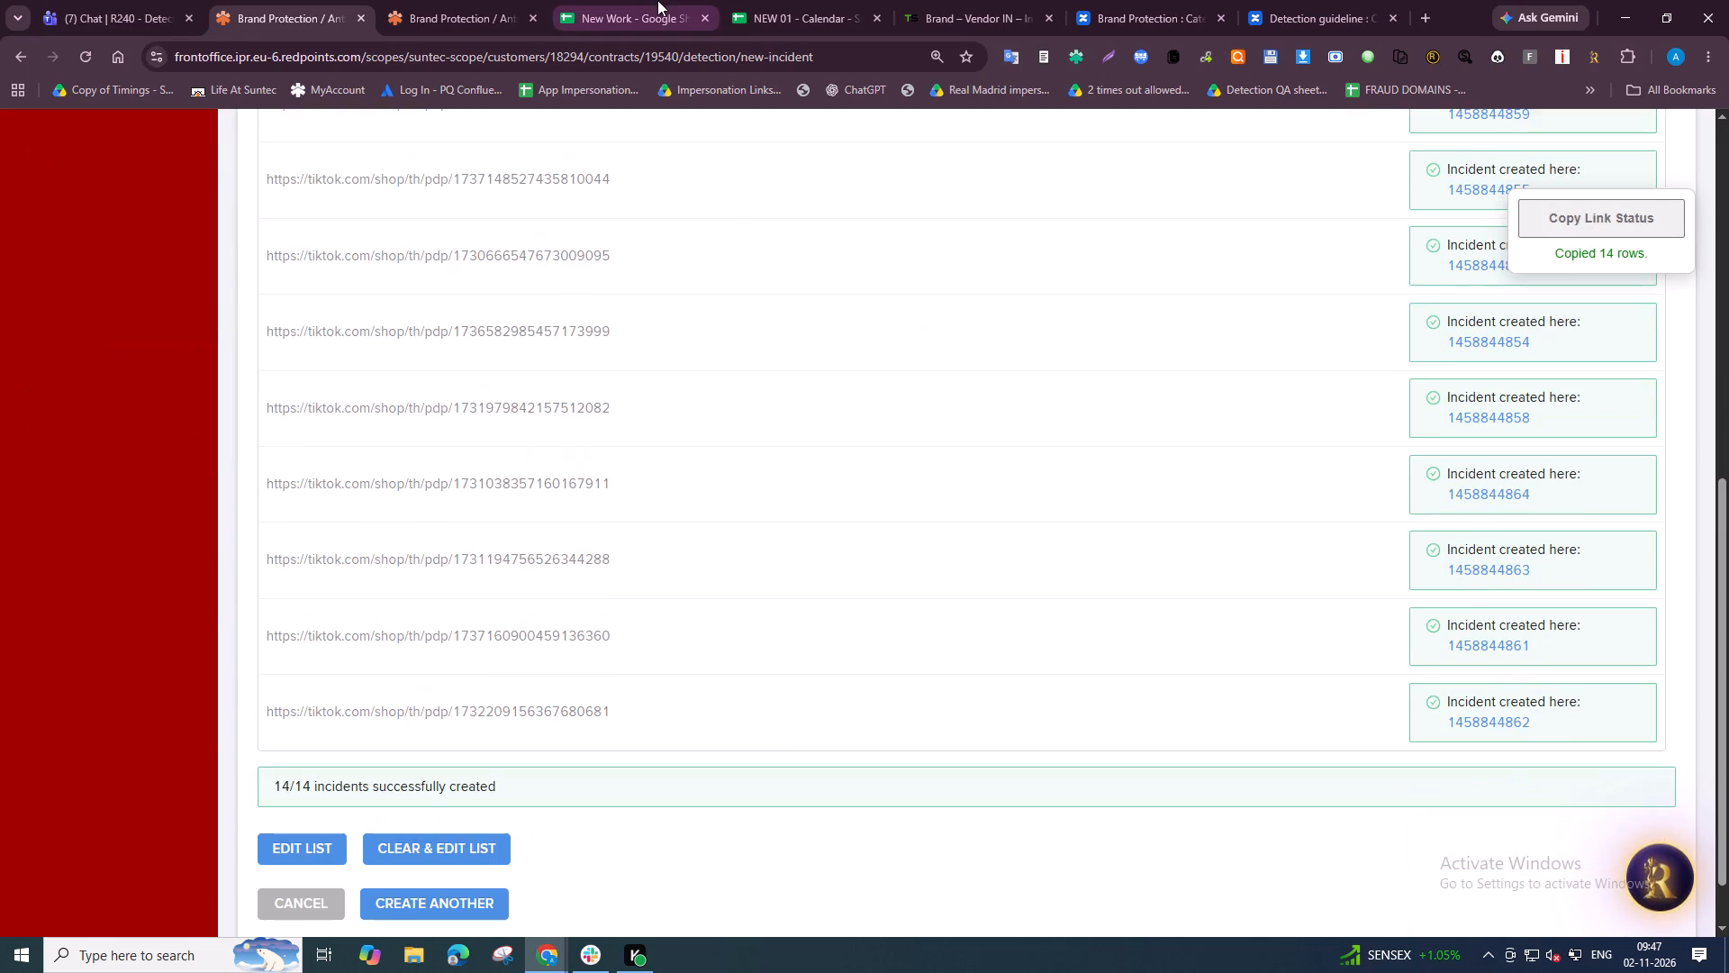
{"action": "left_click", "coordinate": [659, 0]}
{"action": "key", "text": "ctrl+v"}
{"action": "key", "text": "Down"}
{"action": "key", "text": "ctrl+shift+Down"}
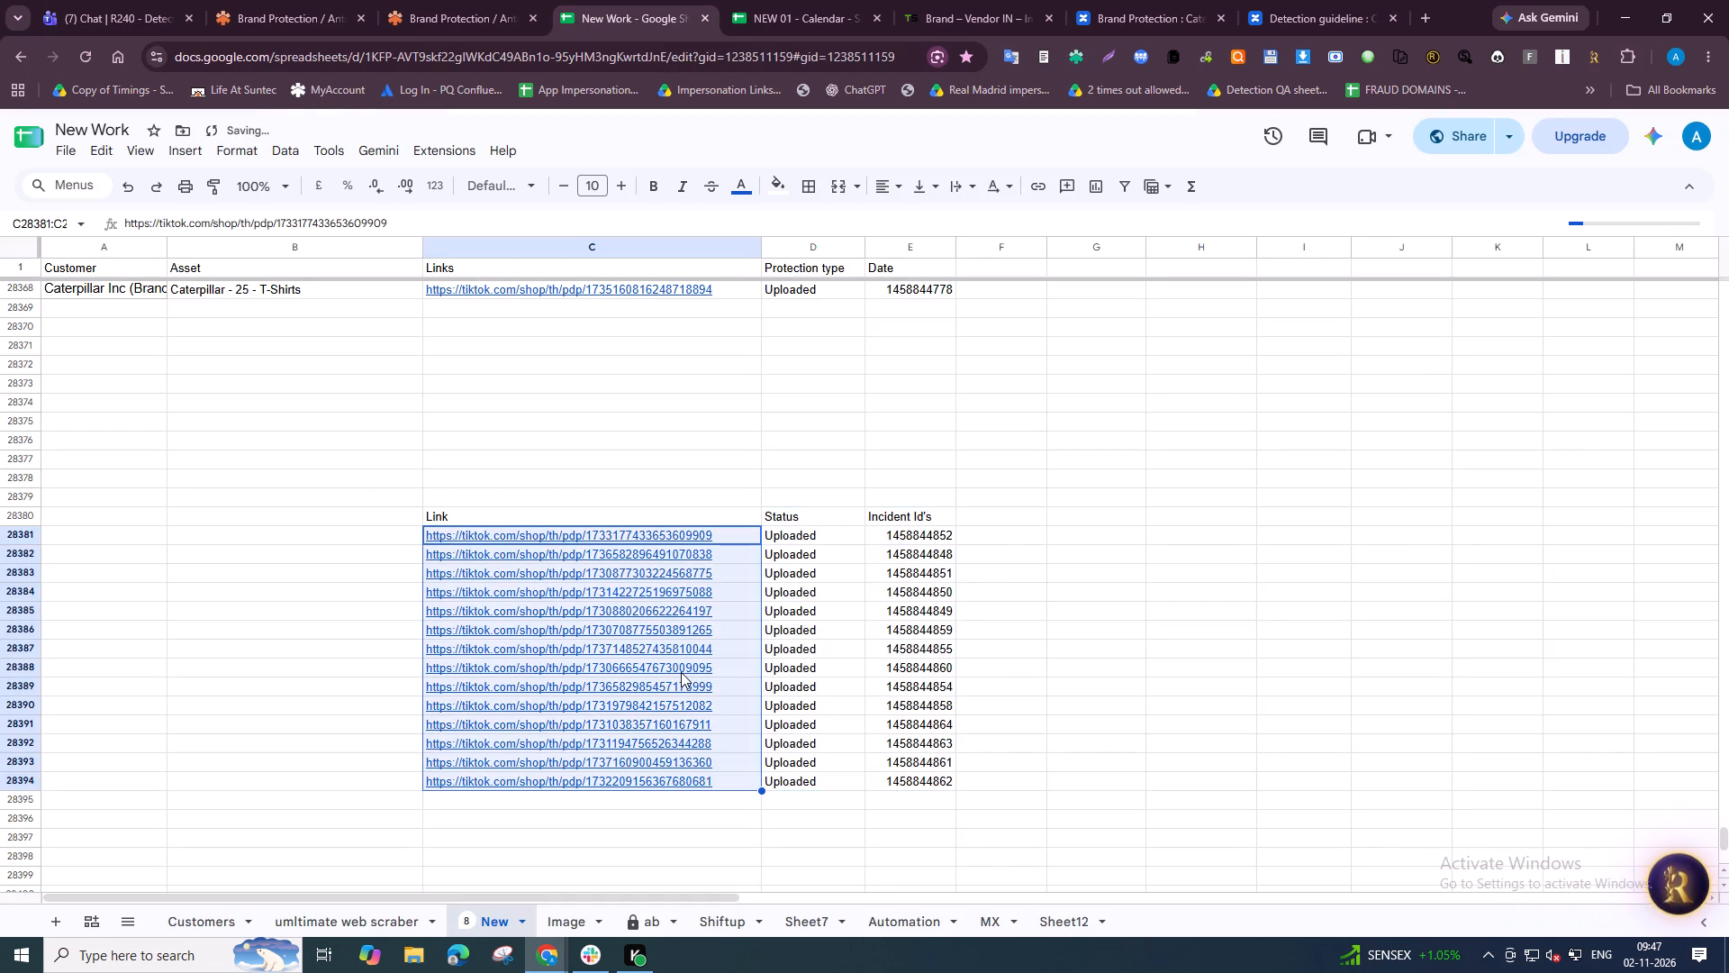
{"action": "key", "text": "ctrl+shift+Right"}
{"action": "key", "text": "ctrl+x"}
{"action": "key", "text": "ctrl+Up"}
{"action": "key", "text": "ctrl+Up"}
{"action": "key", "text": "Down"}
{"action": "key", "text": "ctrl+v"}
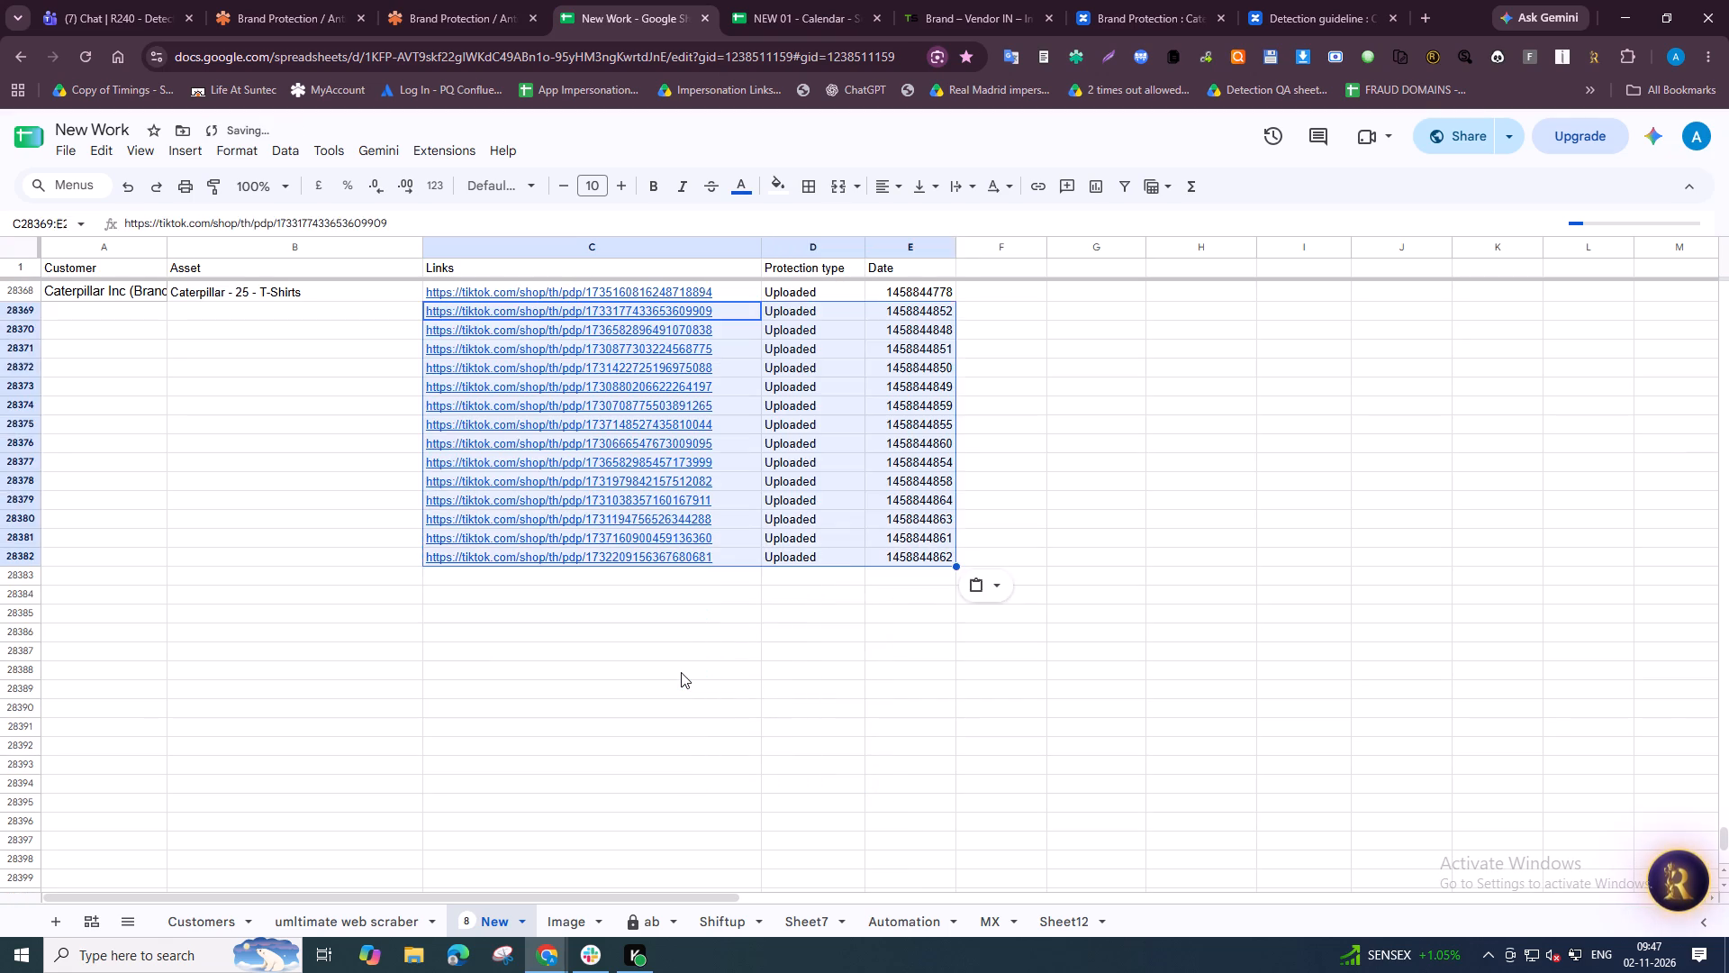
Fill the Customer and Asset columns down beside the newly logged links with Caterpillar Inc and Caterpillar - 25 - T-Shirts.
{"action": "key", "text": "ctrl+Down"}
{"action": "key", "text": "Left"}
{"action": "key", "text": "ctrl+shift+Up"}
{"action": "key", "text": "ctrl+Left"}
{"action": "key", "text": "Right"}
{"action": "key", "text": "ctrl+shift+Up"}
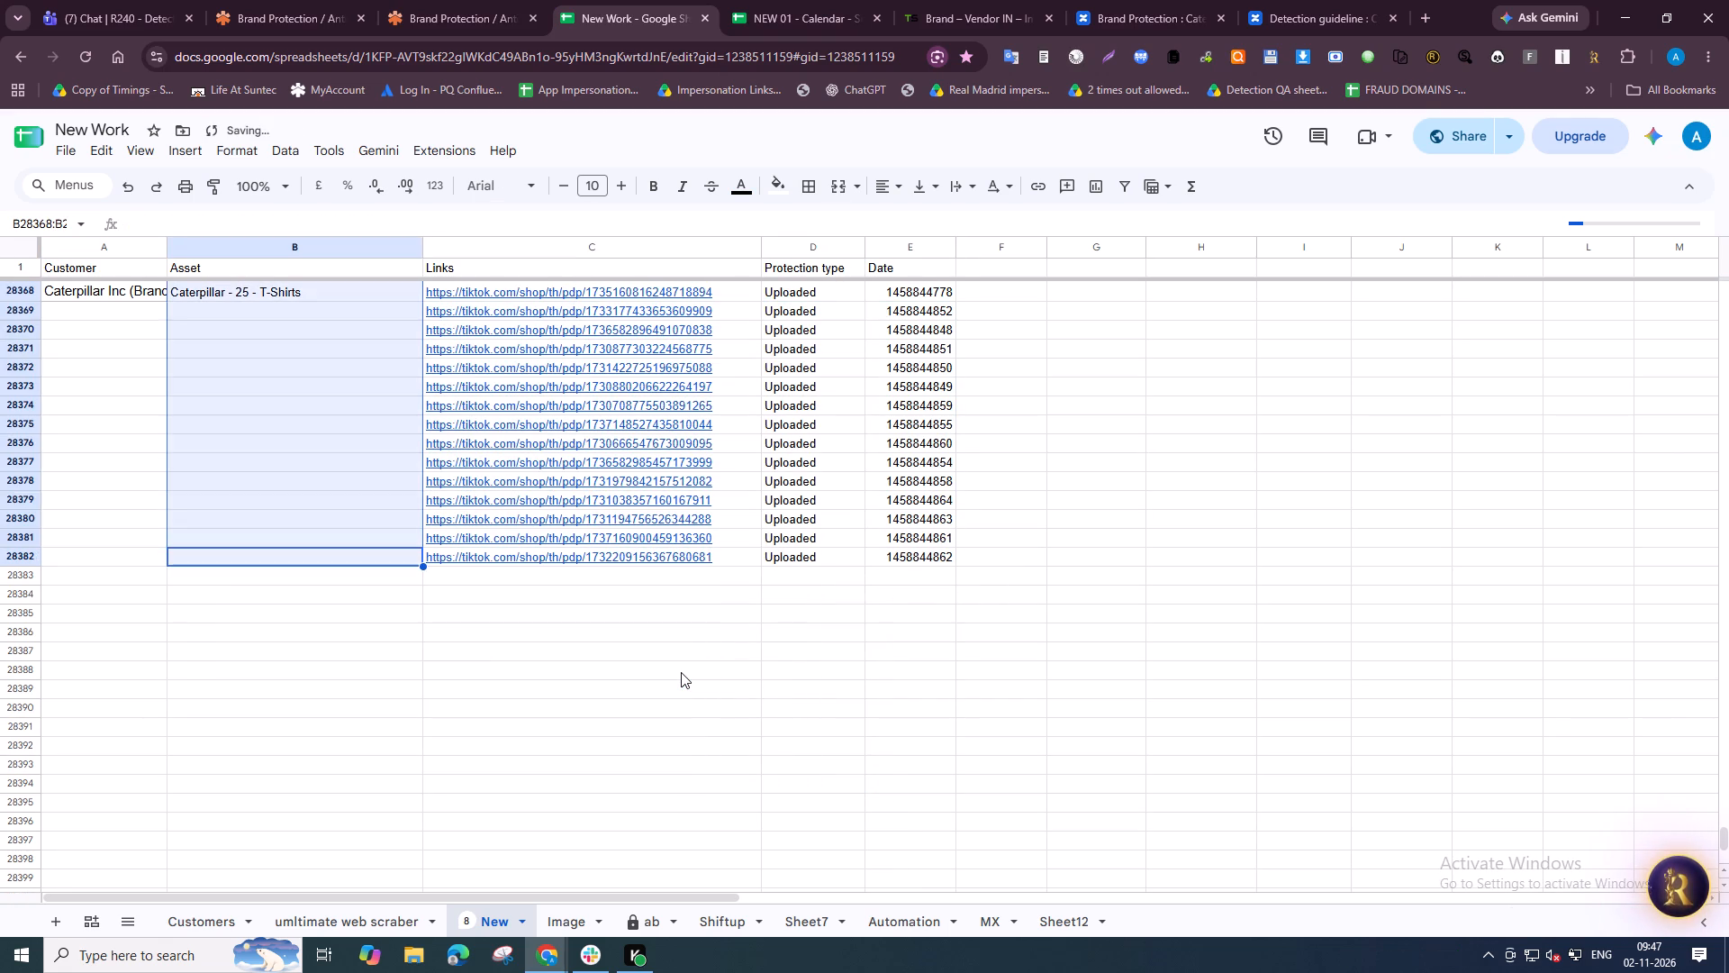
{"action": "key", "text": "shift+Left"}
{"action": "key", "text": "ctrl+d"}
{"action": "key", "text": "Right"}
{"action": "key", "text": "ctrl+shift+Up"}
{"action": "key", "text": "alt+Tab"}
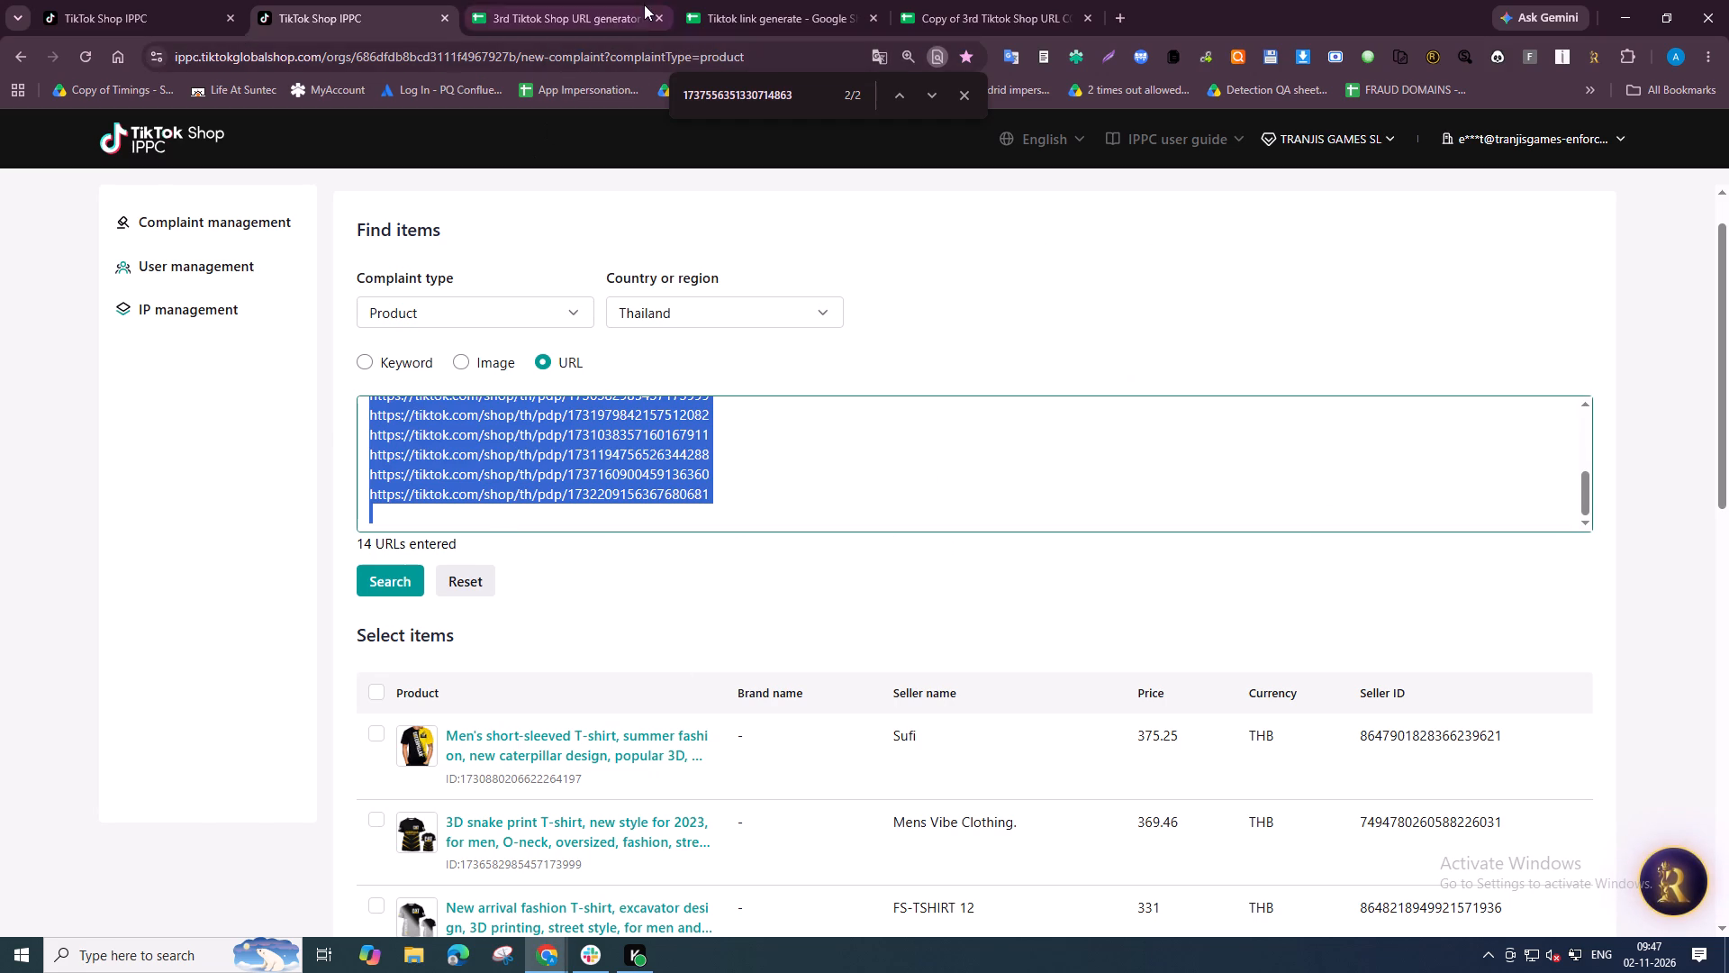
{"action": "left_click", "coordinate": [717, 0]}
{"action": "left_click", "coordinate": [527, 0]}
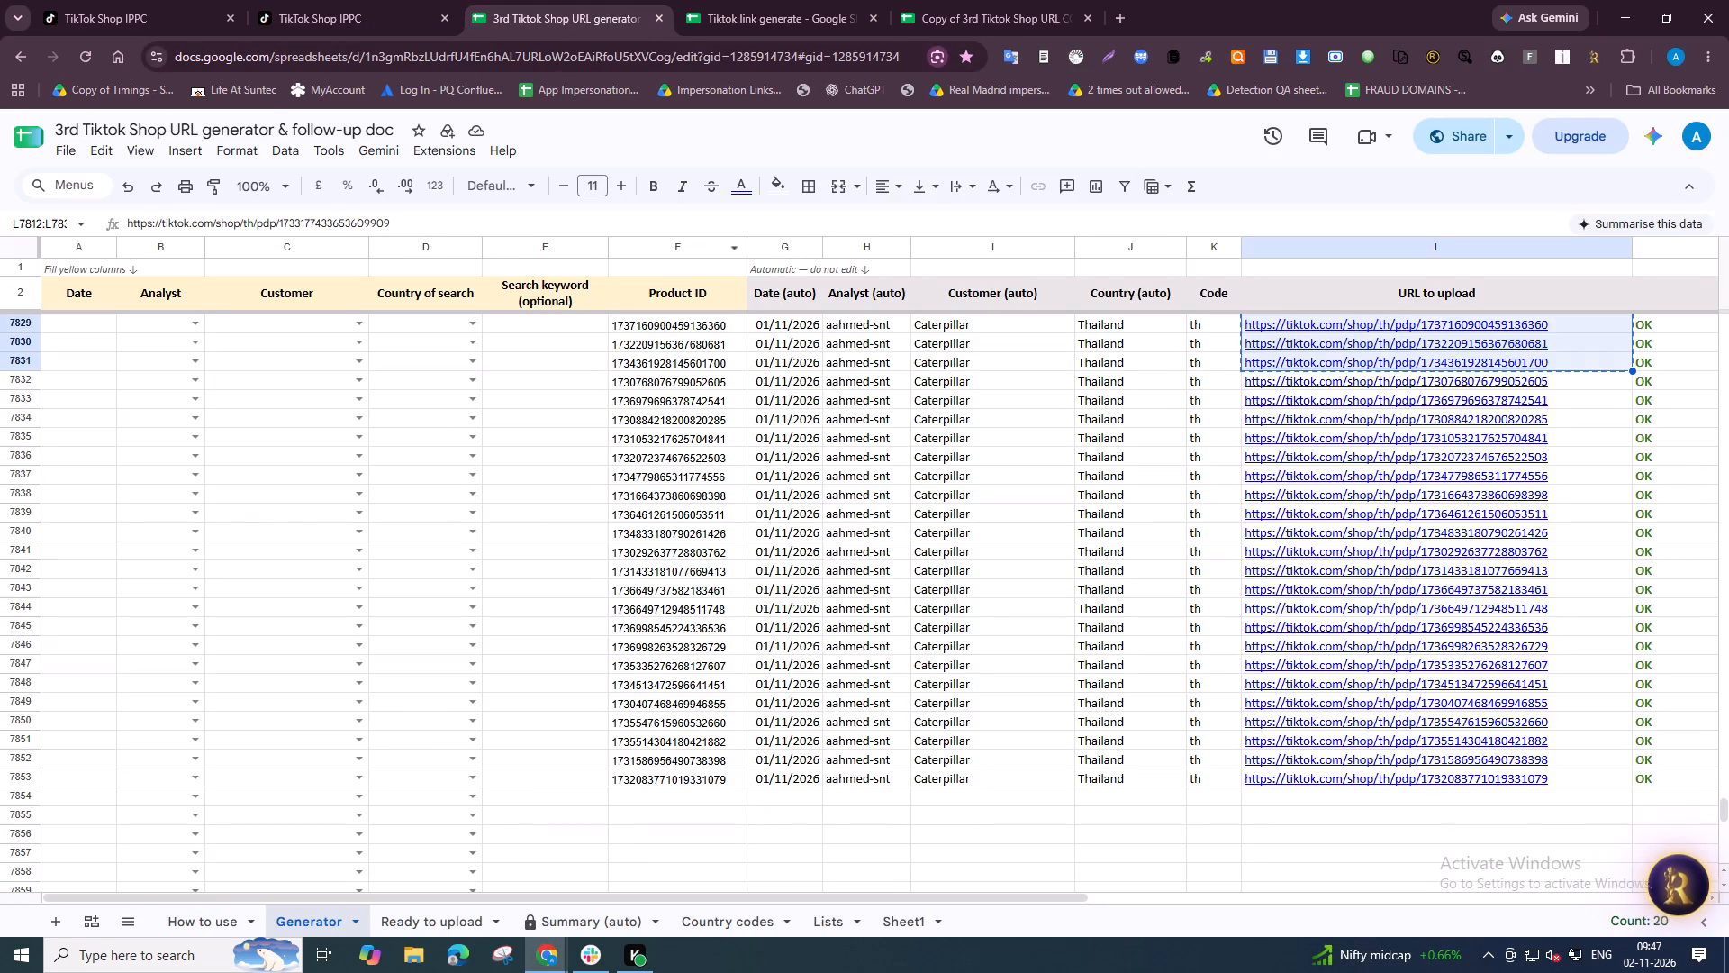
{"action": "left_click", "coordinate": [1311, 384]}
{"action": "left_click", "coordinate": [1286, 775], "text": "shift"}
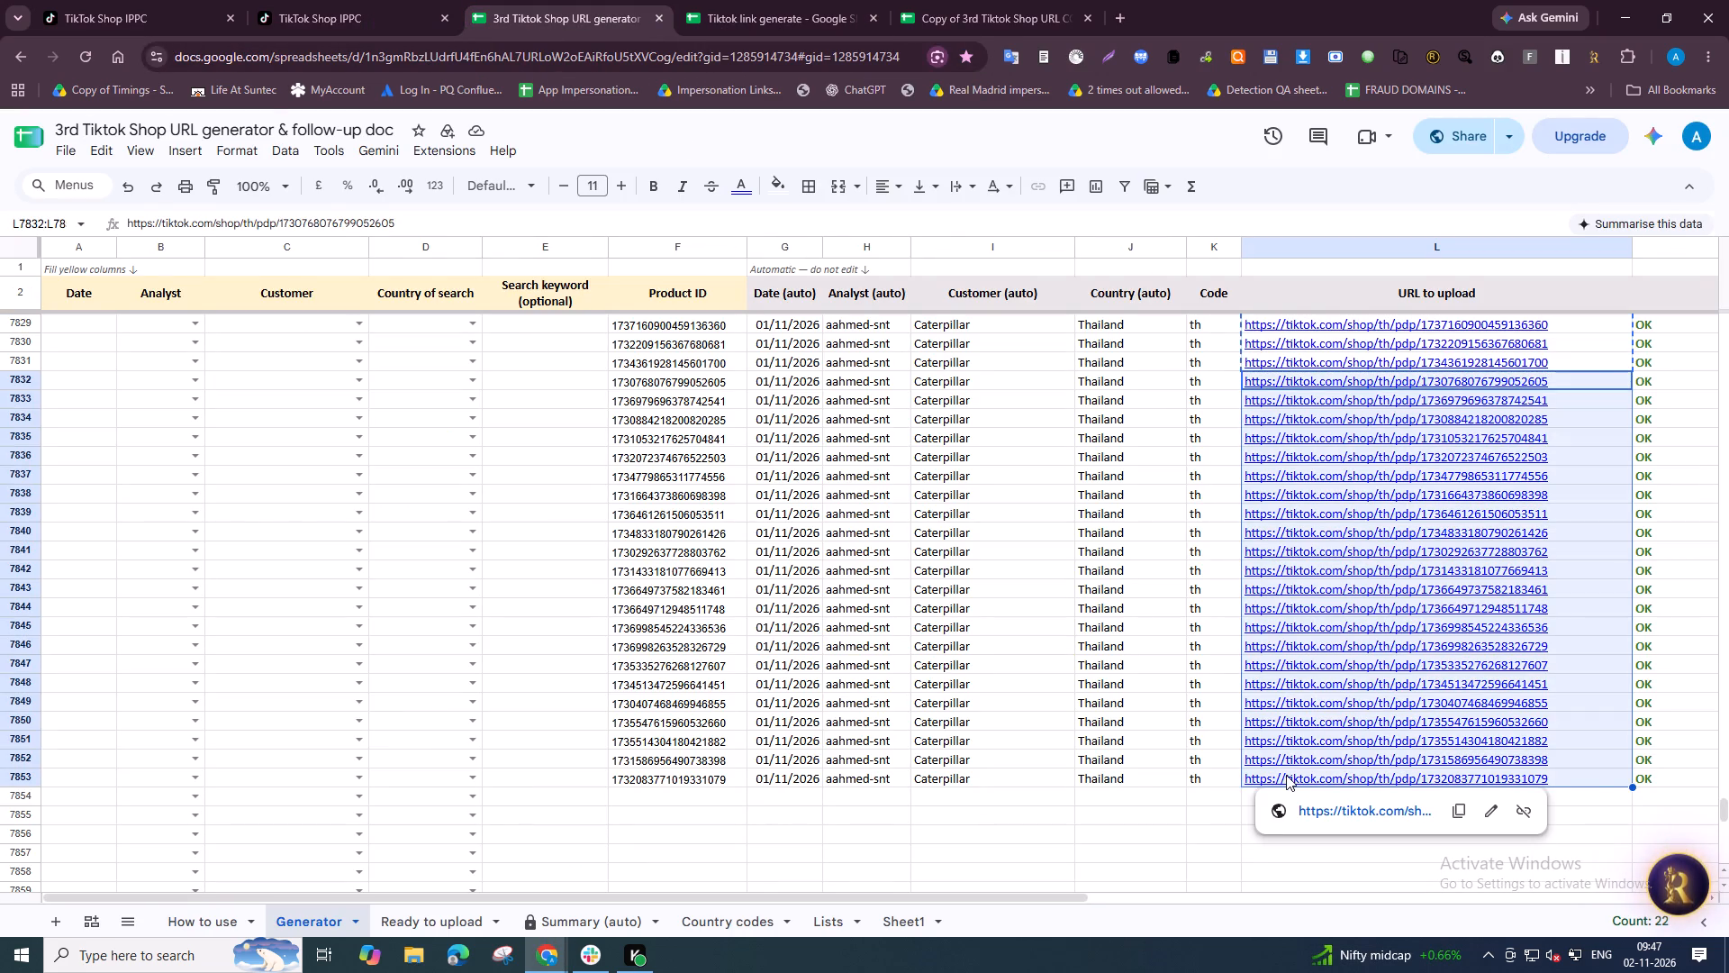
{"action": "key", "text": "ctrl+c"}
{"action": "left_click", "coordinate": [313, 0]}
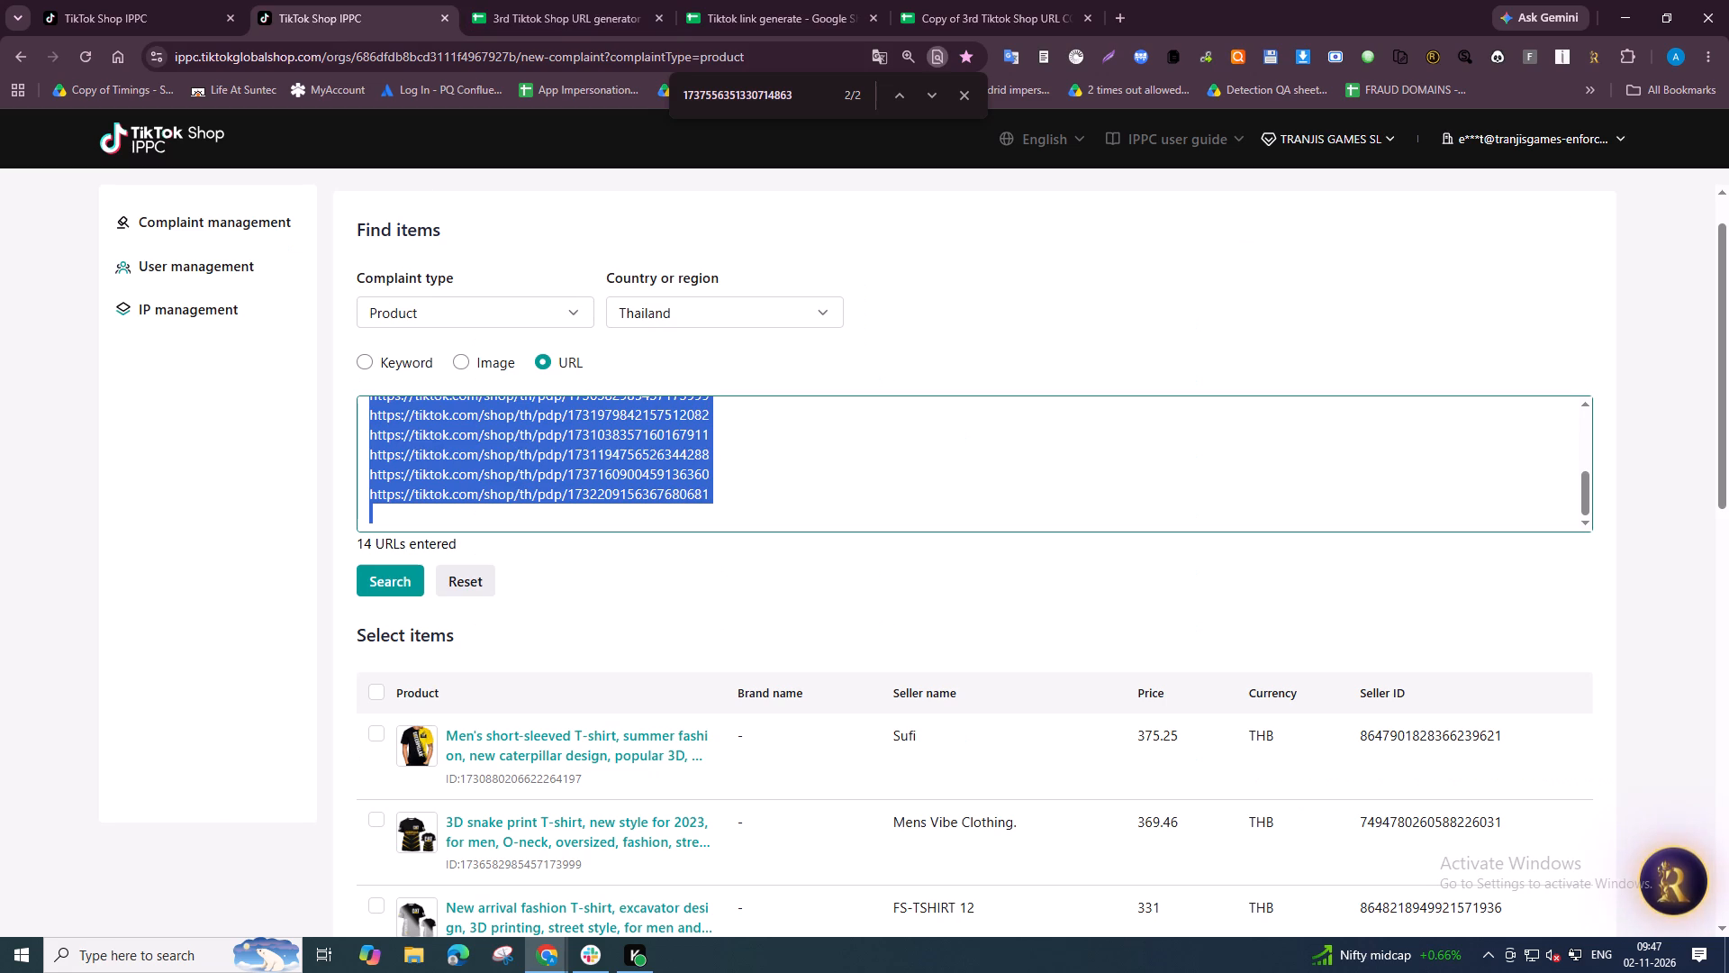
{"action": "key", "text": "Delete"}
{"action": "key", "text": "ctrl+v"}
{"action": "left_click", "coordinate": [384, 571]}
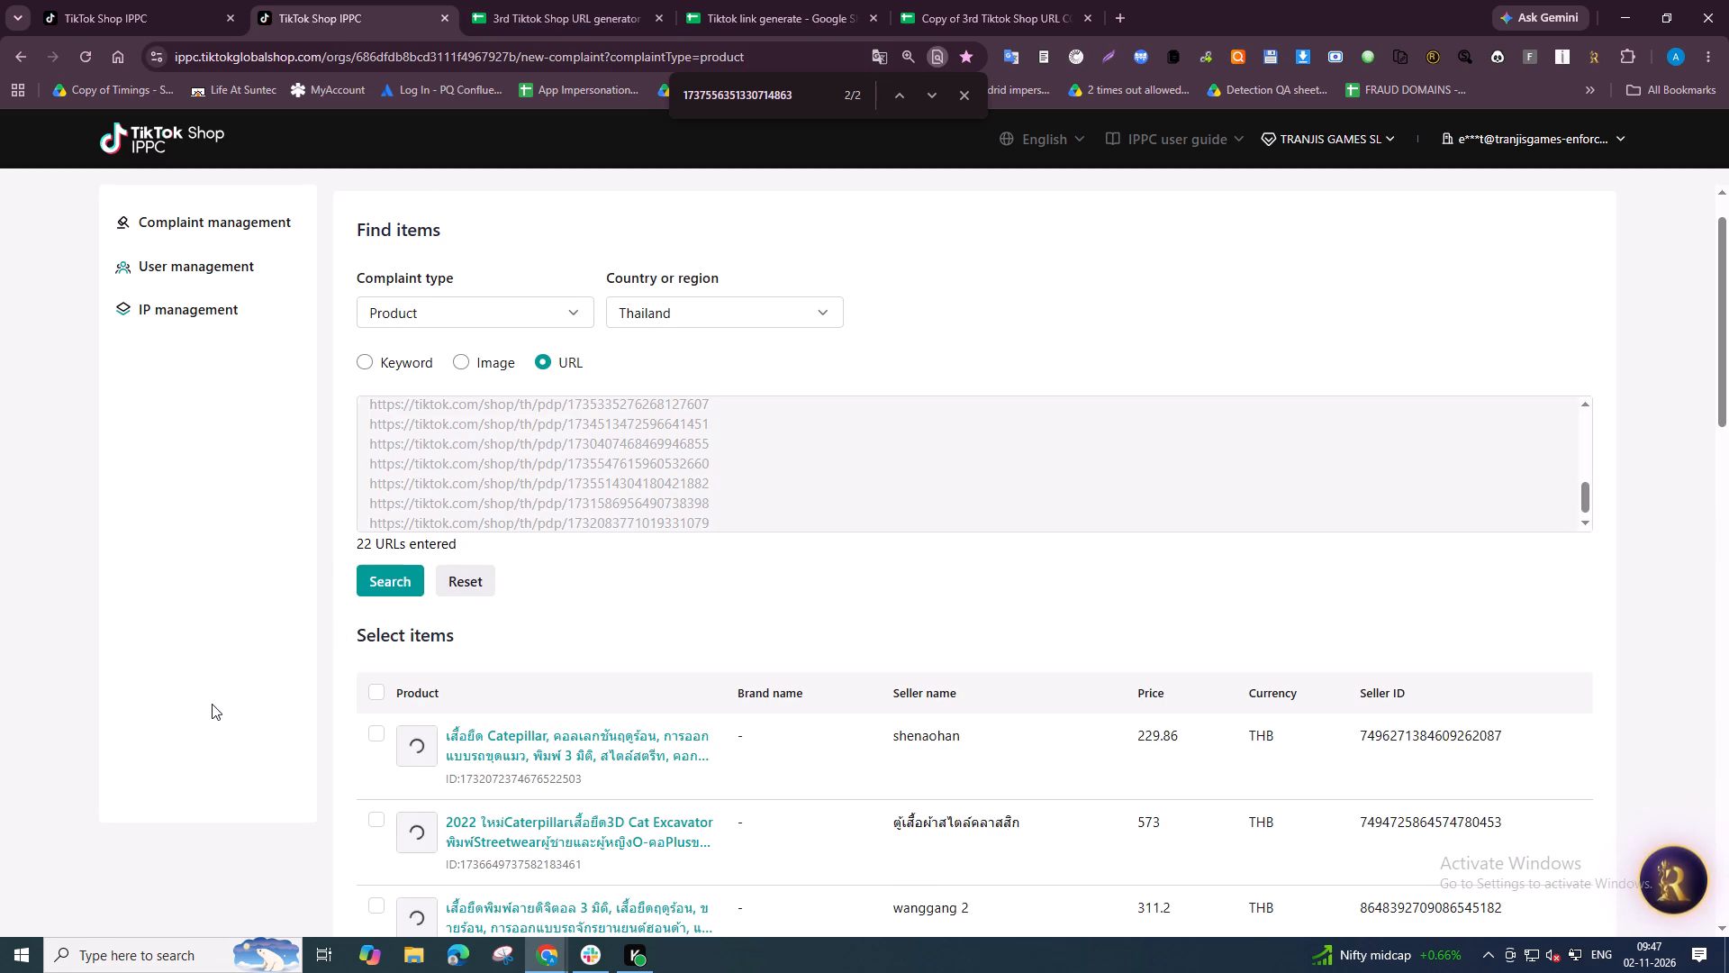
Review the first search results for non-infringing items, including the images of shenaohan's, Classic style wardrobe's and wanggang 2's T-shirts.
{"action": "scroll", "coordinate": [212, 704], "scroll_direction": "down", "scroll_amount": 11}
{"action": "scroll", "coordinate": [686, 762], "scroll_direction": "down", "scroll_amount": 4}
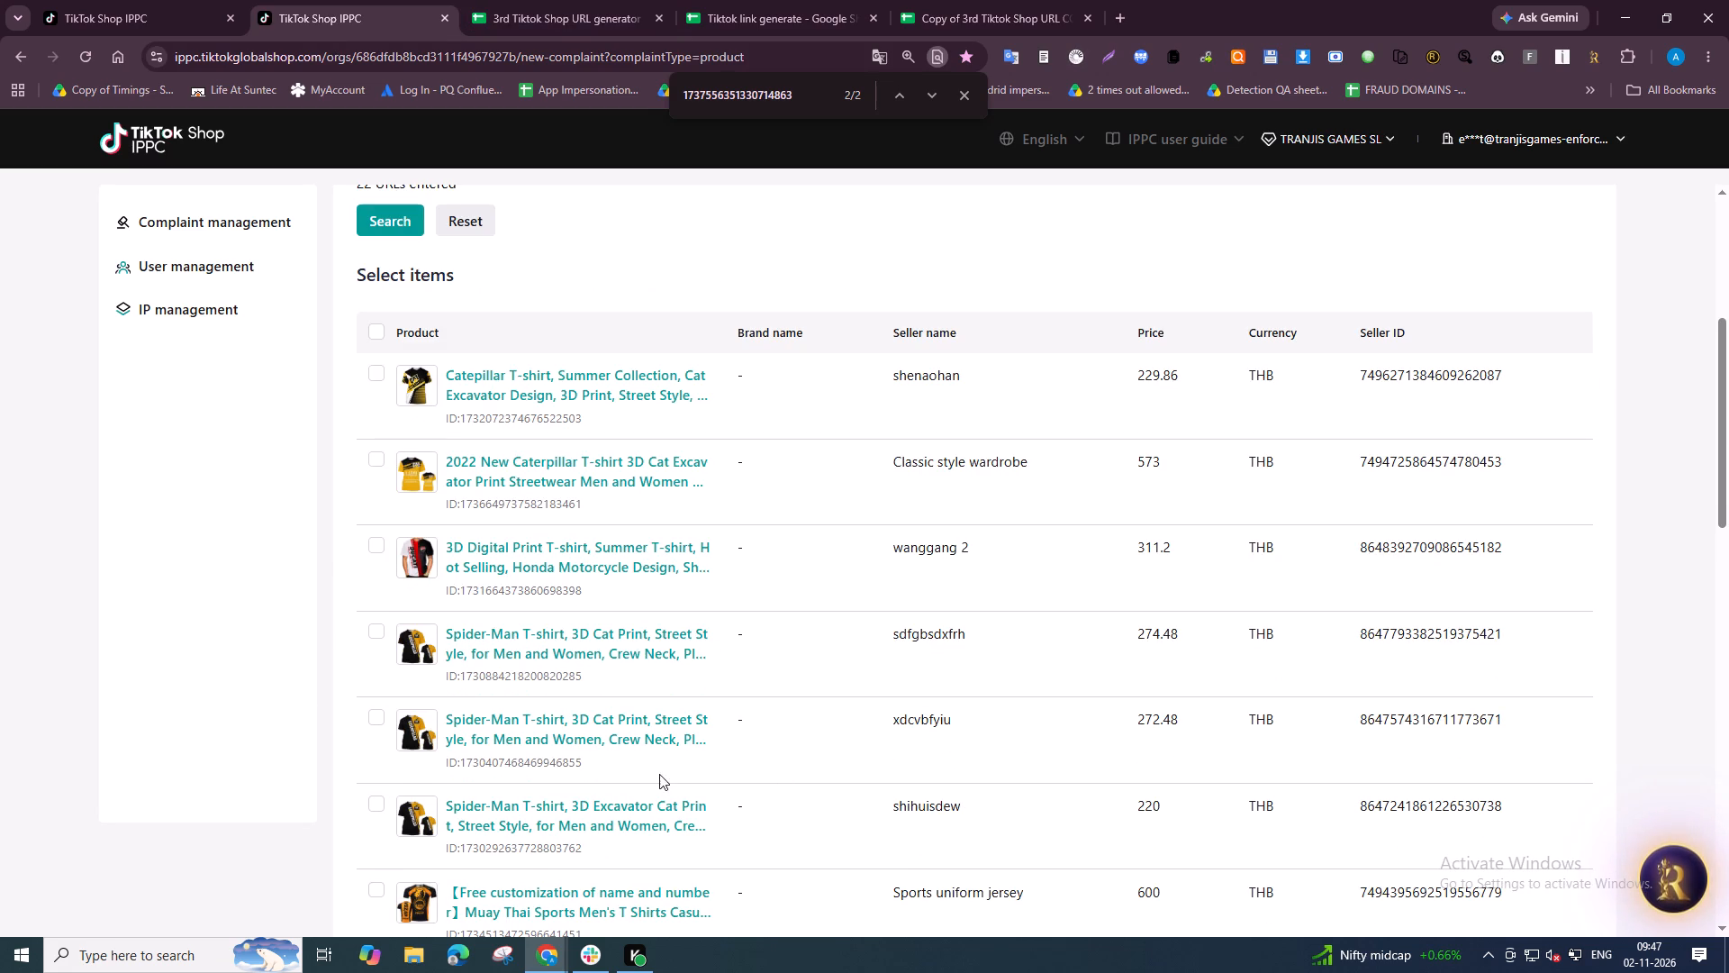
{"action": "left_click", "coordinate": [423, 382]}
{"action": "left_click", "coordinate": [334, 441]}
{"action": "left_click", "coordinate": [422, 491]}
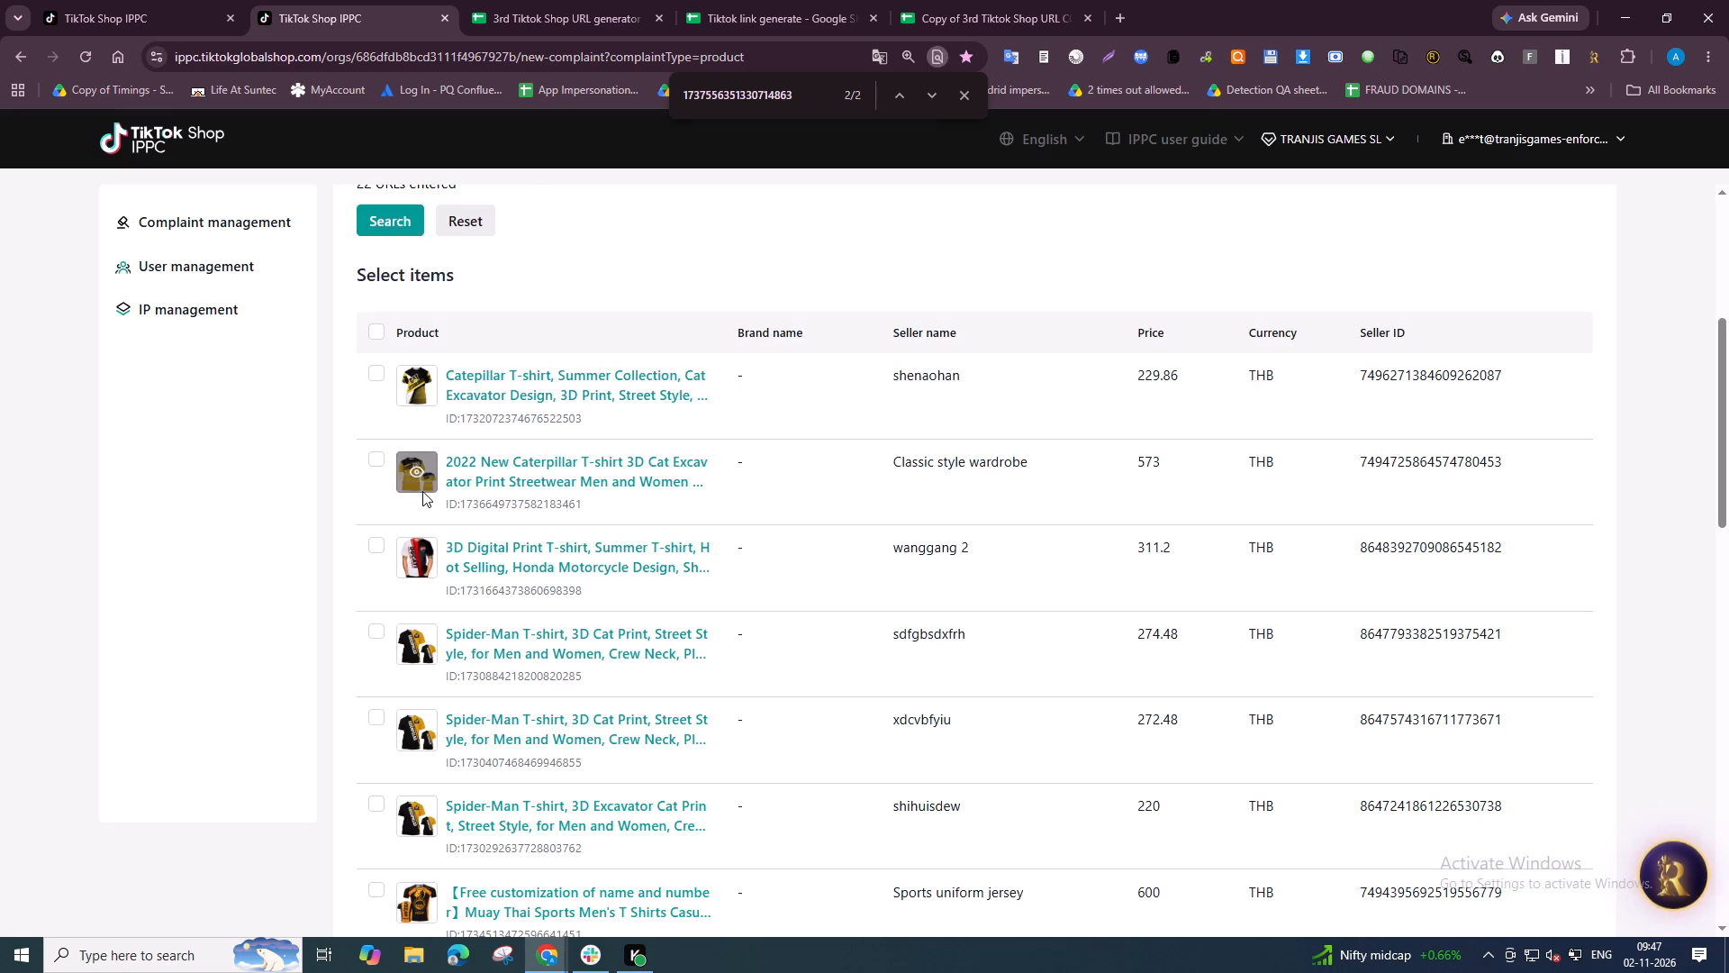
{"action": "left_click", "coordinate": [334, 508]}
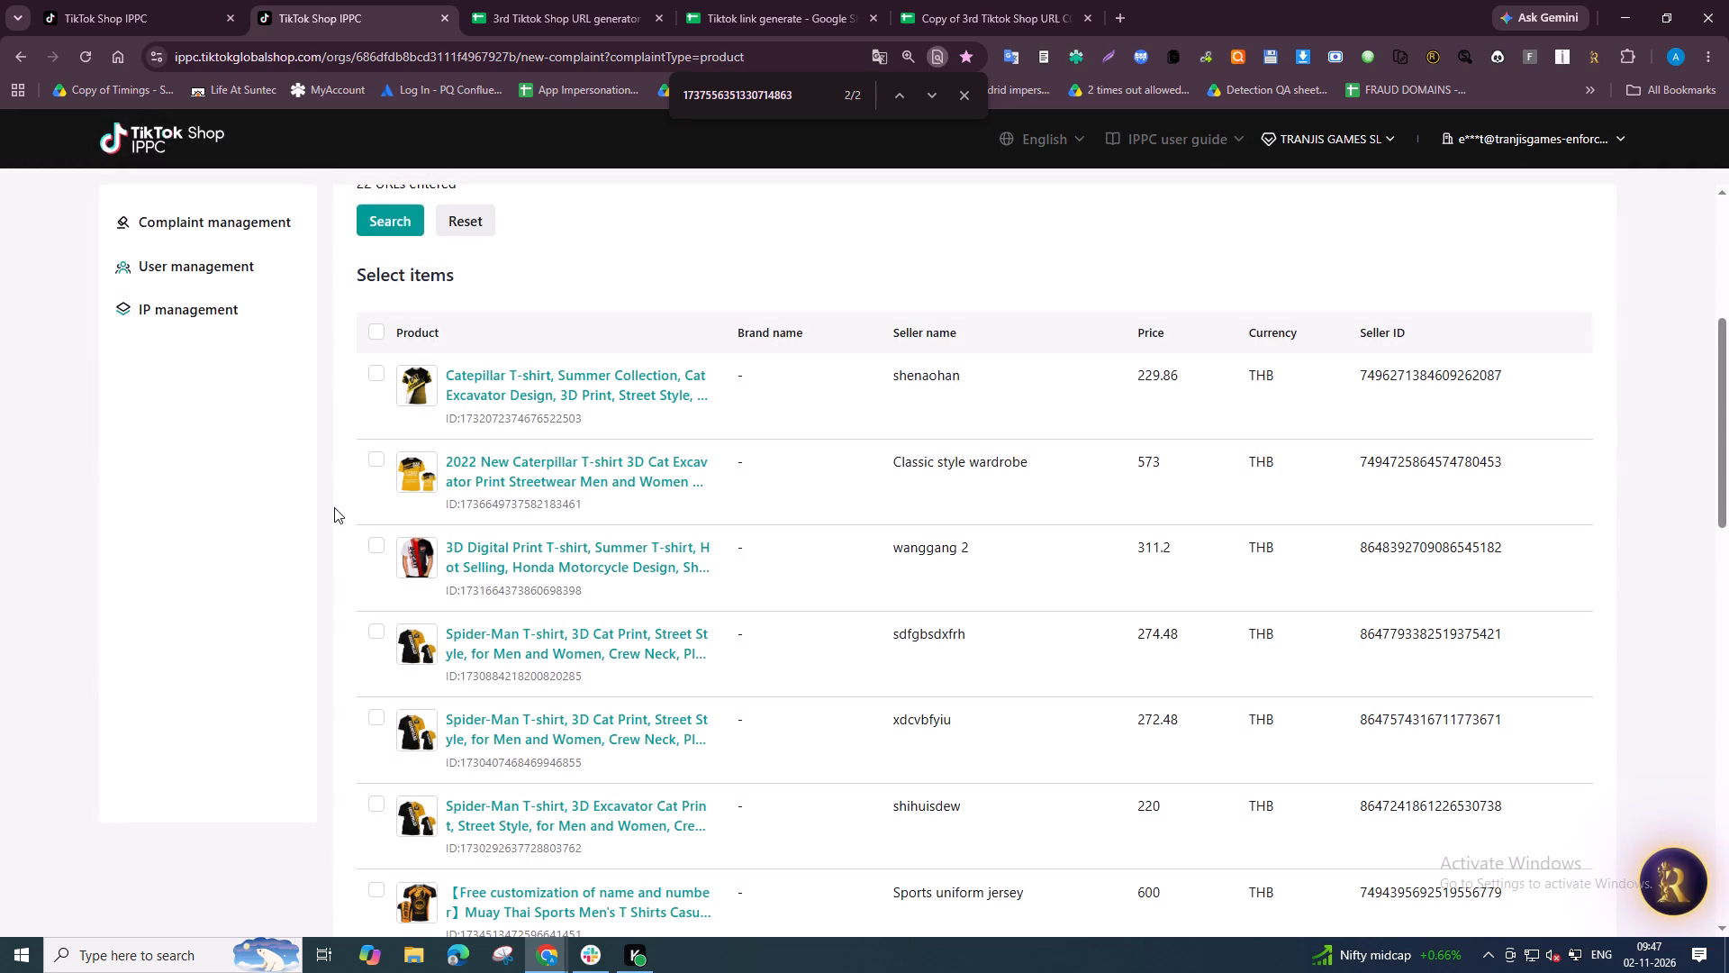
{"action": "left_click", "coordinate": [332, 507]}
{"action": "left_click", "coordinate": [405, 557]}
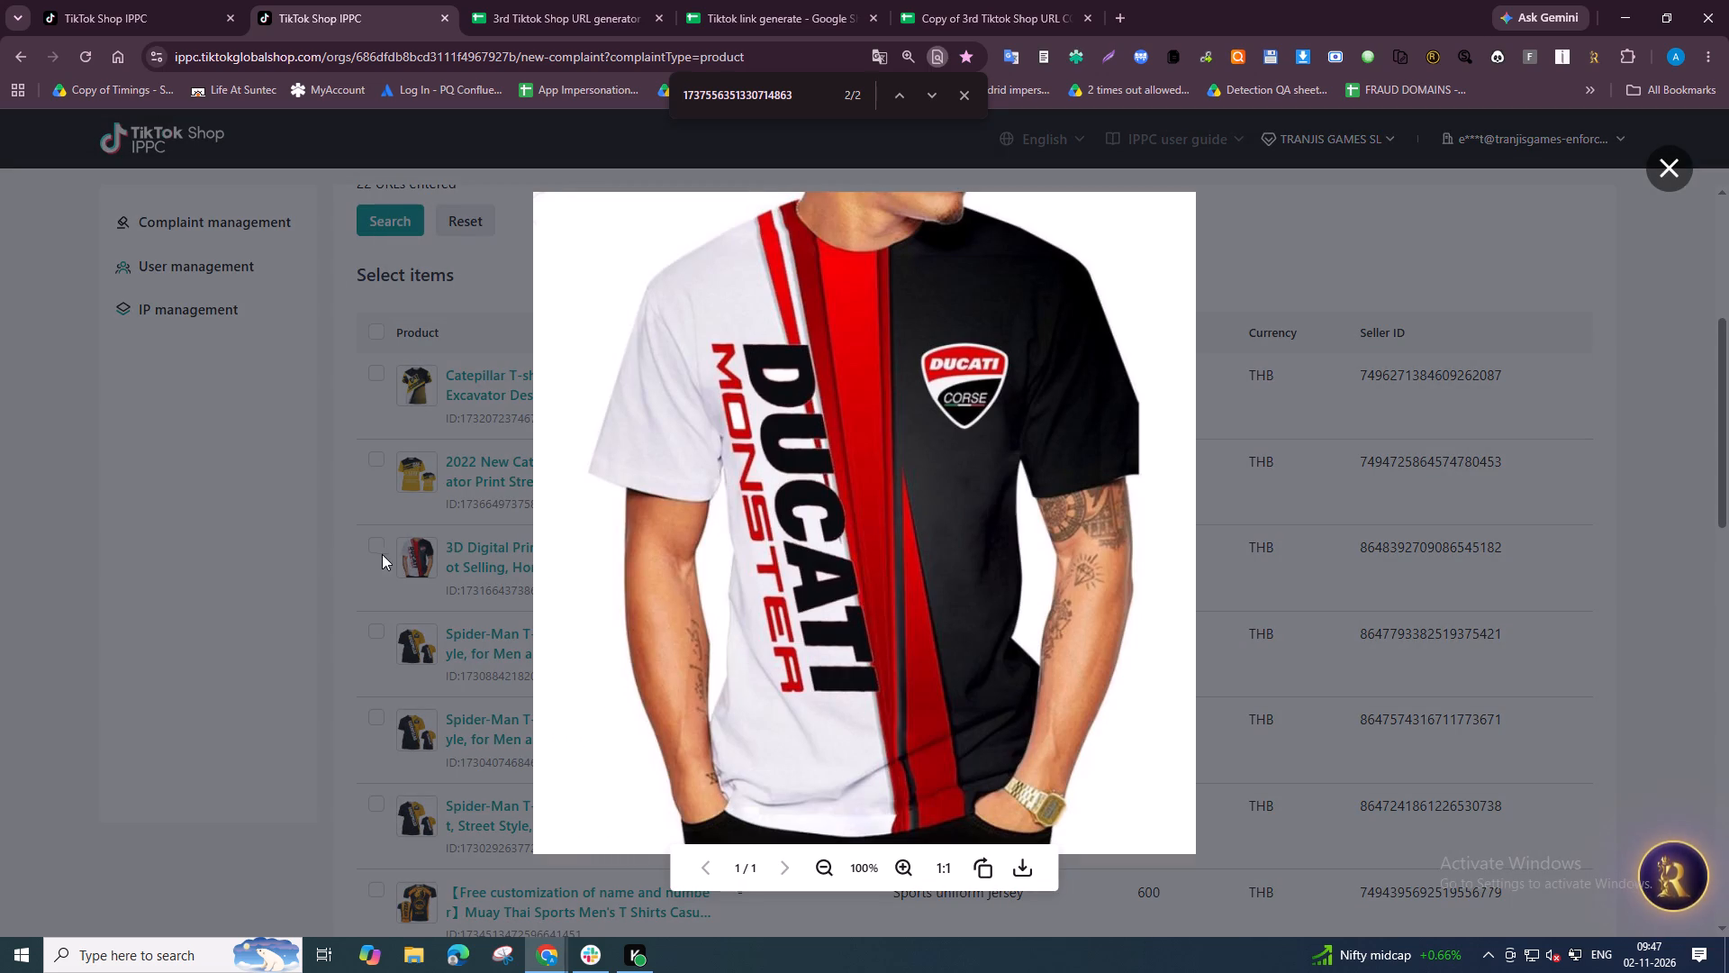
{"action": "key", "text": "alt+Tab"}
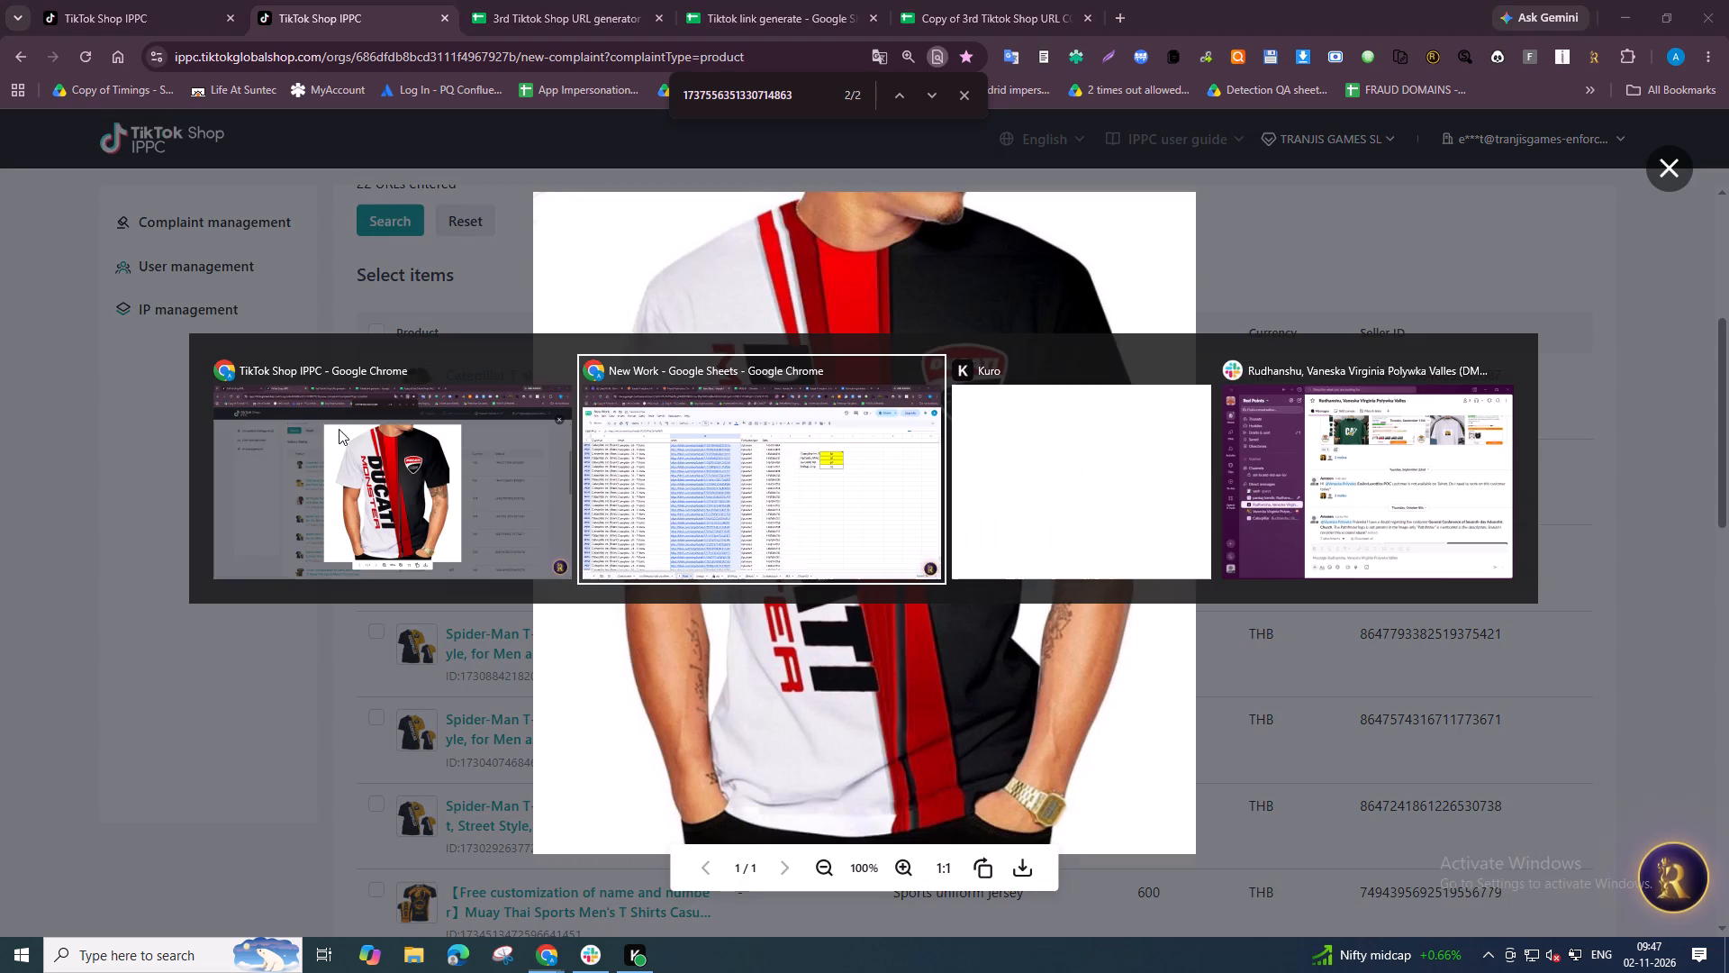
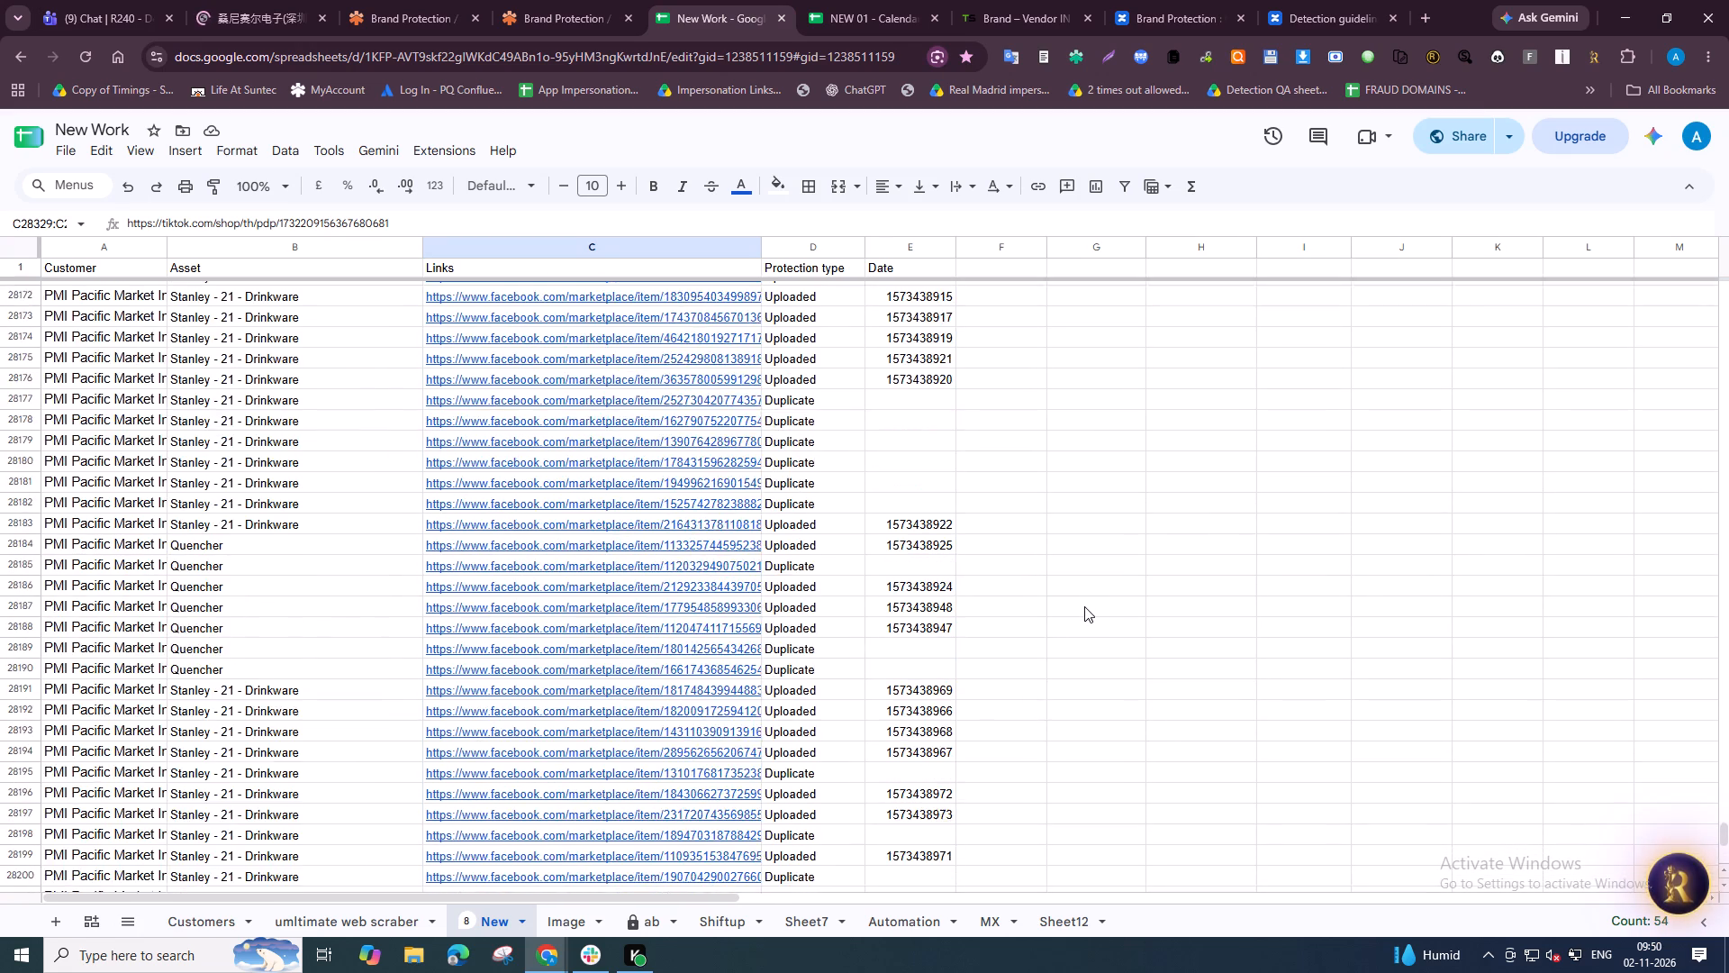
Look back through the earlier logged links up to the Bijora Akira - Clothing block, and return to the last Caterpillar T-Shirts entry.
{"action": "scroll", "coordinate": [1084, 606], "scroll_direction": "up", "scroll_amount": 20}
{"action": "scroll", "coordinate": [1084, 606], "scroll_direction": "up", "scroll_amount": 20}
{"action": "scroll", "coordinate": [1084, 606], "scroll_direction": "up", "scroll_amount": 2}
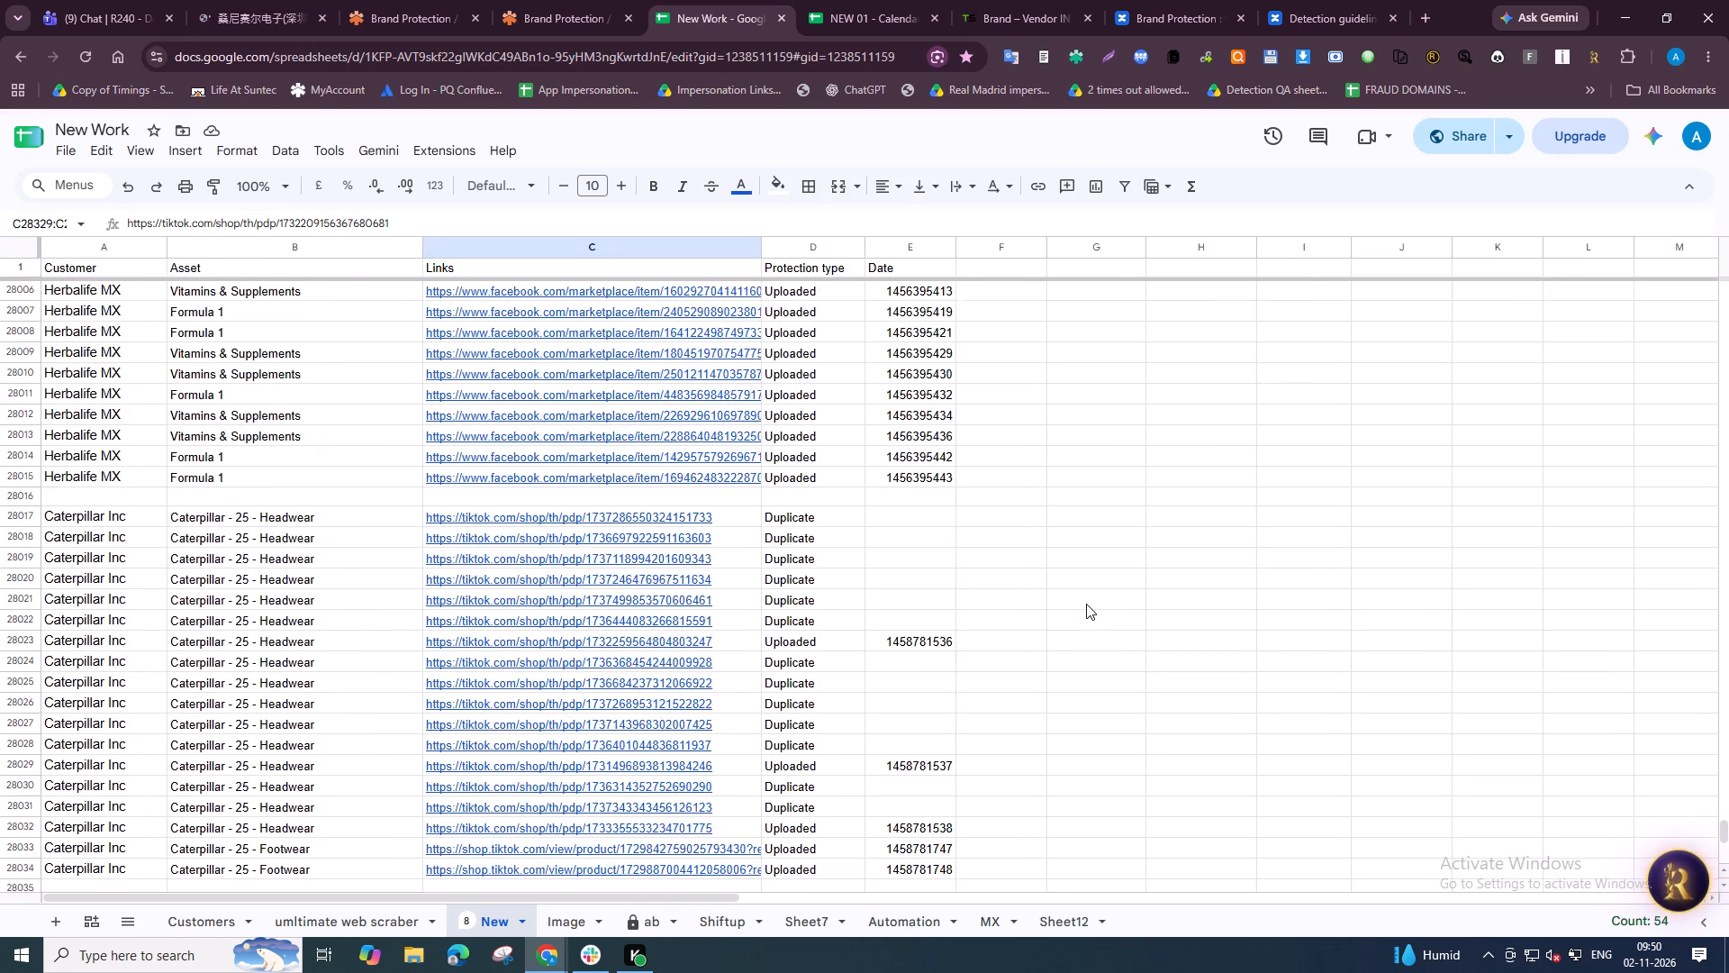
{"action": "scroll", "coordinate": [1086, 604], "scroll_direction": "up", "scroll_amount": 20}
{"action": "scroll", "coordinate": [1086, 604], "scroll_direction": "up", "scroll_amount": 20}
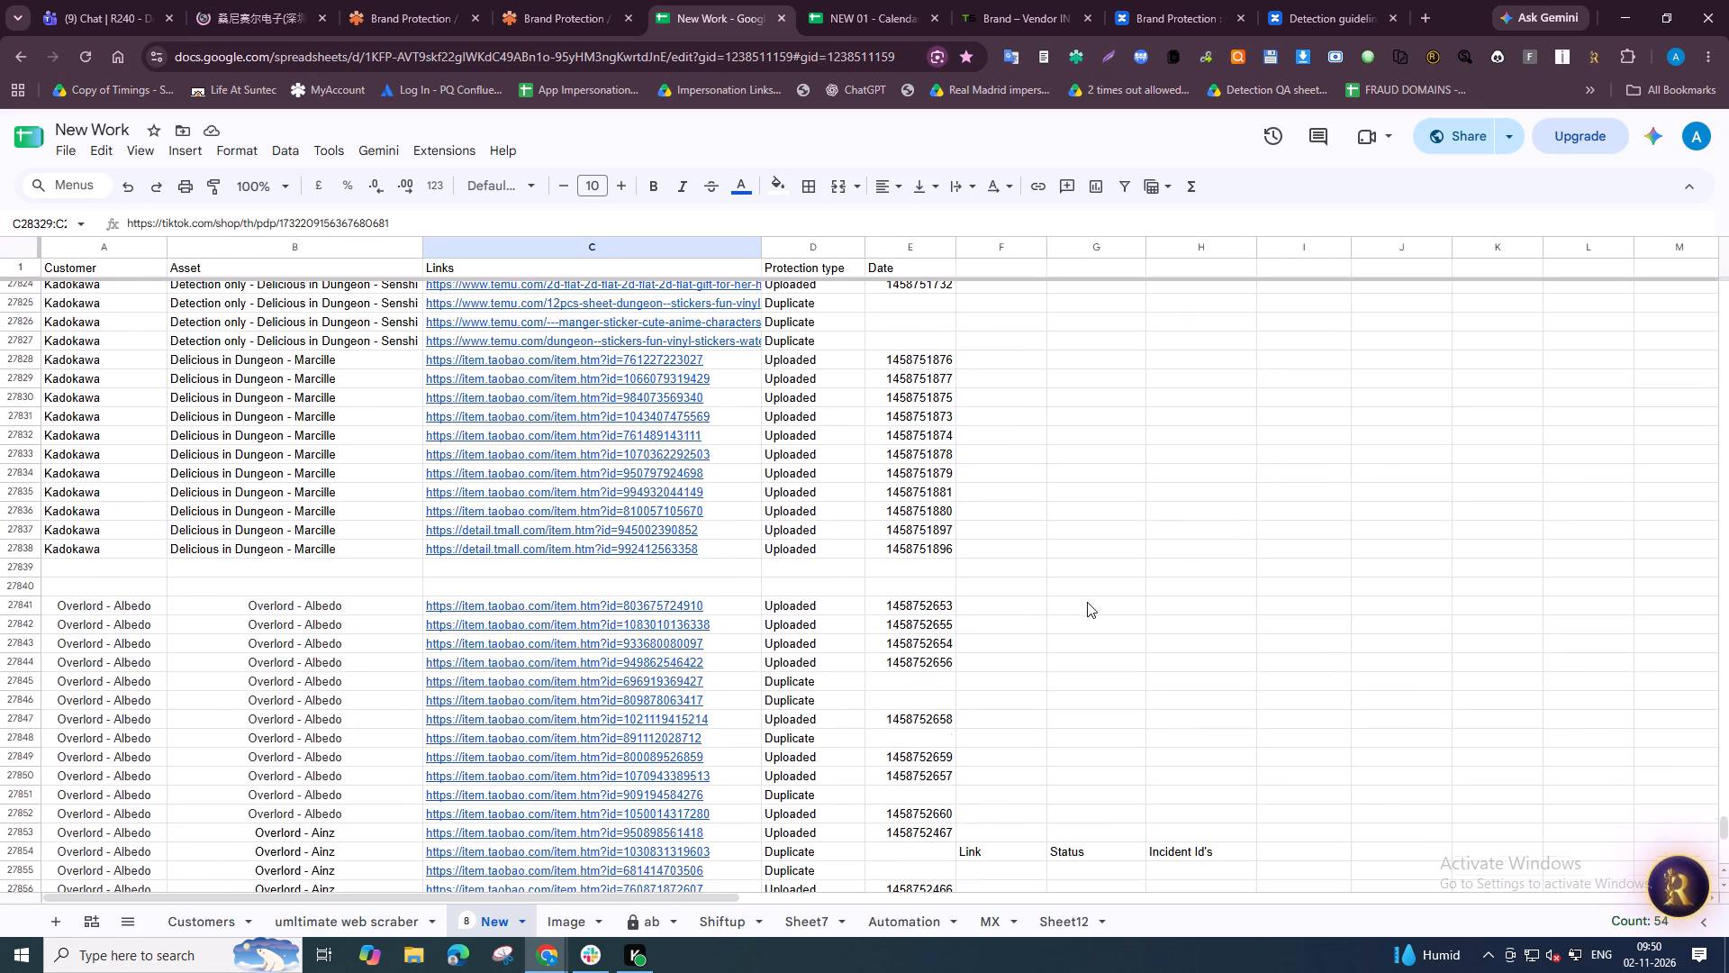
{"action": "scroll", "coordinate": [1086, 596], "scroll_direction": "up", "scroll_amount": 20}
{"action": "scroll", "coordinate": [1086, 596], "scroll_direction": "up", "scroll_amount": 15}
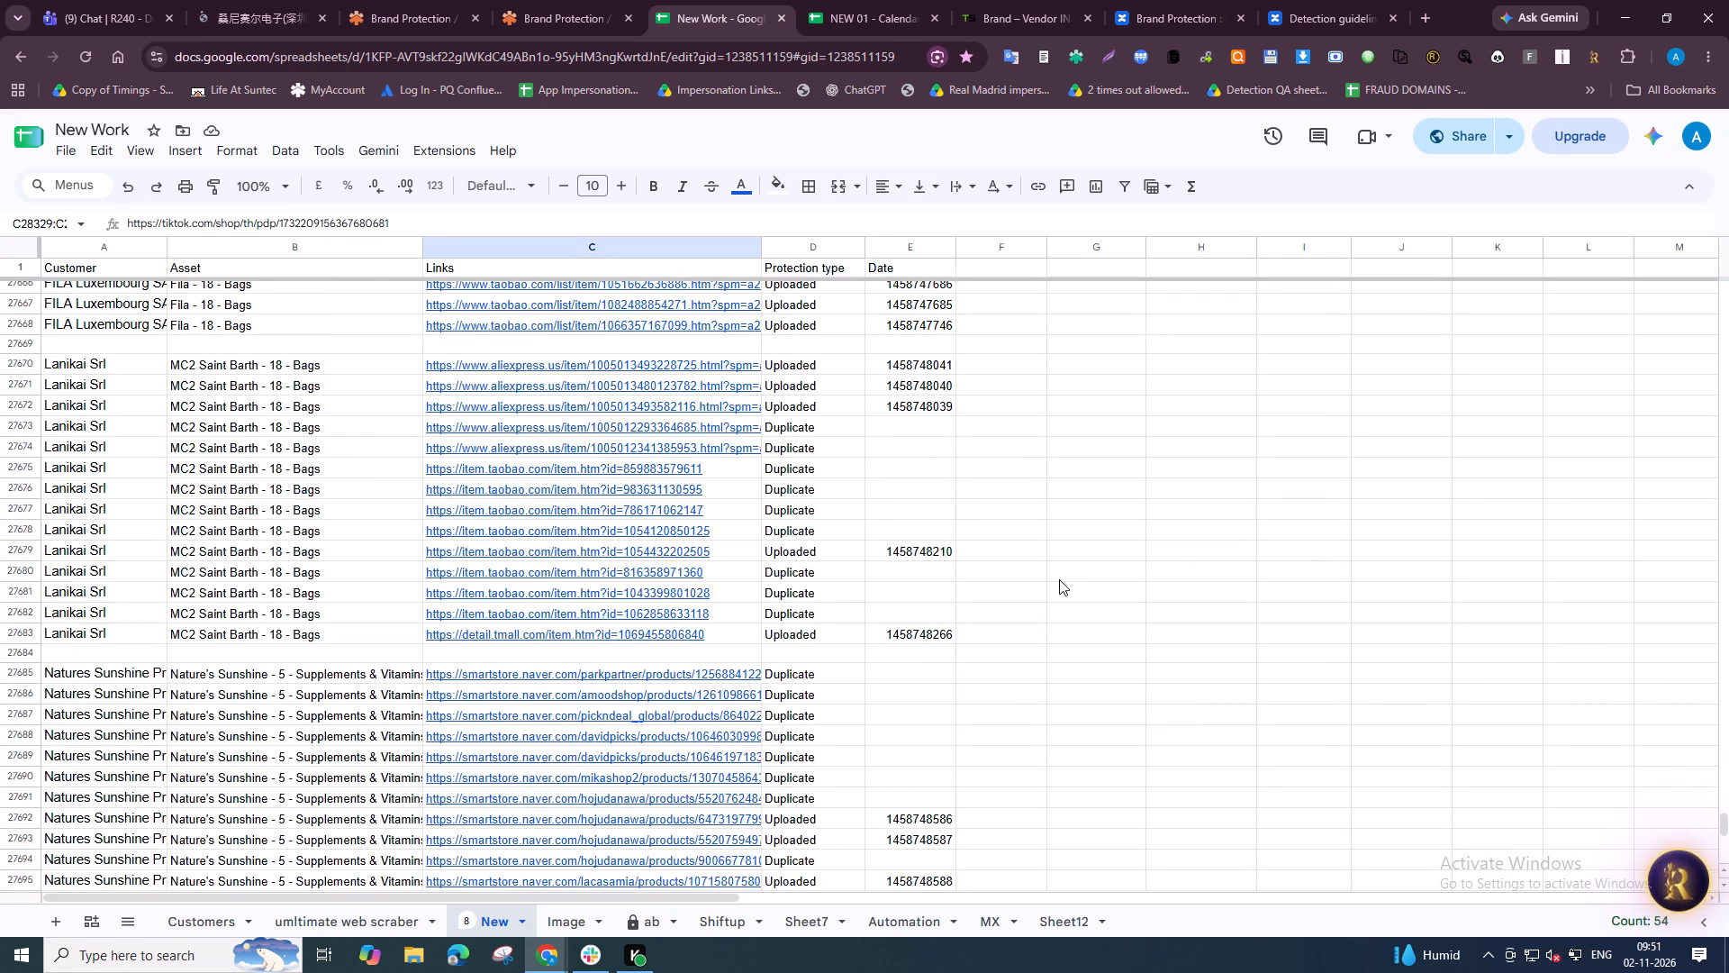
{"action": "scroll", "coordinate": [1059, 579], "scroll_direction": "up", "scroll_amount": 20}
{"action": "scroll", "coordinate": [1059, 579], "scroll_direction": "up", "scroll_amount": 13}
{"action": "left_click", "coordinate": [691, 451]}
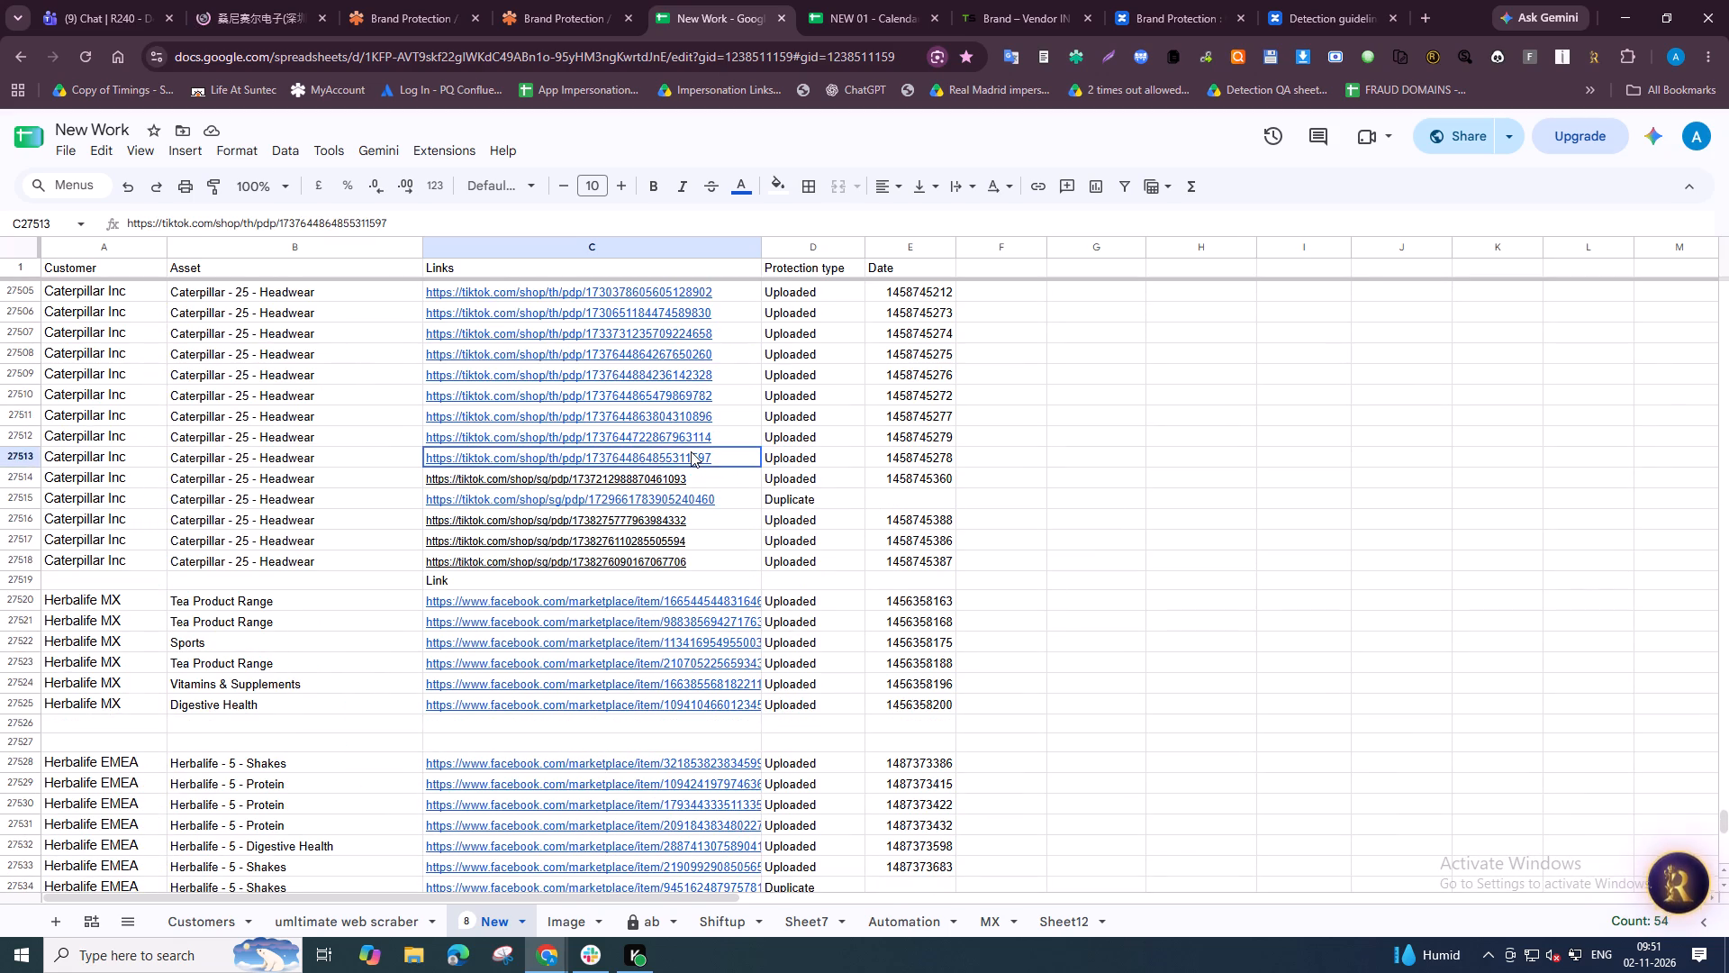
{"action": "key", "text": "ctrl+Up"}
{"action": "key", "text": "ctrl+Up"}
{"action": "key", "text": "ctrl+Up"}
{"action": "key", "text": "ctrl+Up"}
{"action": "key", "text": "ctrl+Up"}
{"action": "key", "text": "ctrl+Up"}
{"action": "key", "text": "ctrl+Up"}
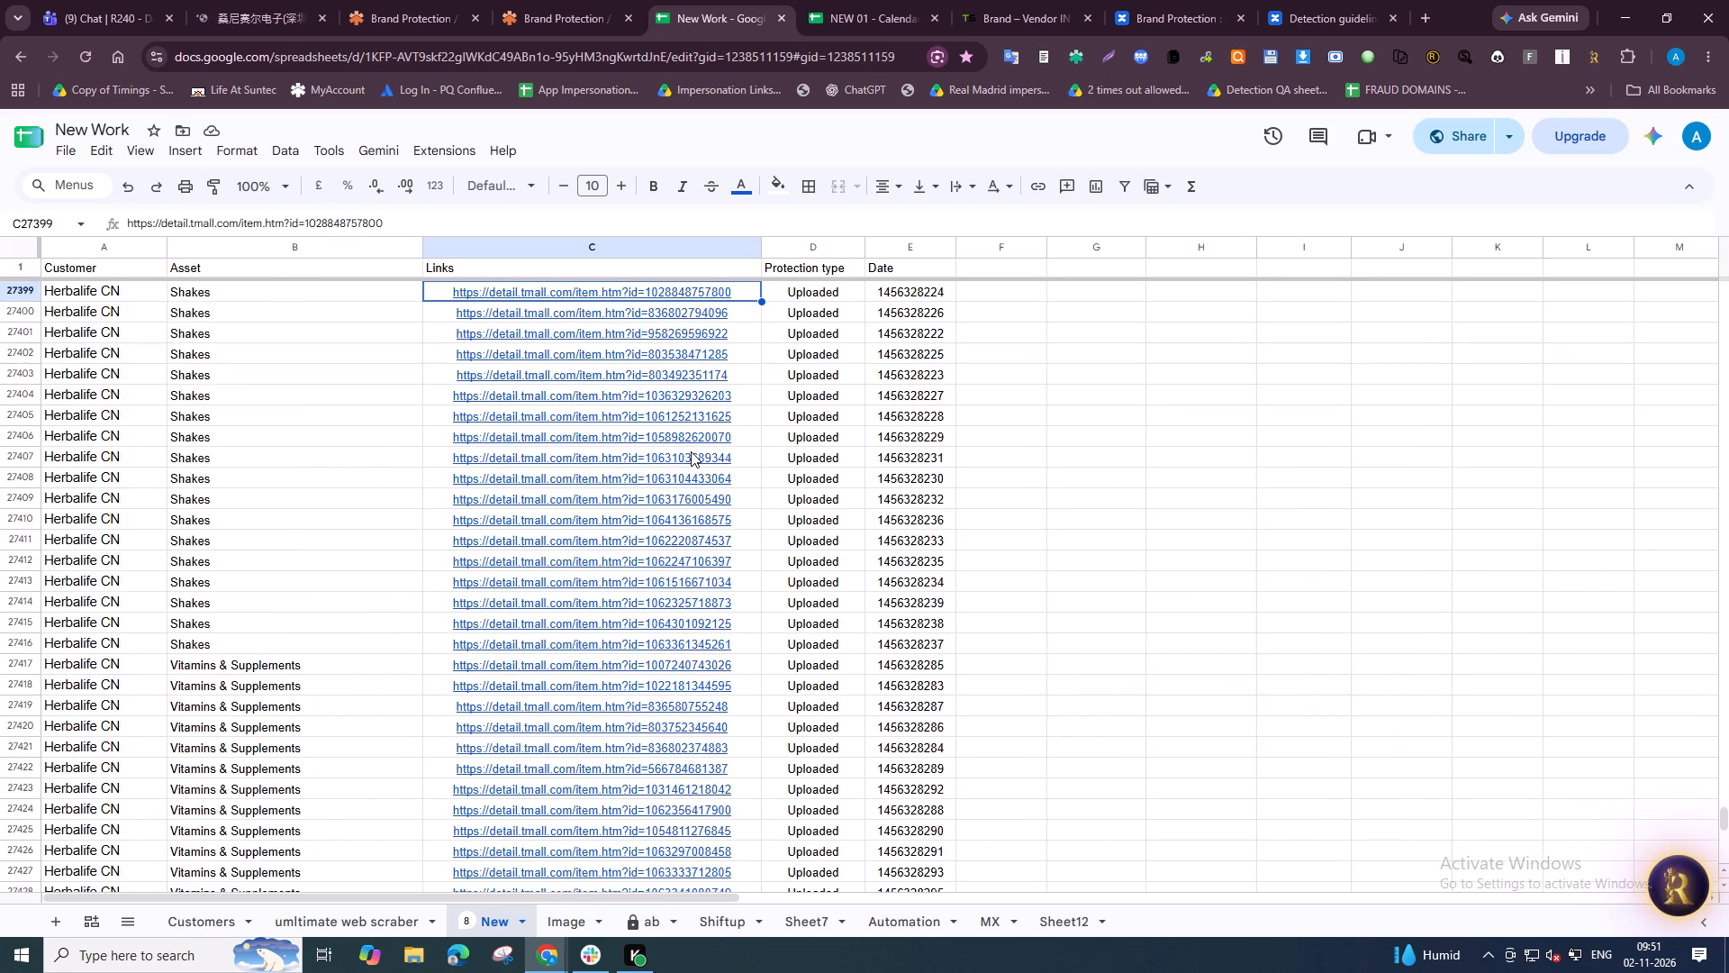
{"action": "key", "text": "ctrl+Up"}
{"action": "key", "text": "ctrl+Up"}
{"action": "key", "text": "ctrl+Up"}
{"action": "key", "text": "ctrl+Up"}
{"action": "key", "text": "ctrl+Up"}
{"action": "key", "text": "ctrl+Up"}
{"action": "key", "text": "ctrl+Up"}
{"action": "key", "text": "ctrl+Up"}
{"action": "key", "text": "ctrl+Up"}
{"action": "key", "text": "ctrl+Up"}
{"action": "key", "text": "ctrl+Up"}
{"action": "key", "text": "ctrl+Up"}
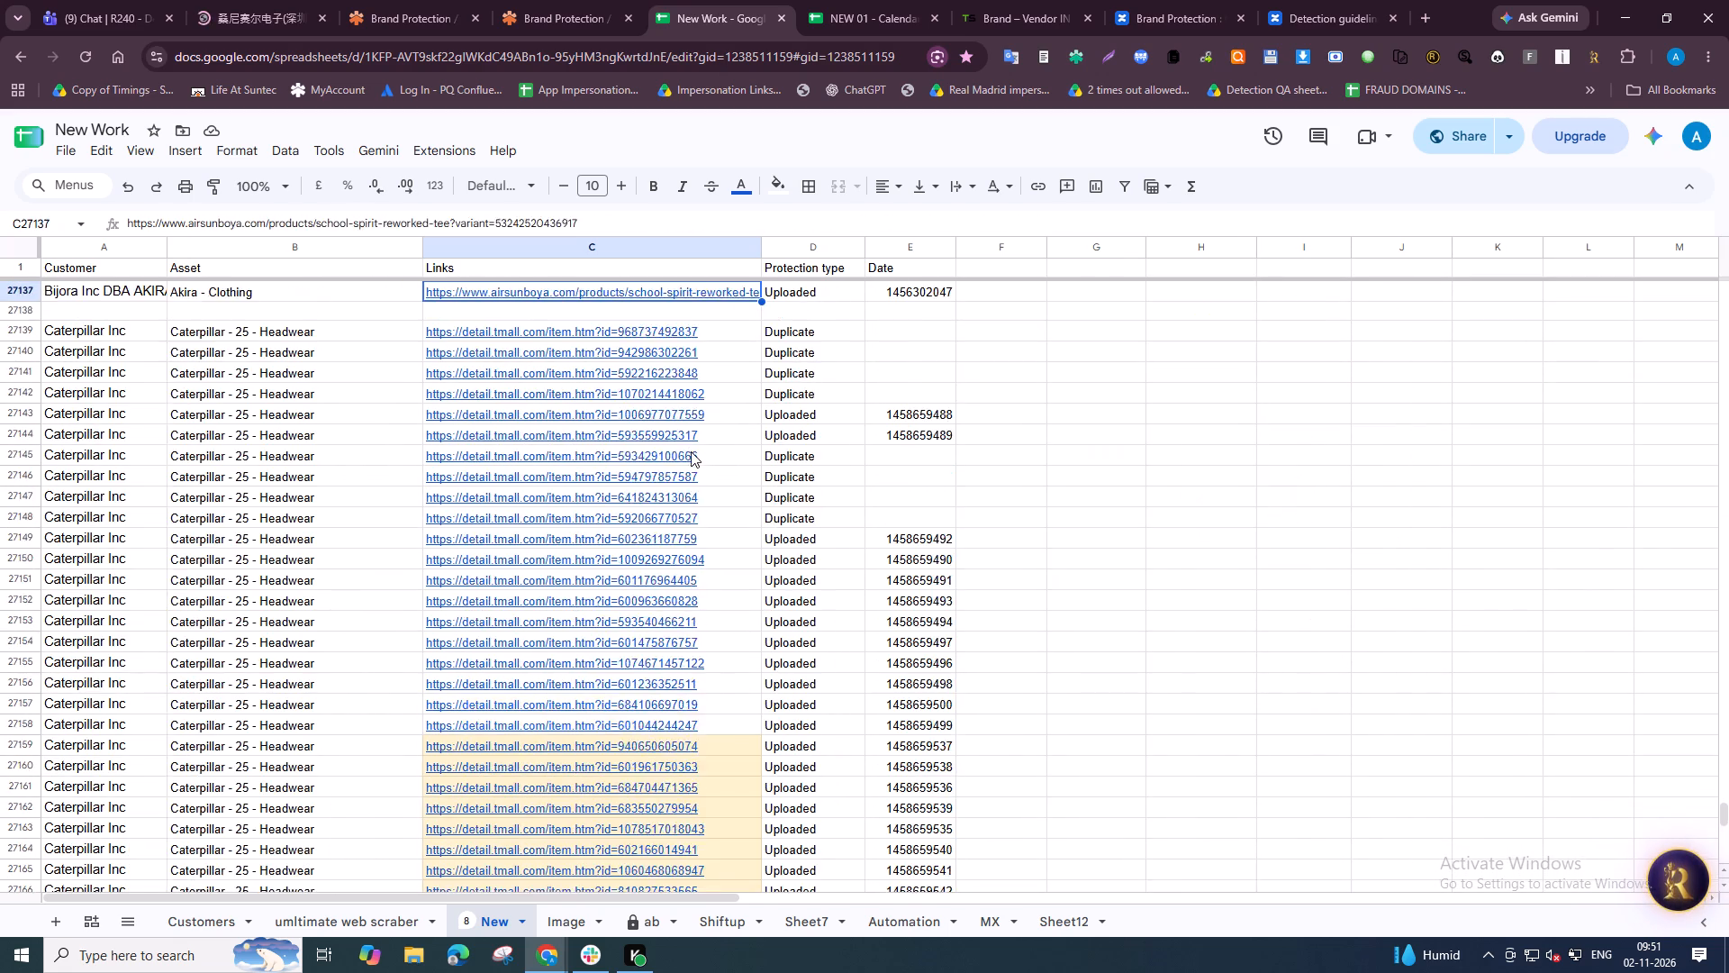
{"action": "key", "text": "ctrl+Up"}
{"action": "key", "text": "ctrl+Up"}
{"action": "key", "text": "ctrl+Down"}
{"action": "key", "text": "ctrl+Down"}
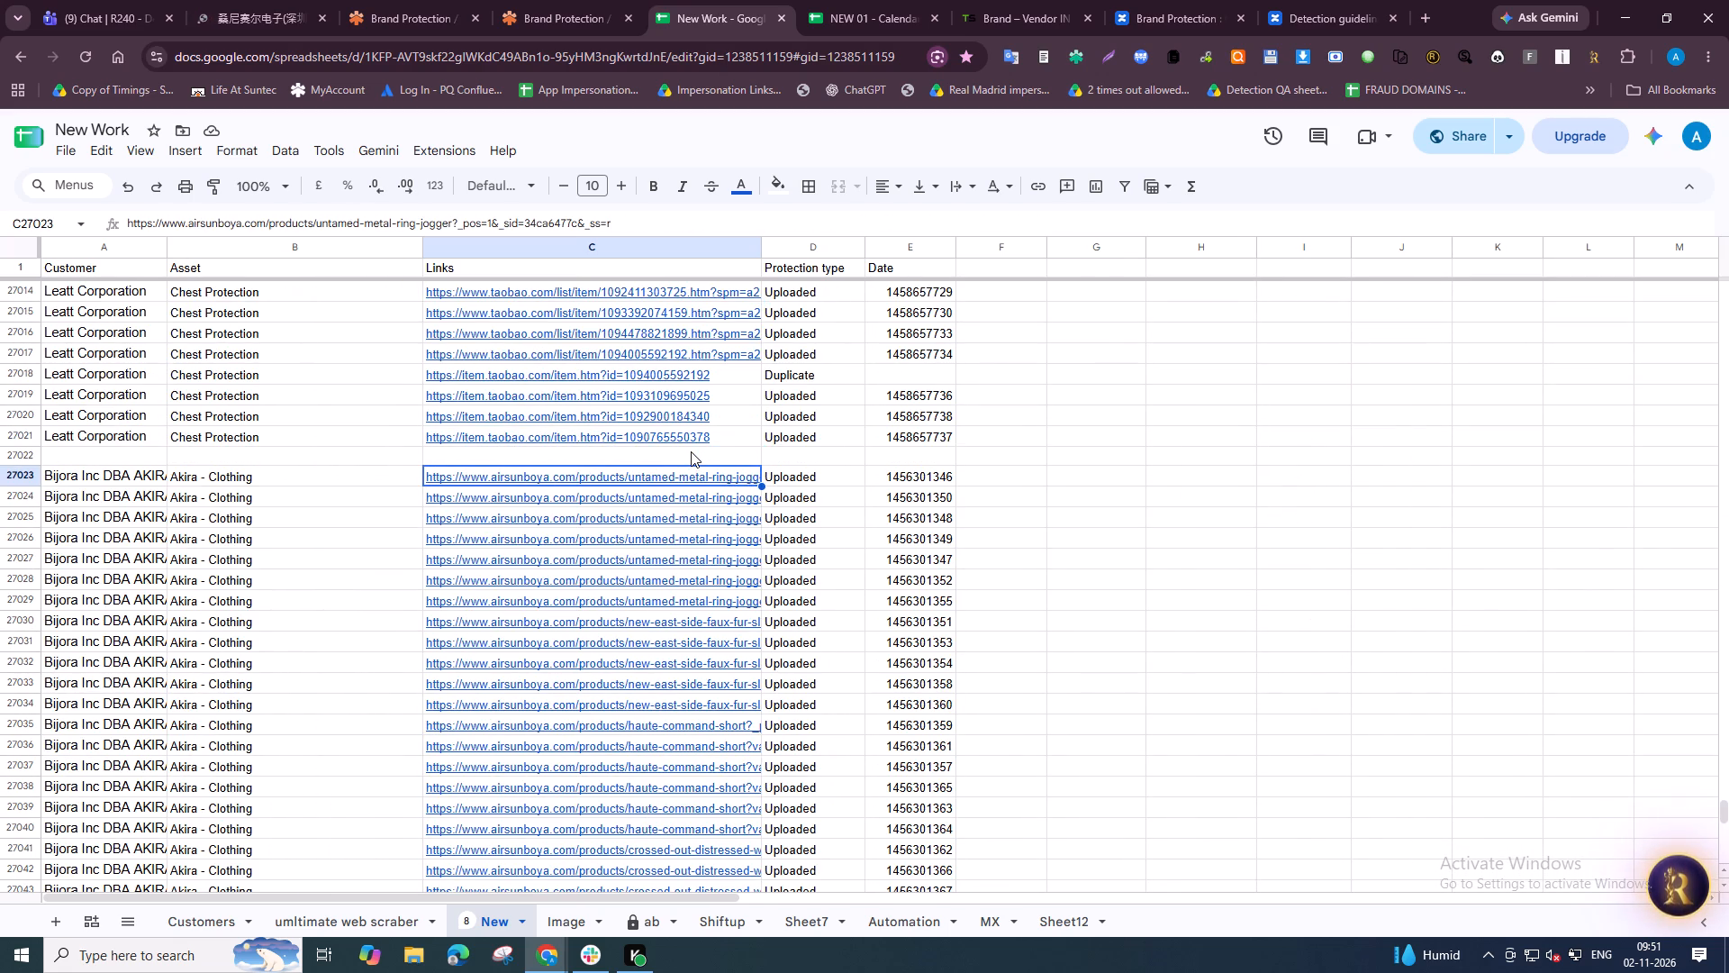
{"action": "key", "text": "ctrl+shift+Down"}
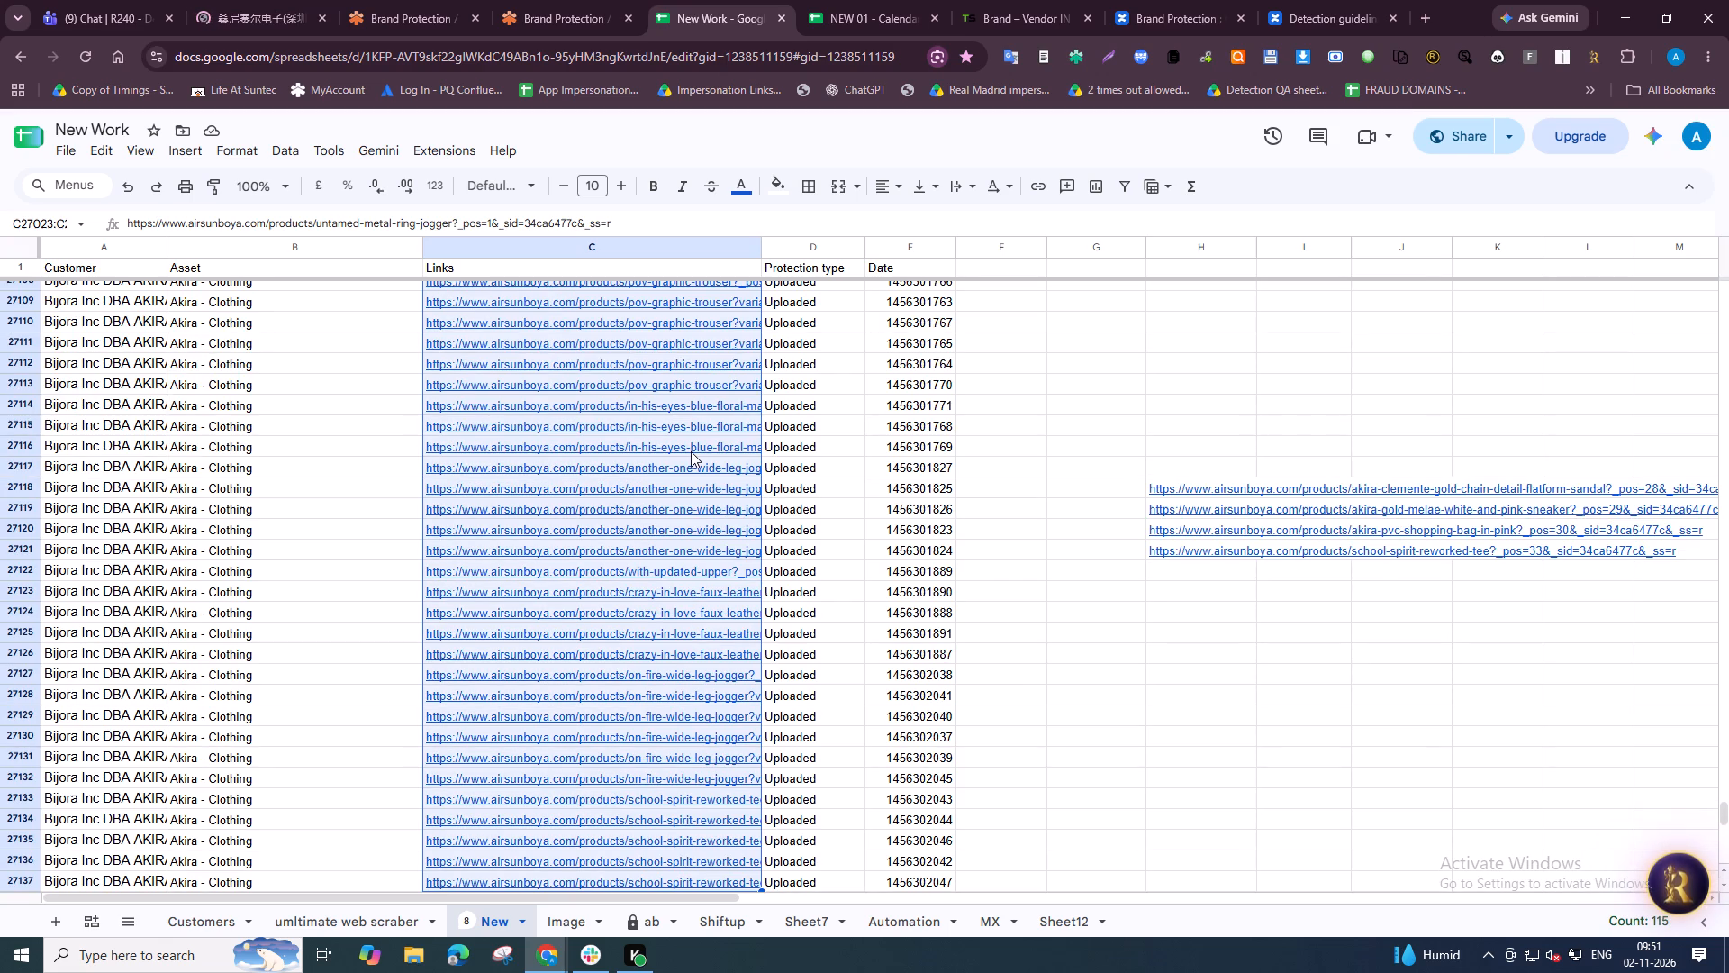
{"action": "key", "text": "ctrl+End"}
{"action": "key", "text": "ctrl+Left"}
{"action": "key", "text": "ctrl+Left"}
{"action": "key", "text": "ctrl+Up"}
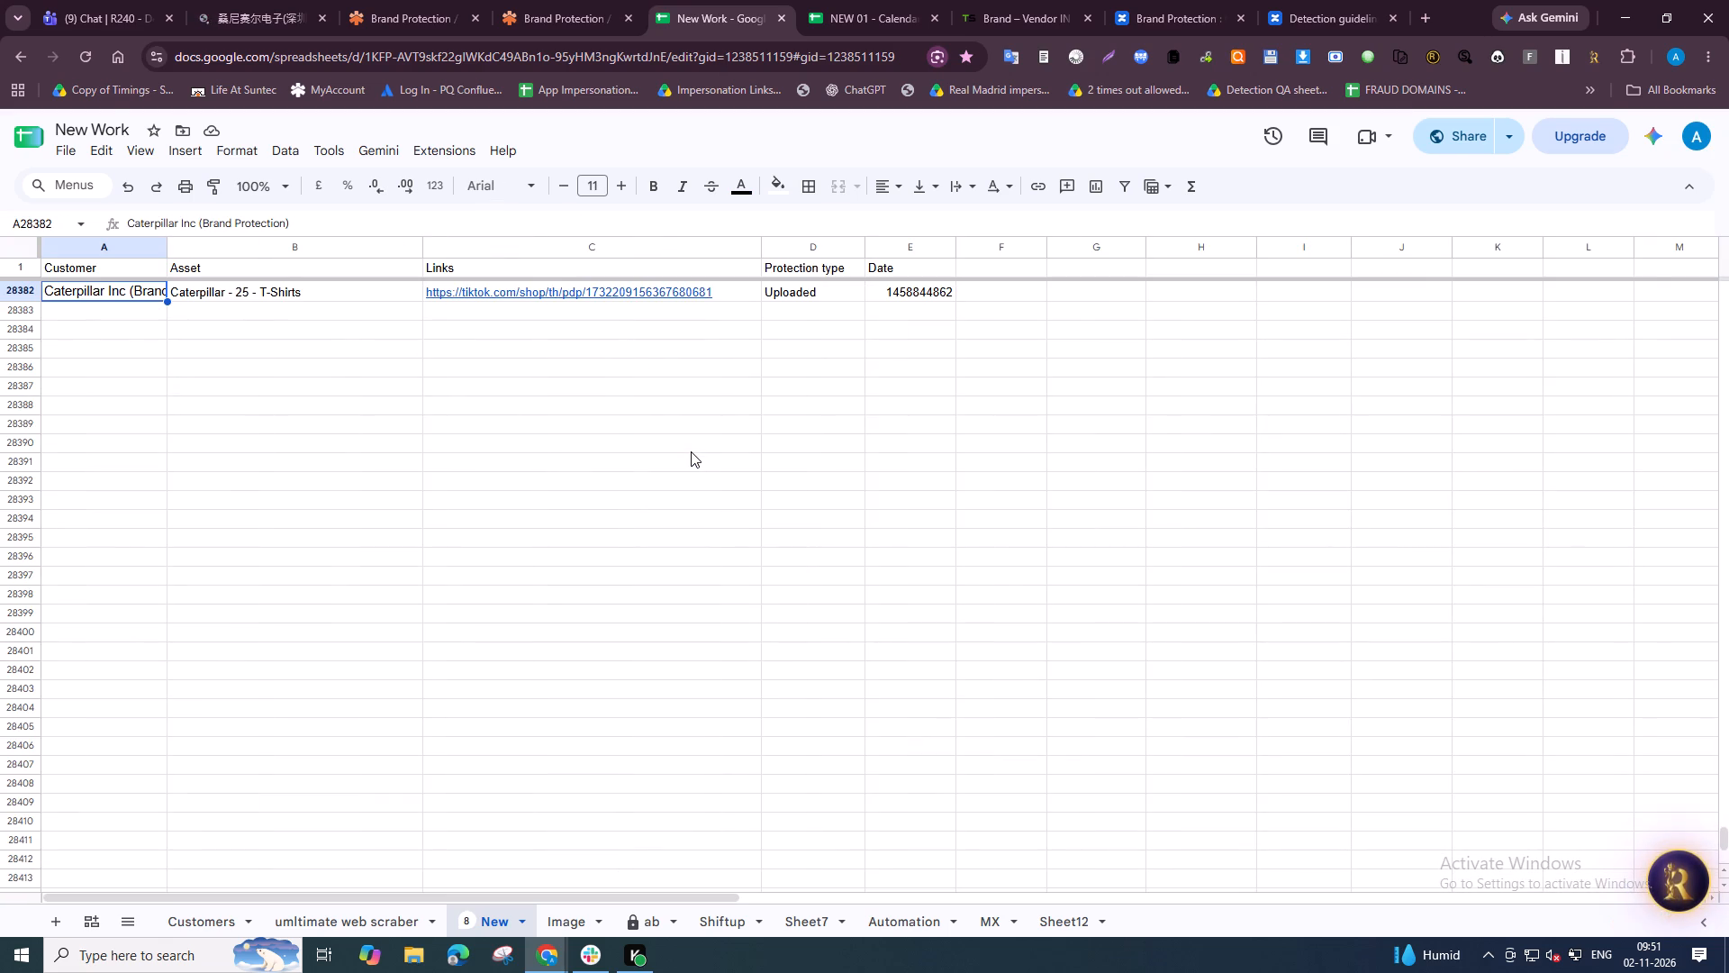
Switch to the open sonnecell.1688.com store page.
{"action": "left_click", "coordinate": [222, 0]}
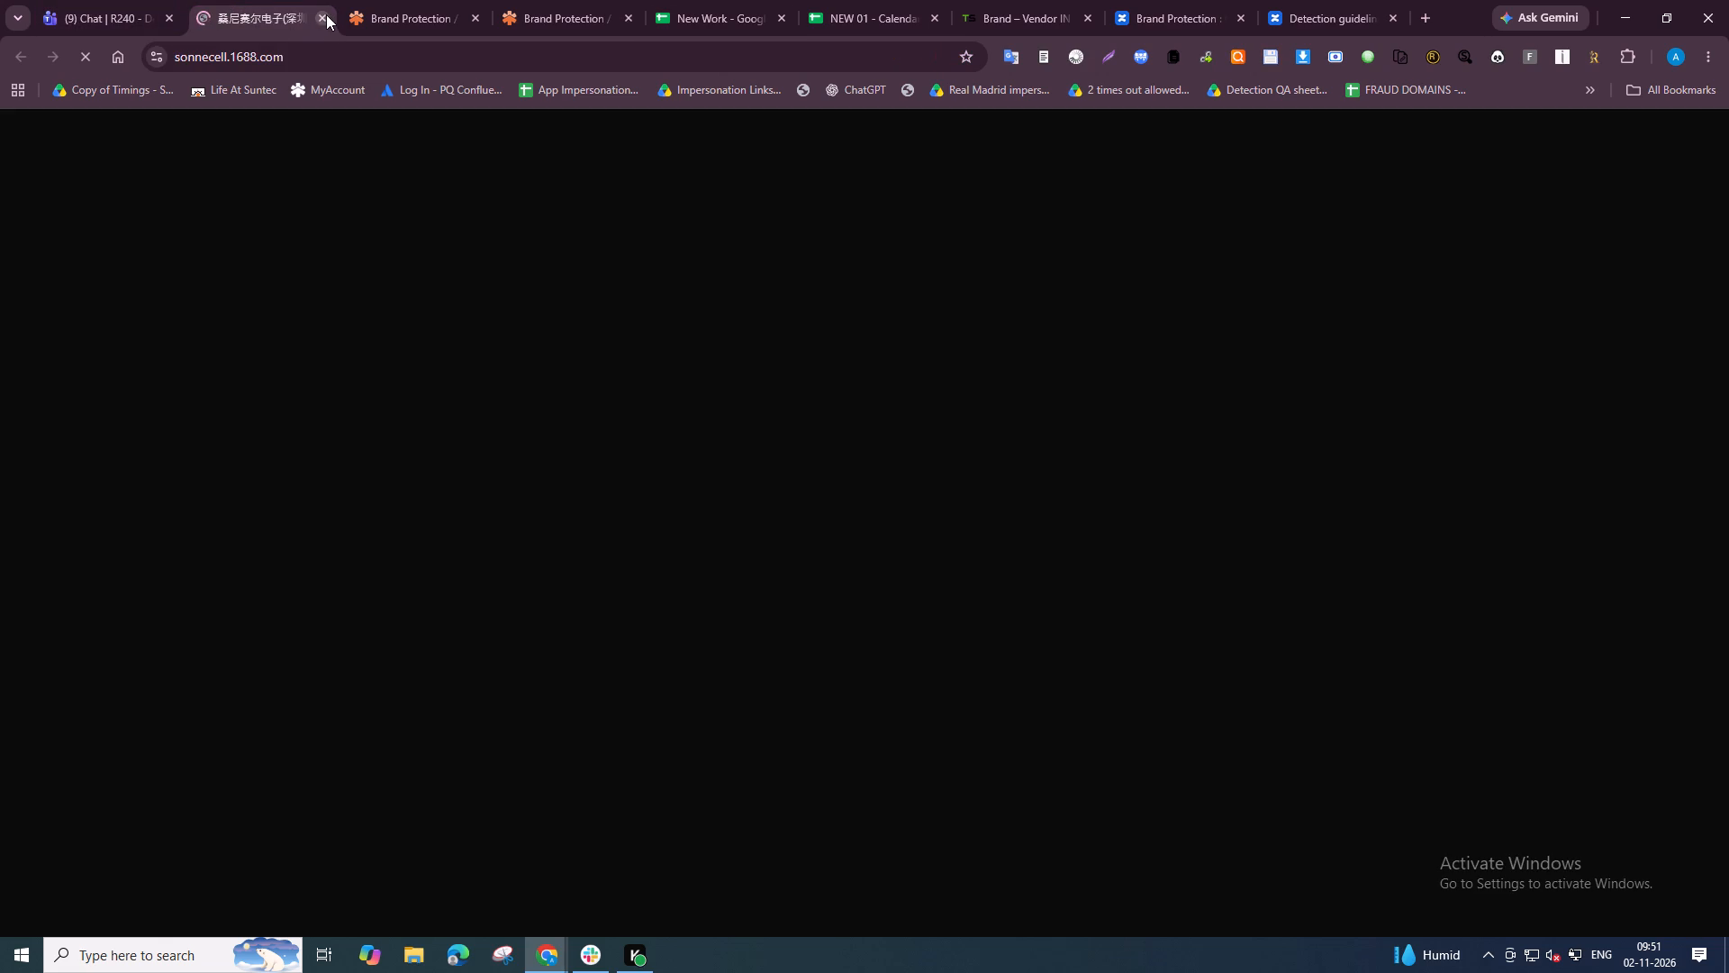
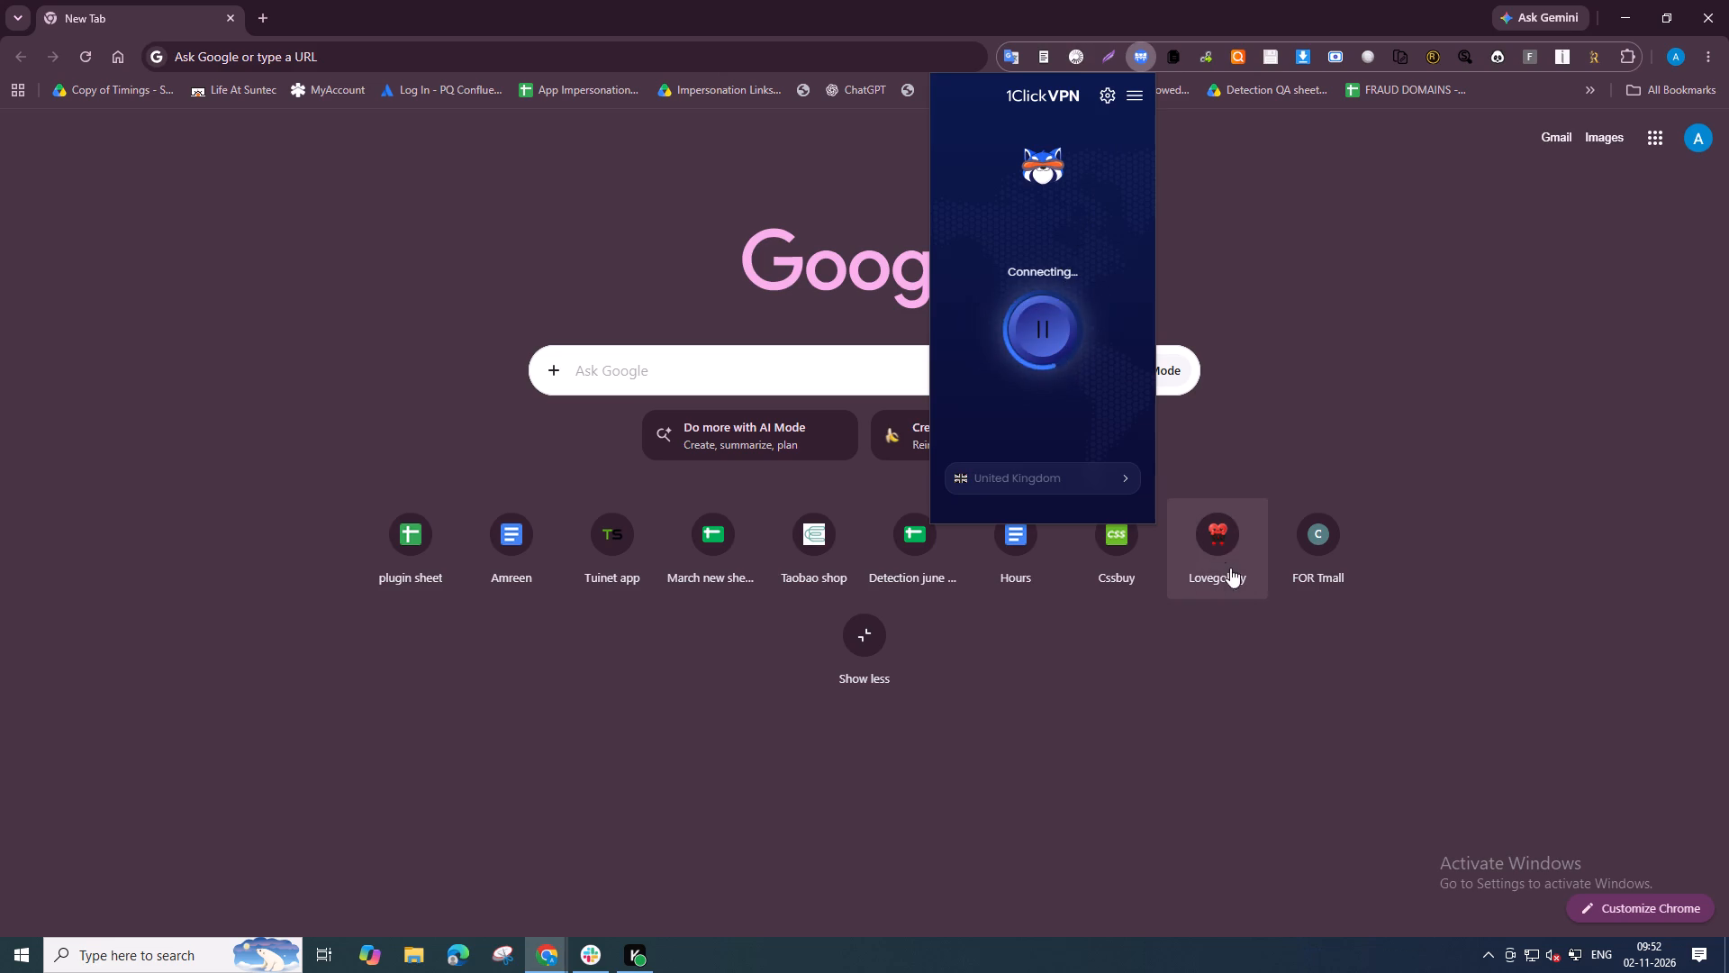
Open the Lovegobuy shopping site from the saved shortcuts and dismiss its new users coupon offer.
{"action": "left_click", "coordinate": [1228, 555]}
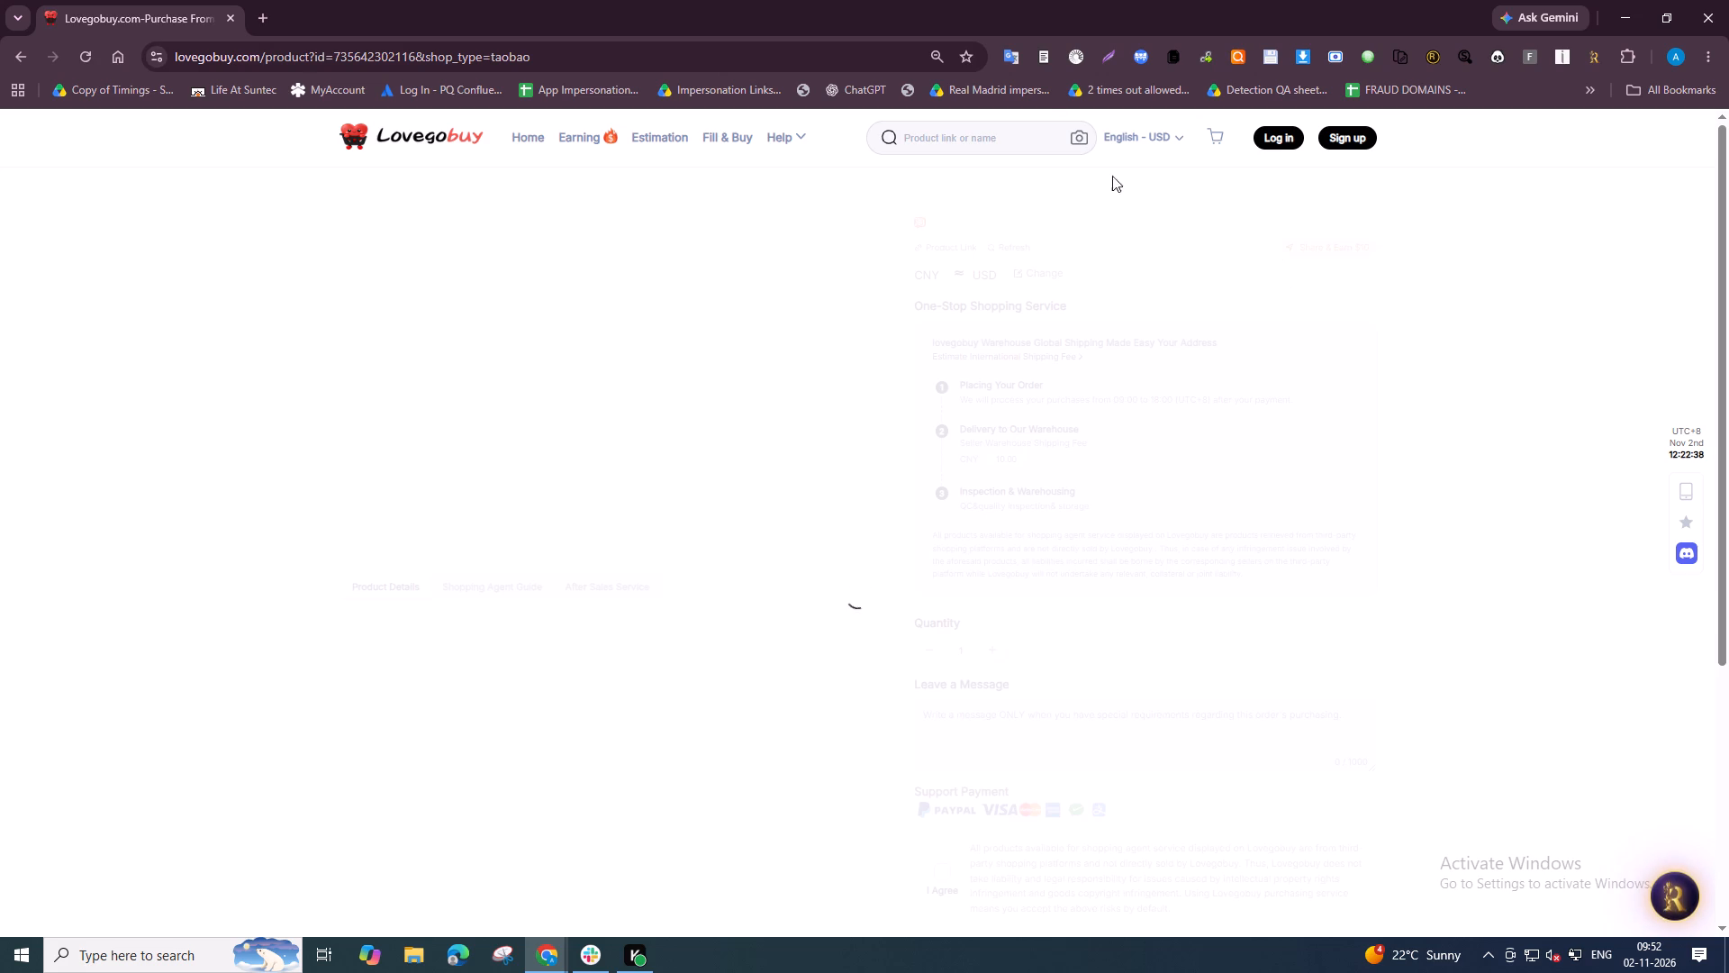
{"action": "left_click", "coordinate": [1127, 354]}
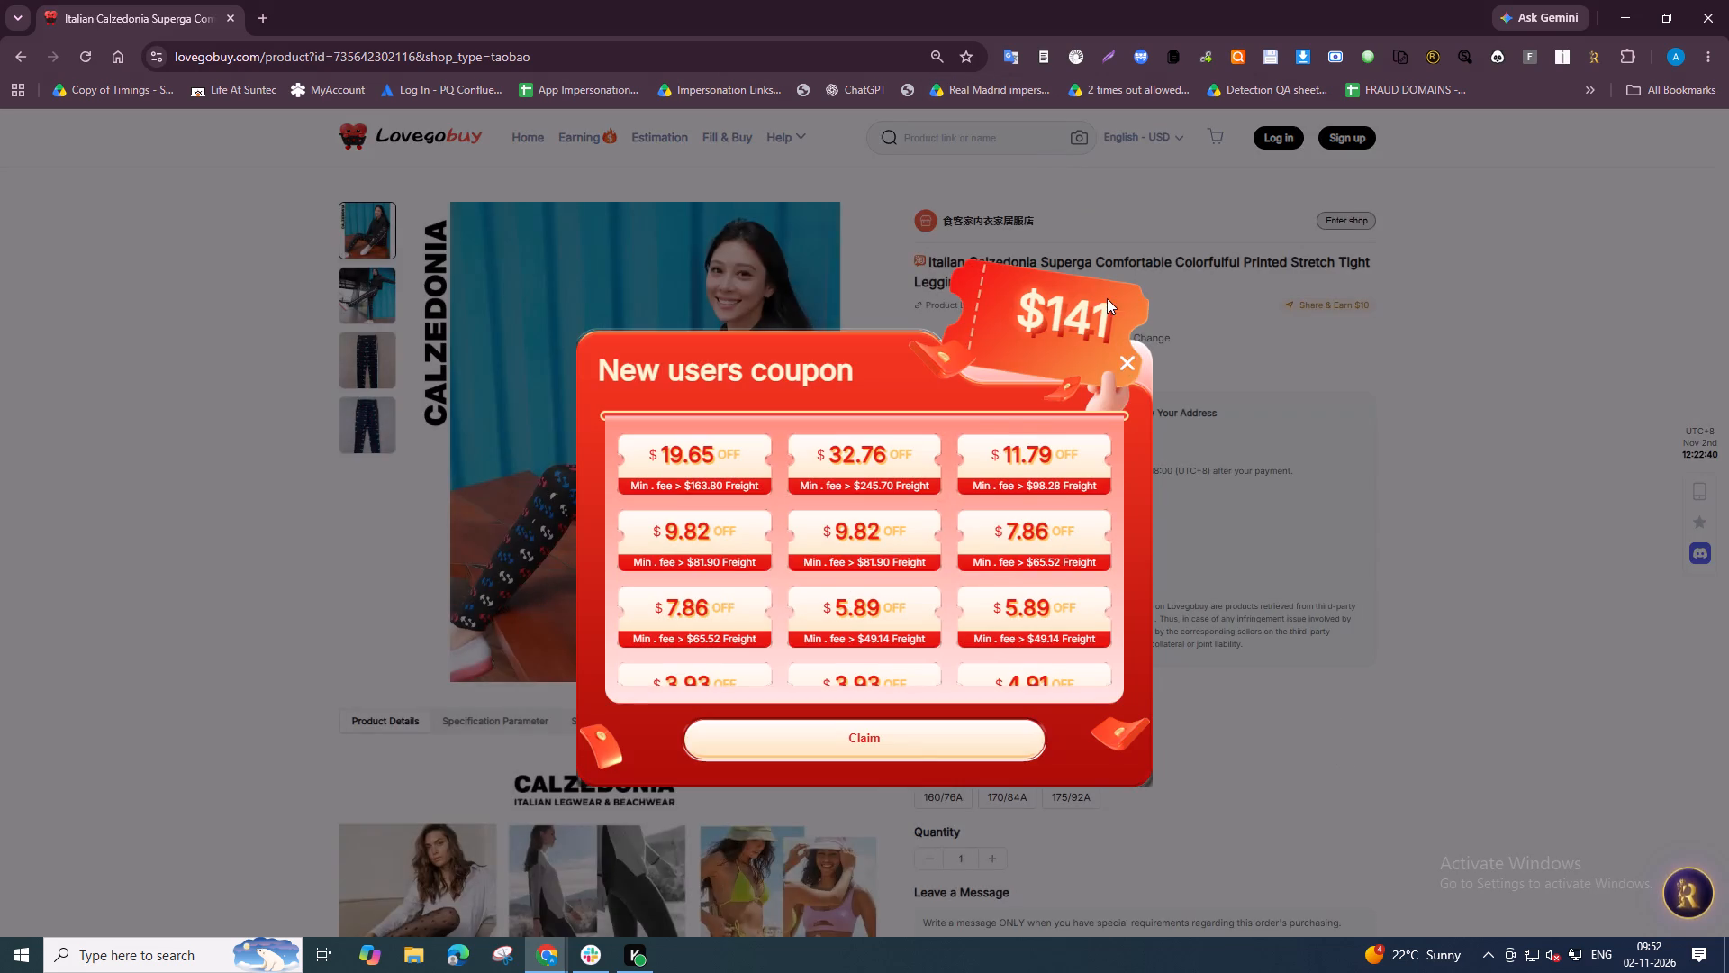
Enter "saft batter" as the search term in Lovegobuy's product search.
{"action": "left_click", "coordinate": [1042, 141]}
{"action": "type", "text": "faf"}
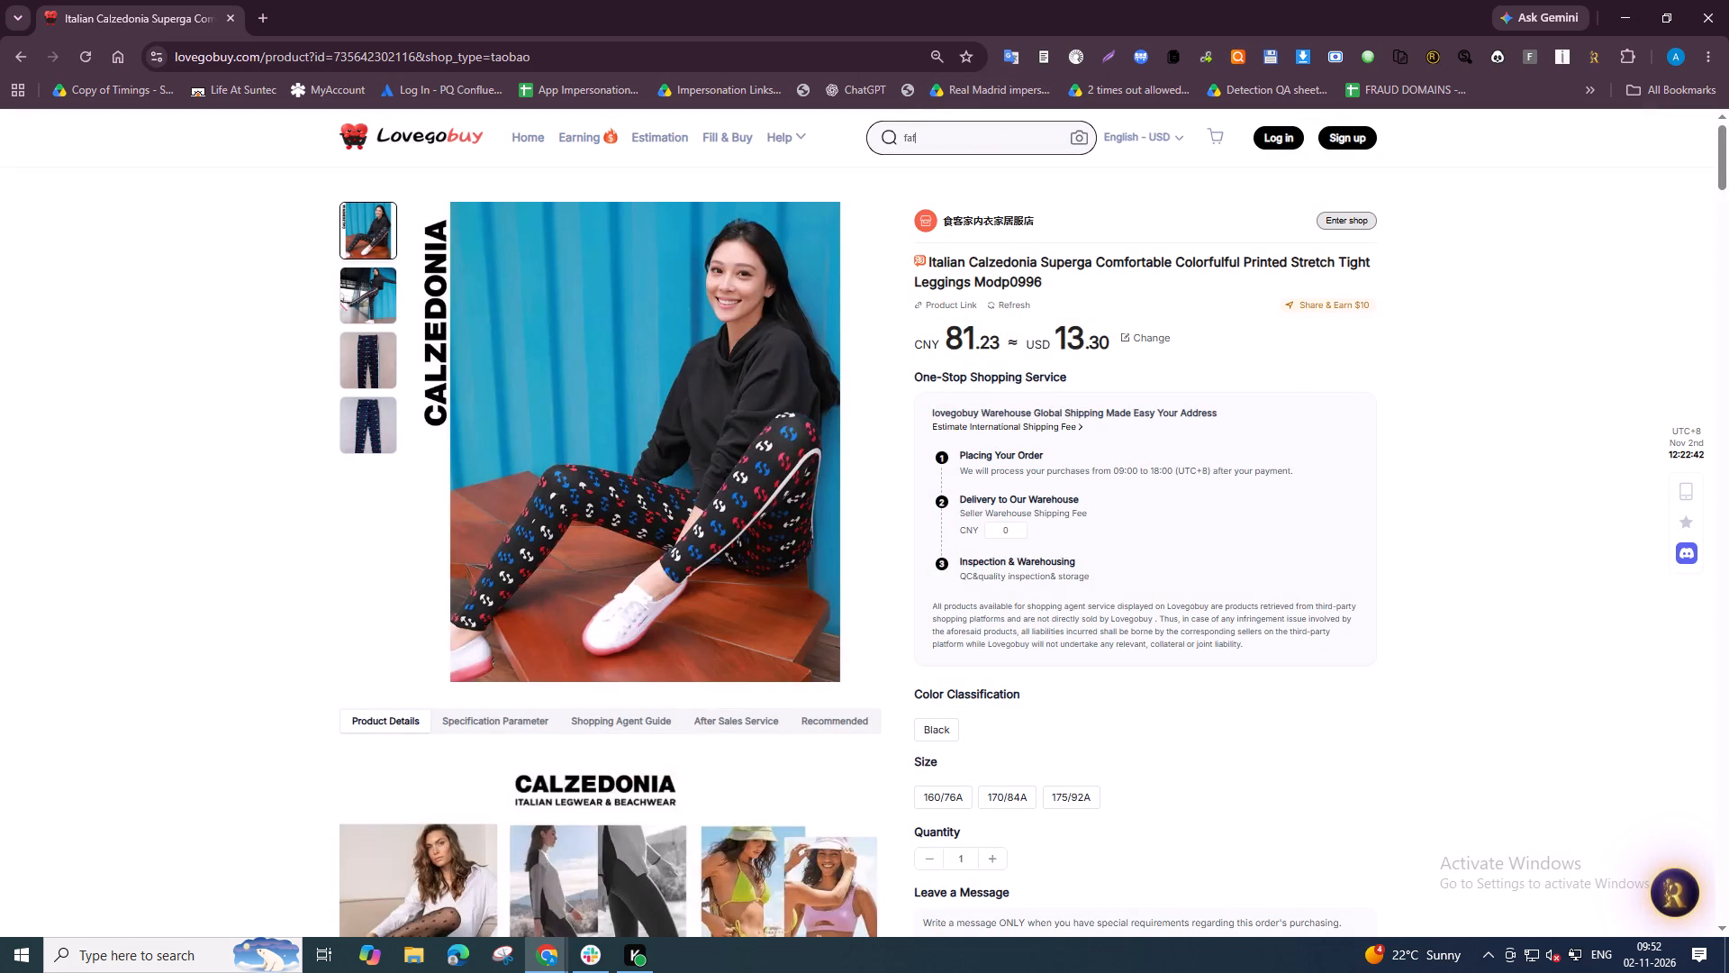
{"action": "key", "text": "BackSpace"}
{"action": "key", "text": "BackSpace"}
{"action": "key", "text": "BackSpace"}
{"action": "key", "text": "BackSpace"}
{"action": "type", "text": "saf"}
{"action": "key", "text": "space"}
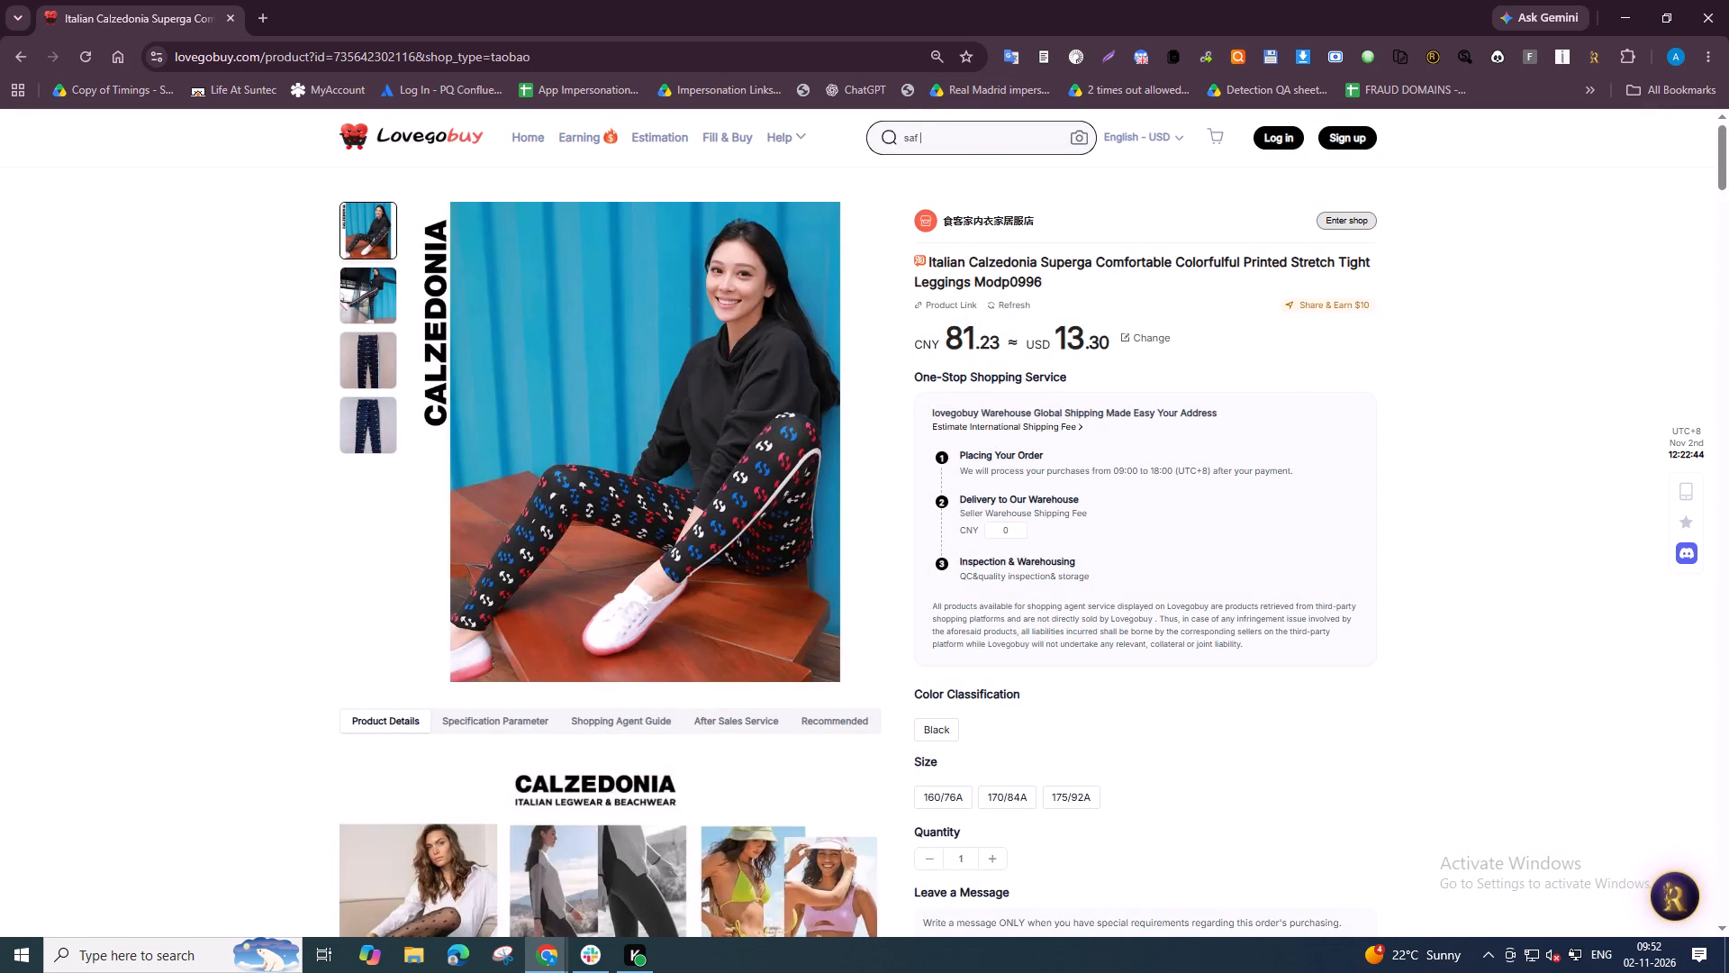
{"action": "key", "text": "BackSpace"}
{"action": "type", "text": "t batter"}
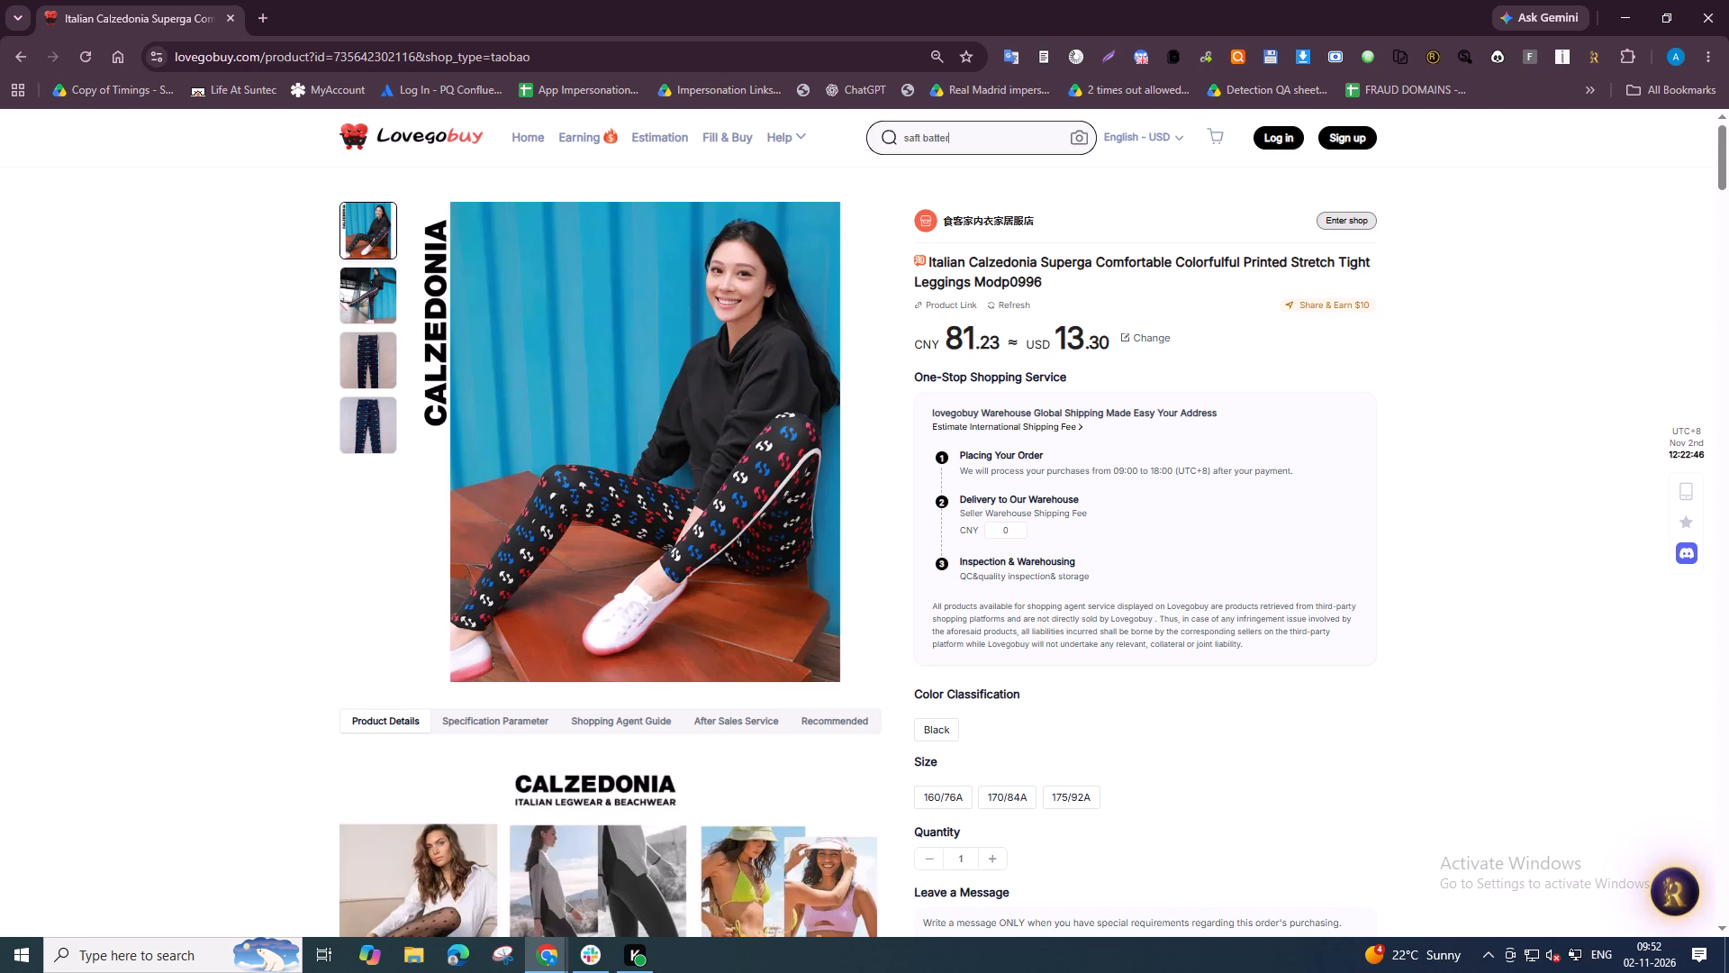
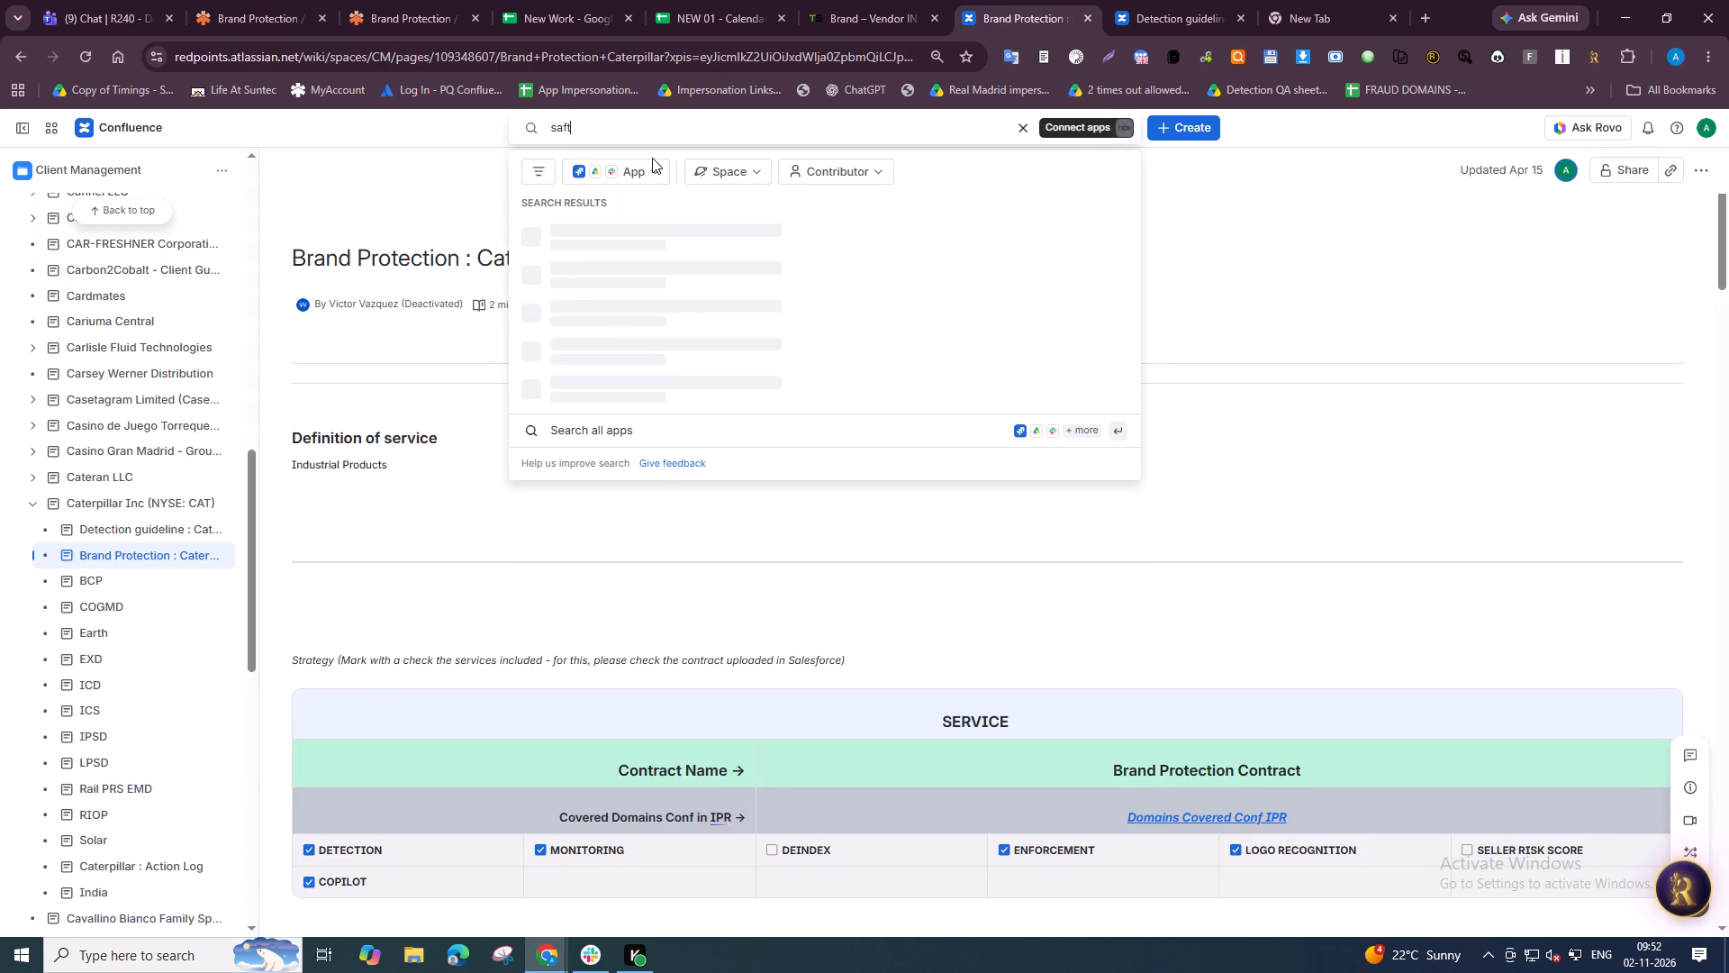
Open the Saft detection page and the SAFT - Client guideline page from the Confluence search results in new tabs.
{"action": "middle_click", "coordinate": [618, 243]}
{"action": "middle_click", "coordinate": [625, 272]}
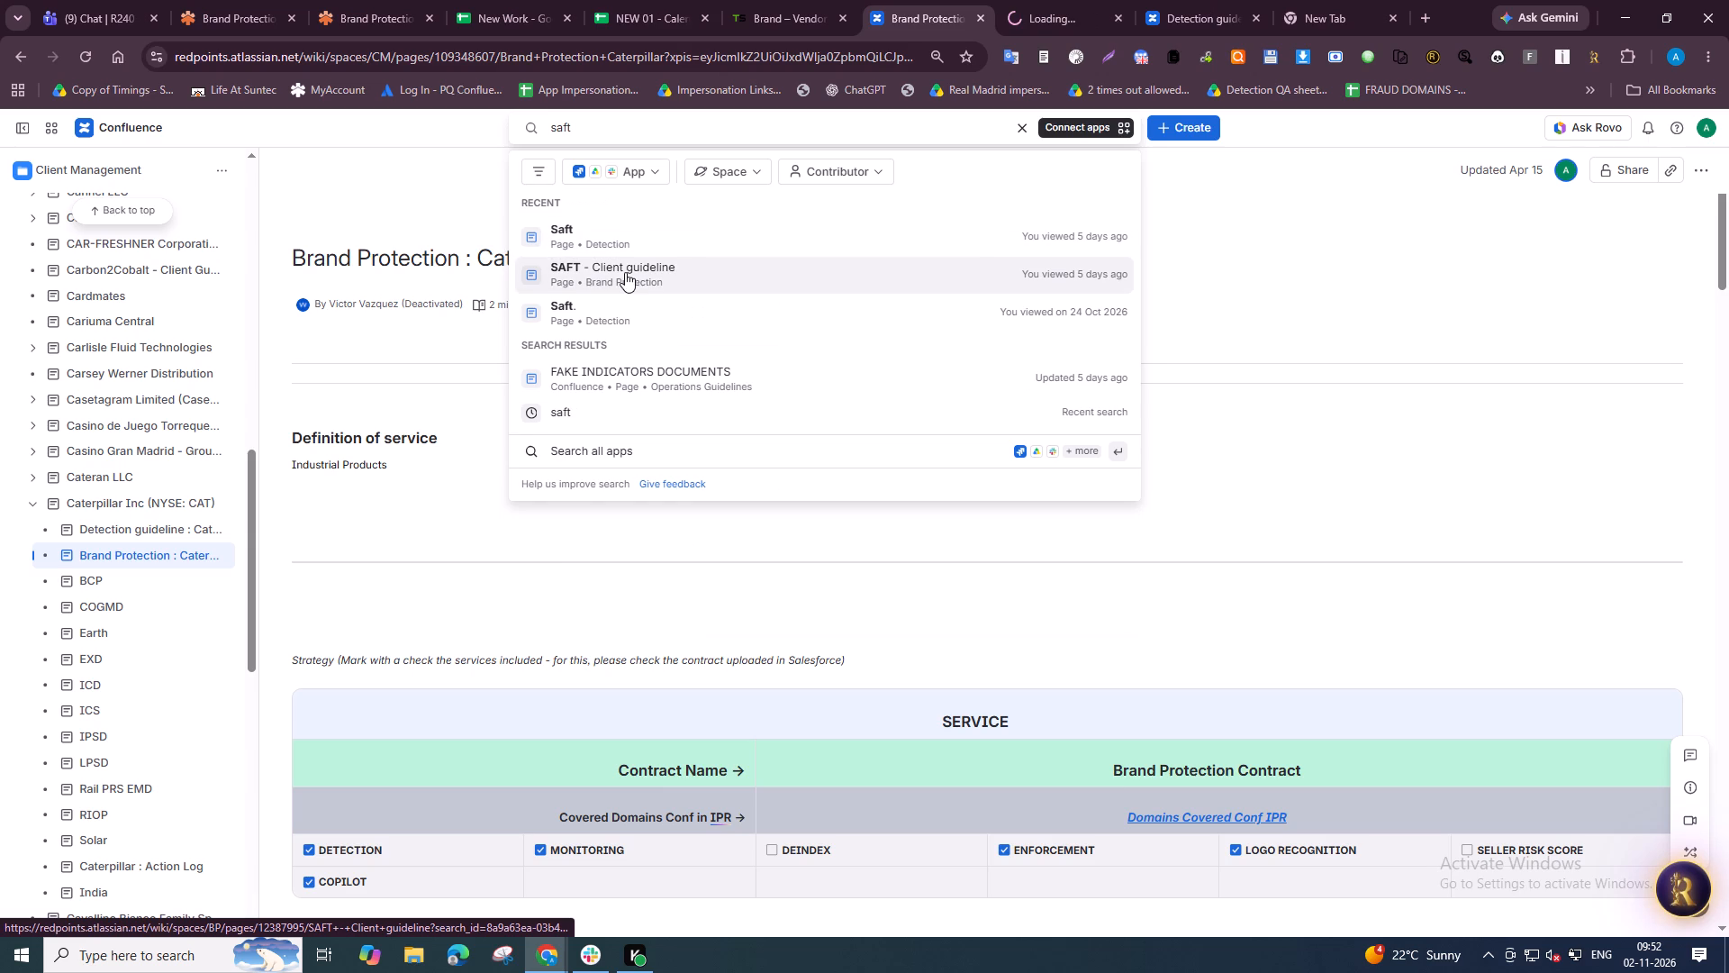
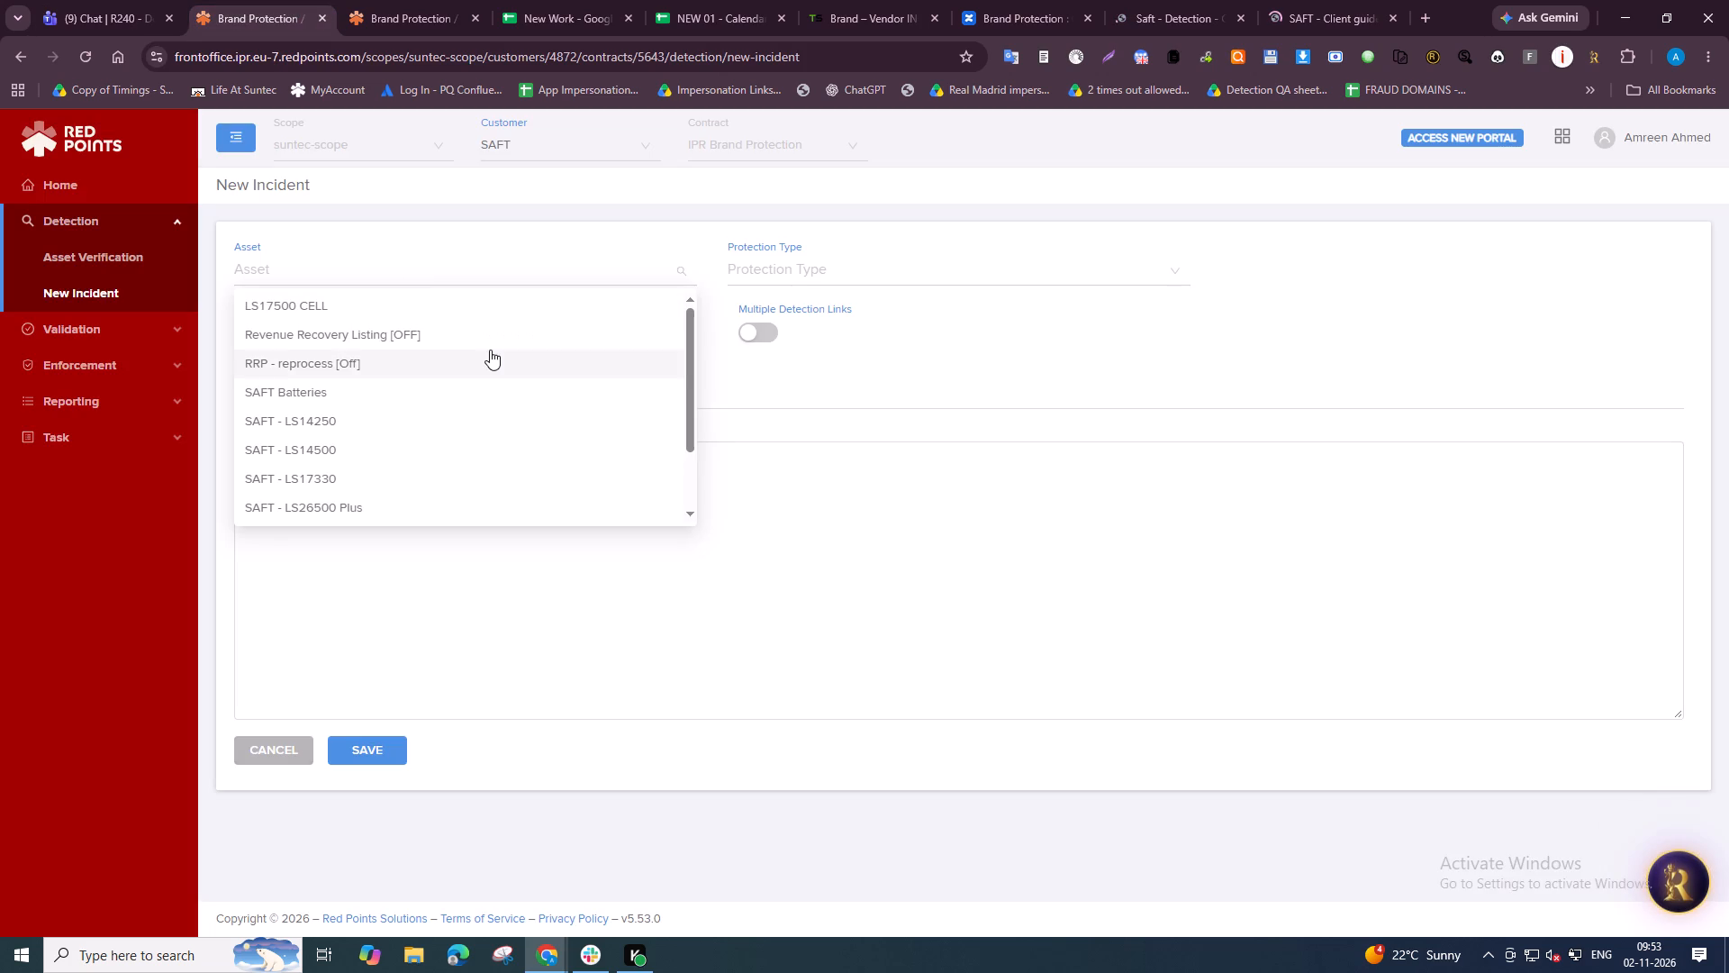
Review the SAFT assets and protection types available for the new Red Points incident.
{"action": "key", "text": "BackSpace"}
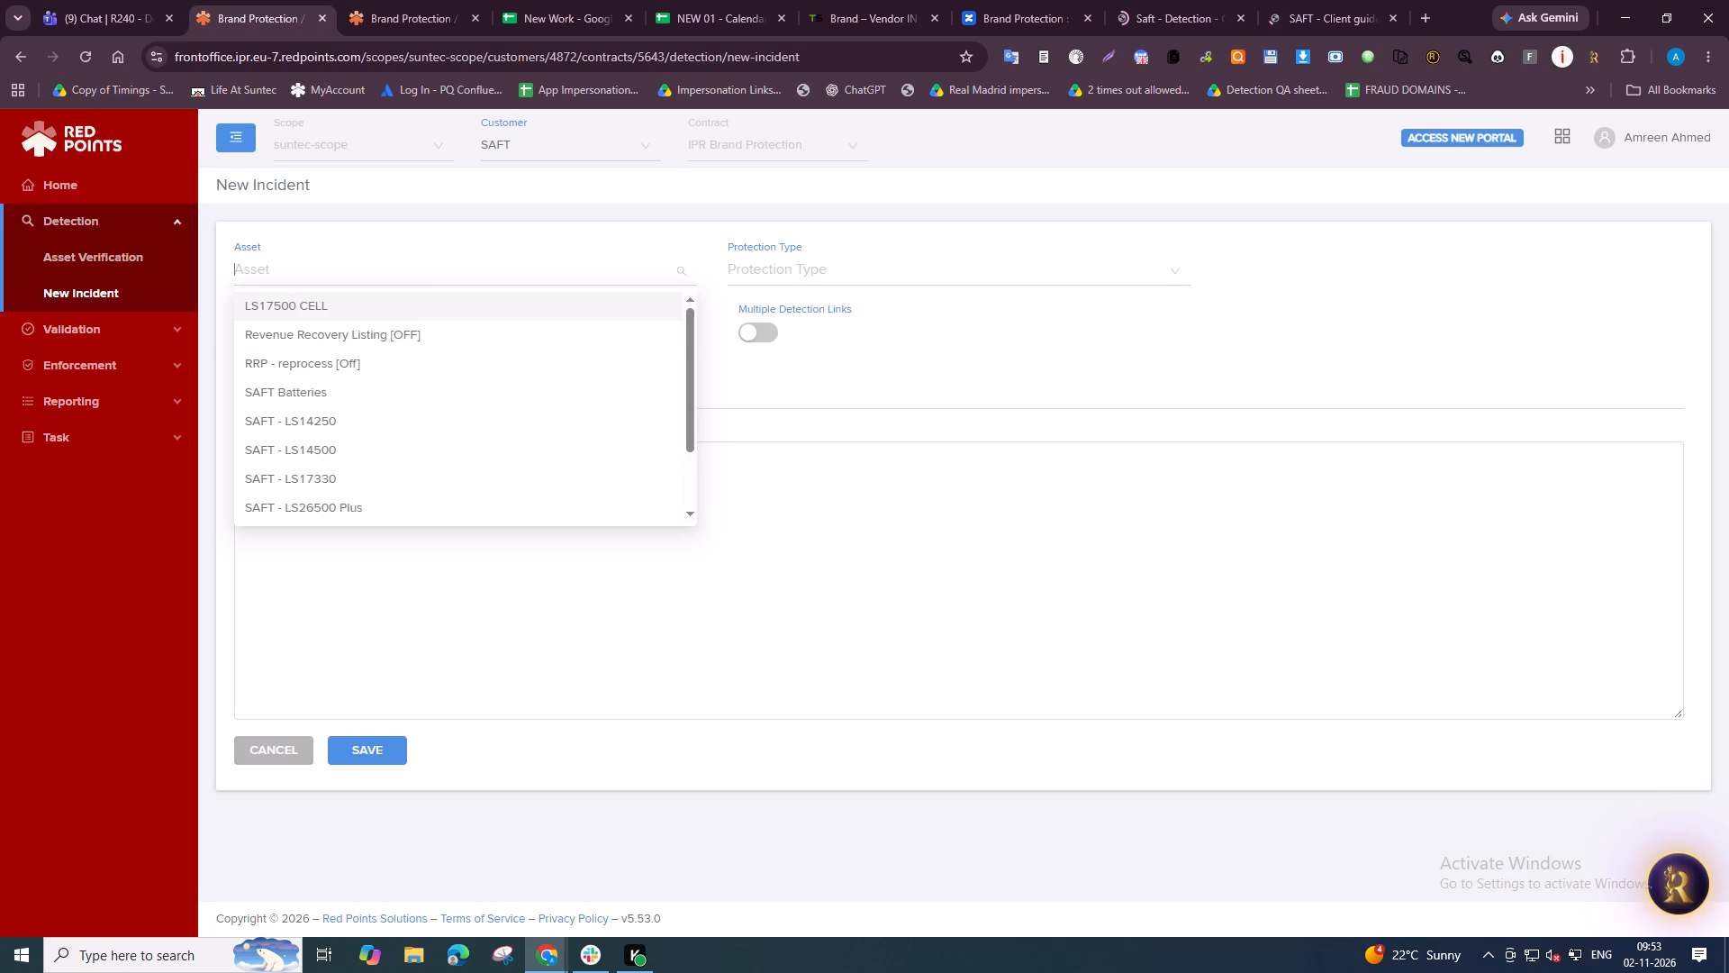
{"action": "scroll", "coordinate": [416, 401], "scroll_direction": "down", "scroll_amount": 10}
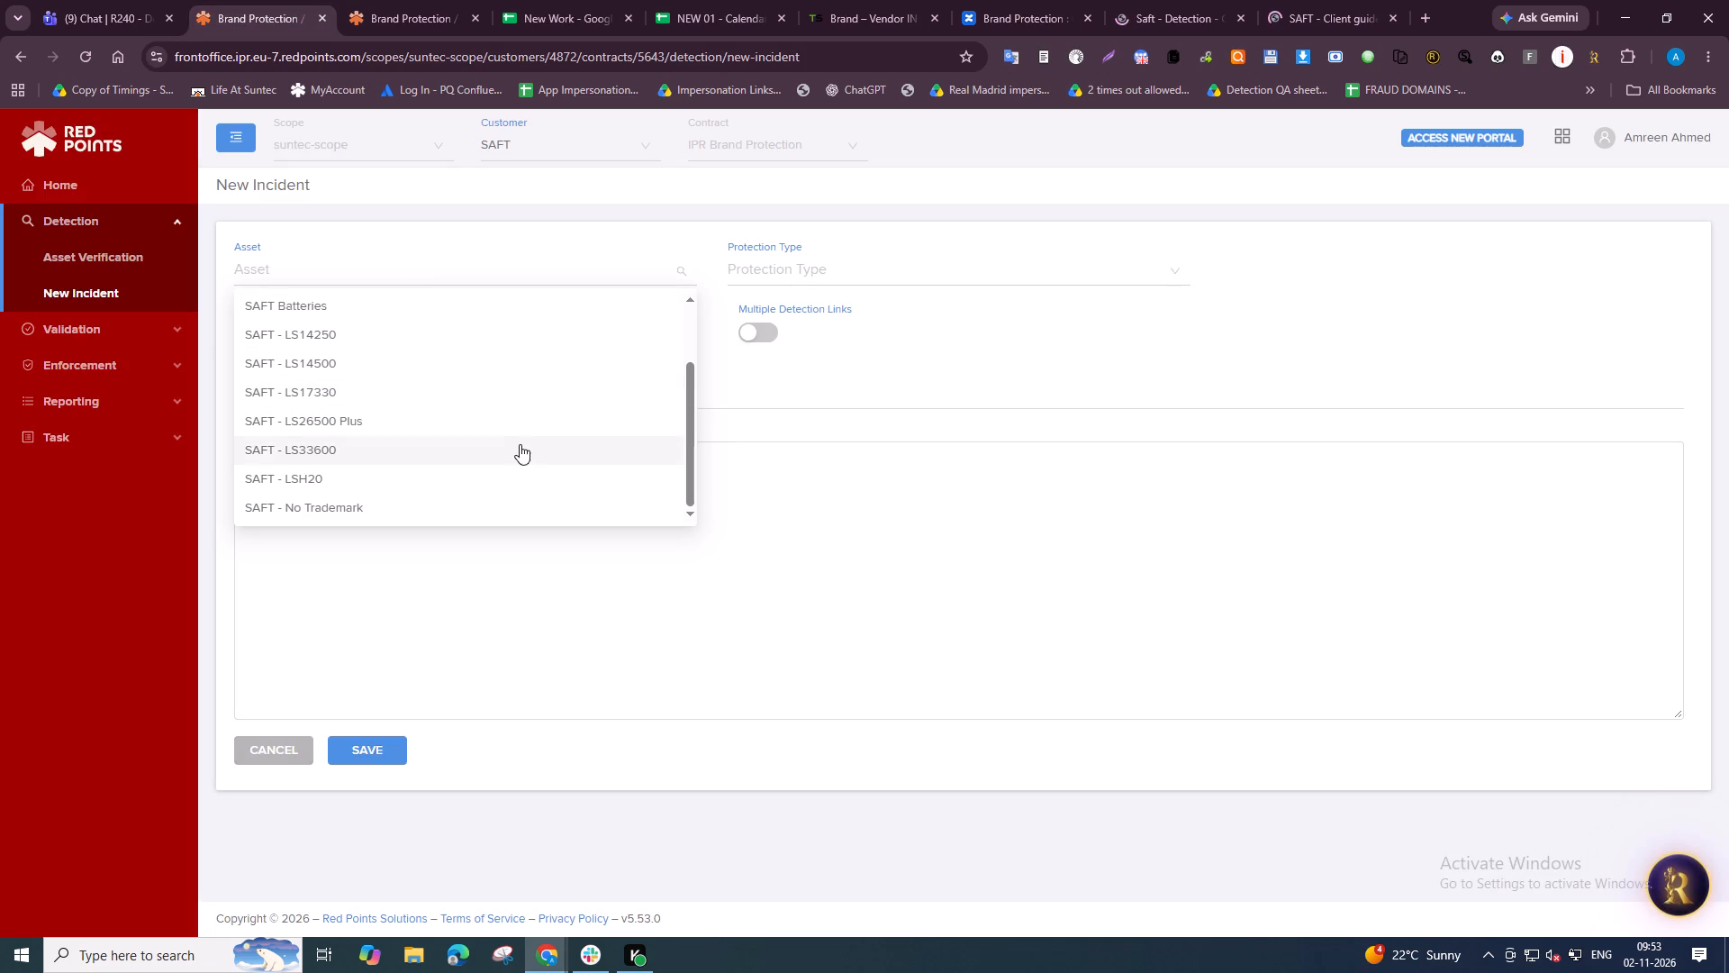
{"action": "scroll", "coordinate": [540, 436], "scroll_direction": "down", "scroll_amount": 3}
{"action": "scroll", "coordinate": [540, 461], "scroll_direction": "up", "scroll_amount": 4}
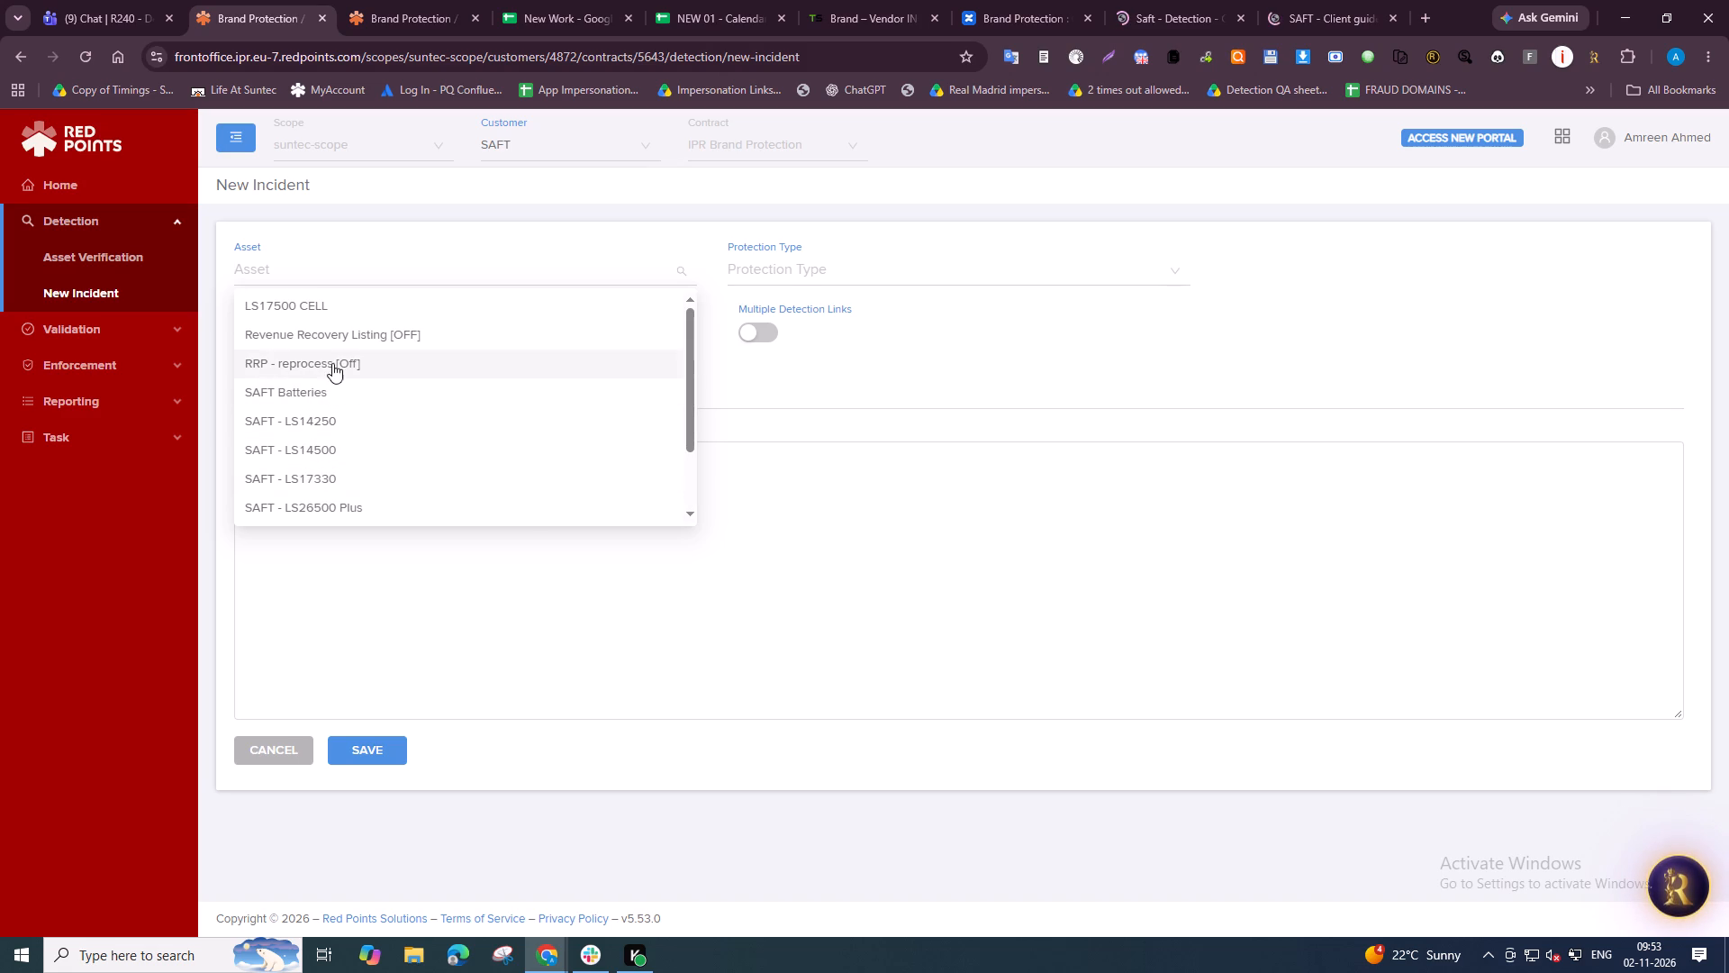
{"action": "scroll", "coordinate": [344, 312], "scroll_direction": "up", "scroll_amount": 3}
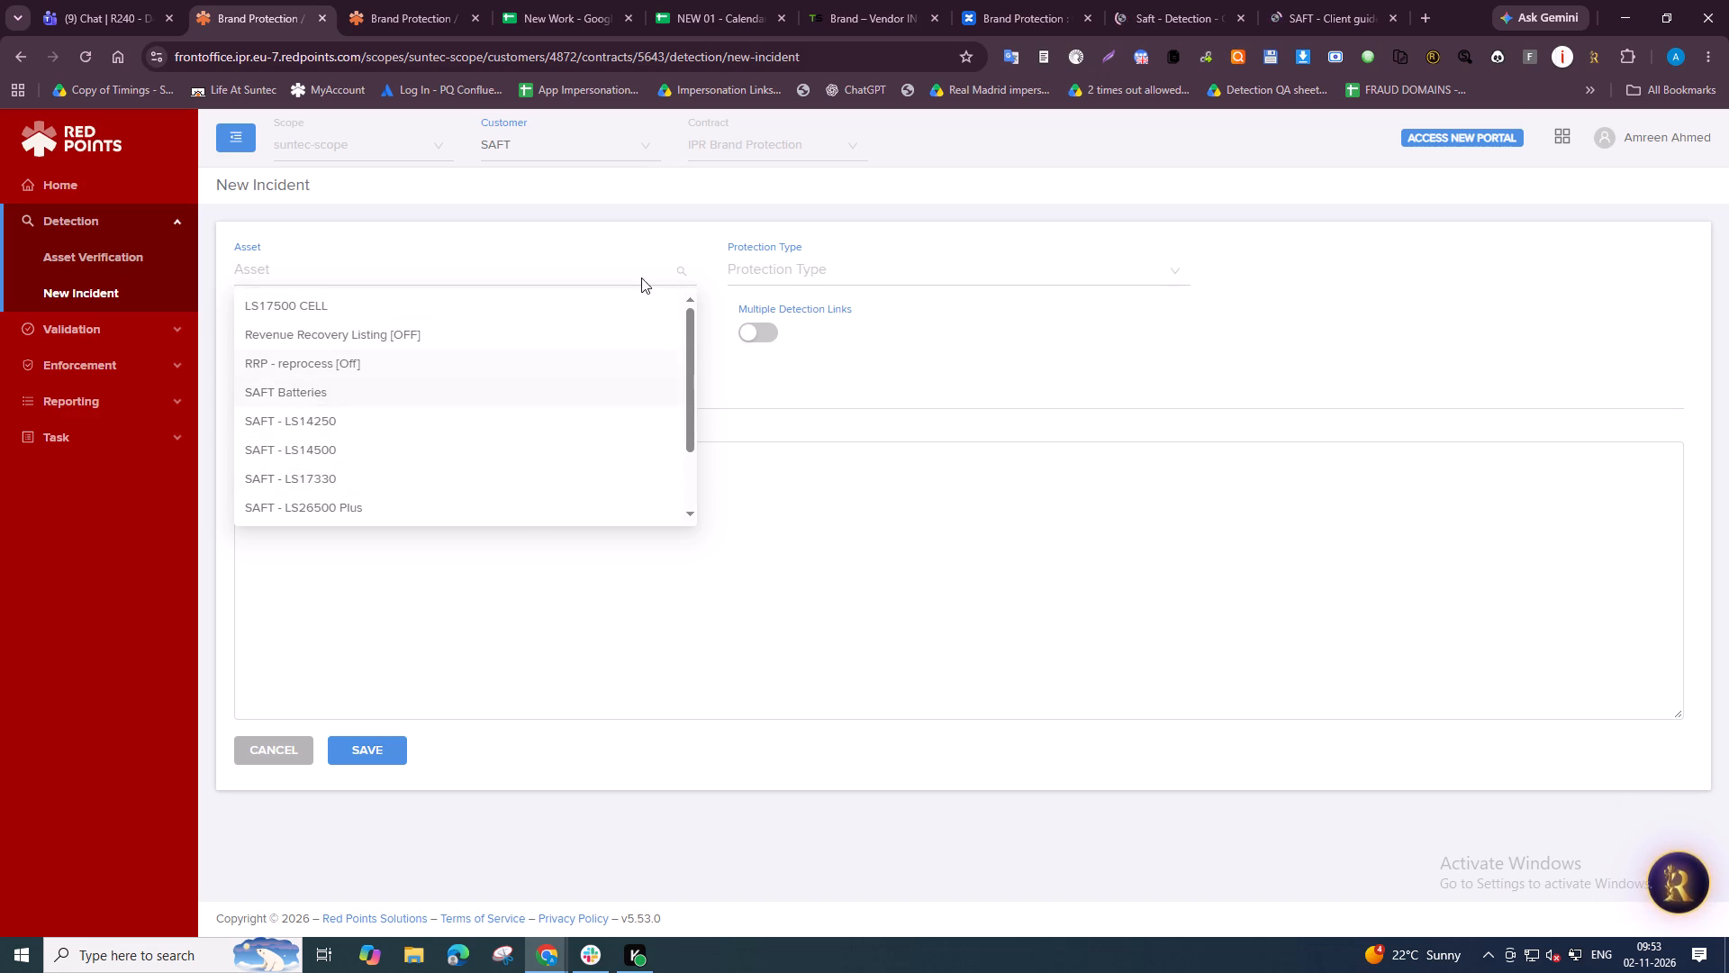
{"action": "scroll", "coordinate": [392, 441], "scroll_direction": "down", "scroll_amount": 7}
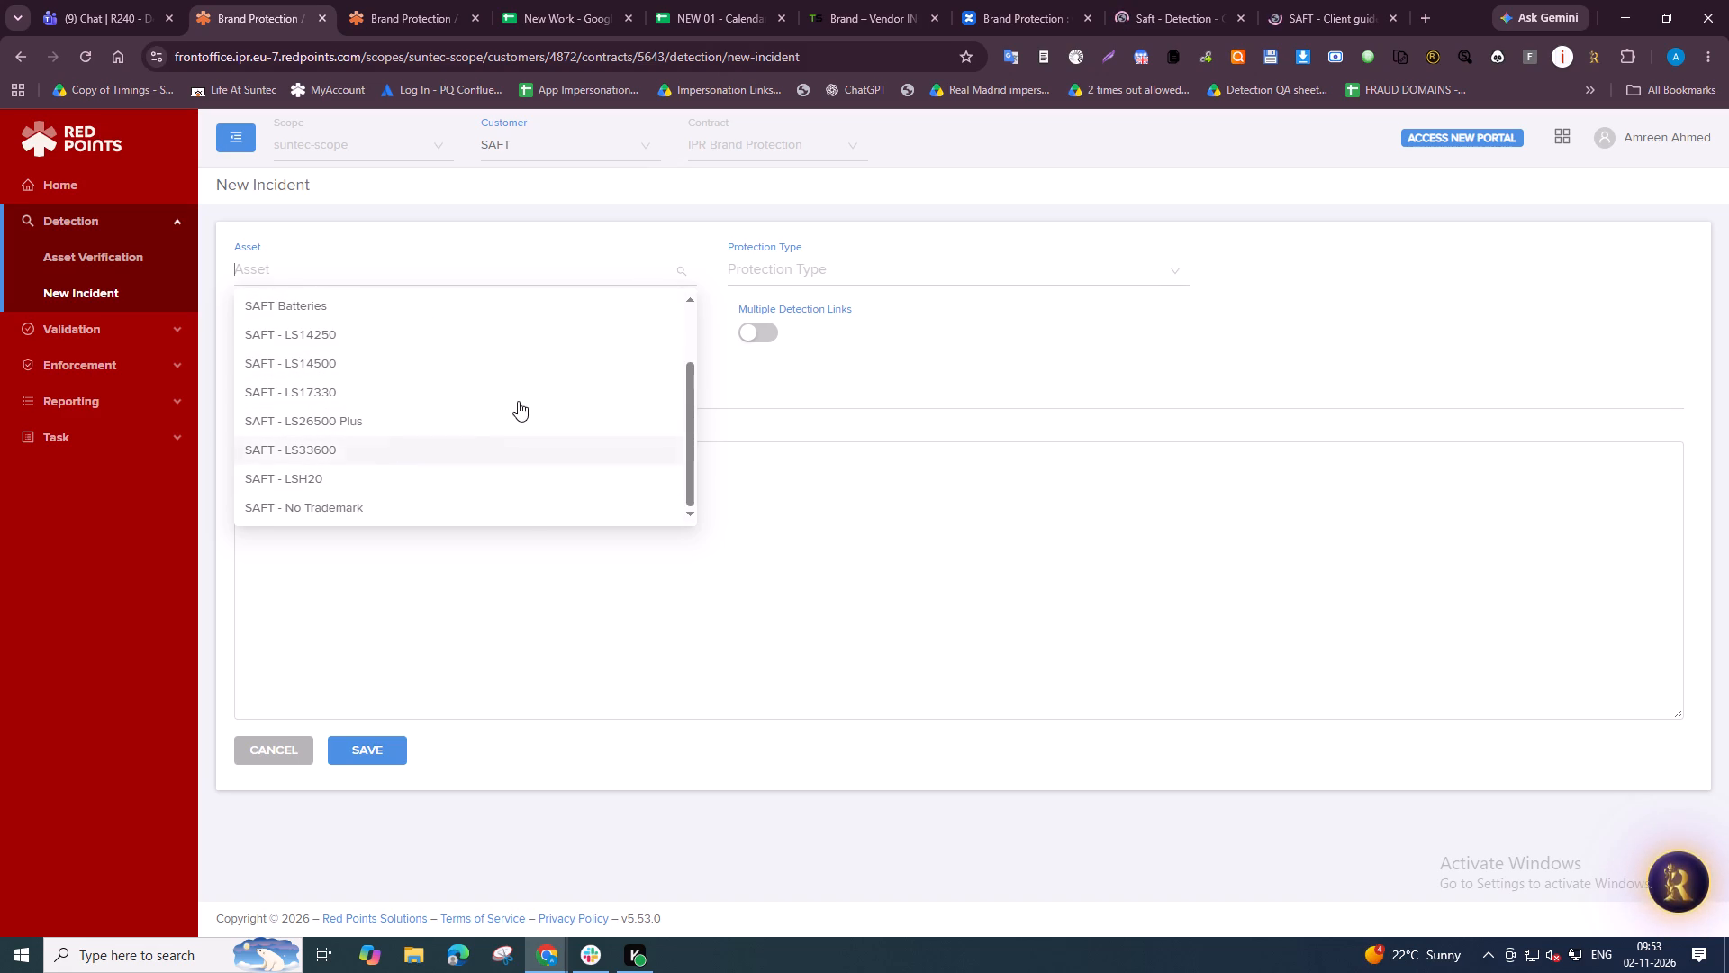
{"action": "left_click", "coordinate": [780, 269]}
Read the validation and discard criteria for each battery asset on Confluence's Saft detection page.
{"action": "left_click", "coordinate": [1228, 0]}
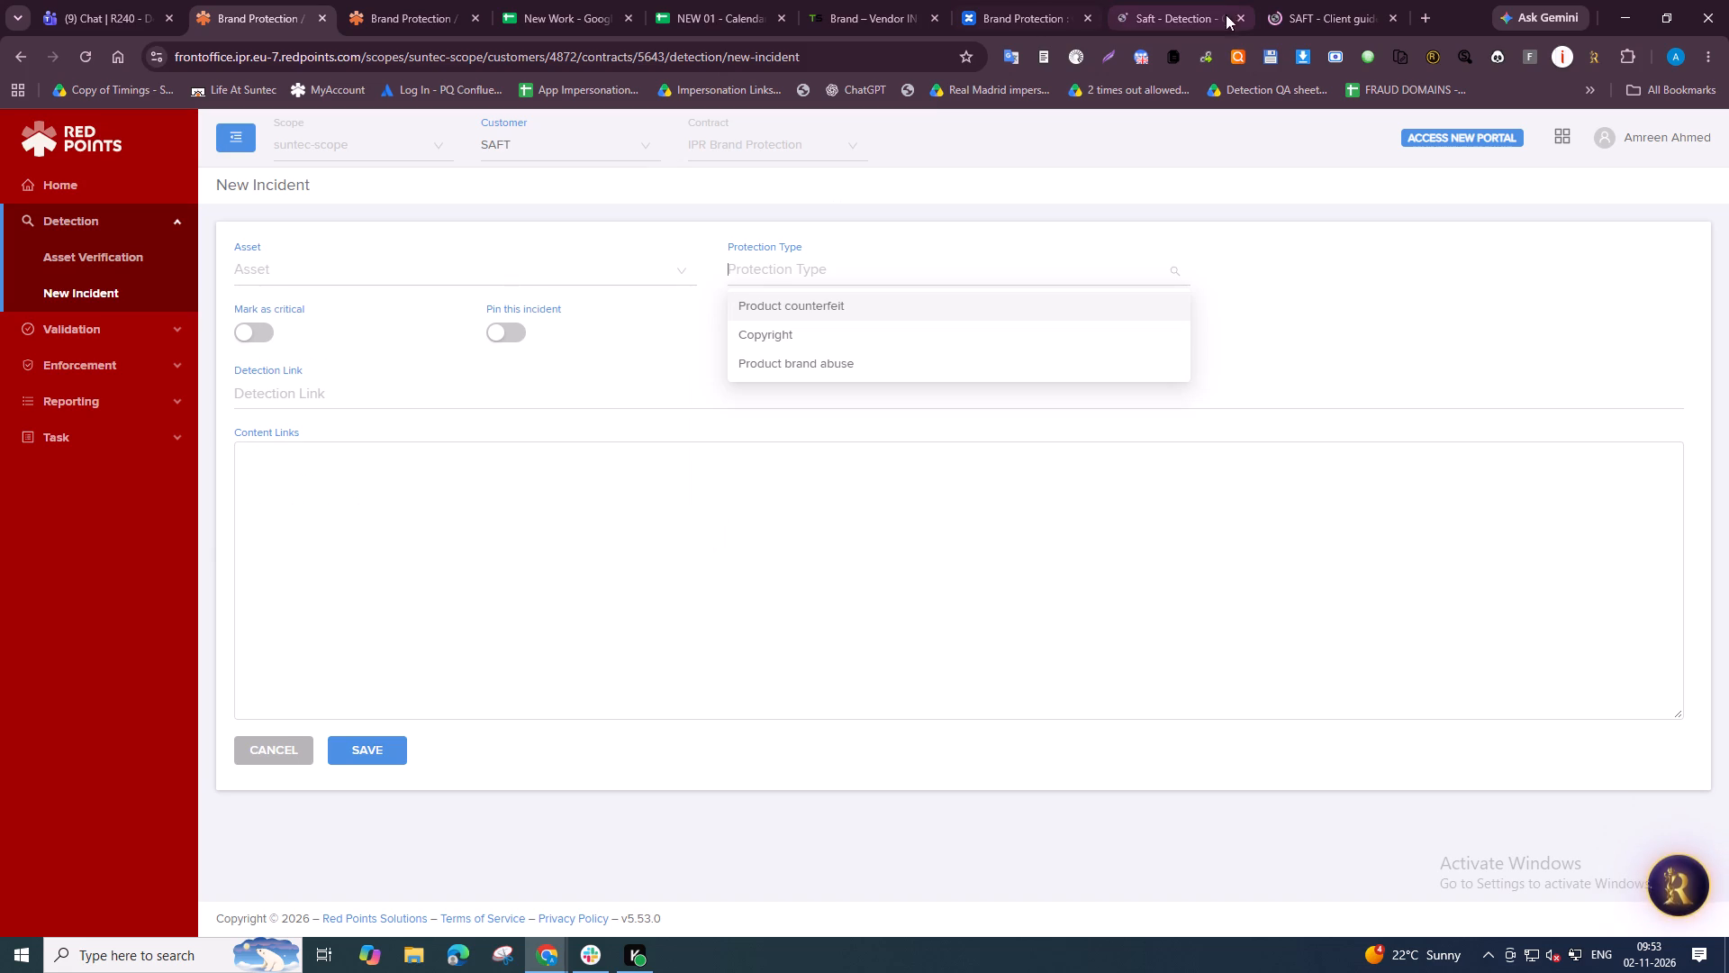
{"action": "scroll", "coordinate": [797, 398], "scroll_direction": "down", "scroll_amount": 3}
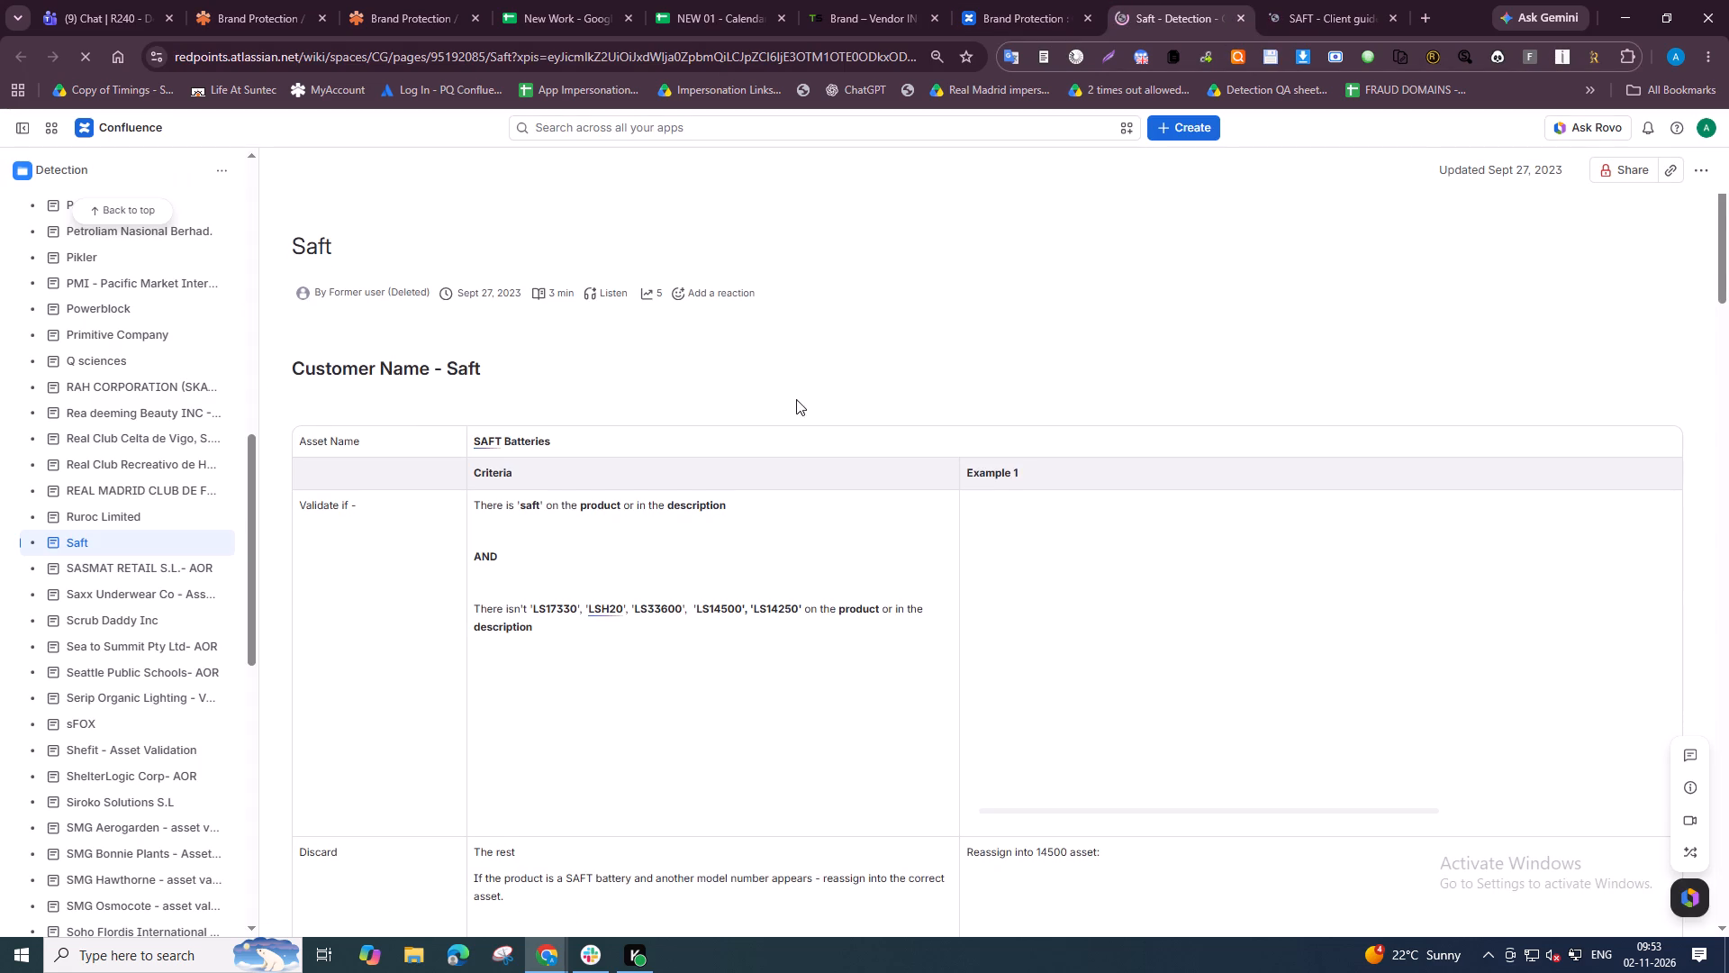
{"action": "scroll", "coordinate": [790, 408], "scroll_direction": "up", "scroll_amount": 1}
{"action": "scroll", "coordinate": [790, 408], "scroll_direction": "down", "scroll_amount": 16}
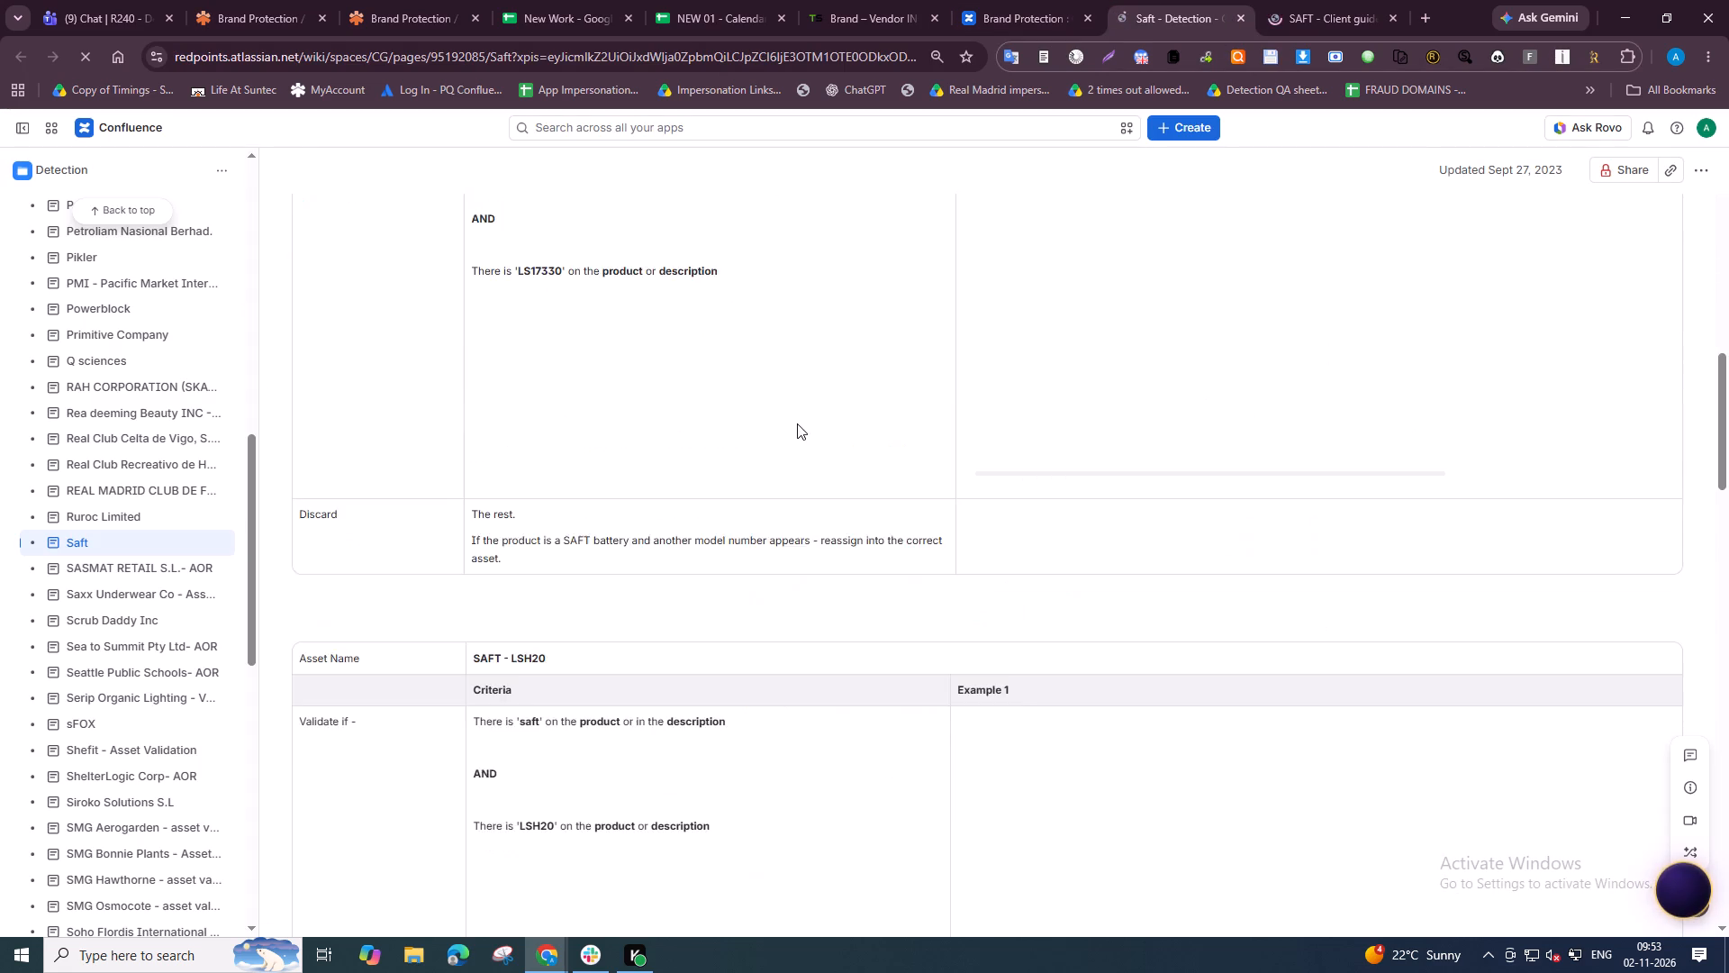
{"action": "scroll", "coordinate": [797, 423], "scroll_direction": "down", "scroll_amount": 6}
{"action": "scroll", "coordinate": [712, 487], "scroll_direction": "up", "scroll_amount": 3}
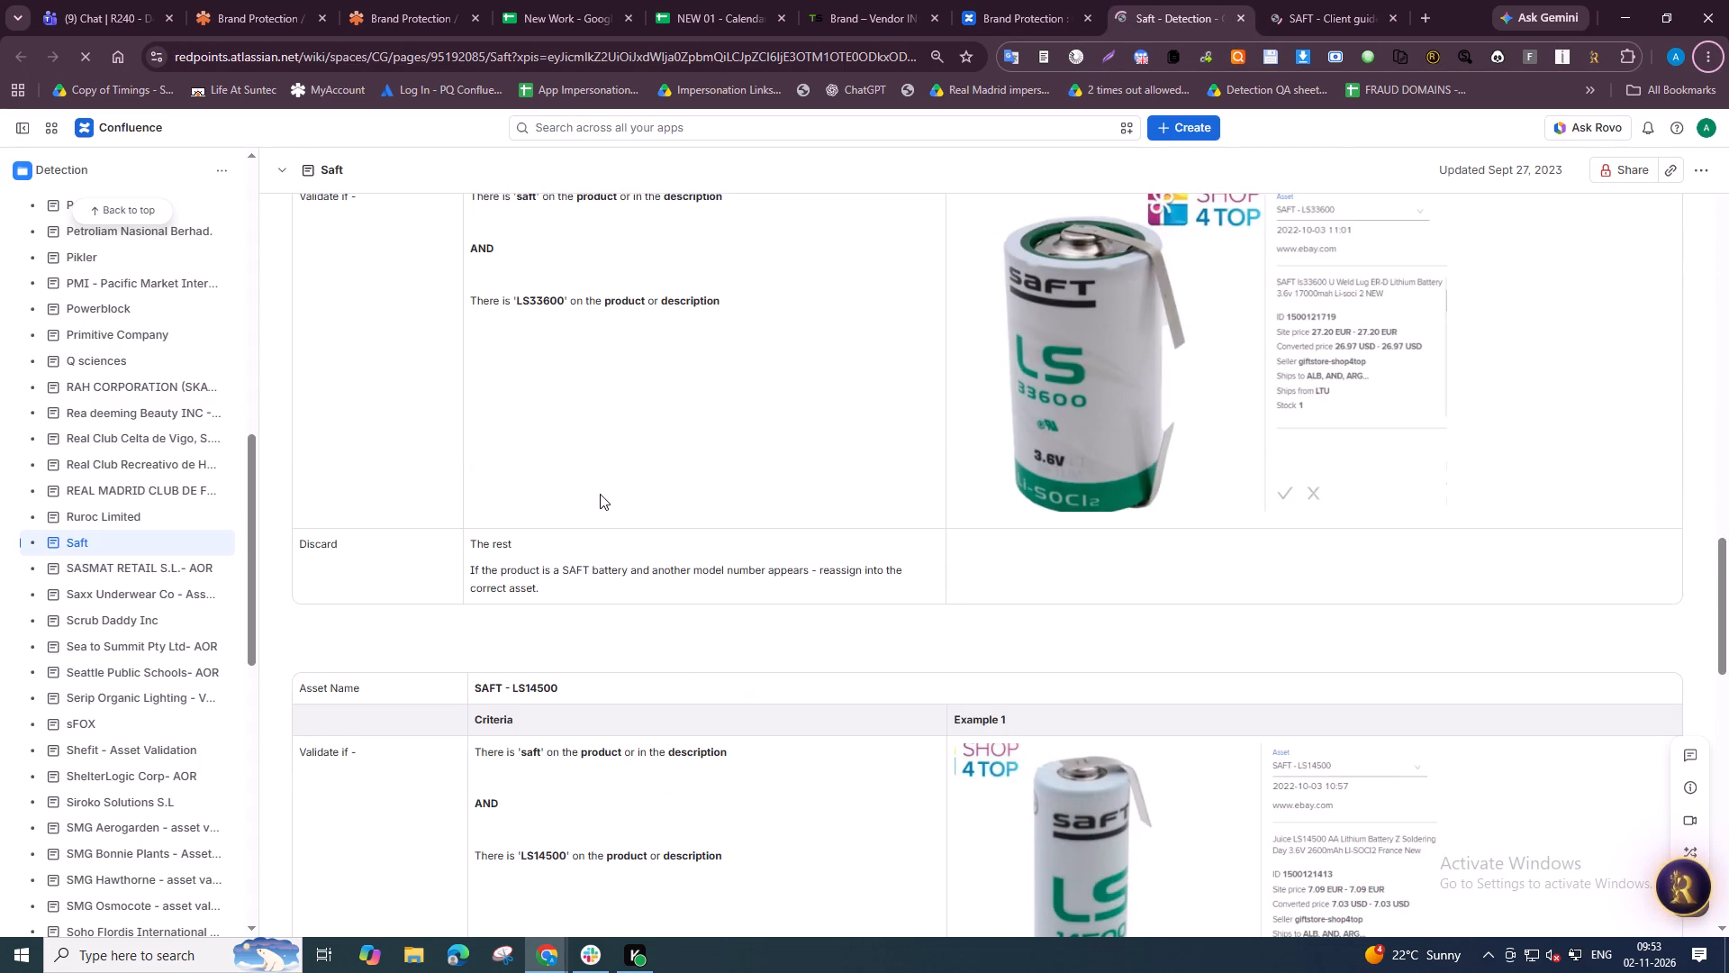
{"action": "scroll", "coordinate": [570, 488], "scroll_direction": "up", "scroll_amount": 4}
{"action": "left_click", "coordinate": [620, 444]}
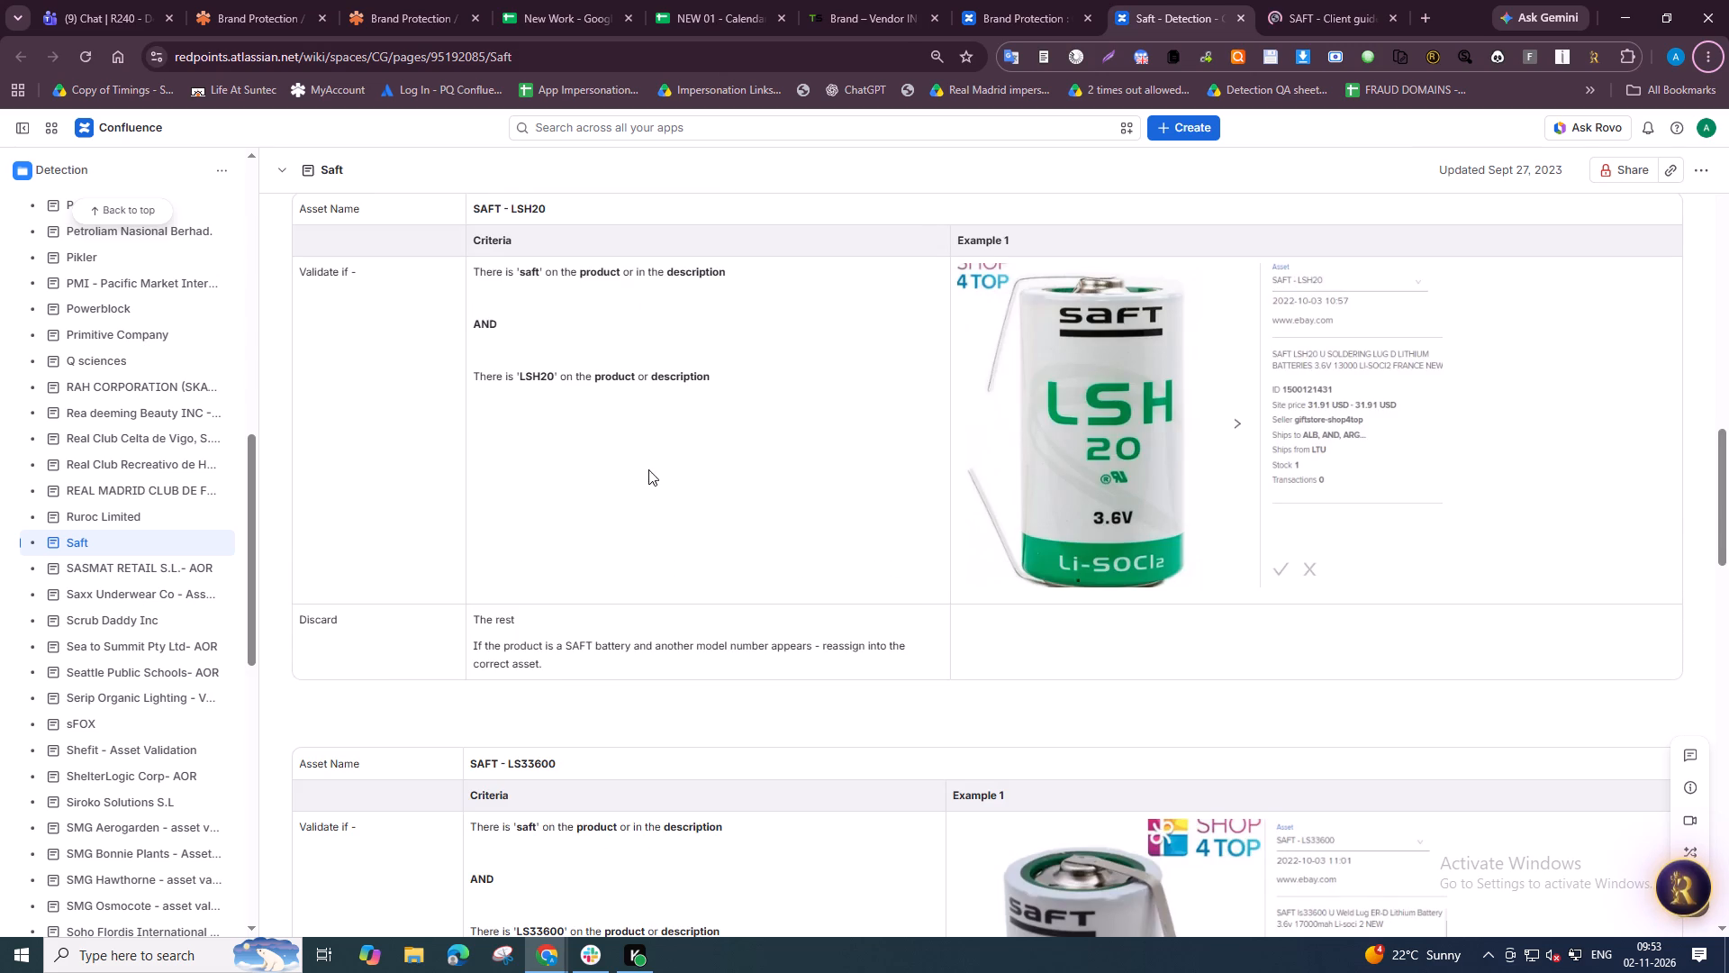
{"action": "scroll", "coordinate": [676, 546], "scroll_direction": "up", "scroll_amount": 5}
{"action": "scroll", "coordinate": [765, 529], "scroll_direction": "up", "scroll_amount": 4}
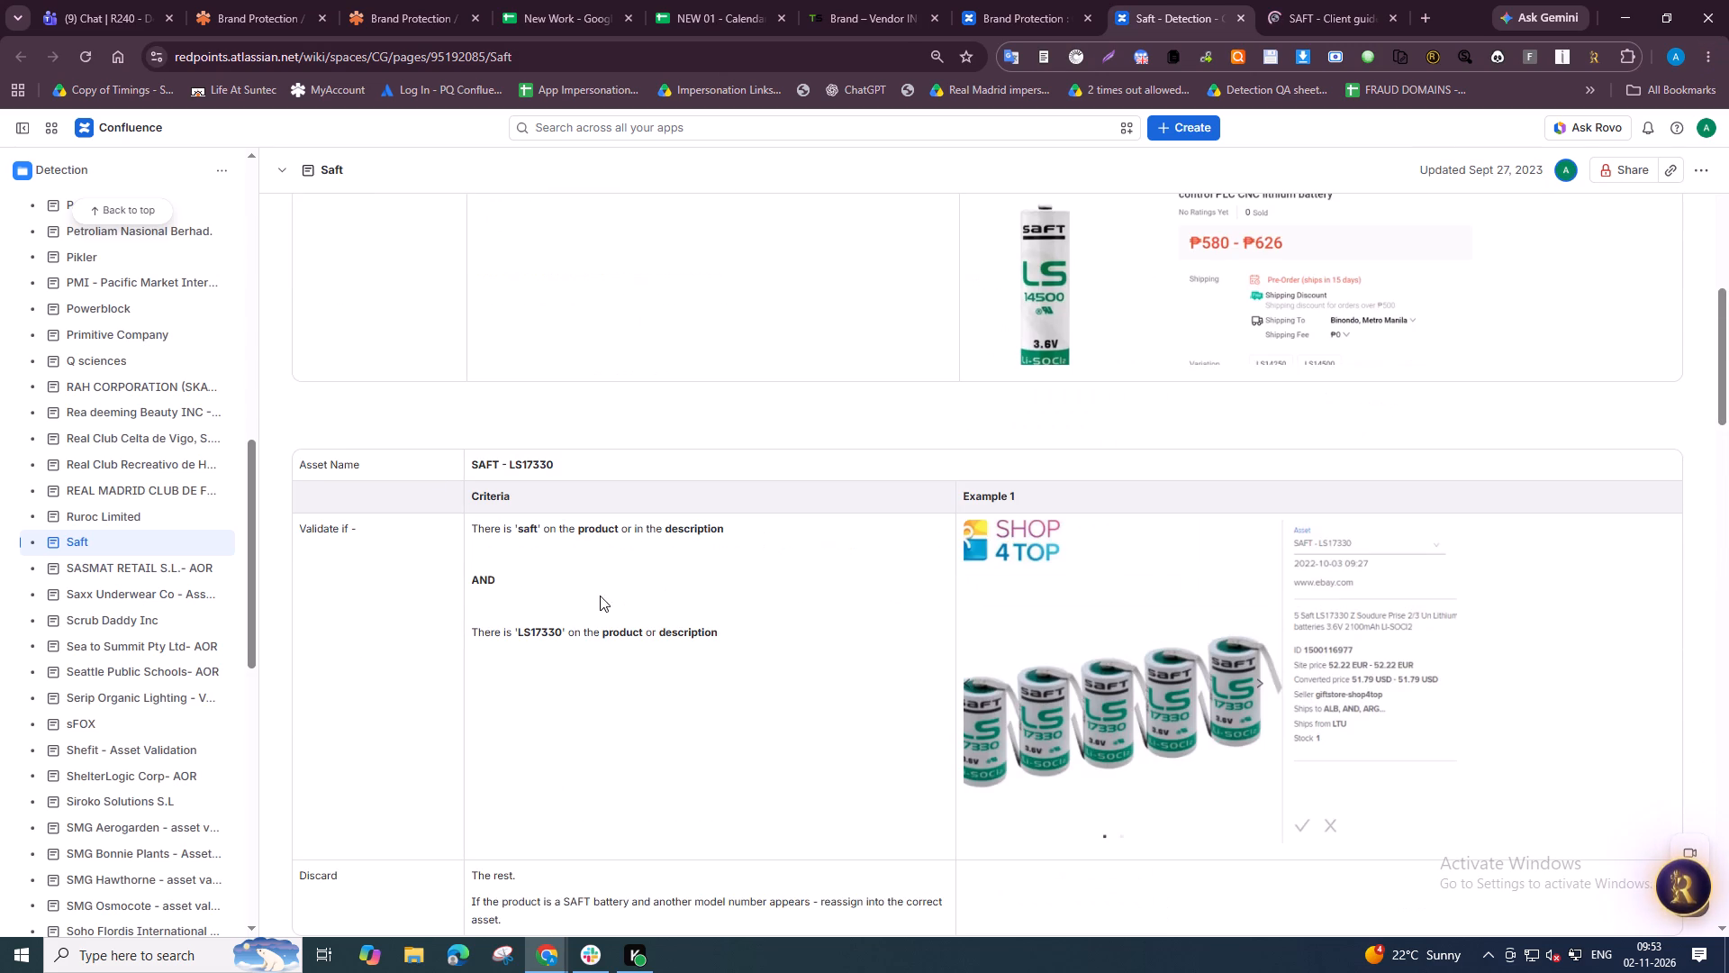
Search Lovegobuy for the asset name "SAFT - LS17330" copied from the Saft detection page.
{"action": "left_click_drag", "start_coordinate": [468, 468], "coordinate": [593, 465]}
{"action": "key", "text": "ctrl+c"}
{"action": "key", "text": "alt+Tab"}
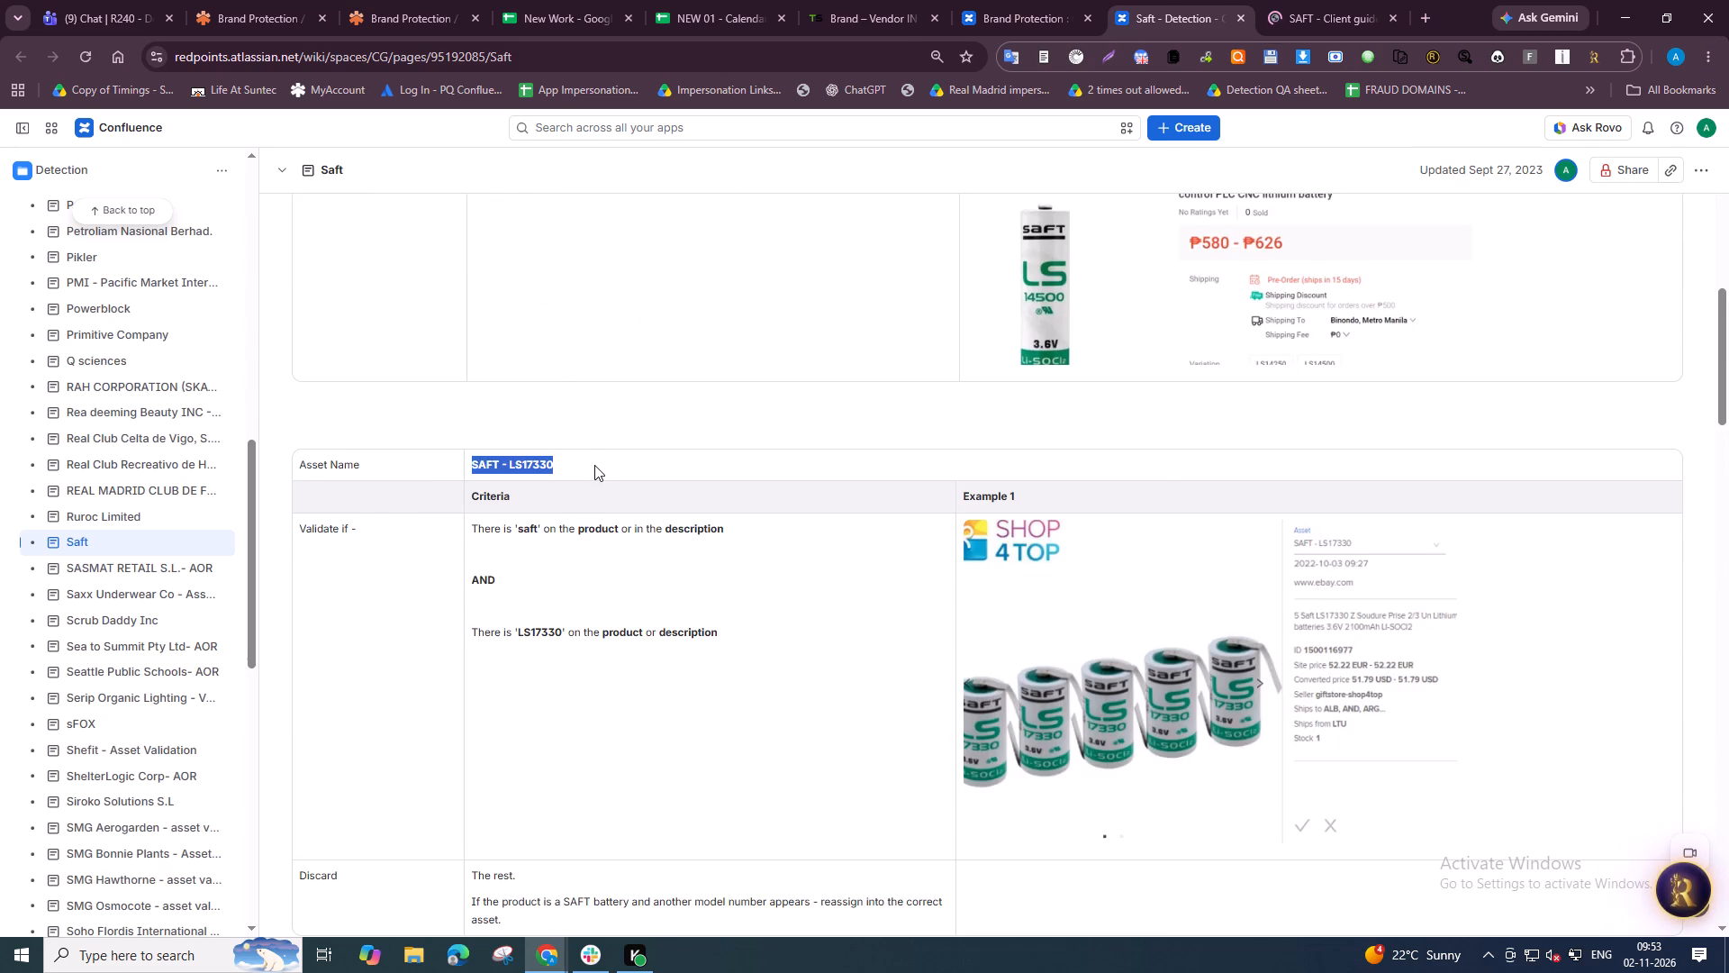
{"action": "triple_click", "coordinate": [928, 136]}
{"action": "key", "text": "ctrl+v"}
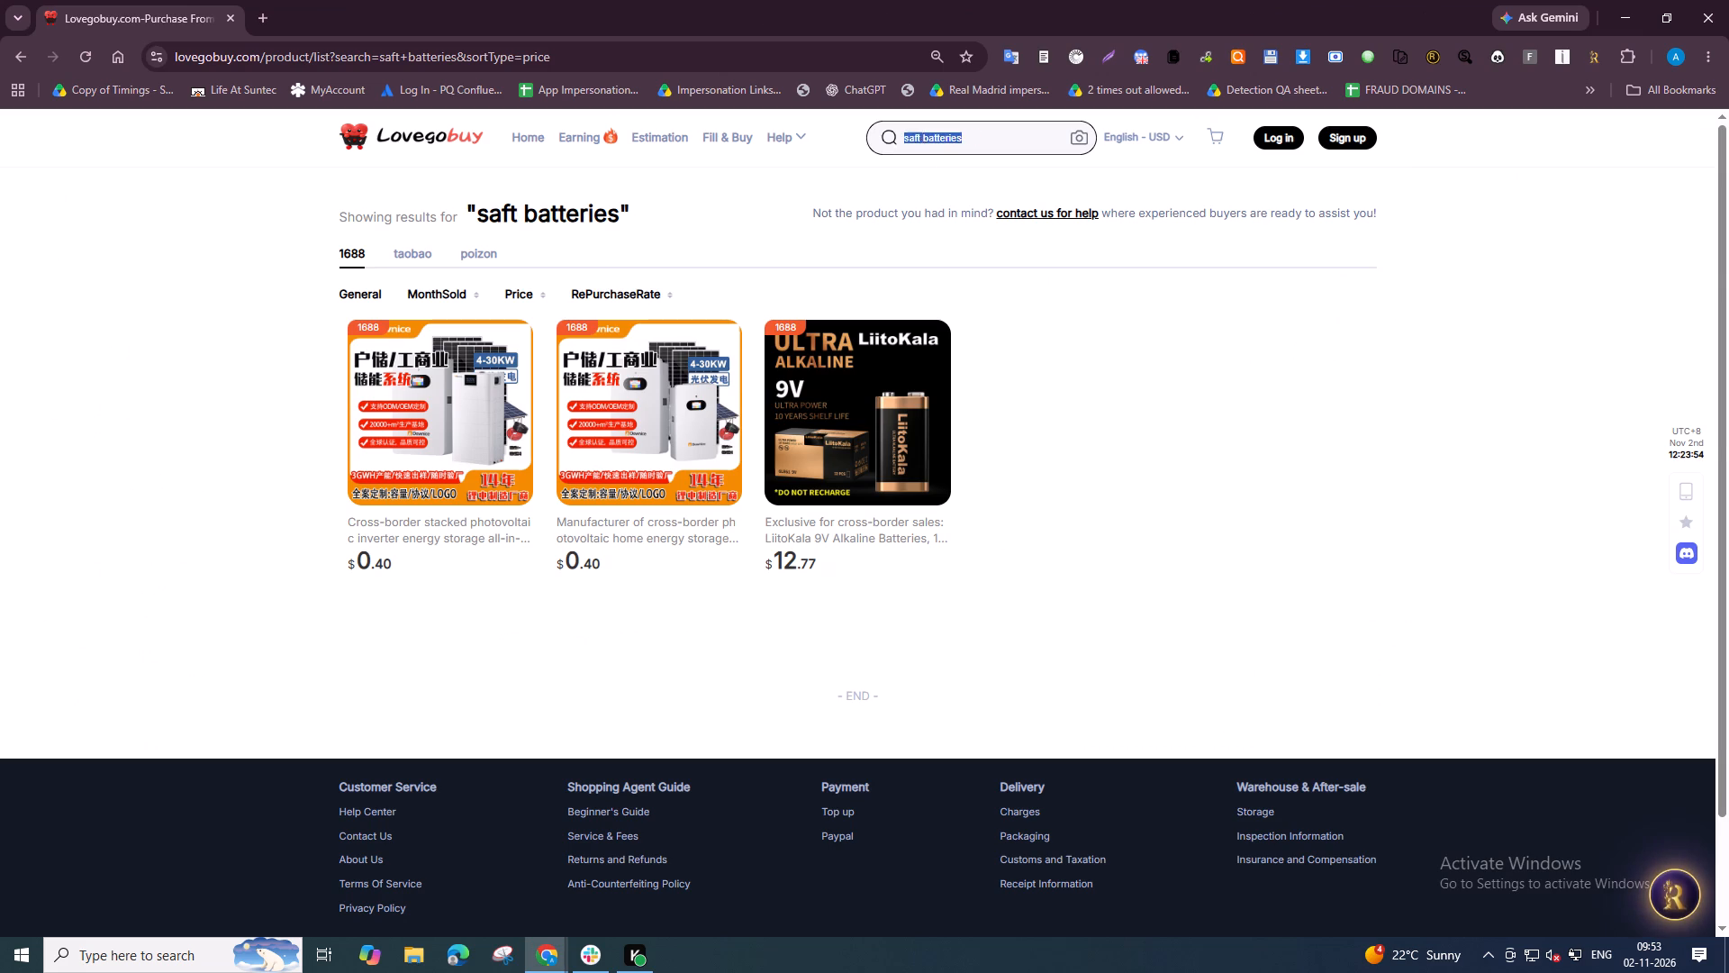
{"action": "key", "text": "Return"}
{"action": "key", "text": "alt+Tab"}
{"action": "key", "text": "alt+Tab"}
{"action": "key", "text": "alt+Tab"}
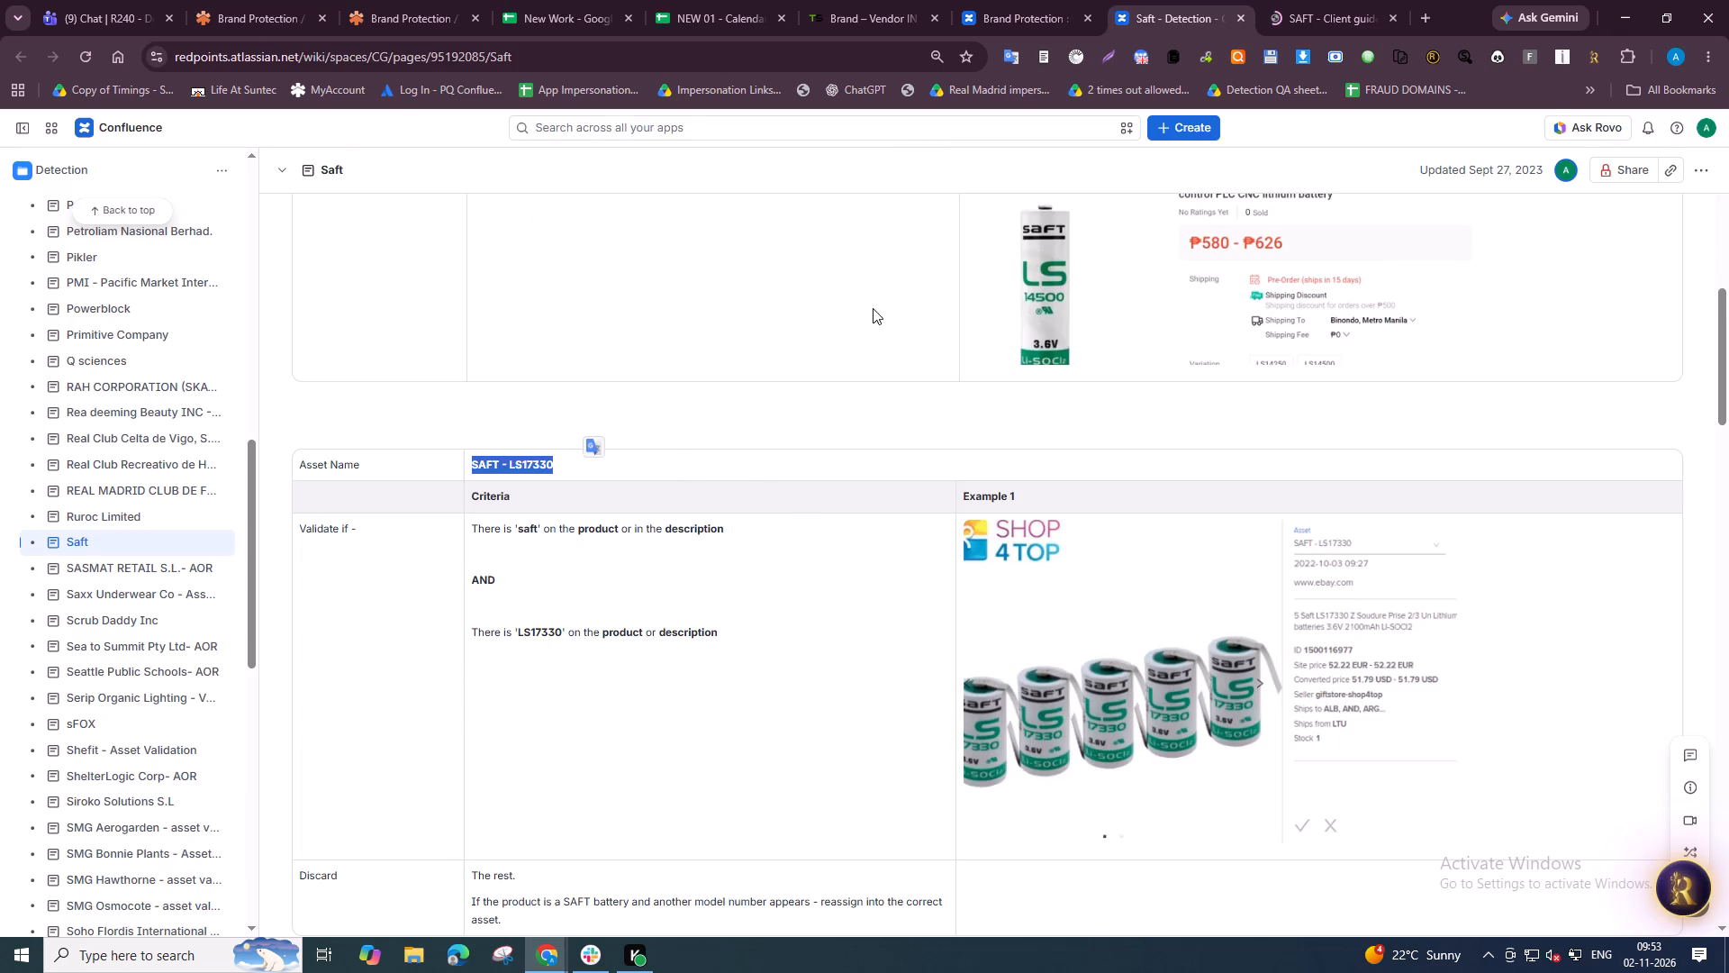
{"action": "left_click", "coordinate": [311, 583]}
{"action": "double_click", "coordinate": [545, 596]}
{"action": "key", "text": "ctrl+c"}
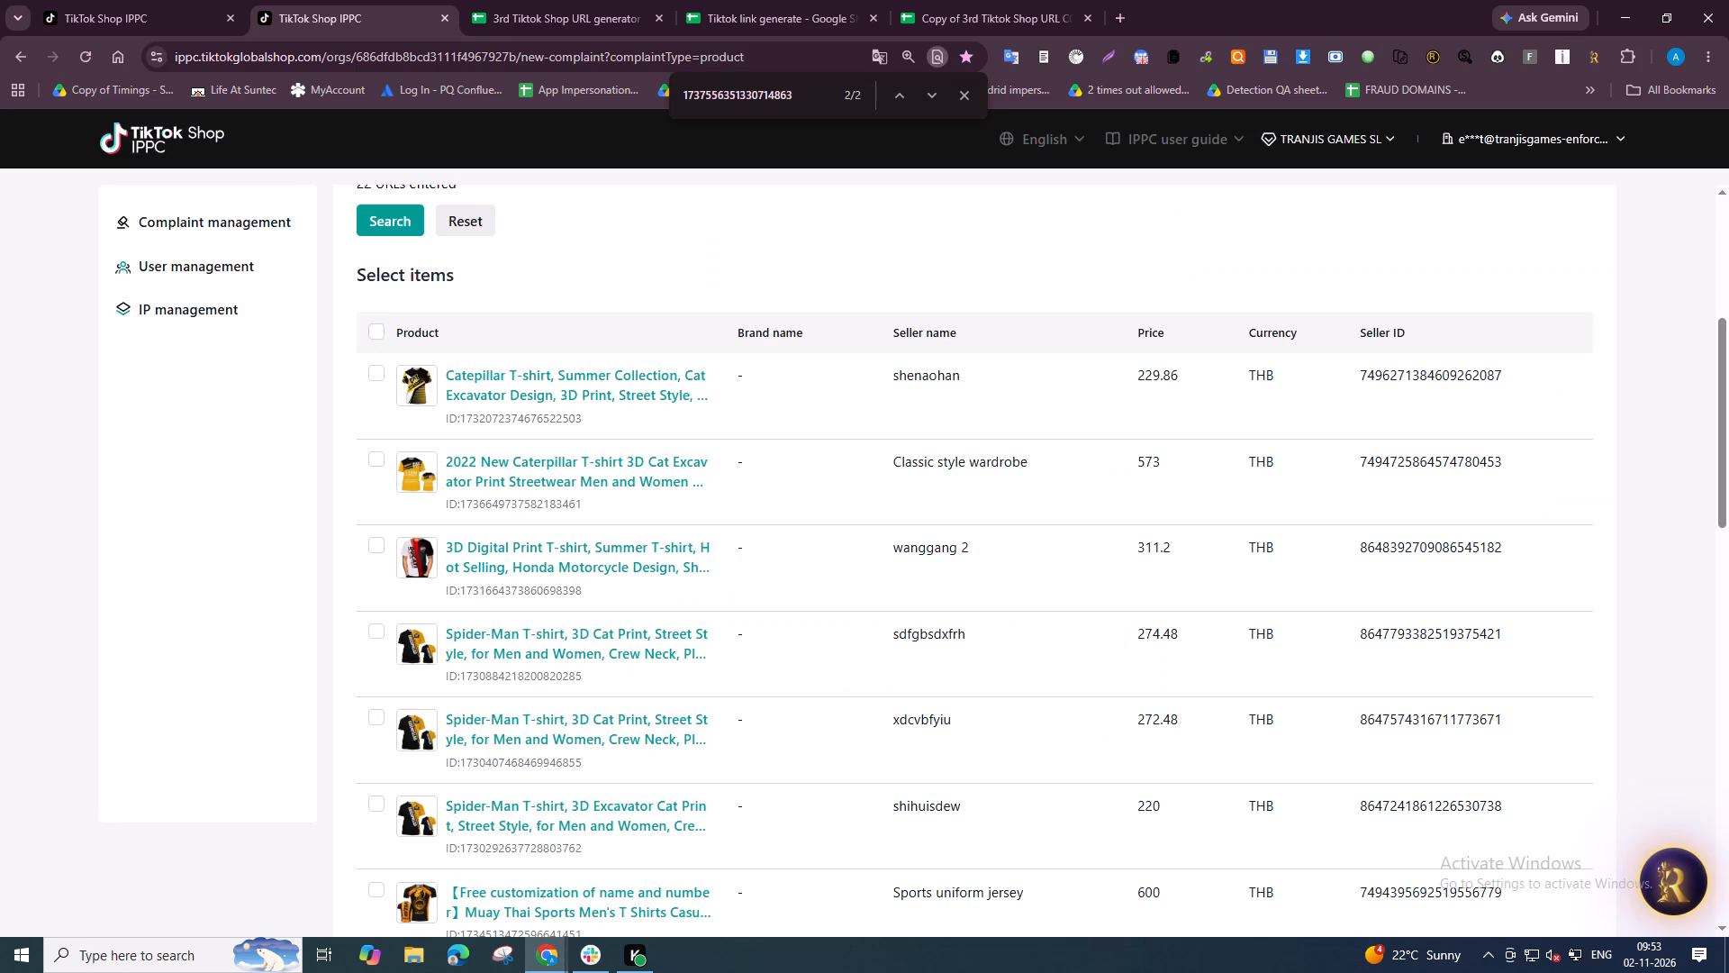
{"action": "key", "text": "ctrl+f"}
{"action": "key", "text": "ctrl+v"}
{"action": "left_click", "coordinate": [926, 100]}
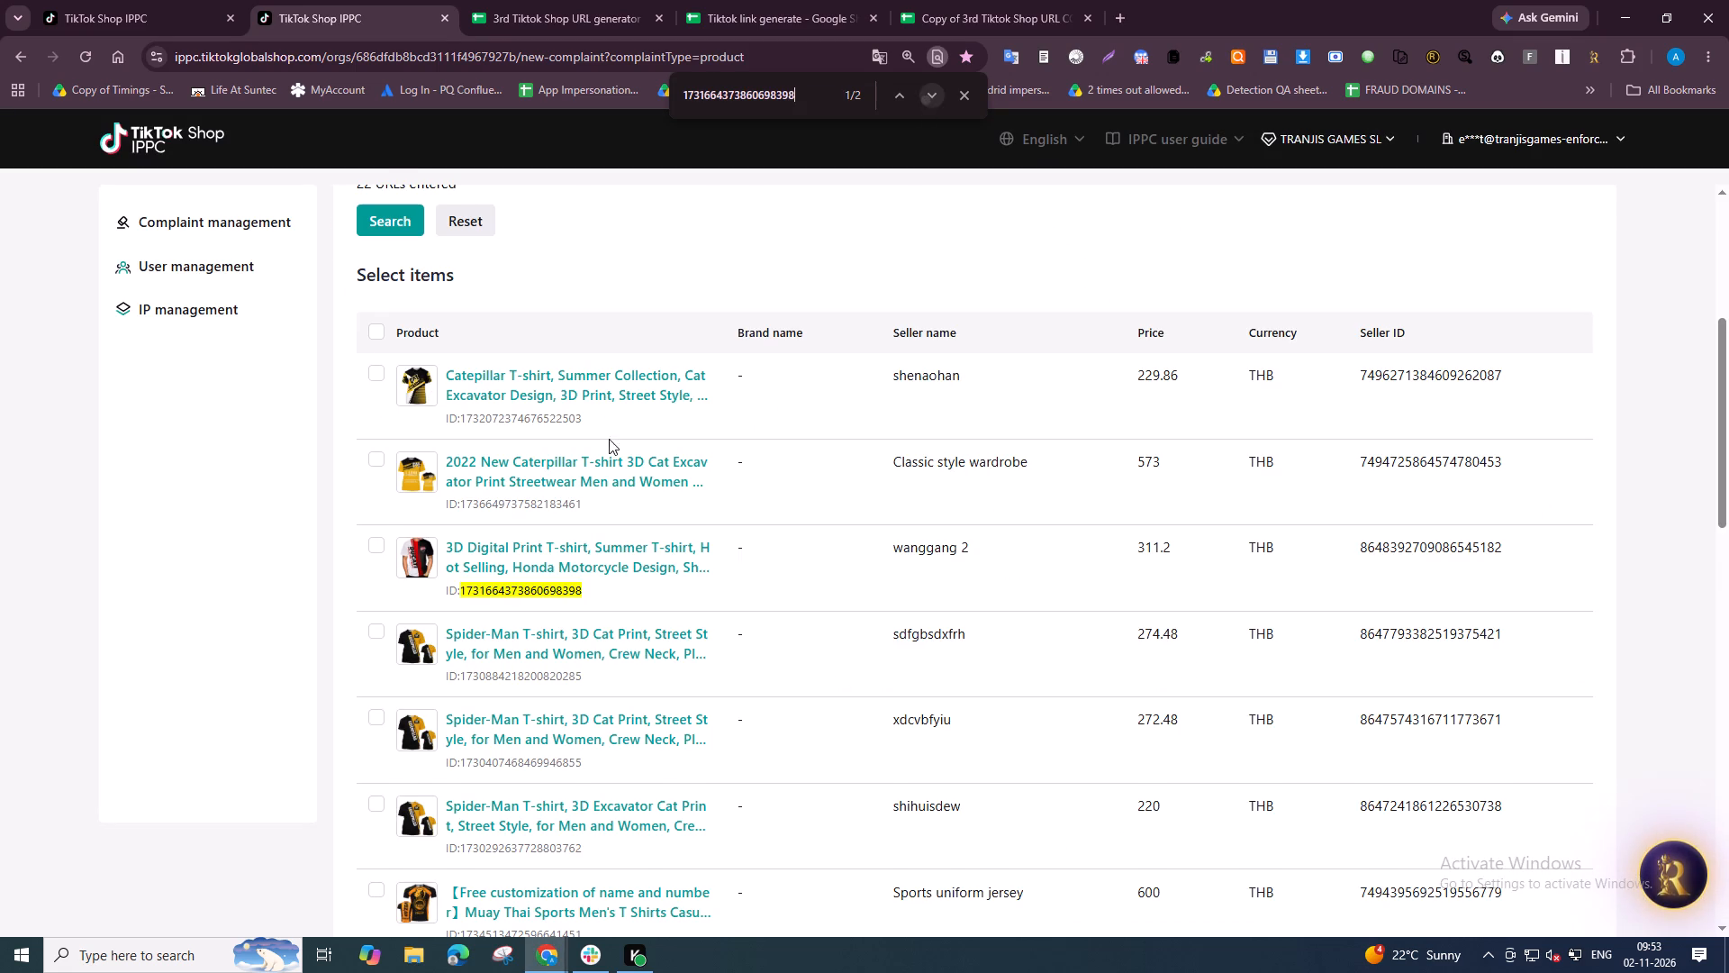
{"action": "triple_click", "coordinate": [646, 528]}
{"action": "key", "text": "Delete"}
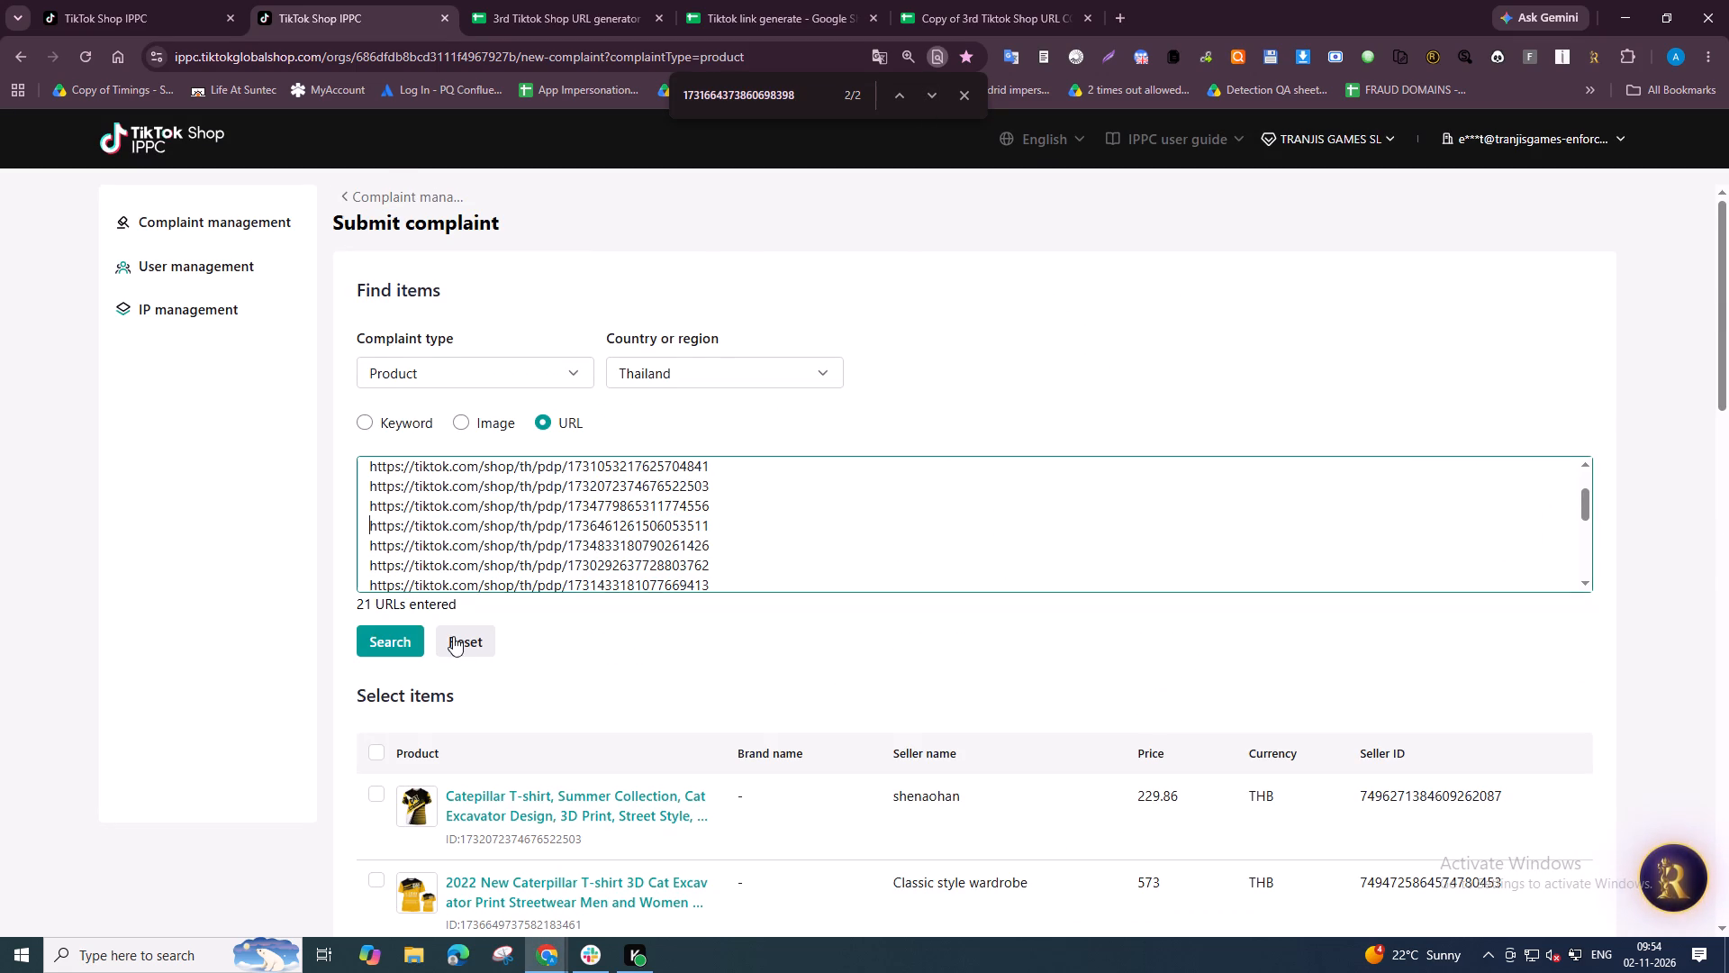
{"action": "left_click", "coordinate": [398, 644]}
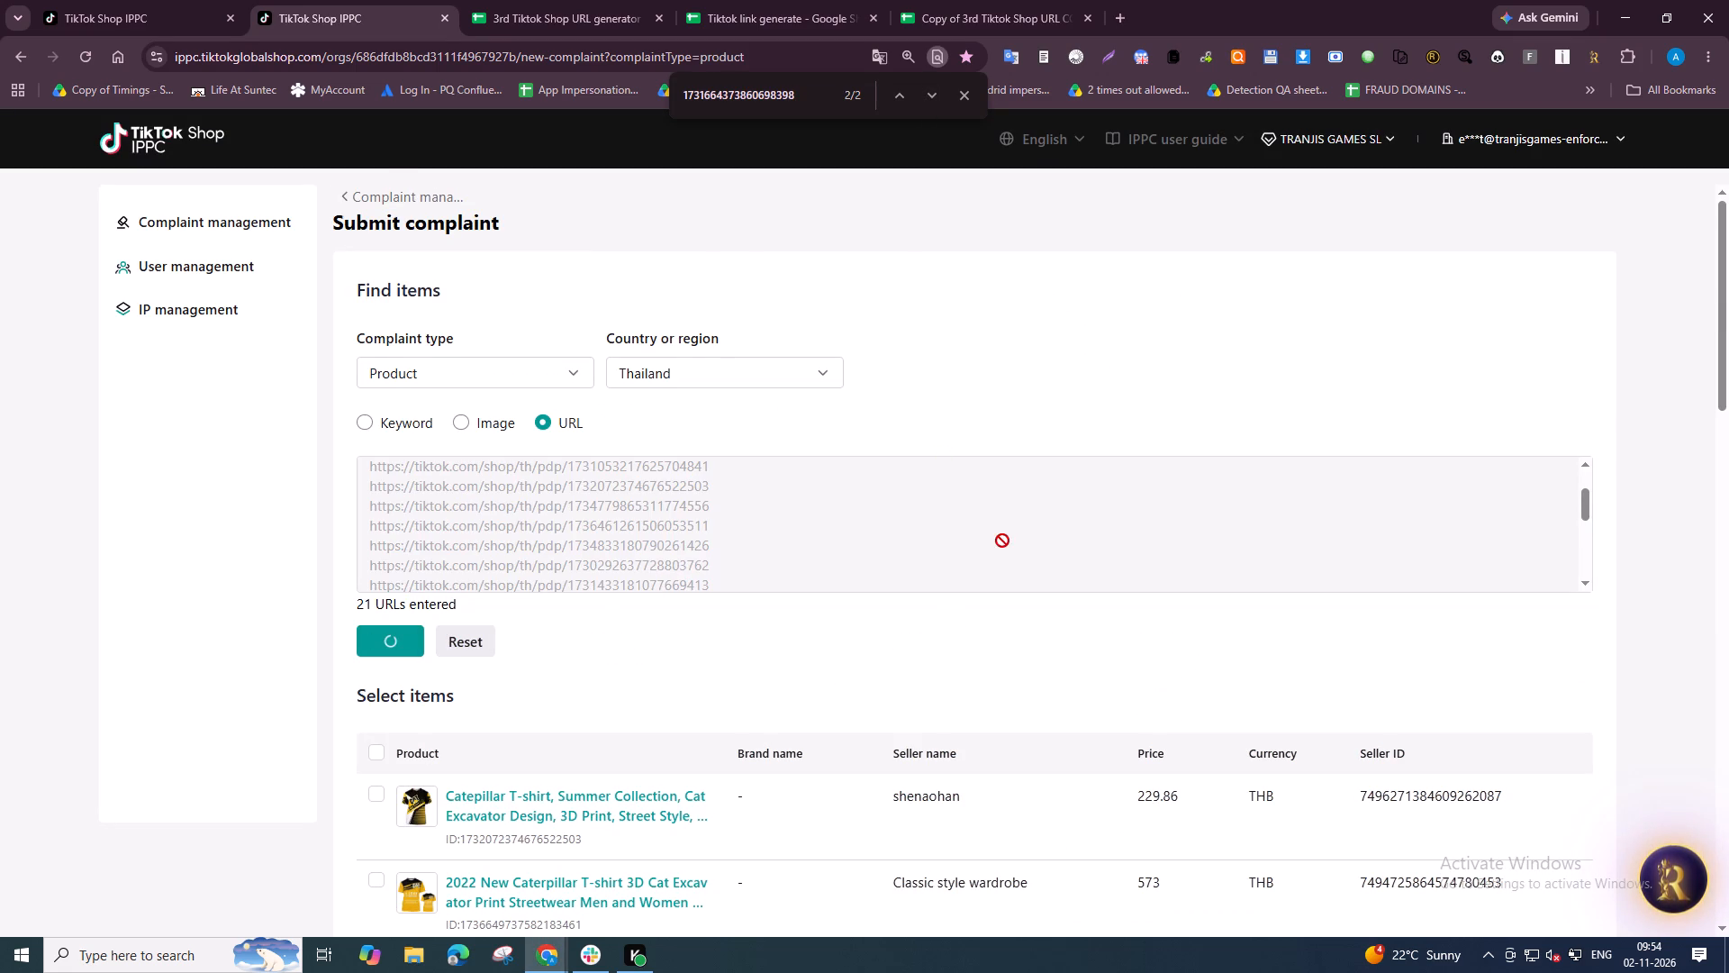
Examine the refreshed Thailand product results and their images for listings relevant to Caterpillar.
{"action": "scroll", "coordinate": [1015, 619], "scroll_direction": "down", "scroll_amount": 14}
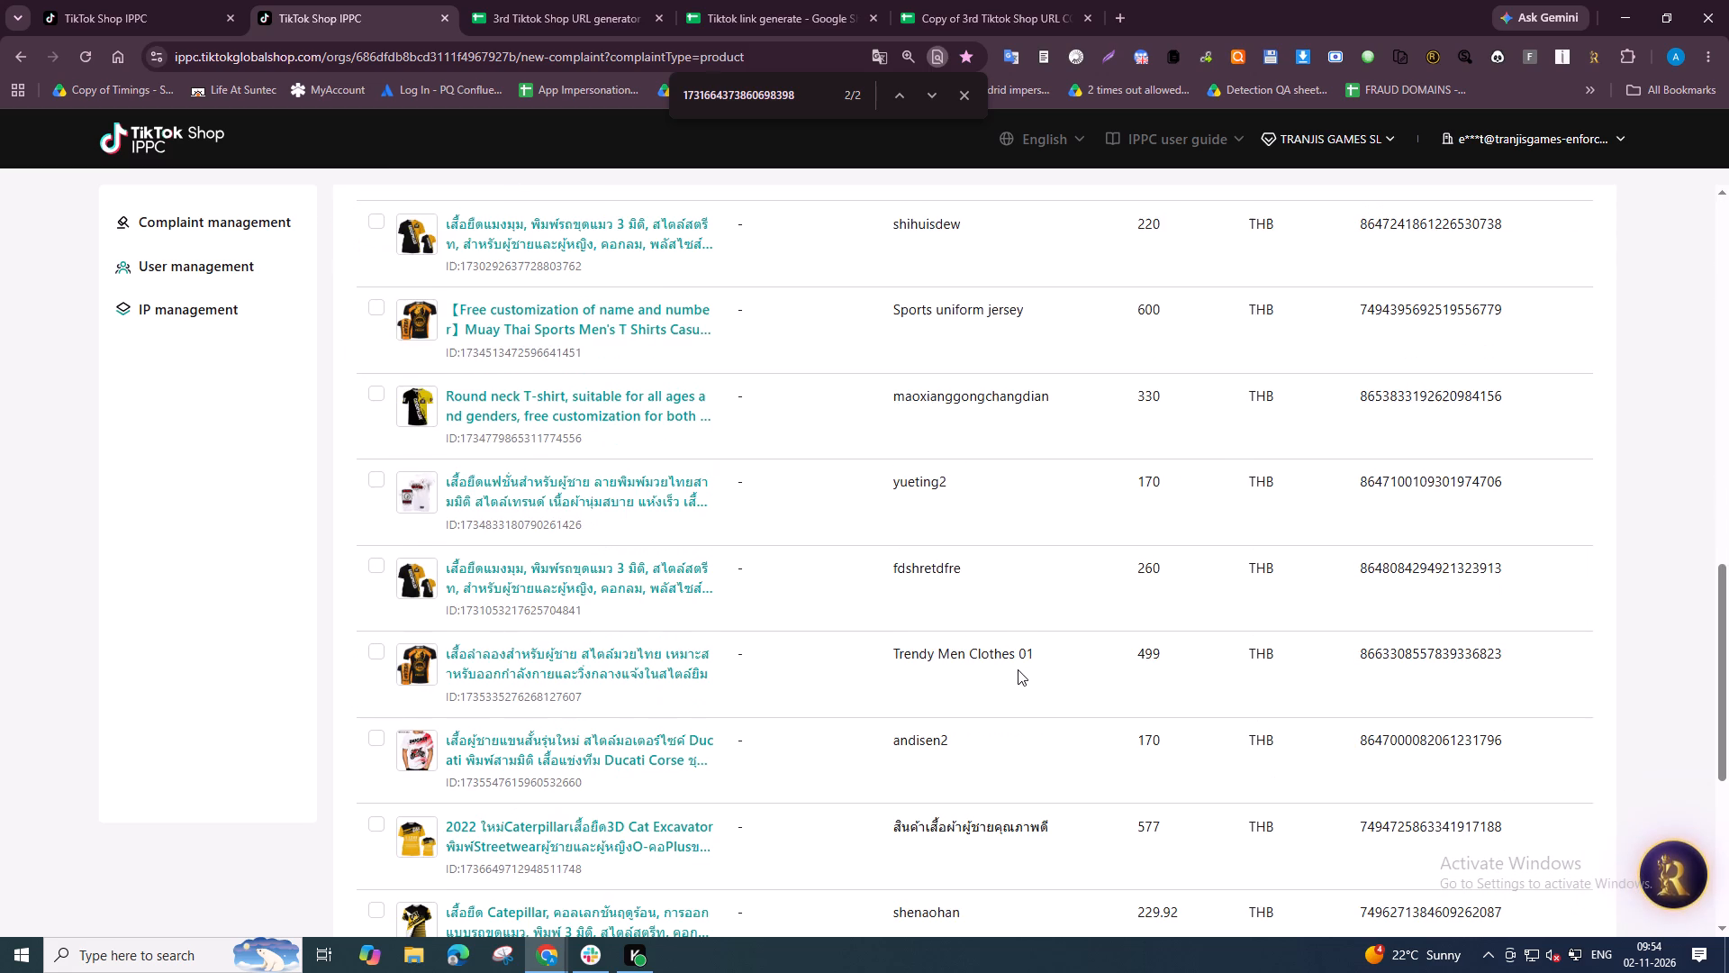
{"action": "scroll", "coordinate": [1018, 669], "scroll_direction": "down", "scroll_amount": 12}
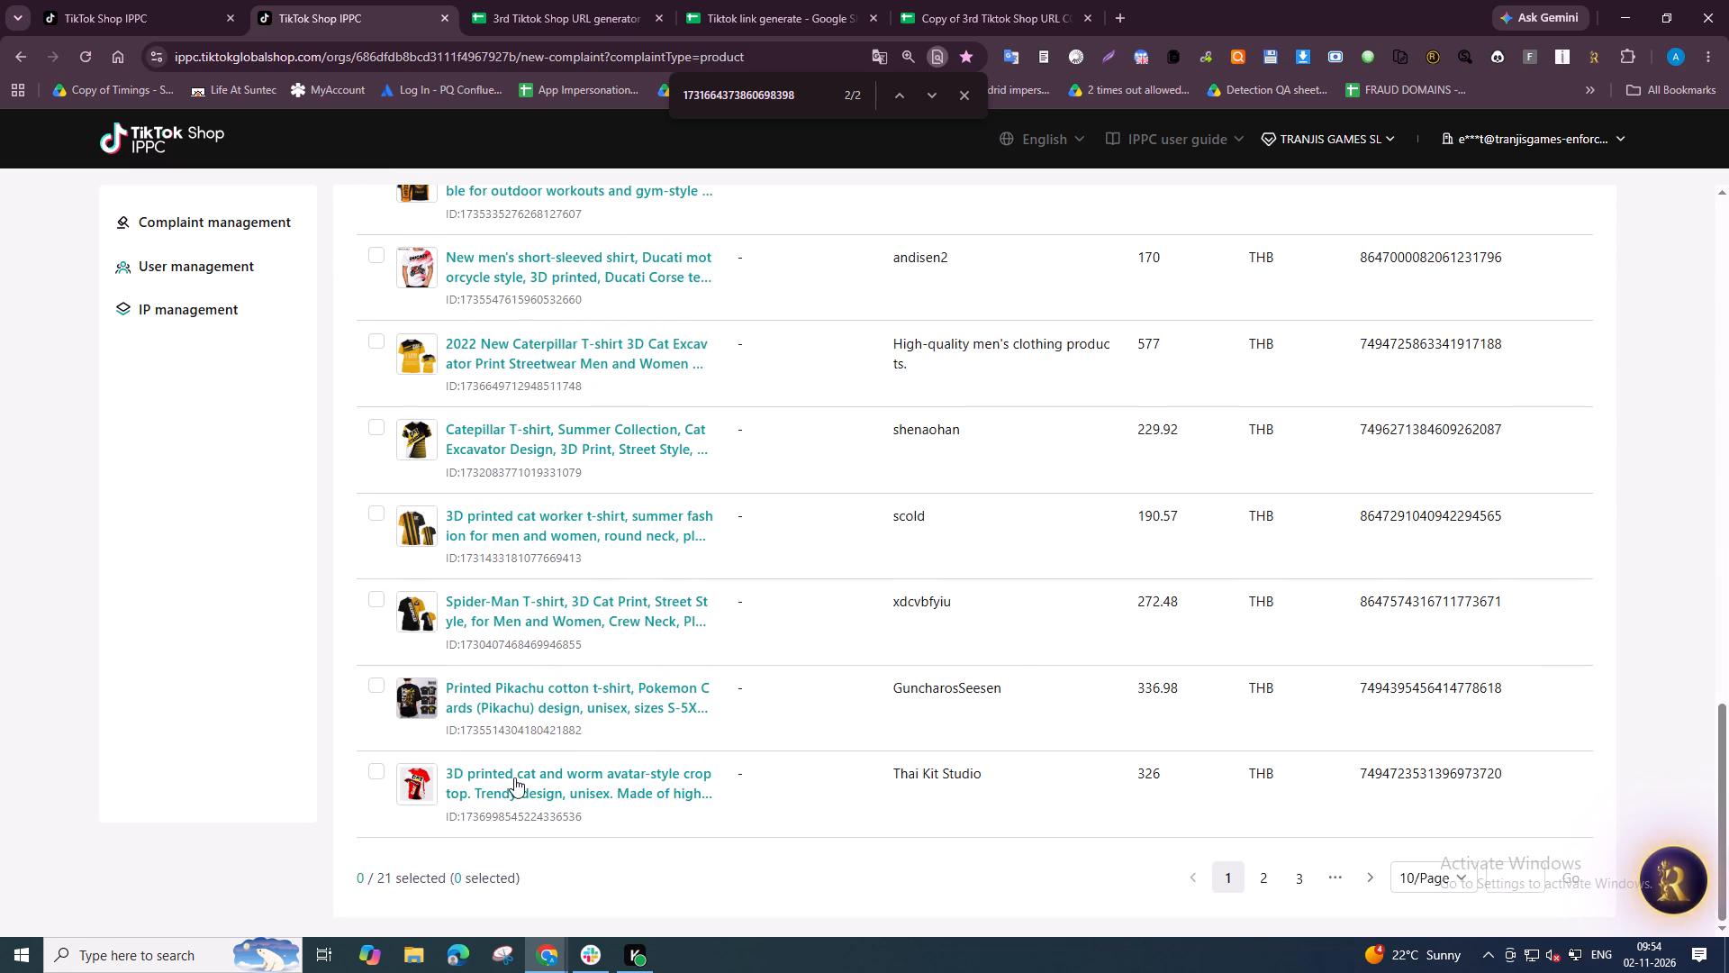
{"action": "left_click", "coordinate": [412, 784]}
{"action": "left_click", "coordinate": [242, 742]}
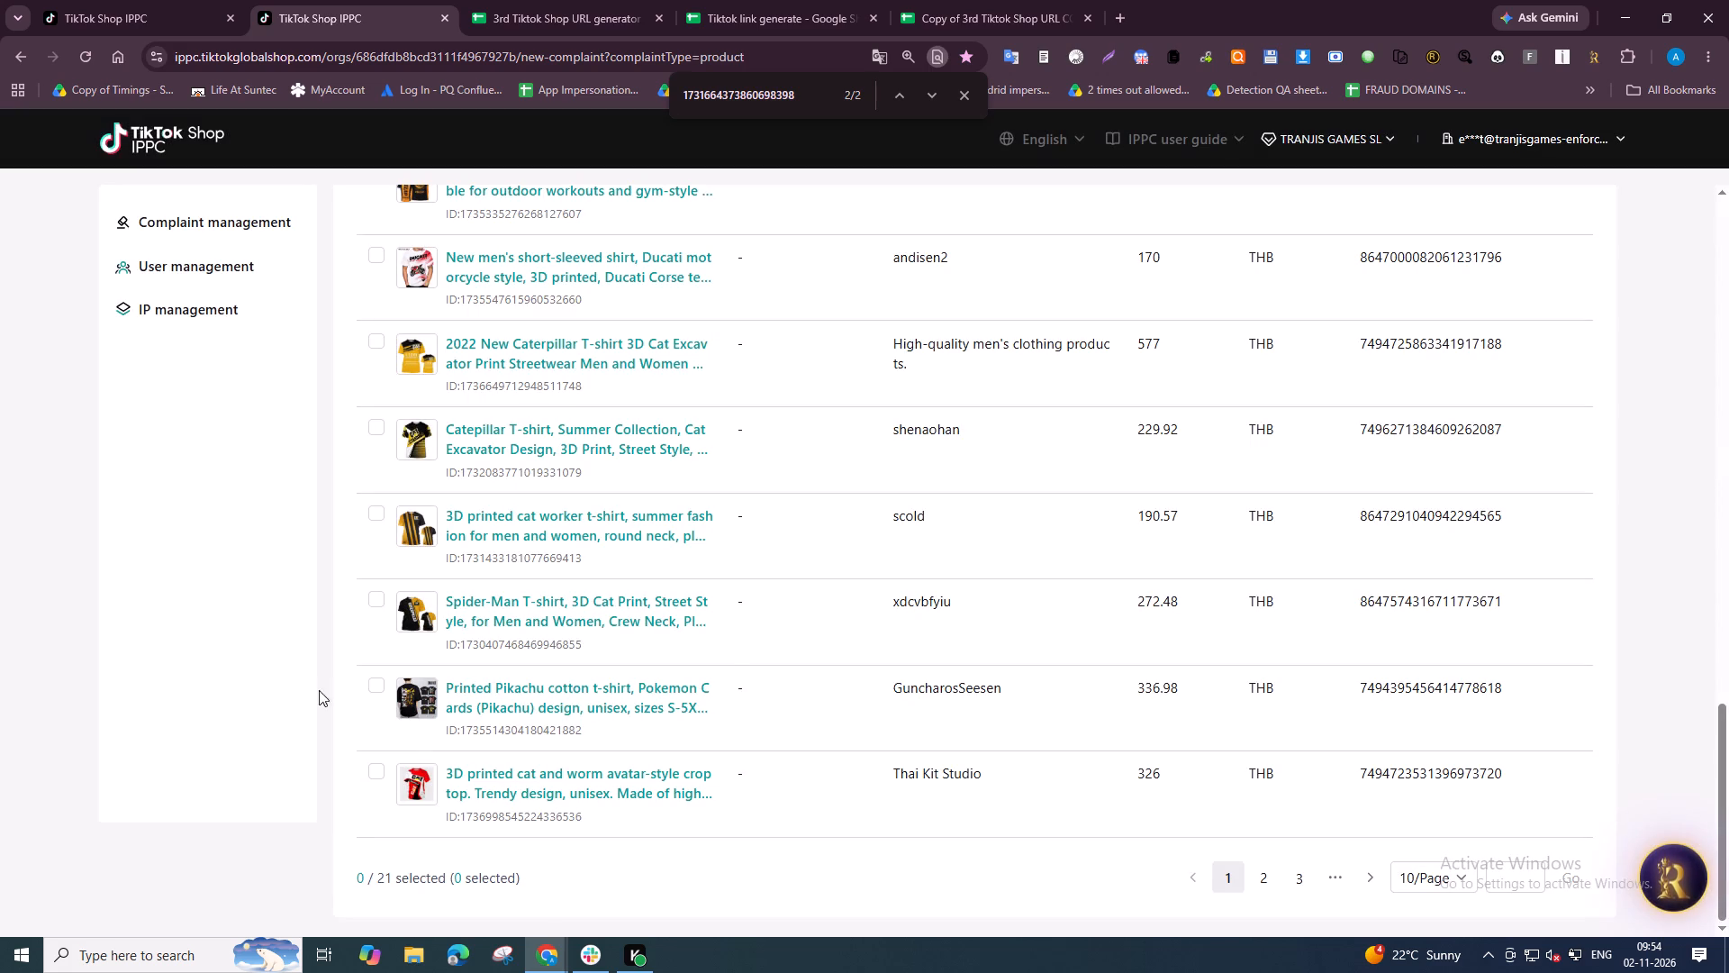
{"action": "left_click", "coordinate": [399, 686]}
{"action": "left_click", "coordinate": [303, 672]}
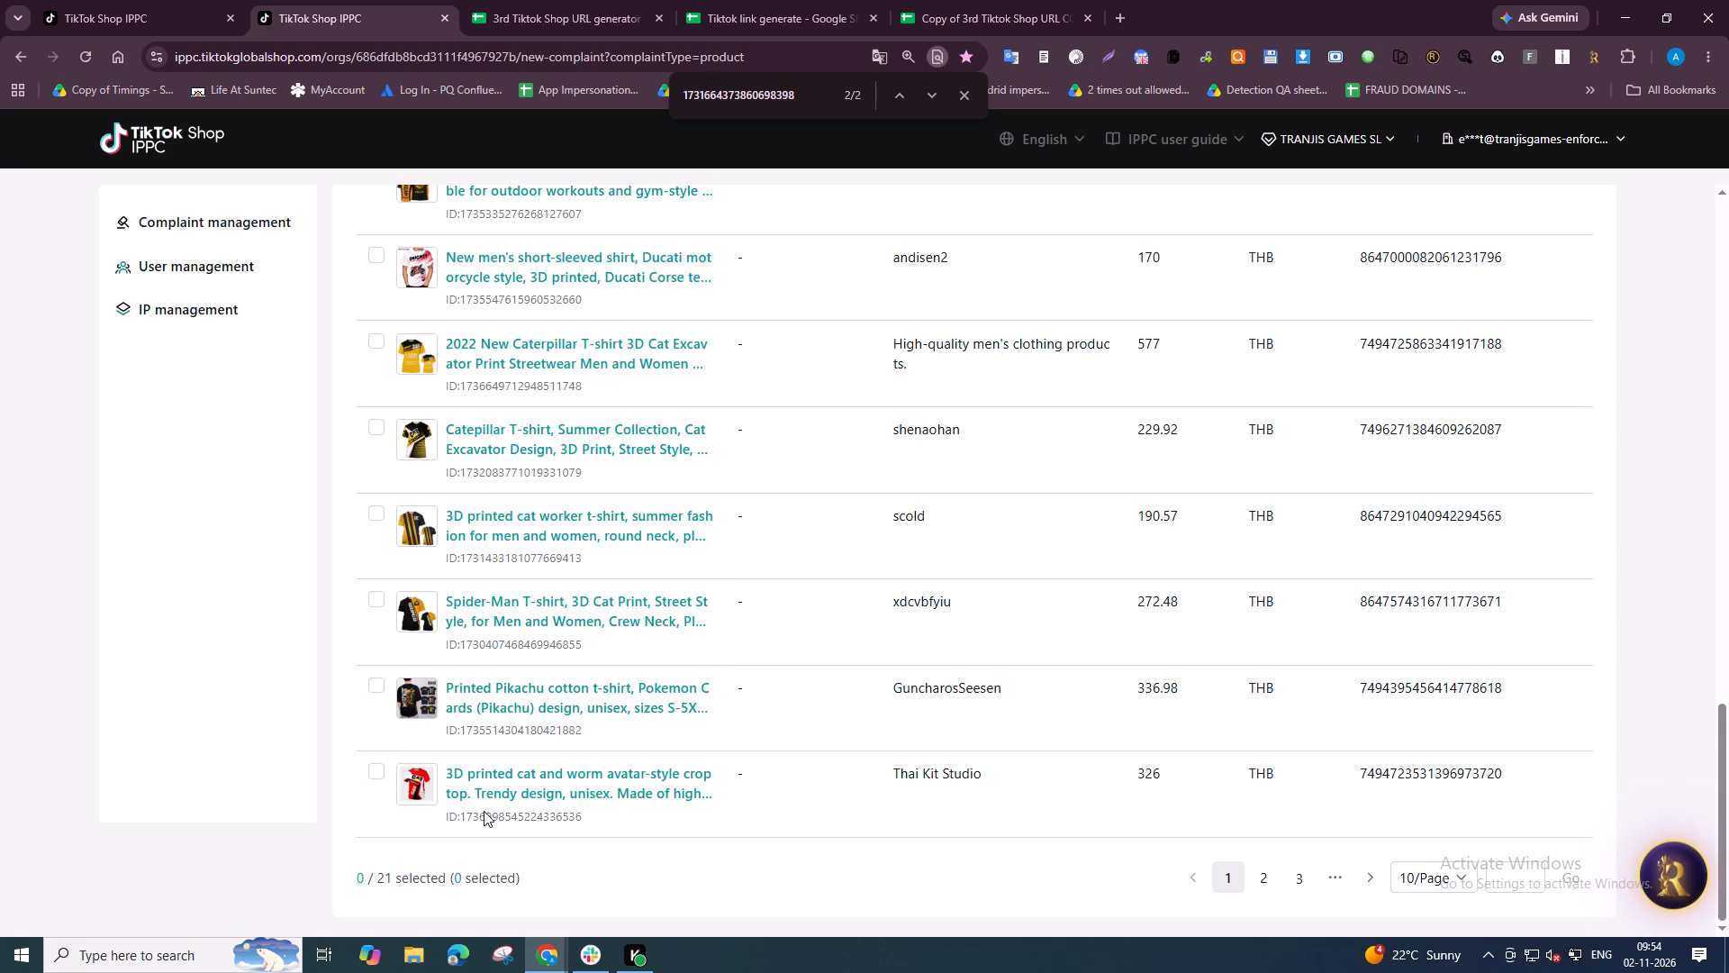
{"action": "scroll", "coordinate": [502, 679], "scroll_direction": "up", "scroll_amount": 17}
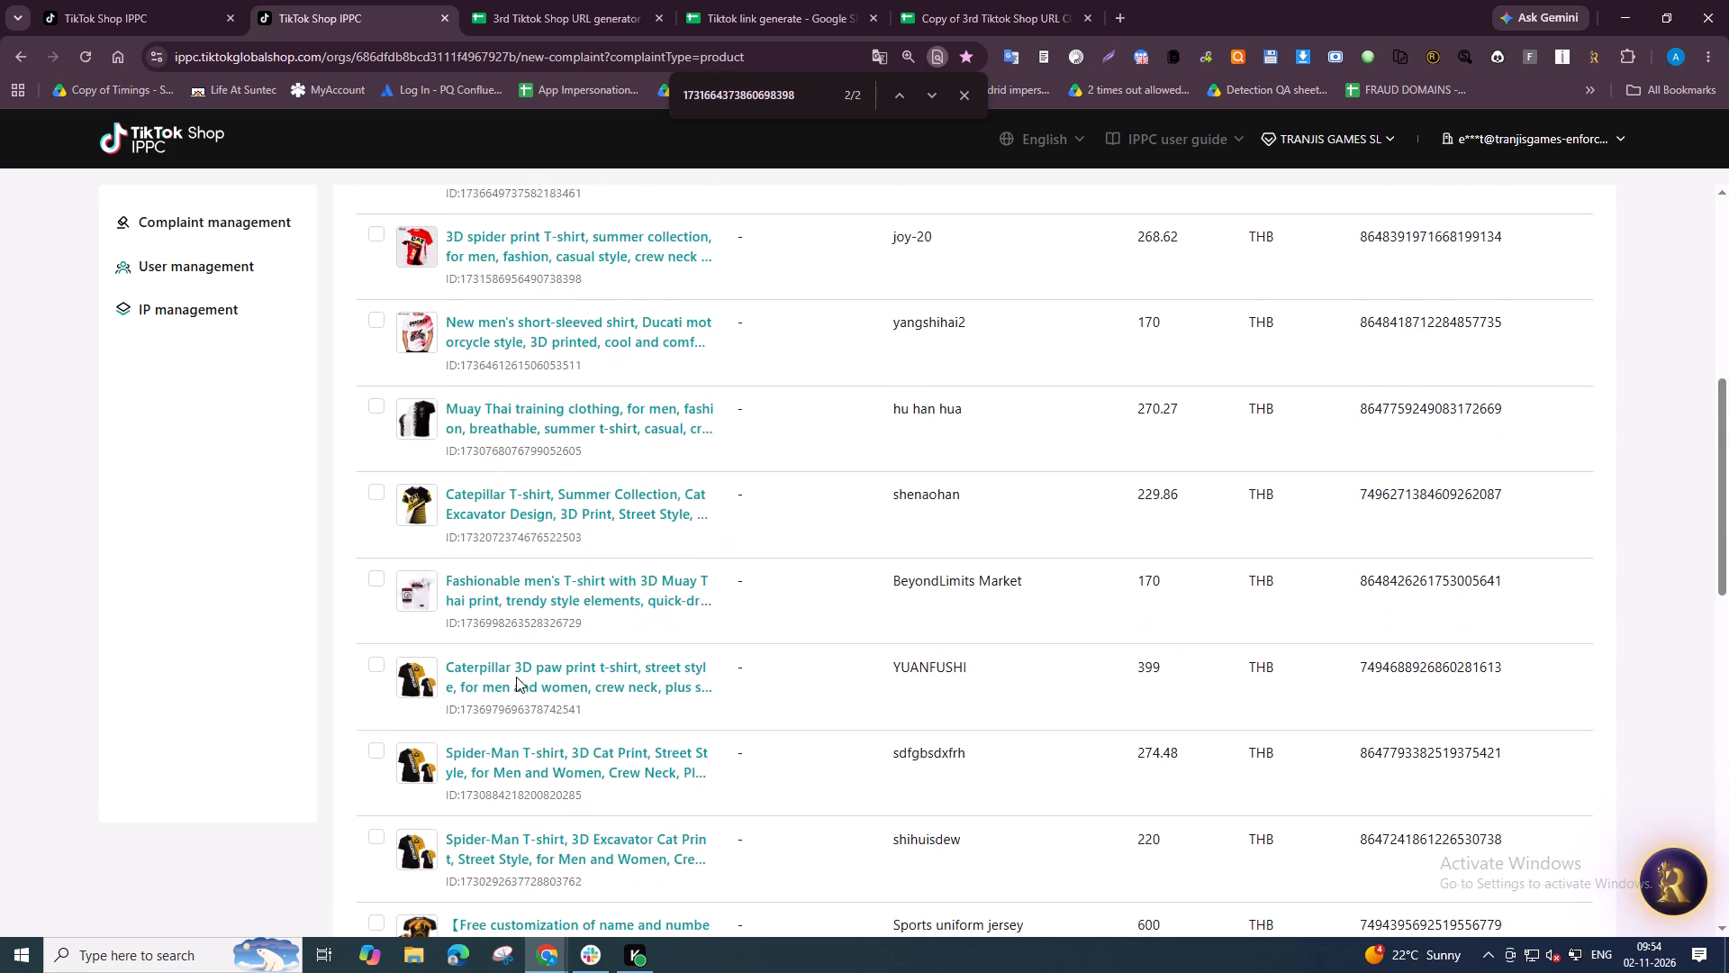
{"action": "scroll", "coordinate": [516, 677], "scroll_direction": "up", "scroll_amount": 5}
{"action": "scroll", "coordinate": [516, 677], "scroll_direction": "down", "scroll_amount": 4}
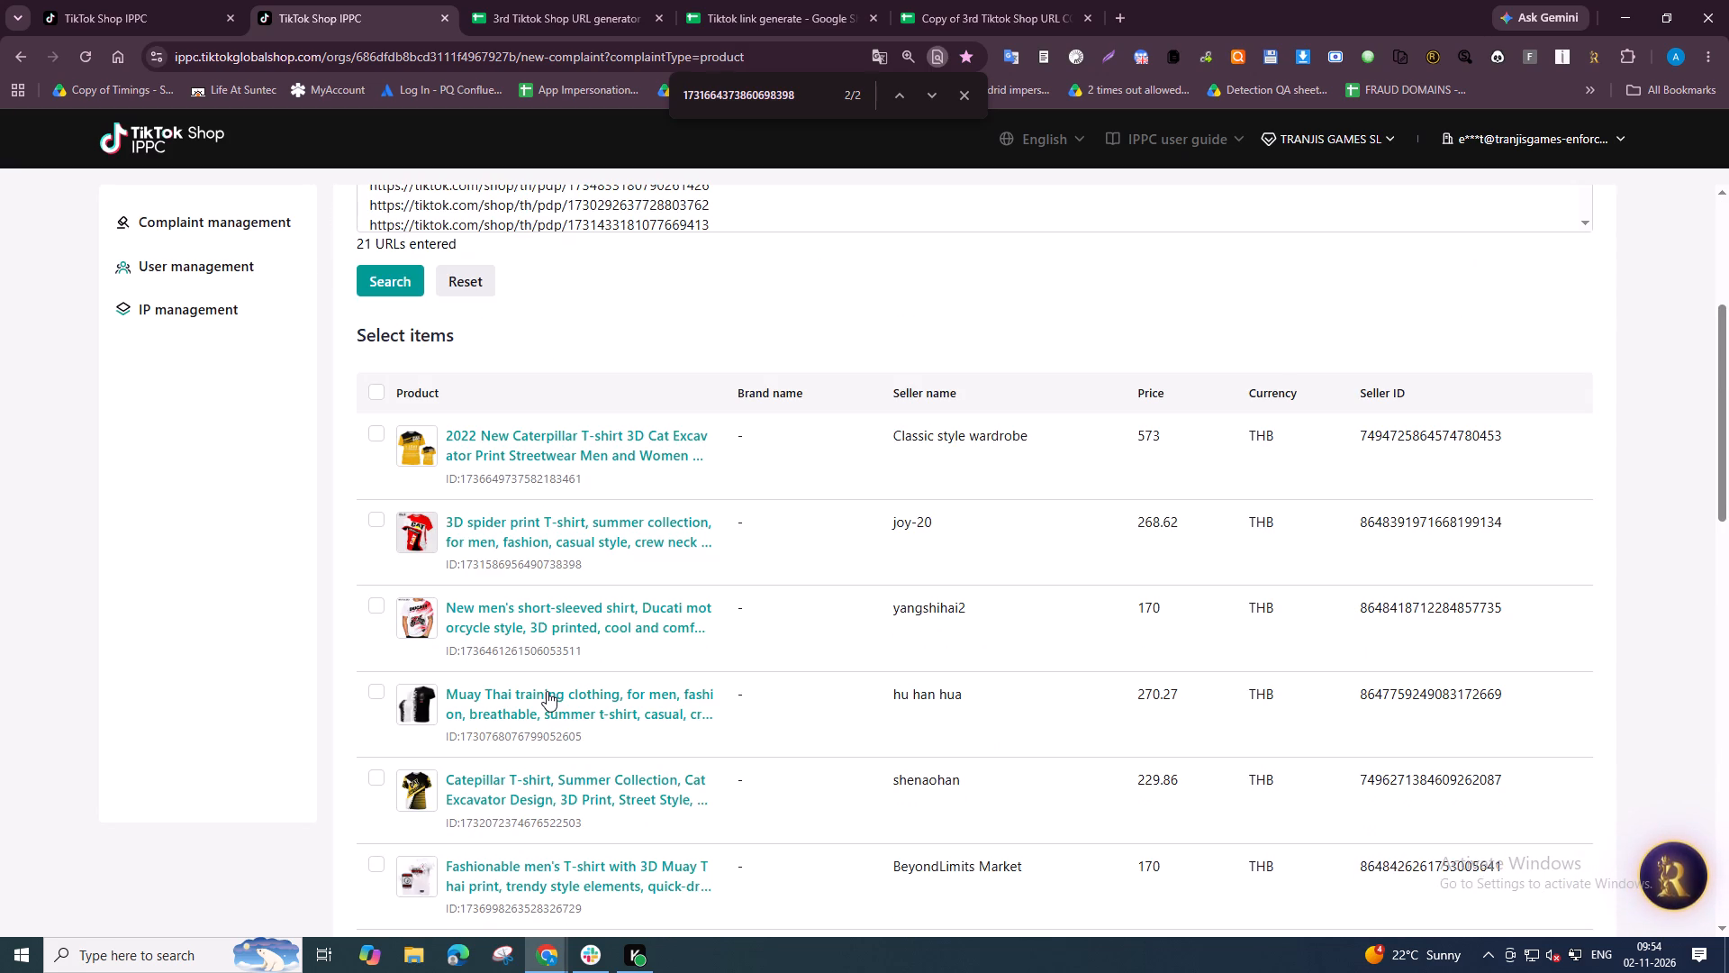
{"action": "scroll", "coordinate": [547, 691], "scroll_direction": "up", "scroll_amount": 4}
{"action": "scroll", "coordinate": [551, 696], "scroll_direction": "down", "scroll_amount": 5}
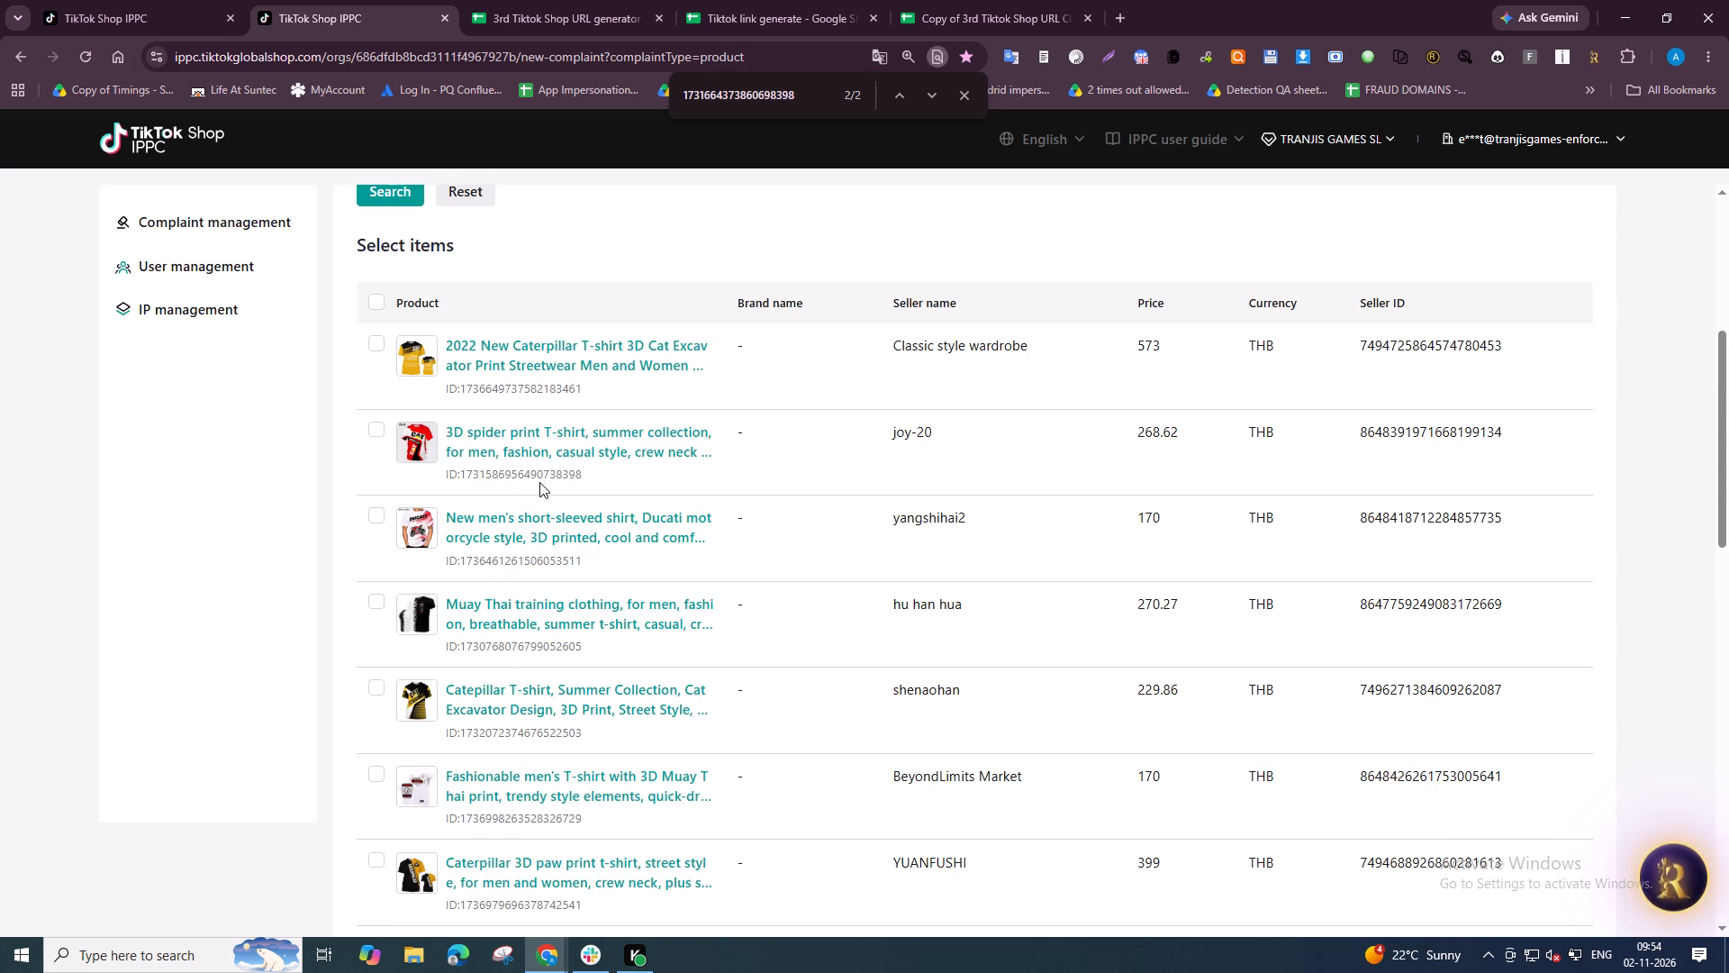
{"action": "double_click", "coordinate": [521, 389]}
{"action": "key", "text": "ctrl+c"}
{"action": "key", "text": "alt+Tab"}
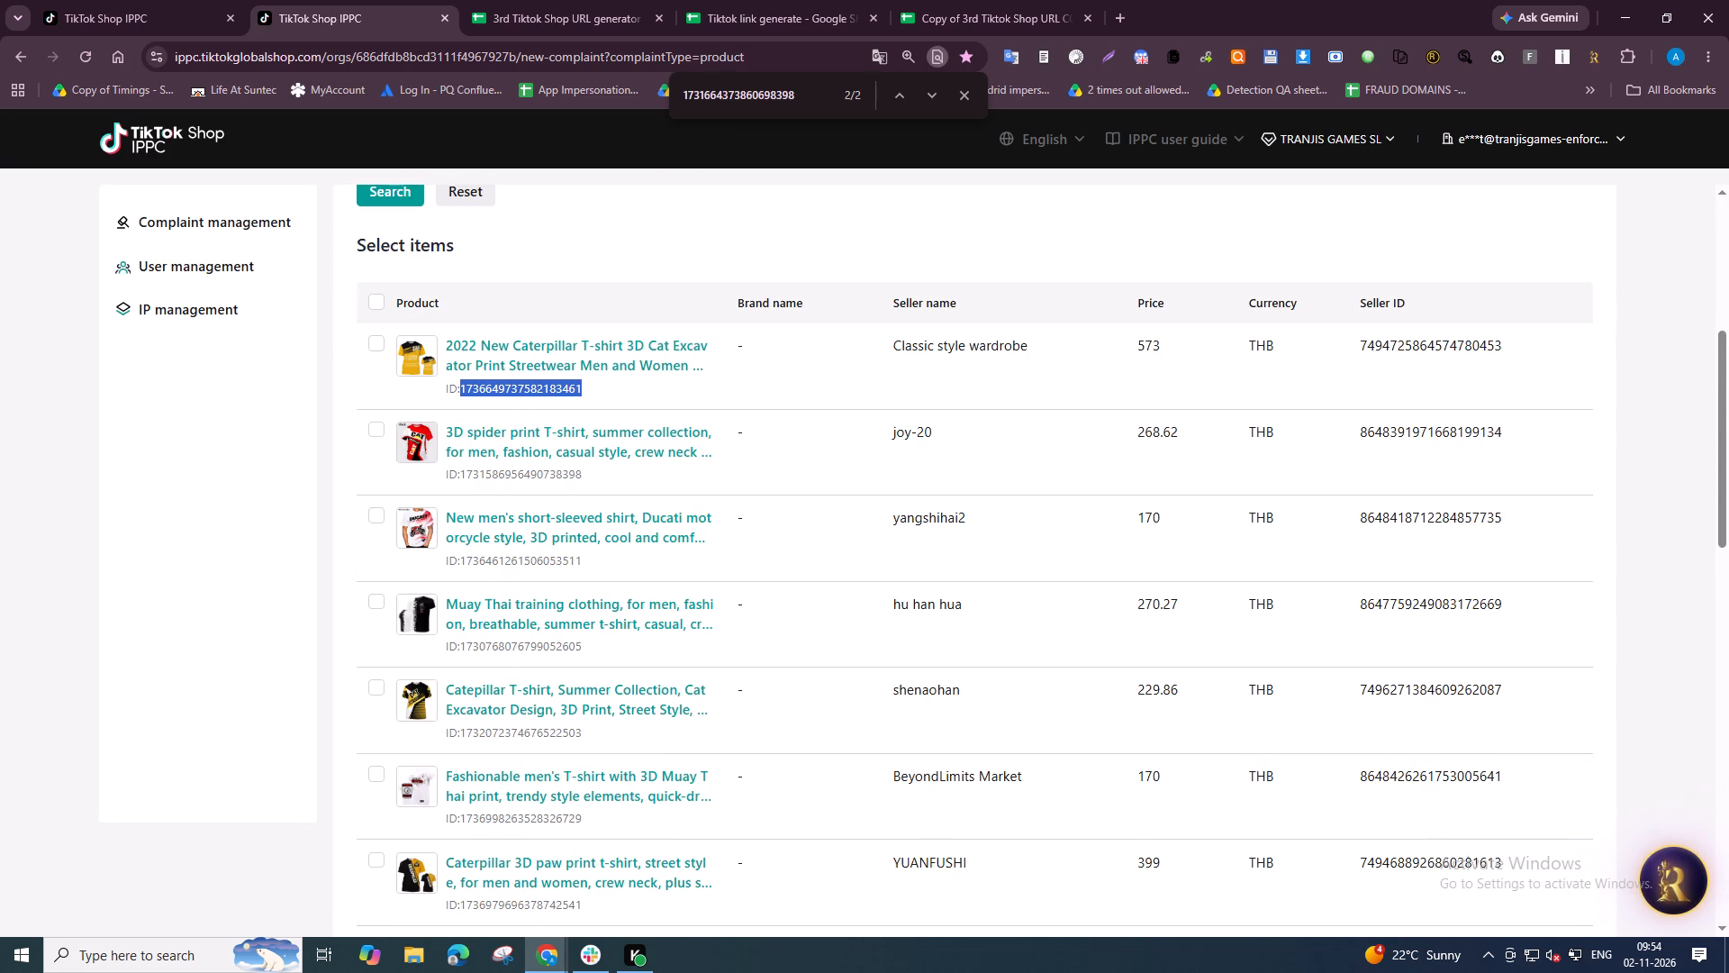
{"action": "left_click", "coordinate": [557, 0]}
{"action": "left_click", "coordinate": [654, 459]}
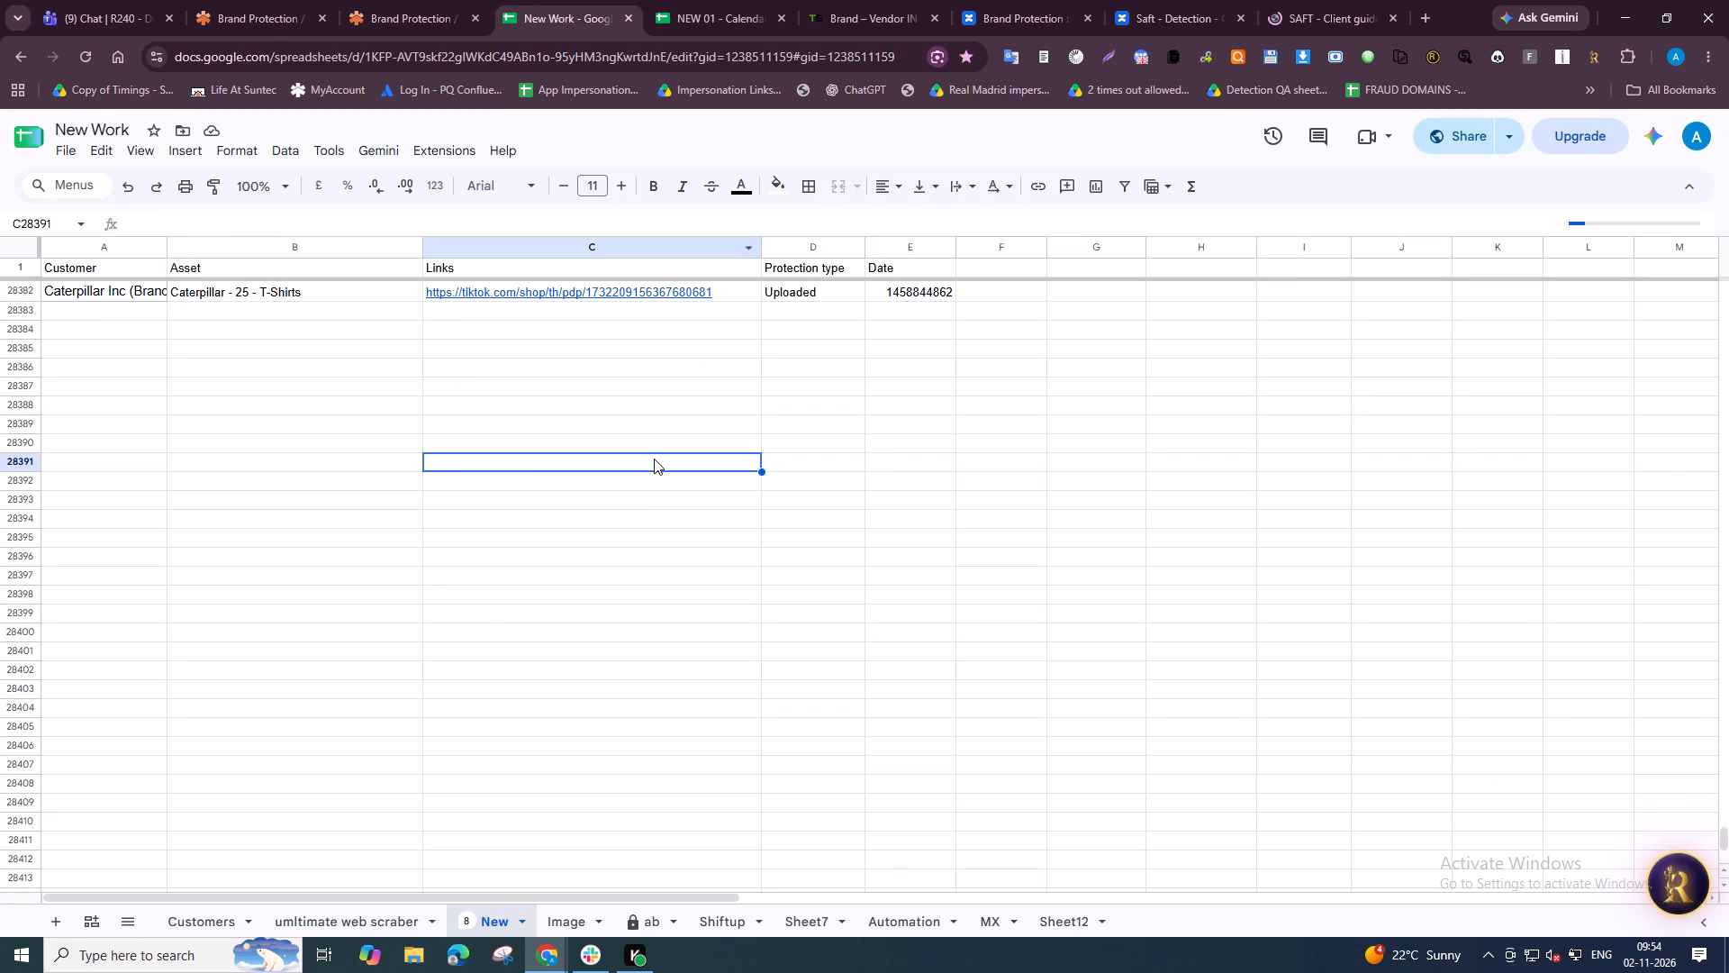
{"action": "key", "text": "ctrl+v"}
{"action": "key", "text": "alt+Tab"}
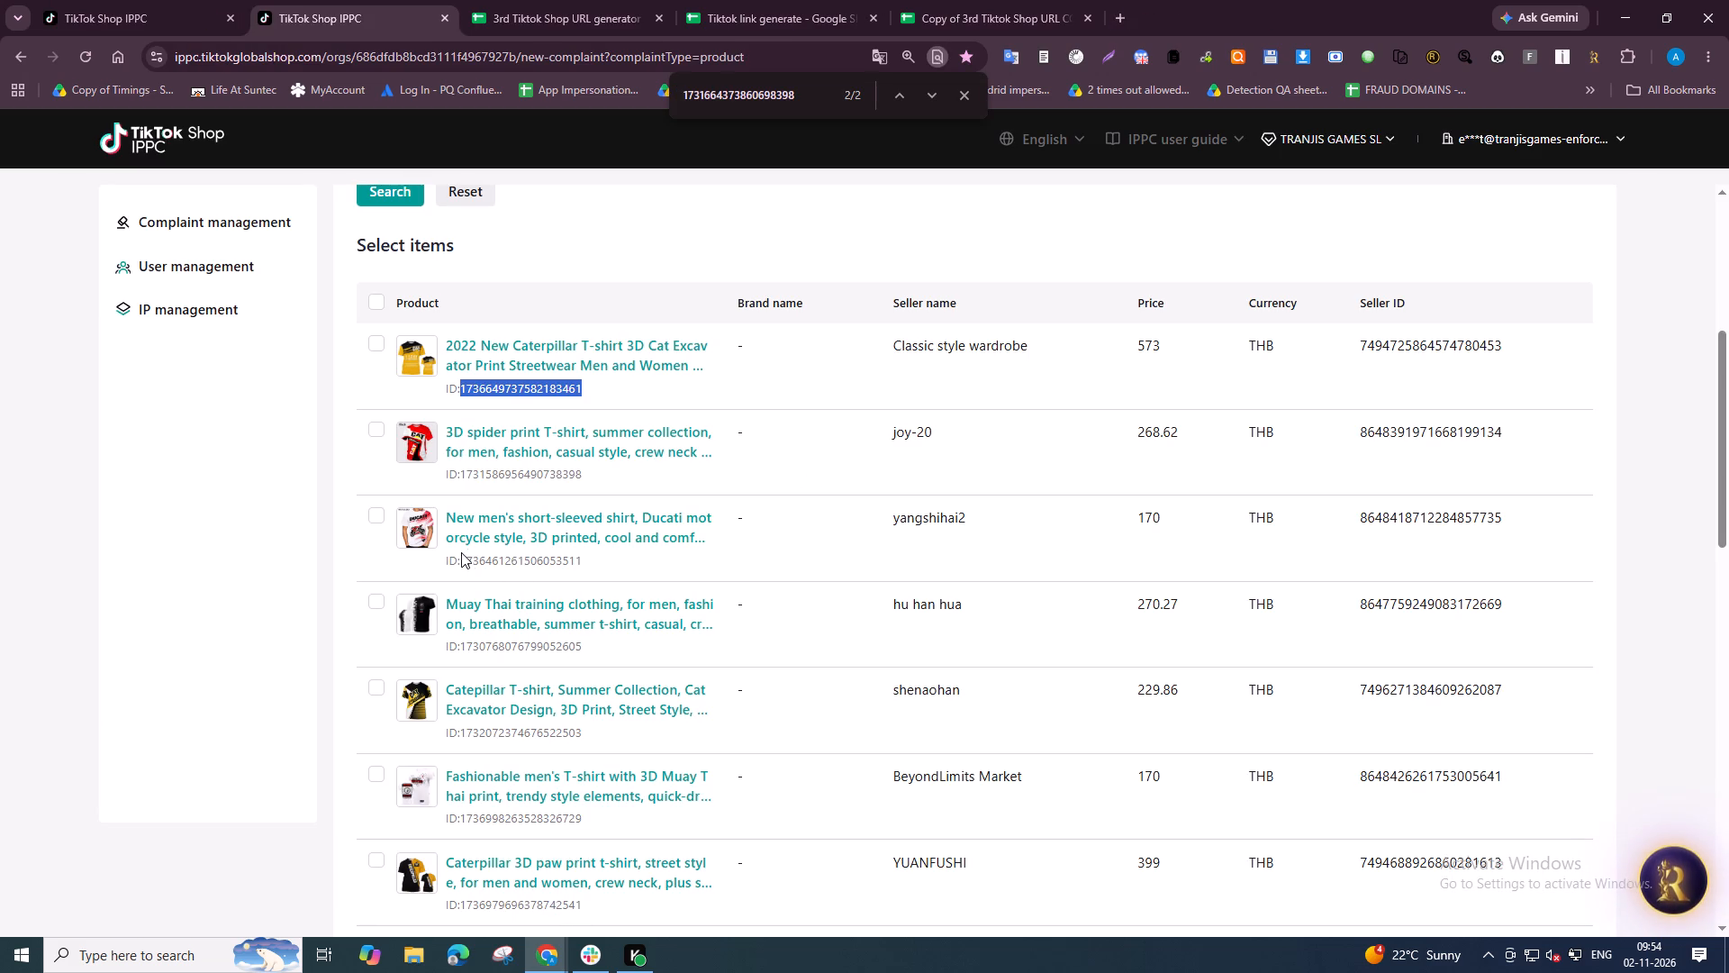
{"action": "double_click", "coordinate": [503, 733]}
{"action": "key", "text": "ctrl+c"}
{"action": "key", "text": "alt+Tab"}
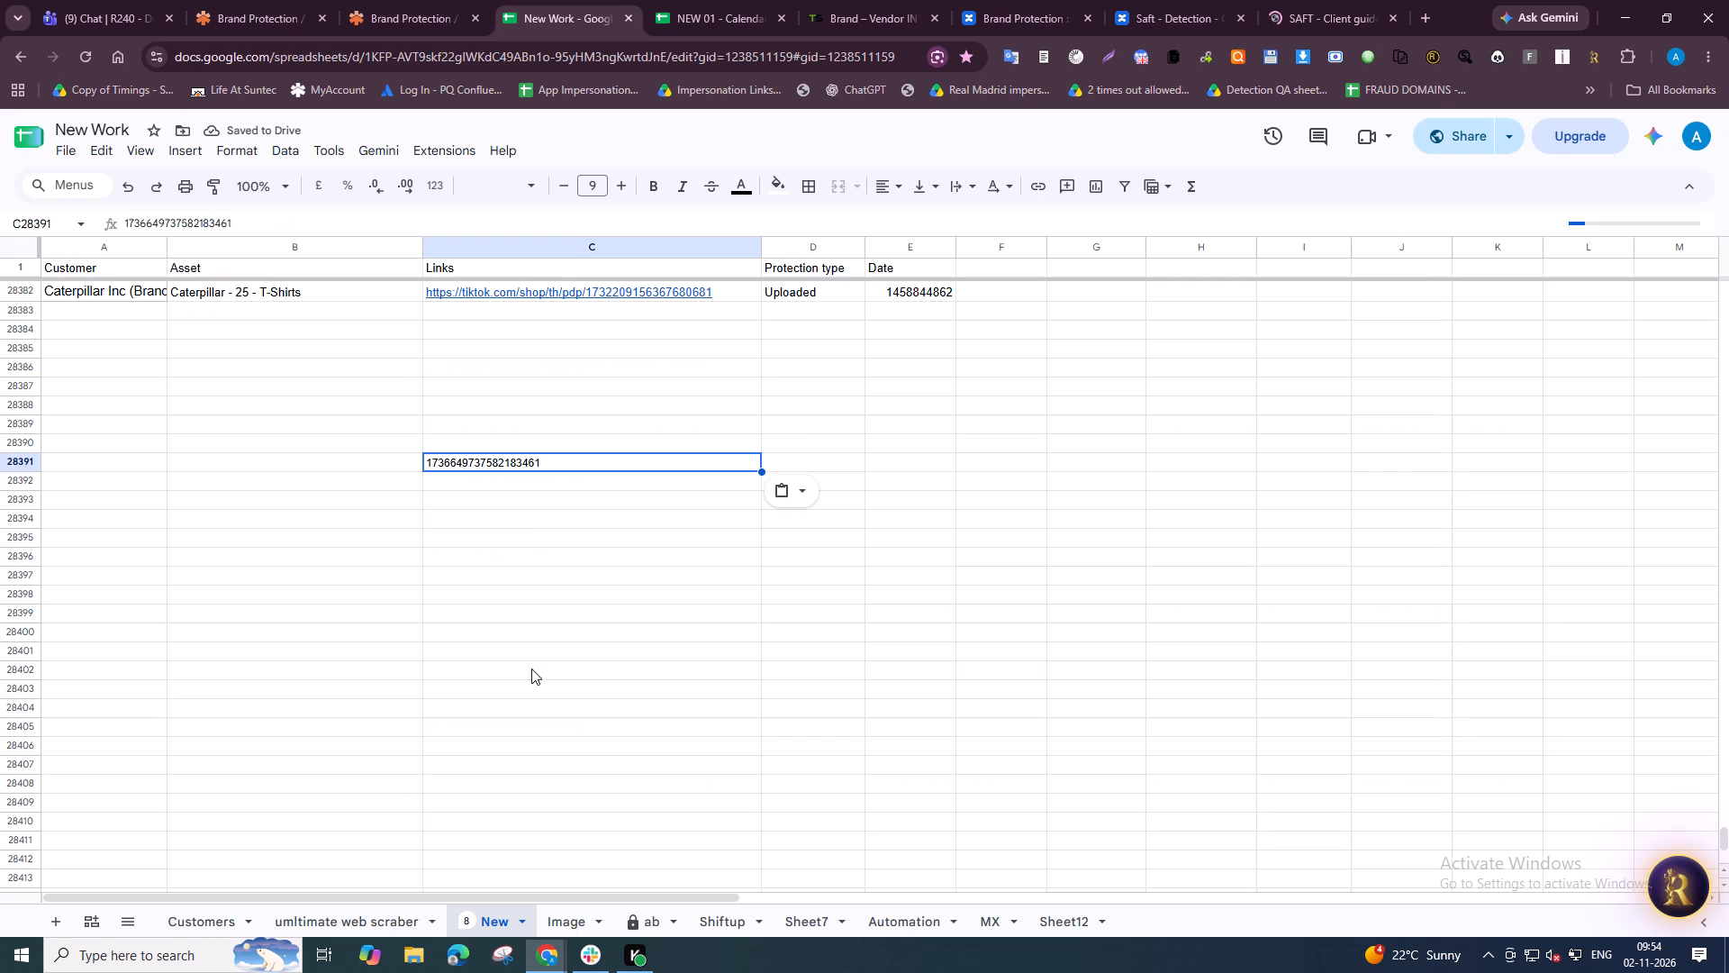
{"action": "left_click", "coordinate": [532, 526]}
{"action": "key", "text": "ctrl+v"}
{"action": "key", "text": "alt+Tab"}
{"action": "scroll", "coordinate": [594, 495], "scroll_direction": "down", "scroll_amount": 6}
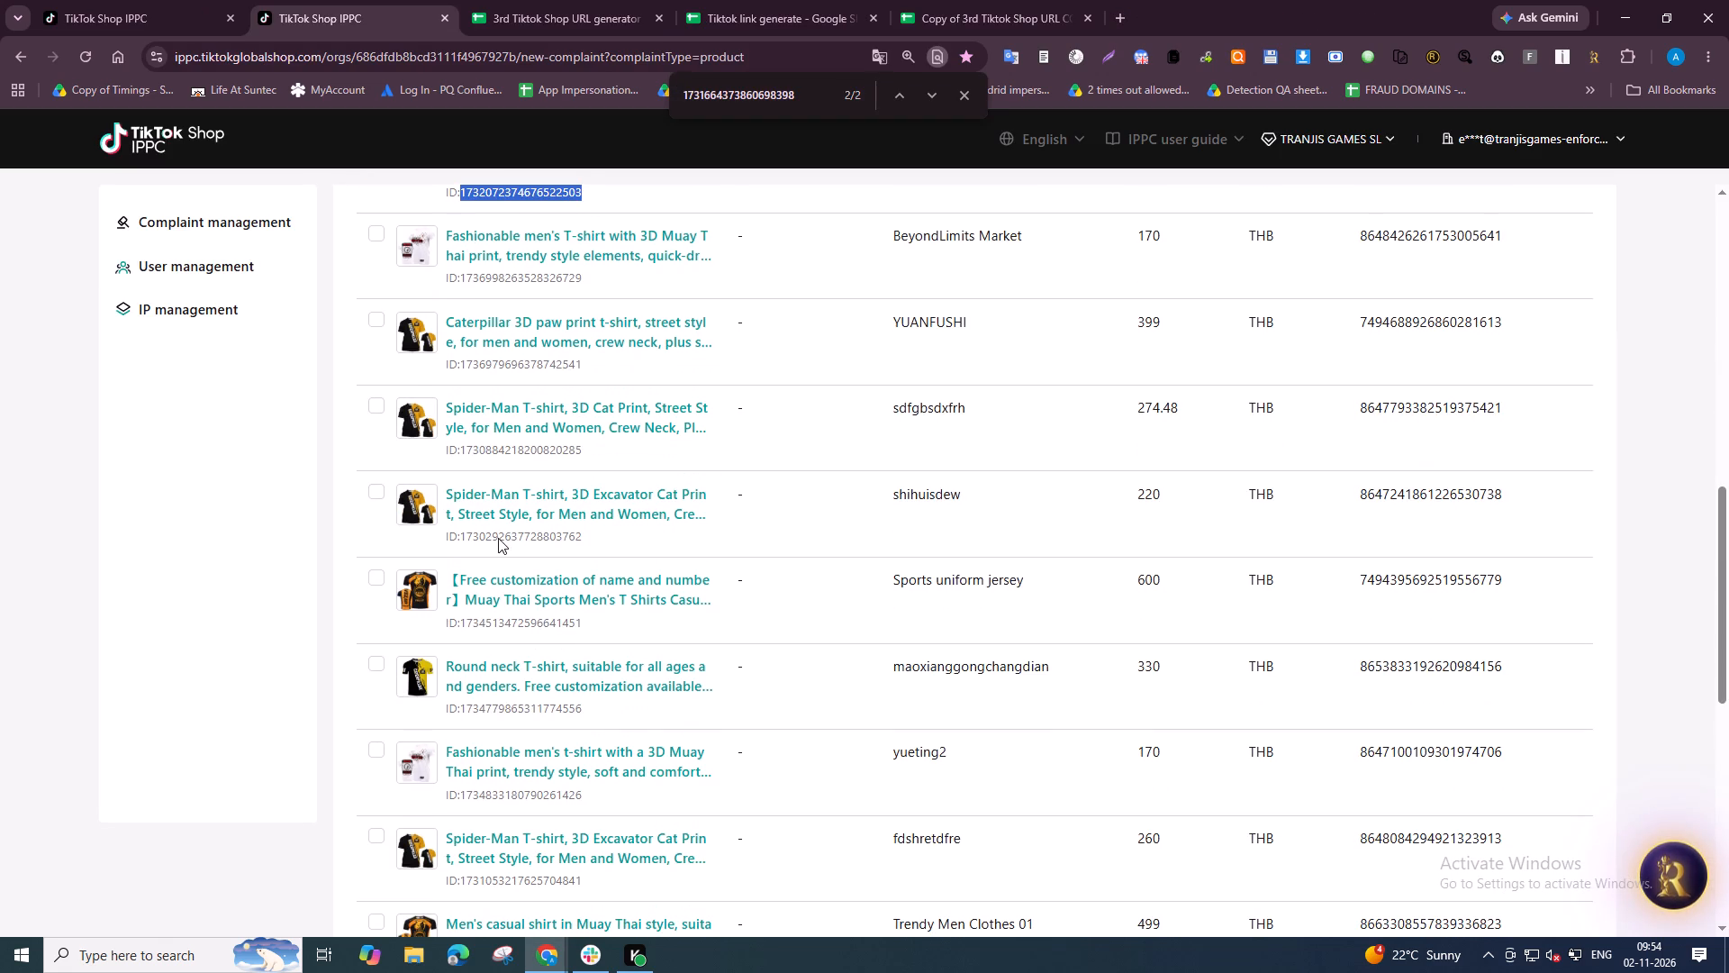
{"action": "double_click", "coordinate": [501, 364]}
{"action": "key", "text": "ctrl+c"}
{"action": "key", "text": "alt+Tab"}
{"action": "left_click", "coordinate": [523, 496]}
{"action": "key", "text": "ctrl+v"}
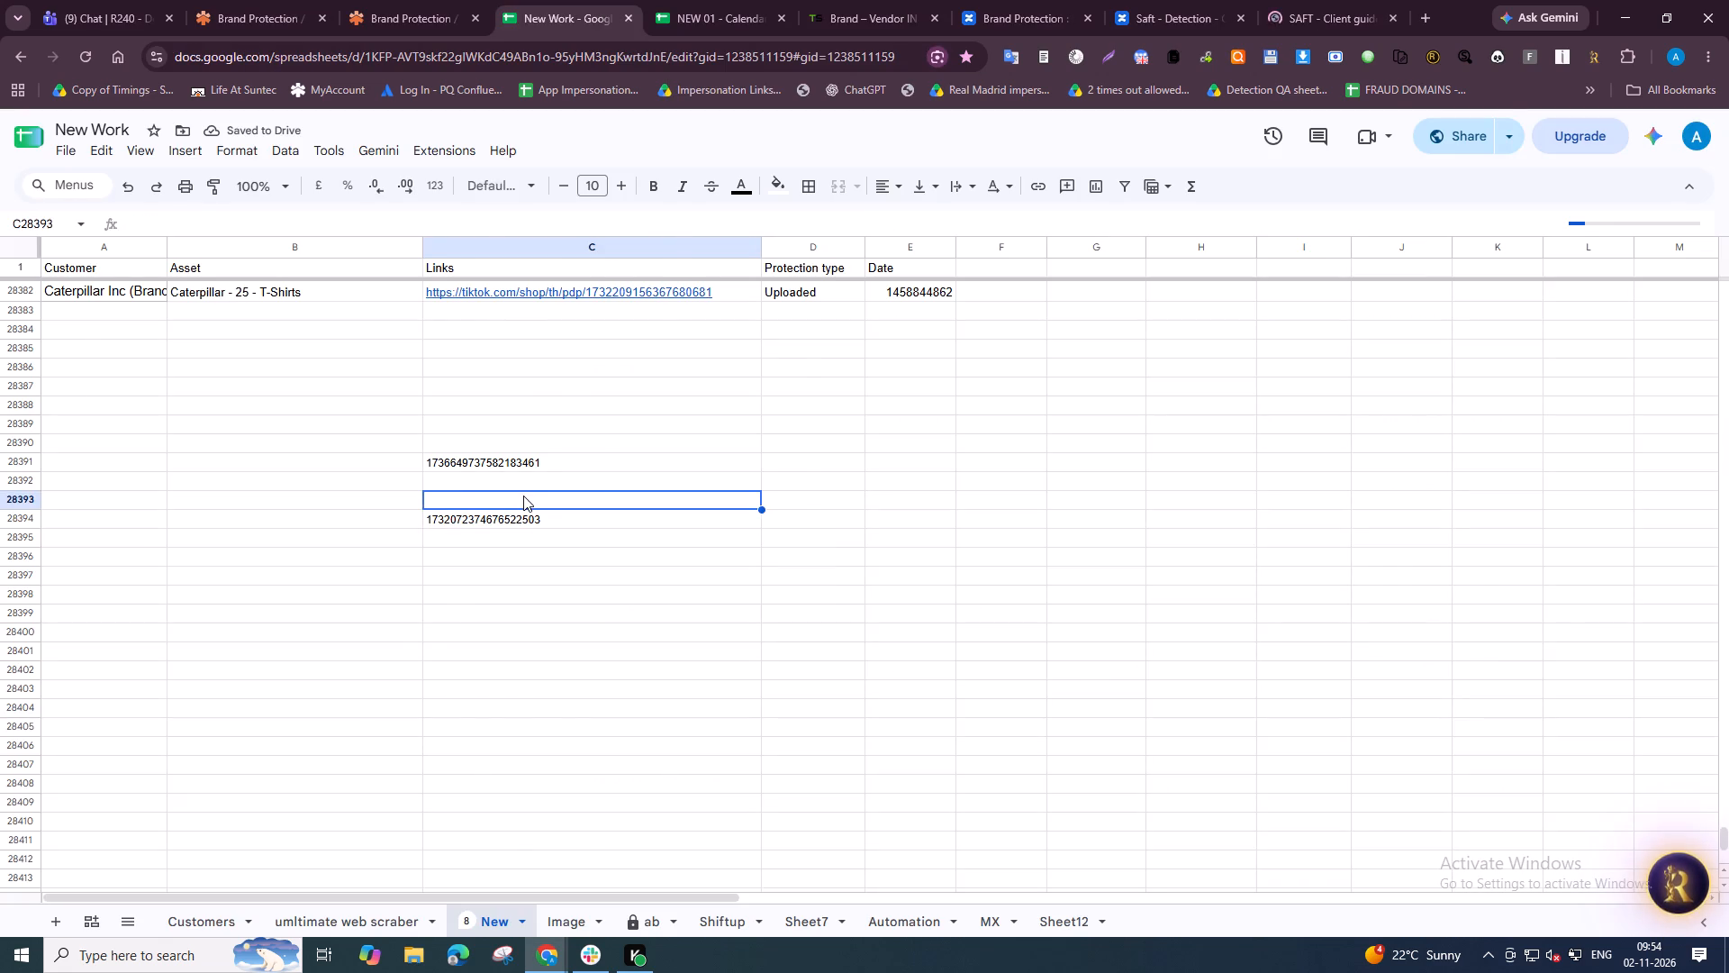
{"action": "key", "text": "alt+Tab"}
{"action": "double_click", "coordinate": [525, 446]}
{"action": "key", "text": "ctrl+c"}
{"action": "key", "text": "alt+Tab"}
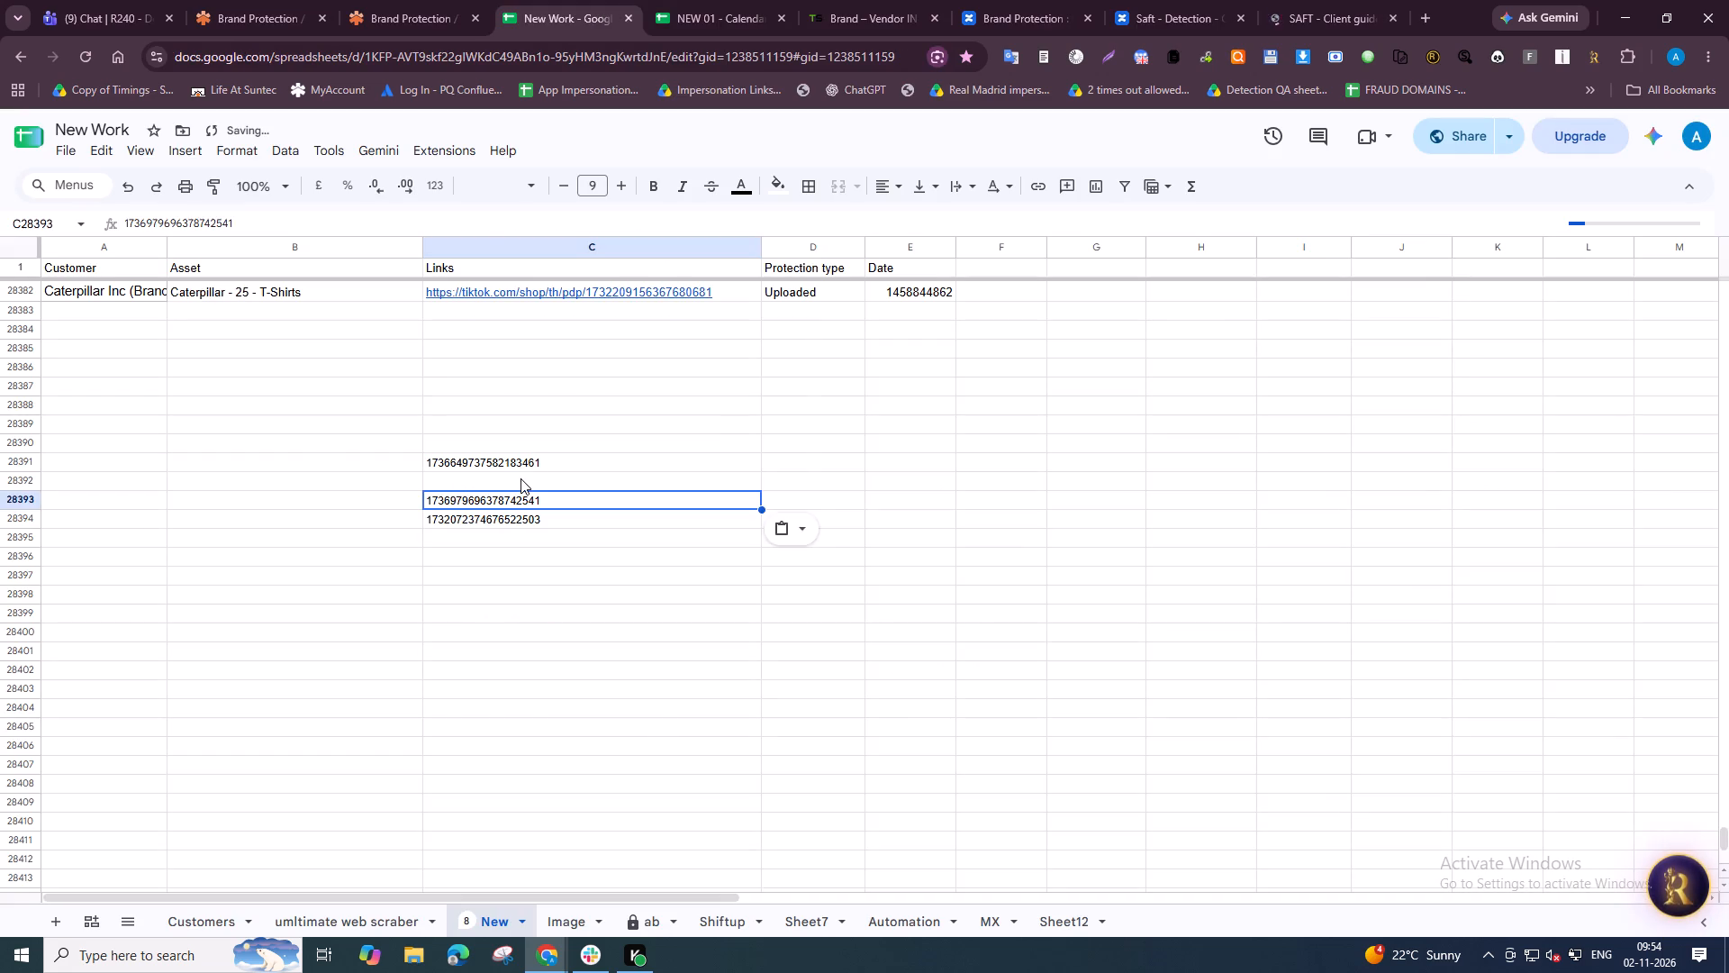
{"action": "left_click", "coordinate": [521, 478]}
{"action": "key", "text": "ctrl+v"}
{"action": "key", "text": "alt+Tab"}
{"action": "double_click", "coordinate": [508, 544]}
{"action": "key", "text": "ctrl+c"}
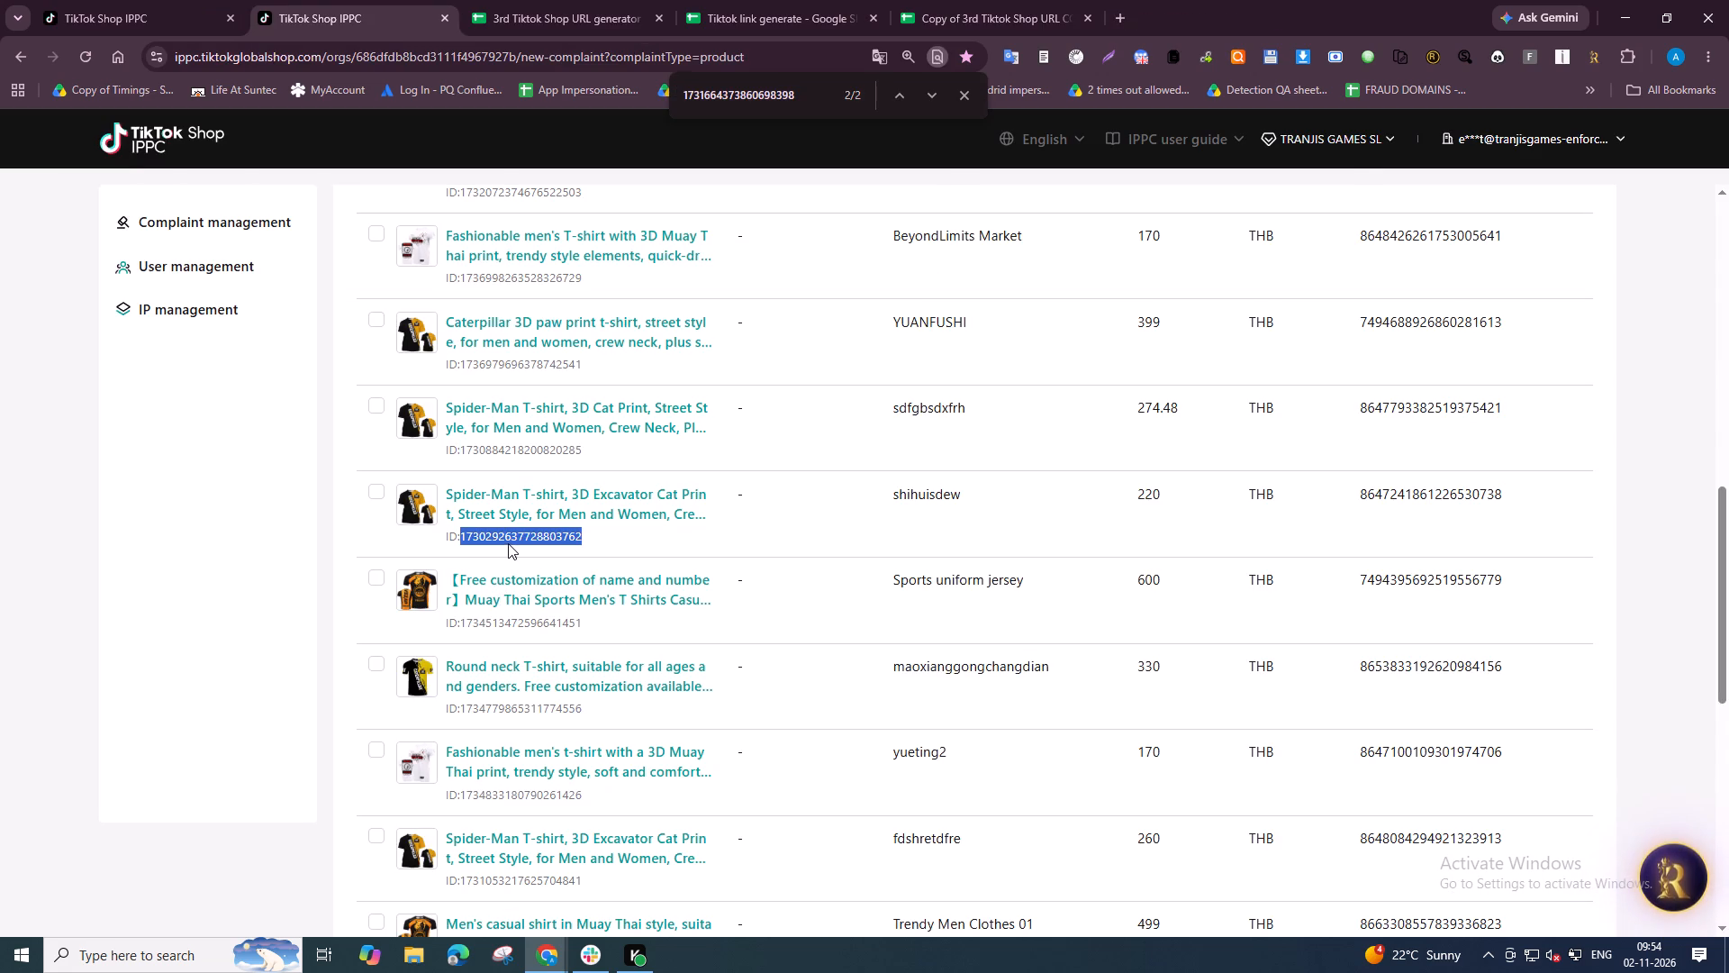
{"action": "key", "text": "alt+Tab"}
{"action": "left_click", "coordinate": [503, 566]}
{"action": "key", "text": "ctrl+v"}
{"action": "key", "text": "alt+Tab"}
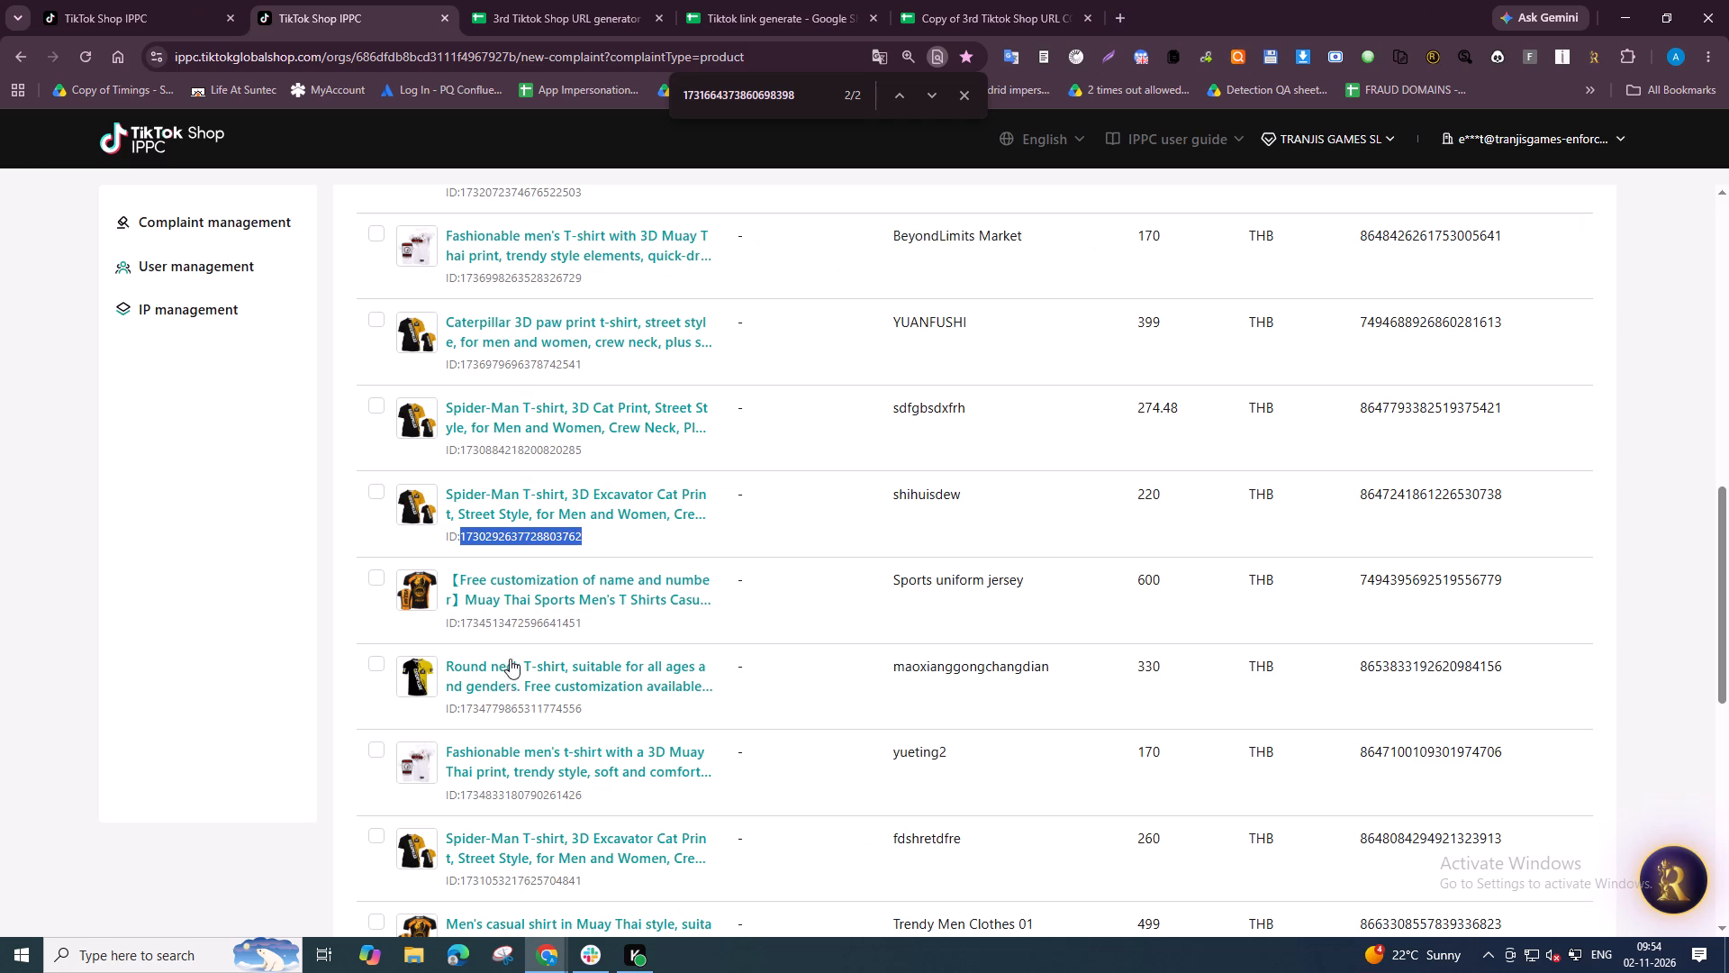
{"action": "double_click", "coordinate": [513, 702]}
{"action": "key", "text": "ctrl+c"}
{"action": "key", "text": "alt+Tab"}
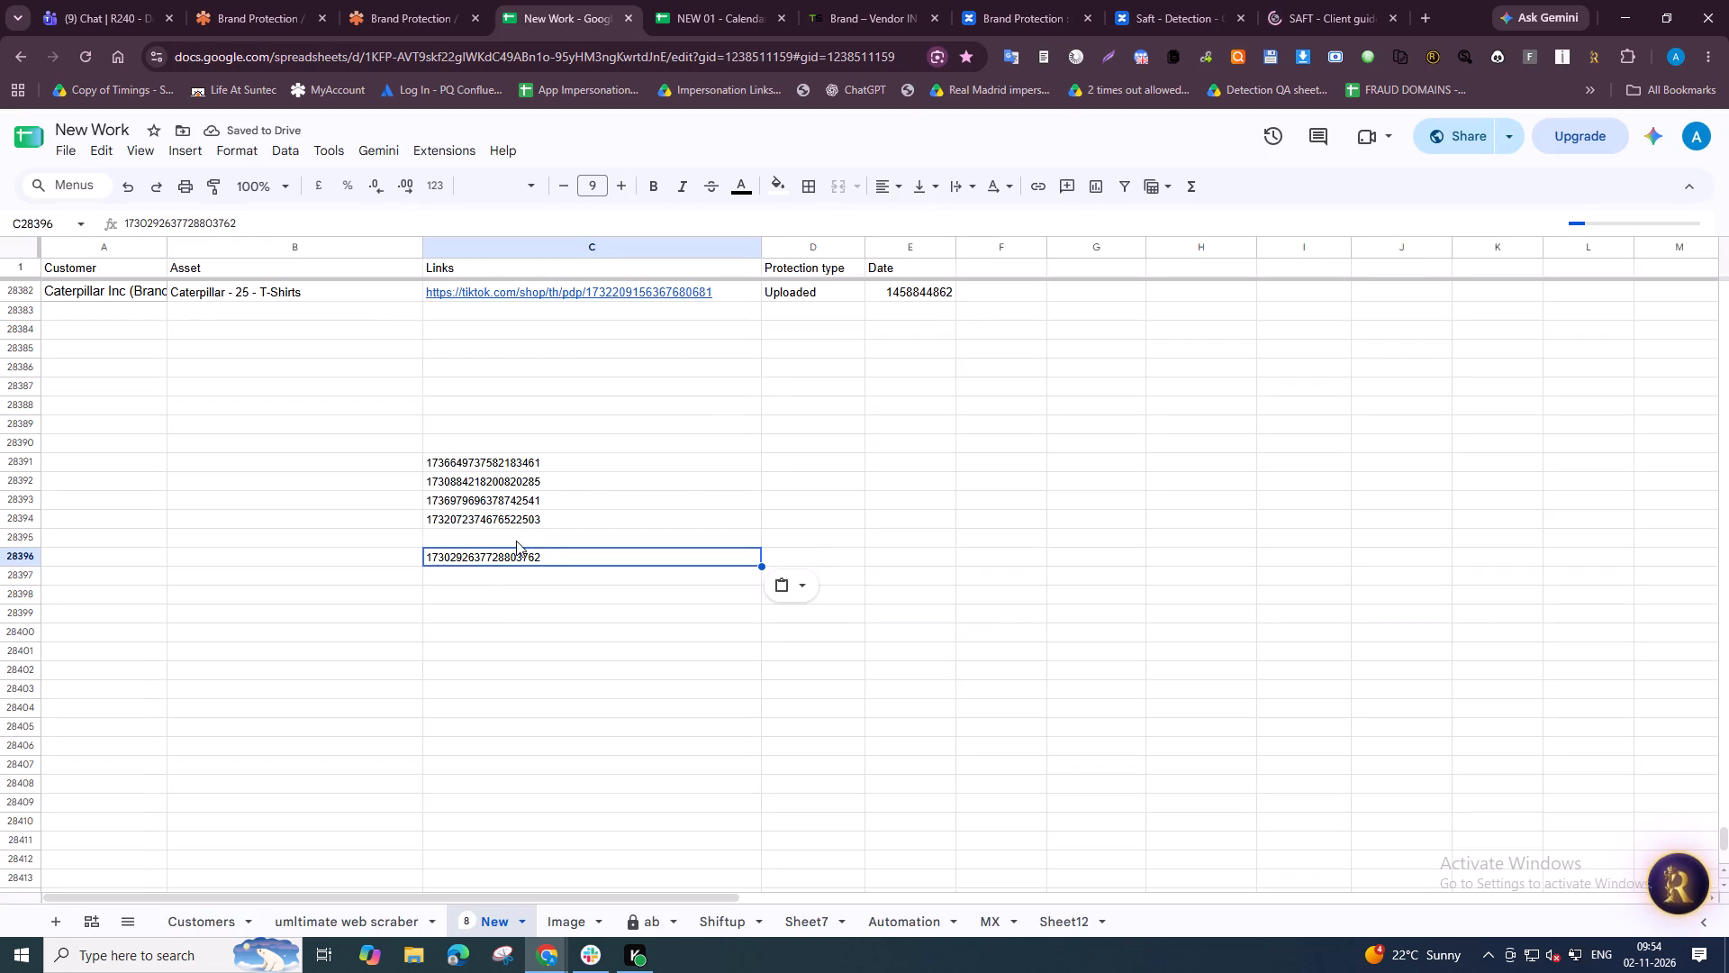
{"action": "left_click", "coordinate": [516, 538]}
{"action": "key", "text": "ctrl+v"}
{"action": "key", "text": "alt+Tab"}
{"action": "scroll", "coordinate": [582, 611], "scroll_direction": "down", "scroll_amount": 5}
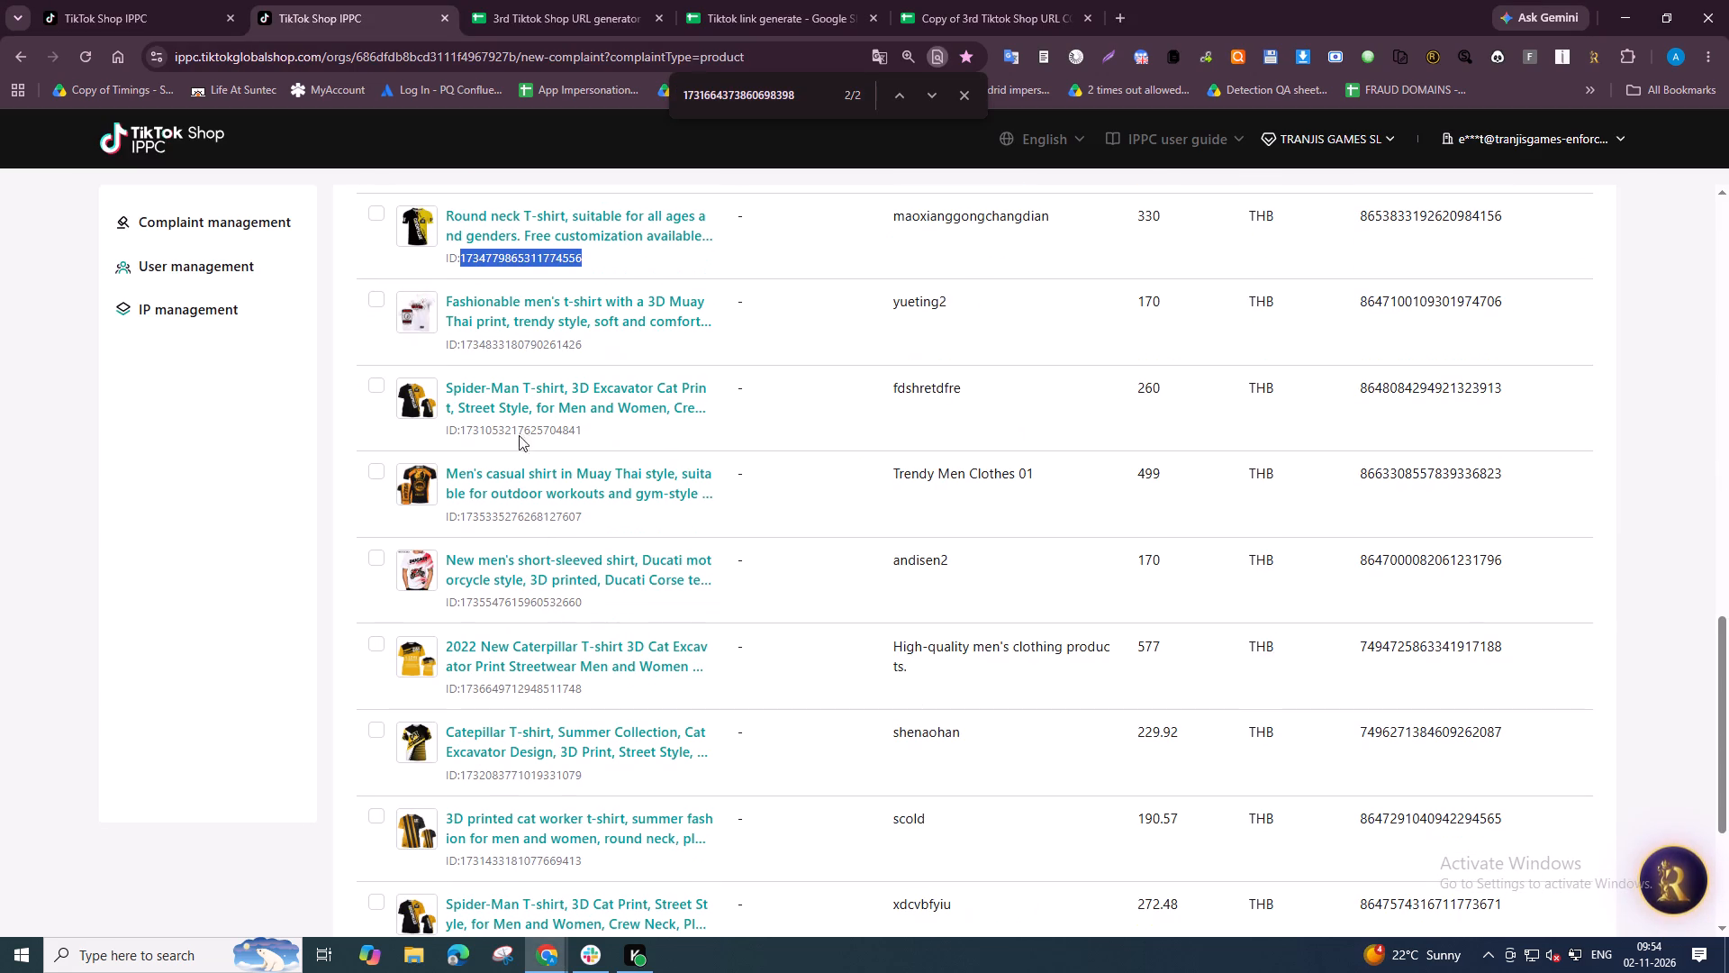
{"action": "double_click", "coordinate": [519, 423]}
{"action": "key", "text": "ctrl+c"}
{"action": "key", "text": "alt+Tab"}
{"action": "left_click", "coordinate": [530, 587]}
{"action": "key", "text": "ctrl+v"}
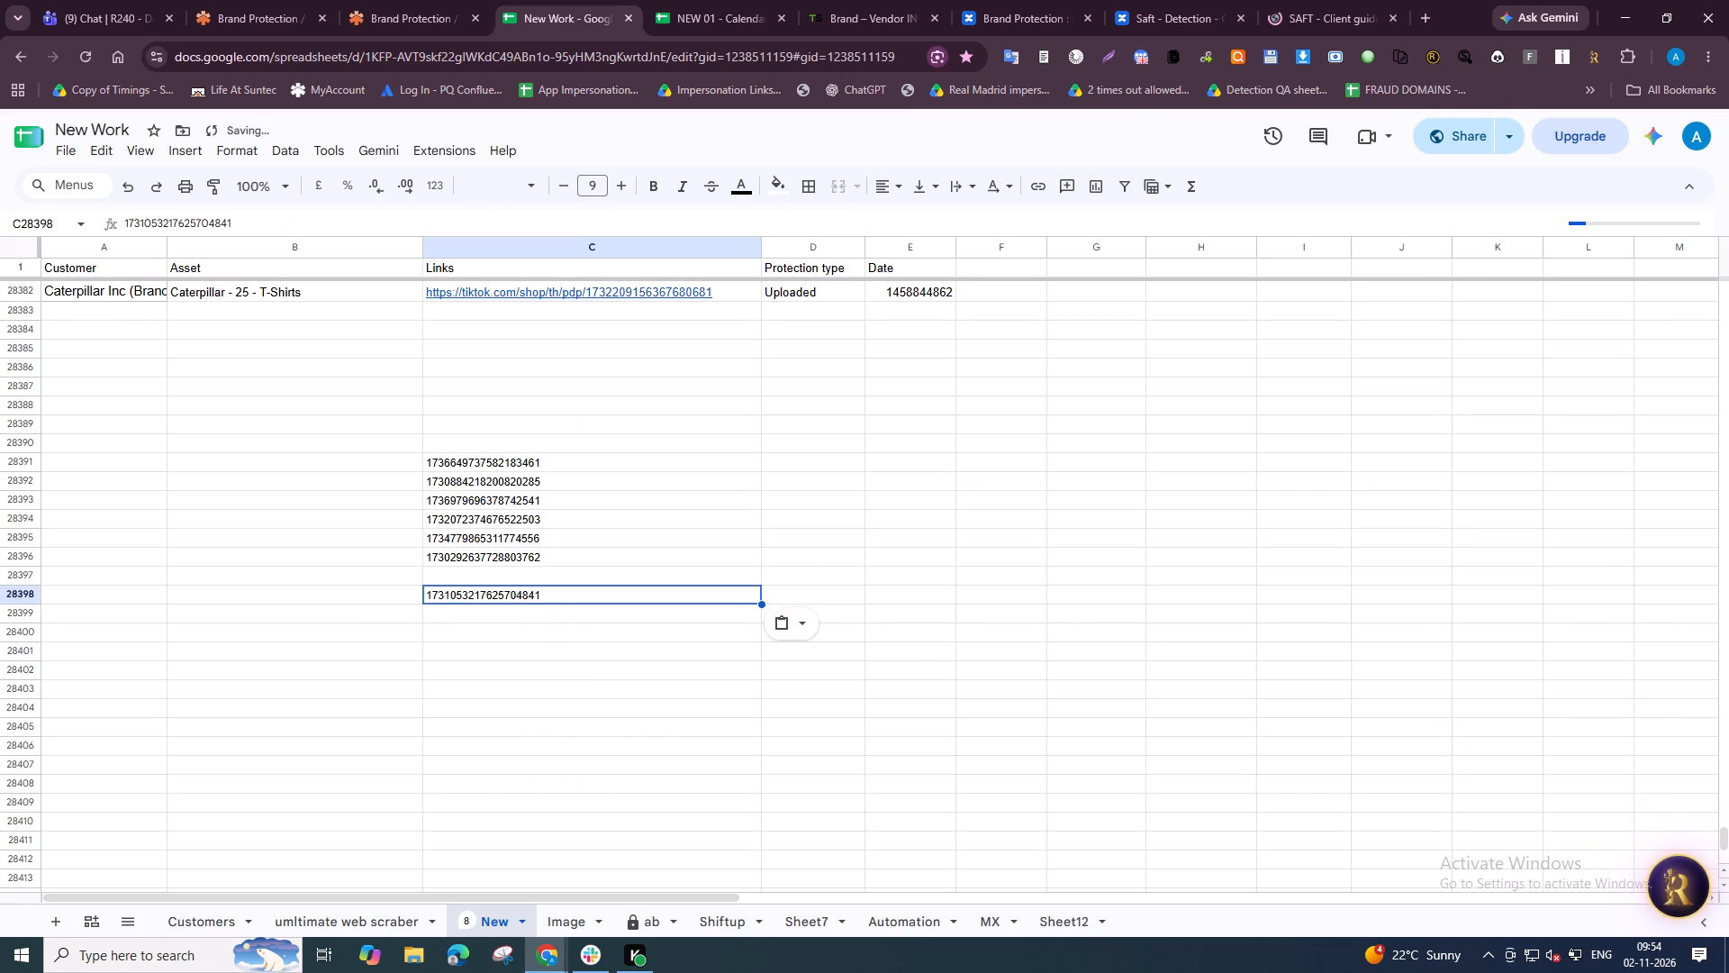
{"action": "key", "text": "alt+Tab"}
{"action": "double_click", "coordinate": [512, 696]}
{"action": "key", "text": "ctrl+c"}
{"action": "key", "text": "alt+Tab"}
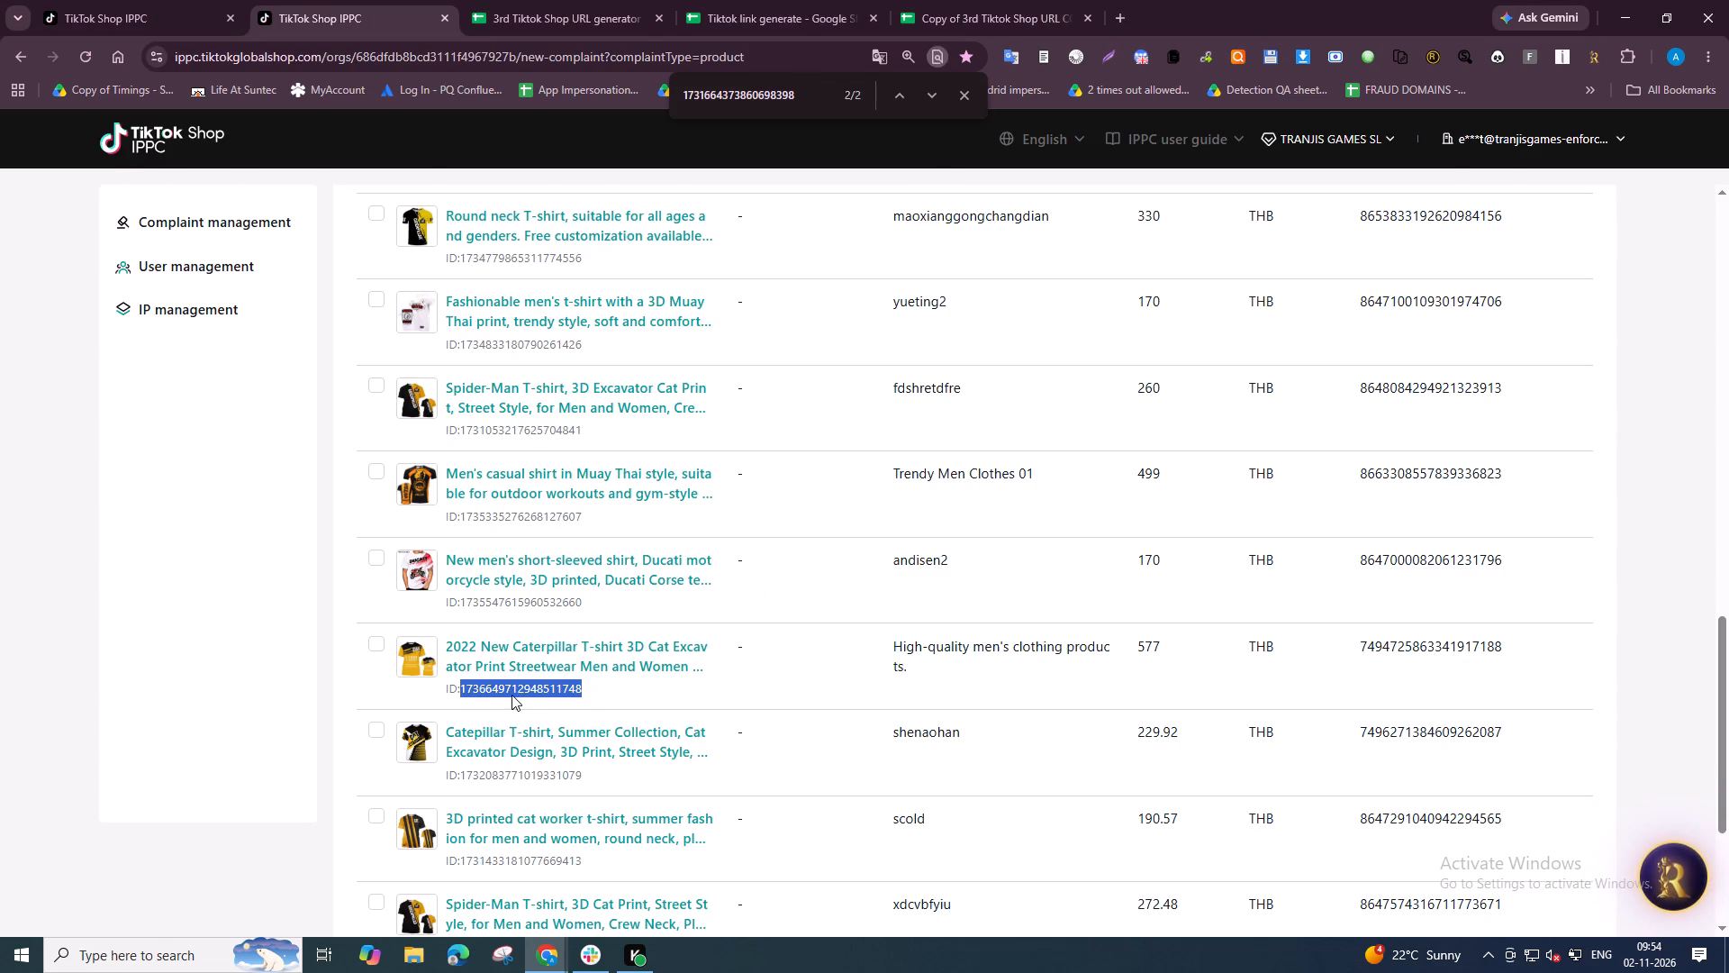
{"action": "left_click", "coordinate": [531, 571]}
{"action": "key", "text": "ctrl+v"}
{"action": "key", "text": "alt+Tab"}
{"action": "scroll", "coordinate": [611, 537], "scroll_direction": "down", "scroll_amount": 5}
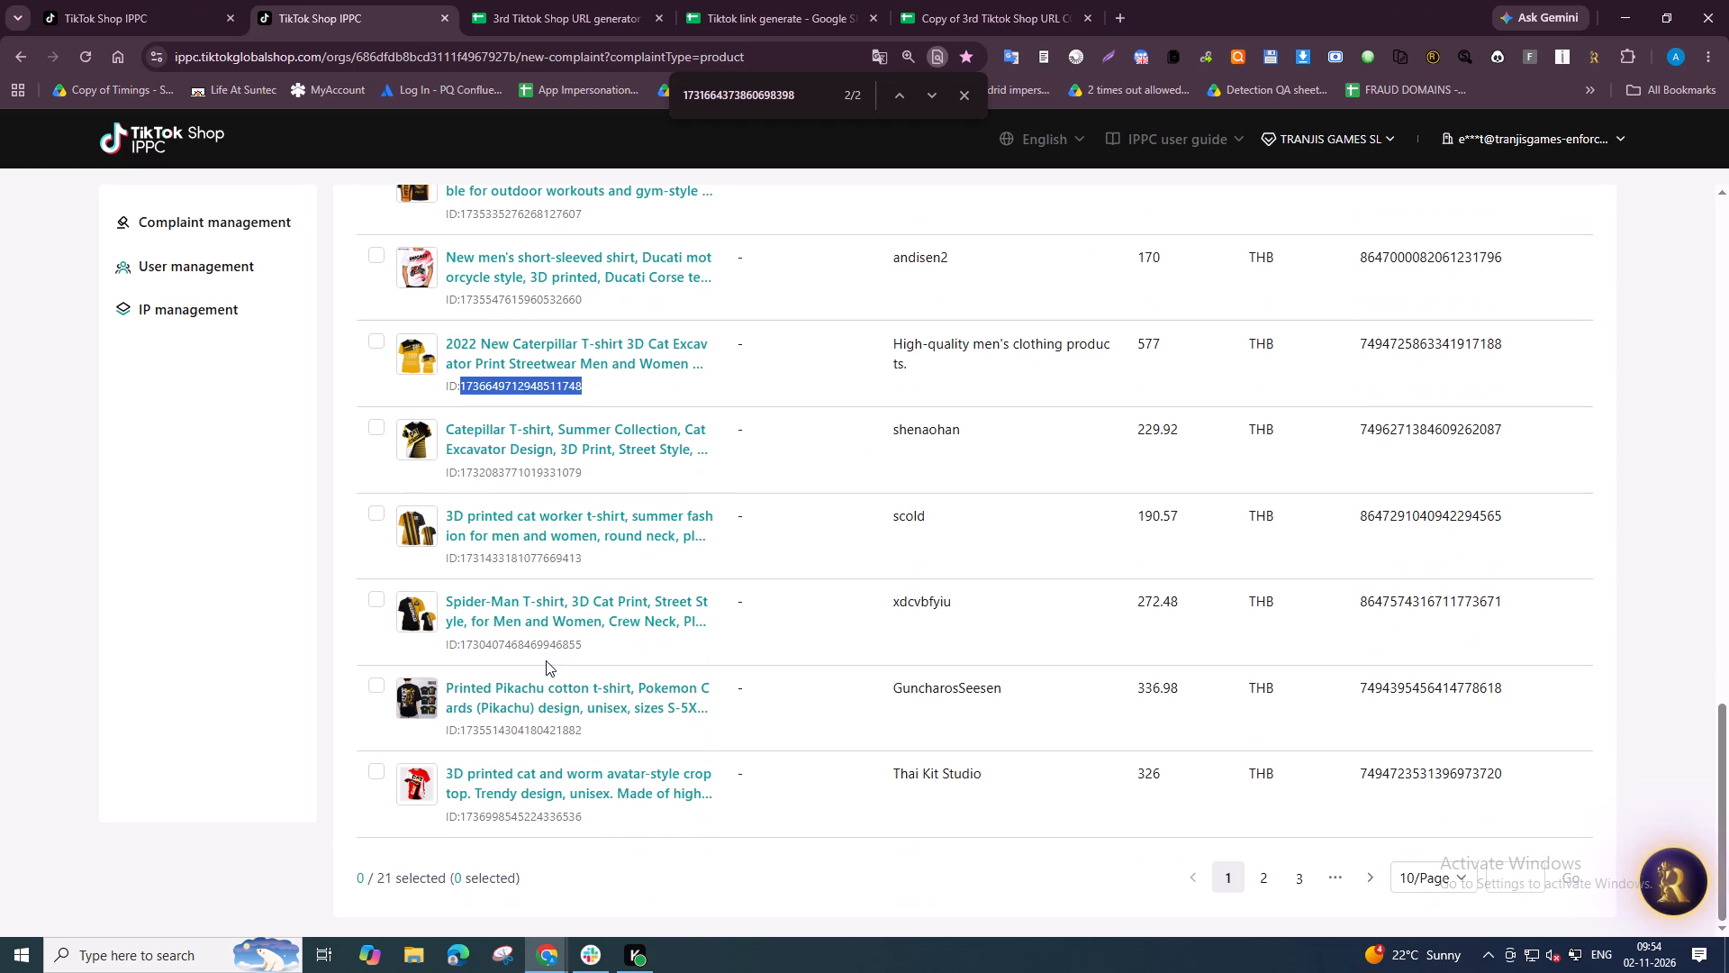
{"action": "double_click", "coordinate": [511, 481]}
{"action": "key", "text": "ctrl+c"}
{"action": "key", "text": "alt+Tab"}
{"action": "left_click", "coordinate": [552, 624]}
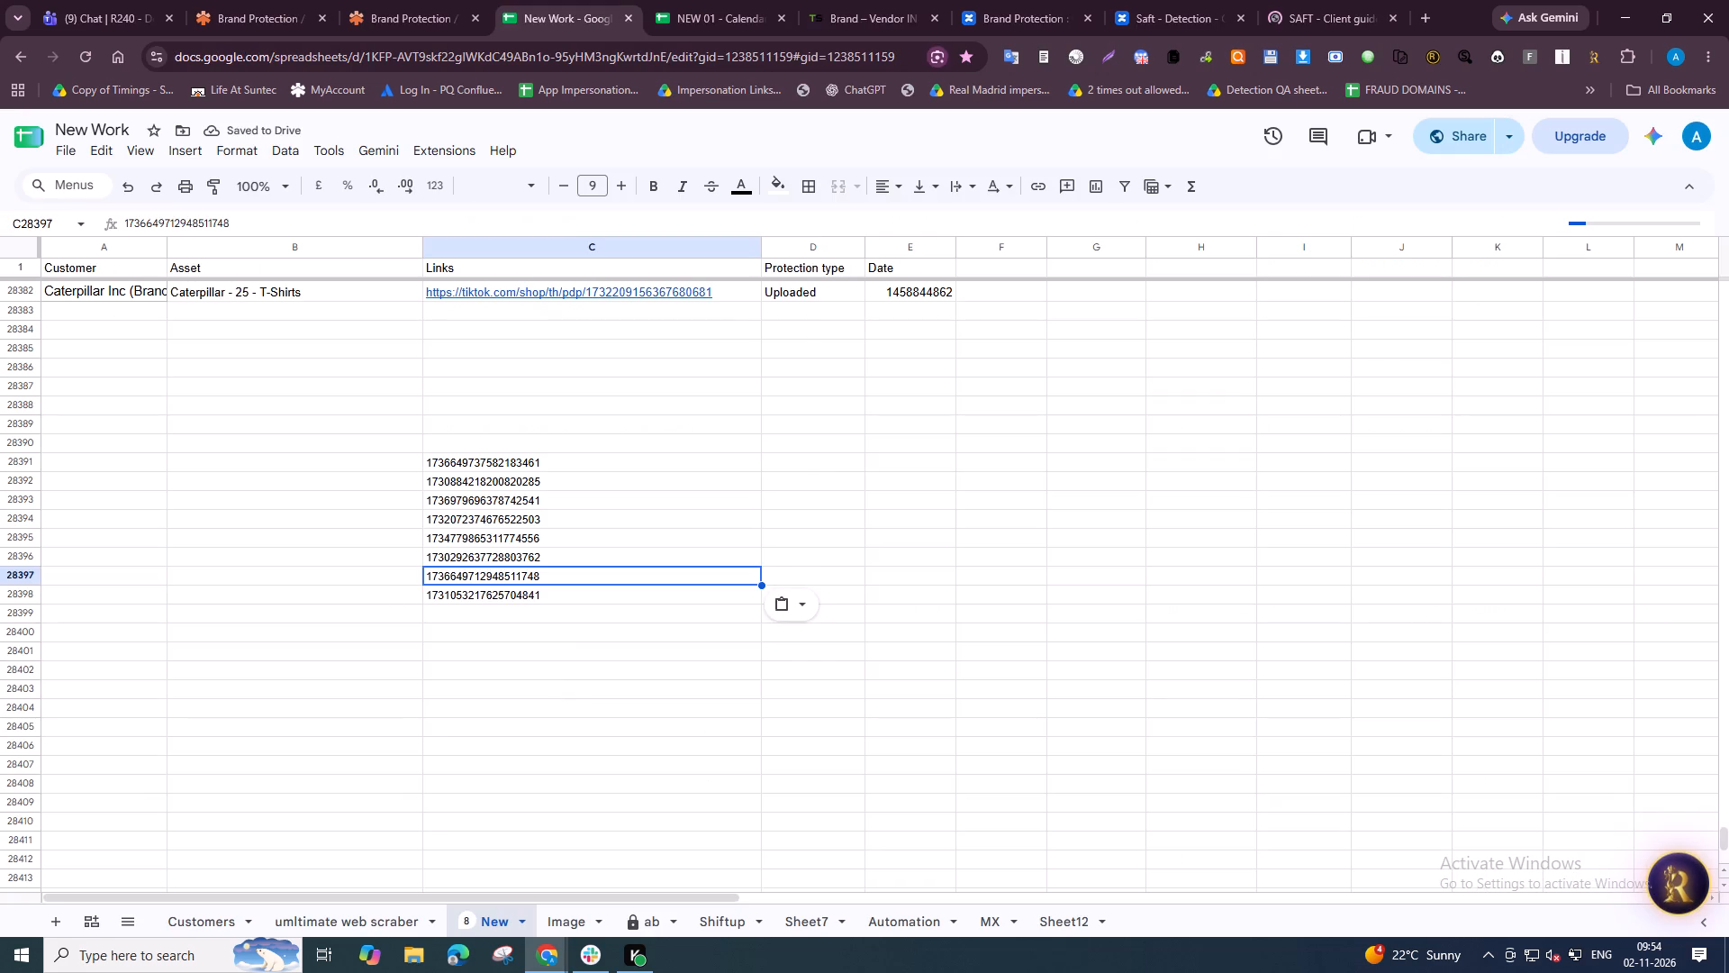
{"action": "key", "text": "ctrl+v"}
{"action": "key", "text": "alt+Tab"}
{"action": "double_click", "coordinate": [526, 651]}
{"action": "double_click", "coordinate": [531, 568]}
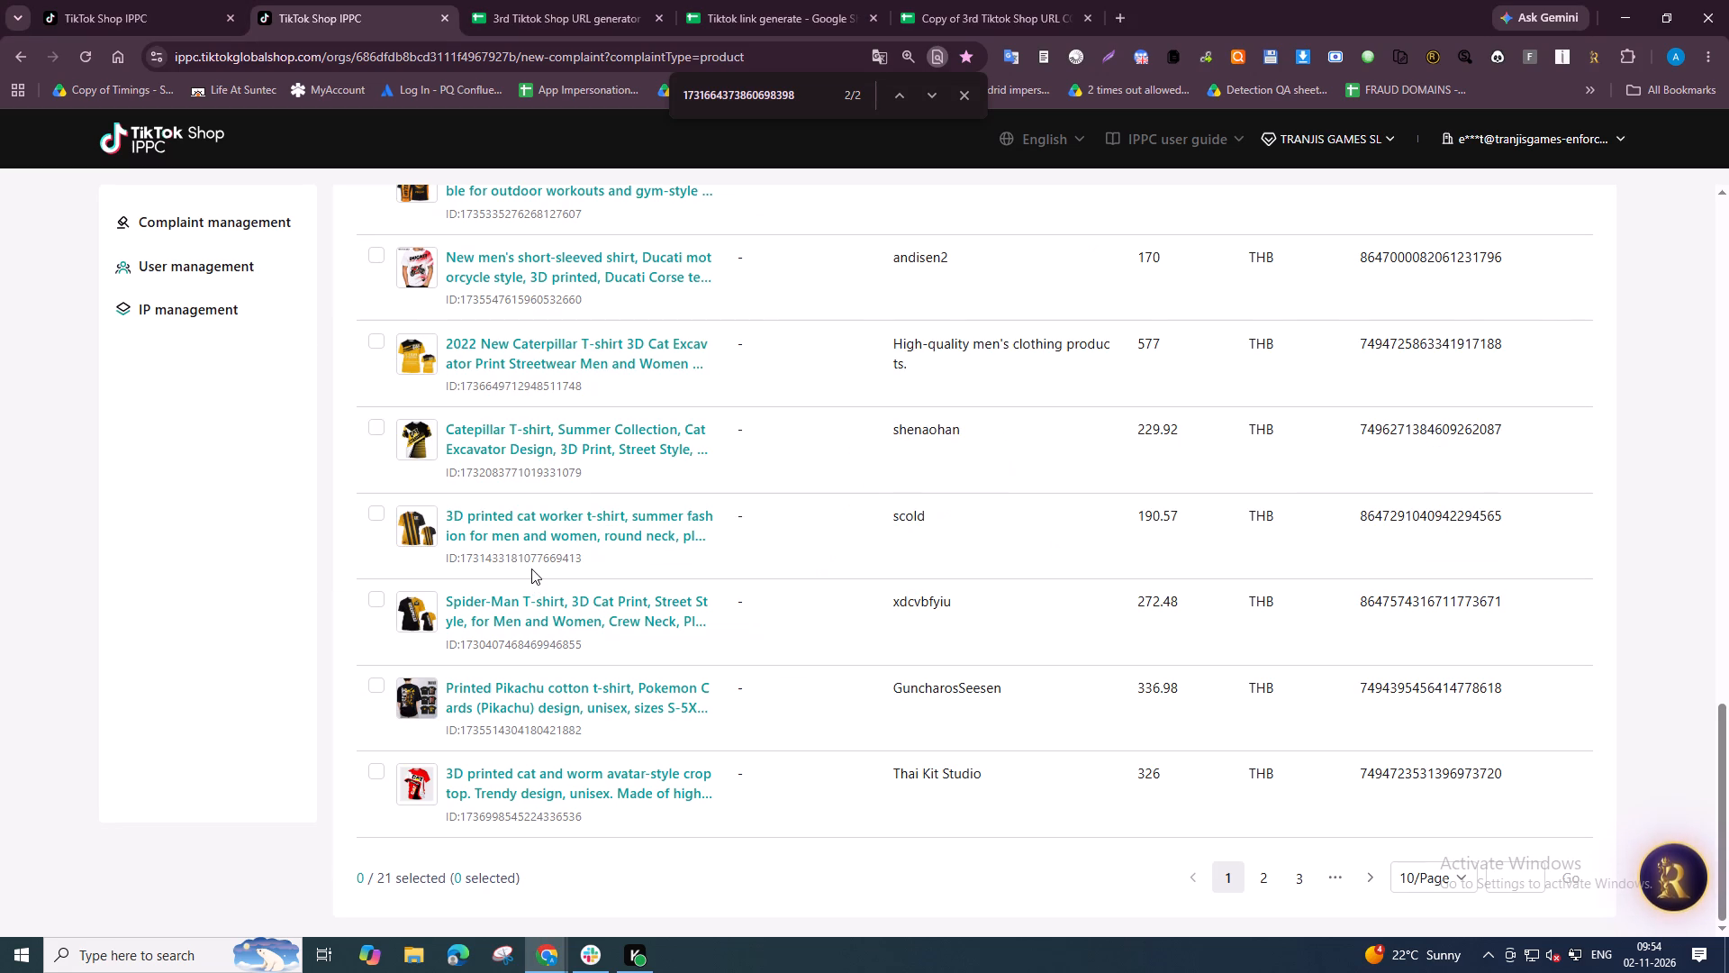
{"action": "key", "text": "ctrl+c"}
{"action": "key", "text": "alt+Tab"}
{"action": "left_click", "coordinate": [541, 613]}
{"action": "key", "text": "ctrl+v"}
{"action": "key", "text": "alt+Tab"}
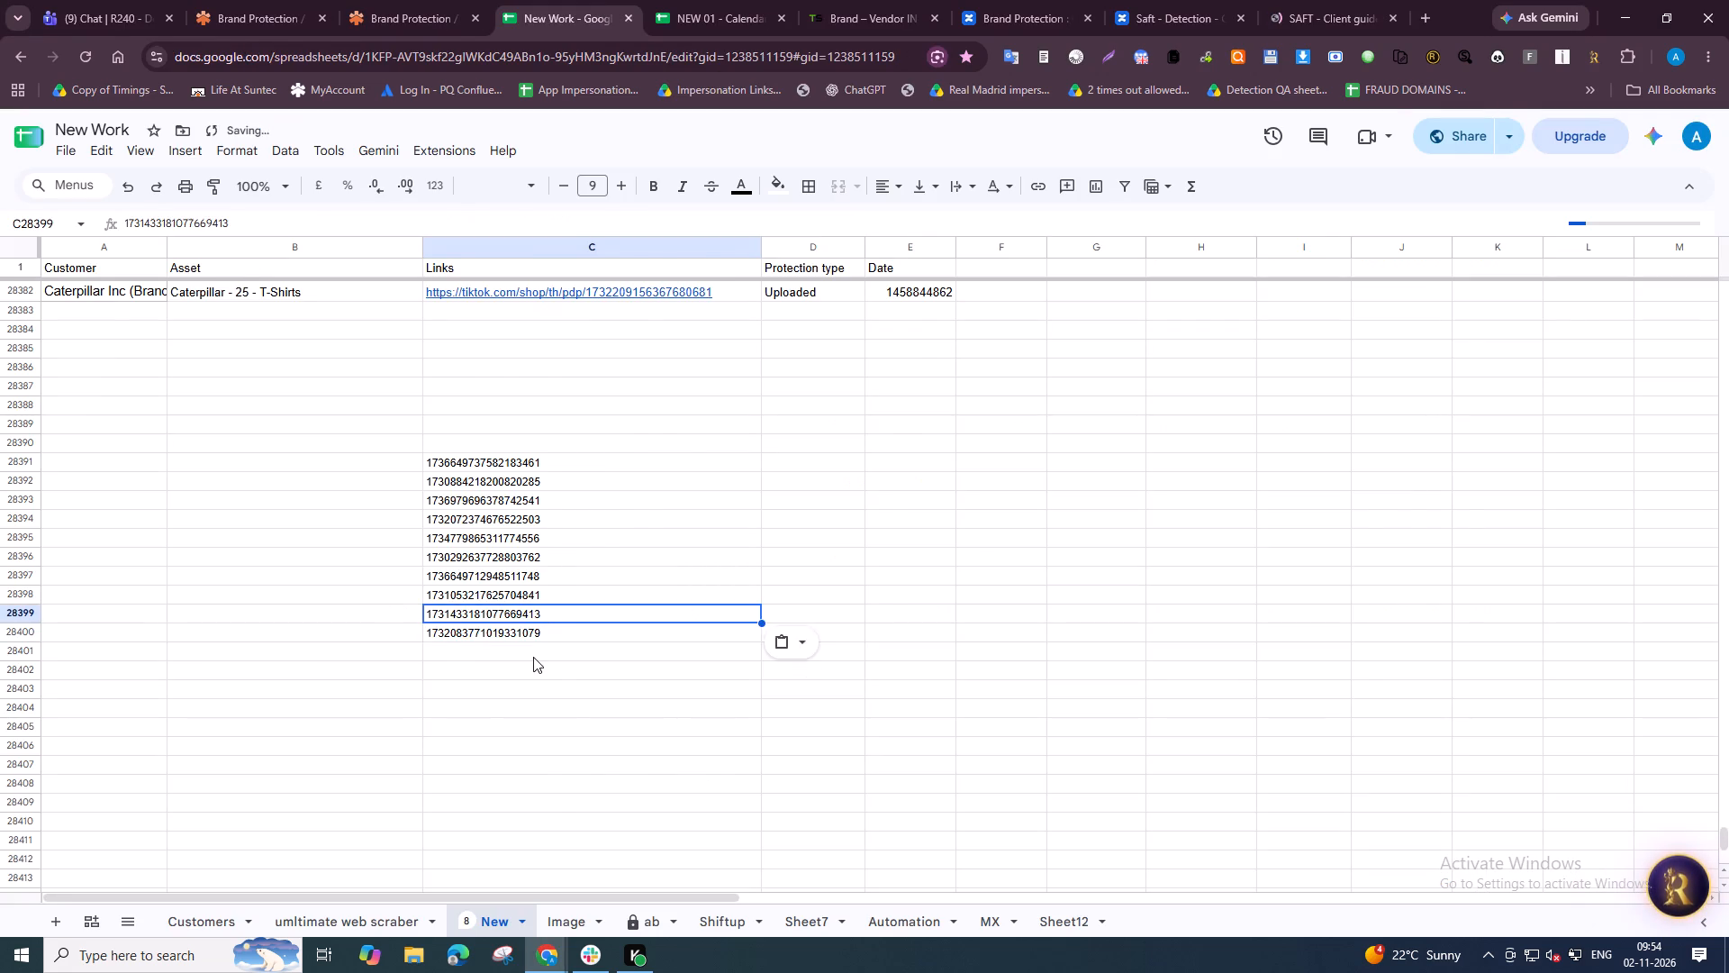
{"action": "double_click", "coordinate": [516, 650]}
{"action": "key", "text": "ctrl+c"}
{"action": "key", "text": "alt+Tab"}
{"action": "left_click", "coordinate": [525, 653]}
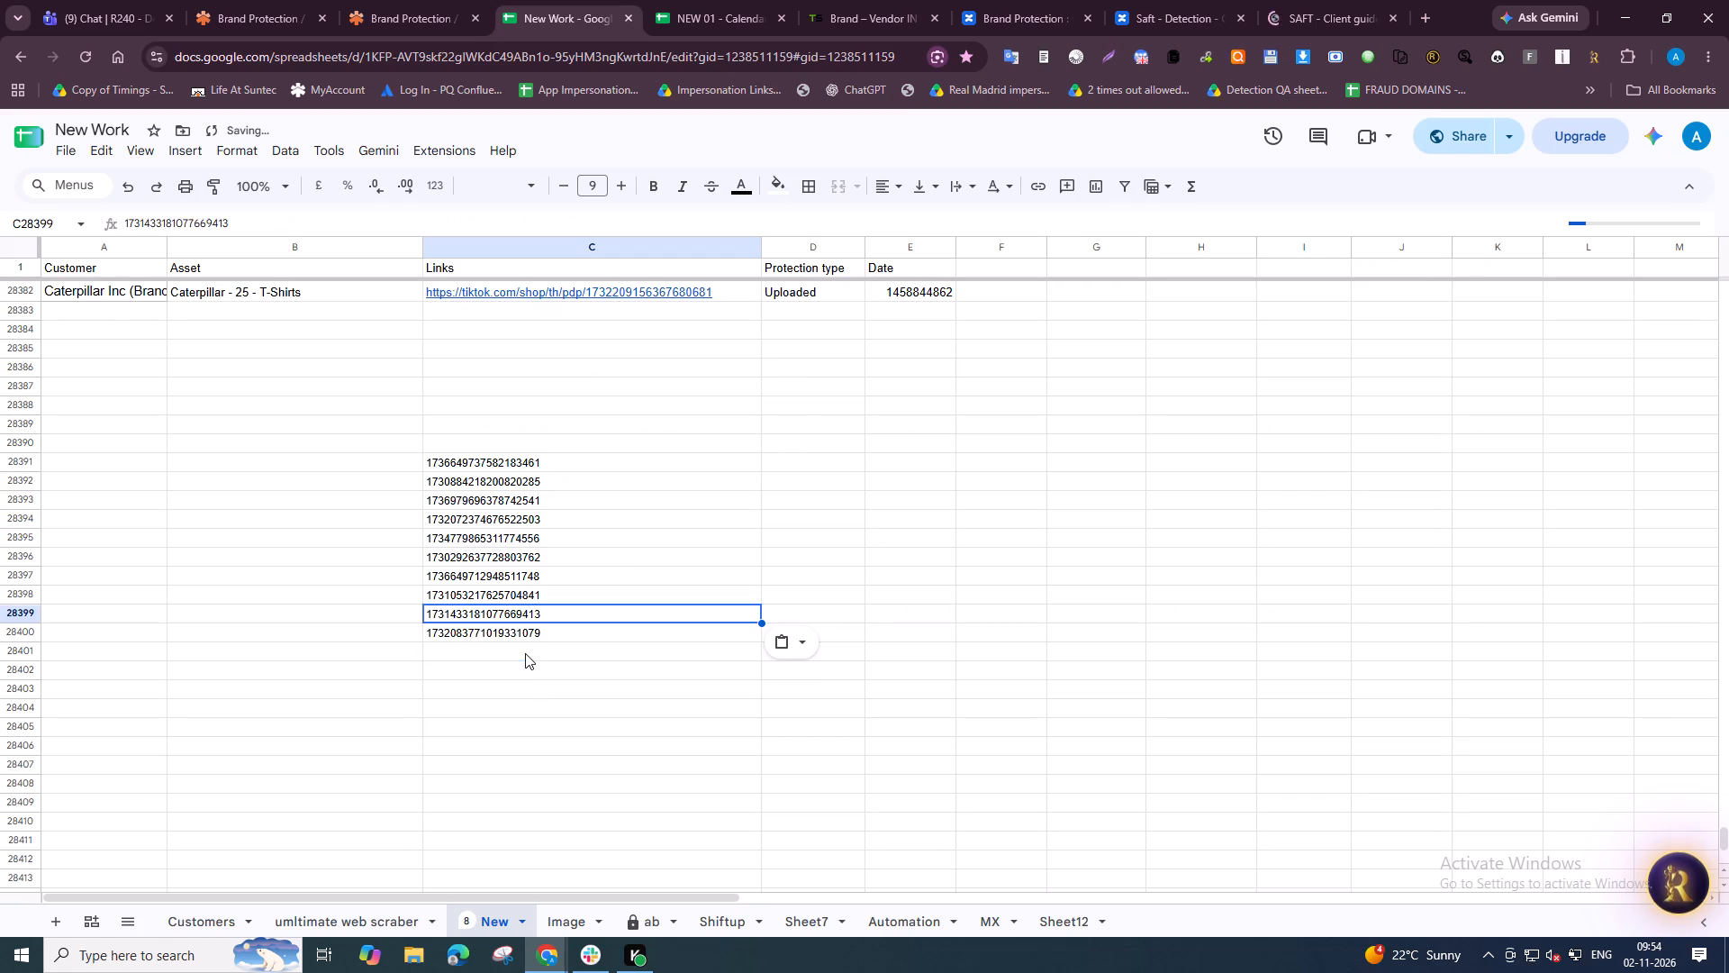
{"action": "key", "text": "ctrl+v"}
Copy the collected IDs in C28391:C28401, and clear URL to upload cells L7832:L7853 in the TikTok Shop URL generator's Generator sheet.
{"action": "key", "text": "alt+Tab"}
{"action": "key", "text": "alt+Tab"}
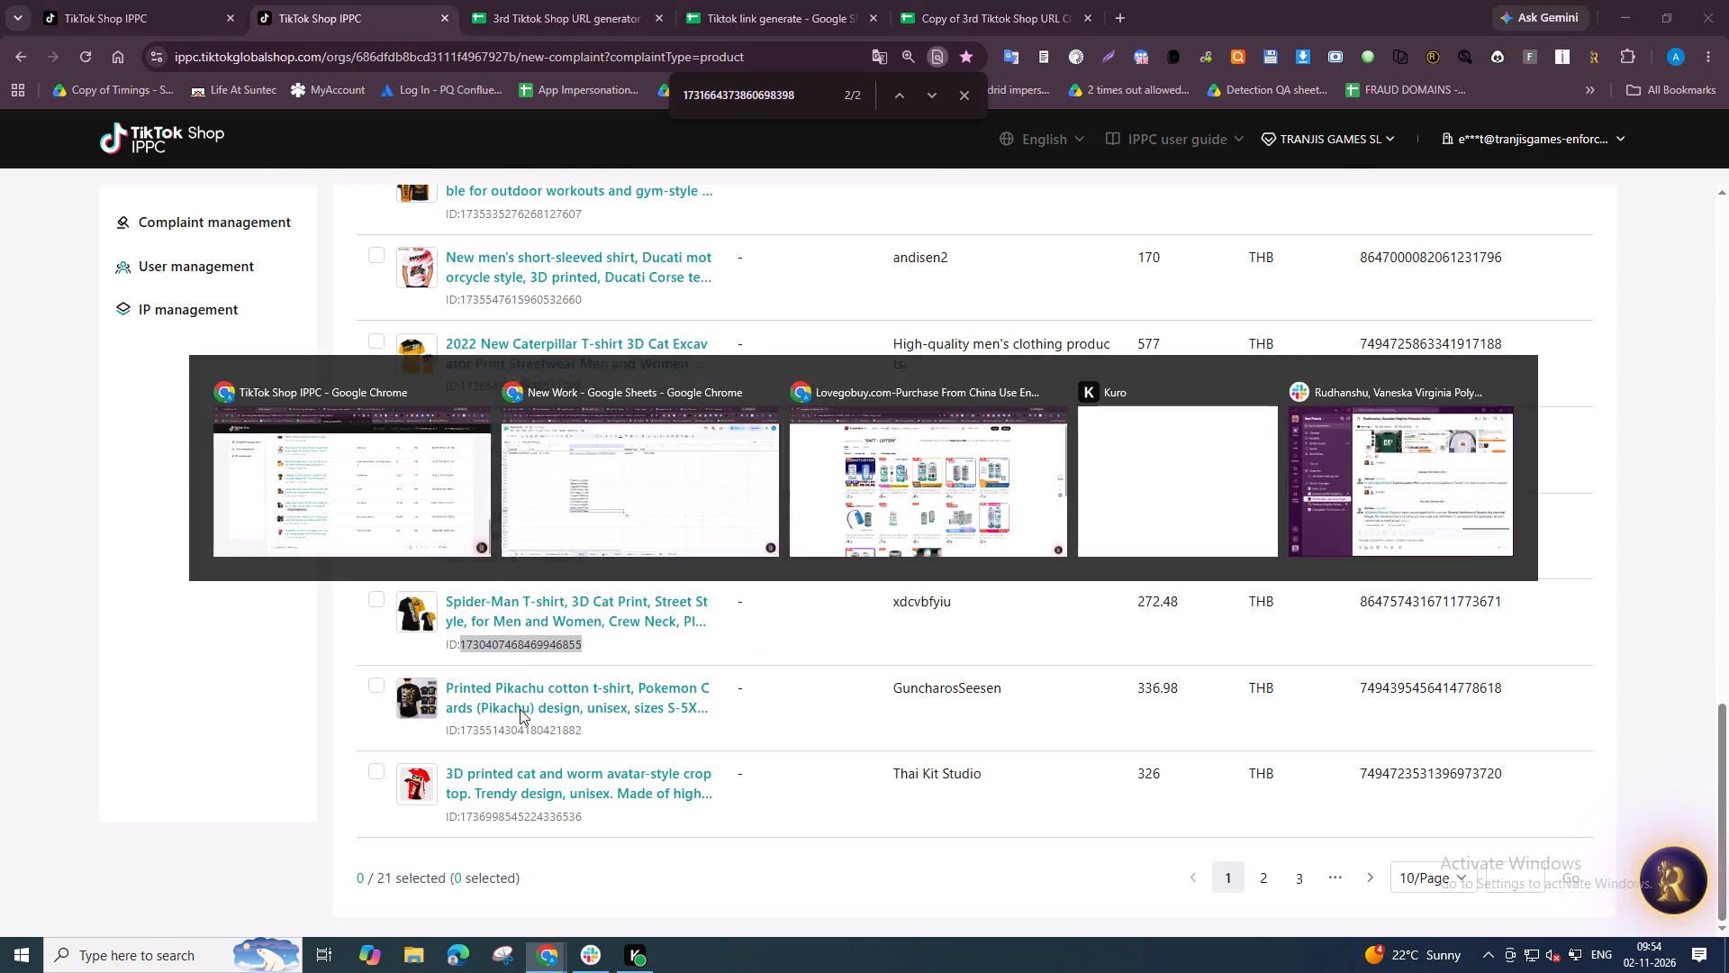
{"action": "key", "text": "ctrl+shift+Up"}
{"action": "key", "text": "ctrl+c"}
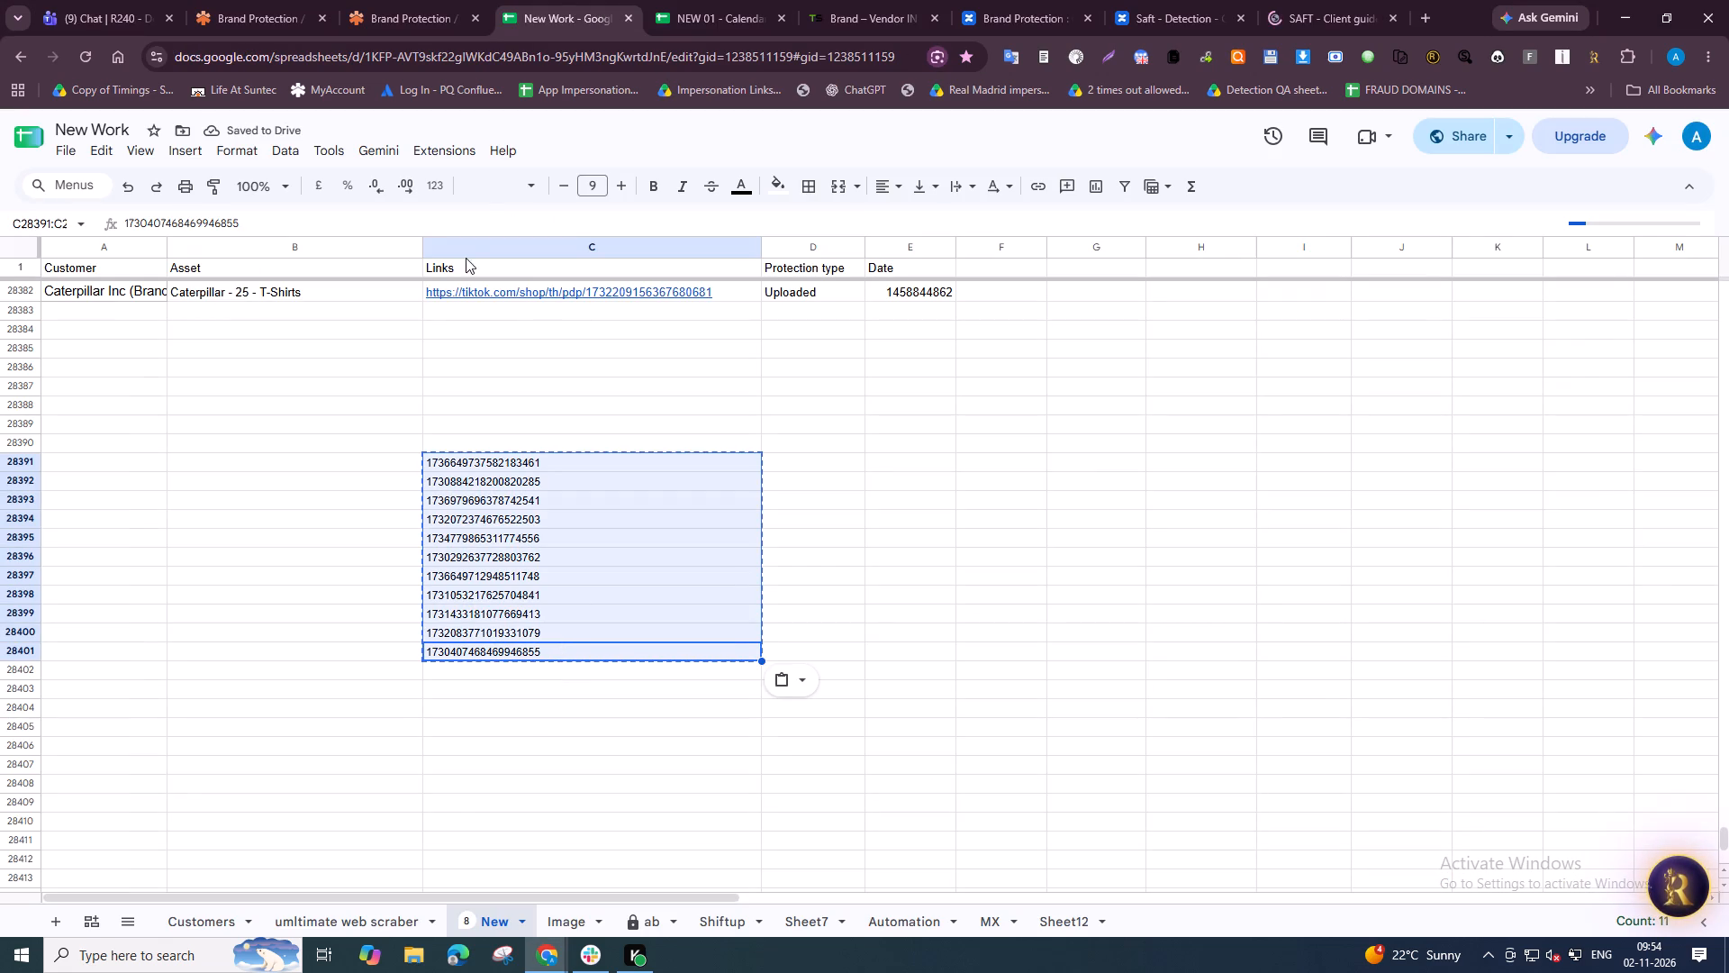
{"action": "key", "text": "alt+Tab"}
{"action": "left_click", "coordinate": [497, 0]}
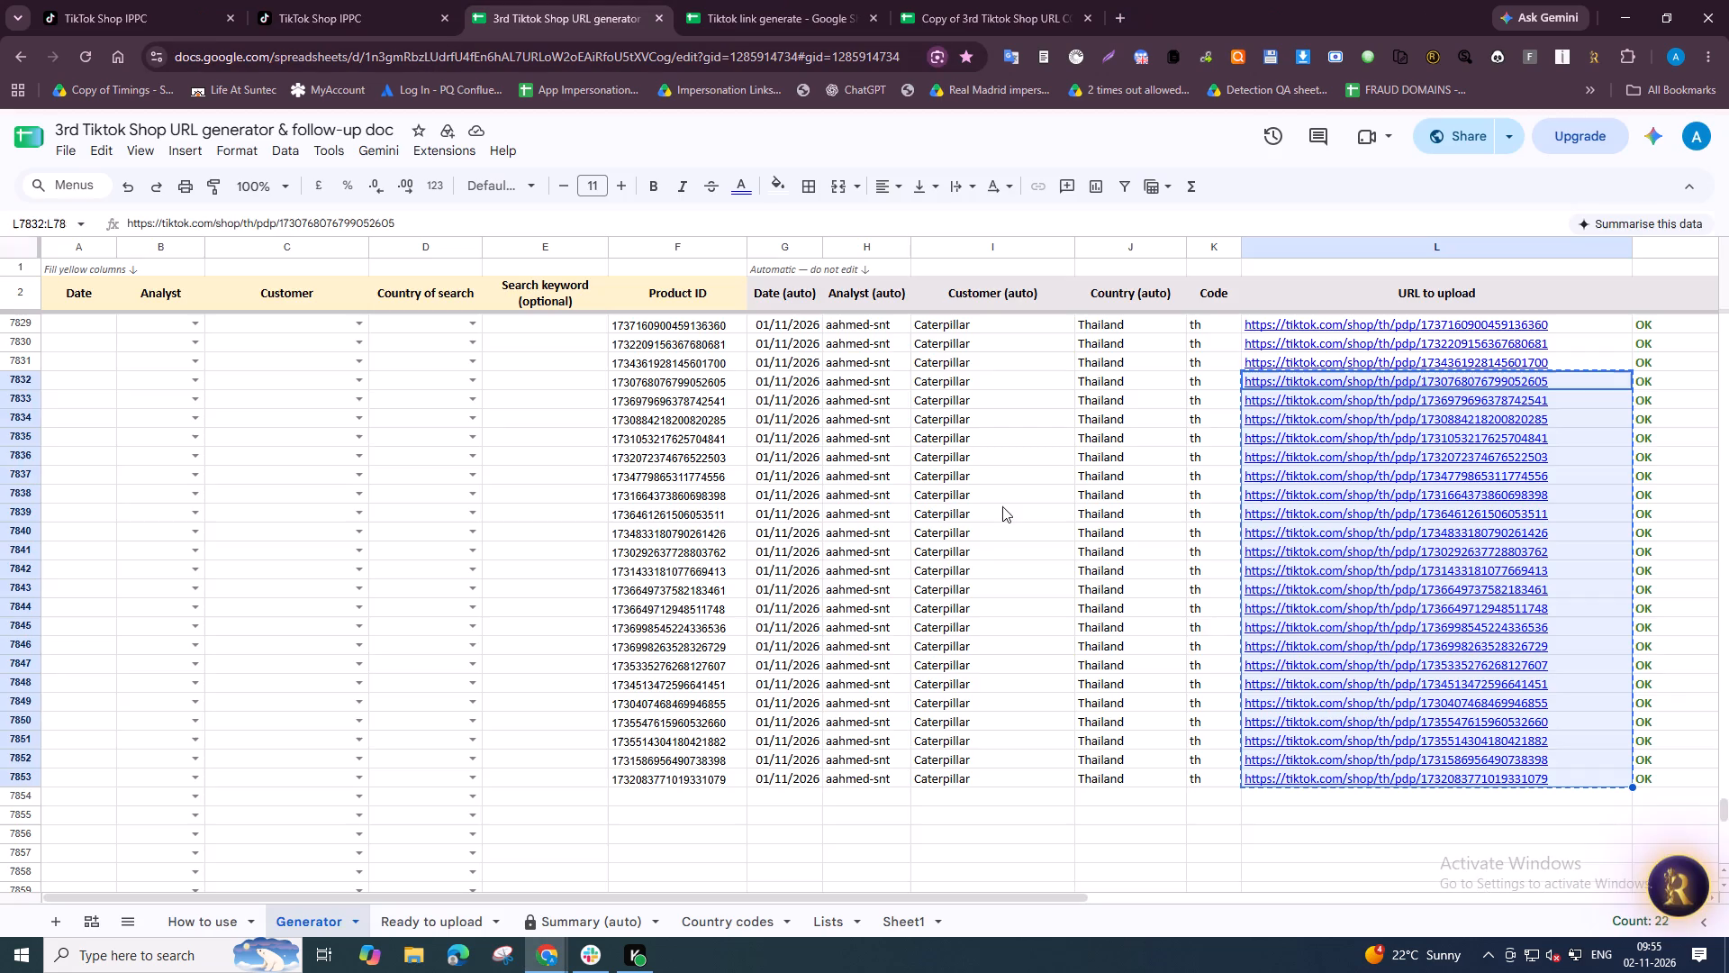
{"action": "key", "text": "Delete"}
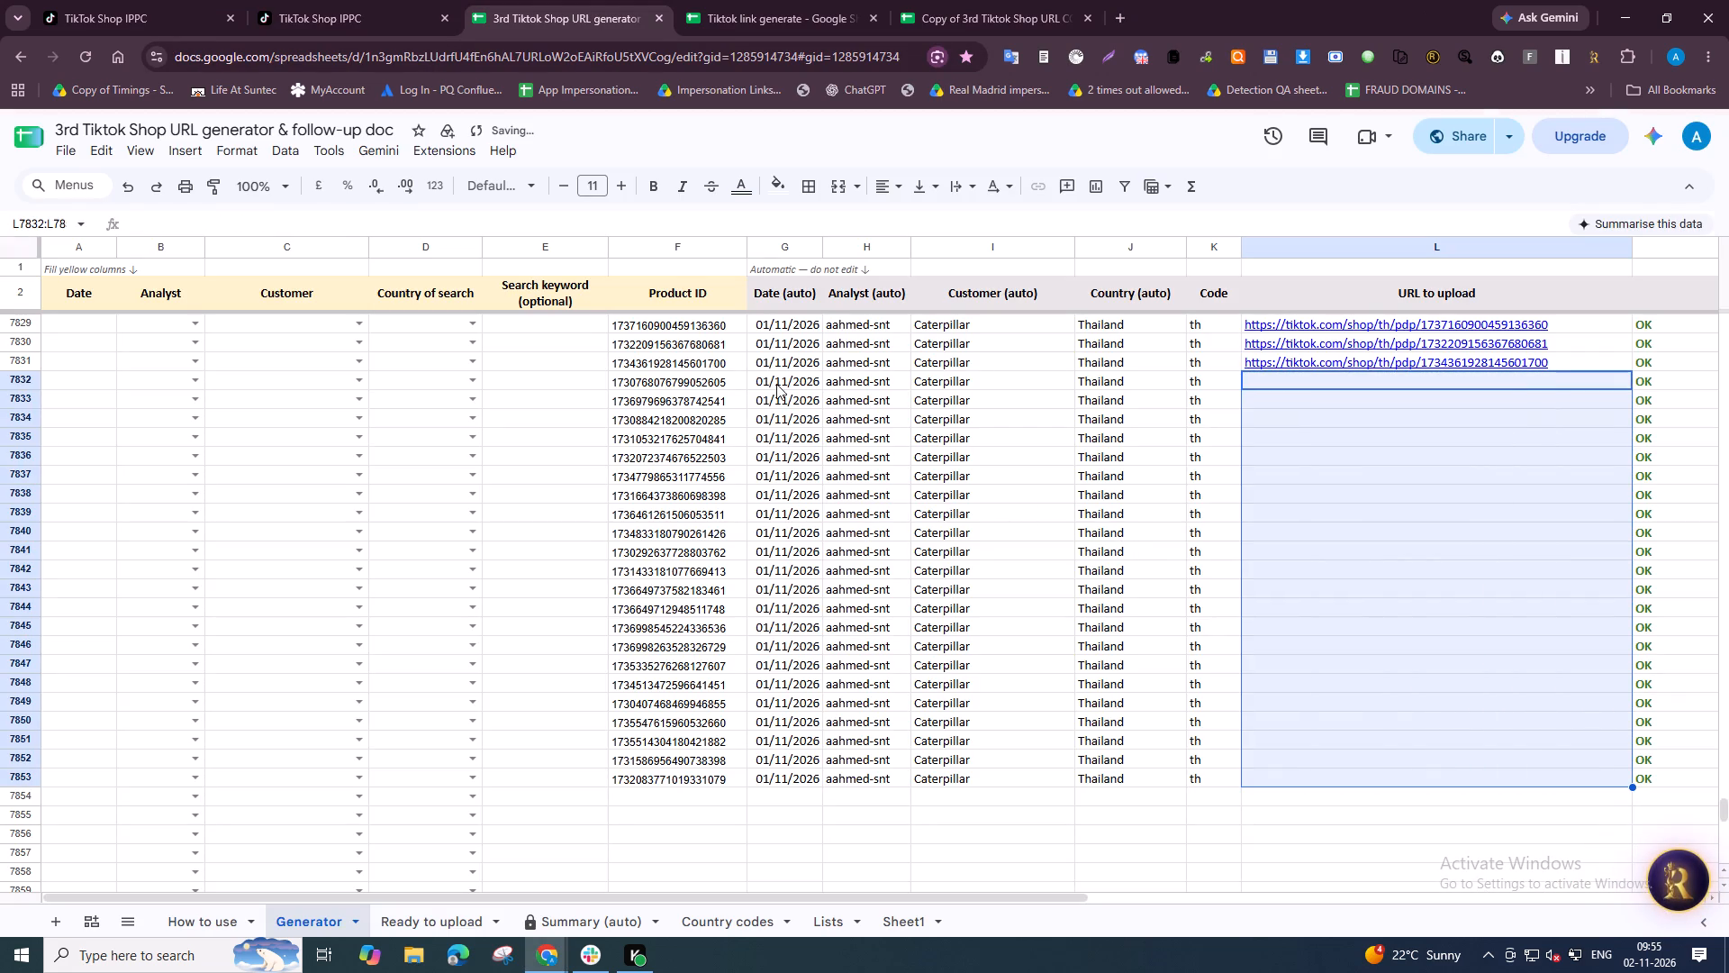
Replace the Product IDs in F7832:F7853 of the Generator sheet with the copied IDs, pasted as values only from F7832.
{"action": "left_click", "coordinate": [700, 379]}
{"action": "key", "text": "ctrl+shift+Down"}
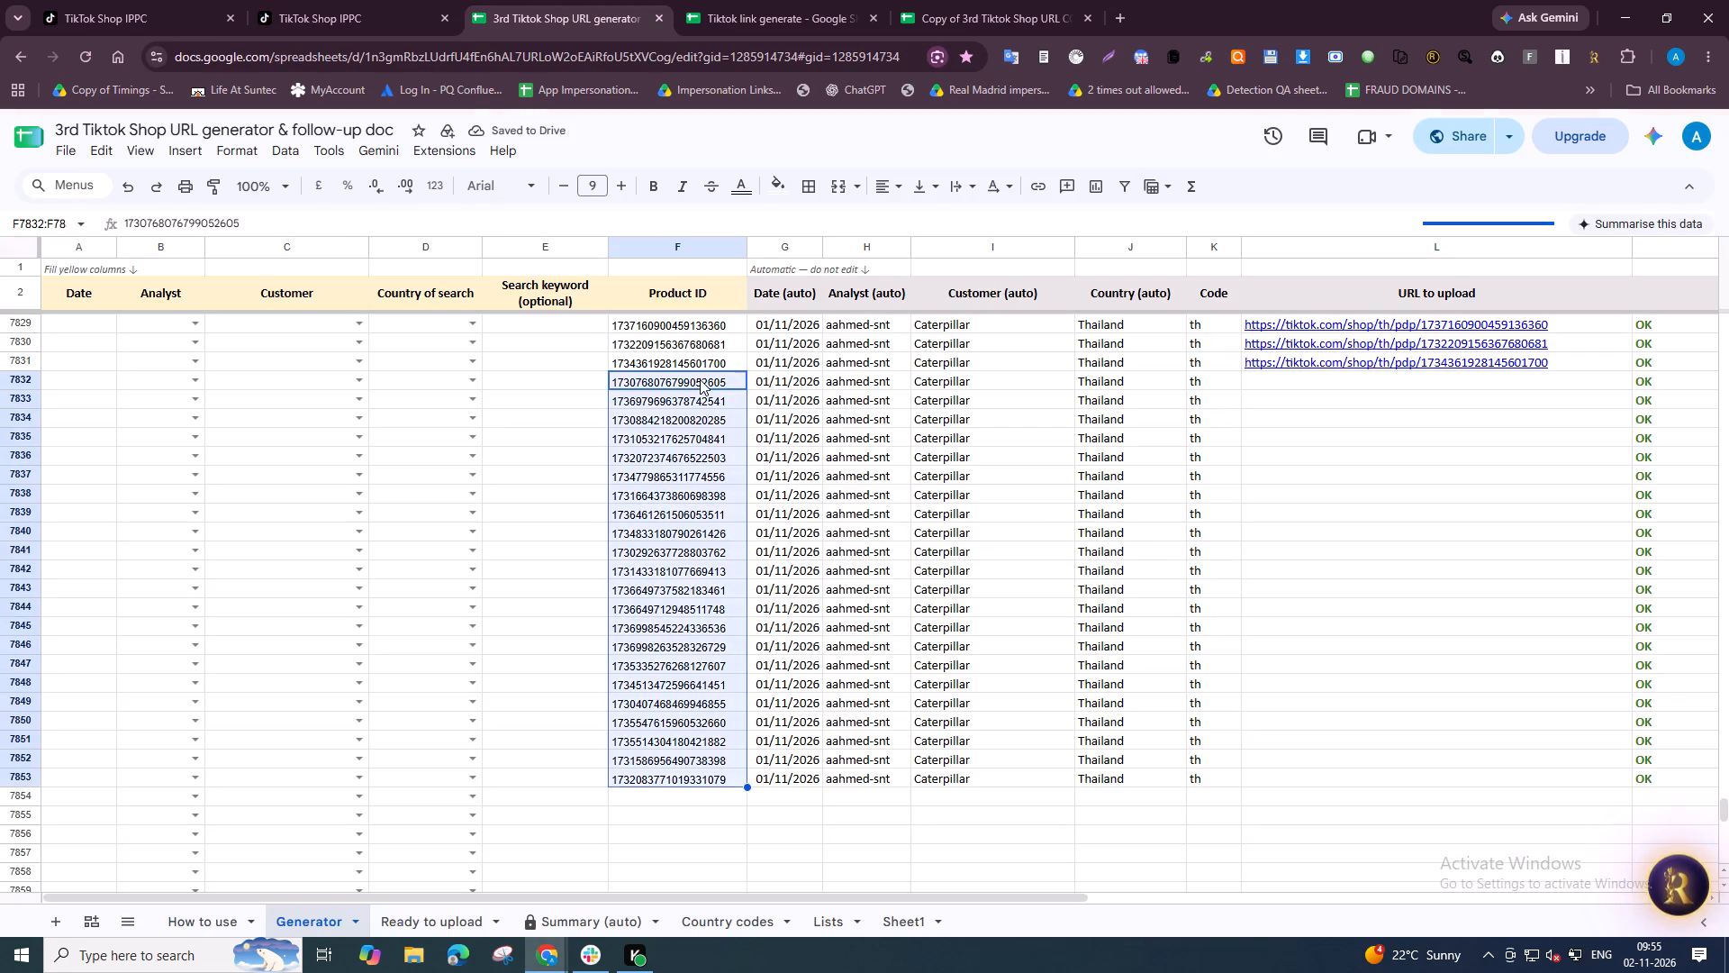
{"action": "key", "text": "Delete"}
{"action": "left_click", "coordinate": [732, 380]}
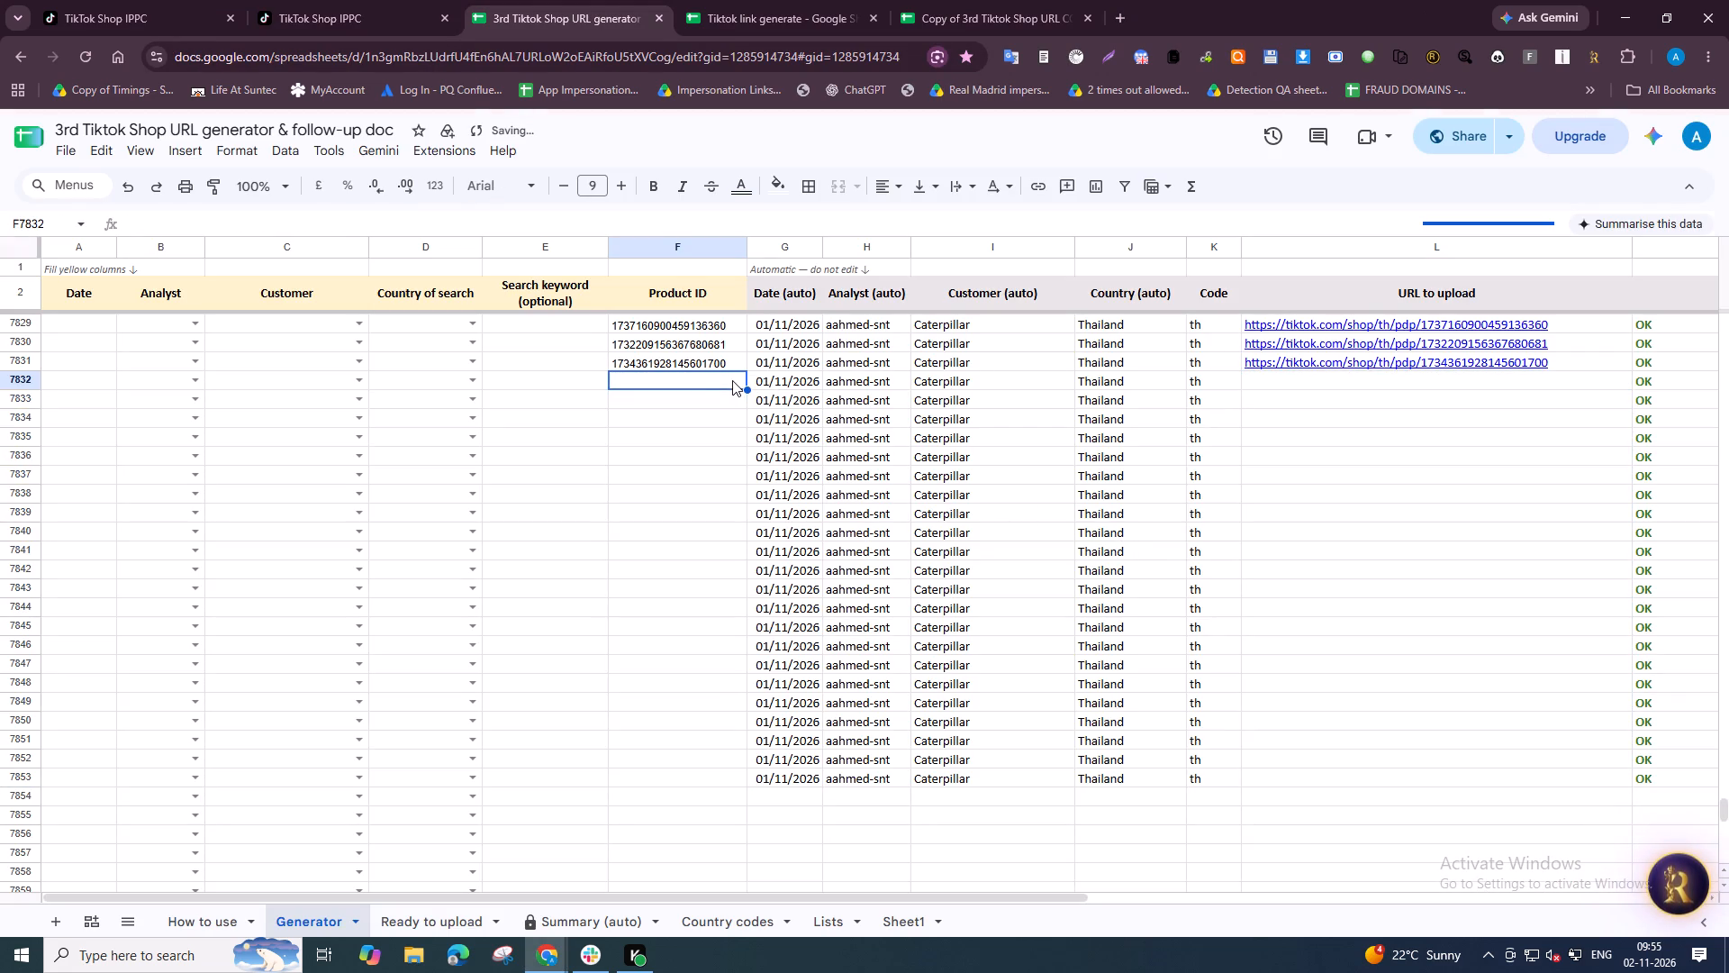
{"action": "key", "text": "ctrl+shift+v"}
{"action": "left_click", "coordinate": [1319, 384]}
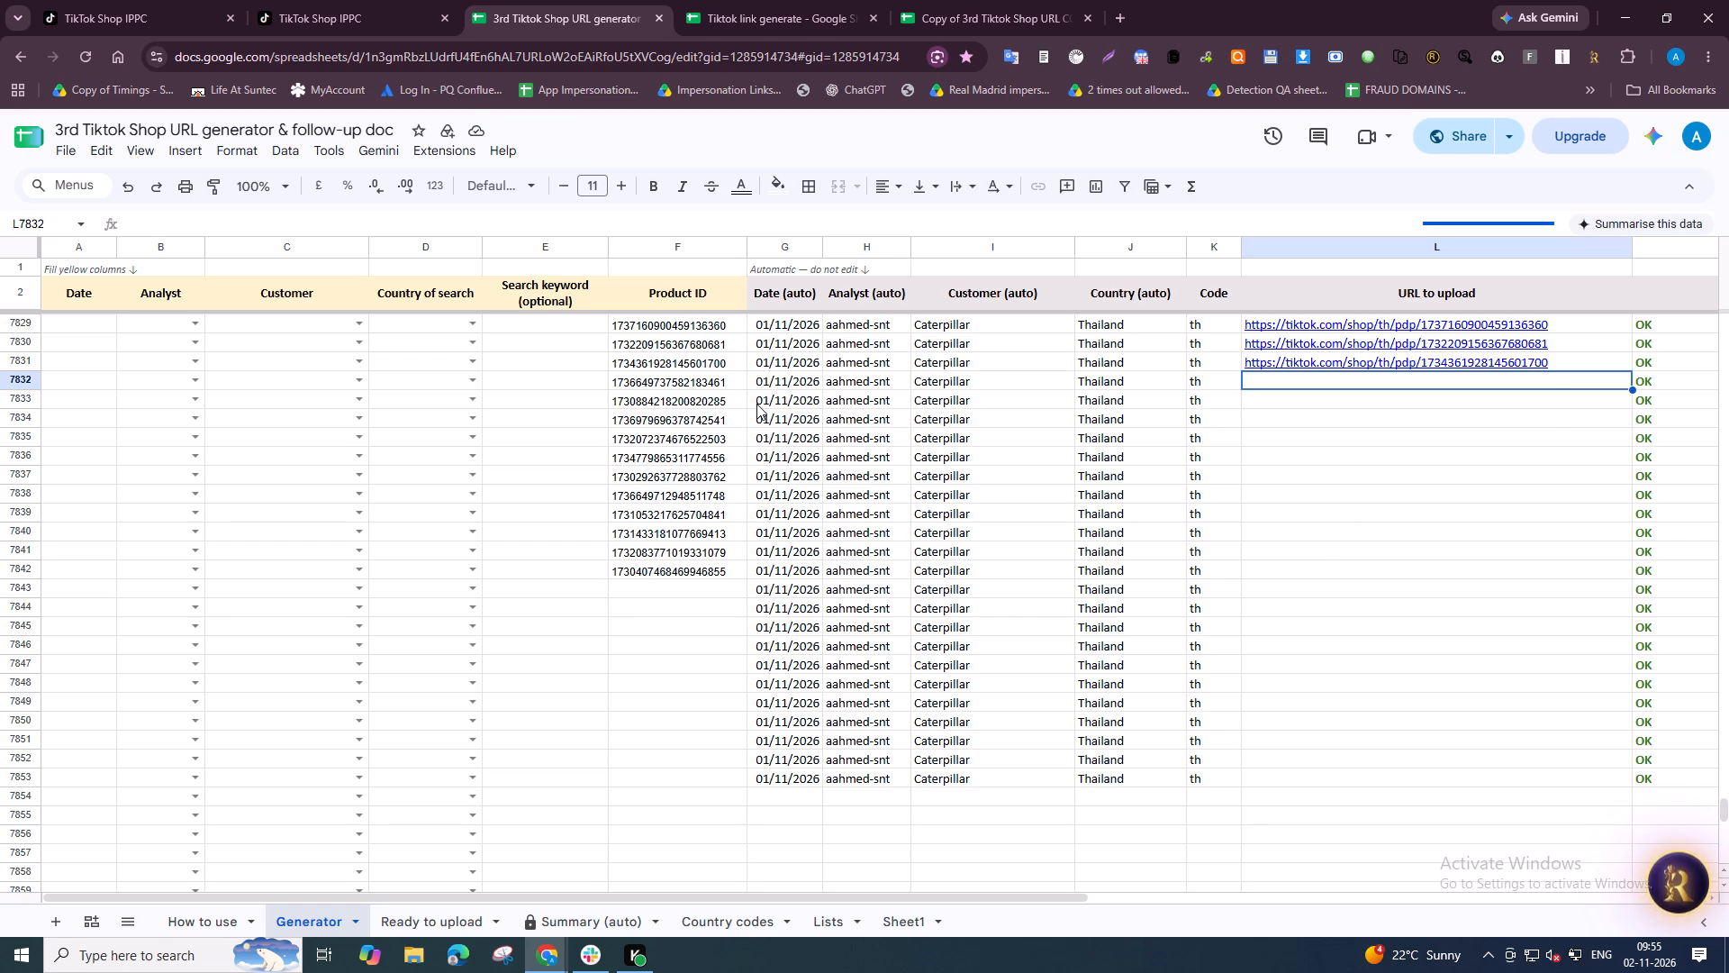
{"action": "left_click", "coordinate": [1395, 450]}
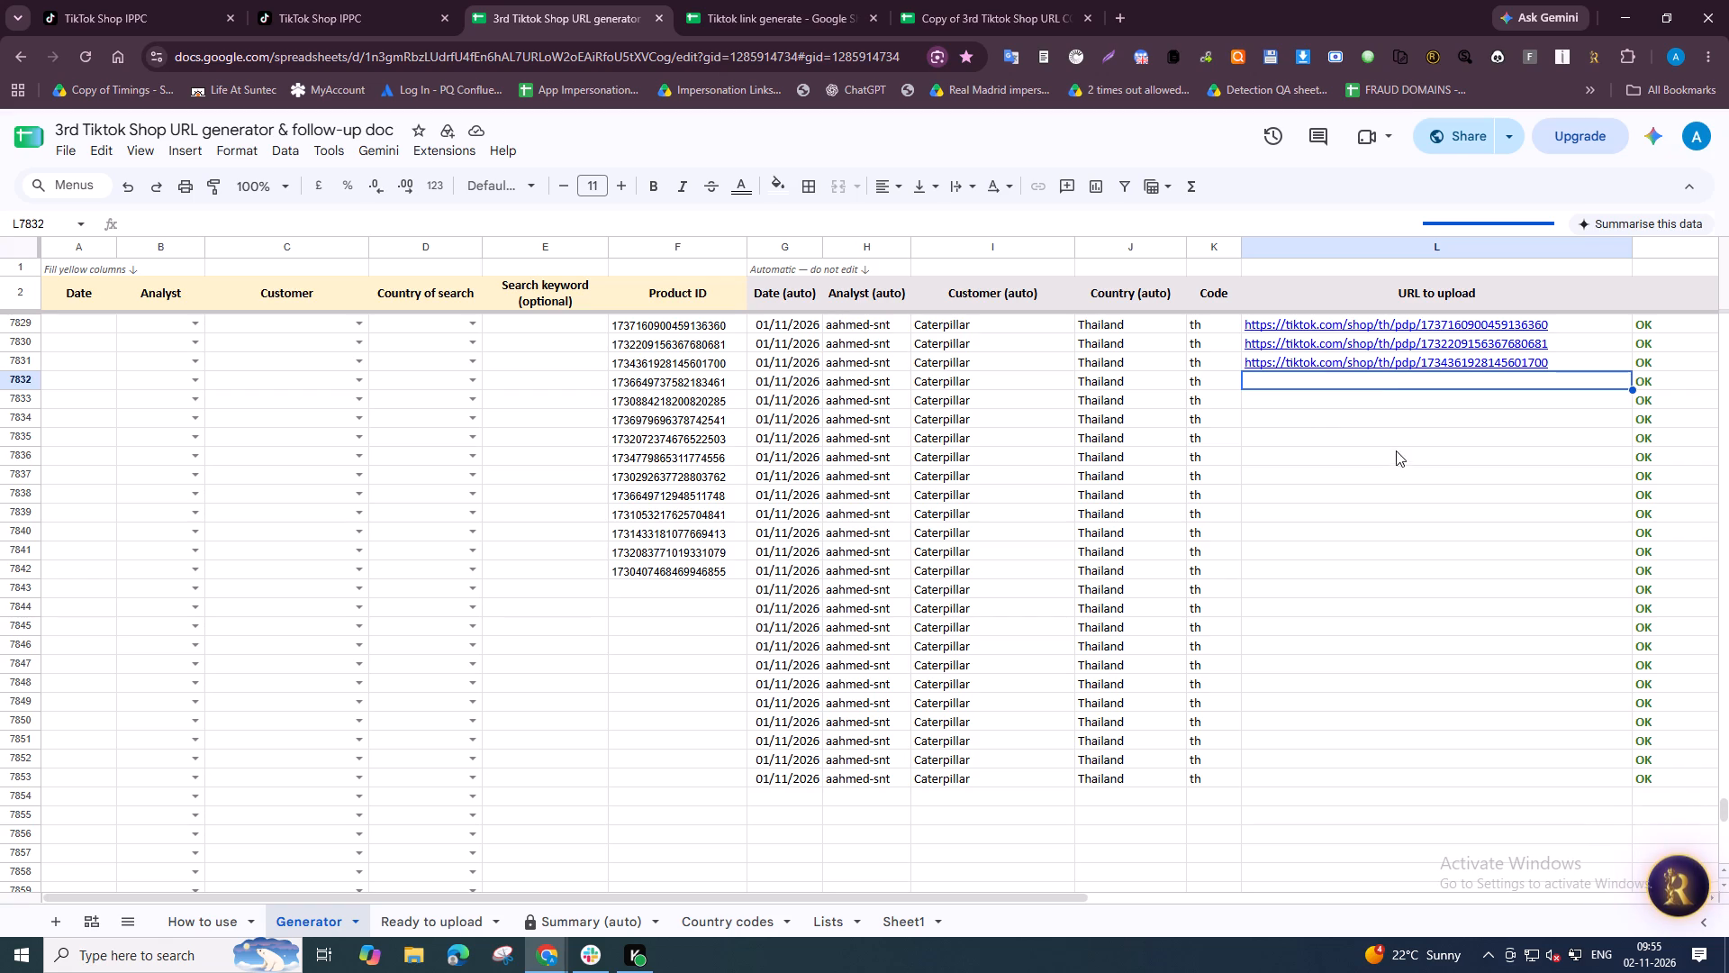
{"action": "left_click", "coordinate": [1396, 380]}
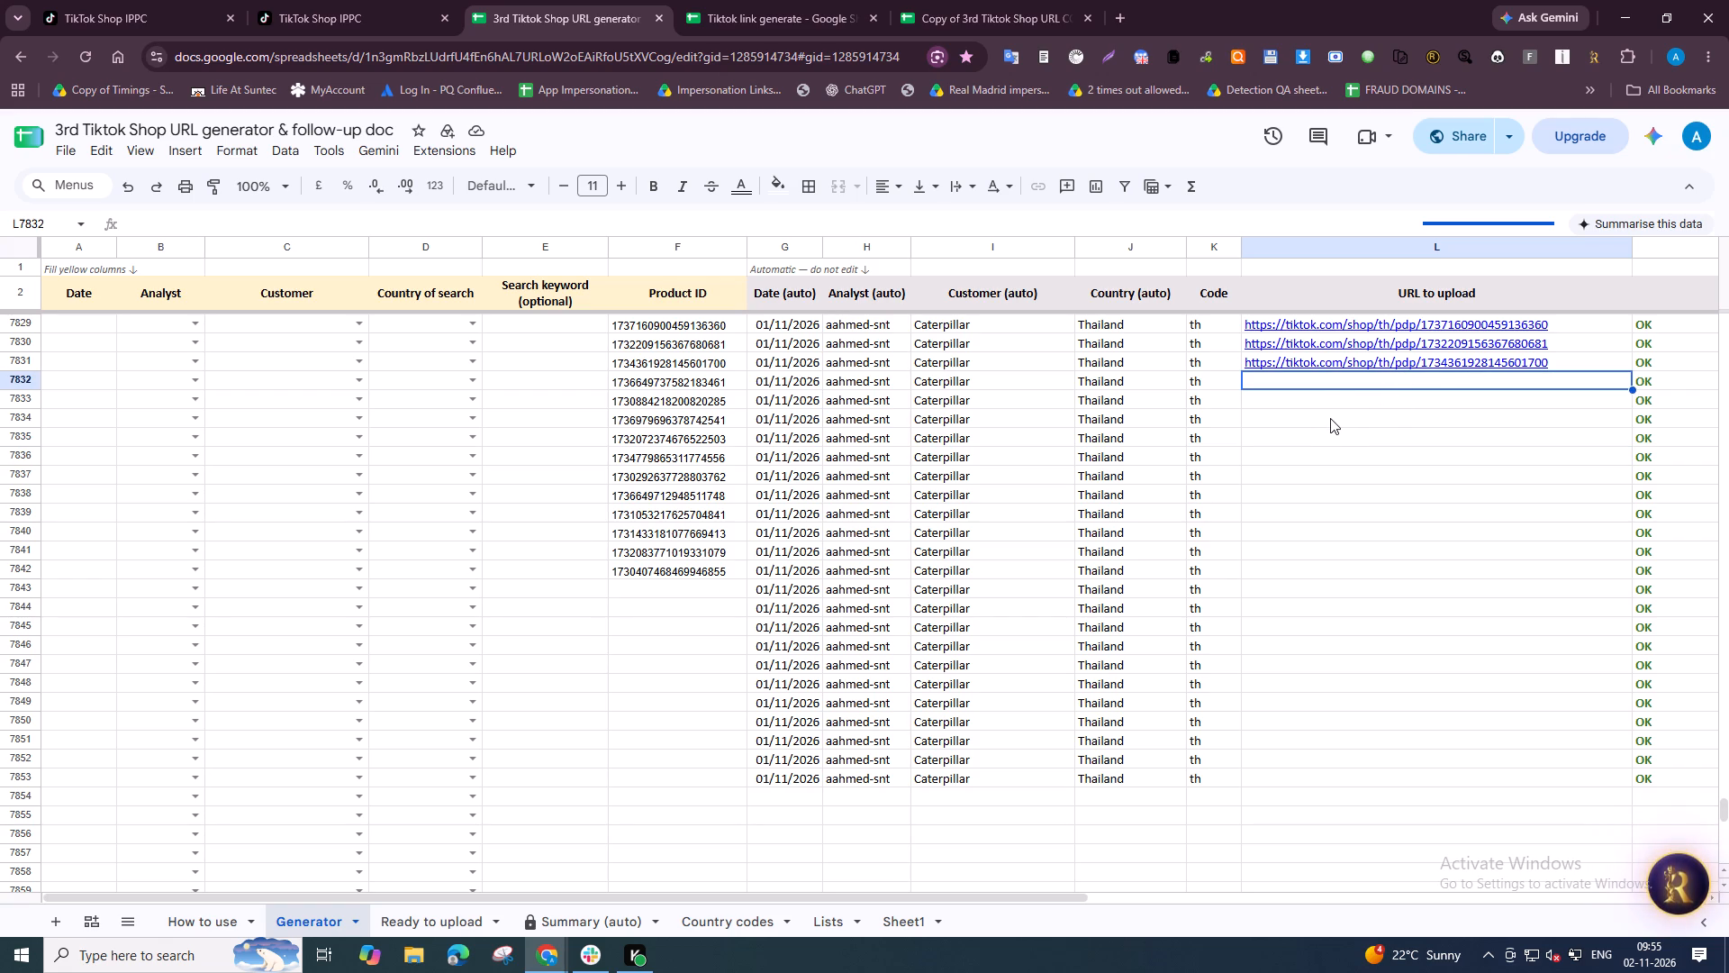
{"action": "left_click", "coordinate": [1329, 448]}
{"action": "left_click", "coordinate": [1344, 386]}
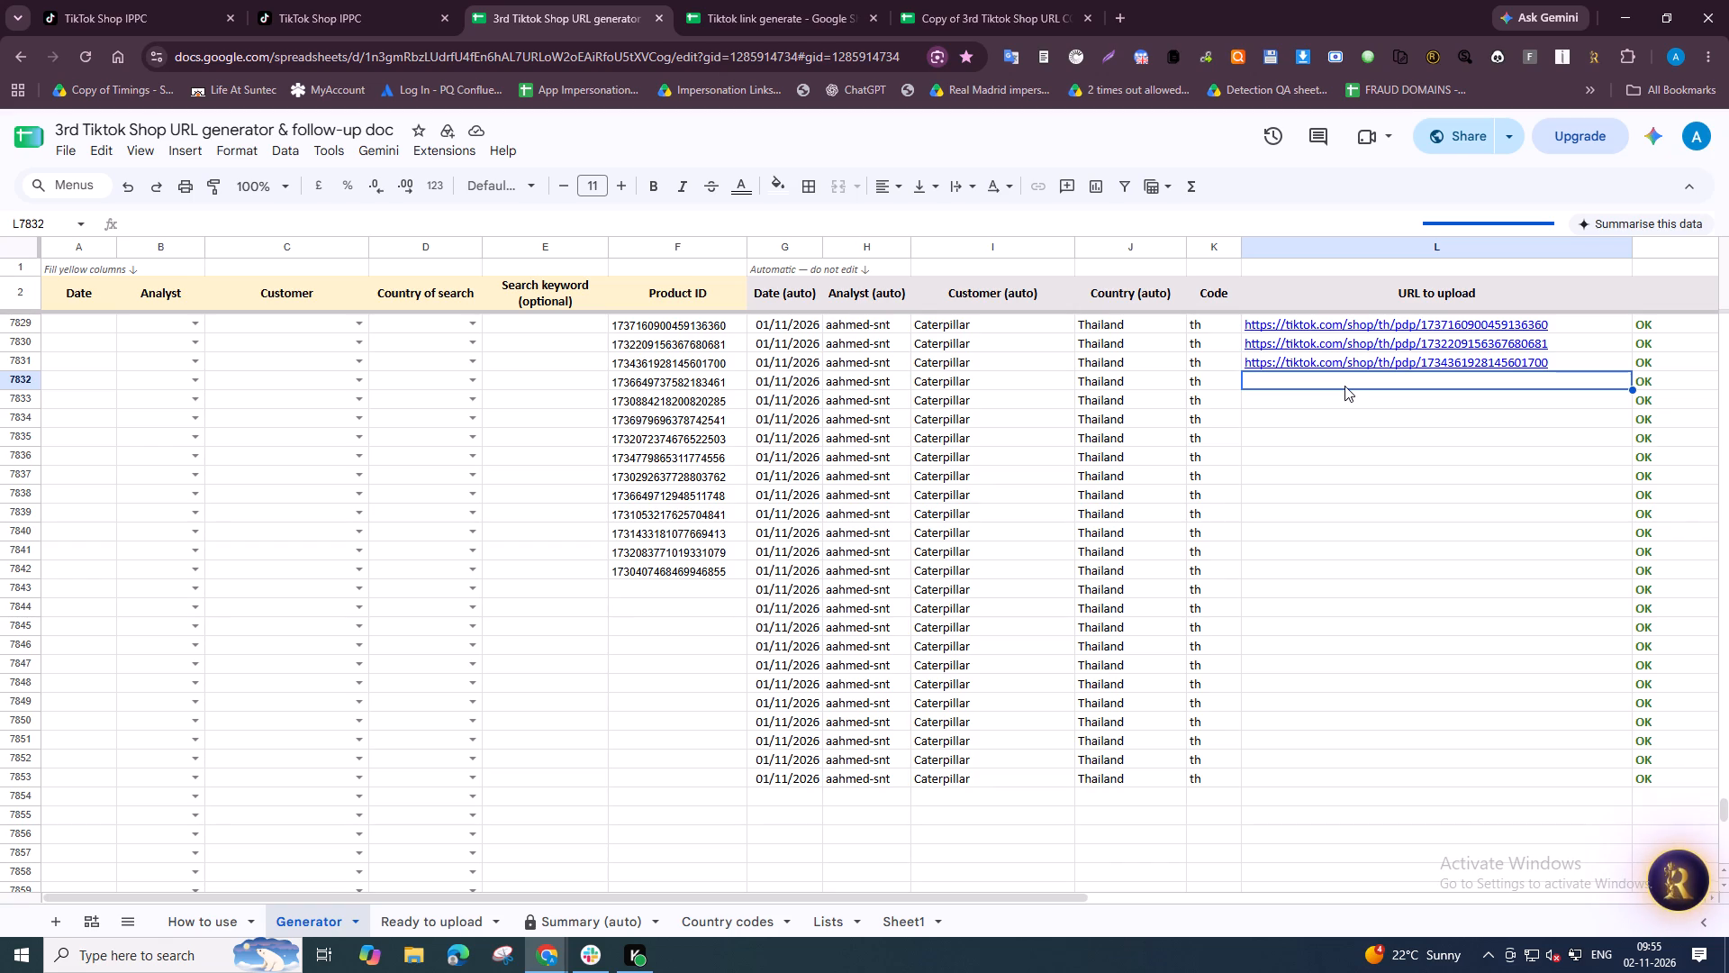
Switch to Lovegobuy's SAFT - LS17330 results and open the ten listings in the first two rows in separate tabs.
{"action": "key", "text": "alt+Tab"}
{"action": "key", "text": "alt+Tab"}
{"action": "key", "text": "alt+Tab"}
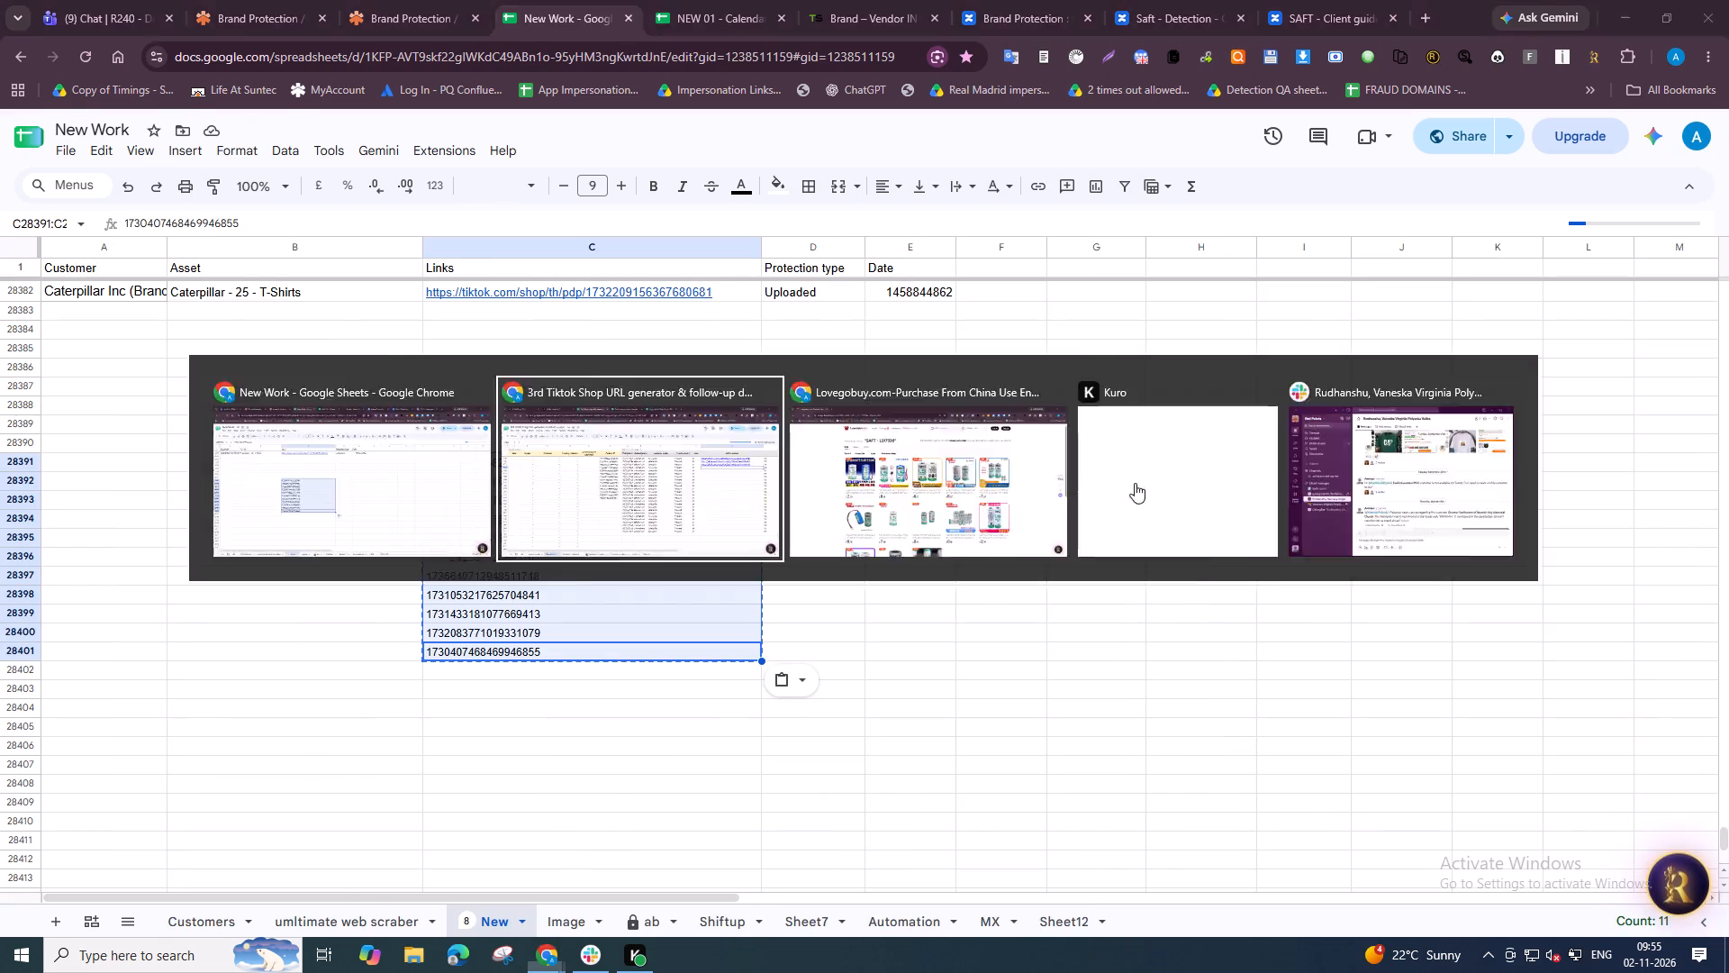
{"action": "left_click", "coordinate": [433, 413], "text": "ctrl"}
{"action": "left_click", "coordinate": [626, 407], "text": "ctrl"}
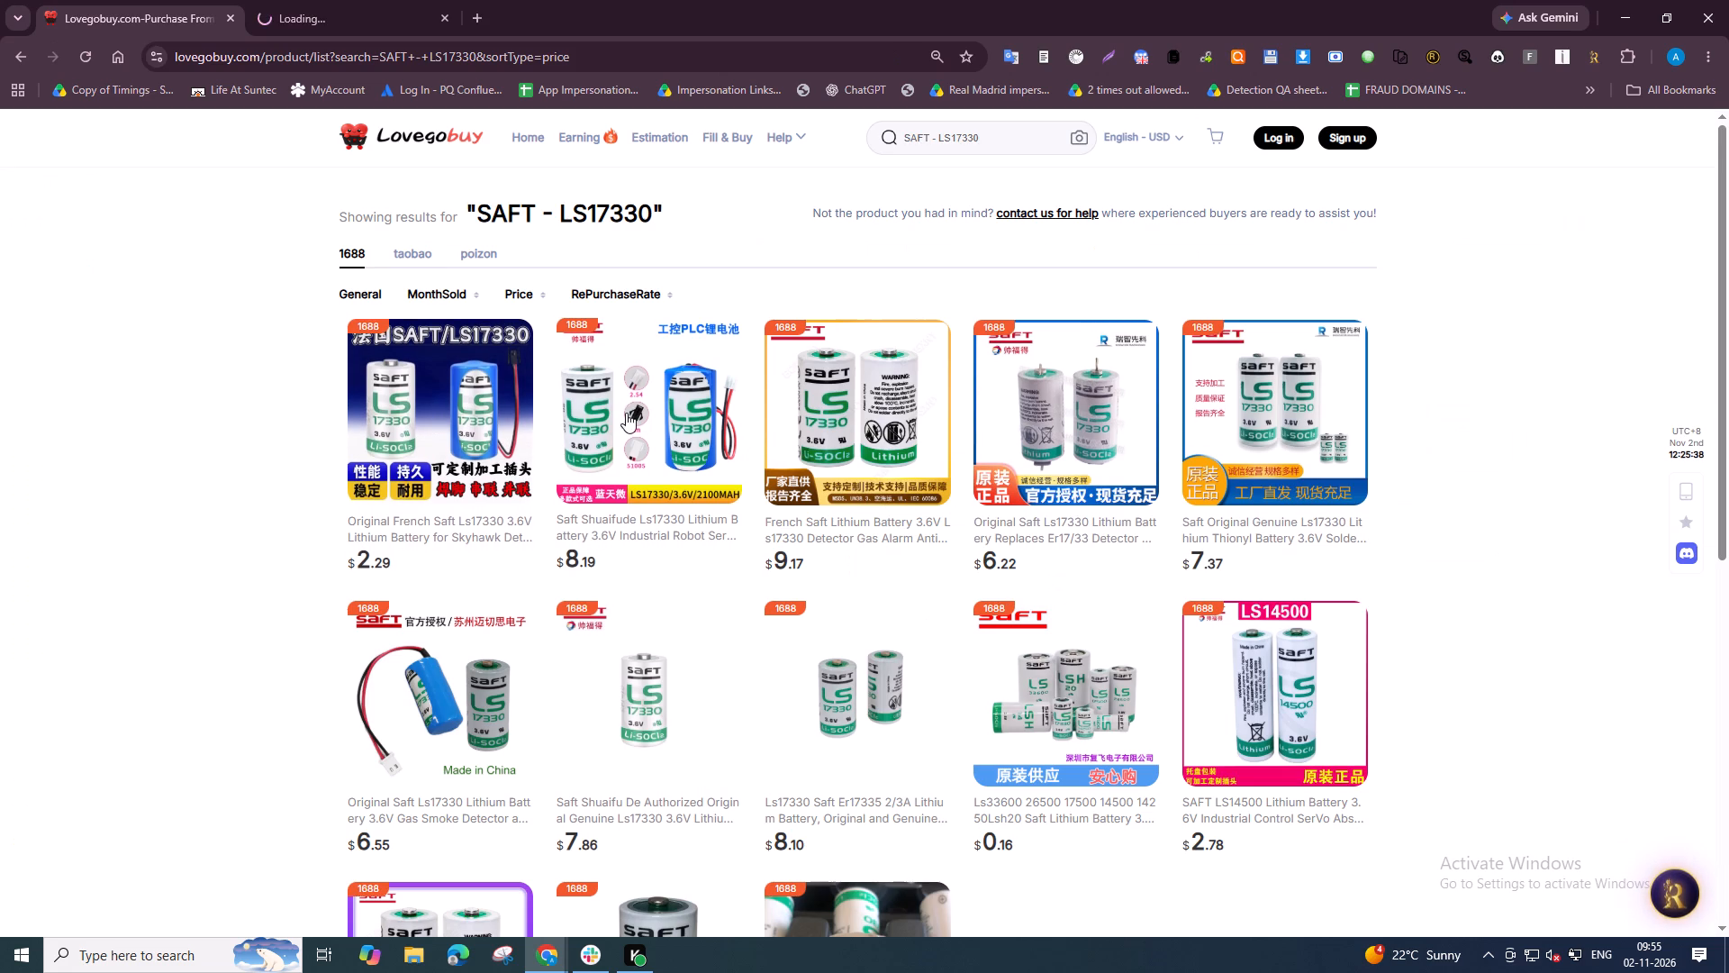
{"action": "left_click", "coordinate": [819, 412], "text": "ctrl"}
{"action": "left_click", "coordinate": [1062, 392], "text": "ctrl"}
{"action": "left_click", "coordinate": [1290, 412], "text": "ctrl"}
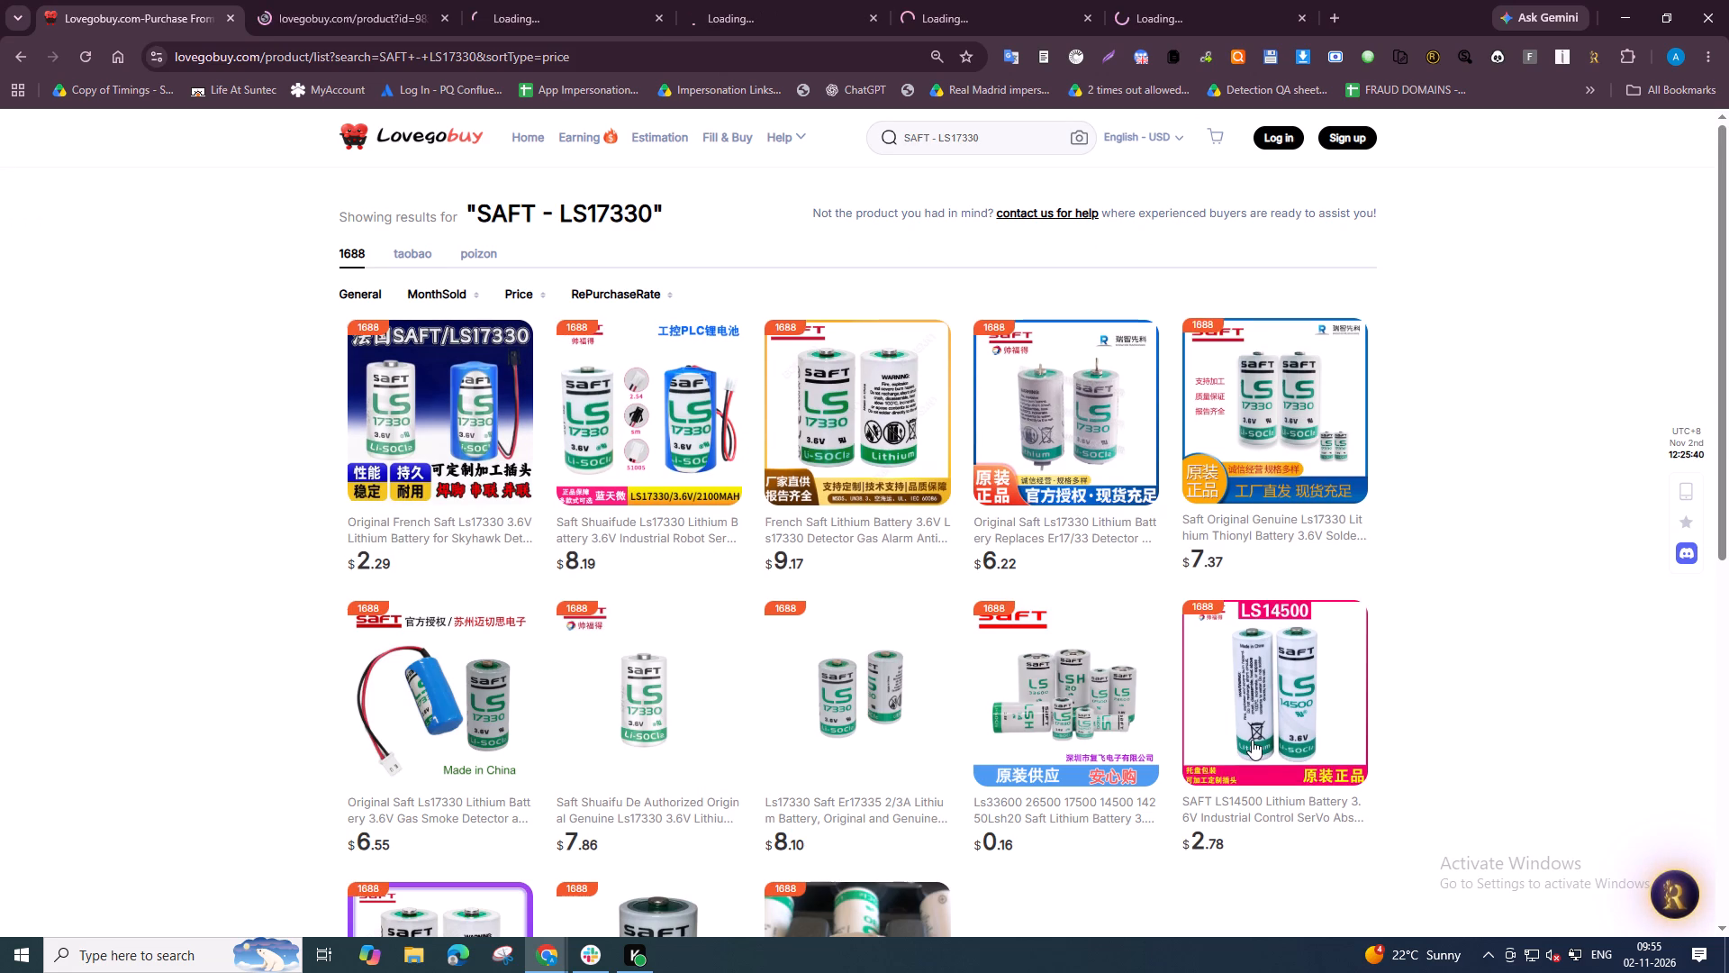
{"action": "left_click", "coordinate": [1271, 647], "text": "ctrl"}
{"action": "left_click", "coordinate": [1053, 676], "text": "ctrl"}
{"action": "left_click", "coordinate": [881, 650], "text": "ctrl"}
{"action": "left_click", "coordinate": [639, 697], "text": "ctrl"}
{"action": "left_click", "coordinate": [493, 669], "text": "ctrl"}
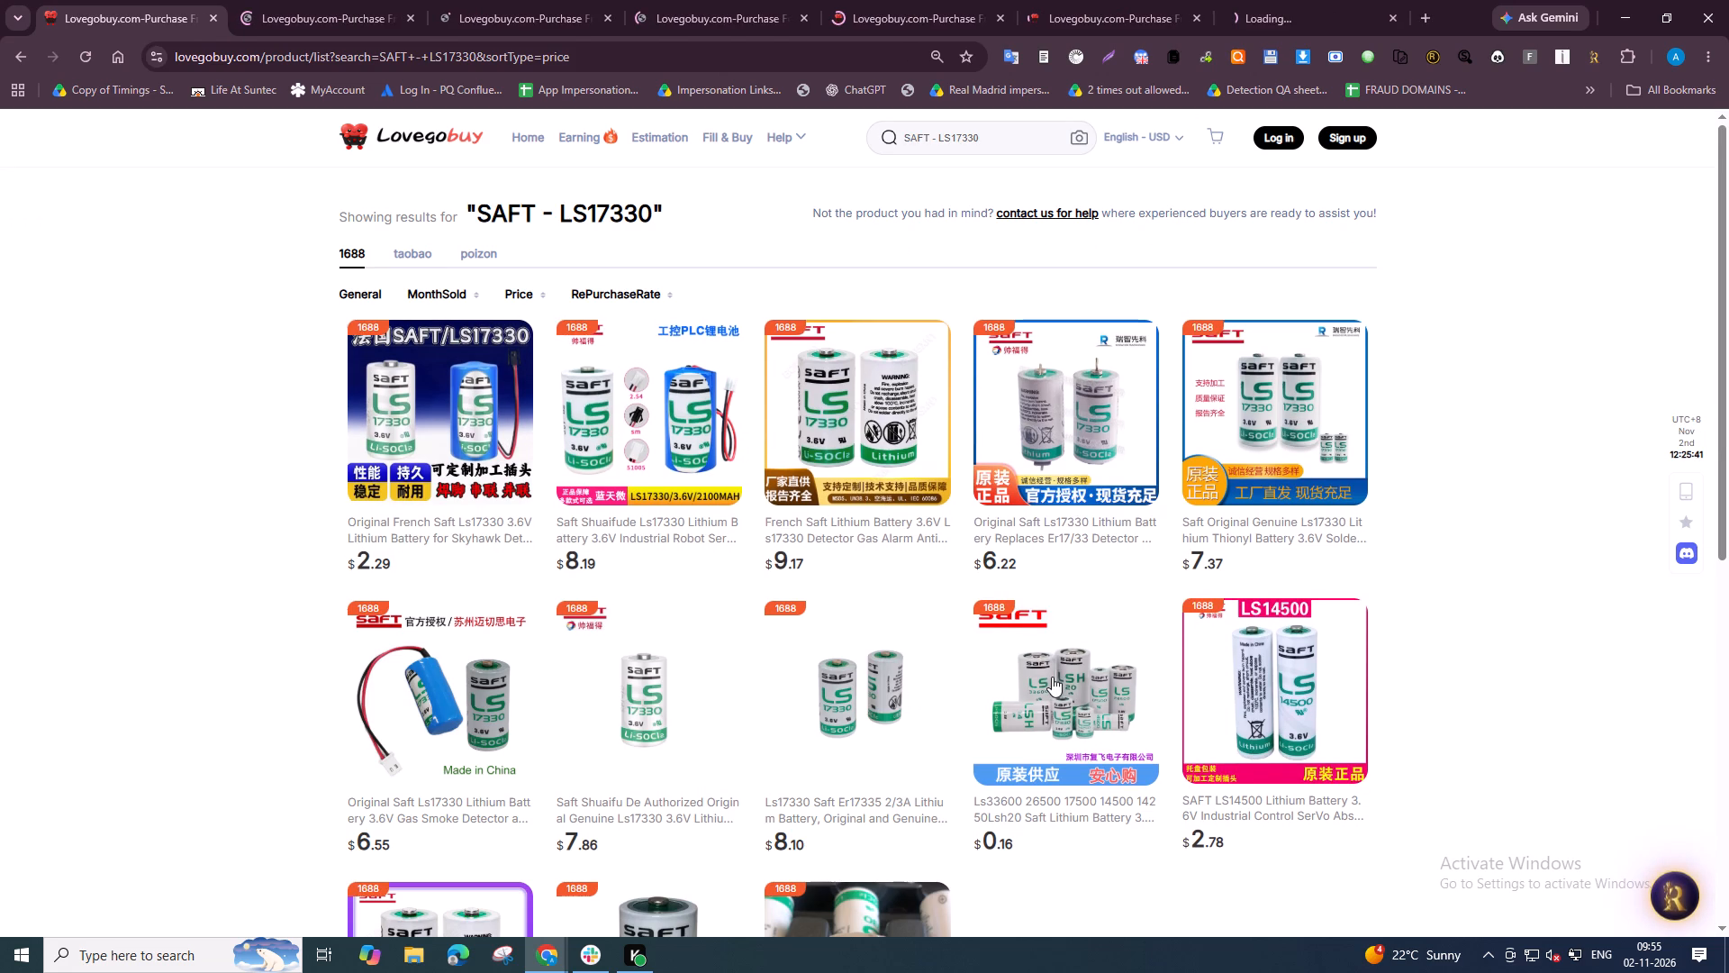
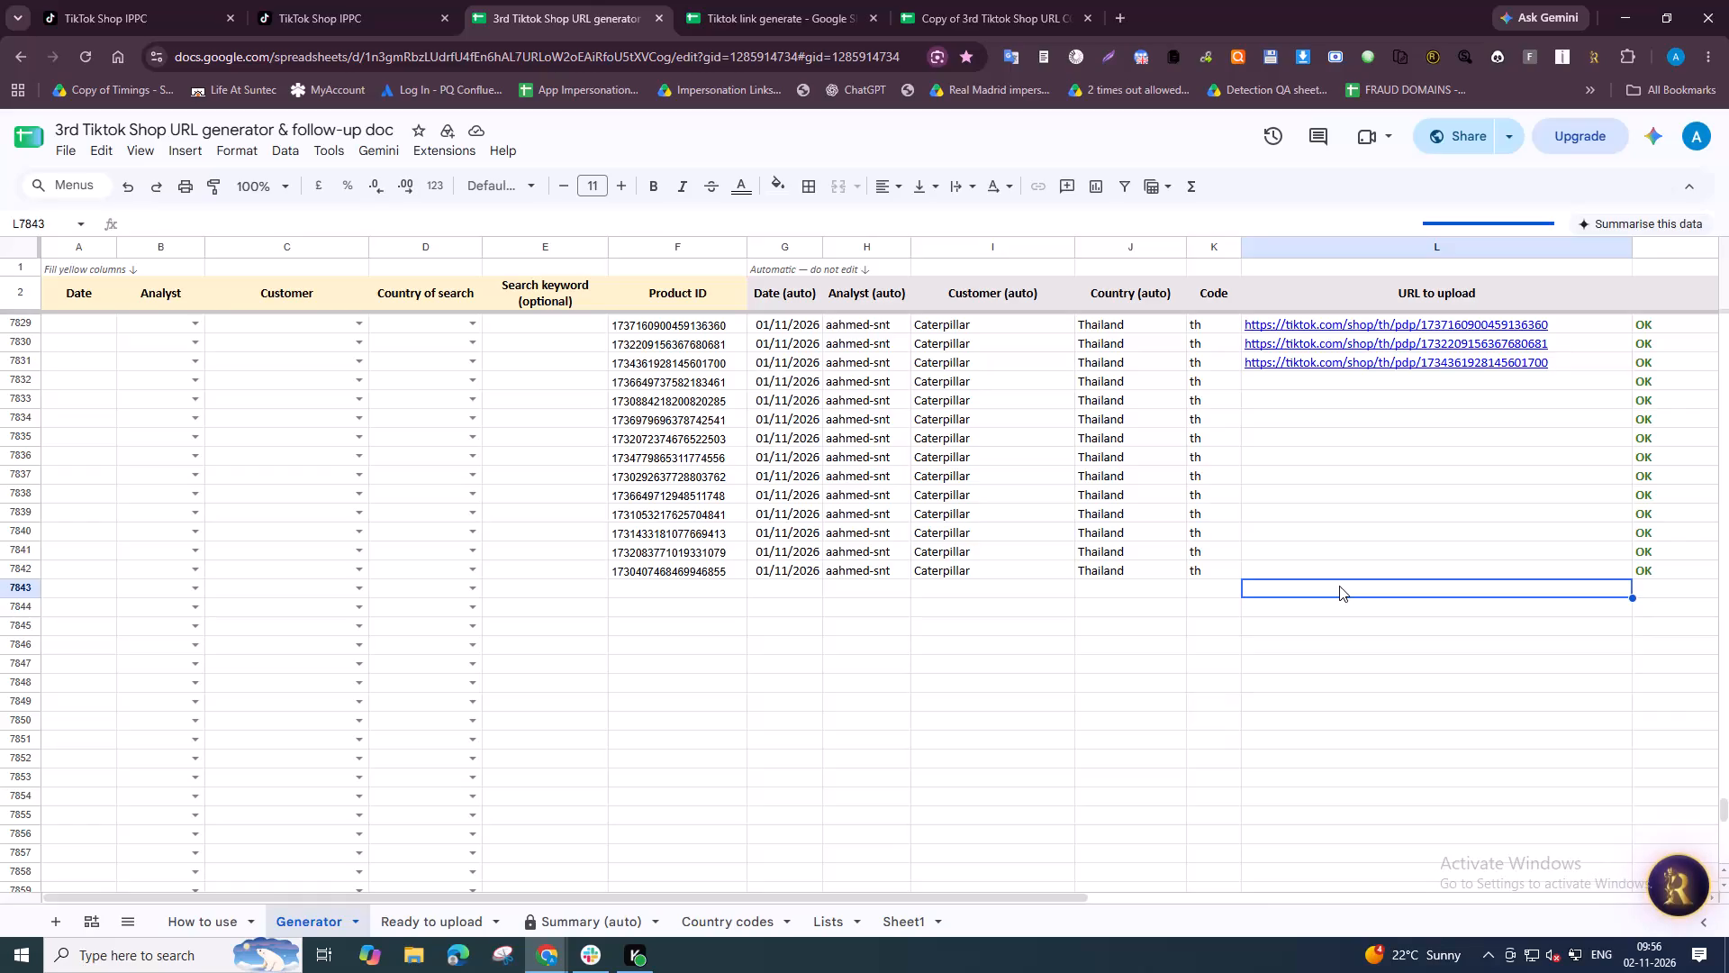
Copy the generated product URLs in L7832:L7842 of the Generator sheet.
{"action": "left_click", "coordinate": [1336, 384], "text": "ctrl"}
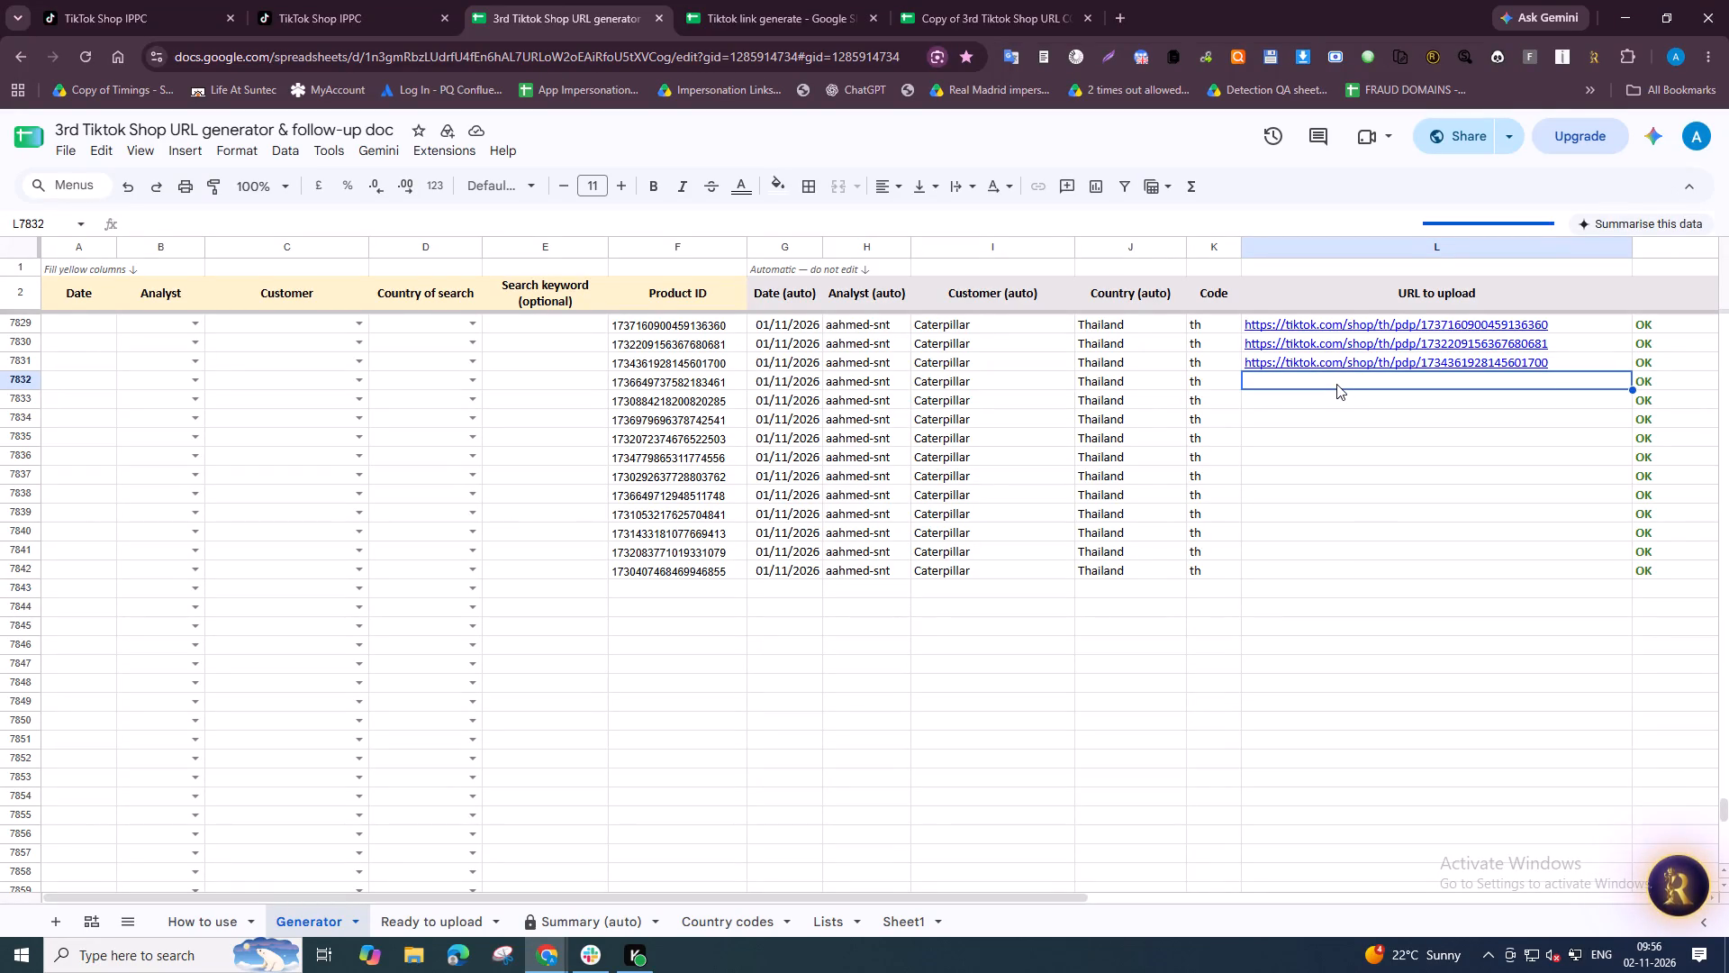
{"action": "key", "text": "alt+Tab"}
{"action": "key", "text": "alt+Tab"}
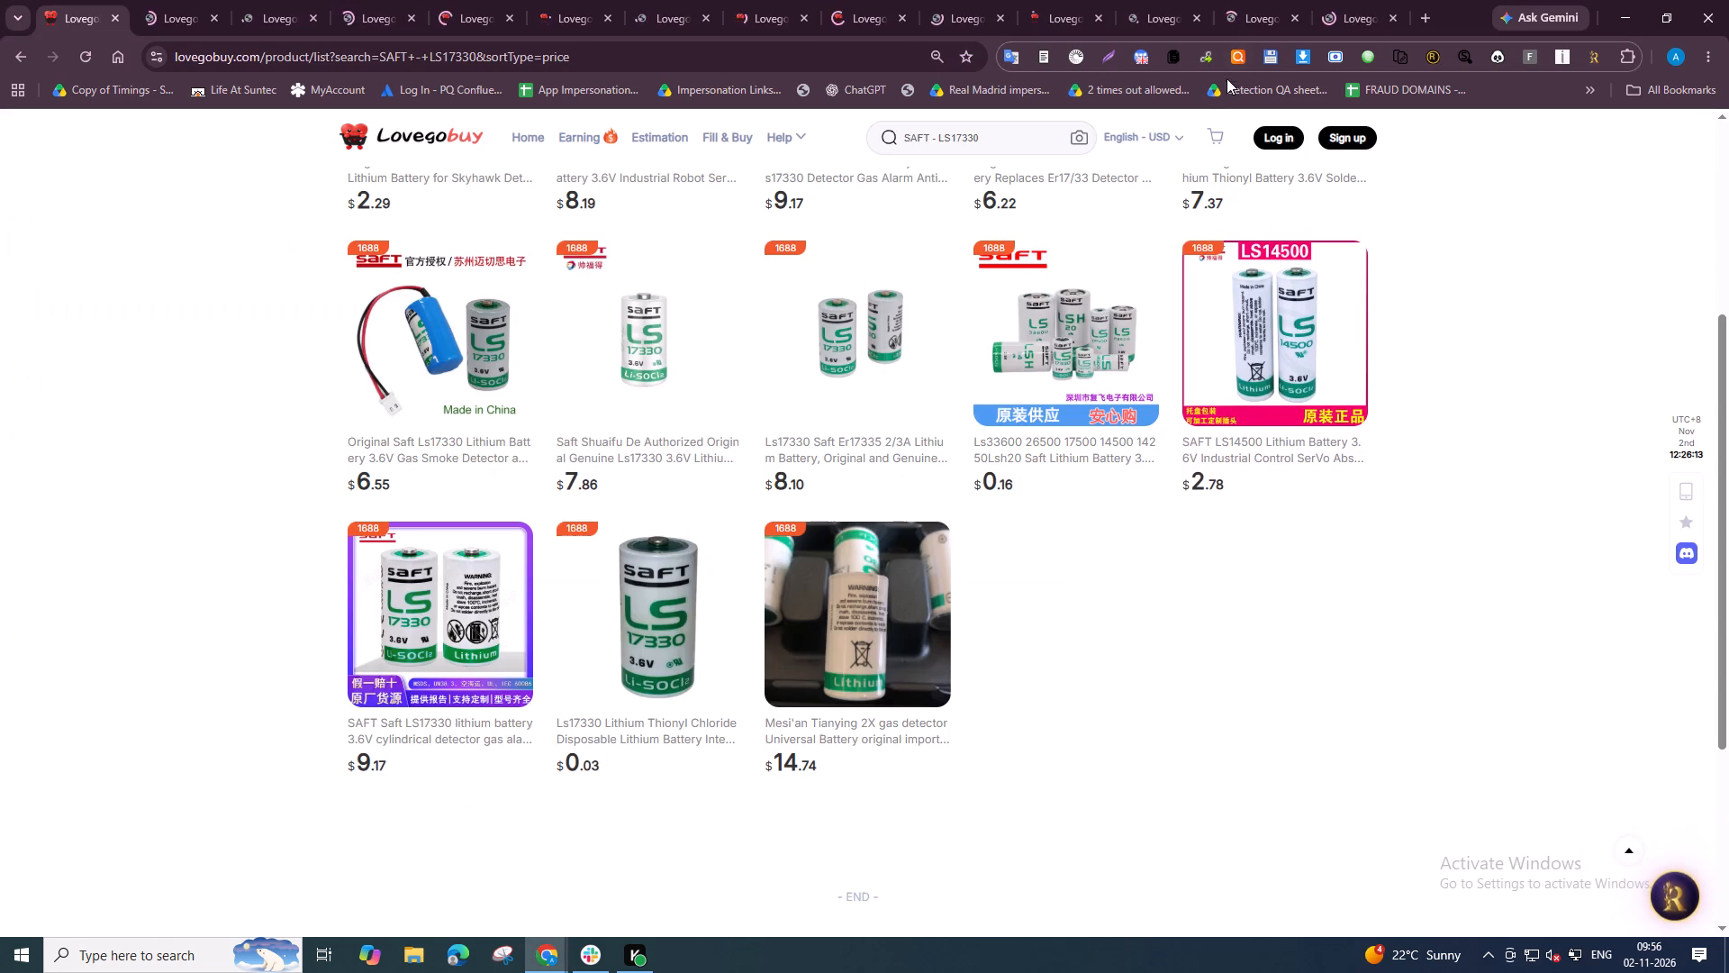
{"action": "left_click", "coordinate": [173, 0]}
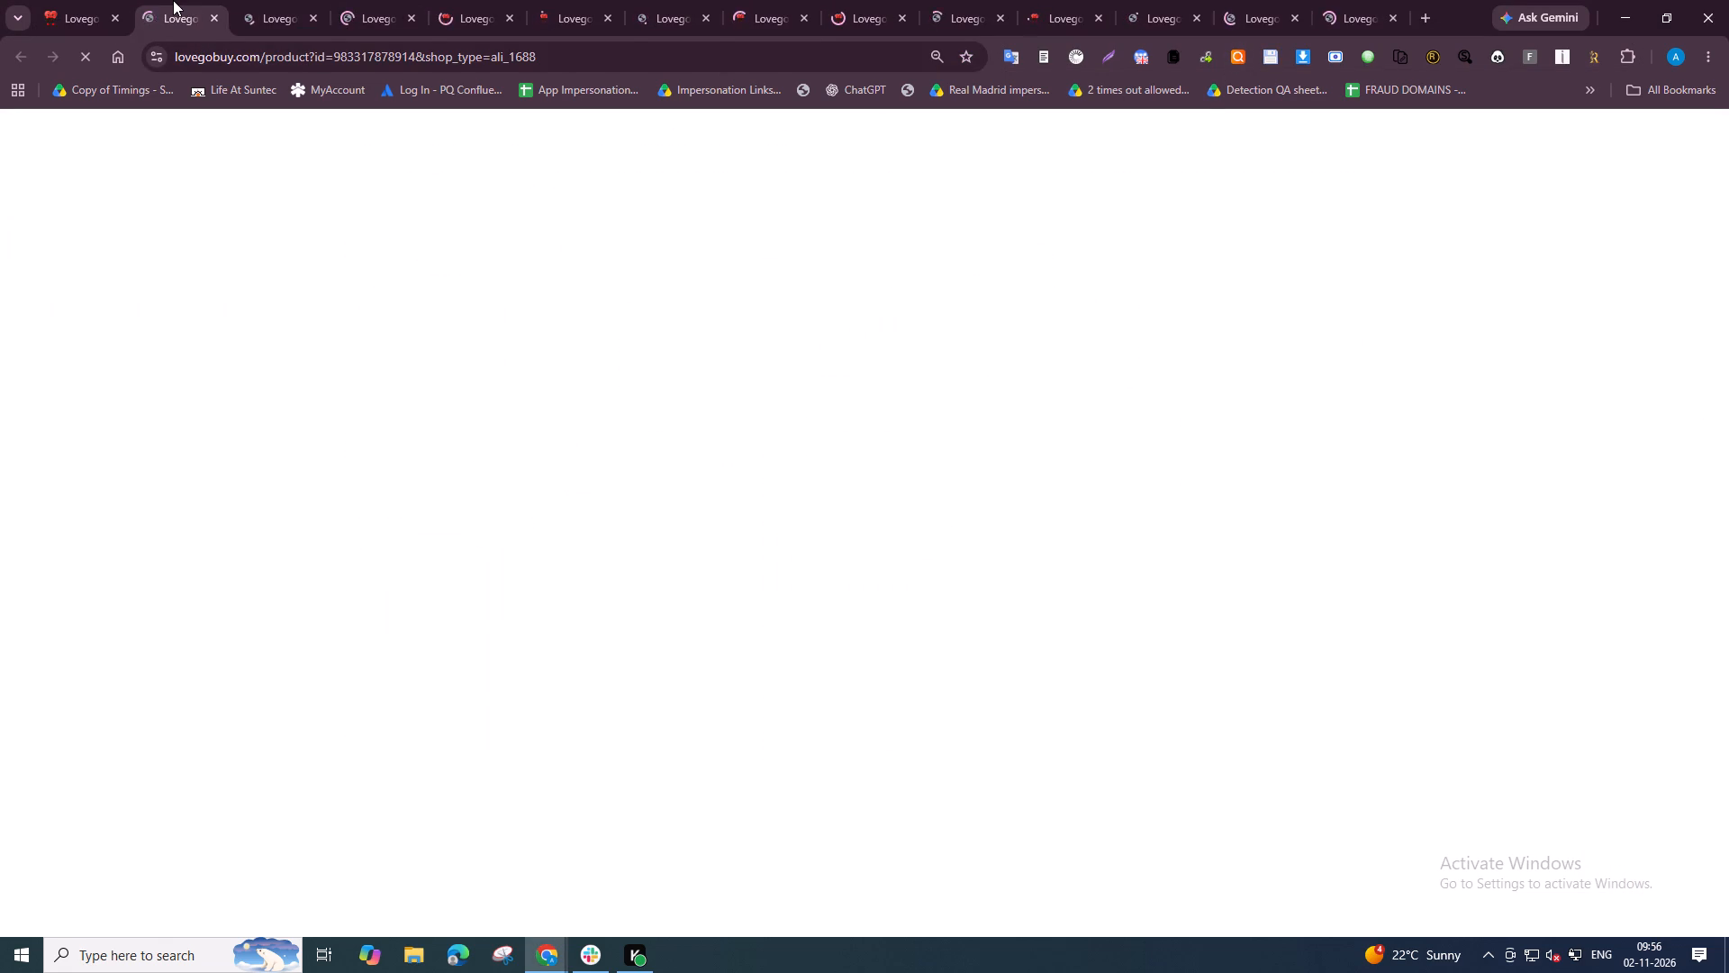
{"action": "key", "text": "alt+Tab"}
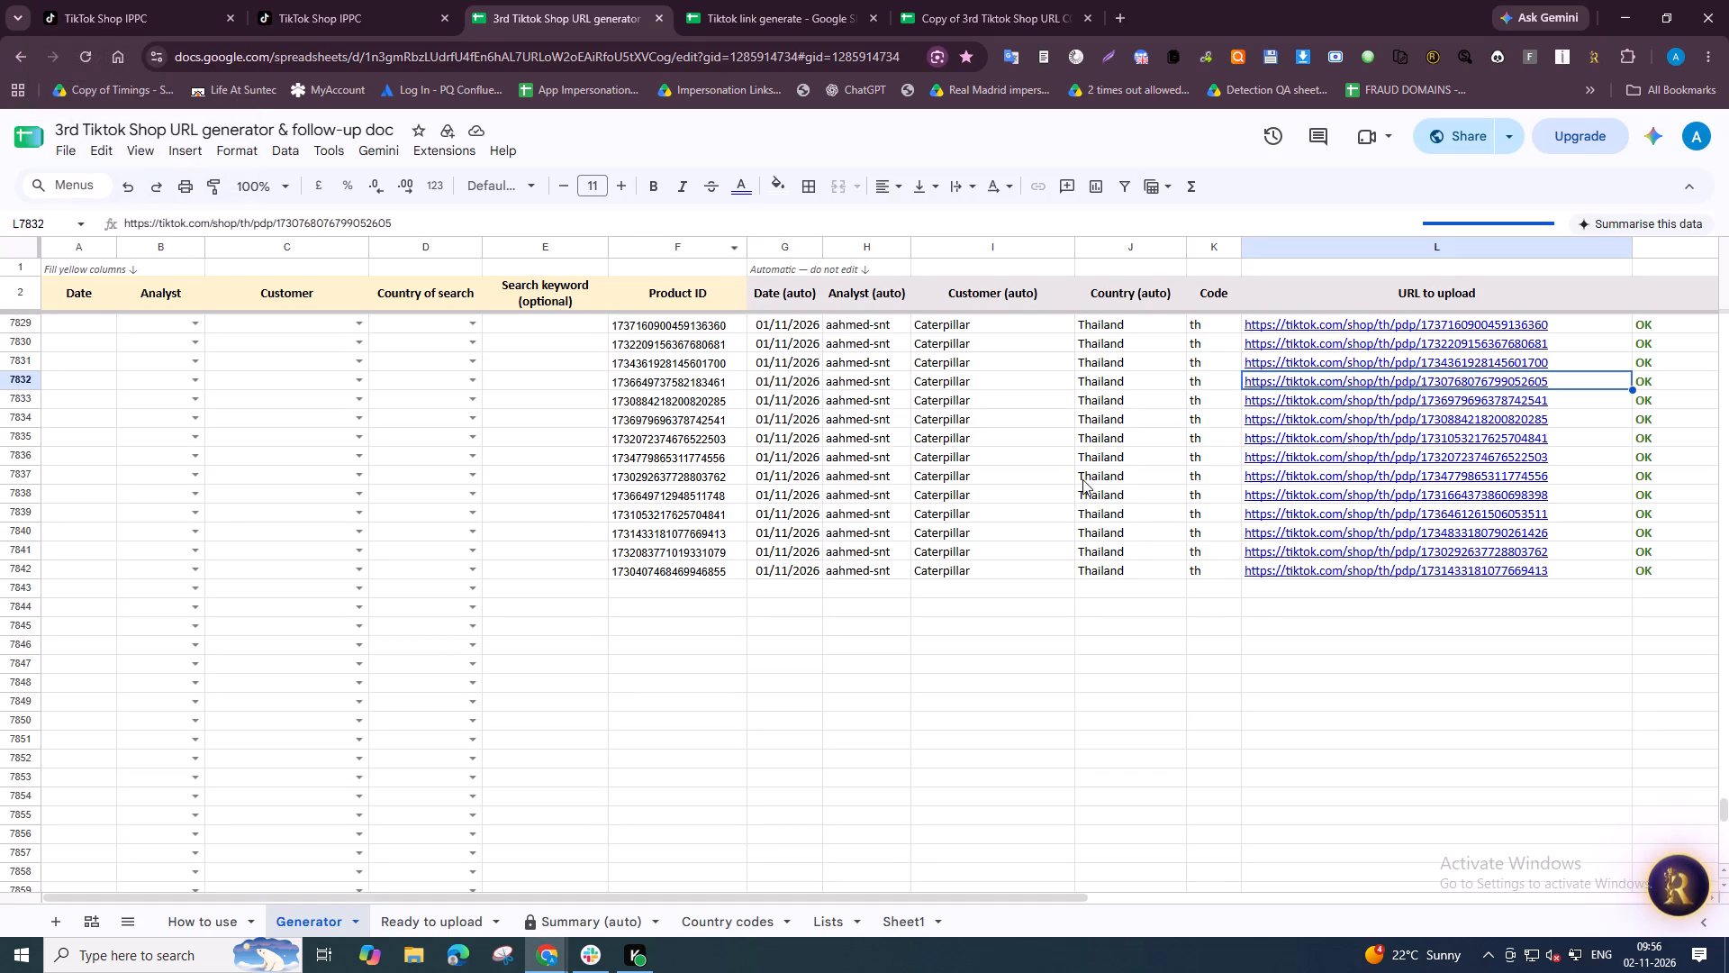
{"action": "left_click", "coordinate": [1252, 580], "text": "shift"}
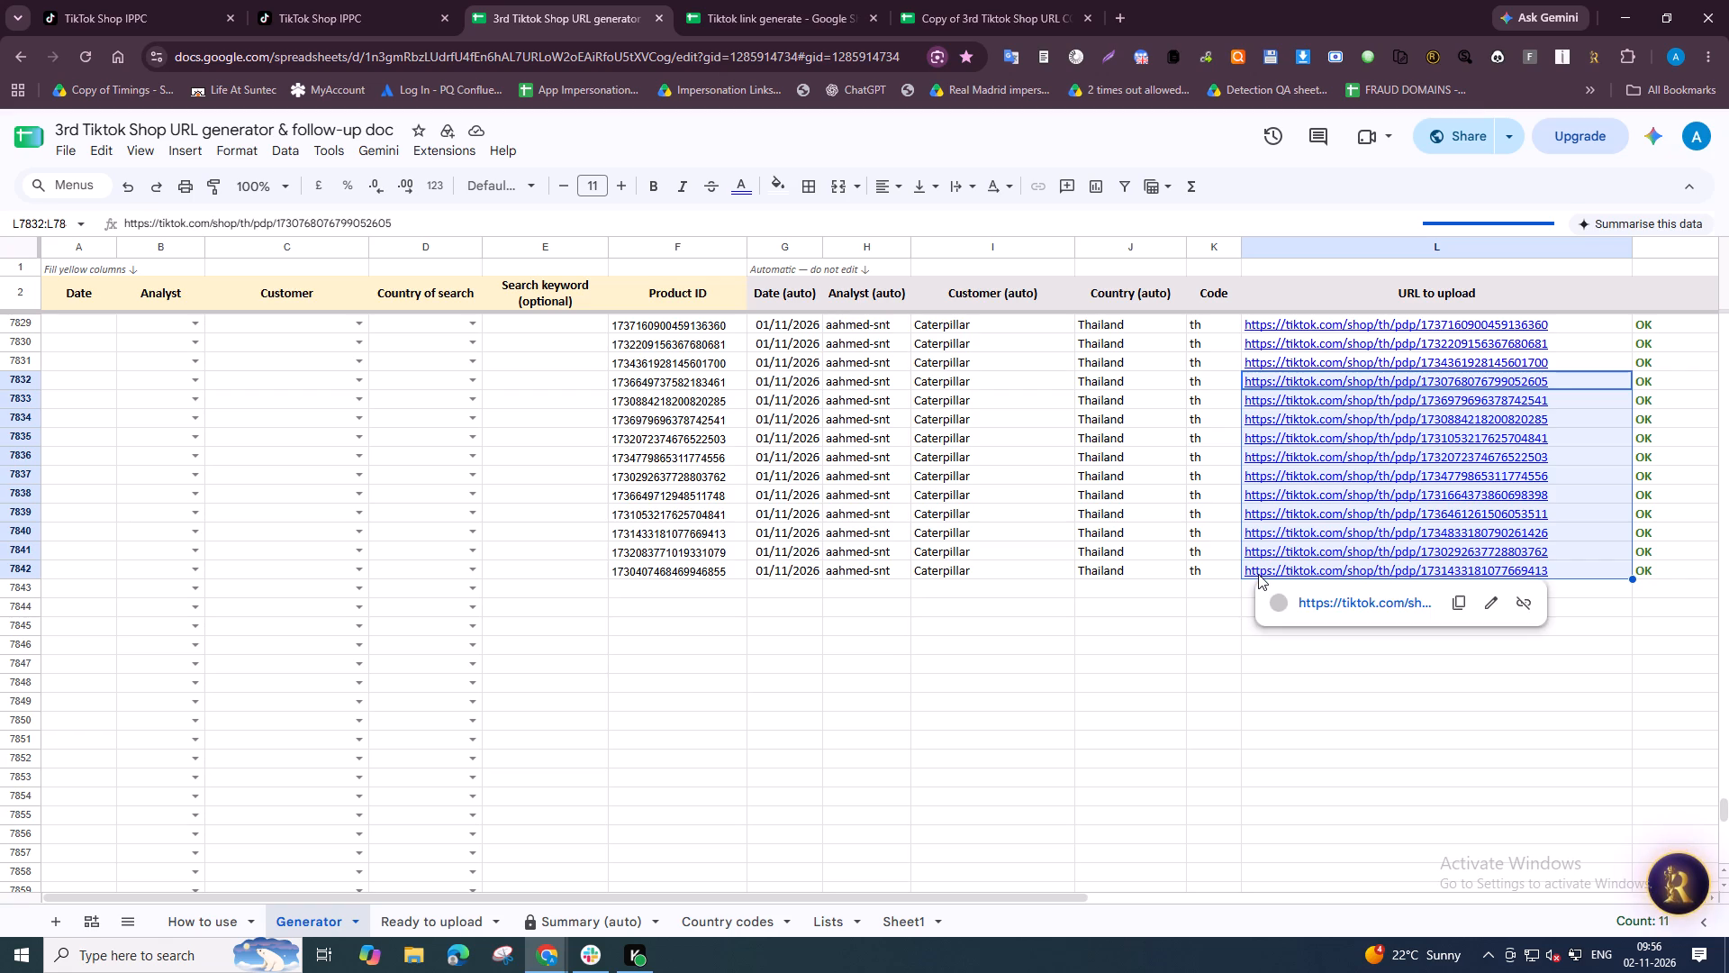
{"action": "key", "text": "ctrl+c"}
{"action": "key", "text": "ctrl+c"}
Replace the URLs in the Thailand product complaint form on TikTok Shop IPPC with the copied ones and search for them.
{"action": "left_click", "coordinate": [324, 0]}
{"action": "scroll", "coordinate": [777, 611], "scroll_direction": "up", "scroll_amount": 10}
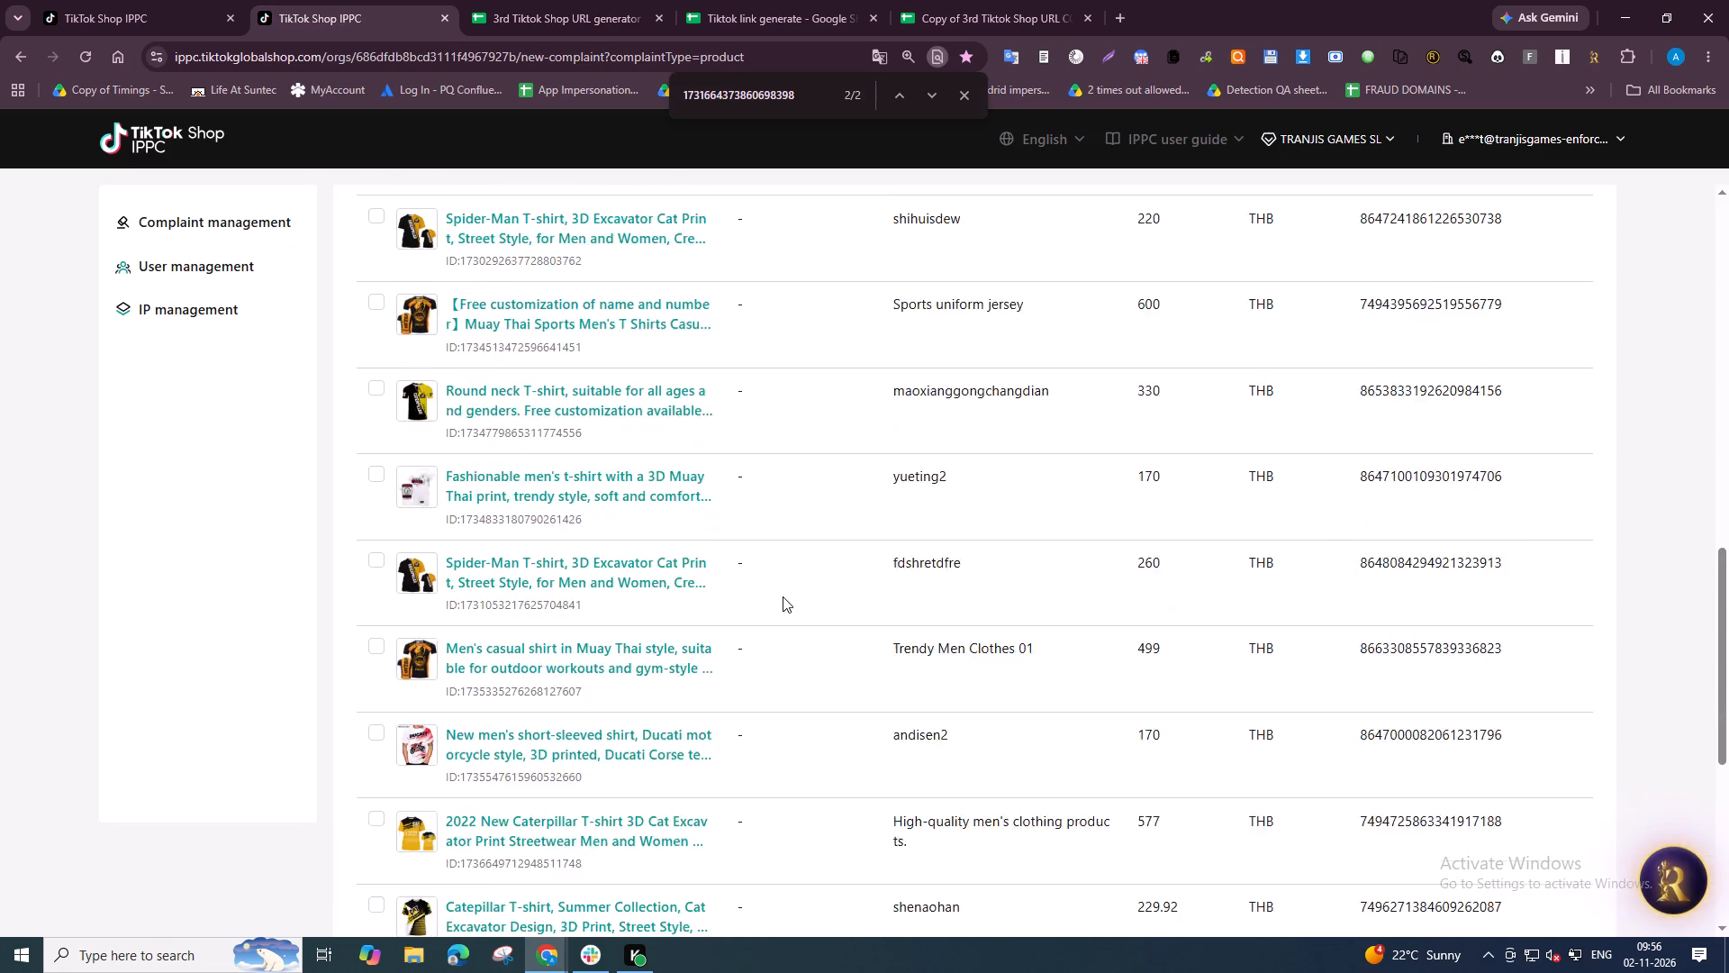
{"action": "scroll", "coordinate": [783, 596], "scroll_direction": "up", "scroll_amount": 3}
{"action": "scroll", "coordinate": [735, 500], "scroll_direction": "up", "scroll_amount": 13}
{"action": "left_click", "coordinate": [776, 506]}
{"action": "key", "text": "ctrl+a"}
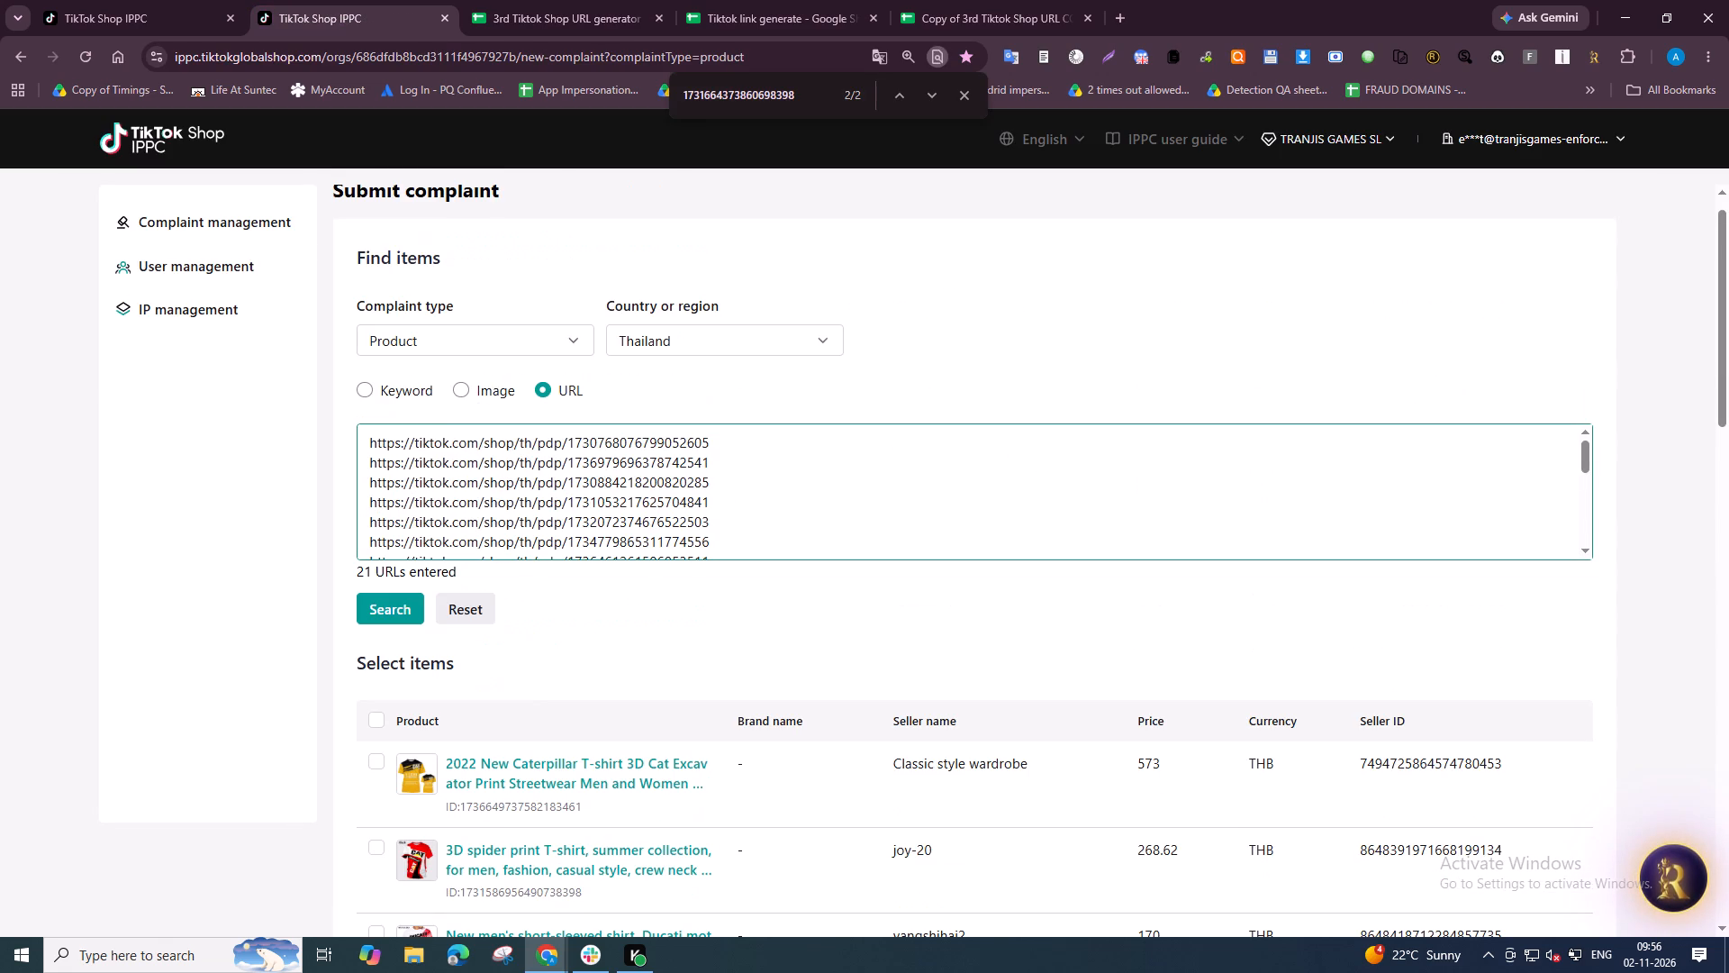
{"action": "key", "text": "Delete"}
{"action": "key", "text": "ctrl+v"}
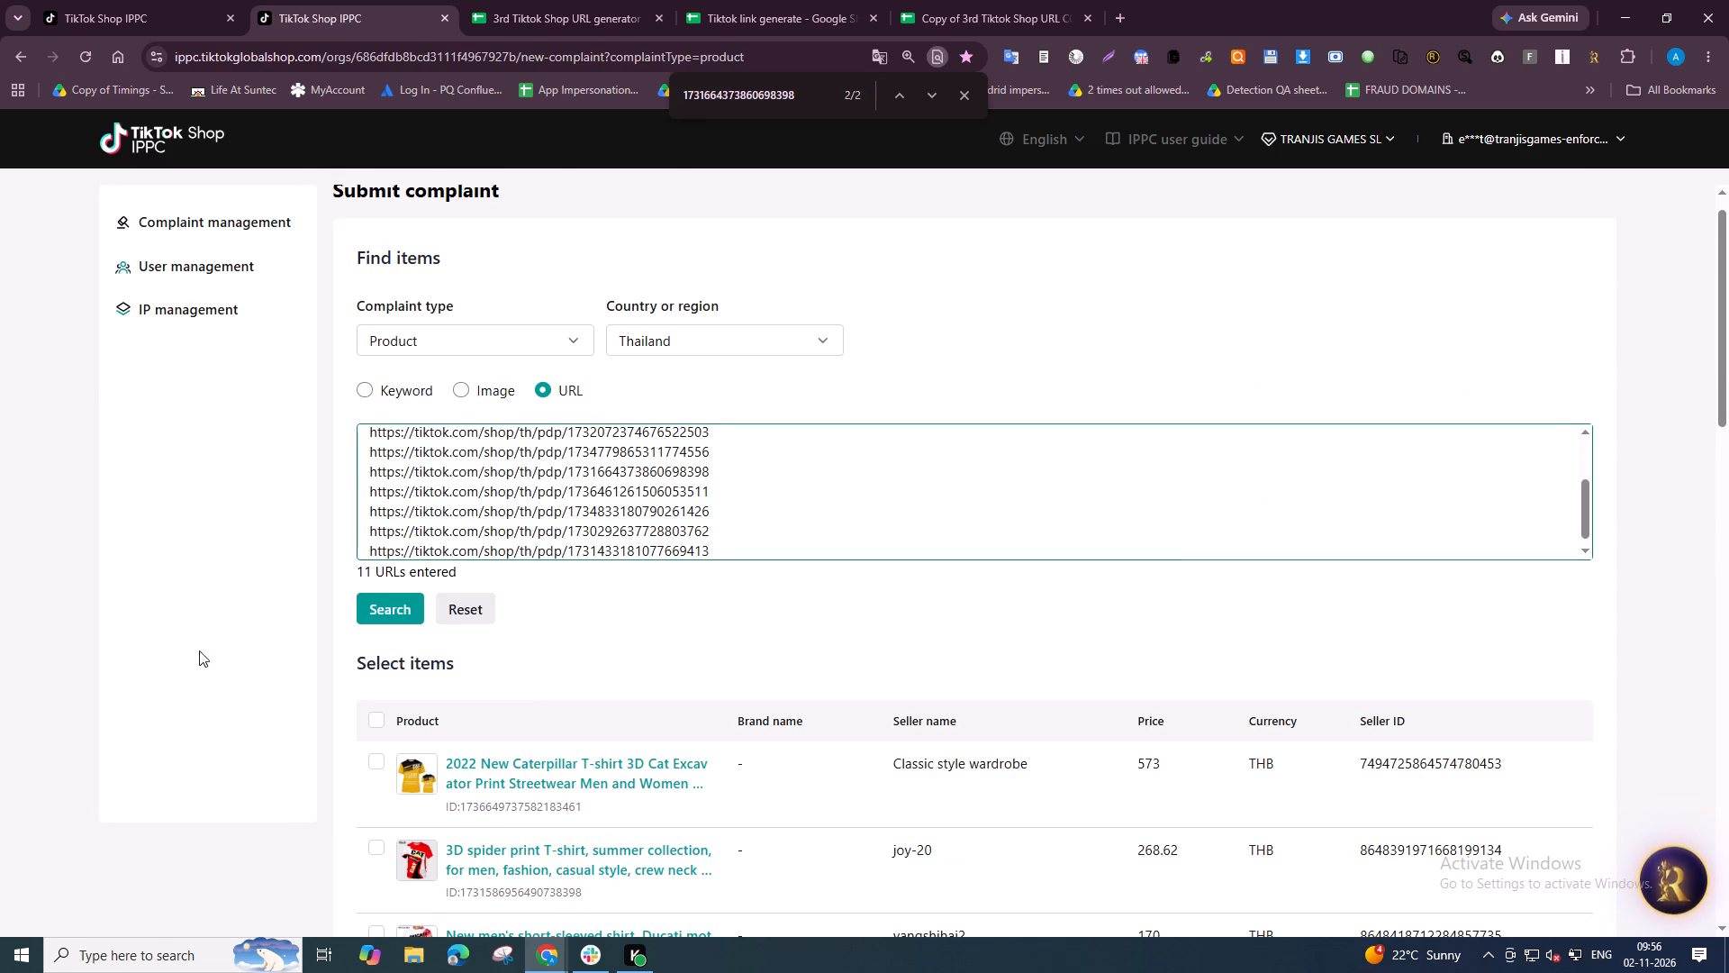
{"action": "left_click", "coordinate": [430, 621]}
{"action": "left_click", "coordinate": [425, 620]}
{"action": "left_click", "coordinate": [421, 620]}
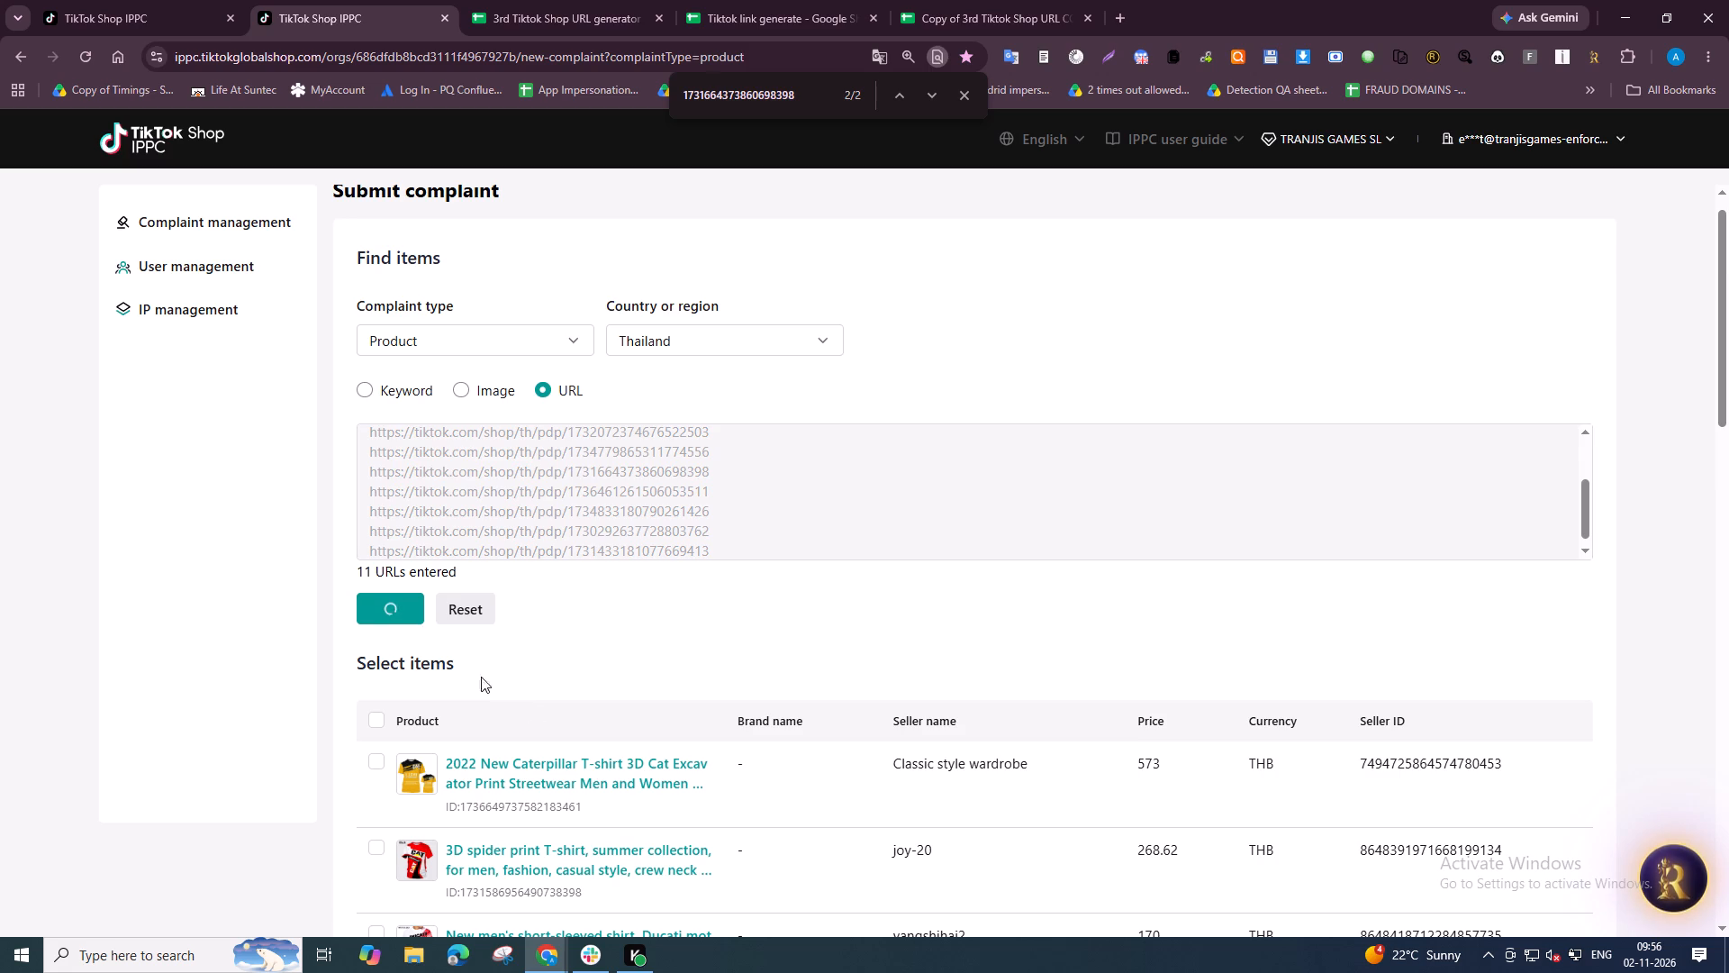
{"action": "scroll", "coordinate": [859, 819], "scroll_direction": "down", "scroll_amount": 7}
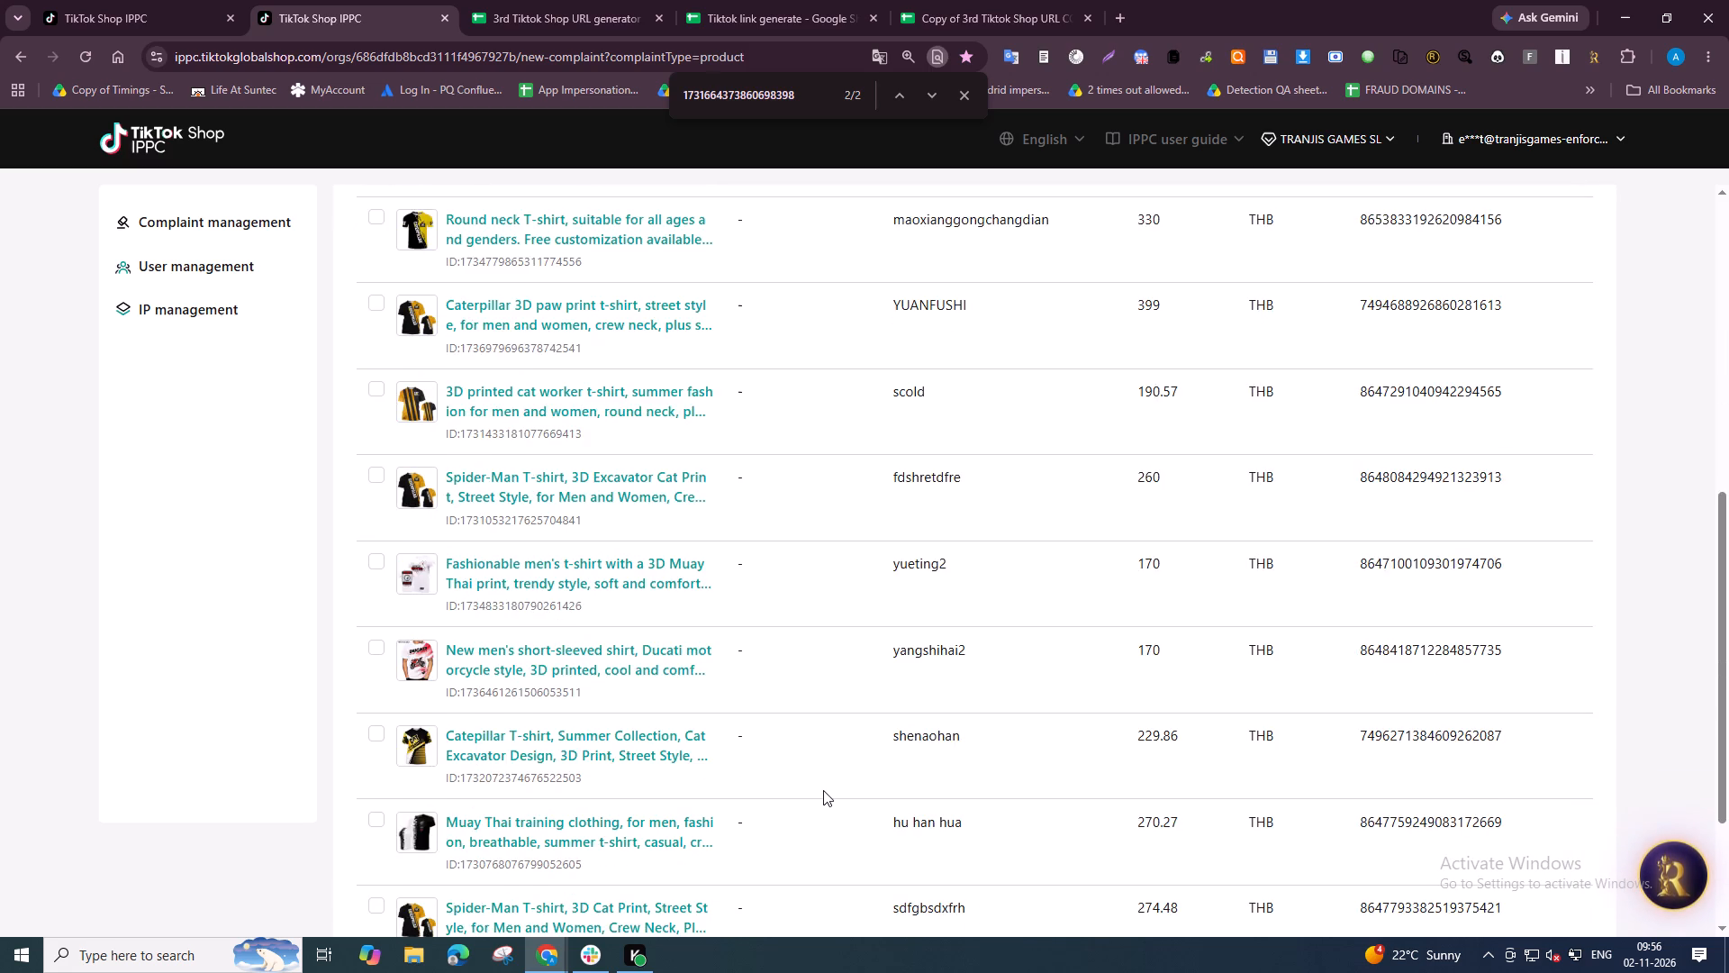
{"action": "scroll", "coordinate": [823, 790], "scroll_direction": "down", "scroll_amount": 4}
{"action": "double_click", "coordinate": [516, 474]}
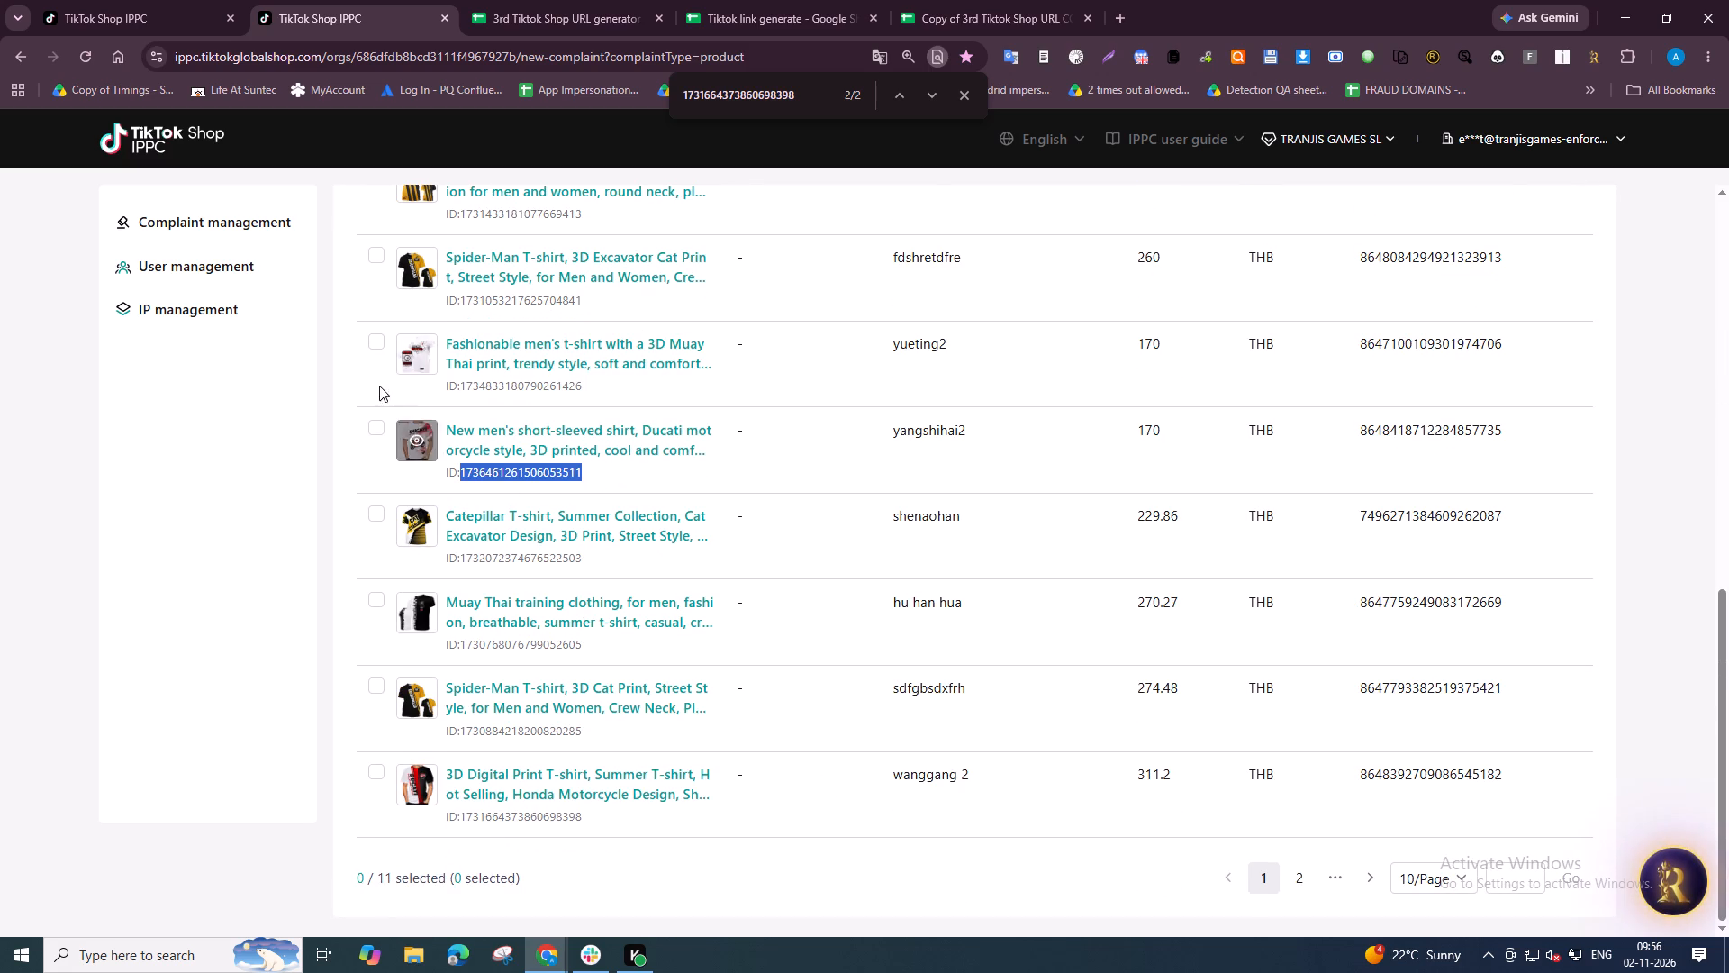
{"action": "left_click", "coordinate": [395, 342]}
{"action": "left_click", "coordinate": [340, 381]}
{"action": "double_click", "coordinate": [497, 393]}
{"action": "key", "text": "ctrl+c"}
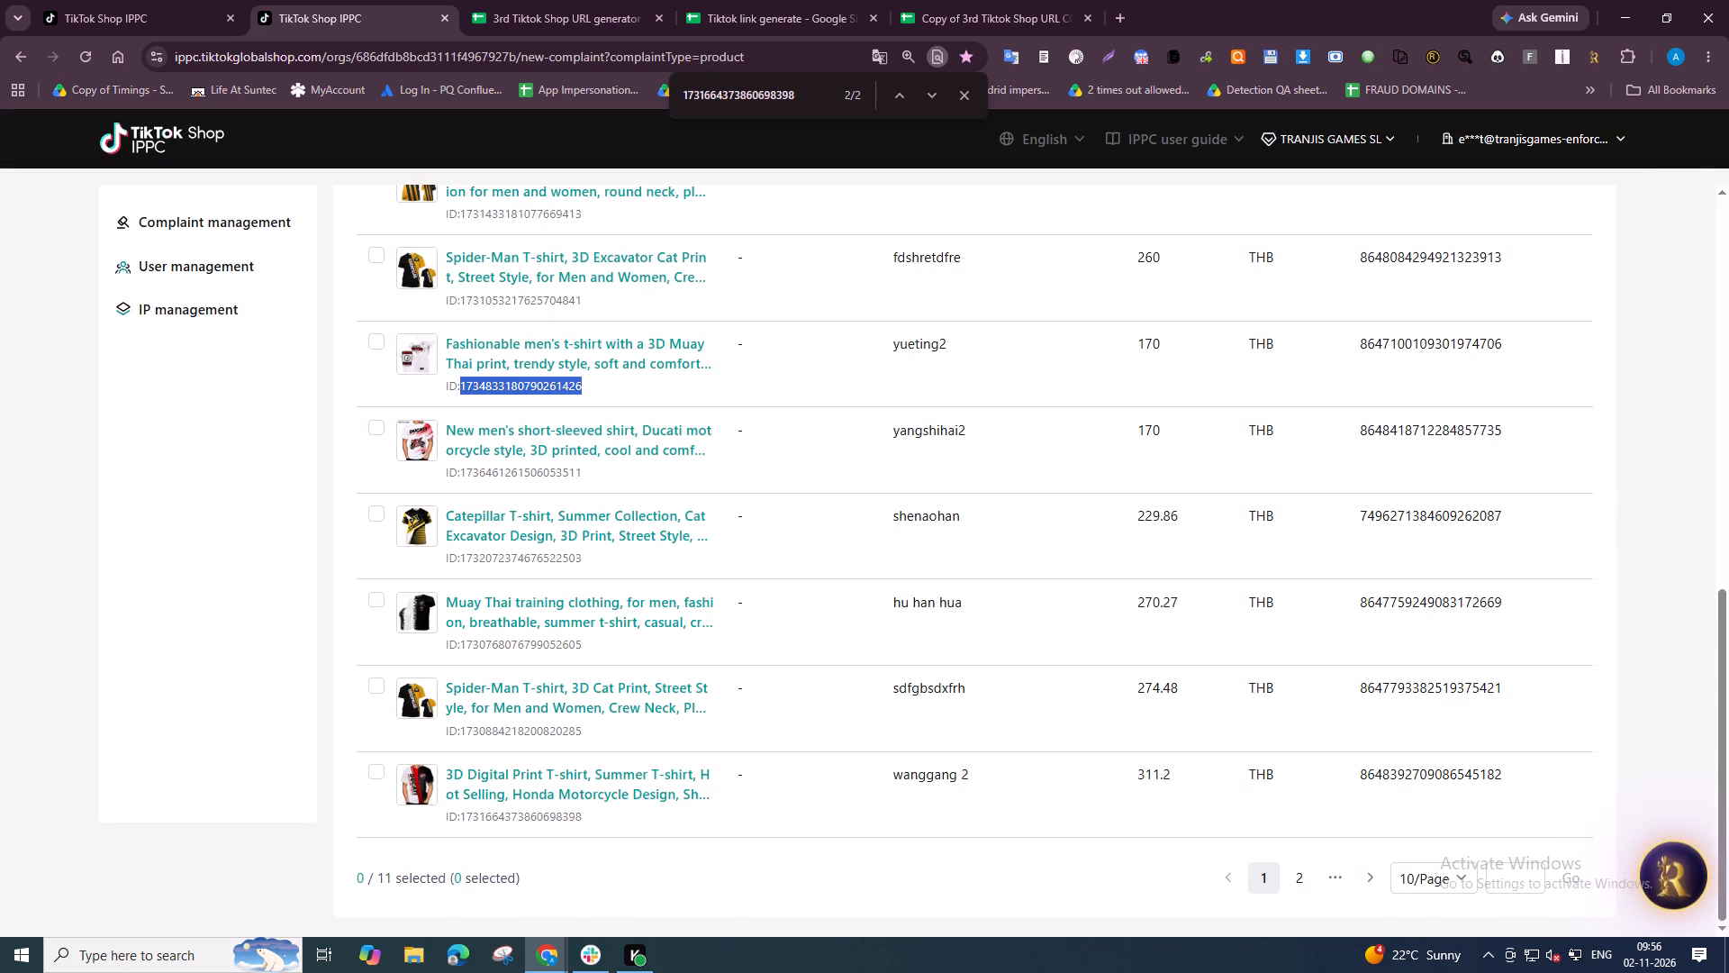
{"action": "key", "text": "ctrl+f"}
{"action": "key", "text": "ctrl+v"}
{"action": "scroll", "coordinate": [693, 415], "scroll_direction": "up", "scroll_amount": 4}
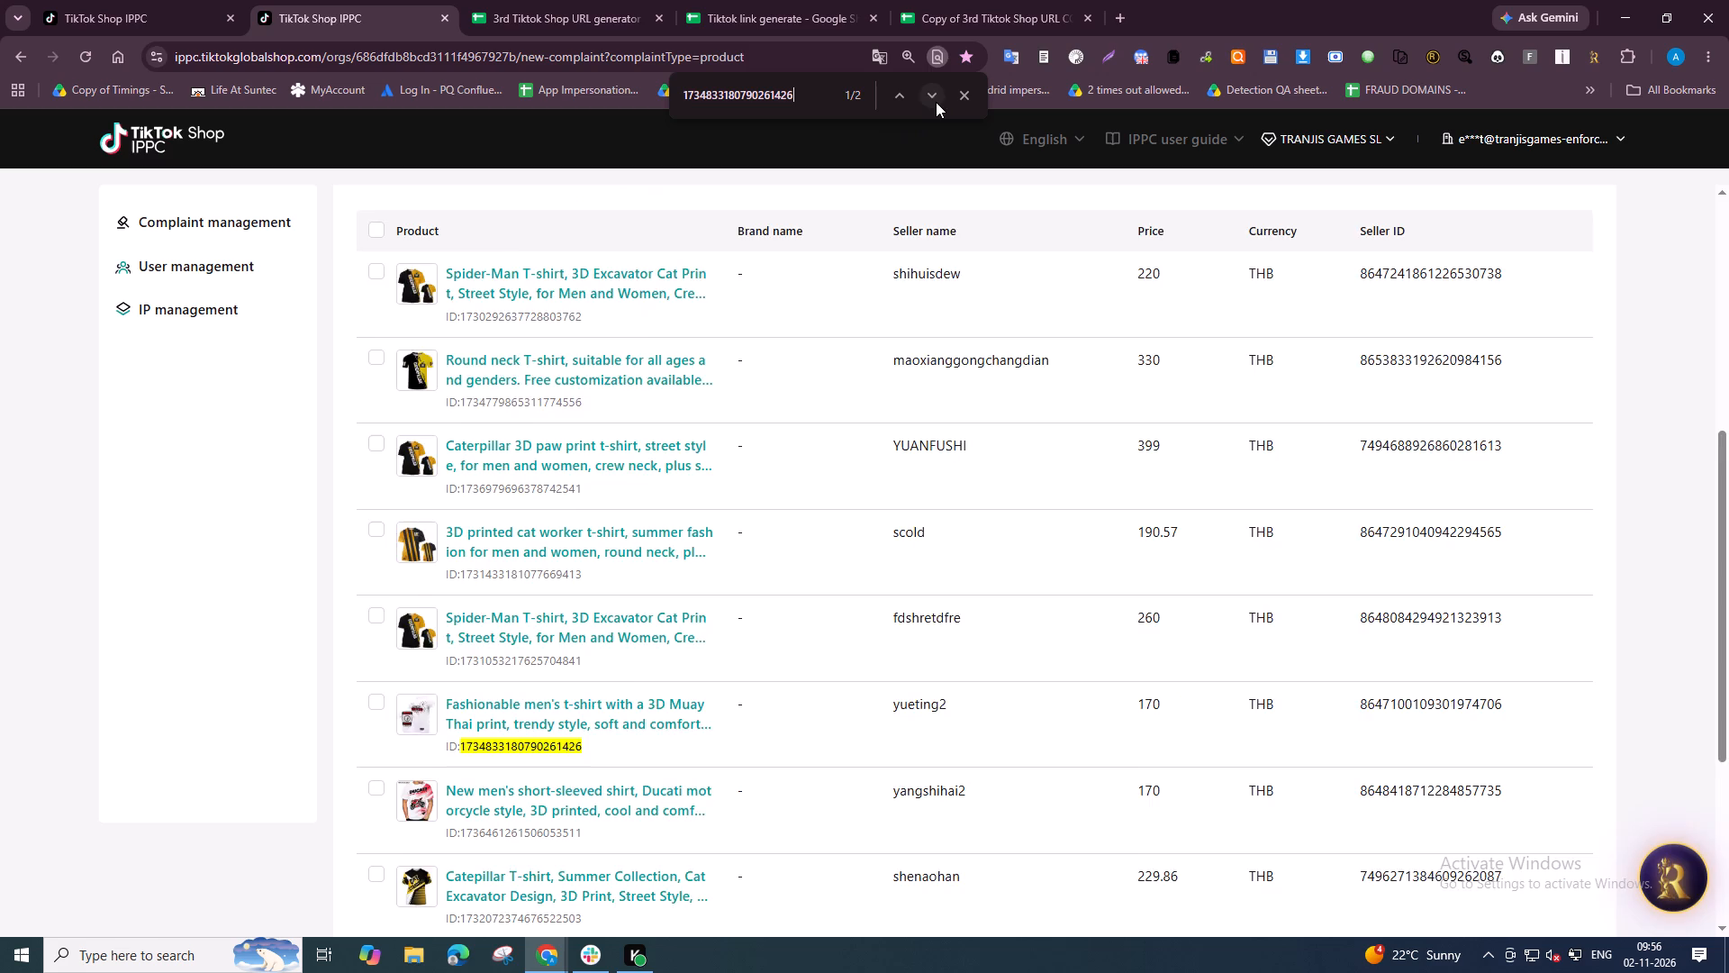
{"action": "left_click", "coordinate": [936, 102]}
{"action": "triple_click", "coordinate": [734, 540]}
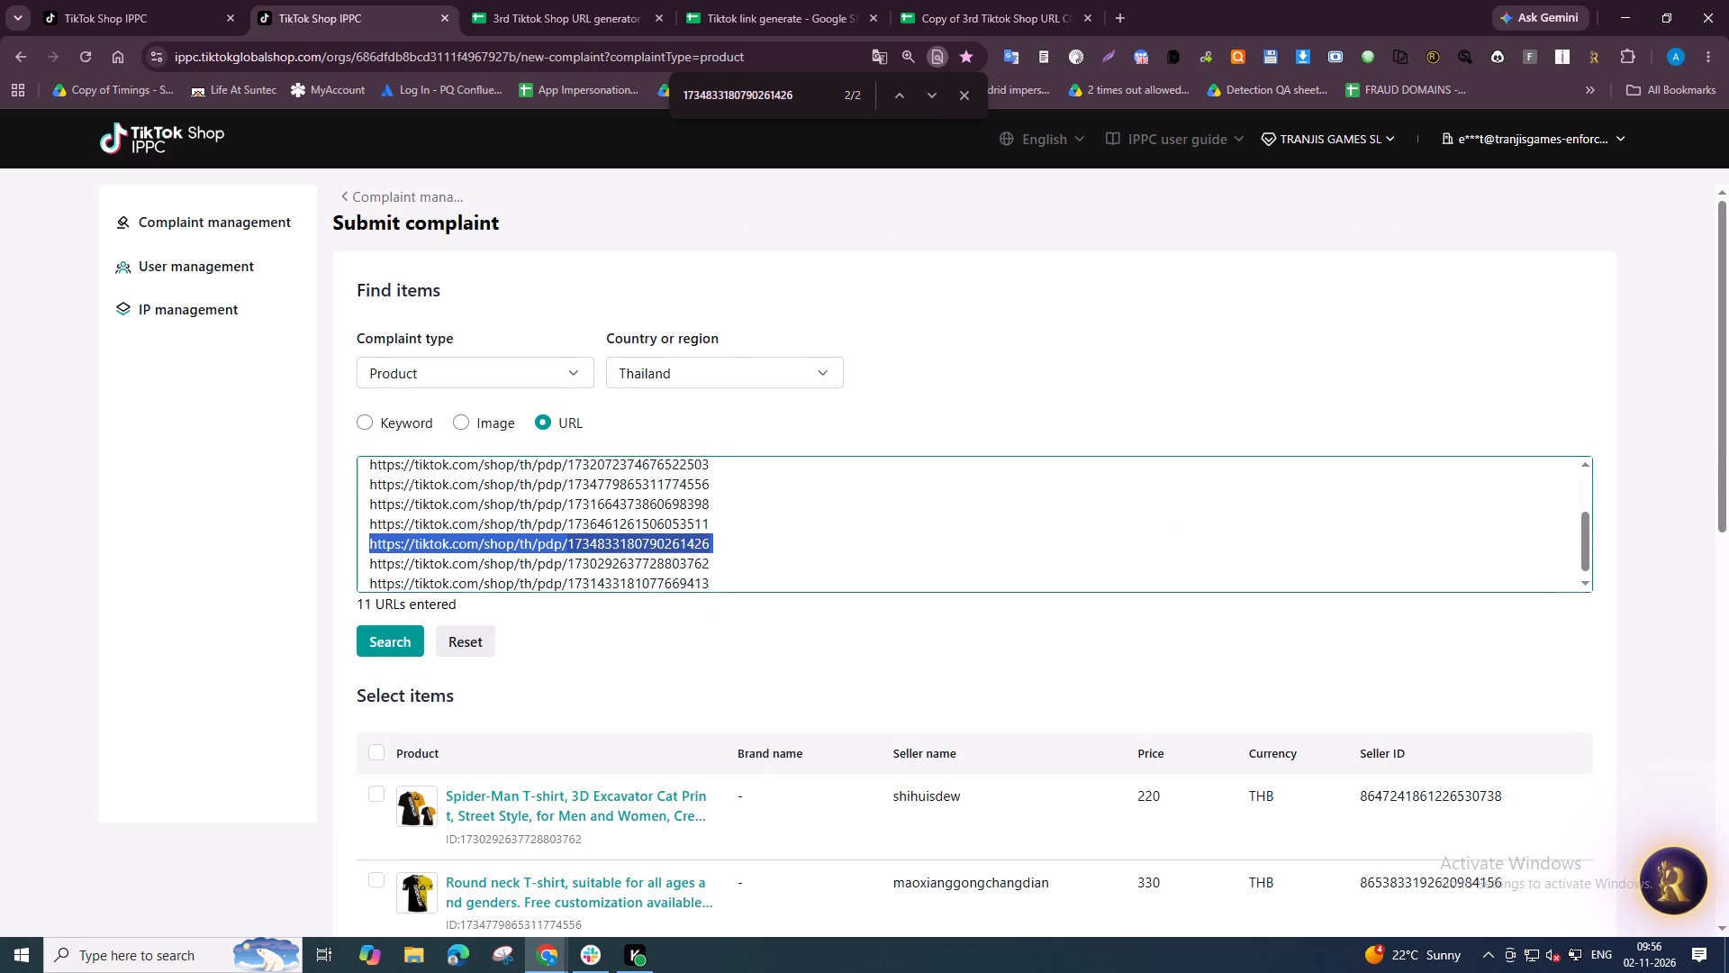
{"action": "key", "text": "Delete"}
{"action": "scroll", "coordinate": [733, 550], "scroll_direction": "down", "scroll_amount": 6}
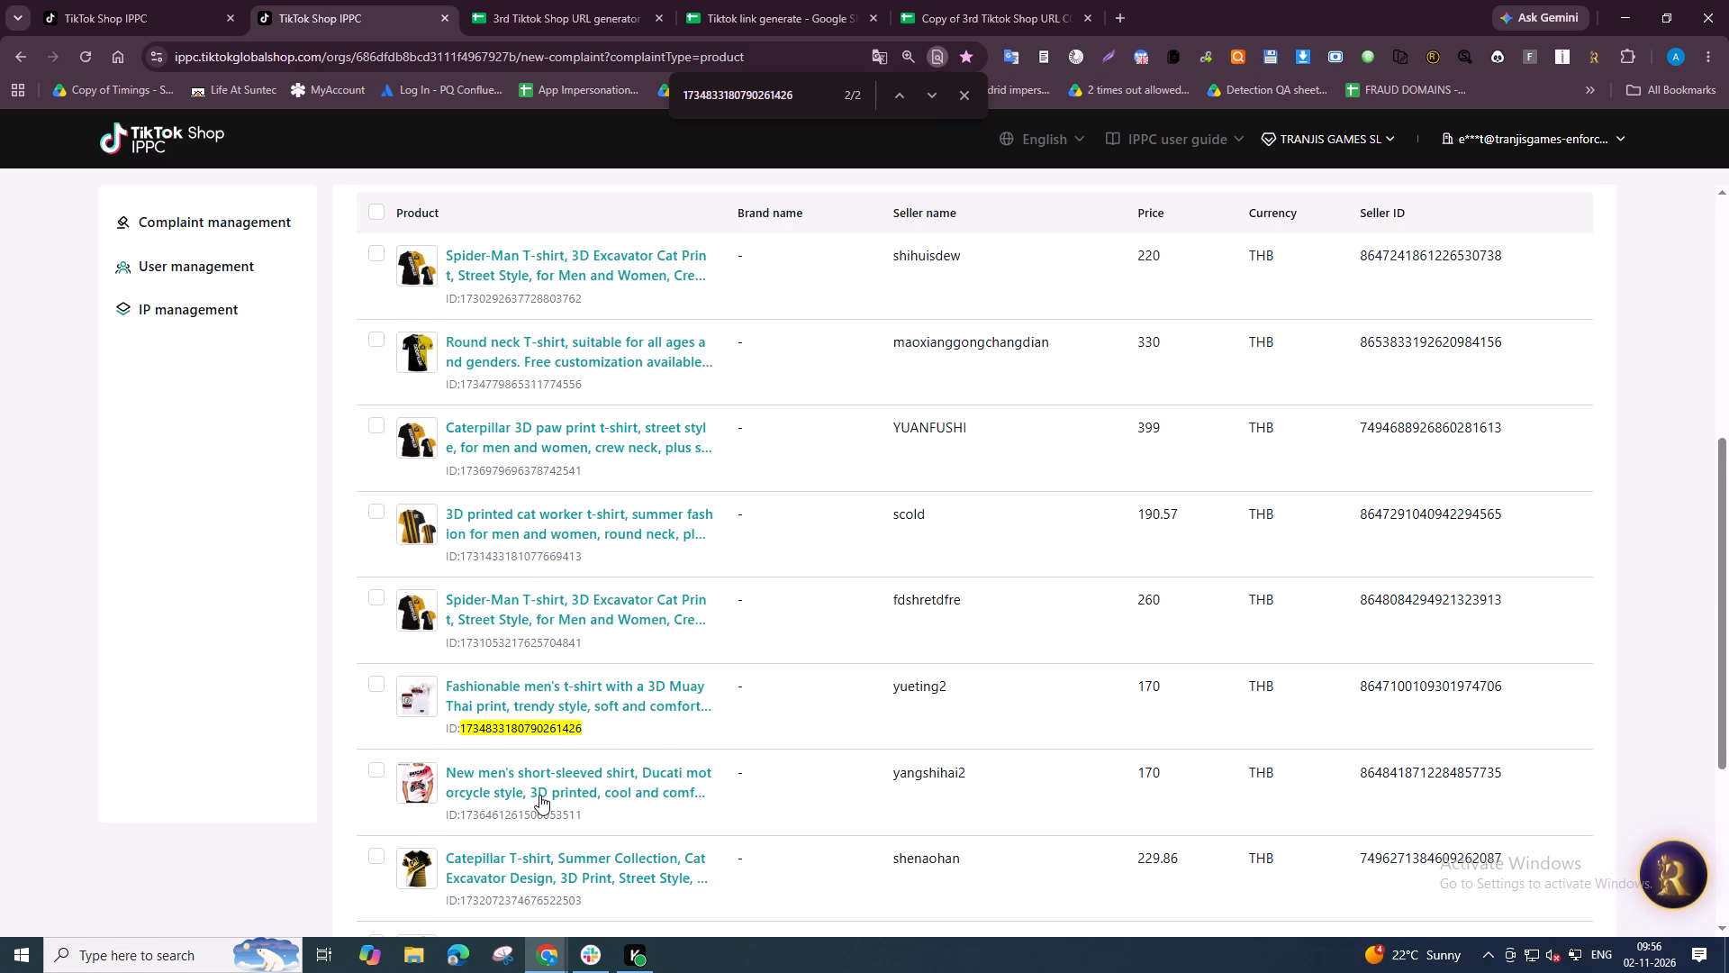
{"action": "double_click", "coordinate": [534, 821]}
{"action": "key", "text": "ctrl+c"}
{"action": "key", "text": "ctrl+f"}
{"action": "double_click", "coordinate": [537, 818], "text": "ctrl"}
{"action": "key", "text": "ctrl+c"}
{"action": "key", "text": "ctrl+f"}
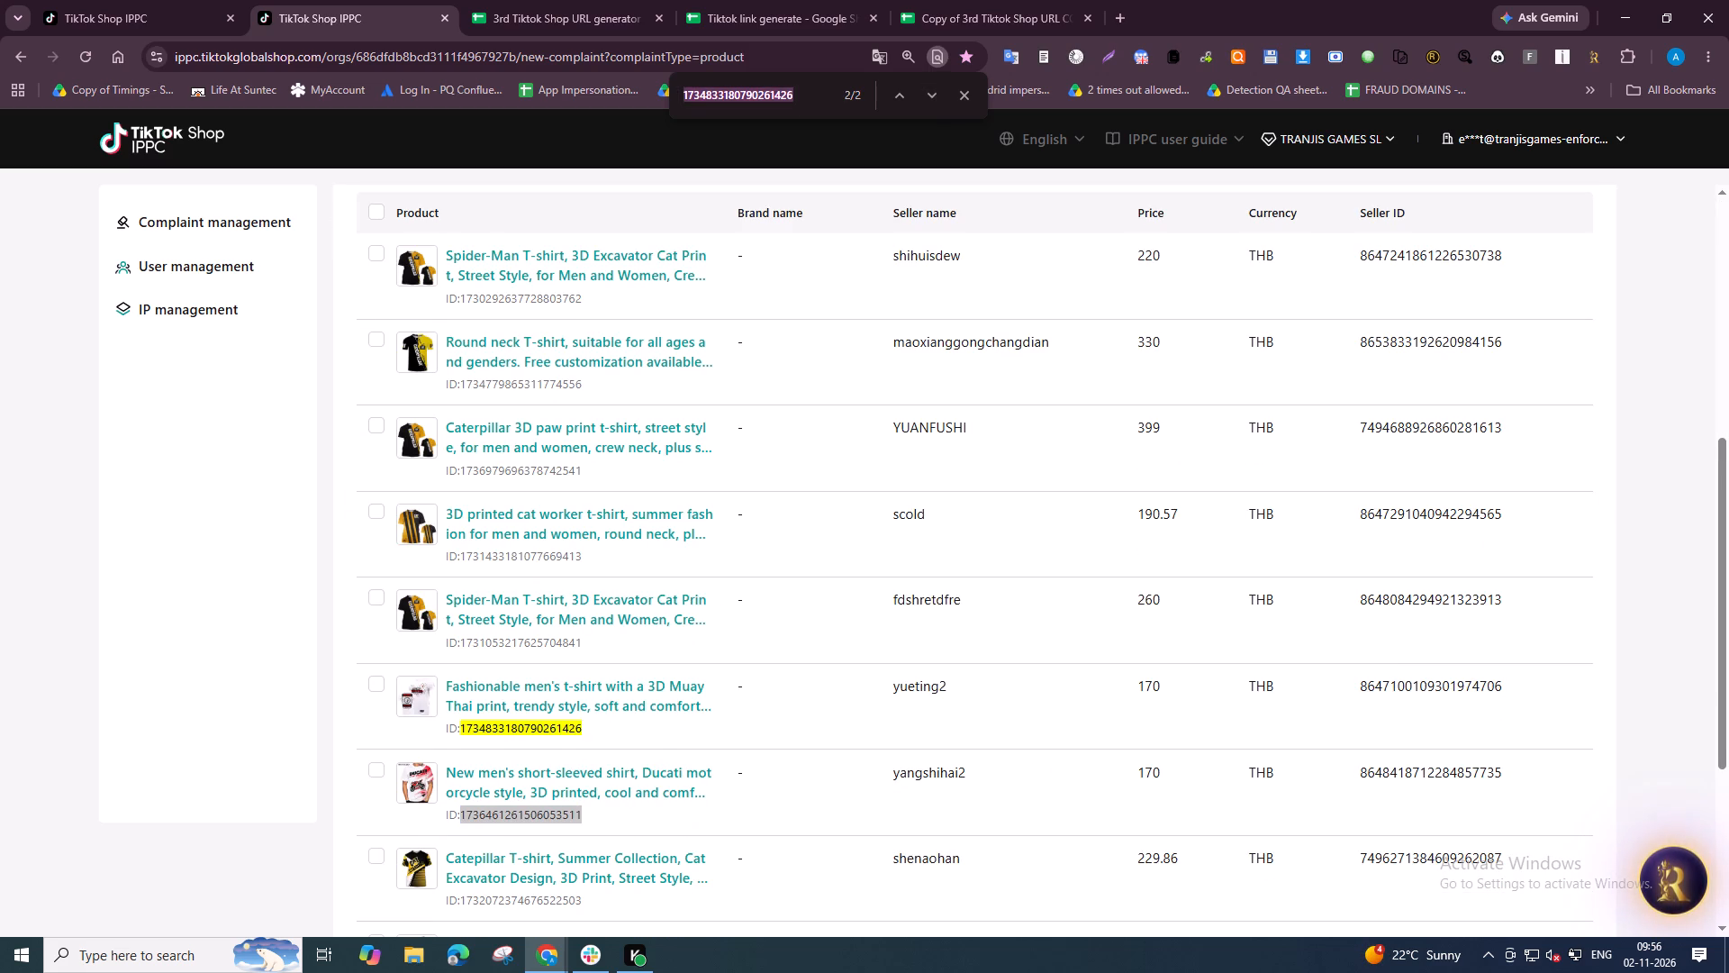
{"action": "key", "text": "ctrl+v"}
{"action": "left_click", "coordinate": [936, 95]}
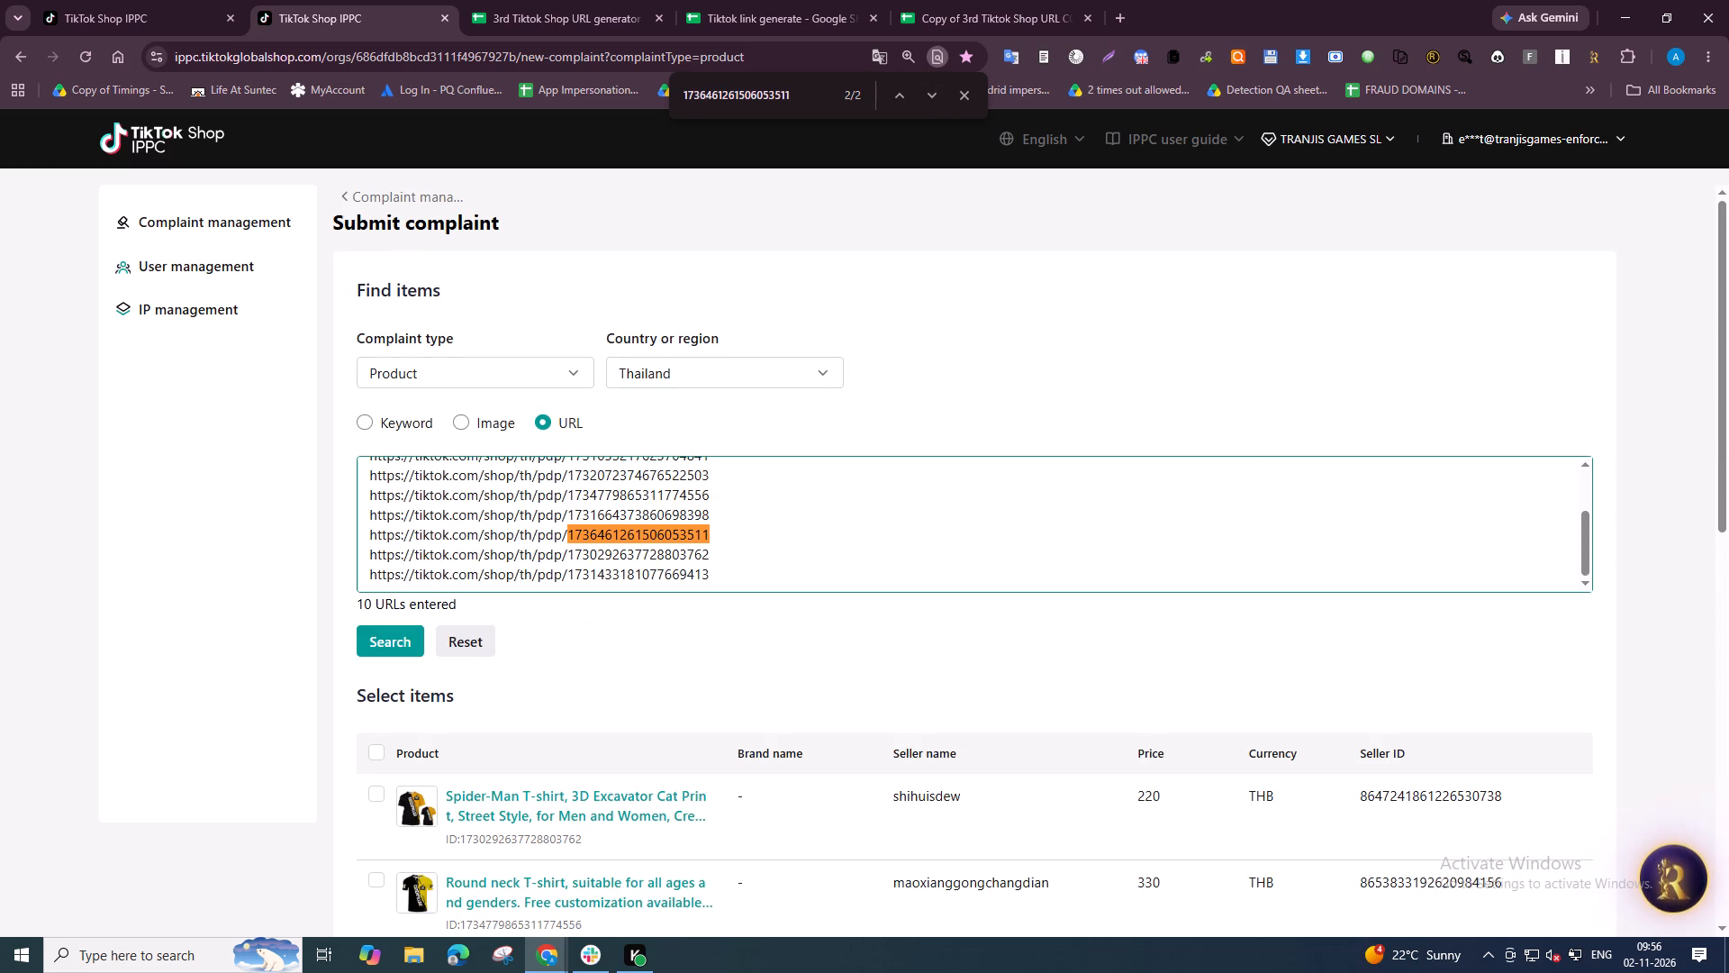
{"action": "triple_click", "coordinate": [707, 536]}
{"action": "key", "text": "Delete"}
{"action": "scroll", "coordinate": [657, 710], "scroll_direction": "down", "scroll_amount": 3}
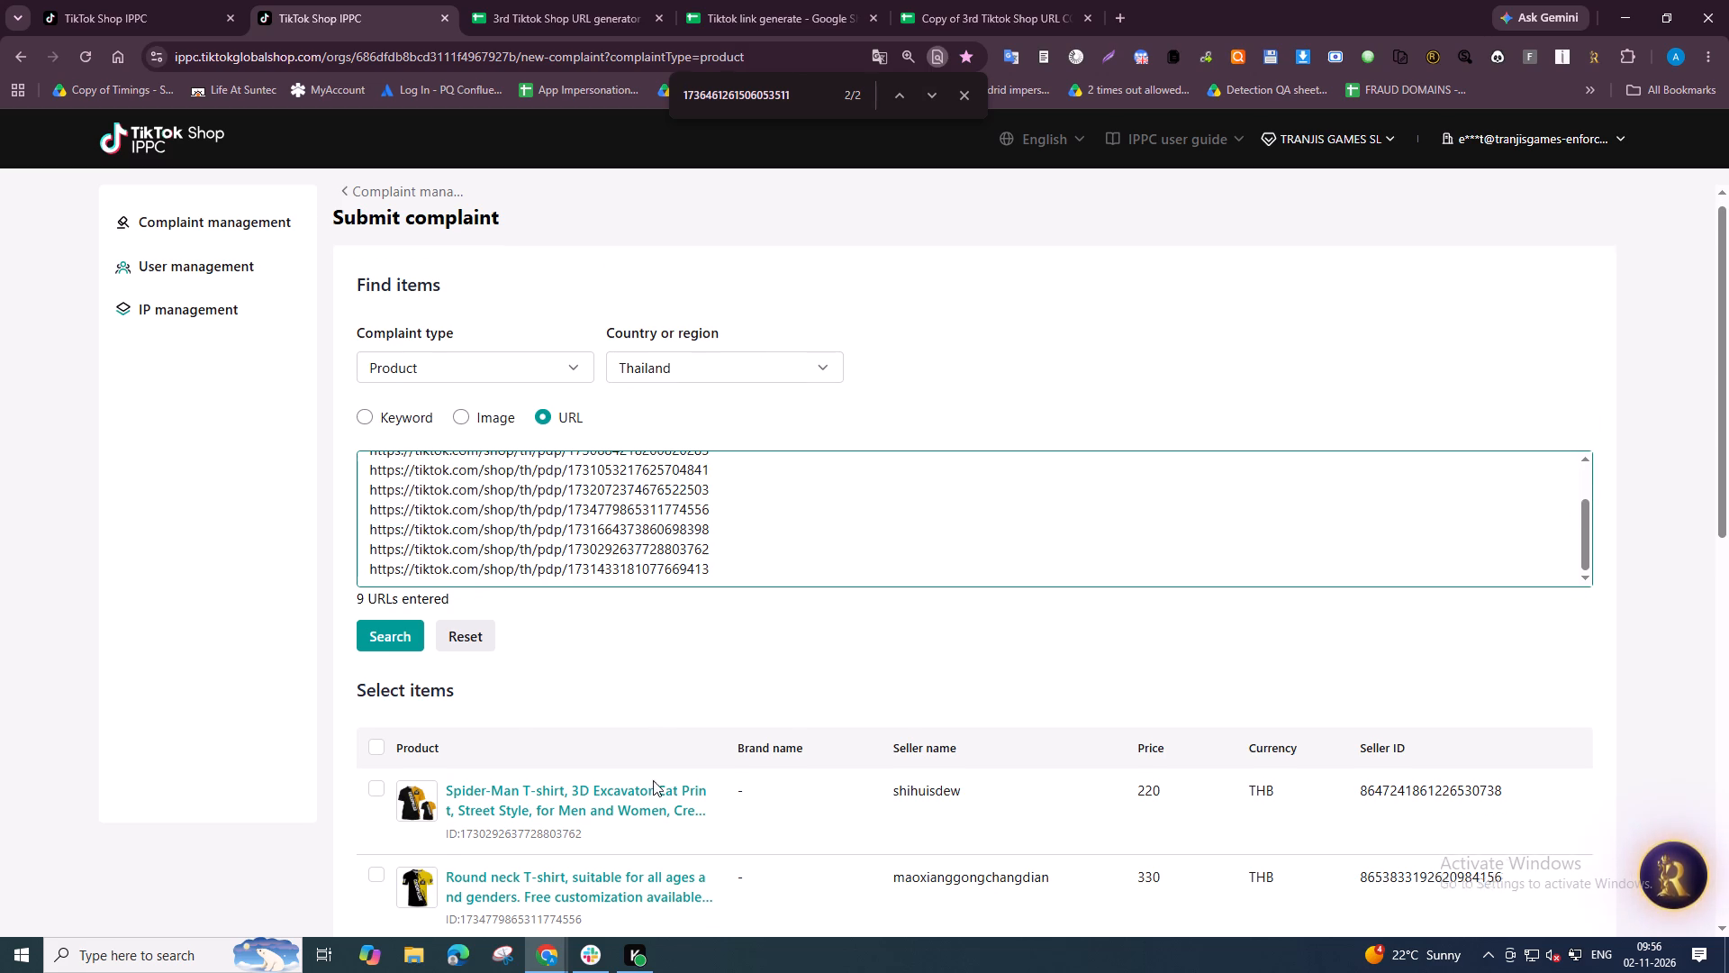
{"action": "scroll", "coordinate": [653, 780], "scroll_direction": "down", "scroll_amount": 7}
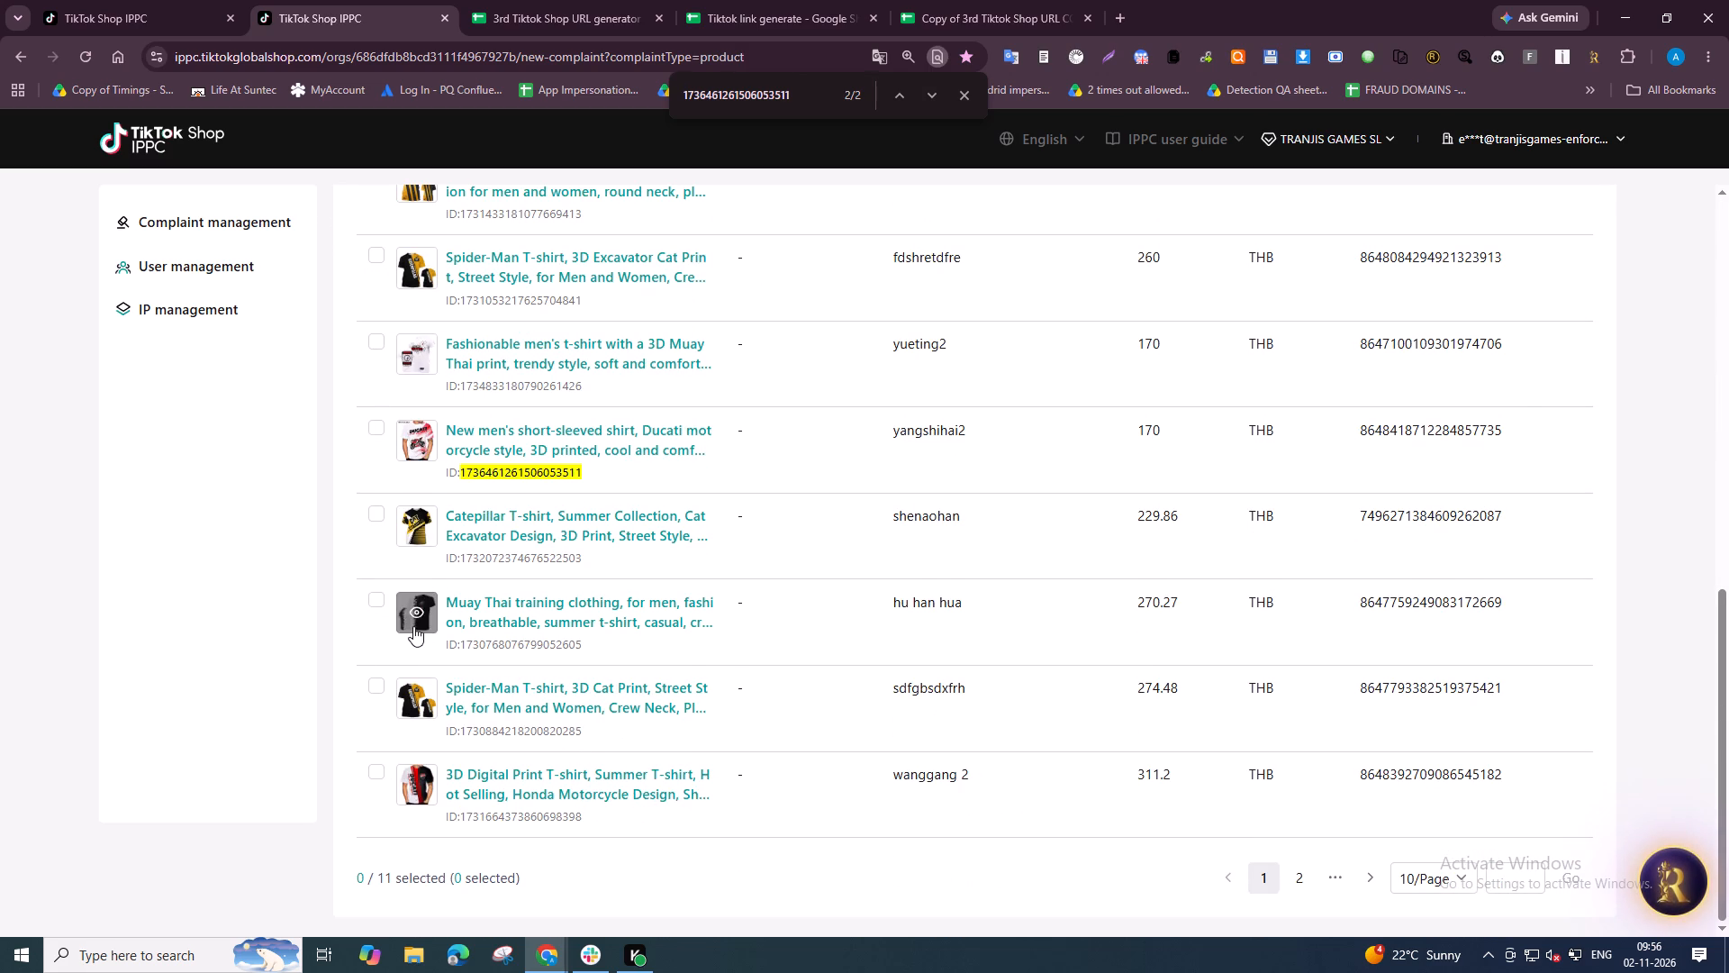
{"action": "left_click", "coordinate": [413, 626]}
{"action": "left_click", "coordinate": [421, 649]}
{"action": "double_click", "coordinate": [497, 648]}
{"action": "key", "text": "ctrl+c"}
{"action": "key", "text": "ctrl+f"}
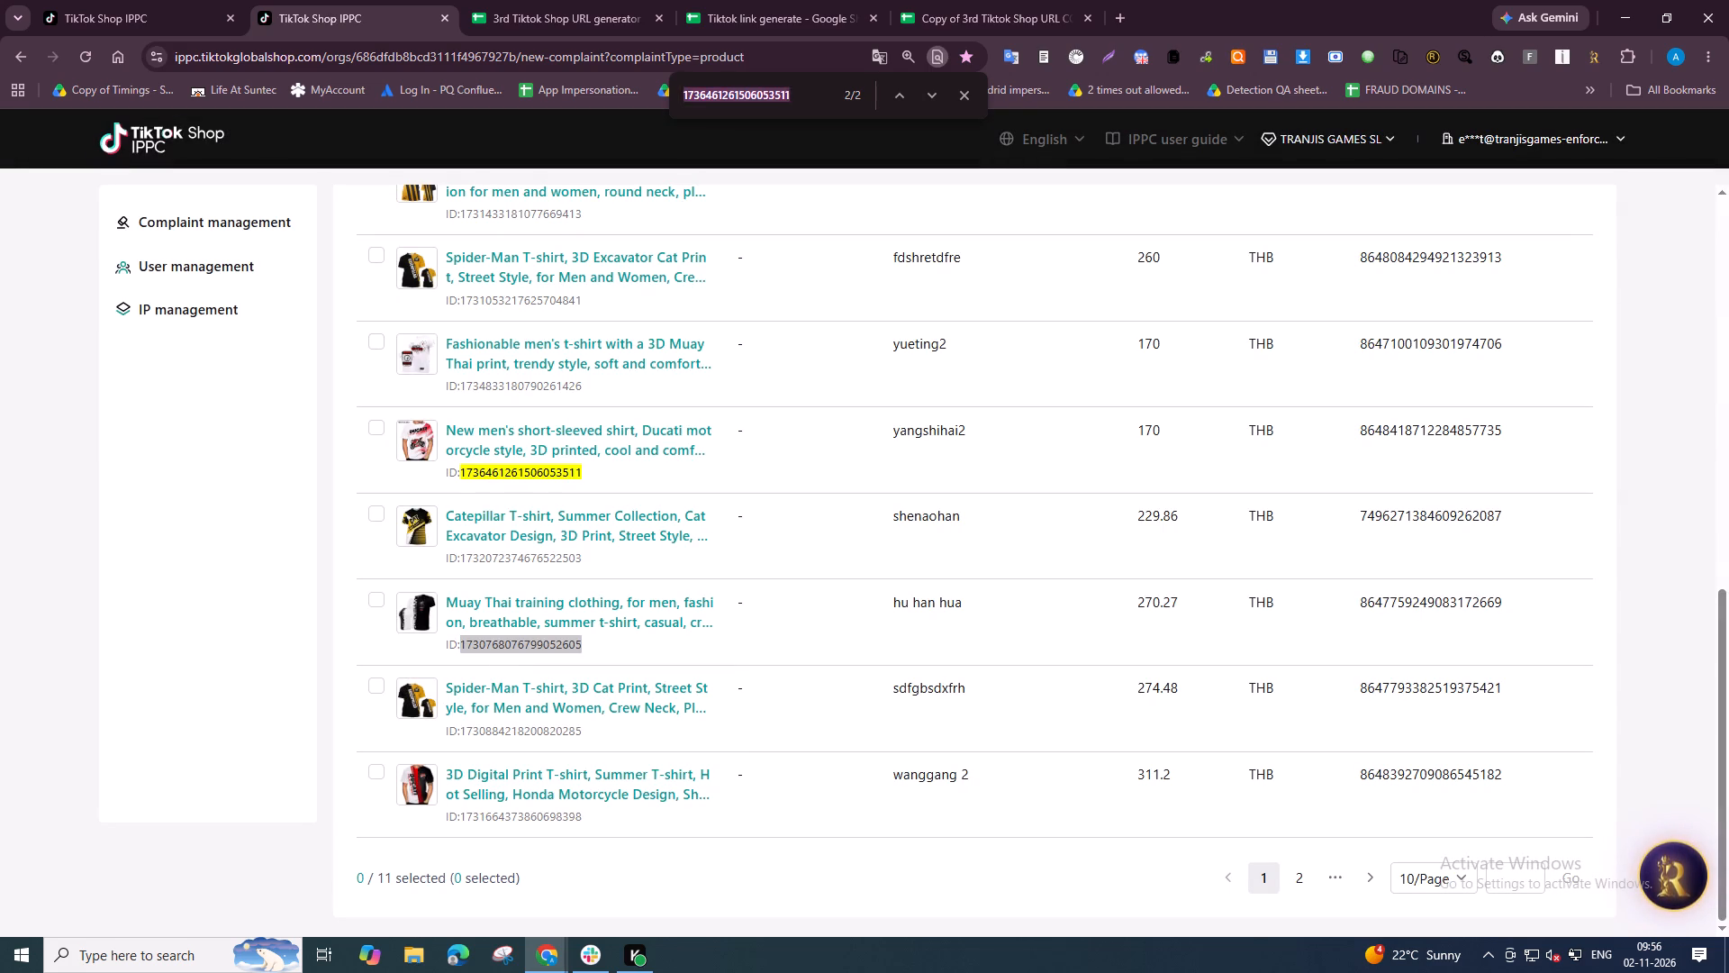
{"action": "key", "text": "ctrl+v"}
{"action": "left_click", "coordinate": [927, 95]}
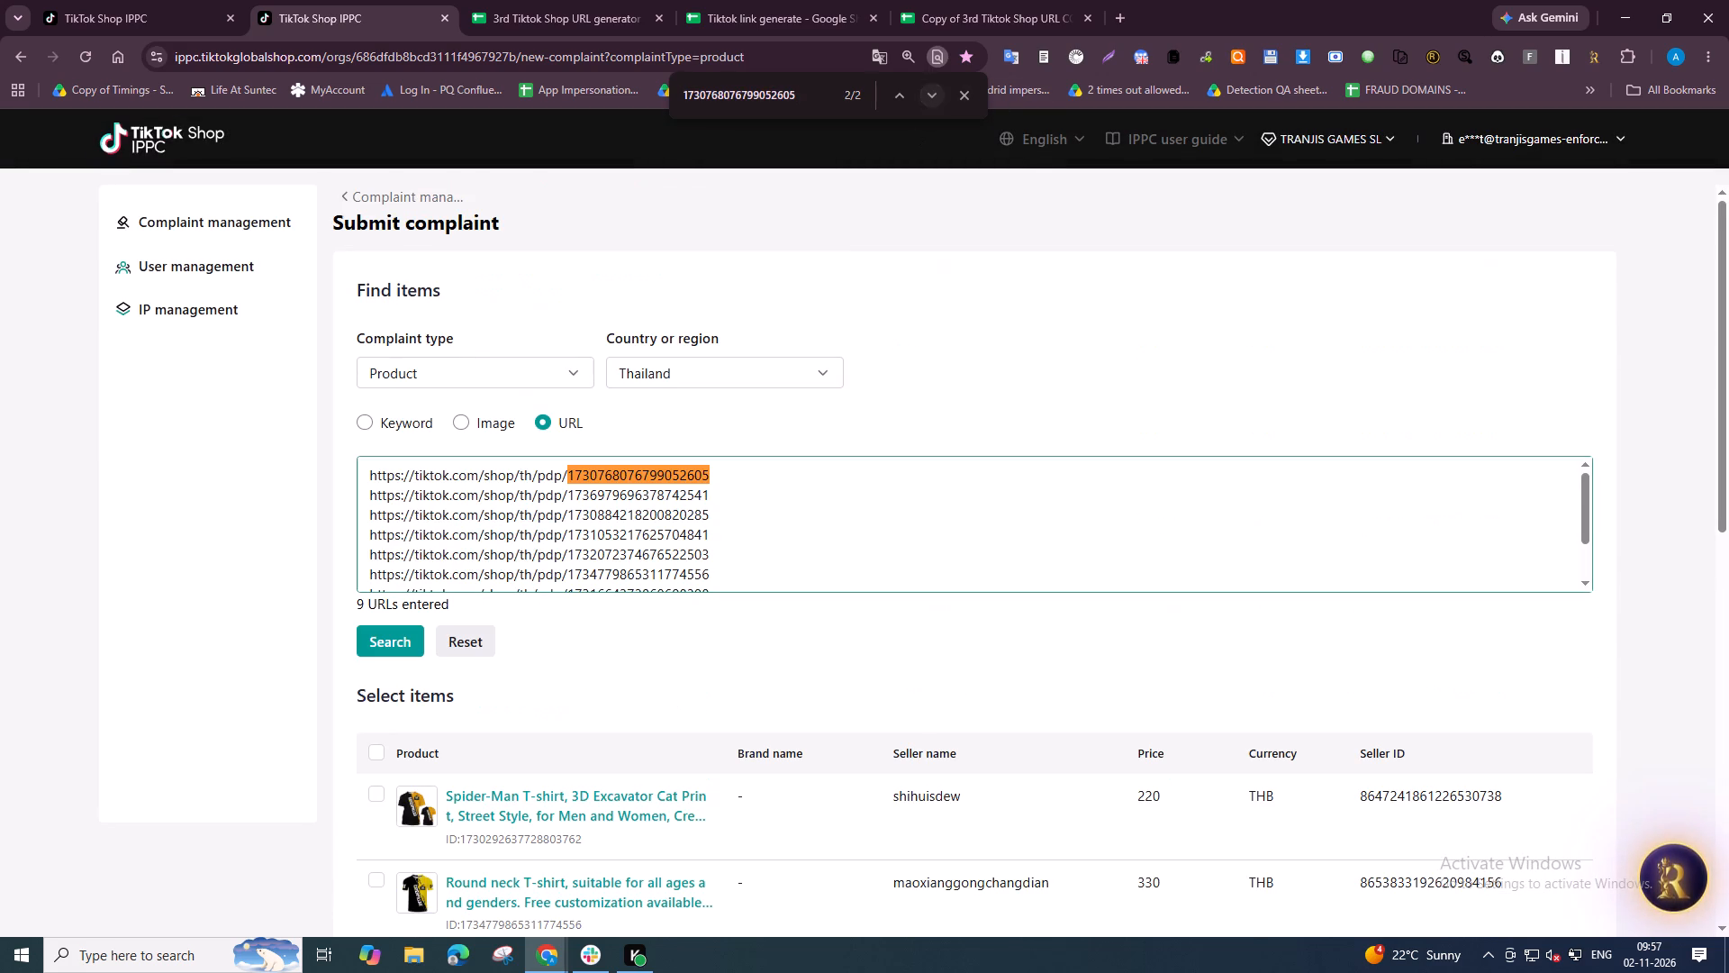
{"action": "triple_click", "coordinate": [710, 472]}
{"action": "key", "text": "Delete"}
{"action": "scroll", "coordinate": [722, 676], "scroll_direction": "down", "scroll_amount": 2}
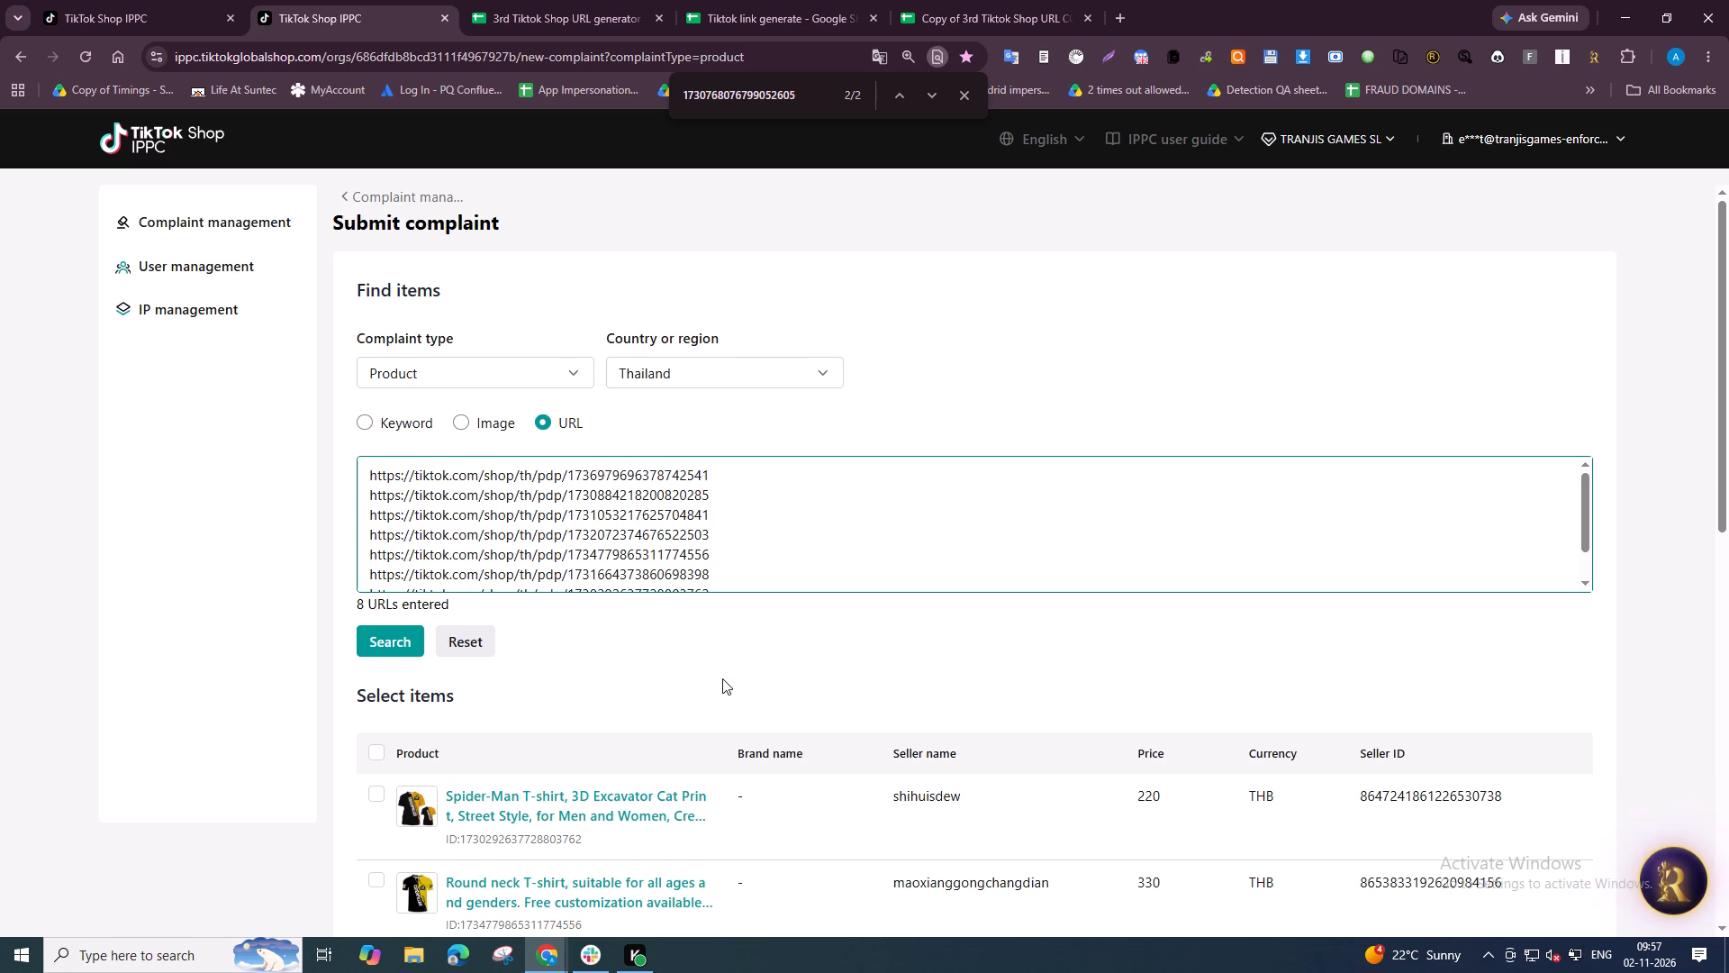
{"action": "scroll", "coordinate": [722, 678], "scroll_direction": "down", "scroll_amount": 11}
{"action": "double_click", "coordinate": [484, 819]}
{"action": "key", "text": "ctrl+c"}
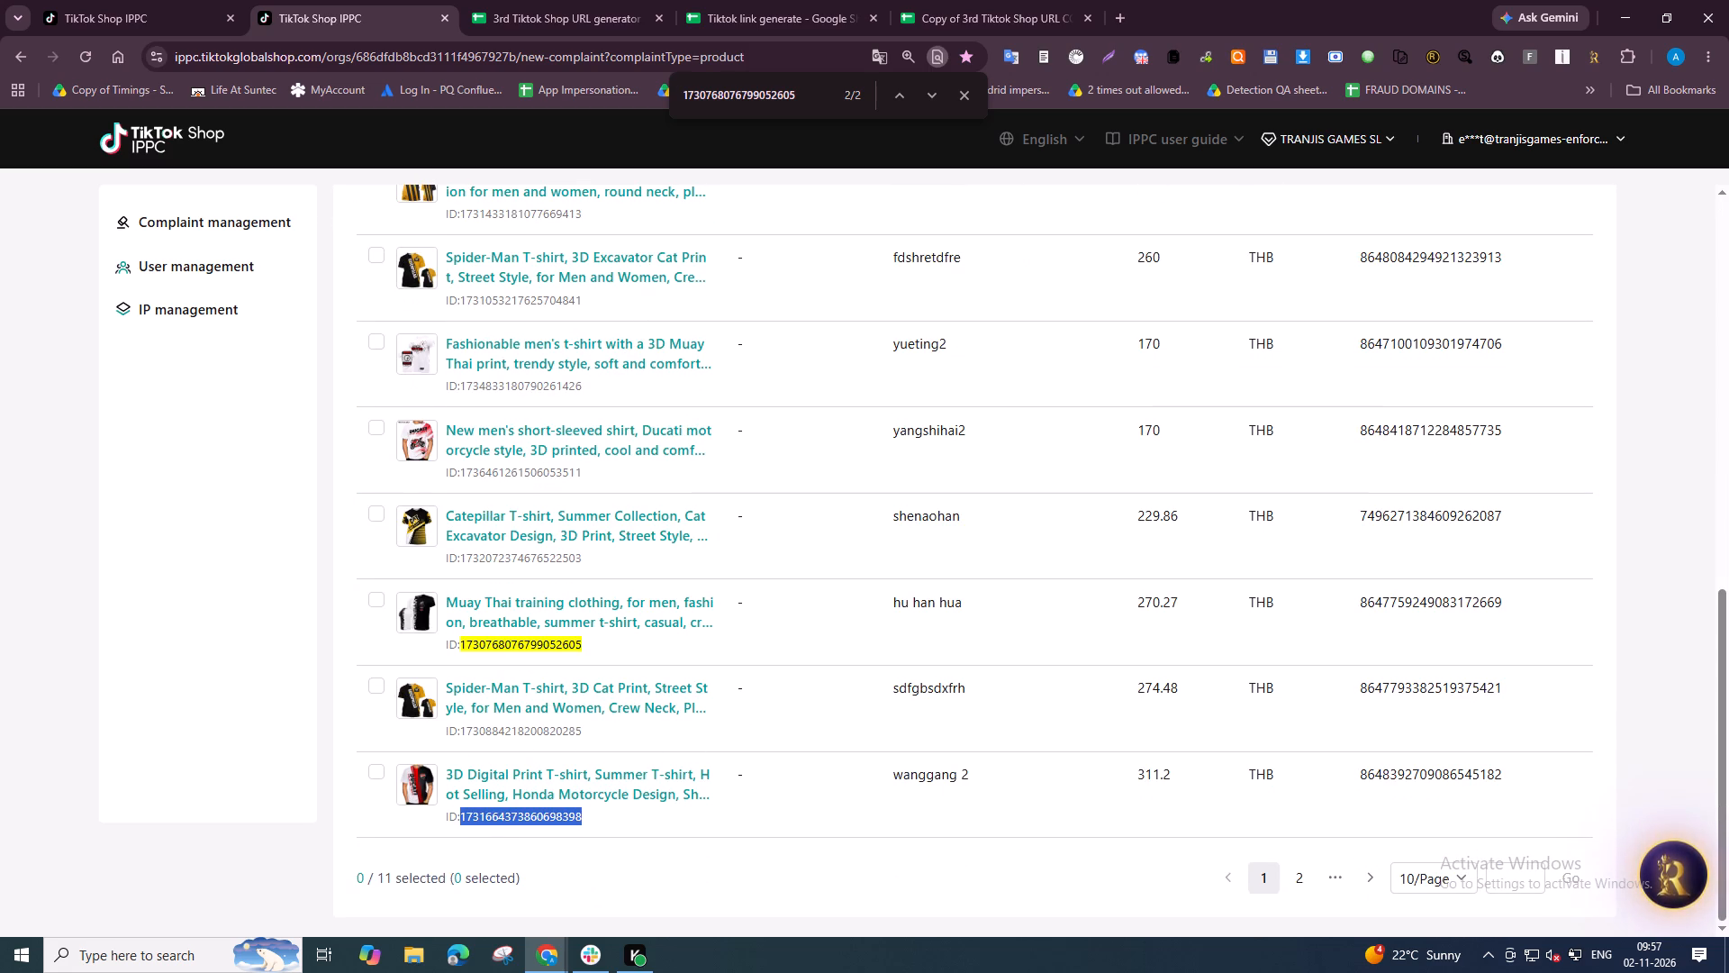
{"action": "key", "text": "ctrl+f"}
{"action": "key", "text": "ctrl+v"}
{"action": "left_click", "coordinate": [939, 94]}
{"action": "triple_click", "coordinate": [693, 559]}
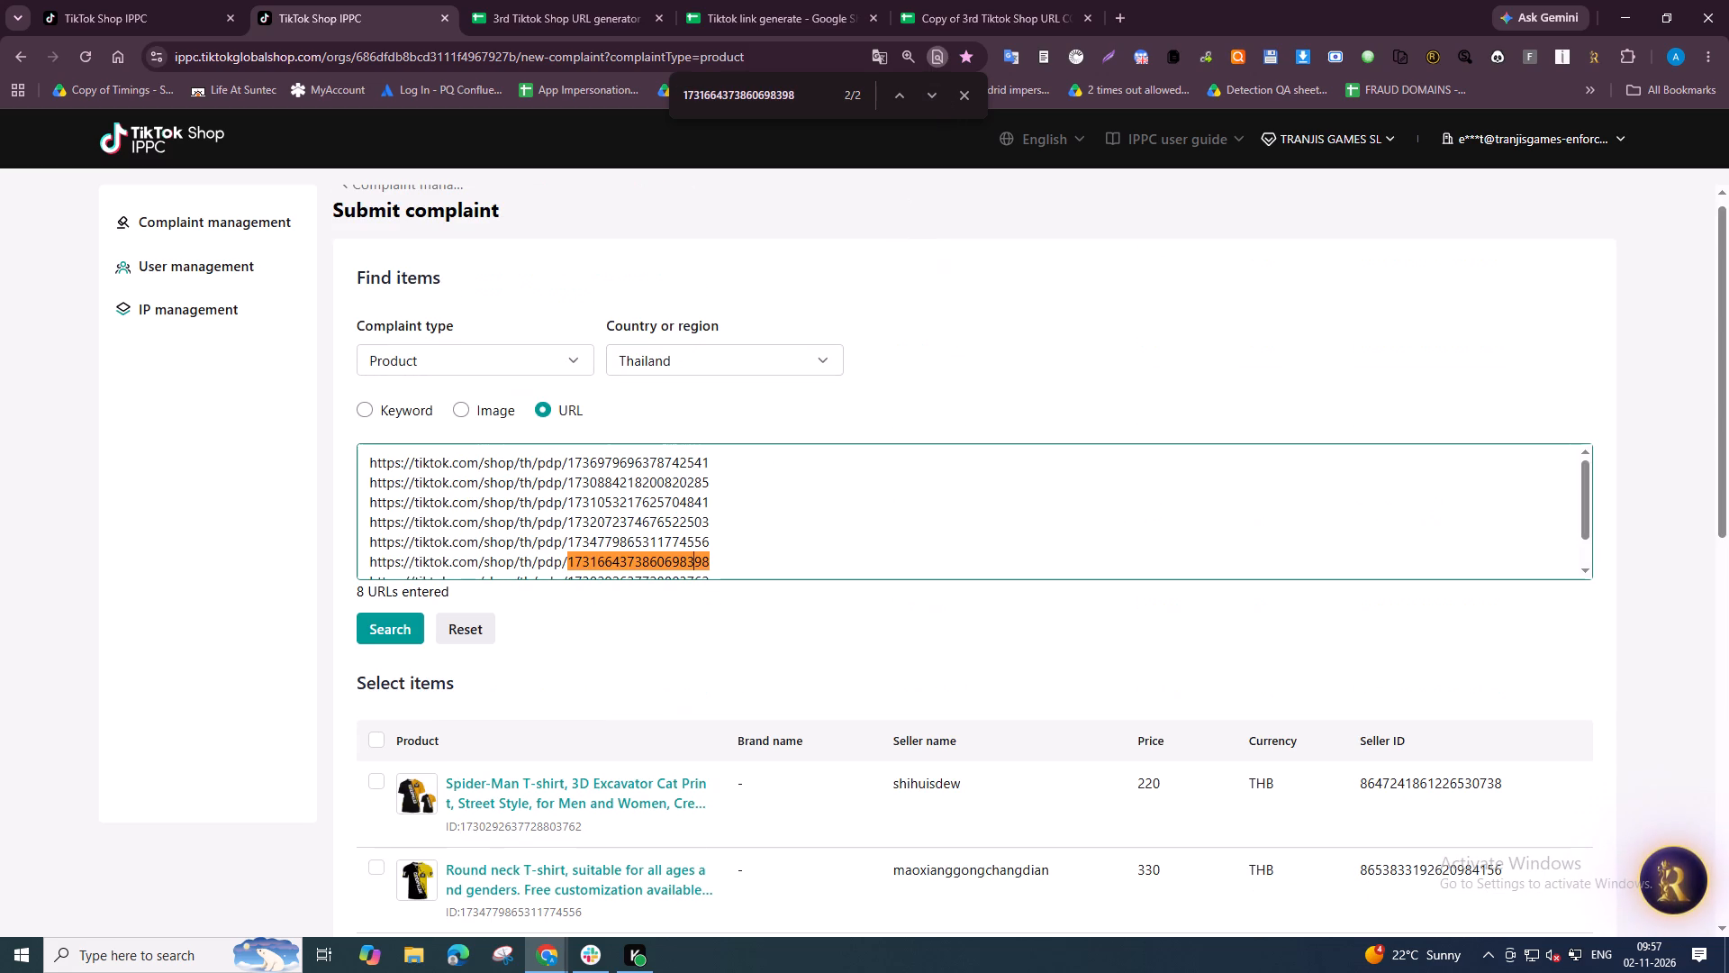
{"action": "key", "text": "Delete"}
Search for the remaining URLs and examine each result's product image for Caterpillar branding, from the cat worker T-shirt up to the first item.
{"action": "left_click", "coordinate": [412, 632]}
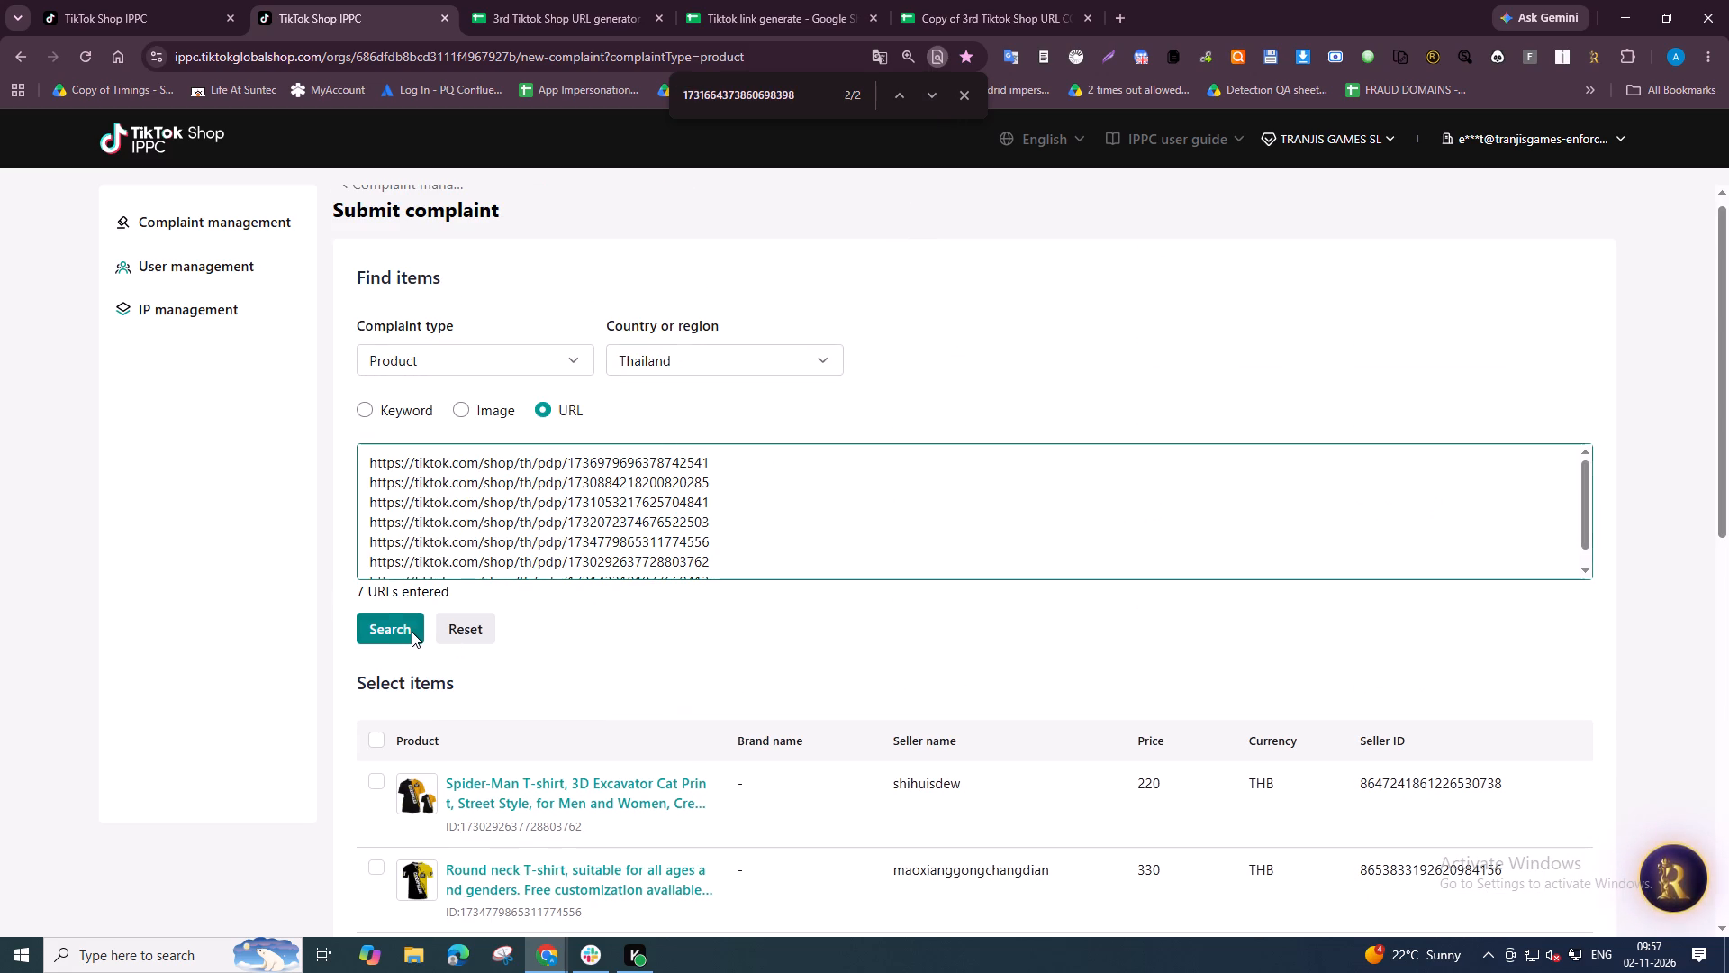
{"action": "scroll", "coordinate": [412, 635], "scroll_direction": "down", "scroll_amount": 4}
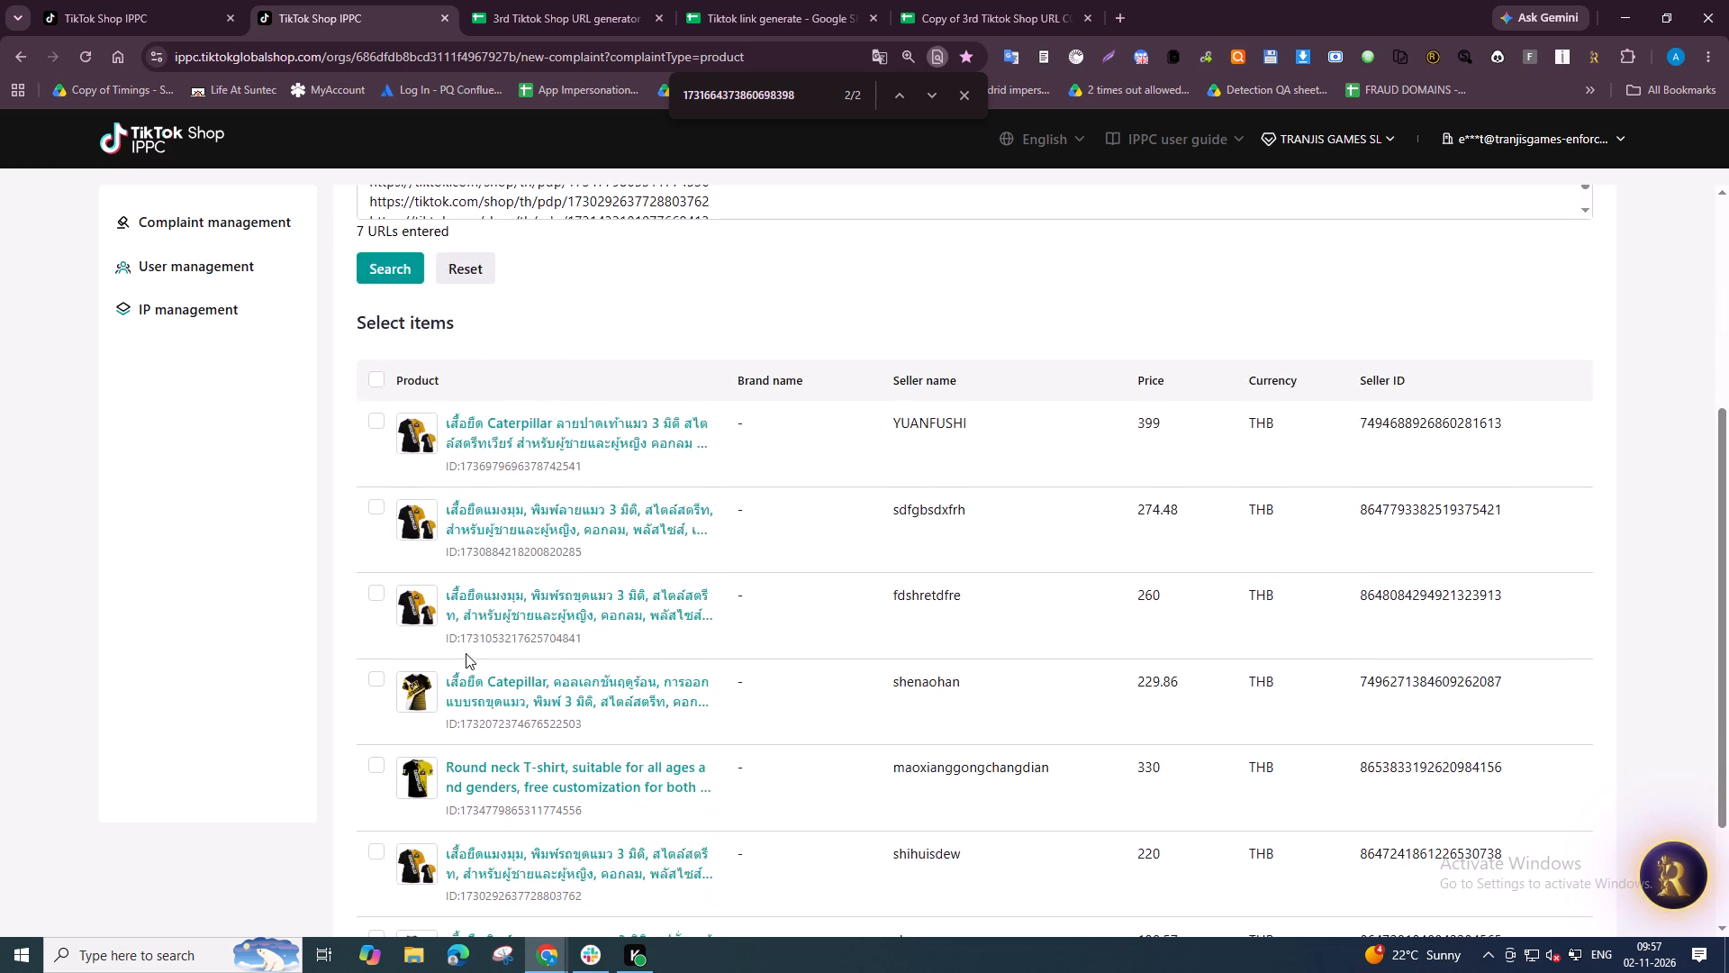
{"action": "scroll", "coordinate": [468, 642], "scroll_direction": "down", "scroll_amount": 9}
{"action": "left_click", "coordinate": [403, 799]}
{"action": "left_click", "coordinate": [354, 758]}
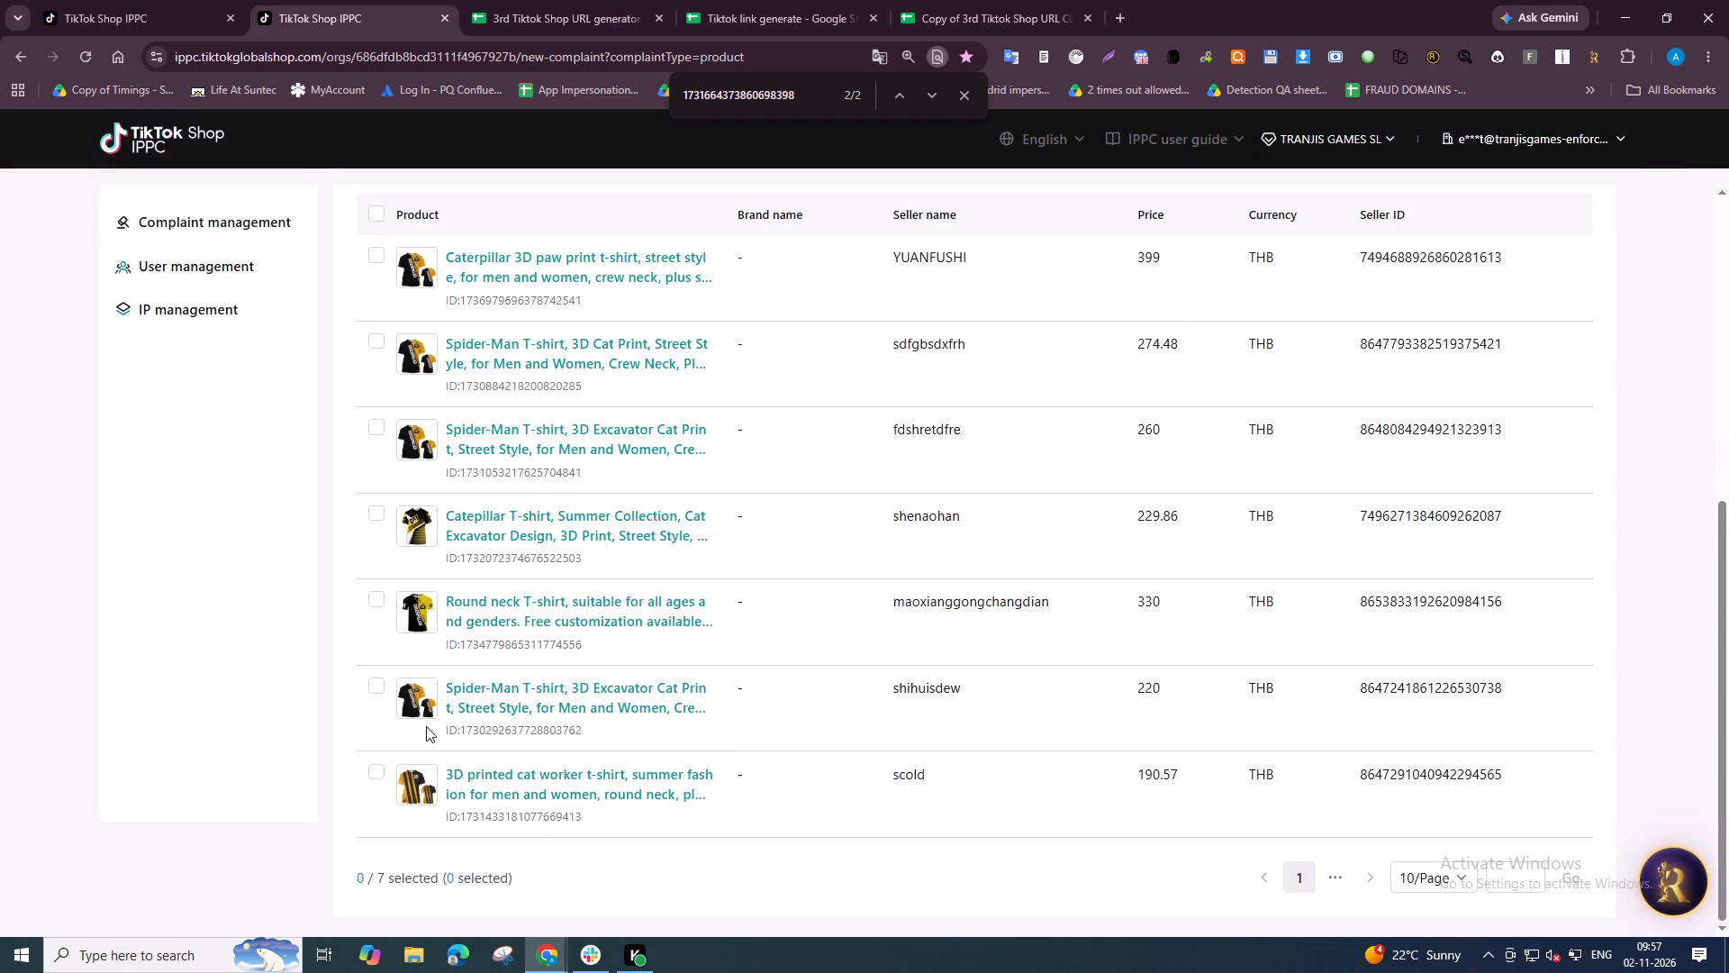
{"action": "left_click", "coordinate": [427, 710]}
{"action": "left_click", "coordinate": [410, 717]}
{"action": "left_click", "coordinate": [368, 730]}
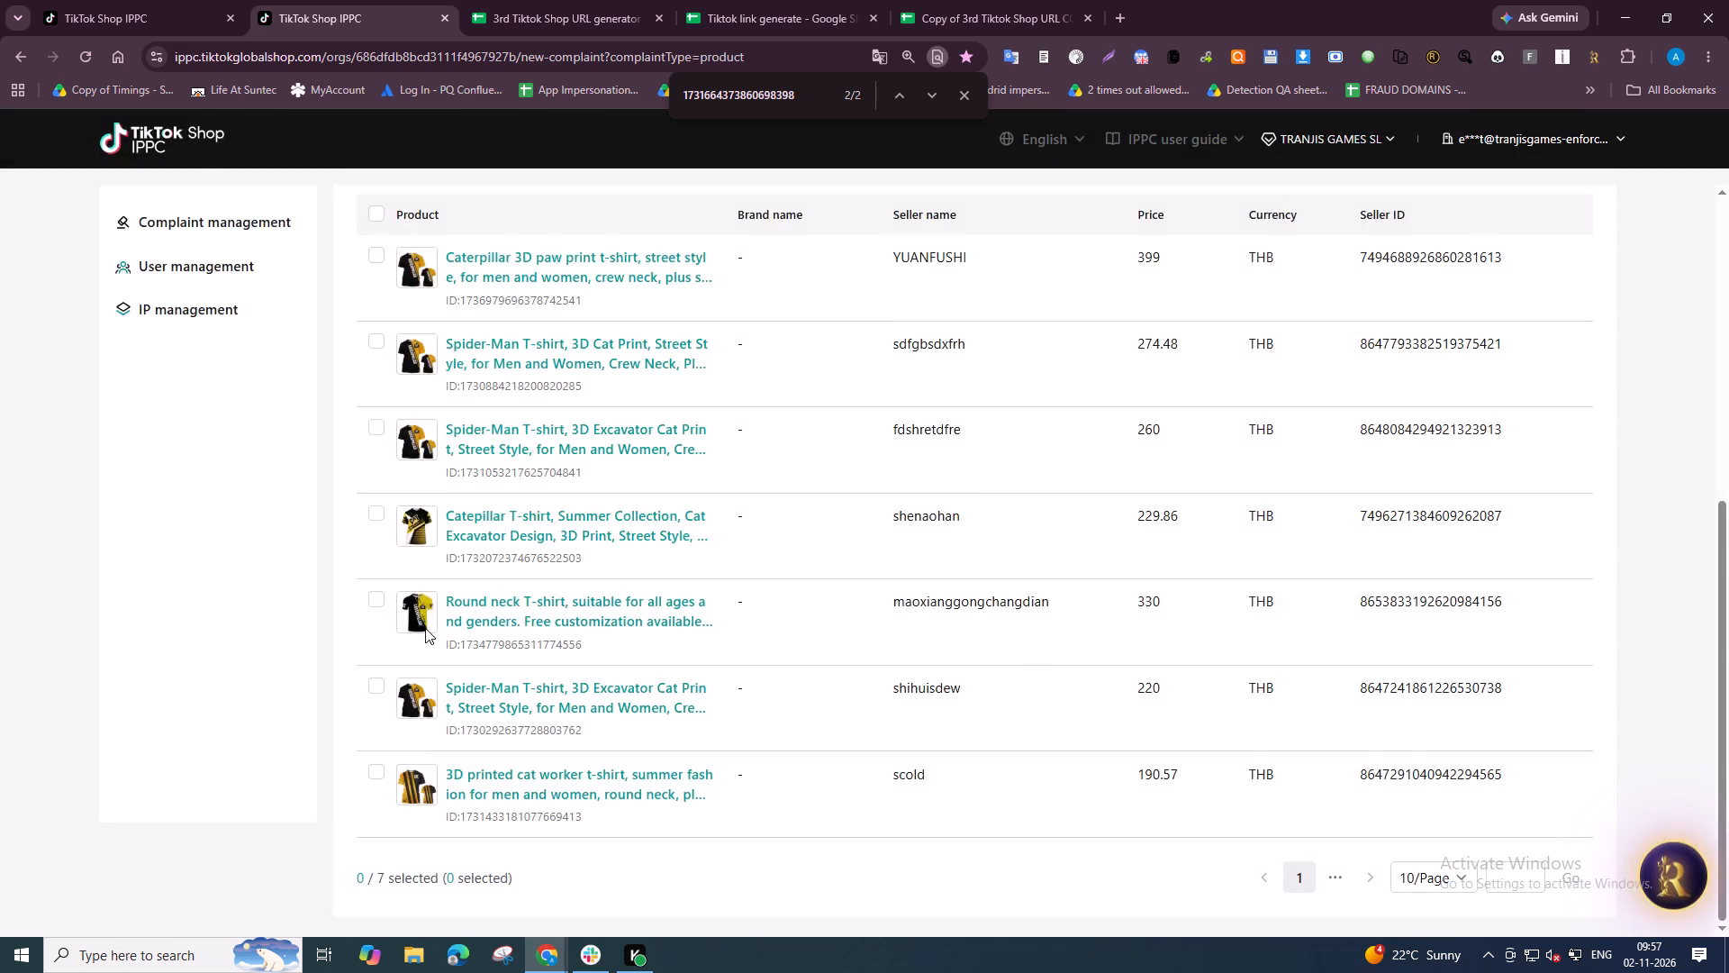
{"action": "left_click", "coordinate": [425, 626]}
{"action": "left_click", "coordinate": [335, 651]}
{"action": "left_click", "coordinate": [407, 527]}
{"action": "left_click", "coordinate": [413, 539]}
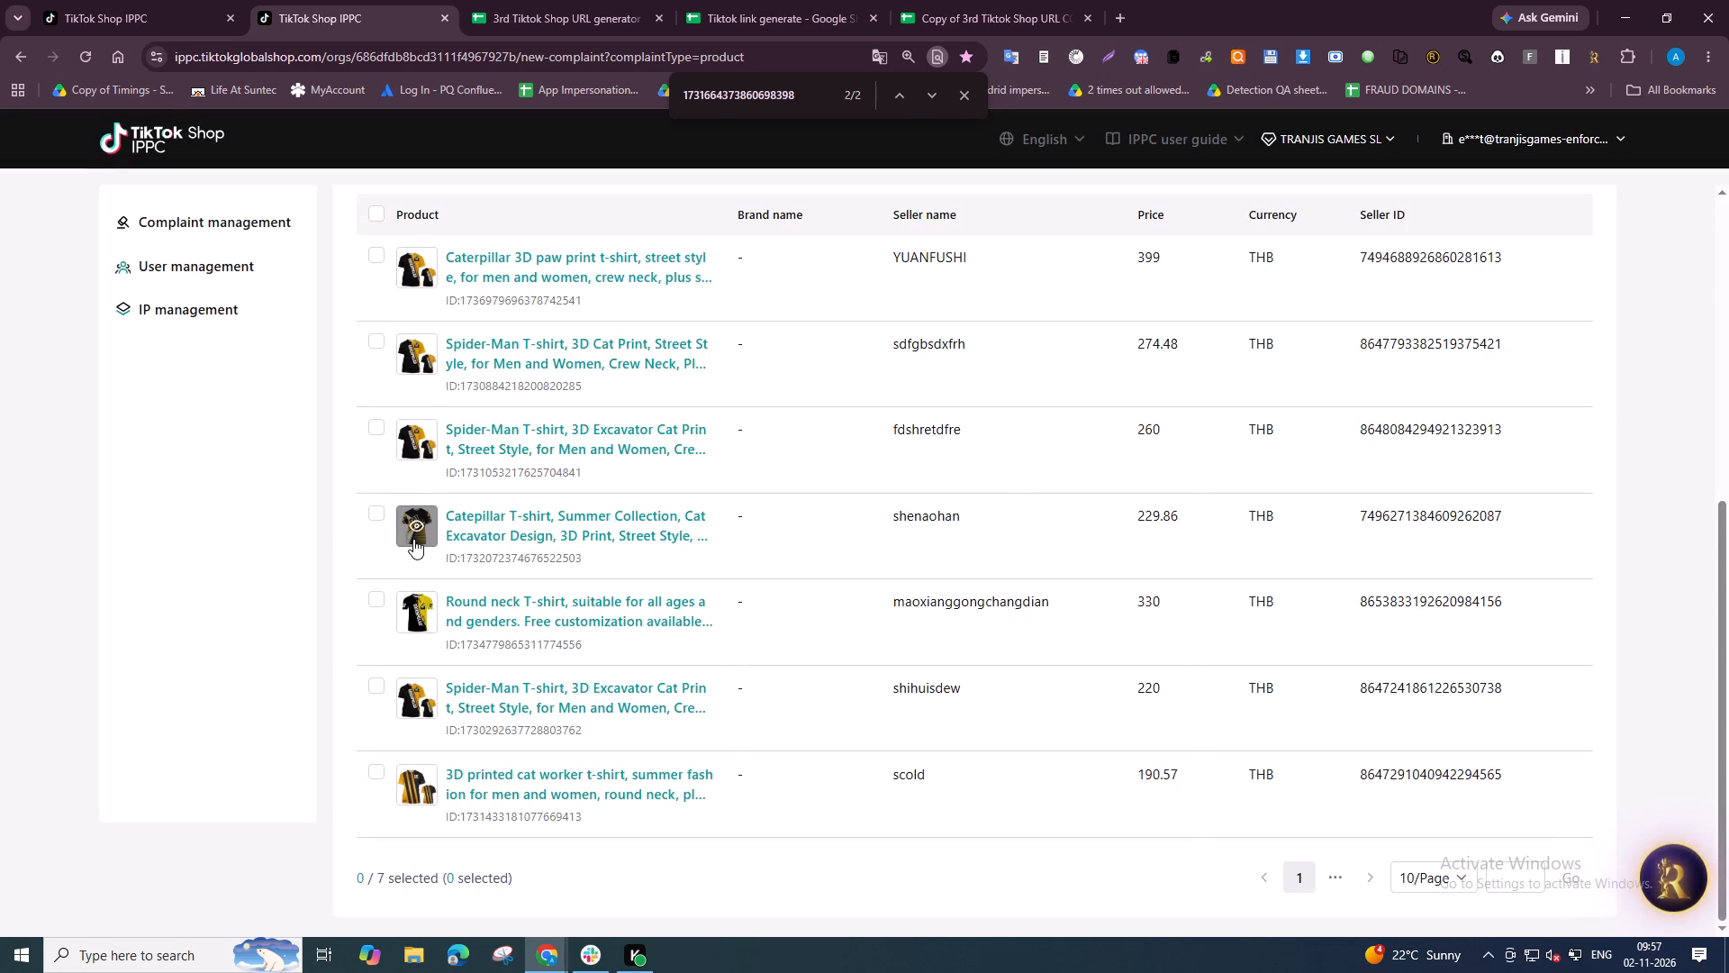
{"action": "left_click", "coordinate": [384, 551]}
{"action": "left_click", "coordinate": [424, 450]}
{"action": "left_click", "coordinate": [342, 504]}
{"action": "left_click", "coordinate": [405, 363]}
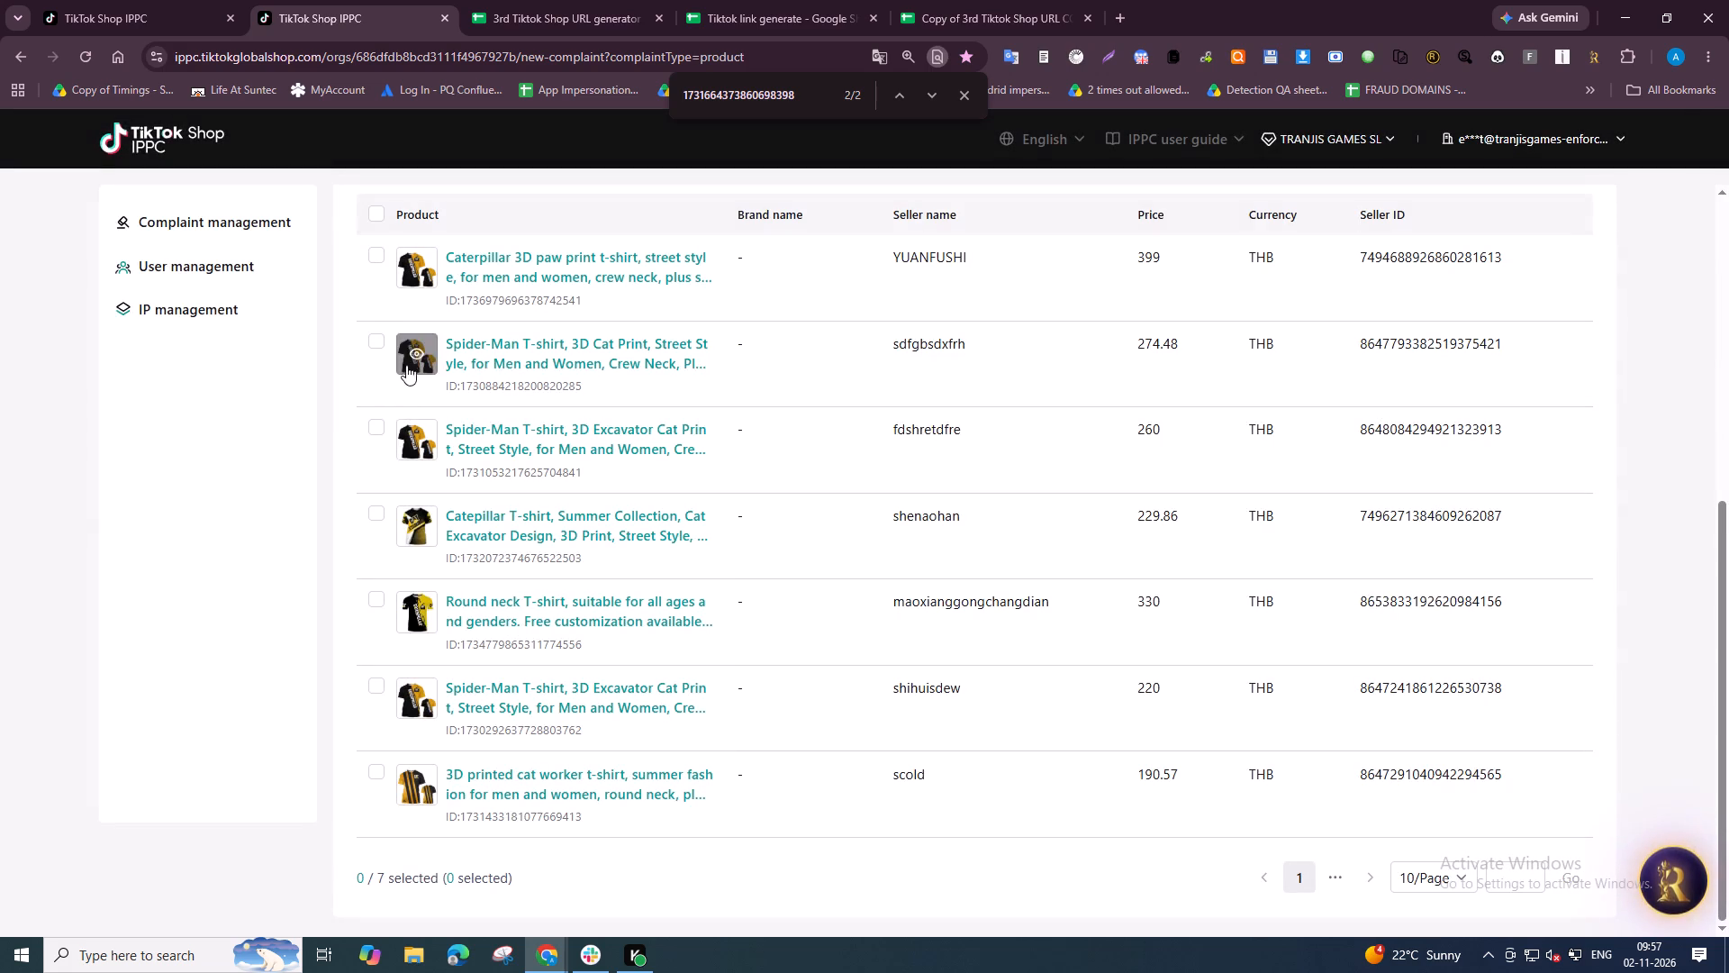
{"action": "left_click", "coordinate": [337, 414]}
{"action": "left_click", "coordinate": [411, 363]}
{"action": "left_click", "coordinate": [349, 382]}
{"action": "left_click", "coordinate": [430, 284]}
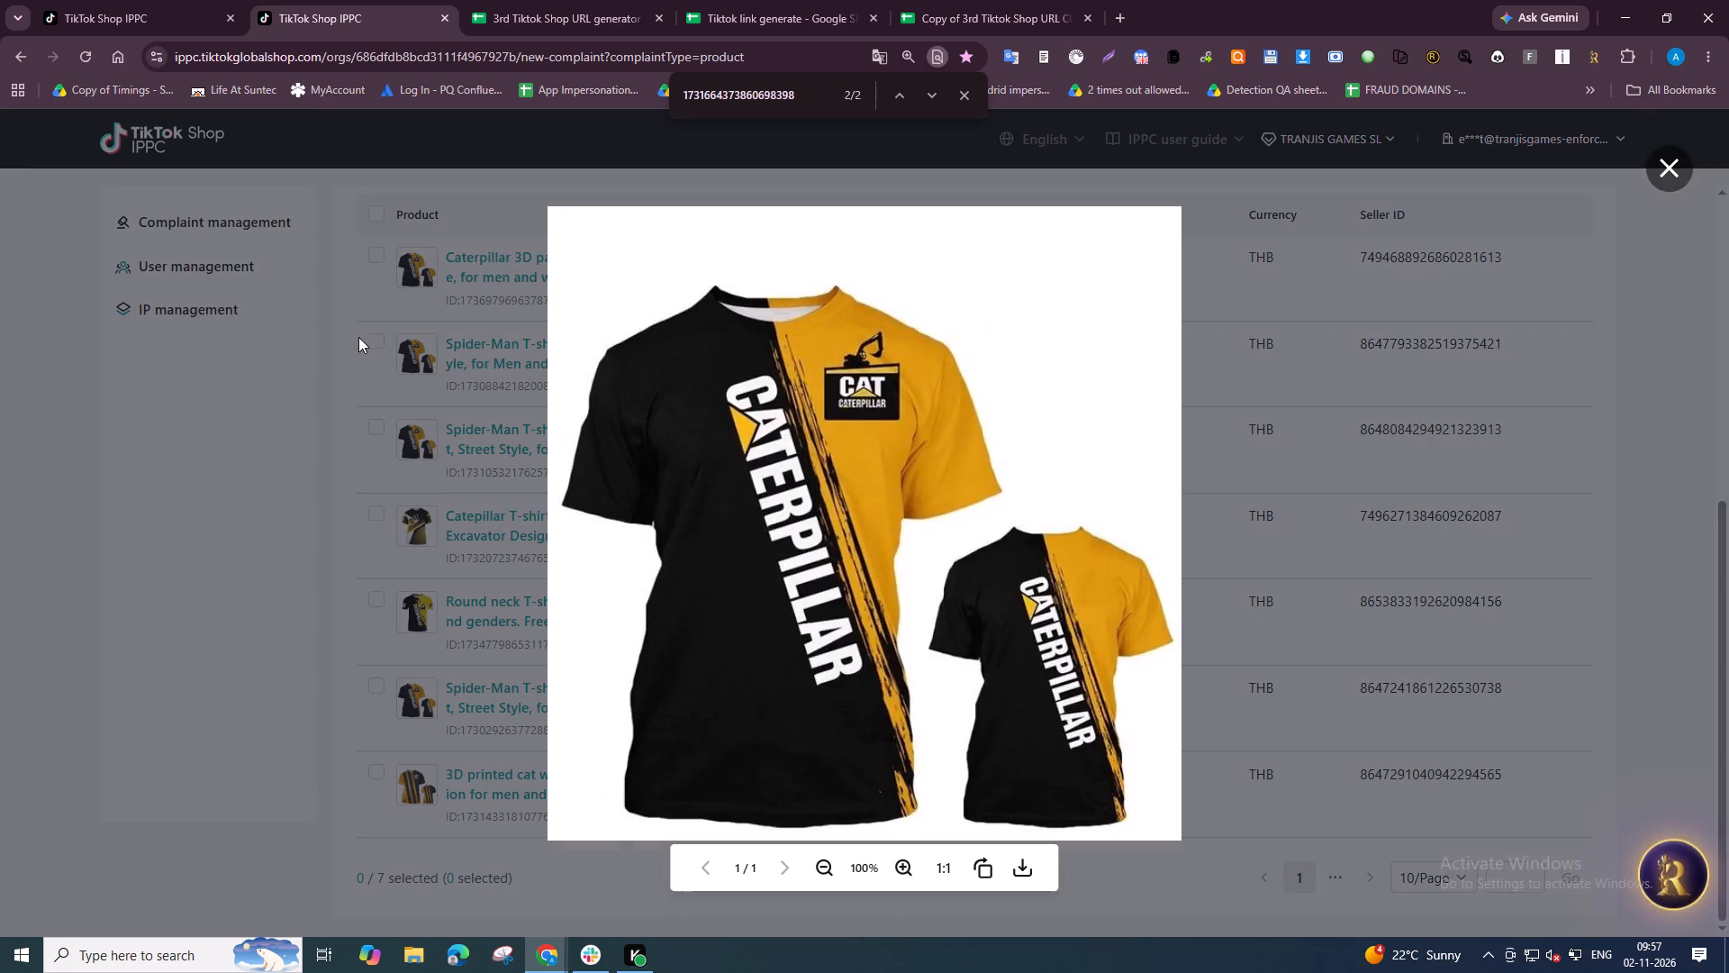
{"action": "left_click", "coordinate": [358, 337]}
Copy the whole remaining URL list, clear the URL field, paste the list back in and search again.
{"action": "scroll", "coordinate": [672, 441], "scroll_direction": "up", "scroll_amount": 15}
{"action": "left_click", "coordinate": [799, 425]}
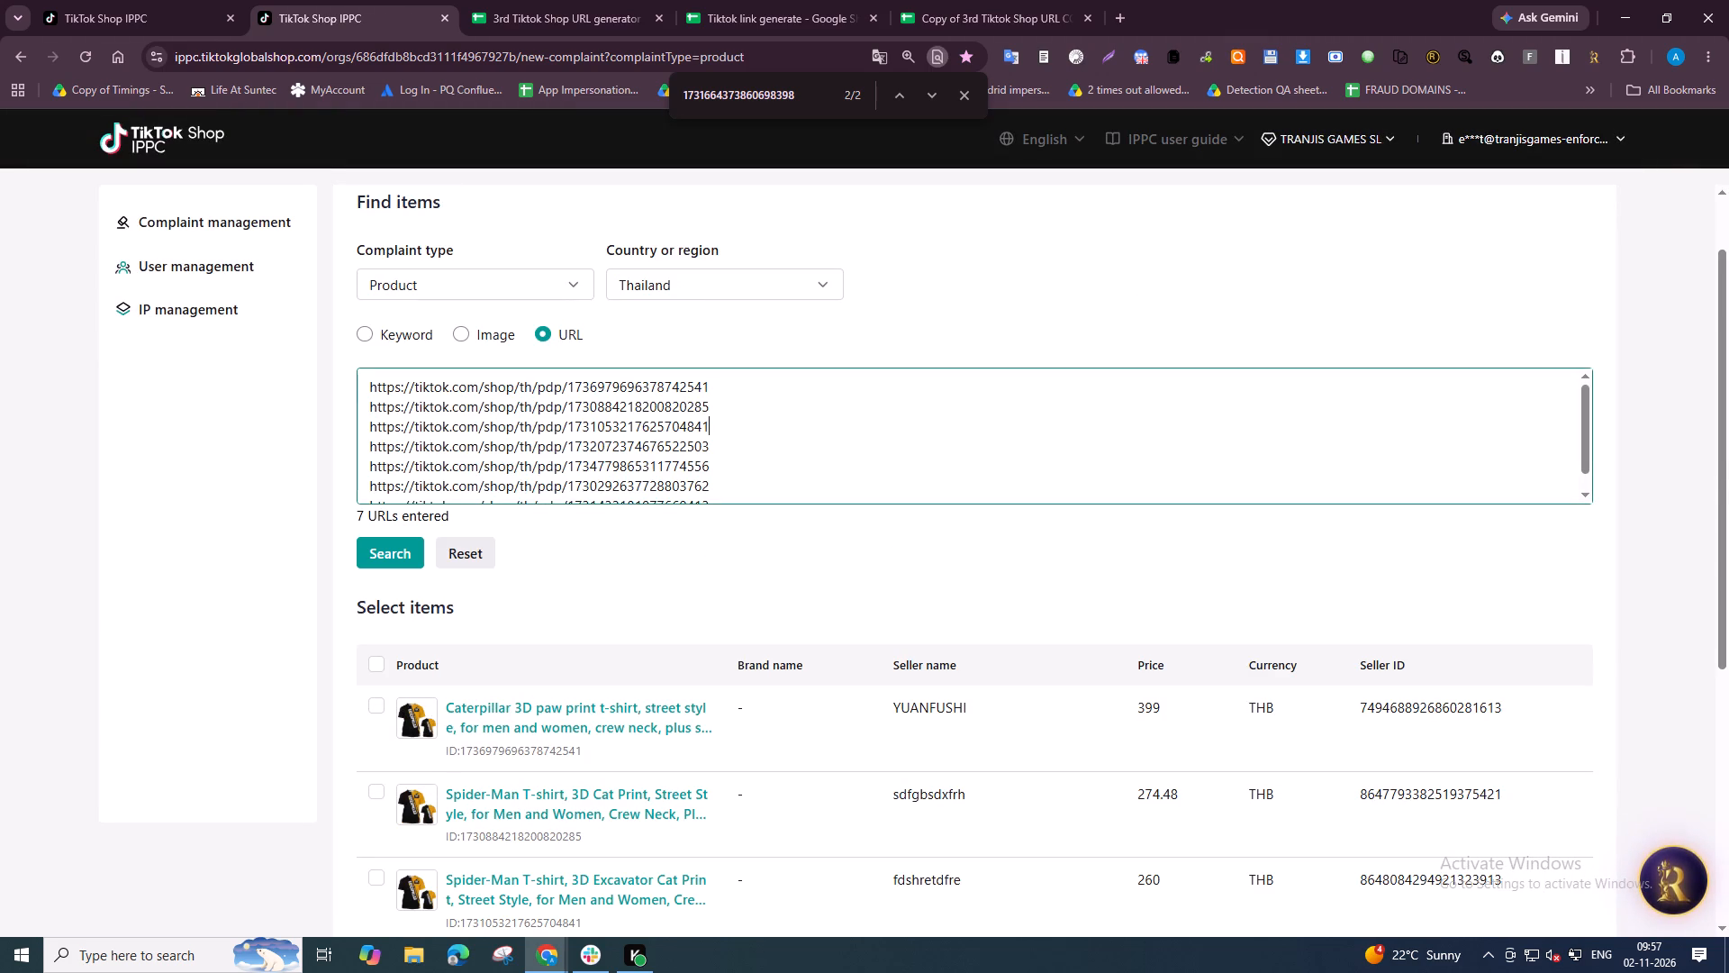
{"action": "key", "text": "ctrl+a"}
{"action": "key", "text": "ctrl+c"}
{"action": "key", "text": "ctrl+c"}
{"action": "key", "text": "ctrl+c"}
{"action": "key", "text": "Delete"}
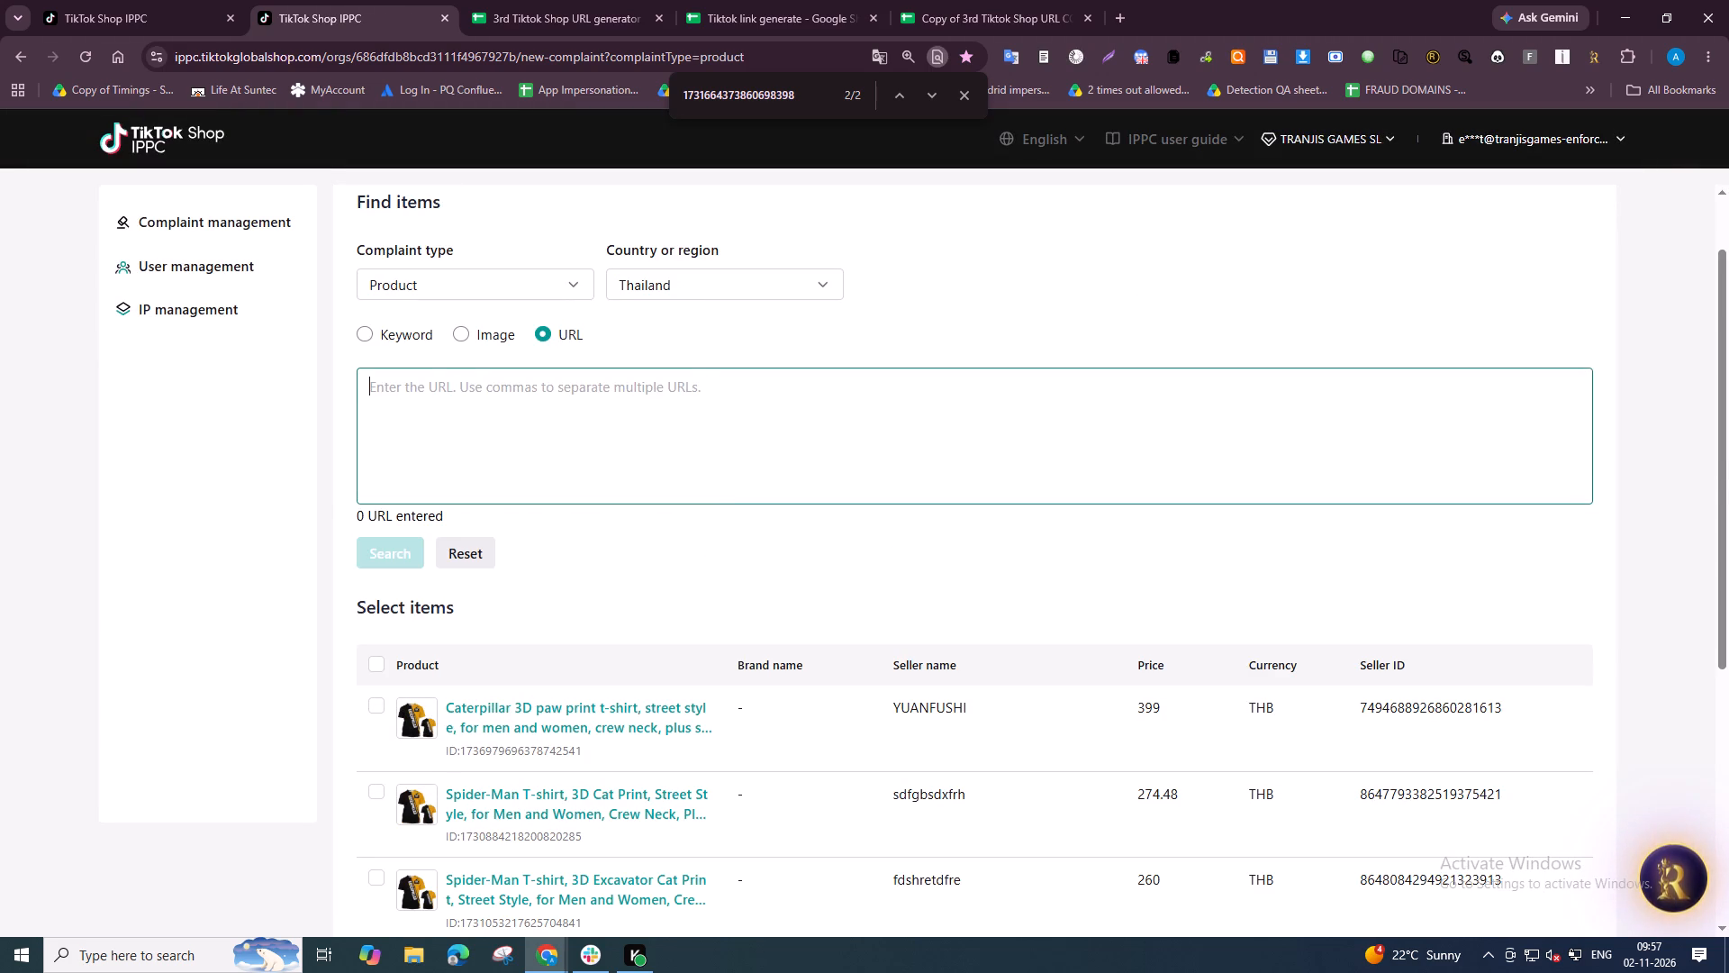
{"action": "key", "text": "ctrl+v"}
{"action": "scroll", "coordinate": [801, 424], "scroll_direction": "up", "scroll_amount": 1}
{"action": "left_click", "coordinate": [402, 553]}
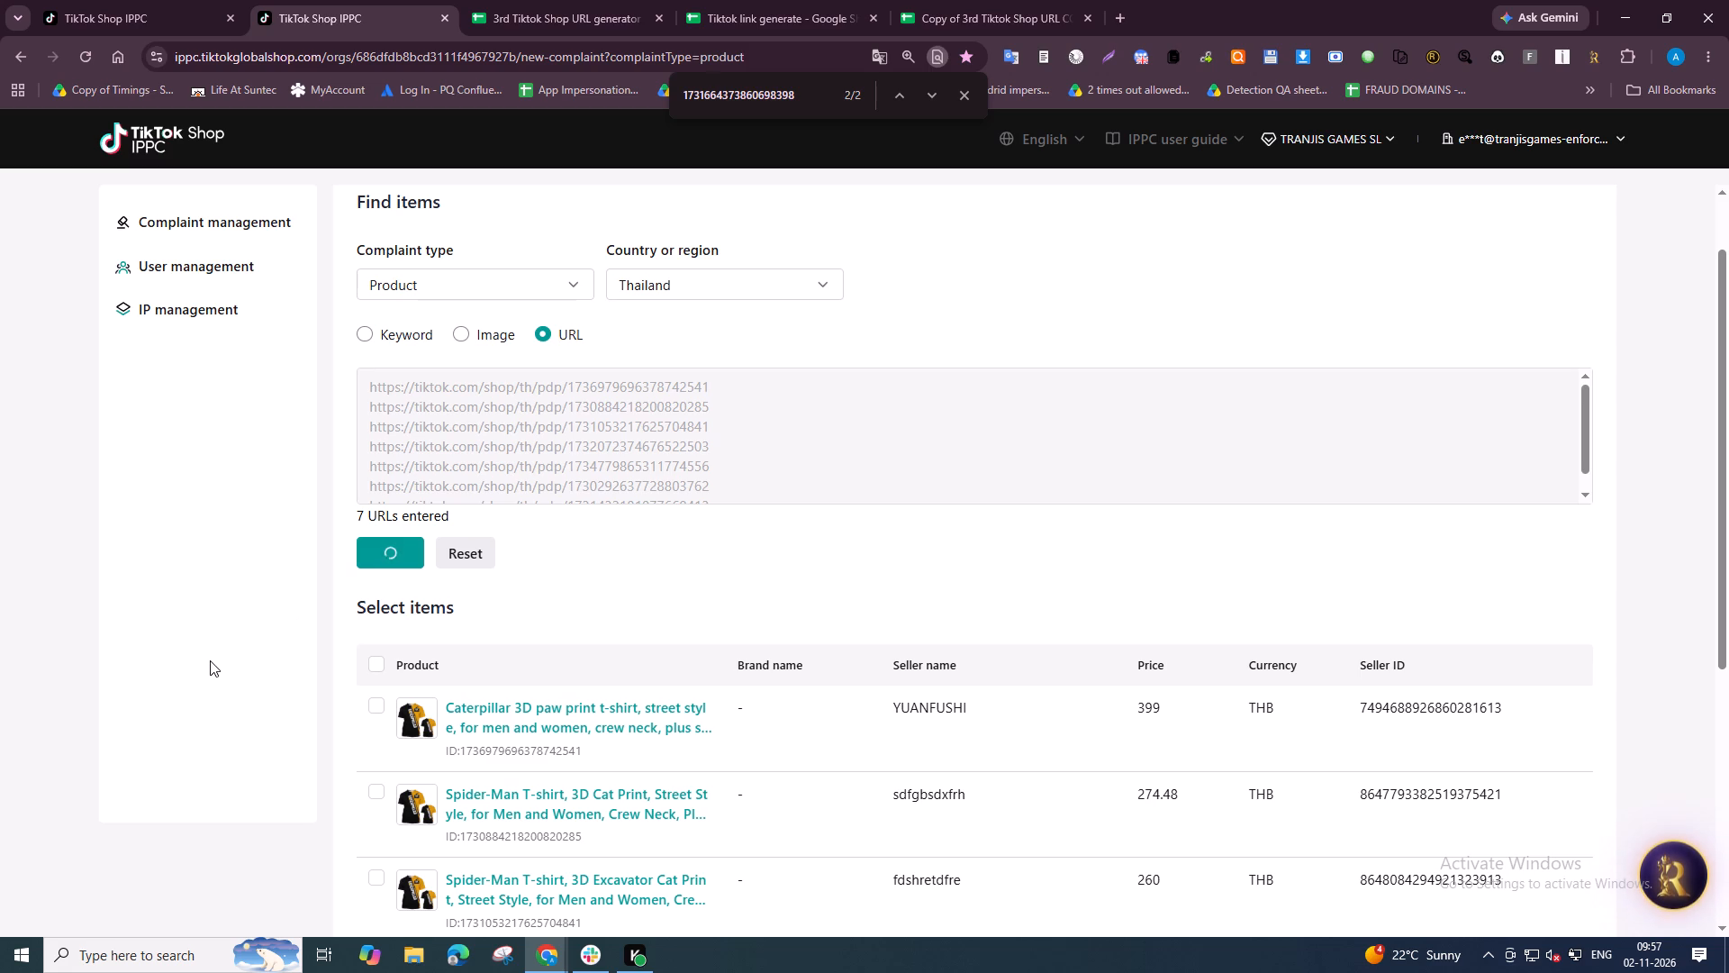
{"action": "scroll", "coordinate": [221, 647], "scroll_direction": "down", "scroll_amount": 20}
{"action": "scroll", "coordinate": [221, 647], "scroll_direction": "down", "scroll_amount": 3}
{"action": "key", "text": "alt+Tab"}
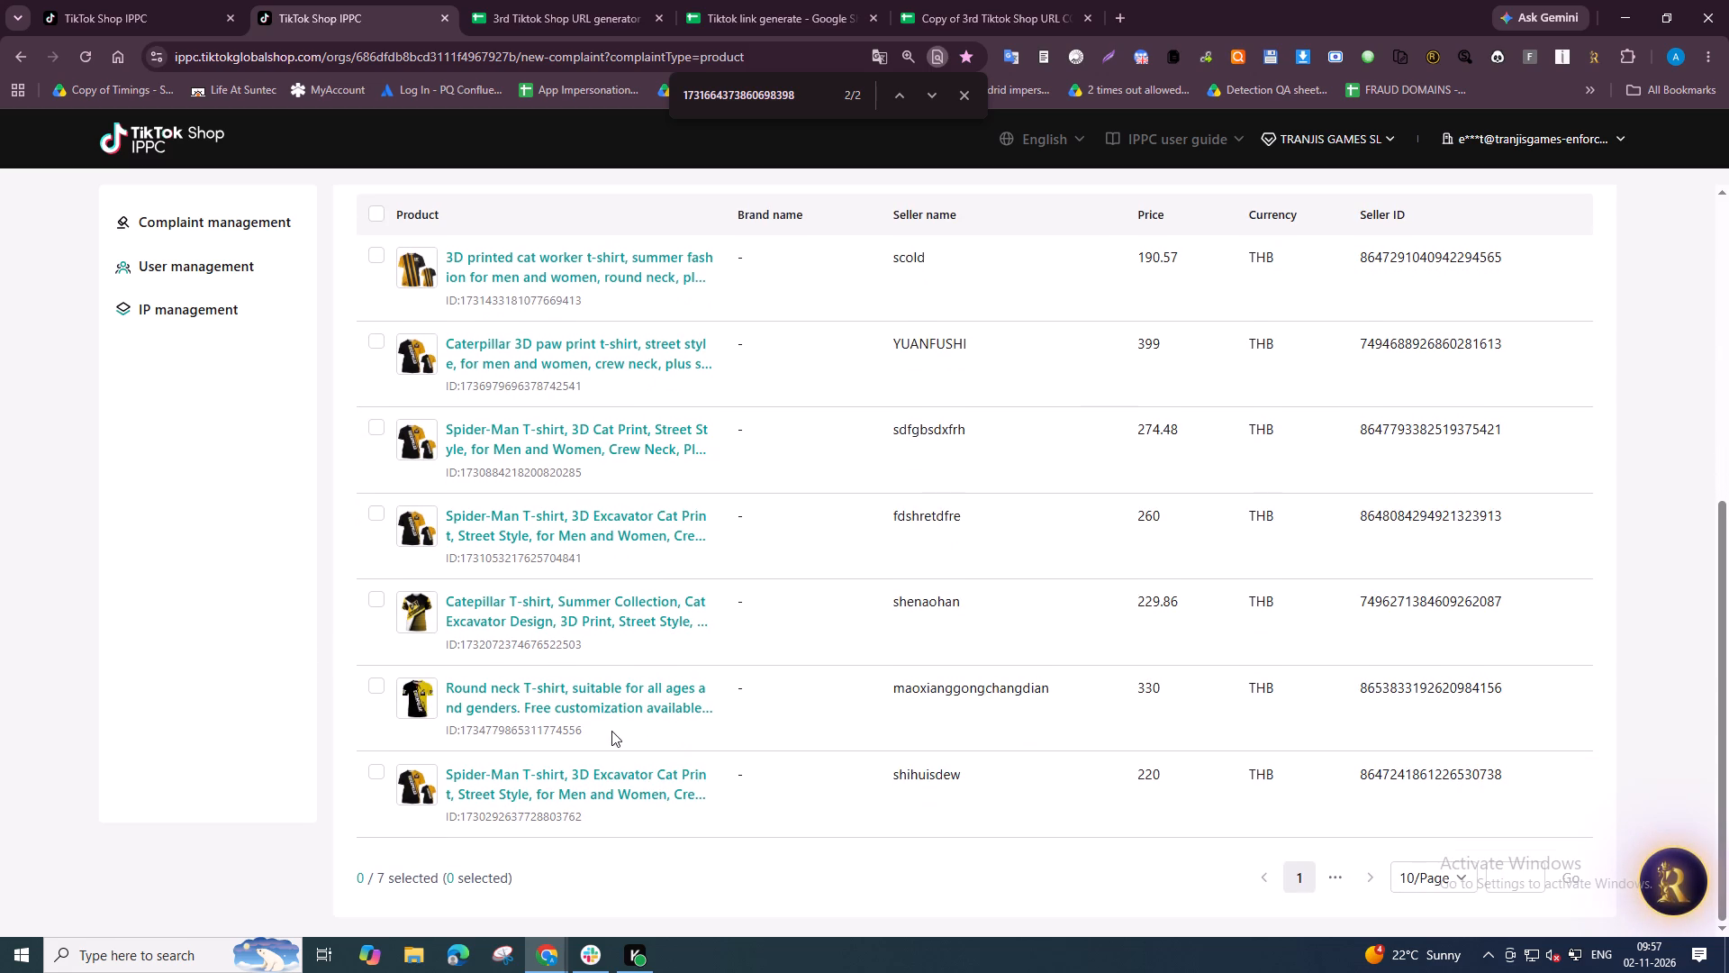